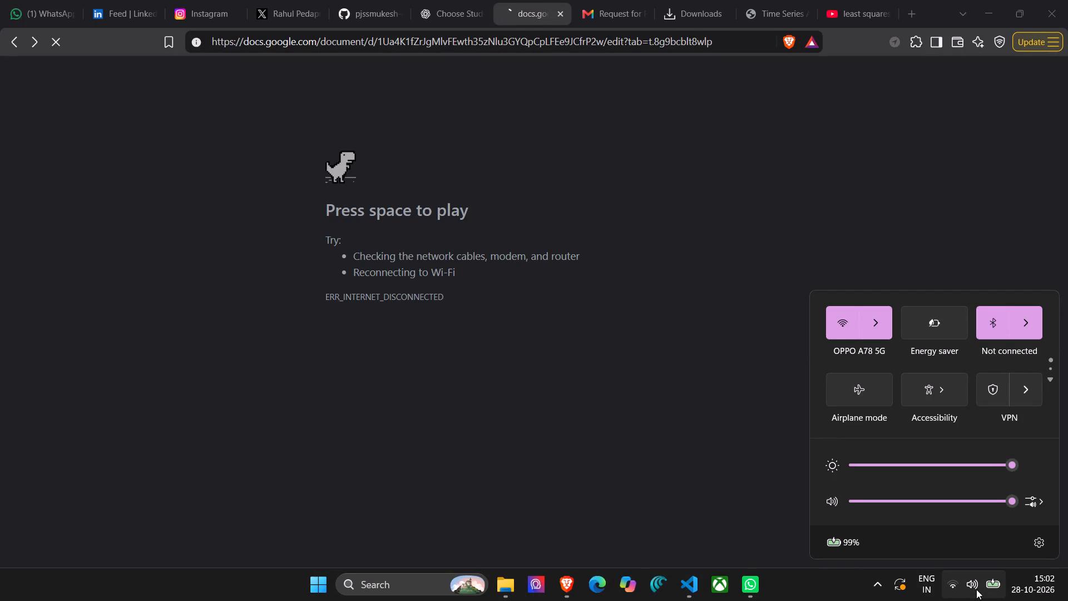
Refresh the available Wi-Fi networks and connect to realme 12 Pro+ 5G.
{"action": "left_click", "coordinate": [888, 328]}
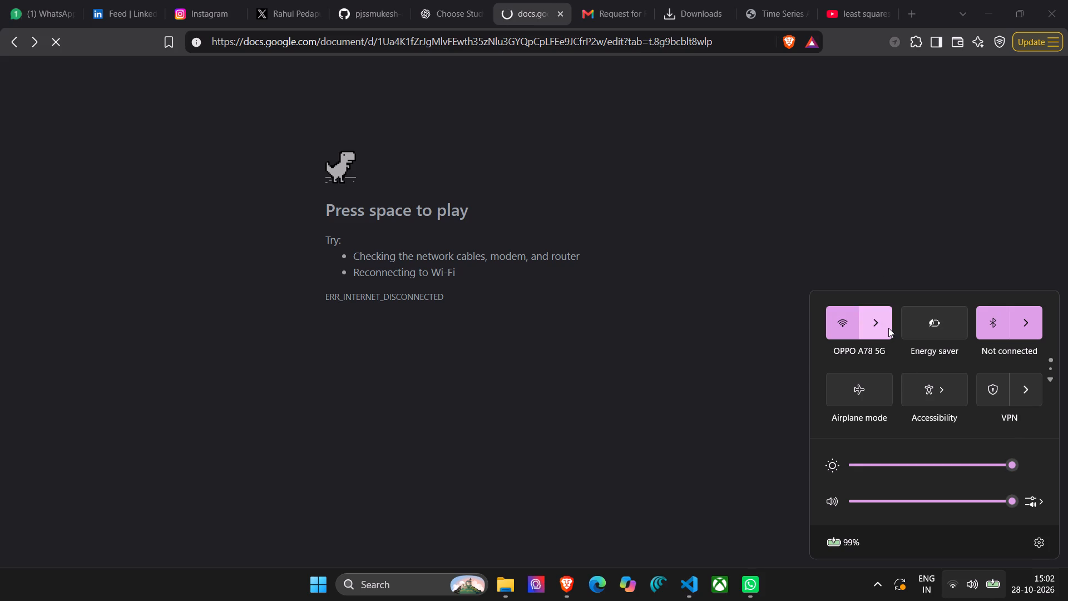
{"action": "left_click", "coordinate": [883, 408]}
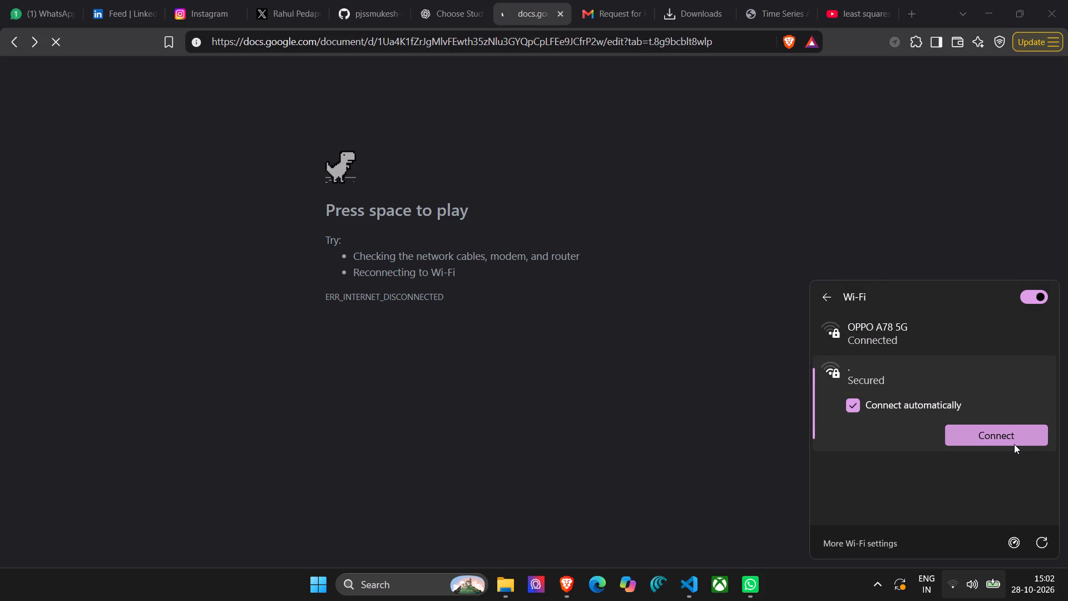
{"action": "left_click", "coordinate": [1046, 538]}
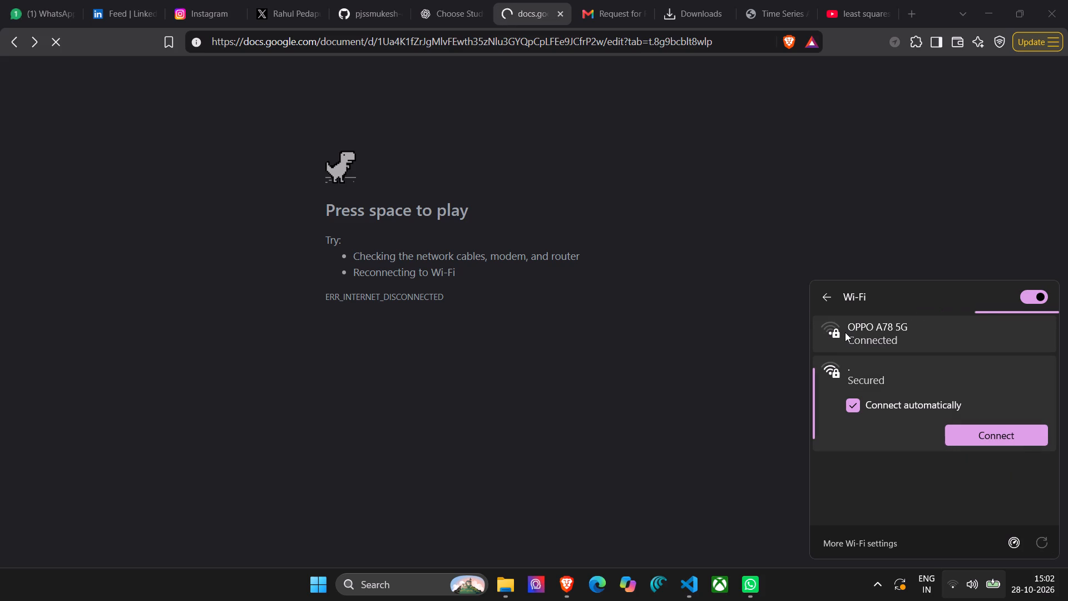
{"action": "left_click", "coordinate": [861, 346]}
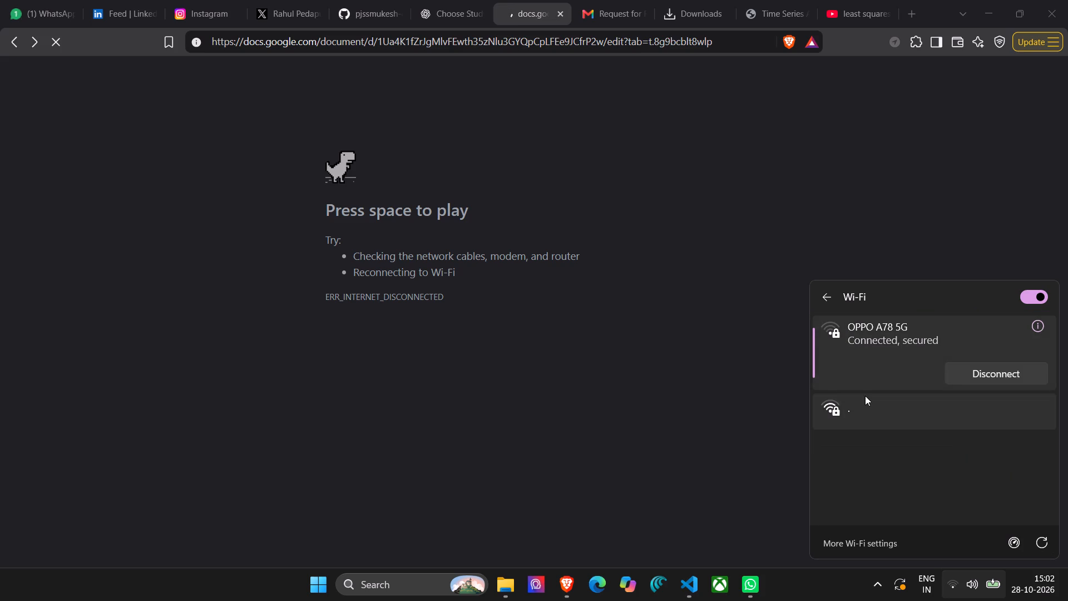
{"action": "left_click", "coordinate": [865, 396]}
{"action": "left_click", "coordinate": [1036, 548]}
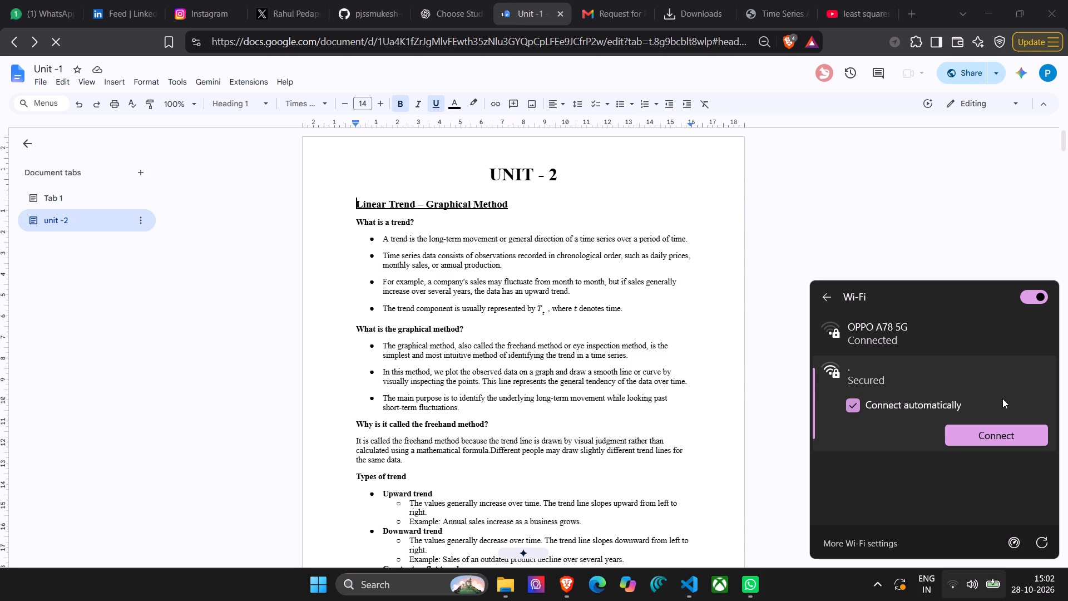
{"action": "left_click", "coordinate": [1041, 539]}
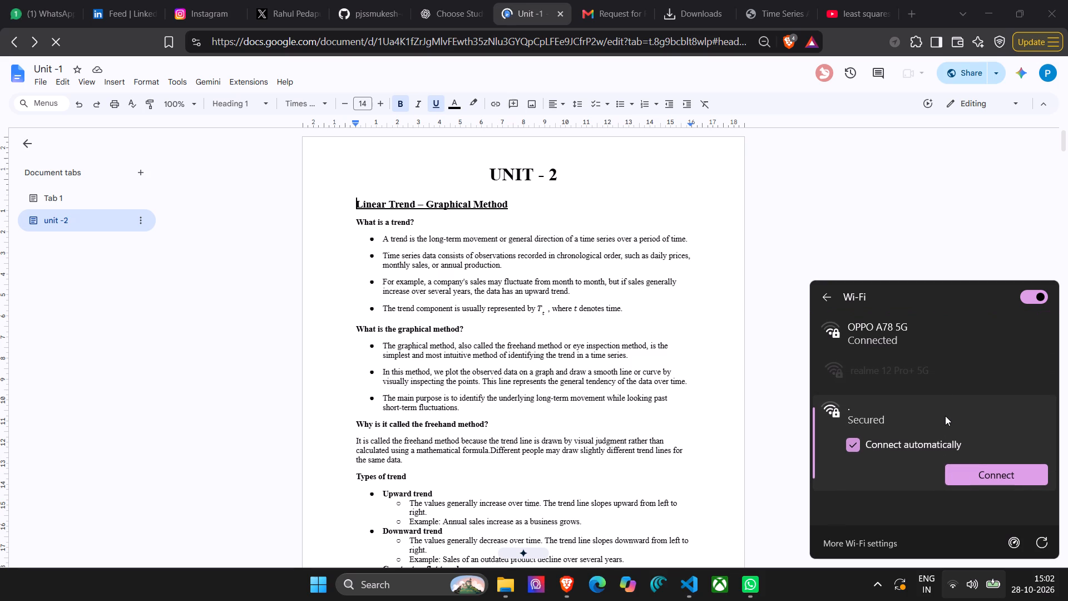
{"action": "left_click", "coordinate": [928, 375]}
{"action": "left_click", "coordinate": [958, 418]}
{"action": "left_click", "coordinate": [980, 427]}
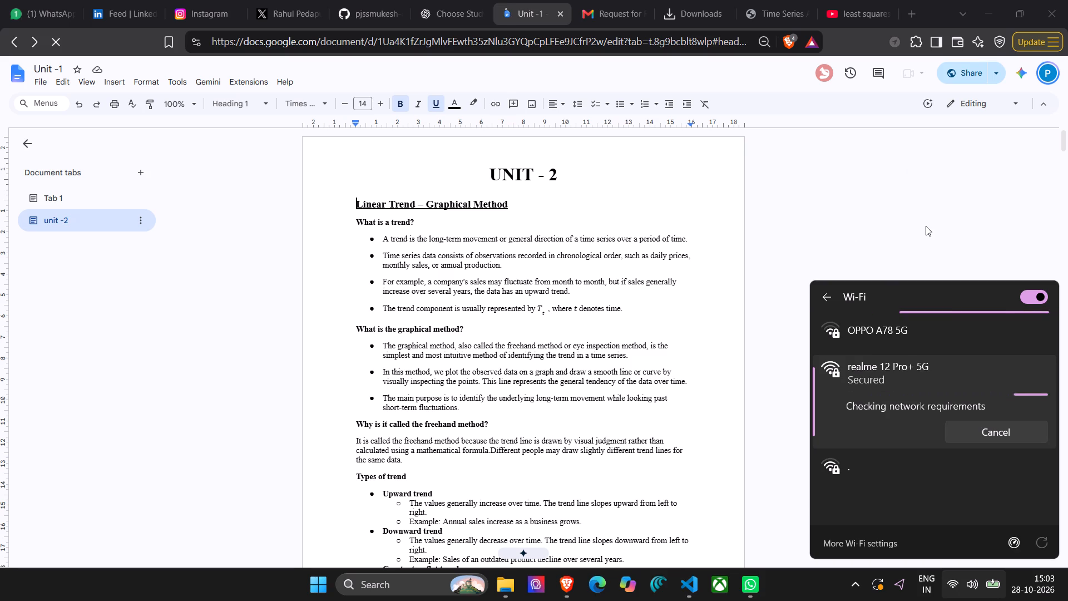
{"action": "scroll", "coordinate": [431, 423], "scroll_direction": "down", "scroll_amount": 1}
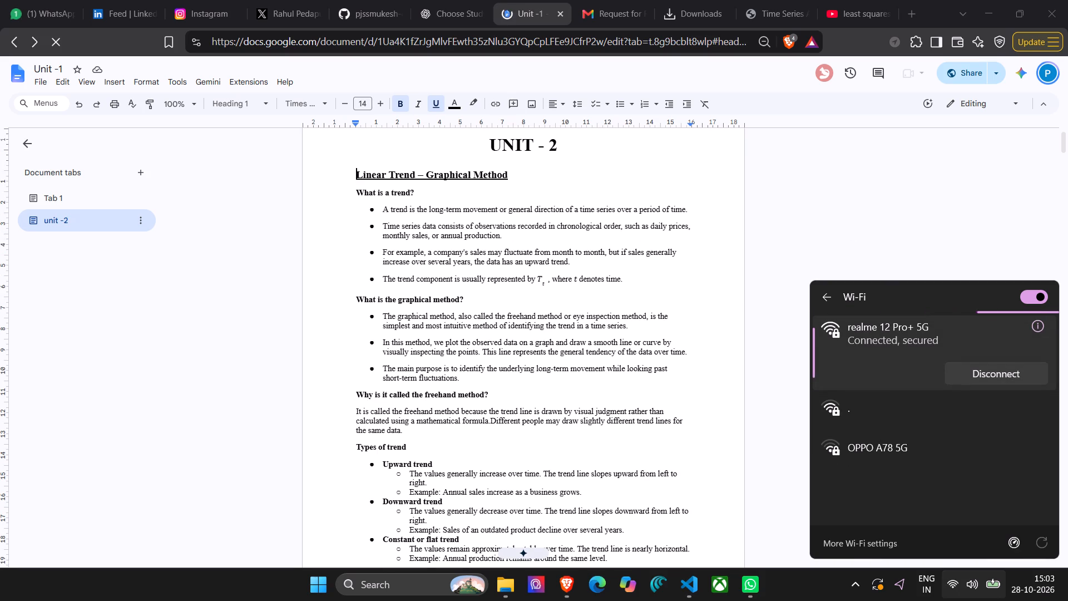
{"action": "scroll", "coordinate": [962, 441], "scroll_direction": "down", "scroll_amount": 2}
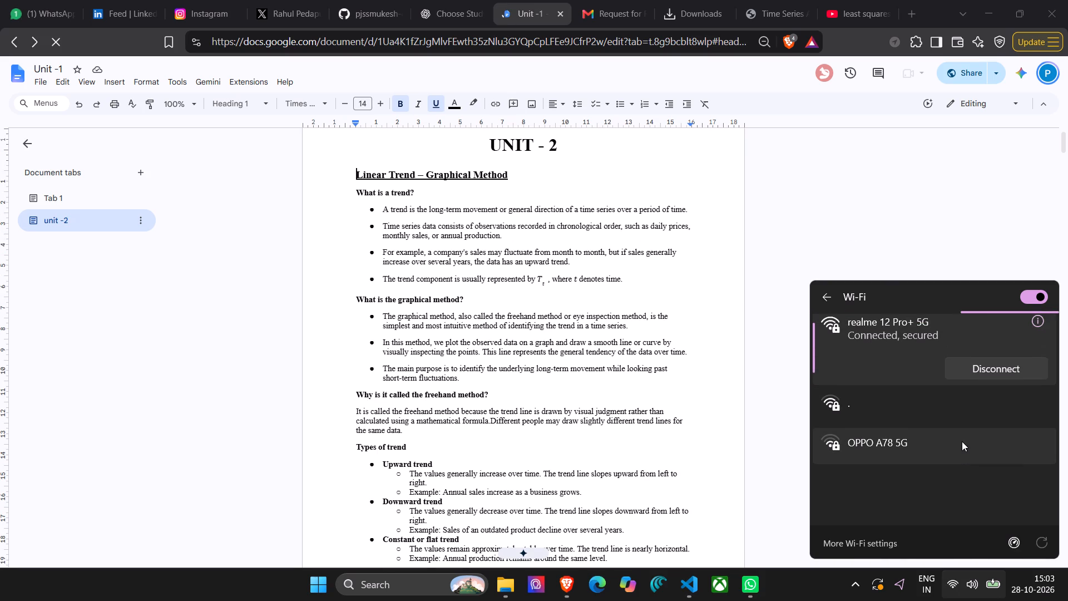
{"action": "left_click", "coordinate": [893, 295]}
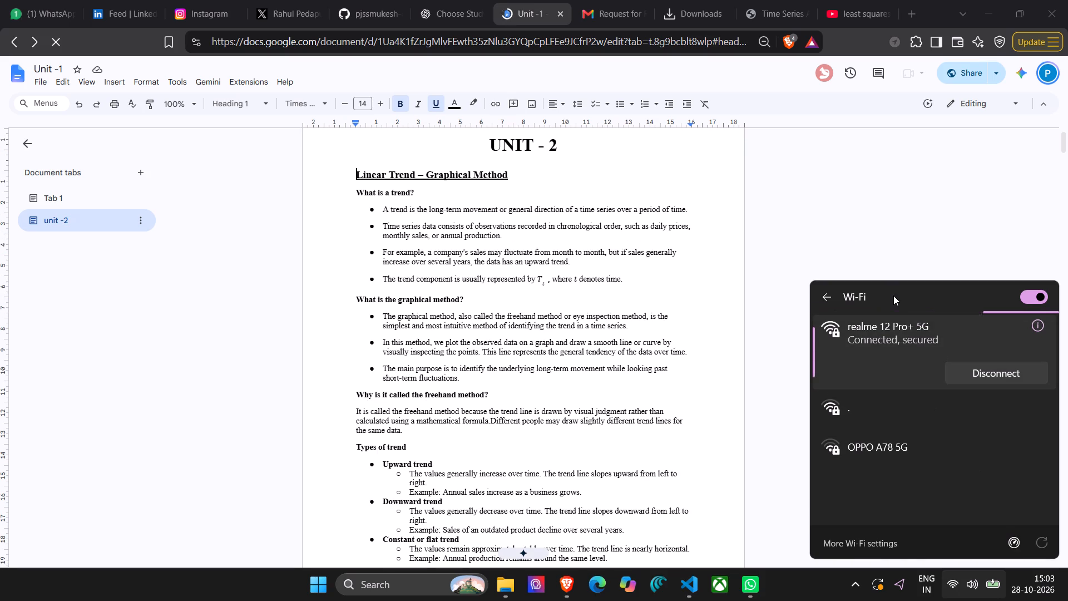
{"action": "left_click", "coordinate": [854, 265]}
Insert a line break directly before the Semi-Averages Method heading in the unit -2 document tab.
{"action": "scroll", "coordinate": [360, 446], "scroll_direction": "down", "scroll_amount": 14}
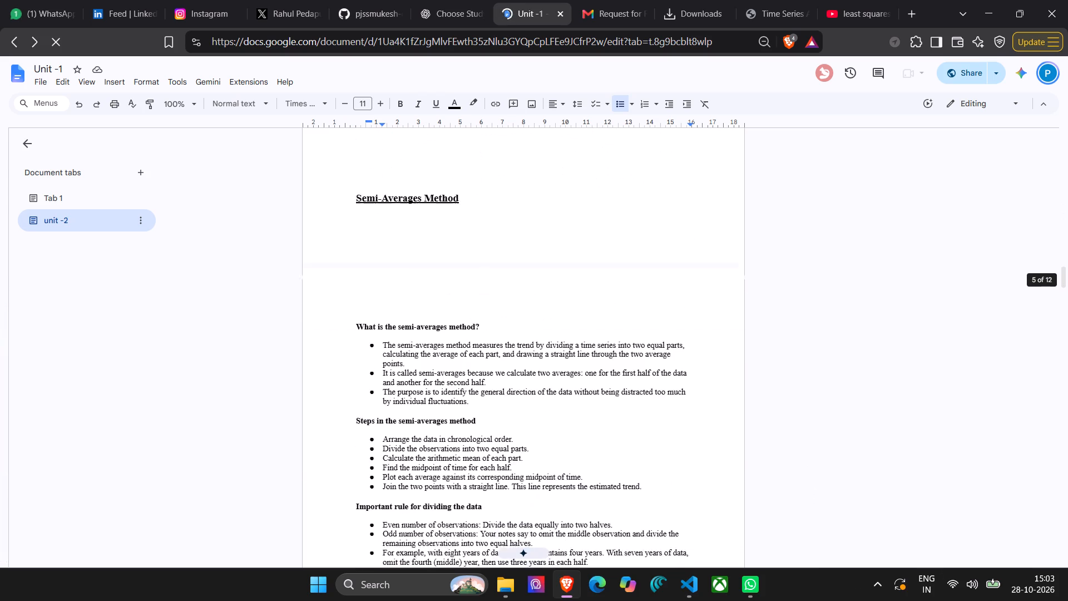
{"action": "scroll", "coordinate": [360, 446], "scroll_direction": "down", "scroll_amount": 1}
{"action": "scroll", "coordinate": [360, 446], "scroll_direction": "up", "scroll_amount": 2}
{"action": "left_click", "coordinate": [344, 345]}
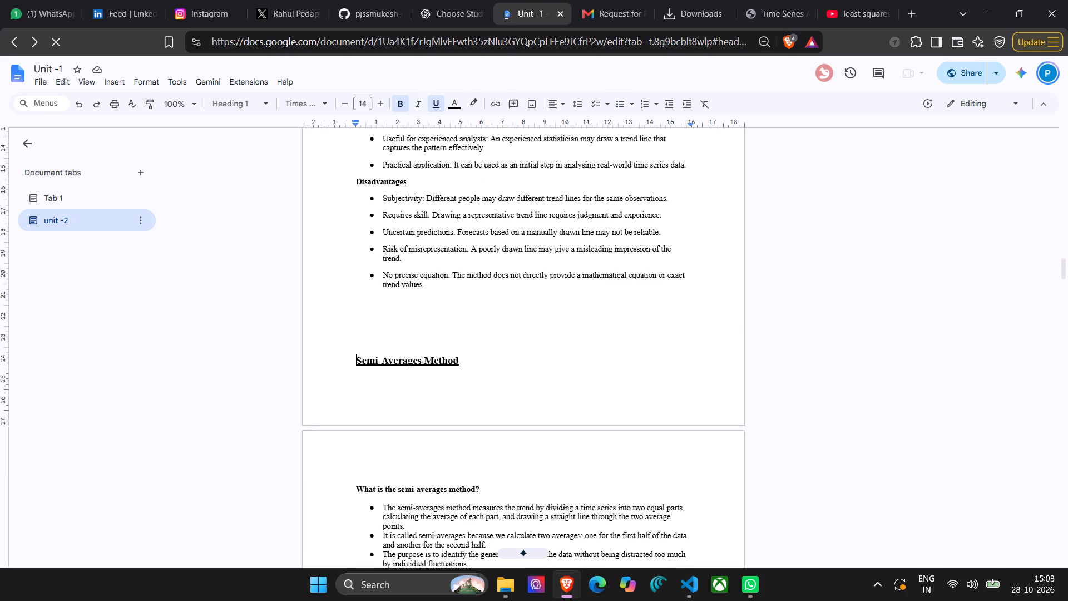
{"action": "key", "text": "Return"}
Check the page layout of the semi-averages section around its formula and example table.
{"action": "scroll", "coordinate": [344, 345], "scroll_direction": "down", "scroll_amount": 5}
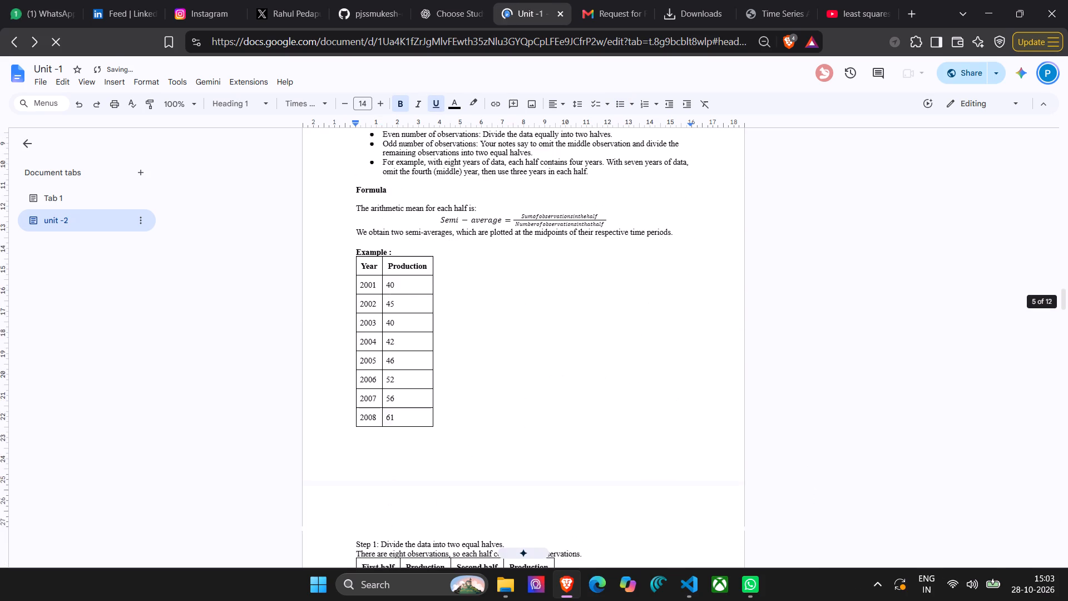
Delete the extra blank lines above the simplified a and b formulas under Normal equations in the Least Squares Method section.
{"action": "scroll", "coordinate": [344, 345], "scroll_direction": "down", "scroll_amount": 8}
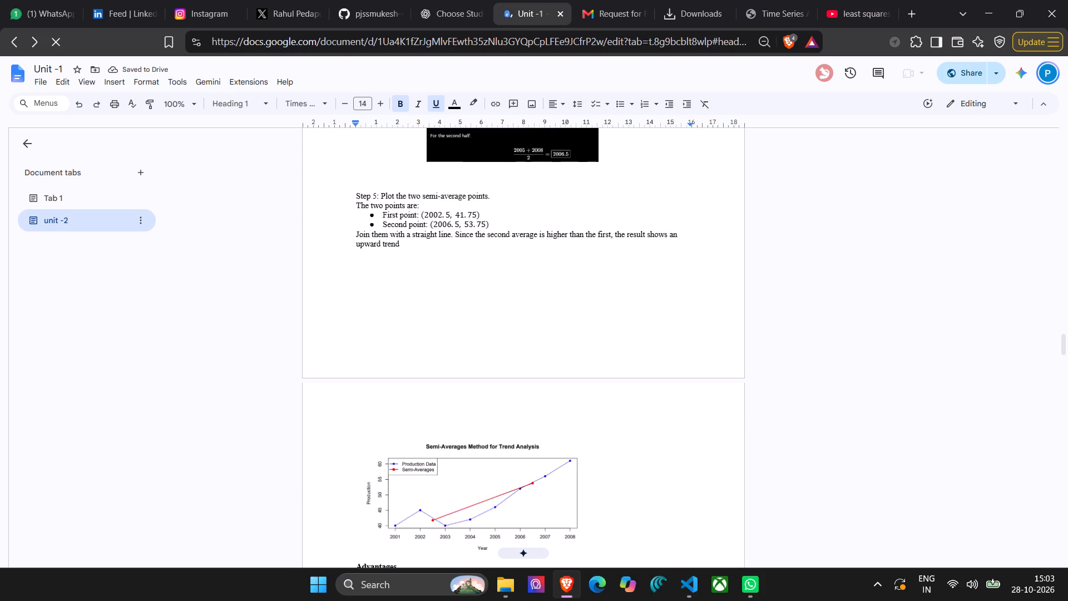
{"action": "scroll", "coordinate": [344, 345], "scroll_direction": "down", "scroll_amount": 10}
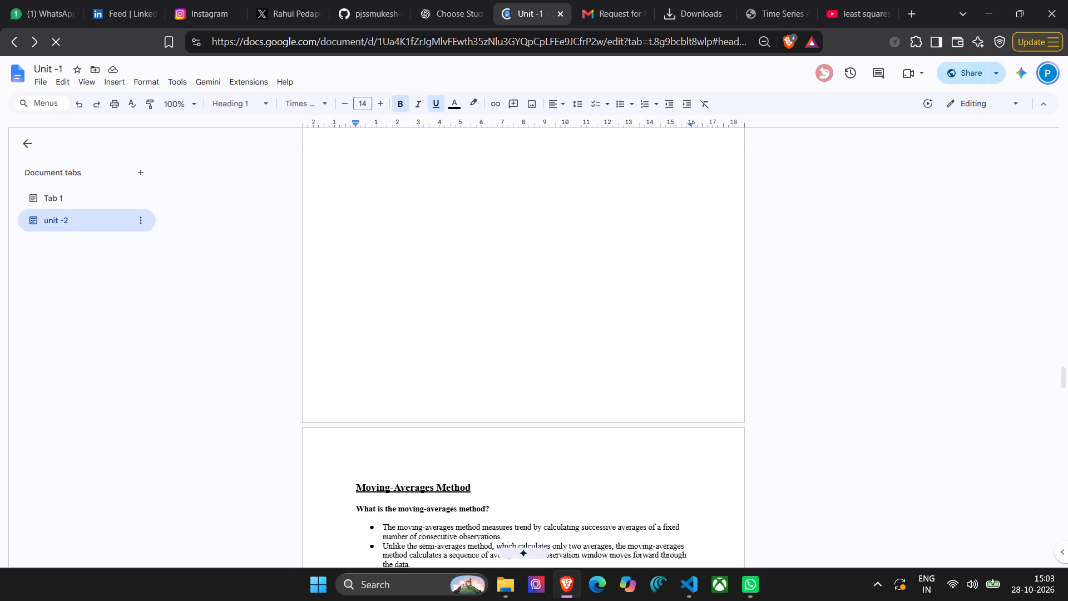
{"action": "scroll", "coordinate": [344, 345], "scroll_direction": "down", "scroll_amount": 8}
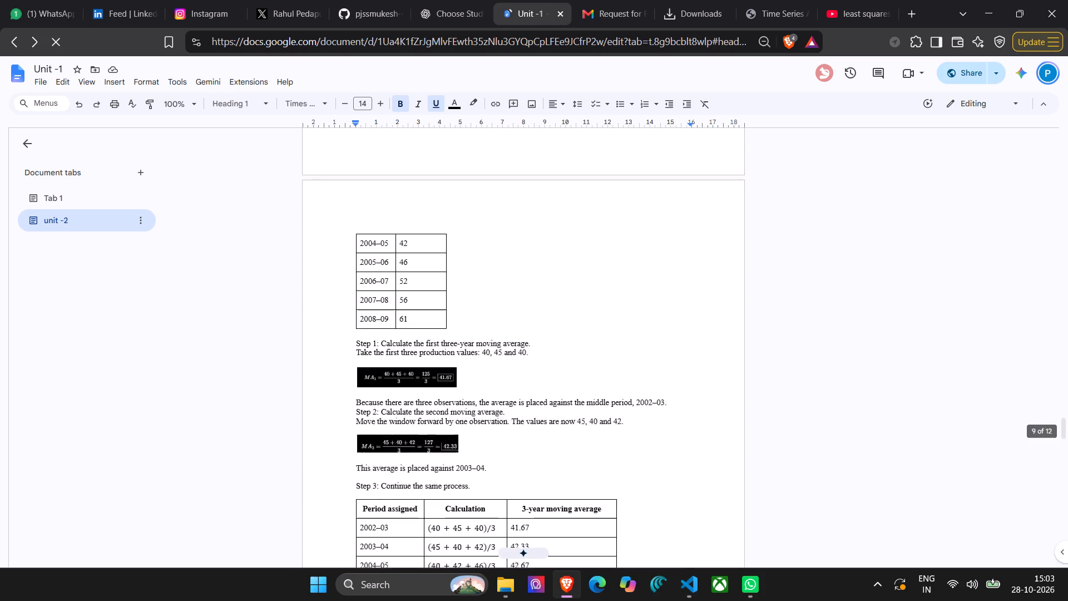
{"action": "scroll", "coordinate": [344, 345], "scroll_direction": "down", "scroll_amount": 10}
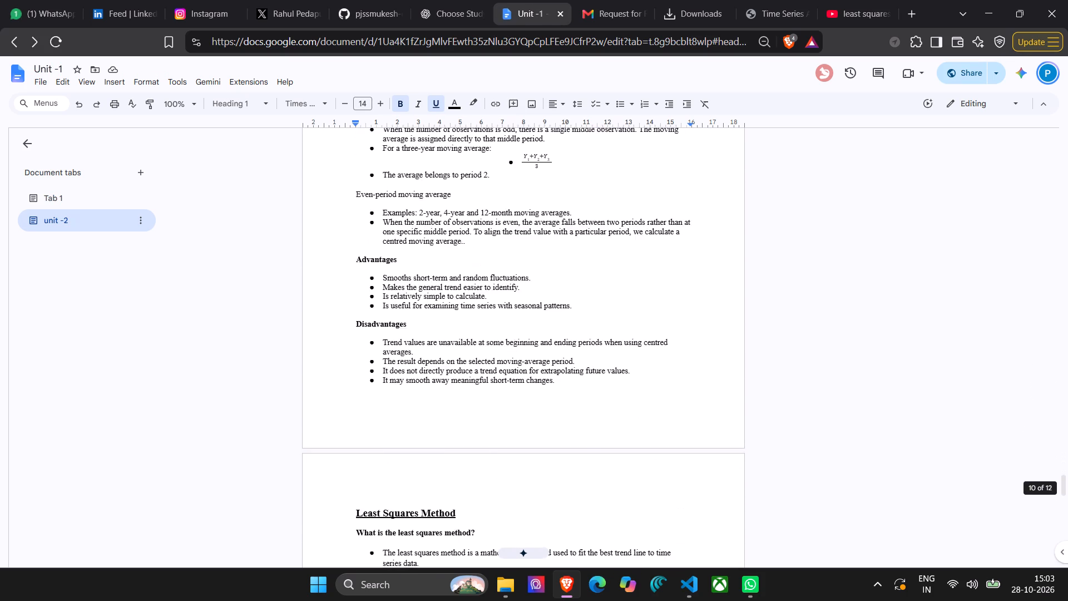
{"action": "scroll", "coordinate": [344, 345], "scroll_direction": "down", "scroll_amount": 7}
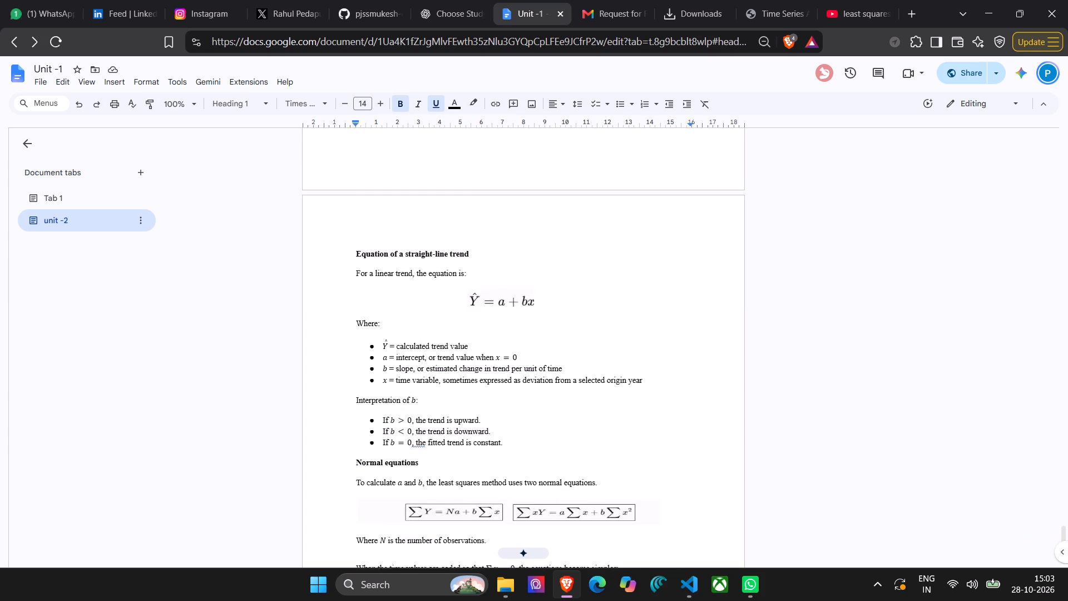
{"action": "left_click", "coordinate": [433, 437]}
{"action": "left_click", "coordinate": [434, 460]}
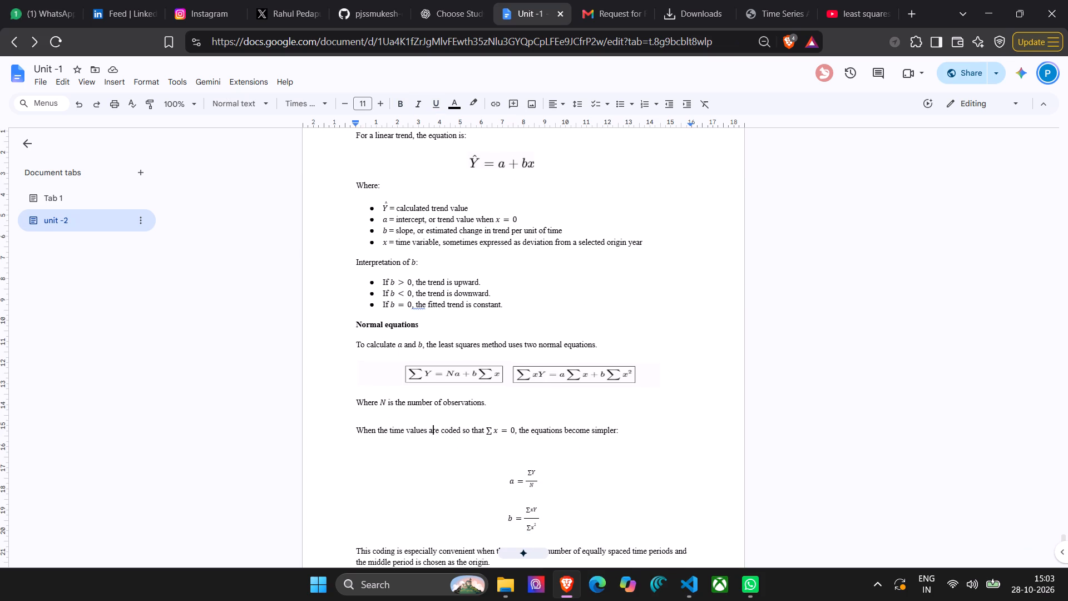
{"action": "key", "text": "BackSpace"}
{"action": "key", "text": "Down"}
{"action": "key", "text": "Down"}
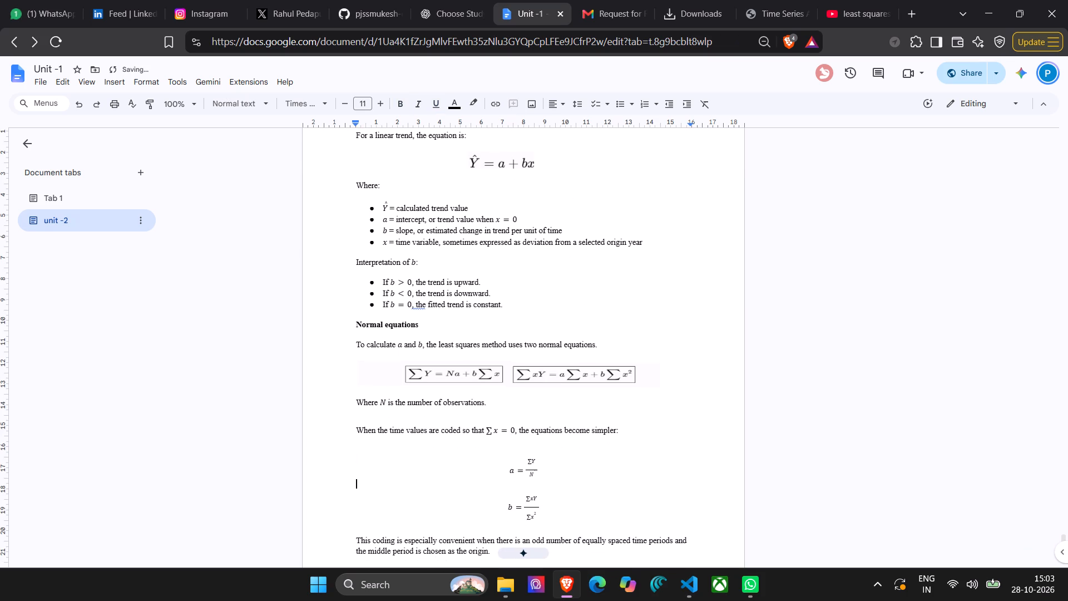
{"action": "key", "text": "BackSpace"}
{"action": "key", "text": "Down"}
{"action": "key", "text": "Down"}
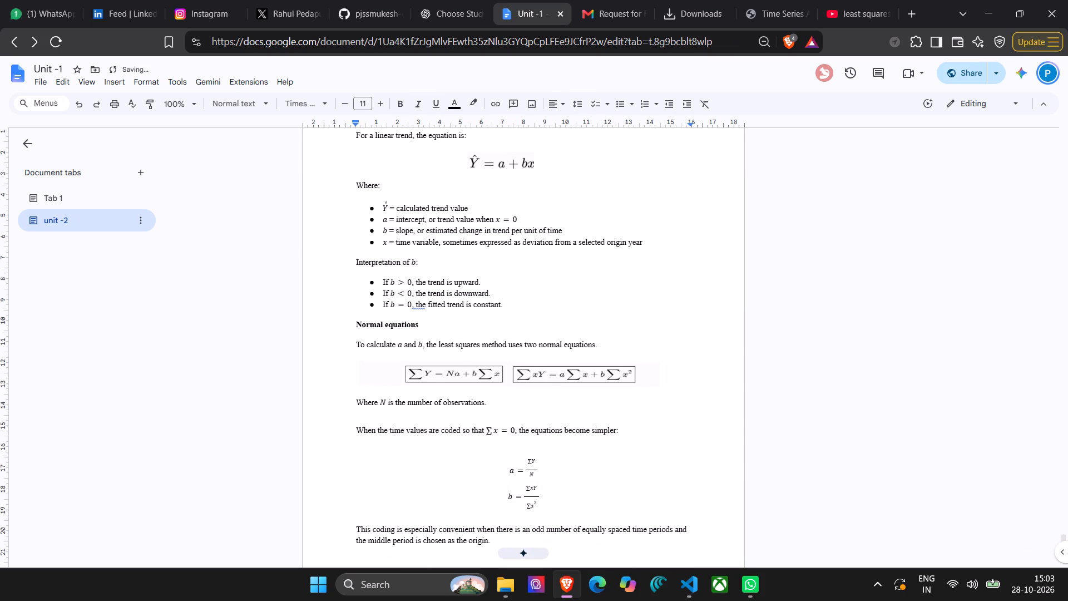
Add a blank line below the final paragraph about coding the middle period as the origin.
{"action": "scroll", "coordinate": [434, 460], "scroll_direction": "down", "scroll_amount": 3}
{"action": "left_click", "coordinate": [506, 391]}
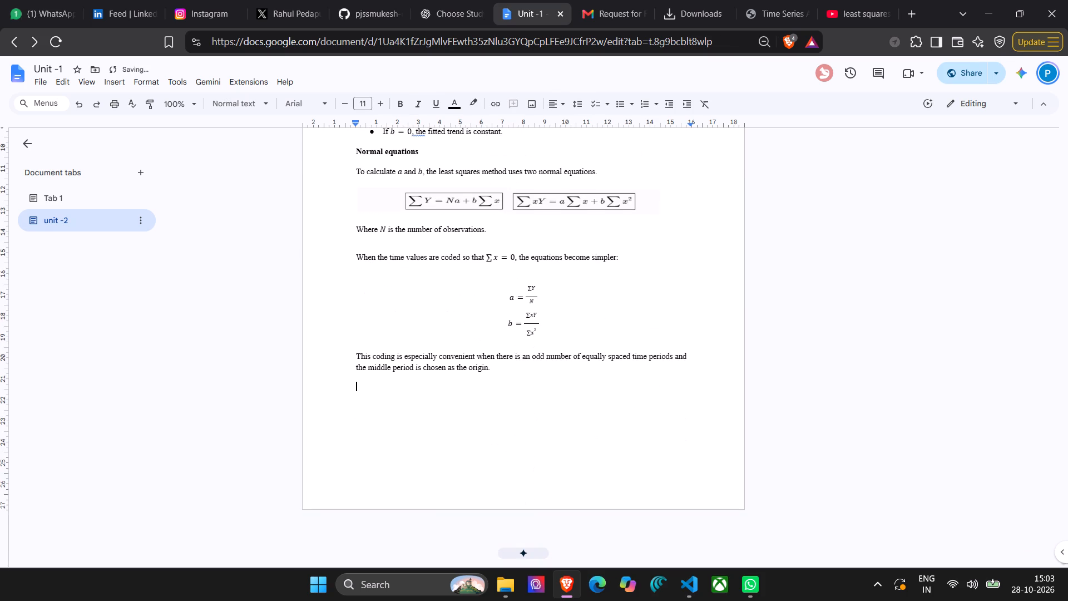
{"action": "key", "text": "Return"}
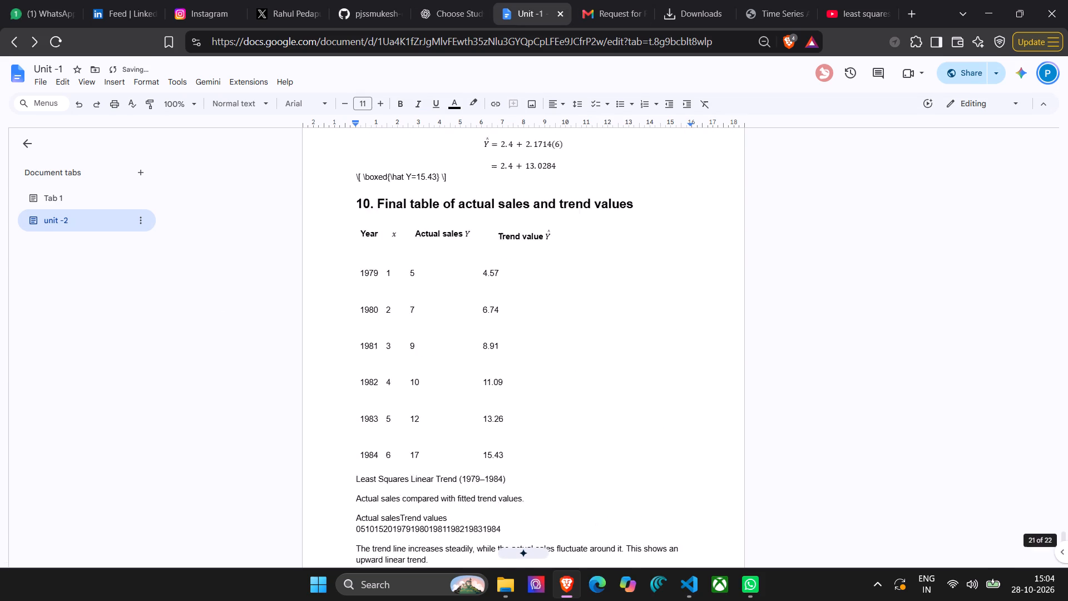
{"action": "scroll", "coordinate": [348, 359], "scroll_direction": "up", "scroll_amount": 16}
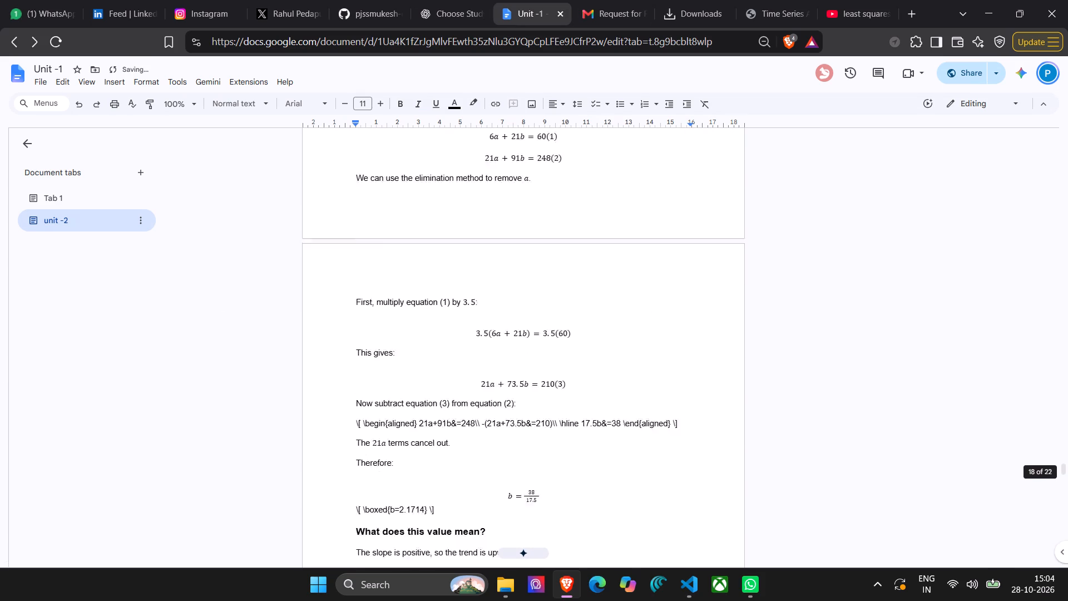
{"action": "scroll", "coordinate": [348, 359], "scroll_direction": "up", "scroll_amount": 10}
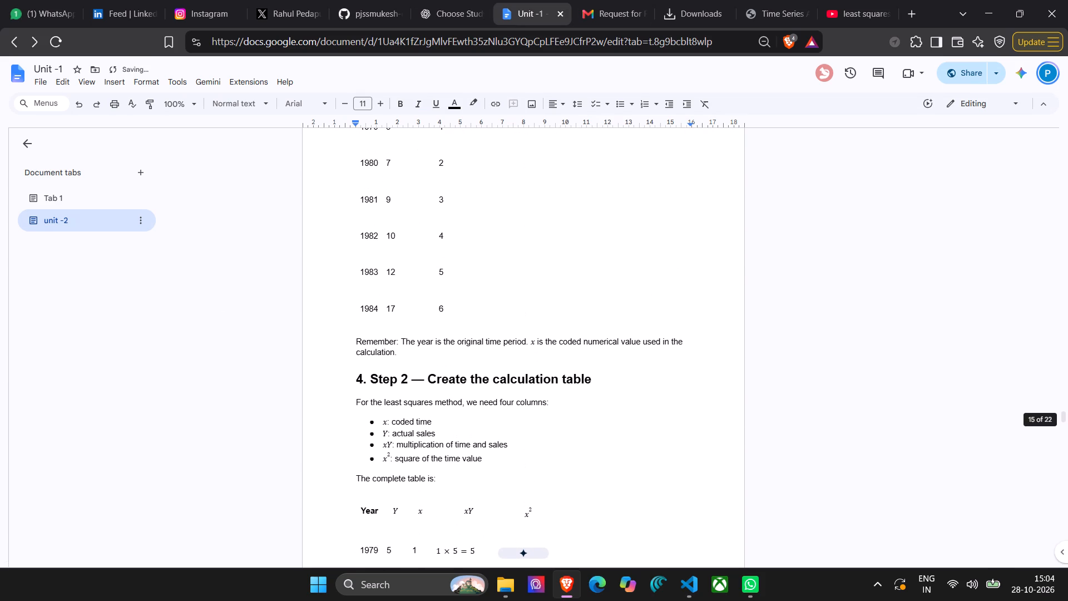
{"action": "scroll", "coordinate": [350, 380], "scroll_direction": "up", "scroll_amount": 9}
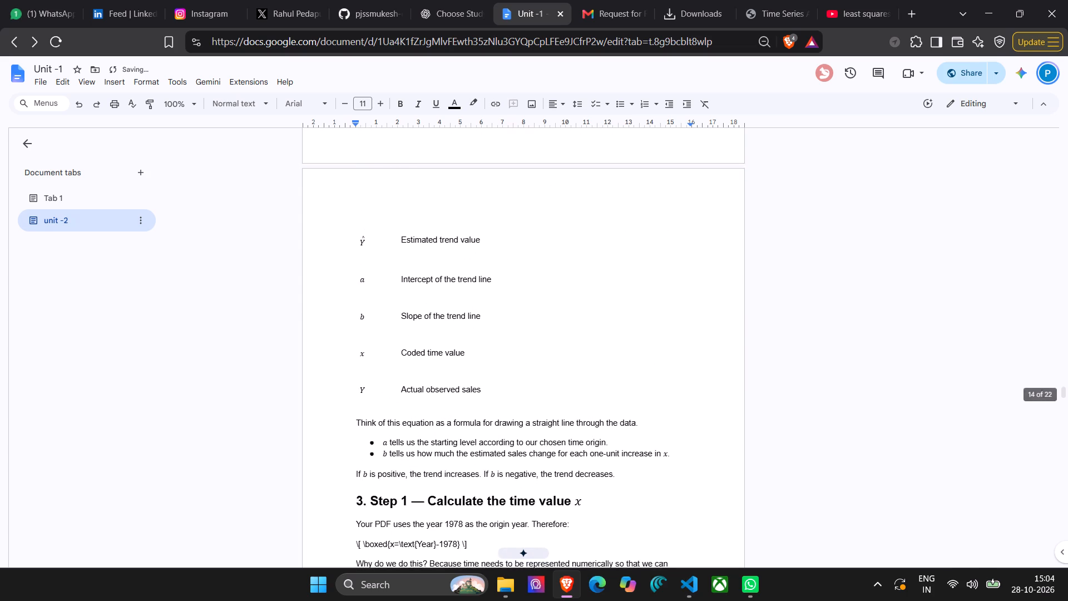
{"action": "scroll", "coordinate": [350, 380], "scroll_direction": "up", "scroll_amount": 8}
{"action": "scroll", "coordinate": [350, 380], "scroll_direction": "down", "scroll_amount": 3}
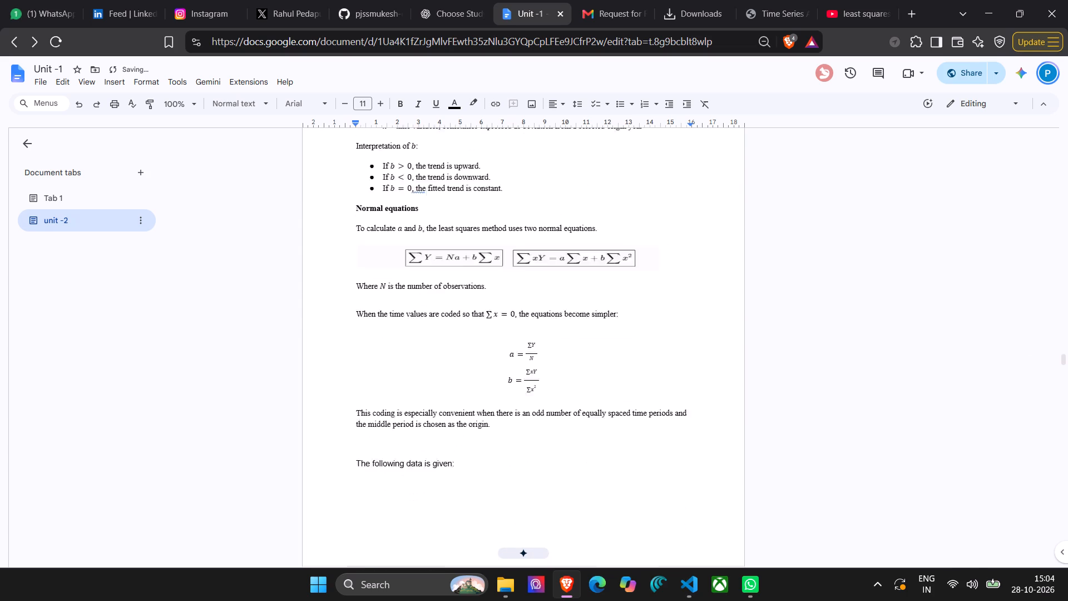
Remove the blank line above "The following data is given:" so it directly follows the paragraph about the middle period.
{"action": "scroll", "coordinate": [350, 380], "scroll_direction": "down", "scroll_amount": 2}
{"action": "scroll", "coordinate": [350, 380], "scroll_direction": "up", "scroll_amount": 2}
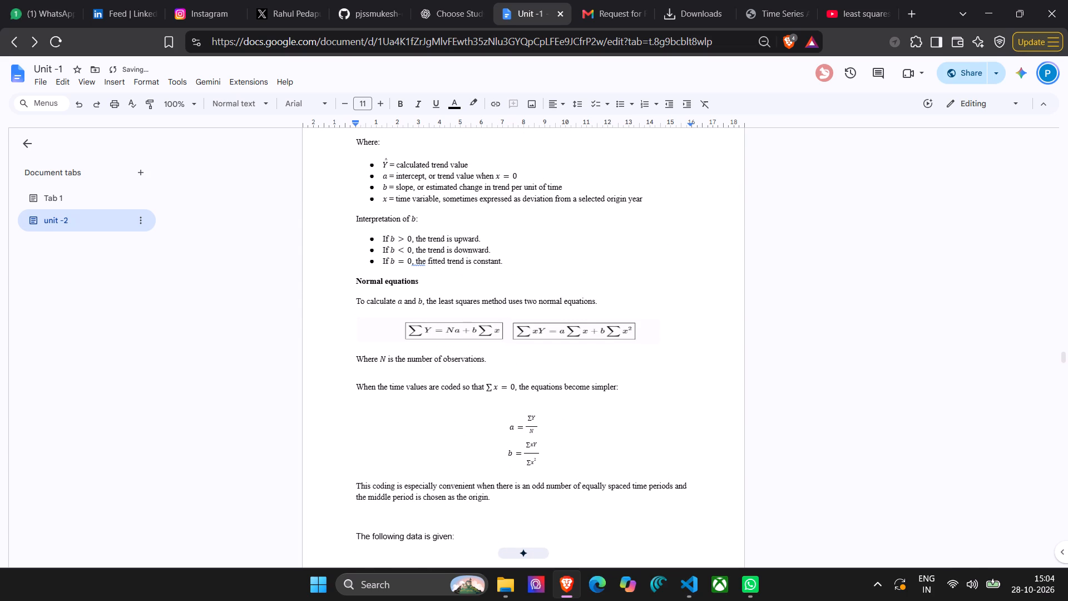
{"action": "scroll", "coordinate": [357, 535], "scroll_direction": "down", "scroll_amount": 2}
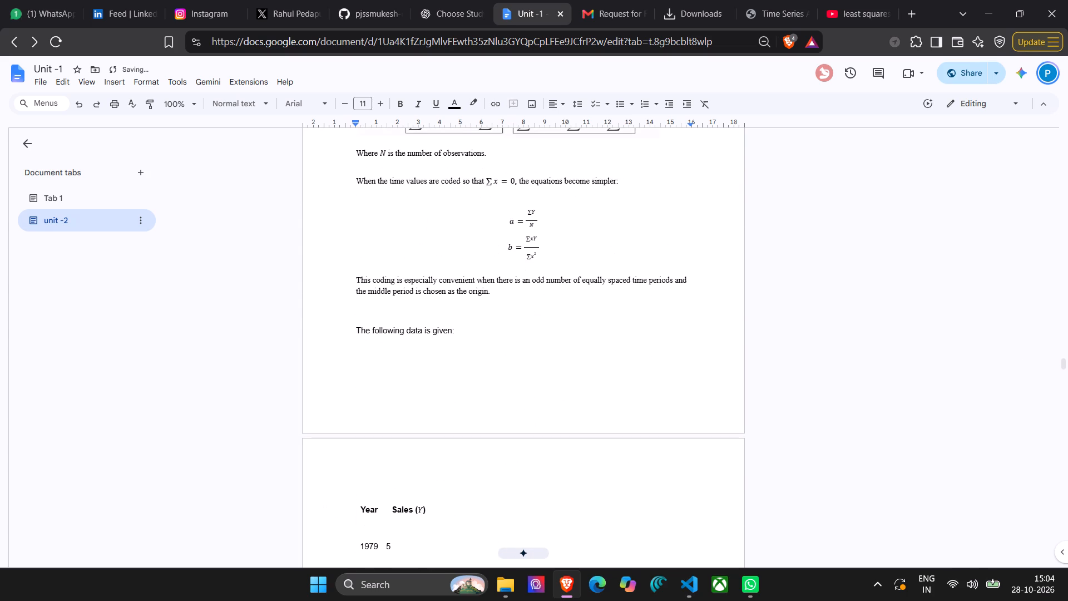
{"action": "left_click", "coordinate": [355, 332]}
{"action": "key", "text": "BackSpace"}
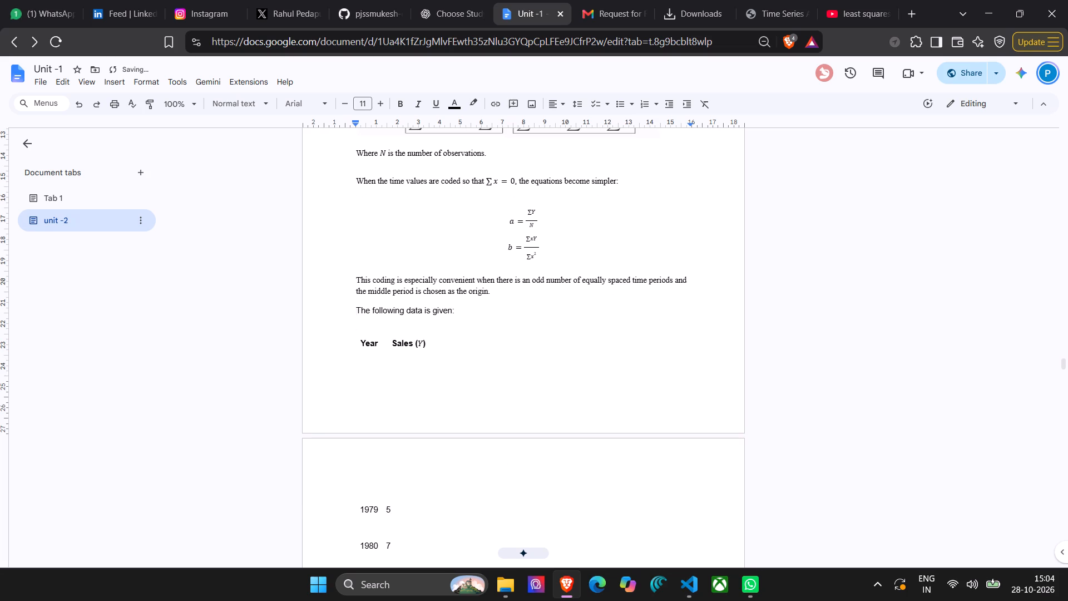
{"action": "key", "text": "Down"}
{"action": "key", "text": "Up"}
{"action": "left_click_drag", "start_coordinate": [355, 332], "coordinate": [380, 357]}
{"action": "key", "text": "ctrl+z"}
Format the whole pasted example, from "The following data is given:" through the Disadvantages list, as Normal text in Times New Roman, size 11.
{"action": "left_click_drag", "start_coordinate": [356, 307], "coordinate": [338, 596]}
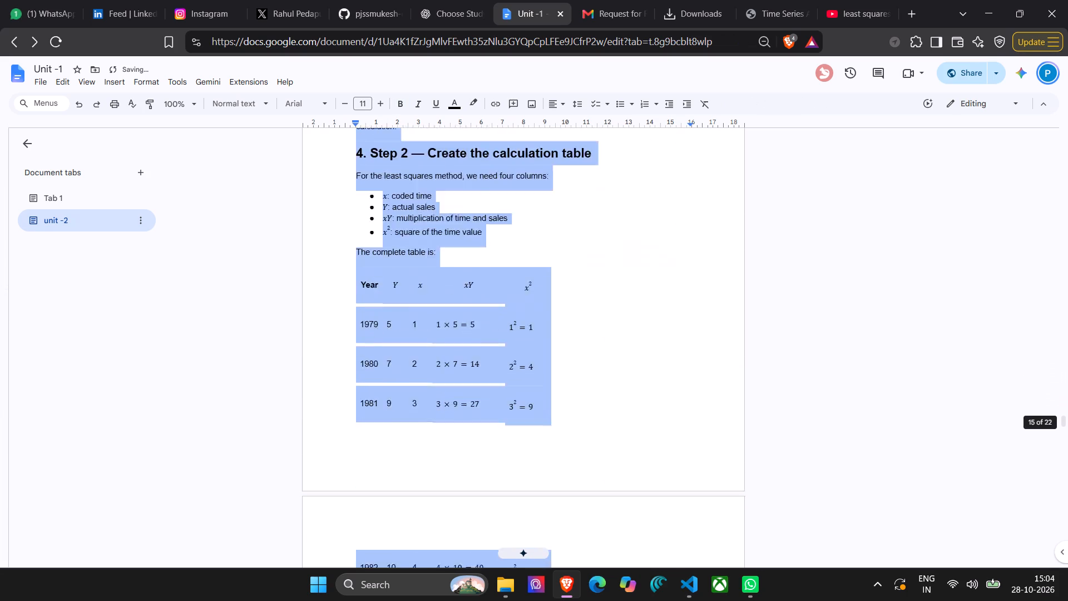
{"action": "left_click_drag", "start_coordinate": [338, 596], "coordinate": [340, 600]}
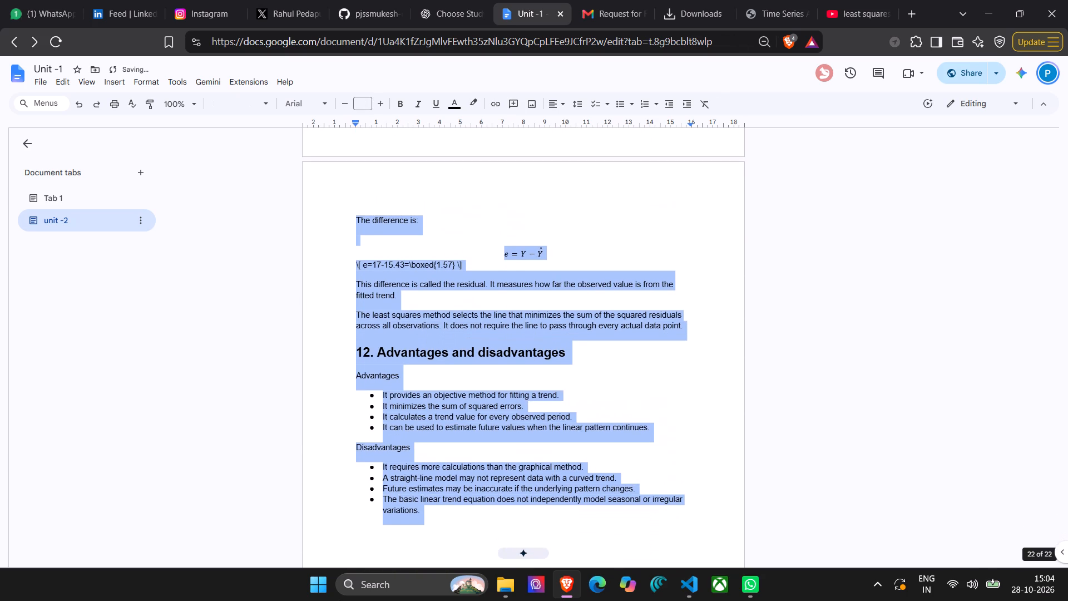
{"action": "left_click", "coordinate": [226, 95]}
{"action": "left_click", "coordinate": [254, 139]}
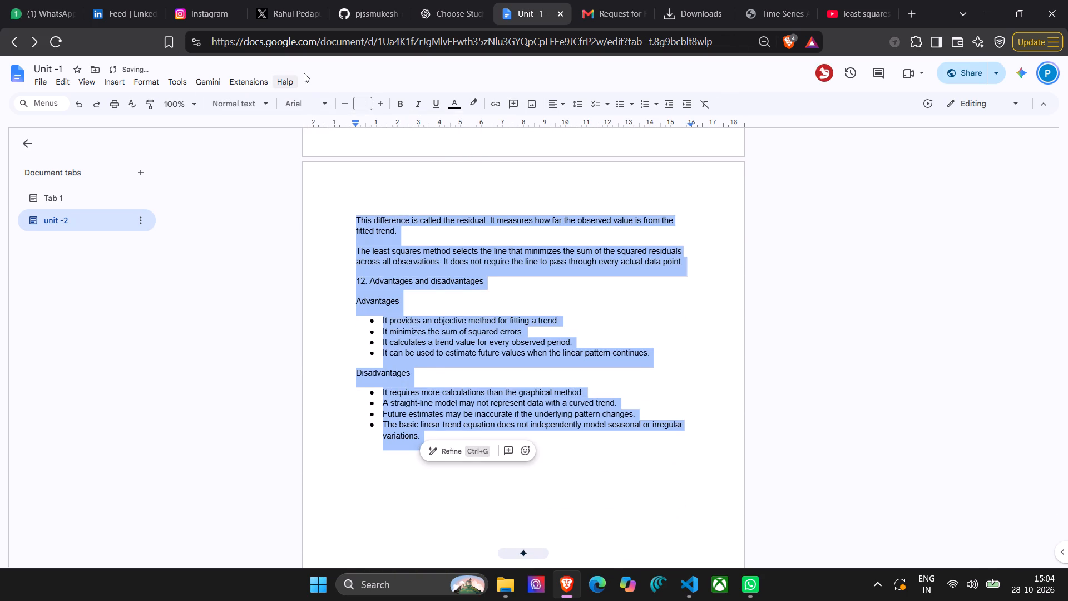
{"action": "left_click", "coordinate": [319, 103]}
{"action": "left_click", "coordinate": [344, 173]}
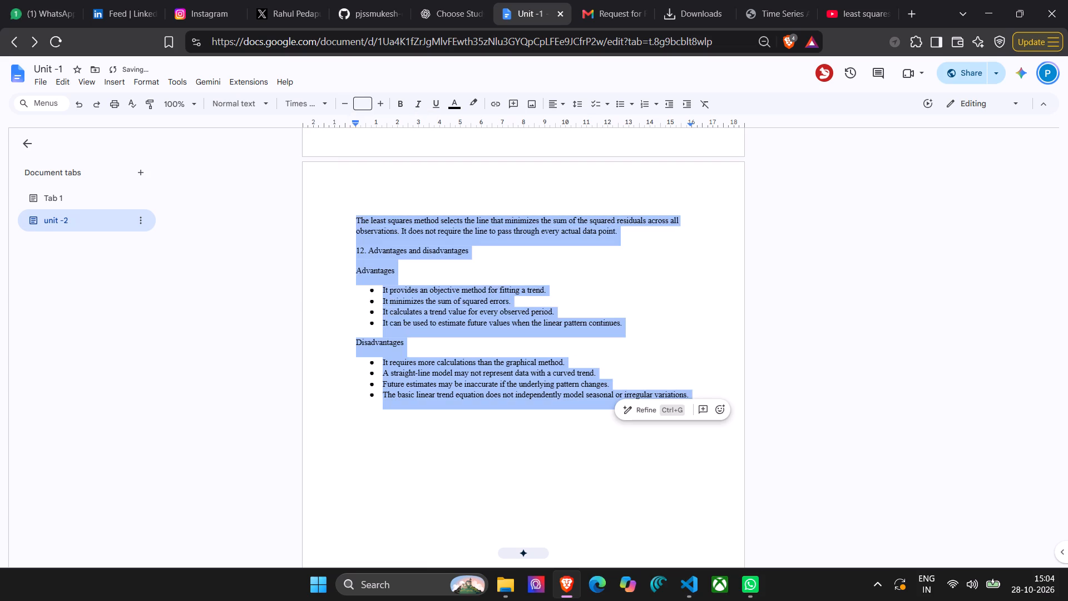
{"action": "left_click", "coordinate": [363, 108]}
{"action": "left_click", "coordinate": [366, 178]}
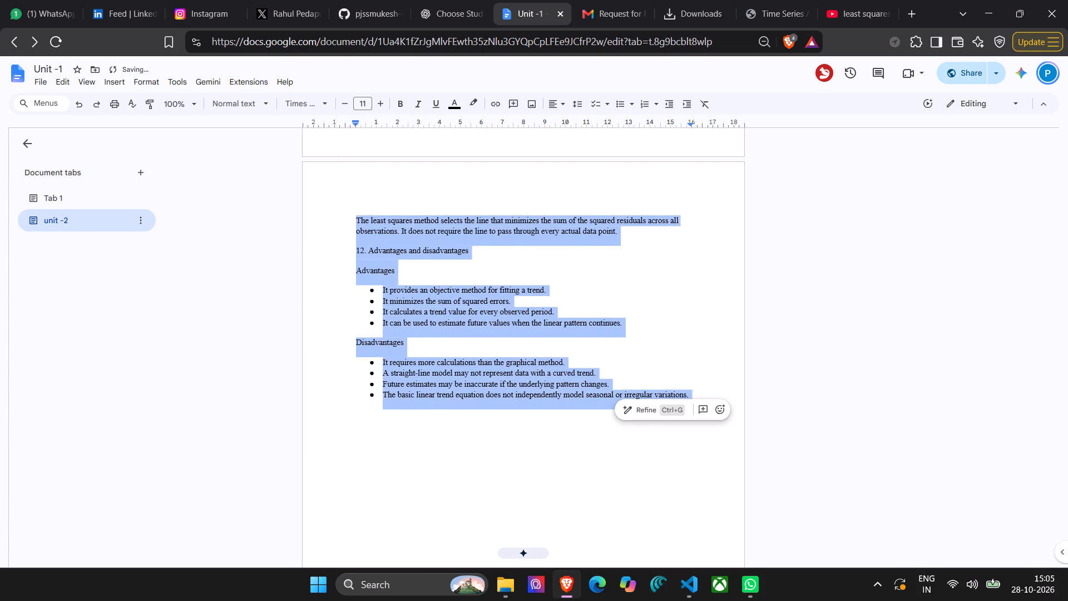
Bold the "Disadvantages" and "Advantages" subheadings at the end of the example.
{"action": "left_click", "coordinate": [410, 341]}
{"action": "left_click_drag", "start_coordinate": [410, 341], "coordinate": [353, 337]}
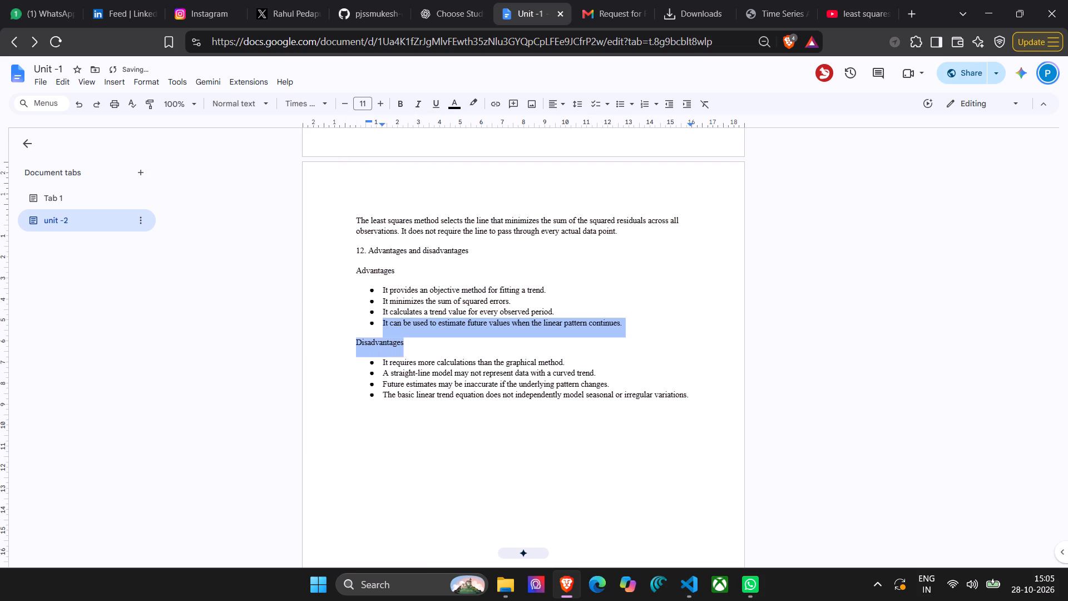
{"action": "left_click", "coordinate": [398, 346]}
{"action": "left_click_drag", "start_coordinate": [413, 346], "coordinate": [355, 344]}
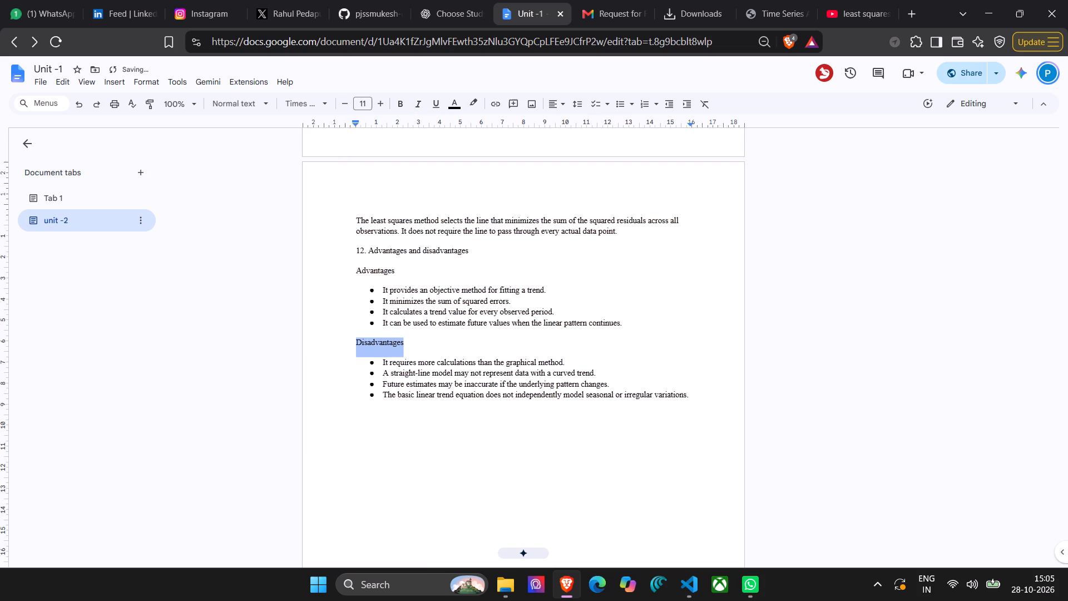
{"action": "left_click_drag", "start_coordinate": [355, 344], "coordinate": [355, 344]}
{"action": "left_click", "coordinate": [406, 102]}
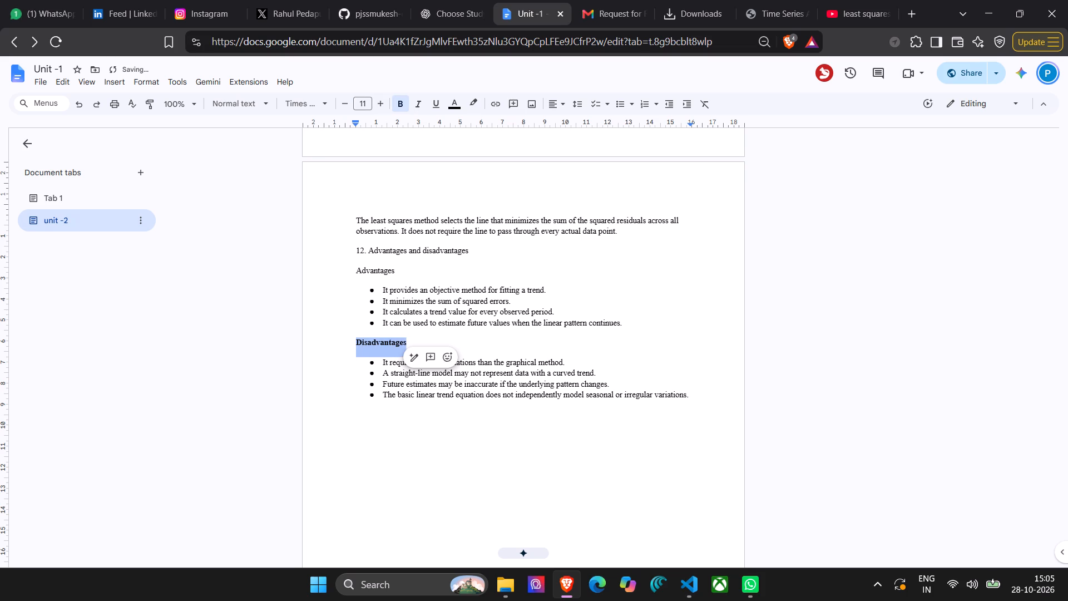
{"action": "left_click_drag", "start_coordinate": [411, 272], "coordinate": [331, 274]}
{"action": "left_click", "coordinate": [398, 104]}
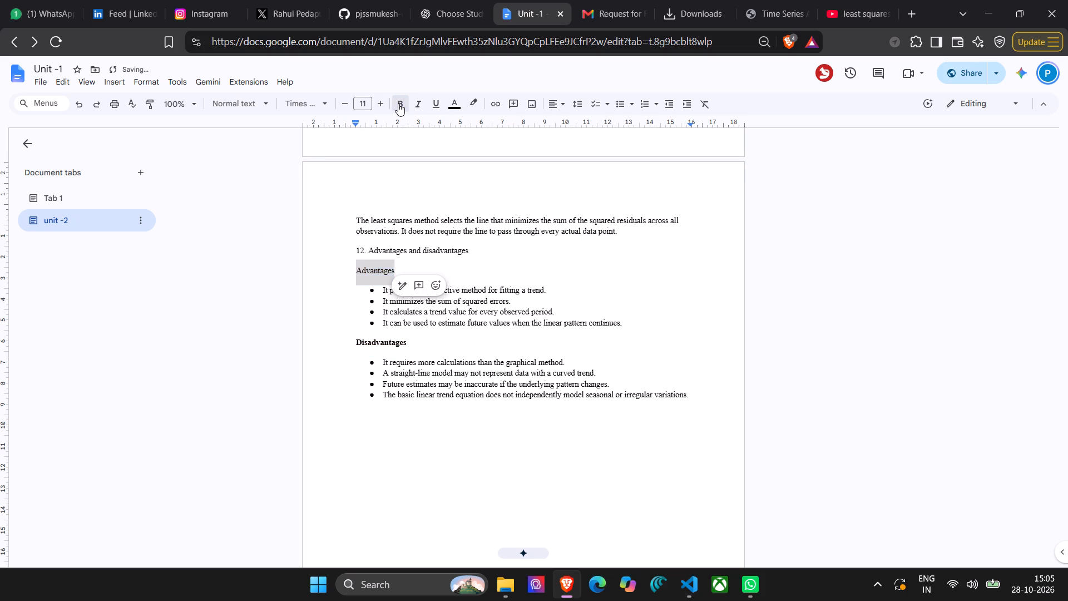
Delete the "12. Advantages and disadvantages" heading line, including its empty paragraph.
{"action": "left_click_drag", "start_coordinate": [472, 250], "coordinate": [320, 249]}
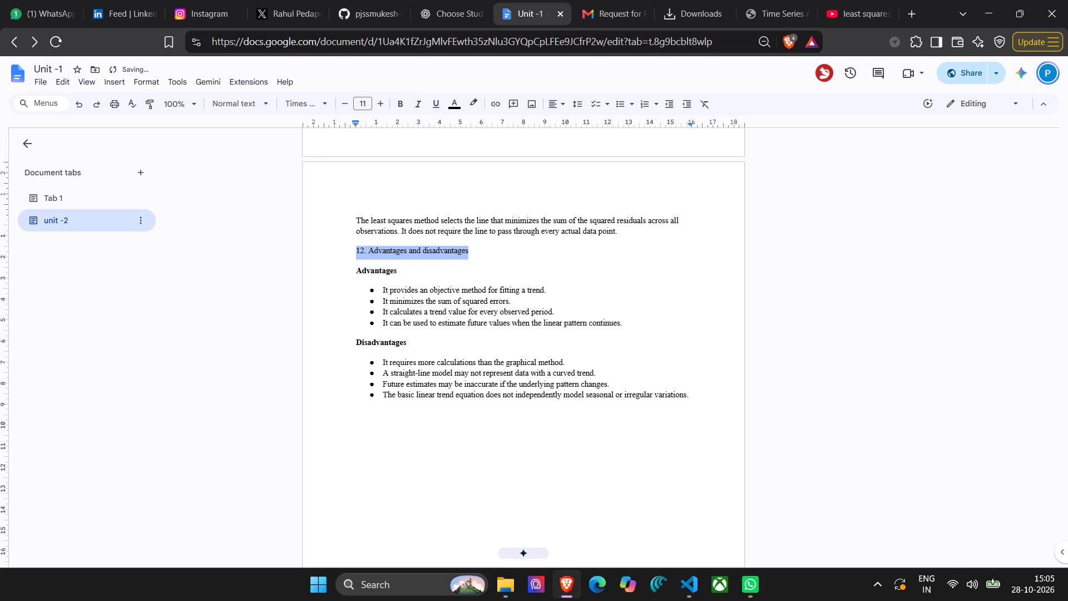
{"action": "key", "text": "BackSpace"}
{"action": "key", "text": "BackSpace"}
Remove the opening LaTeX marker "\[ " from the start of the e=17-15.43 line below "The difference is:".
{"action": "scroll", "coordinate": [320, 249], "scroll_direction": "up", "scroll_amount": 1}
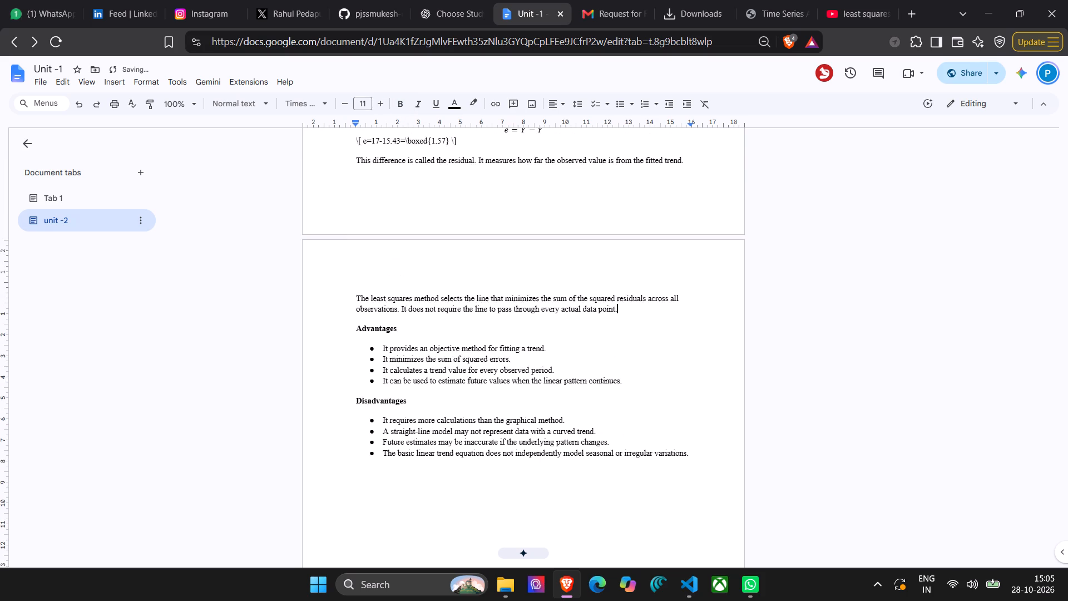
{"action": "scroll", "coordinate": [320, 249], "scroll_direction": "up", "scroll_amount": 1}
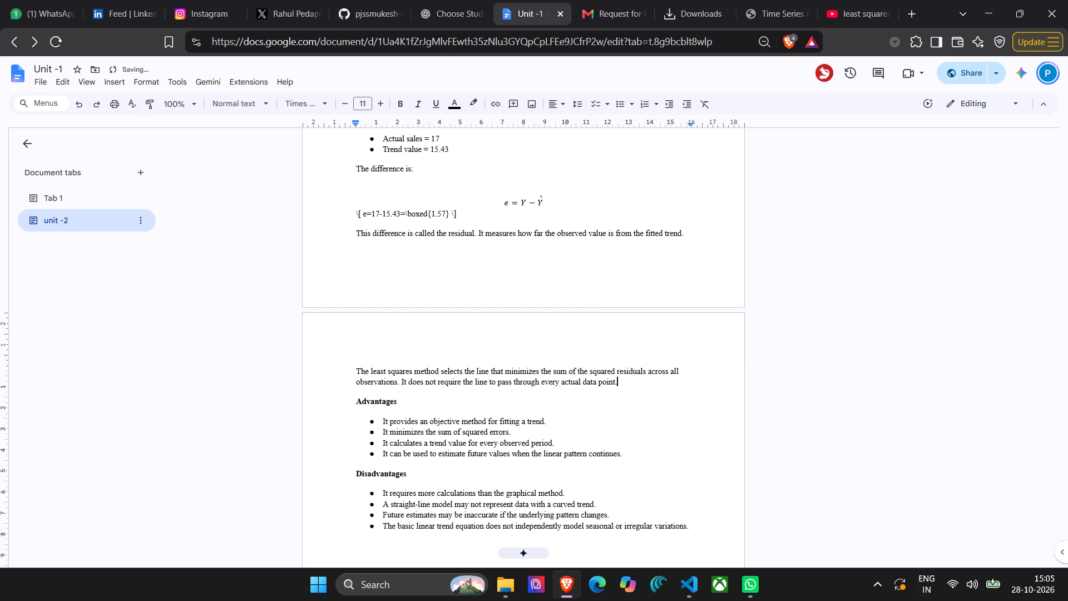
{"action": "left_click_drag", "start_coordinate": [479, 218], "coordinate": [345, 213]}
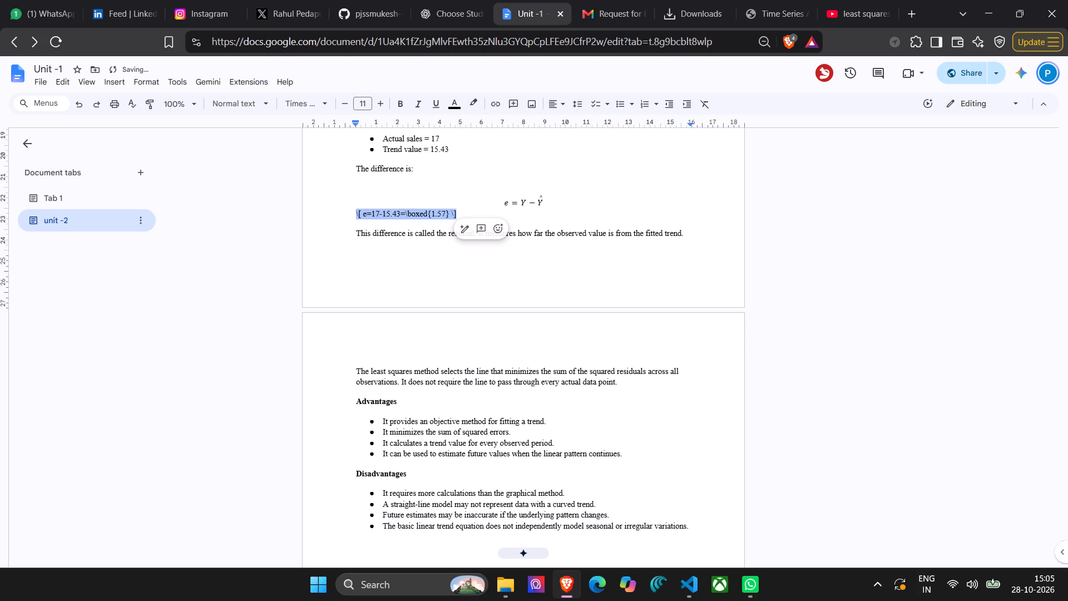
{"action": "left_click", "coordinate": [398, 220]}
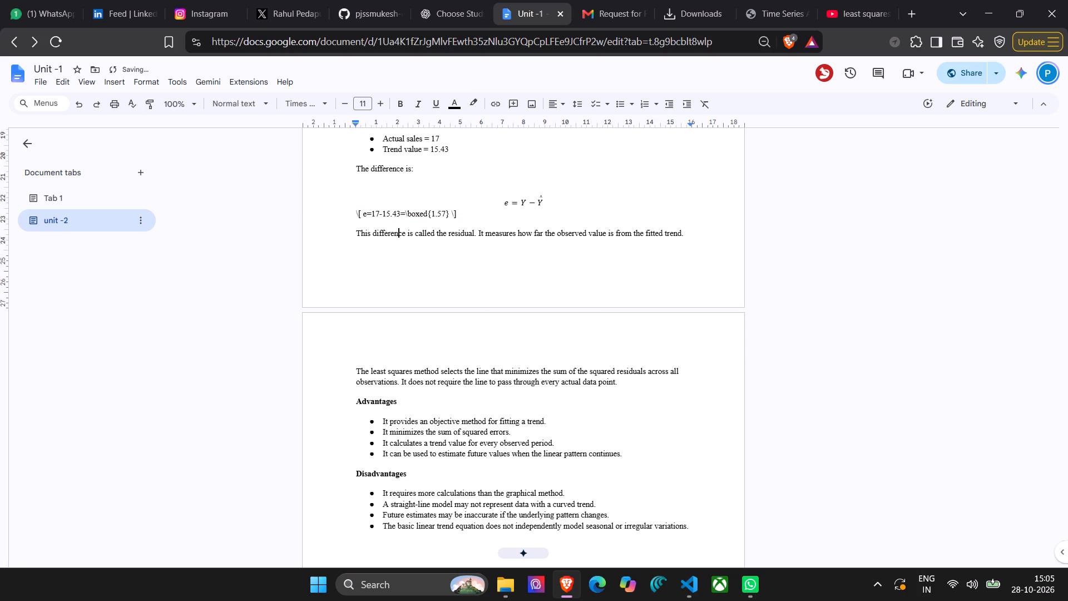
{"action": "left_click", "coordinate": [366, 213]}
{"action": "key", "text": "Down"}
{"action": "key", "text": "Left"}
{"action": "key", "text": "Up"}
{"action": "key", "text": "Left"}
{"action": "key", "text": "Left"}
{"action": "key", "text": "Right"}
{"action": "key", "text": "BackSpace"}
{"action": "key", "text": "BackSpace"}
{"action": "key", "text": "Right"}
{"action": "key", "text": "Left"}
{"action": "key", "text": "BackSpace"}
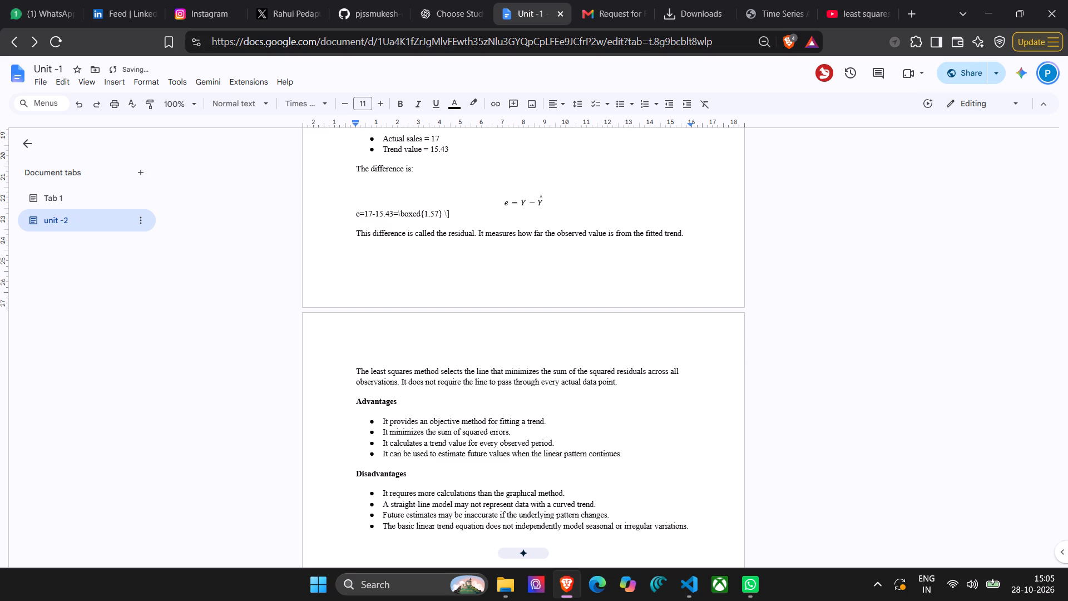
Delete the "\boxed{" code before 1.57 in the e=17-15.43 line.
{"action": "key", "text": "Right"}
{"action": "key", "text": "Right"}
{"action": "key", "text": "Right"}
{"action": "key", "text": "Right"}
{"action": "key", "text": "Right"}
{"action": "key", "text": "Right"}
{"action": "key", "text": "Right"}
{"action": "key", "text": "Right"}
{"action": "key", "text": "Right"}
{"action": "key", "text": "Right"}
{"action": "key", "text": "Right"}
{"action": "key", "text": "Right"}
{"action": "key", "text": "Right"}
{"action": "key", "text": "Right"}
{"action": "key", "text": "Right"}
{"action": "key", "text": "Right"}
{"action": "key", "text": "Right"}
{"action": "key", "text": "Right"}
{"action": "key", "text": "Right"}
{"action": "key", "text": "Down"}
{"action": "key", "text": "Up"}
{"action": "key", "text": "Left"}
{"action": "key", "text": "BackSpace"}
{"action": "key", "text": "BackSpace"}
{"action": "key", "text": "BackSpace"}
{"action": "key", "text": "BackSpace"}
{"action": "key", "text": "BackSpace"}
{"action": "key", "text": "BackSpace"}
{"action": "key", "text": "BackSpace"}
Remove the trailing "} \]" code so the line reads "e=17-15.43=1.57".
{"action": "key", "text": "Right"}
{"action": "key", "text": "Right"}
{"action": "key", "text": "Right"}
{"action": "key", "text": "Right"}
{"action": "key", "text": "Right"}
{"action": "key", "text": "Right"}
{"action": "key", "text": "Right"}
{"action": "key", "text": "Left"}
{"action": "key", "text": "Right"}
{"action": "key", "text": "Right"}
{"action": "key", "text": "BackSpace"}
{"action": "key", "text": "BackSpace"}
{"action": "key", "text": "BackSpace"}
{"action": "key", "text": "BackSpace"}
Indent the "e=17-15.43=1.57" line so it sits centred beneath the e = Y − Ŷ equation.
{"action": "key", "text": "Up"}
{"action": "key", "text": "Left"}
{"action": "key", "text": "Left"}
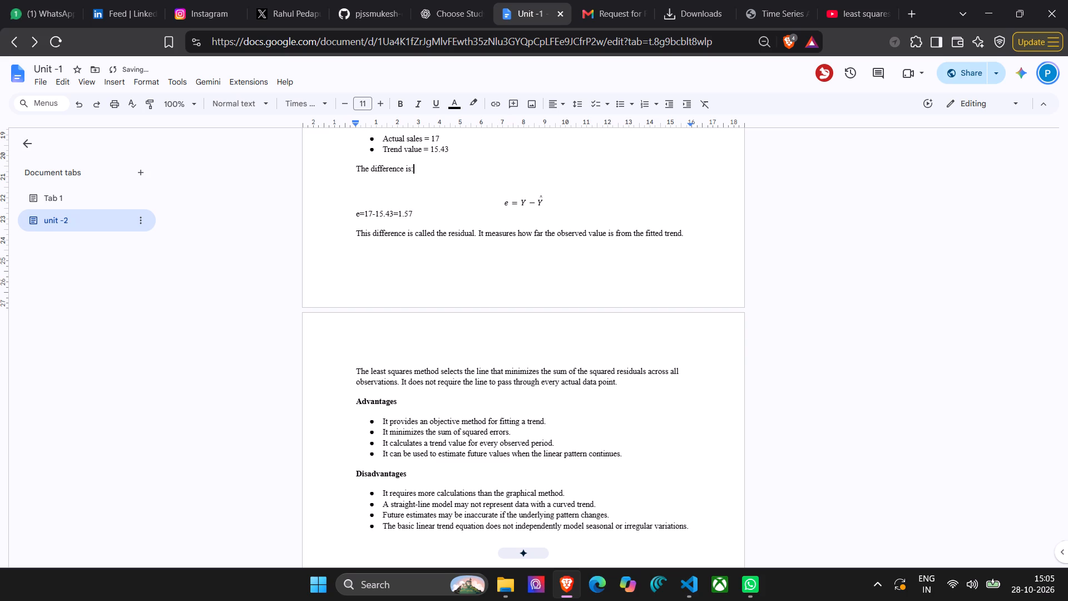
{"action": "key", "text": "Down"}
{"action": "key", "text": "Down"}
{"action": "key", "text": "Right"}
{"action": "key", "text": "Right"}
{"action": "key", "text": "Right"}
{"action": "key", "text": "Down"}
{"action": "key", "text": "Left"}
{"action": "key", "text": "Left"}
{"action": "key", "text": "Left"}
{"action": "key", "text": "Left"}
{"action": "key", "text": "Left"}
{"action": "key", "text": "Left"}
{"action": "key", "text": "Left"}
{"action": "key", "text": "Left"}
{"action": "key", "text": "Left"}
{"action": "key", "text": "Left"}
{"action": "key", "text": "Left"}
{"action": "key", "text": "Left"}
{"action": "key", "text": "Left"}
{"action": "key", "text": "Left"}
{"action": "key", "text": "Left"}
{"action": "key", "text": "Tab"}
{"action": "key", "text": "Tab"}
{"action": "key", "text": "Tab"}
{"action": "key", "text": "Tab"}
{"action": "key", "text": "Tab"}
{"action": "key", "text": "Tab"}
{"action": "key", "text": "BackSpace"}
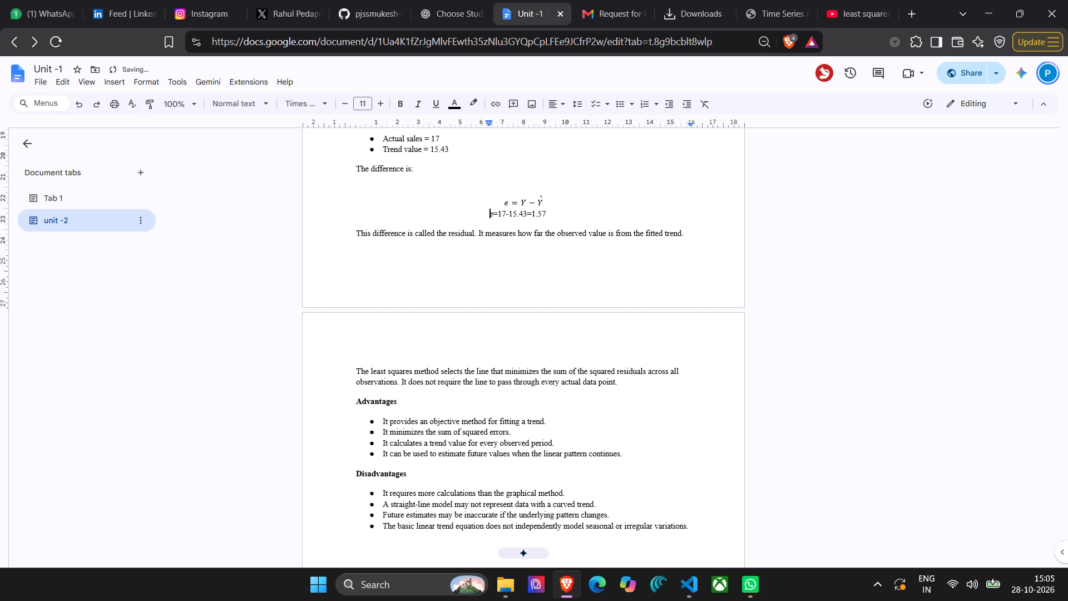
{"action": "key", "text": "space"}
{"action": "key", "text": "space"}
{"action": "key", "text": "BackSpace"}
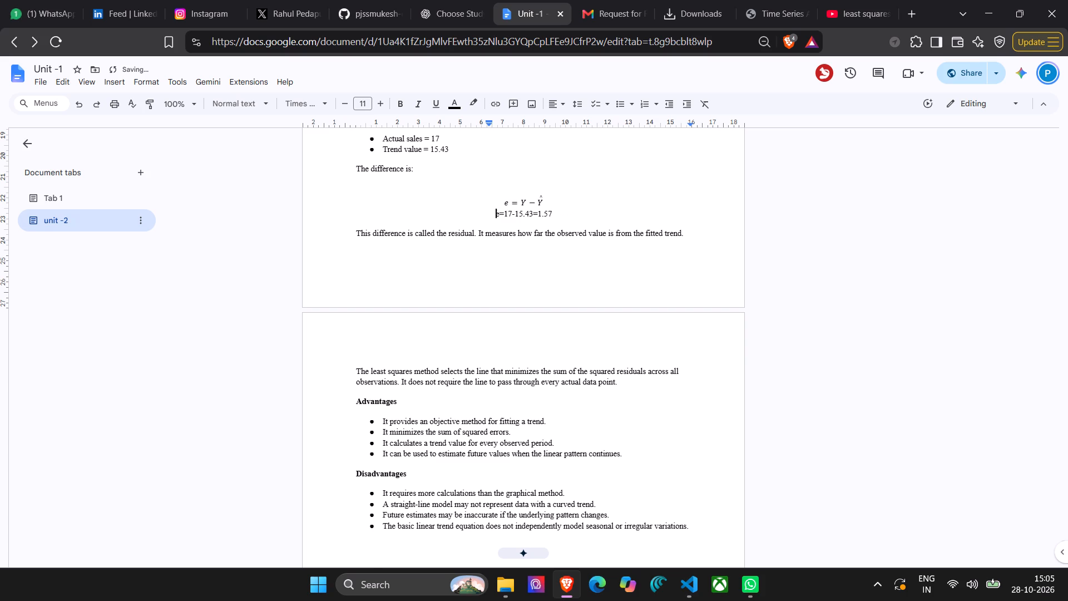
Delete the blank line between "The difference is:" and the e = Y − Ŷ equation.
{"action": "scroll", "coordinate": [366, 213], "scroll_direction": "up", "scroll_amount": 2}
{"action": "left_click", "coordinate": [487, 284]}
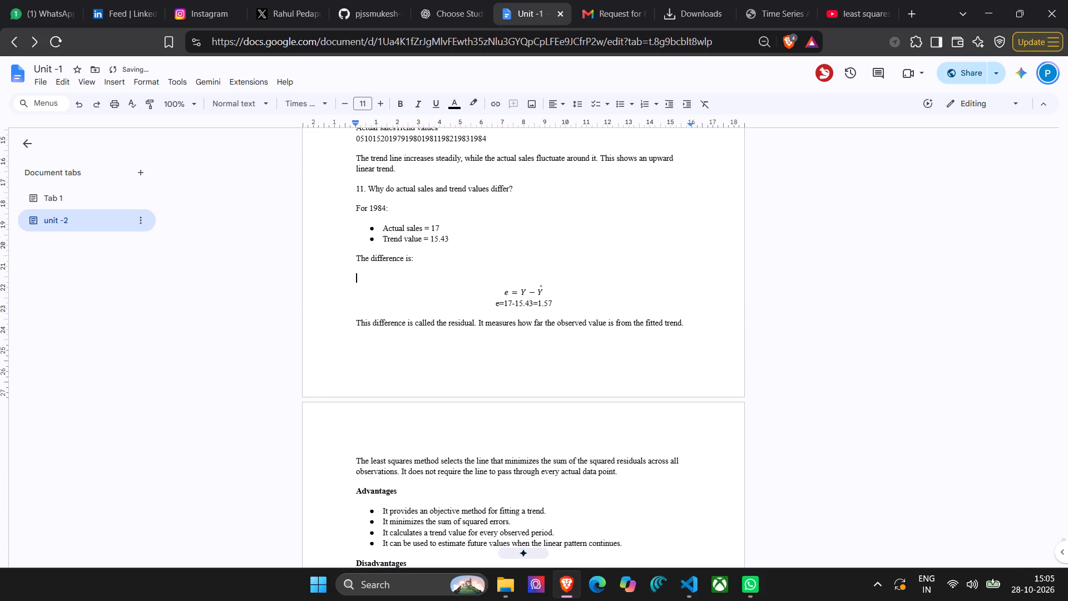
{"action": "key", "text": "BackSpace"}
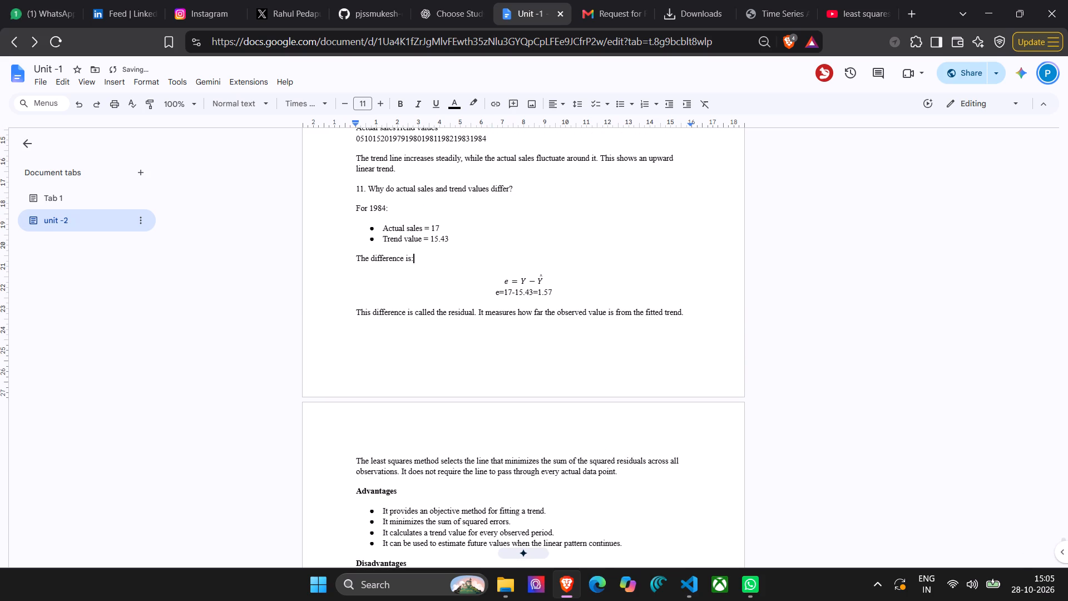
Remove the number "11." from the heading "Why do actual sales and trend values differ?".
{"action": "key", "text": "Up"}
{"action": "key", "text": "Up"}
{"action": "key", "text": "Up"}
{"action": "key", "text": "Up"}
{"action": "left_click", "coordinate": [415, 203]}
{"action": "left_click_drag", "start_coordinate": [372, 188], "coordinate": [362, 187]}
{"action": "left_click_drag", "start_coordinate": [362, 187], "coordinate": [349, 187]}
{"action": "key", "text": "BackSpace"}
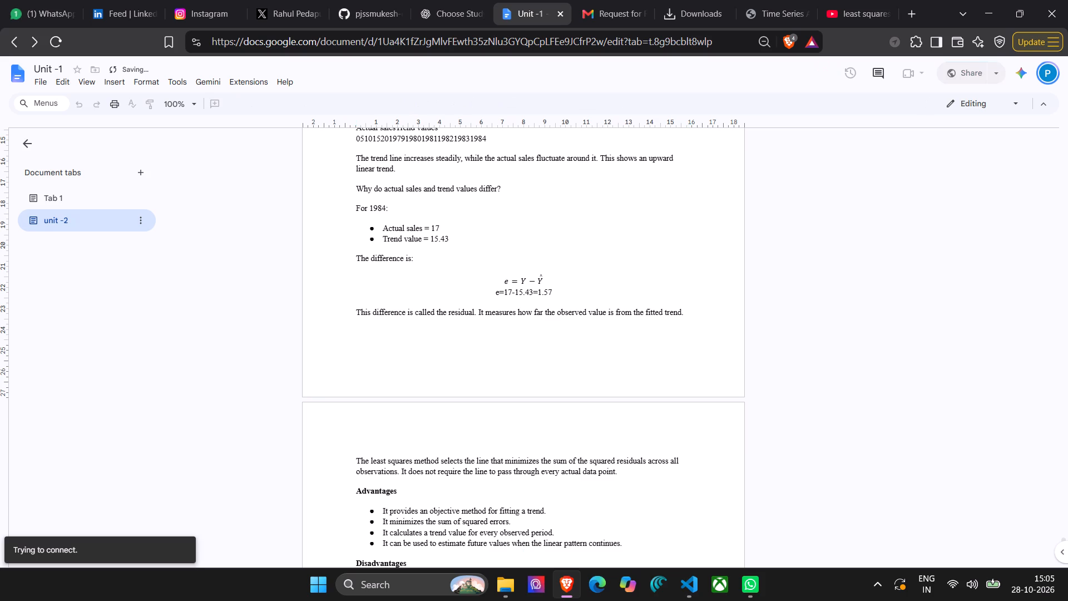
Select the whole heading "Why do actual sales and trend values differ?".
{"action": "left_click", "coordinate": [500, 183]}
{"action": "left_click_drag", "start_coordinate": [506, 190], "coordinate": [475, 185]}
{"action": "left_click_drag", "start_coordinate": [475, 185], "coordinate": [350, 190]}
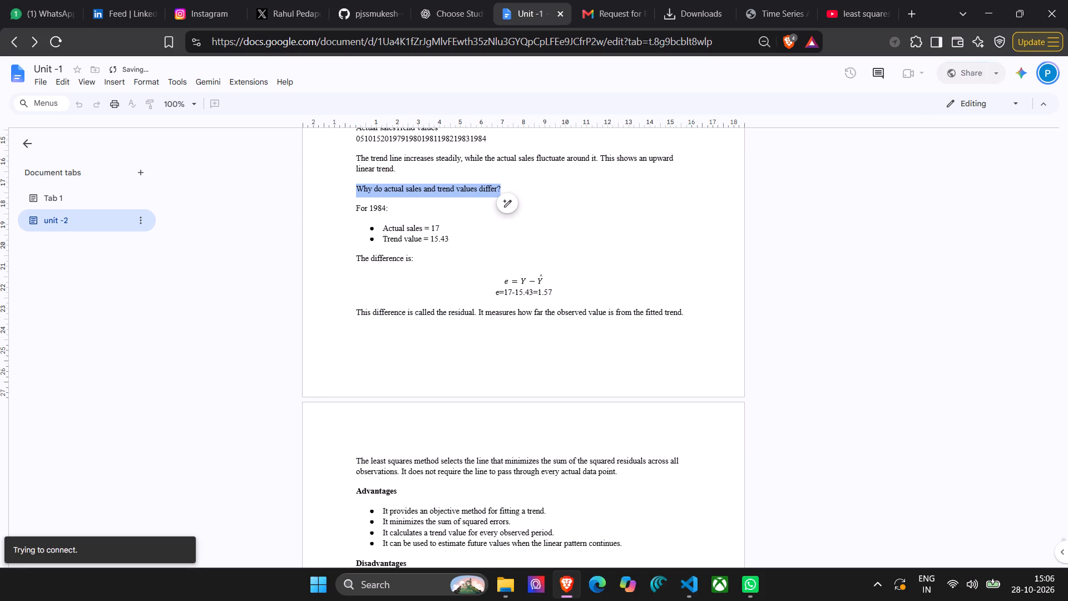
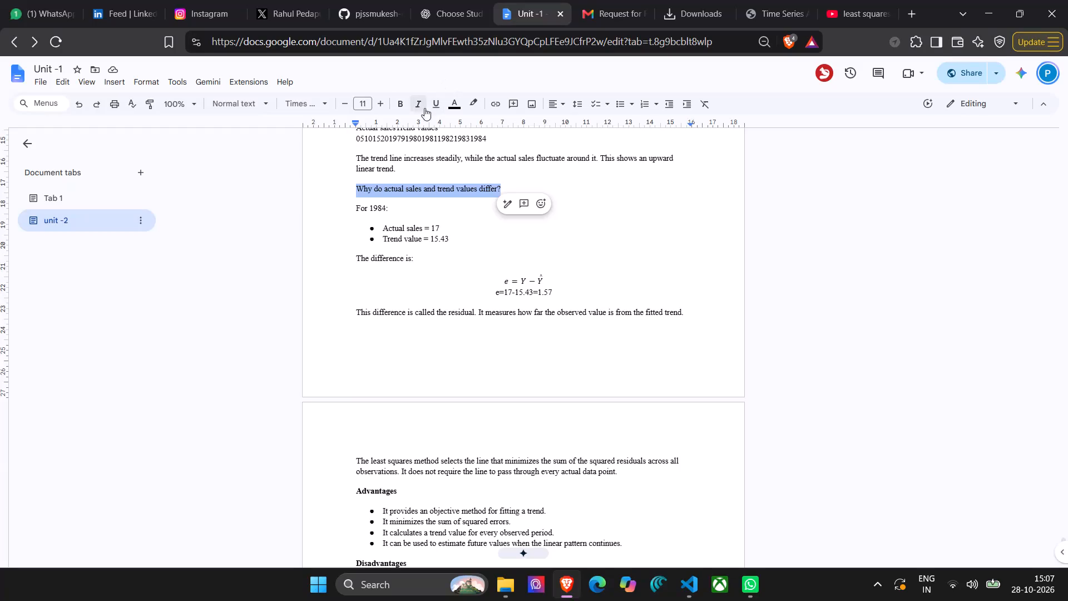
Make the heading "Why do actual sales and trend values differ?" bold.
{"action": "left_click", "coordinate": [408, 113]}
{"action": "left_click", "coordinate": [407, 112]}
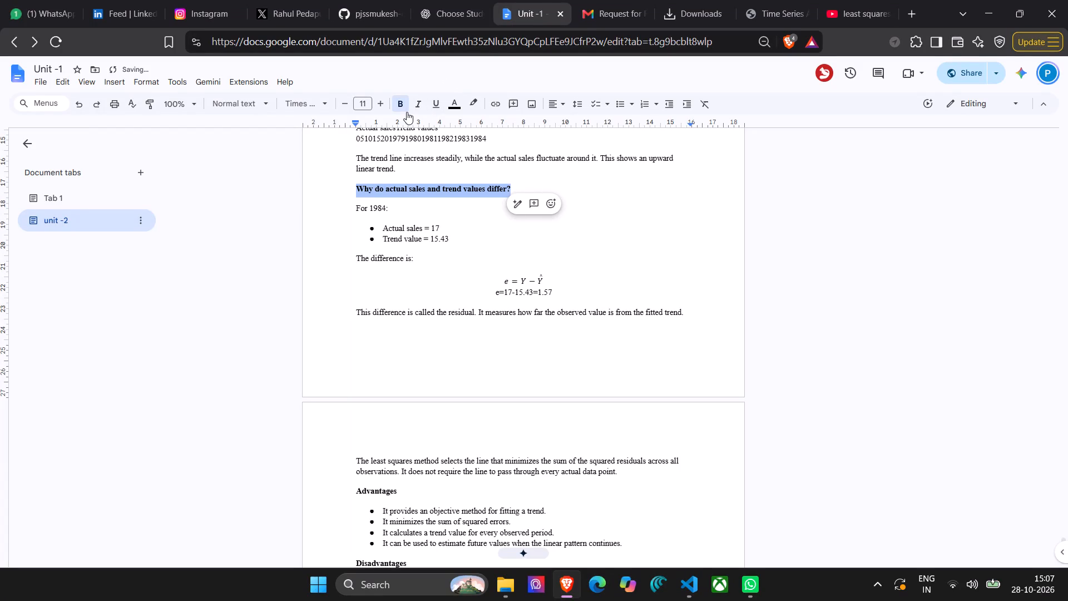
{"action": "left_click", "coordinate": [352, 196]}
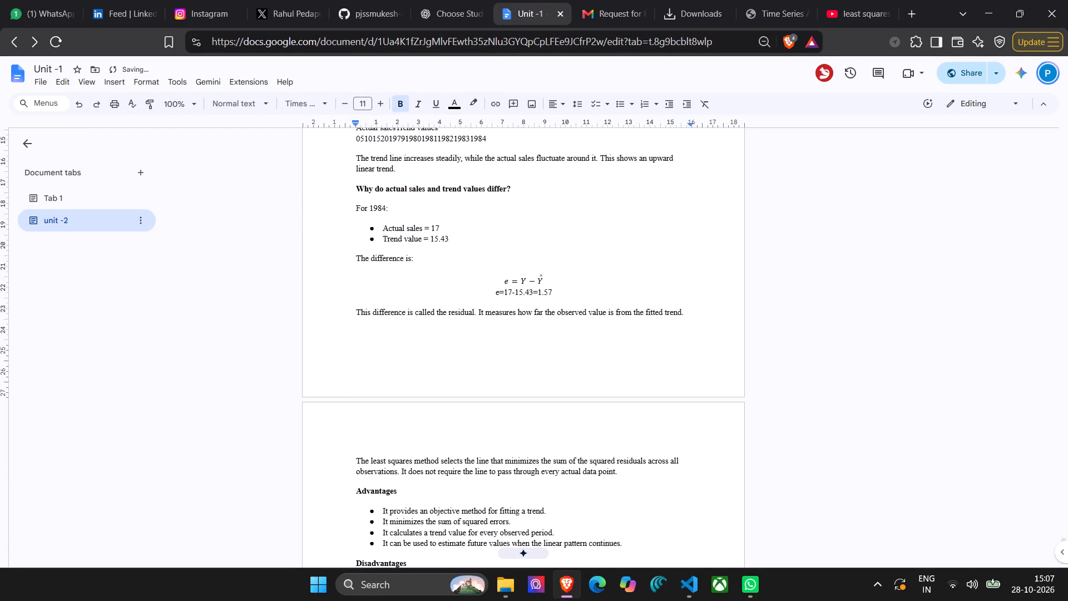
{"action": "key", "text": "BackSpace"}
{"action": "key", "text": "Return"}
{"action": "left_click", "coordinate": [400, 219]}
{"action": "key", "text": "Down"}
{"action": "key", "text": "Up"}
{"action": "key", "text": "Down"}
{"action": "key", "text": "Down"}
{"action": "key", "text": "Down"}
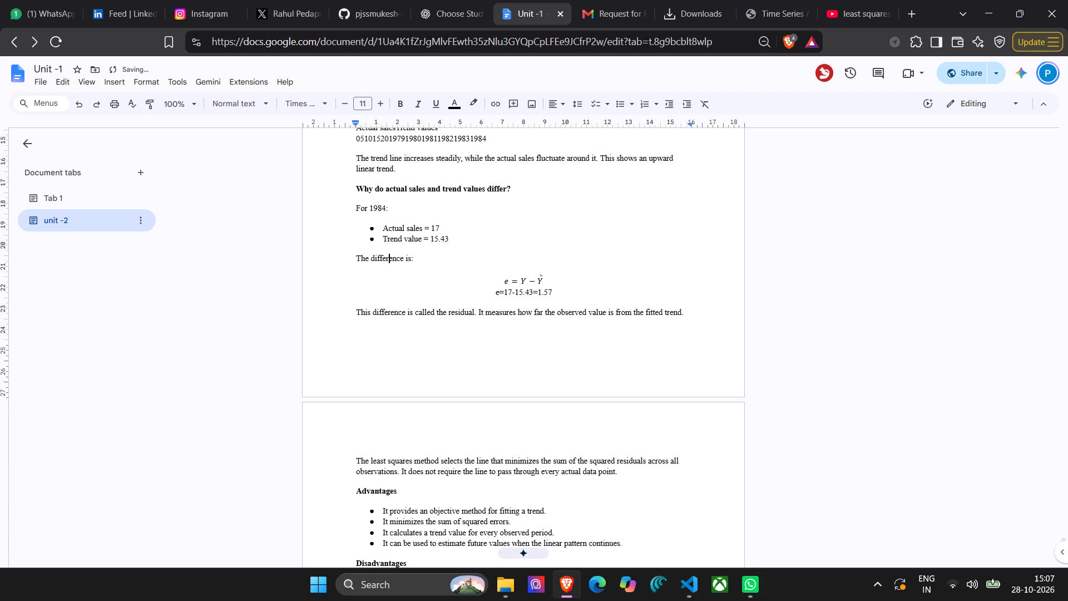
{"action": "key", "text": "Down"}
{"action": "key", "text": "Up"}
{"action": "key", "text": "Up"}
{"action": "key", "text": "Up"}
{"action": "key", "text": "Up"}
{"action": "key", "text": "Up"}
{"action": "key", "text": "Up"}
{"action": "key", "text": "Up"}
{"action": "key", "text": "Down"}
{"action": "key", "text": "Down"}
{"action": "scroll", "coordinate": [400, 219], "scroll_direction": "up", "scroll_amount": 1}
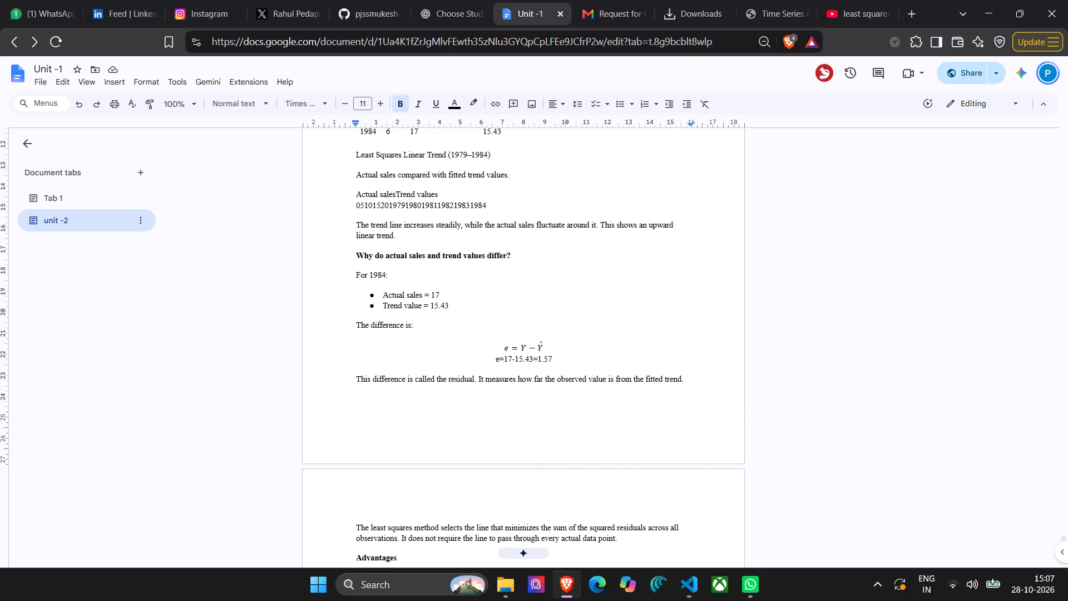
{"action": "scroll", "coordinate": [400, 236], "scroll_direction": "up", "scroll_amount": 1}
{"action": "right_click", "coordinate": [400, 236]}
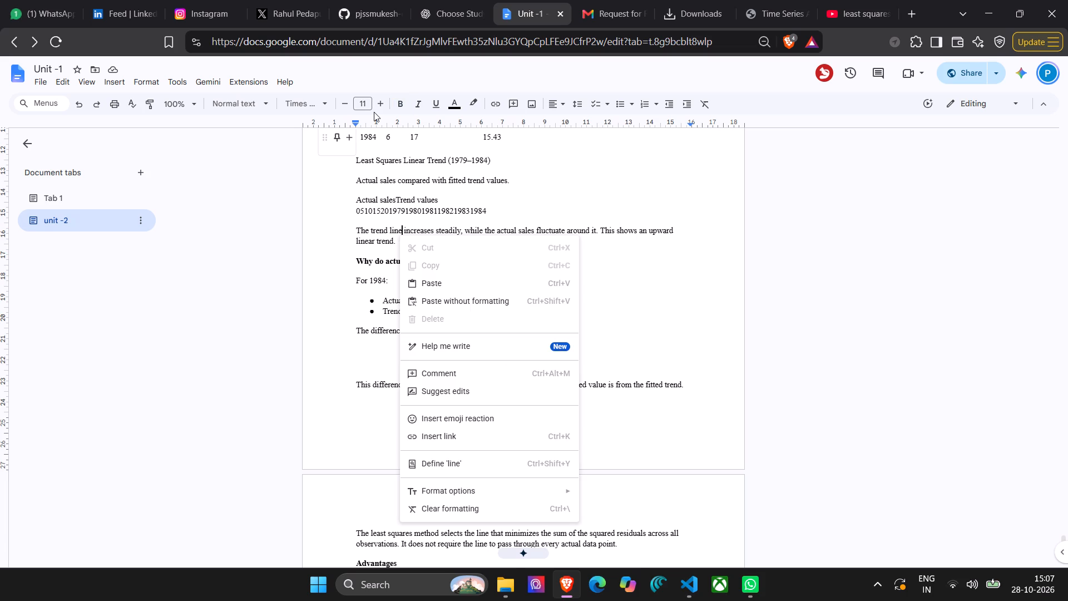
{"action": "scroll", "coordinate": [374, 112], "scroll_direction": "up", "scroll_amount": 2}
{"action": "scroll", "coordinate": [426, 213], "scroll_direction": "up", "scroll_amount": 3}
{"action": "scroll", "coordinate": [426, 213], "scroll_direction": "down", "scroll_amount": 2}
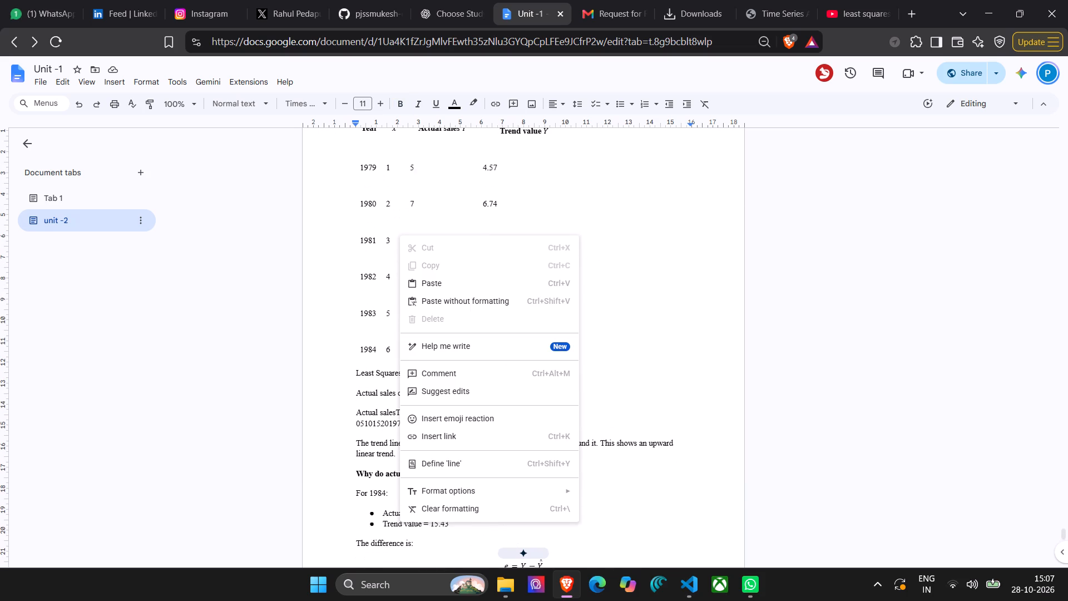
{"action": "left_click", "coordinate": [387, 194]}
Delete the leftover chart text below the trend table, from "Least Squares Linear Trend (1979–1984)" through the run-together numbers ending in 1984.
{"action": "scroll", "coordinate": [387, 194], "scroll_direction": "down", "scroll_amount": 1}
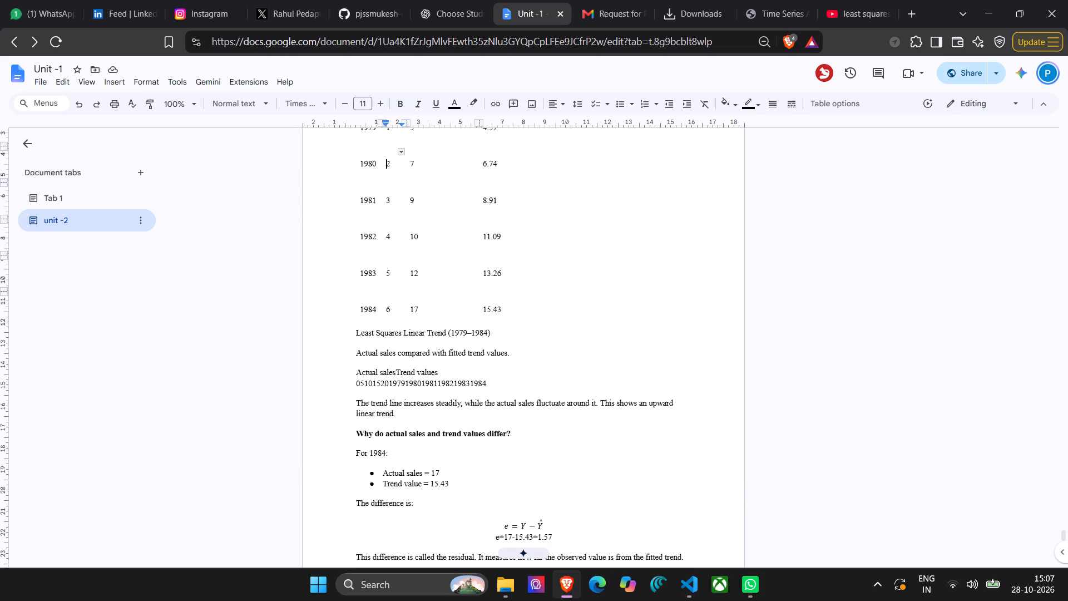
{"action": "left_click", "coordinate": [360, 339]}
{"action": "left_click", "coordinate": [355, 338]}
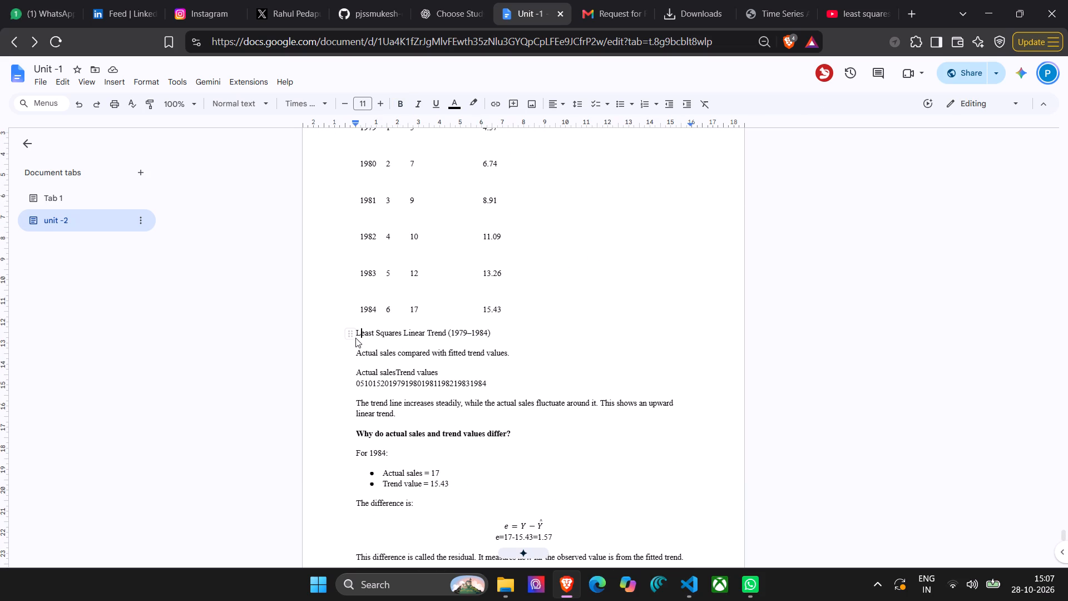
{"action": "left_click", "coordinate": [364, 340]}
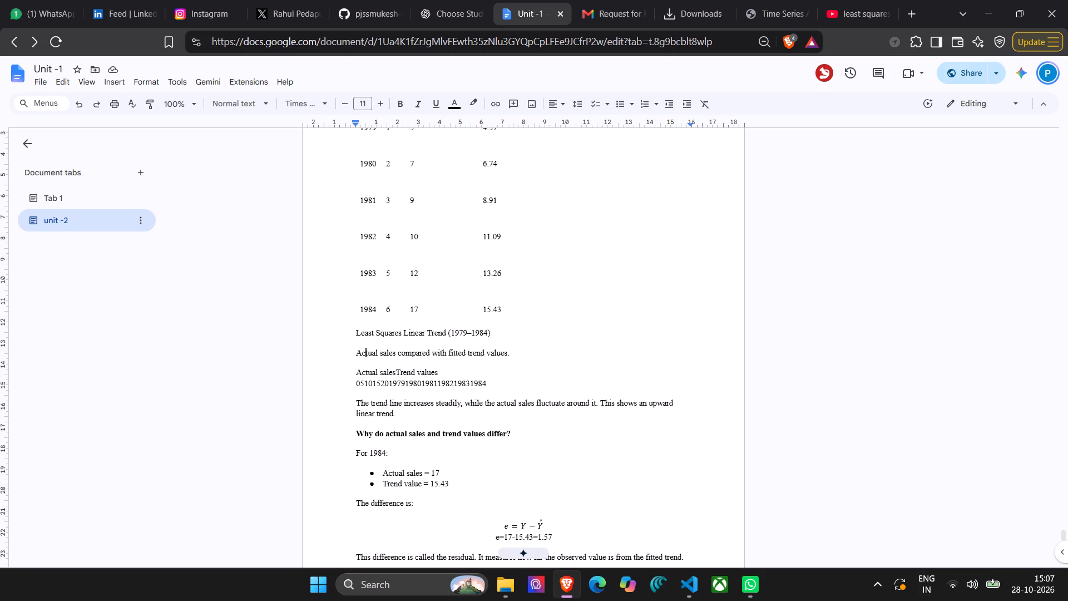
{"action": "double_click", "coordinate": [360, 336]}
{"action": "left_click", "coordinate": [347, 334]}
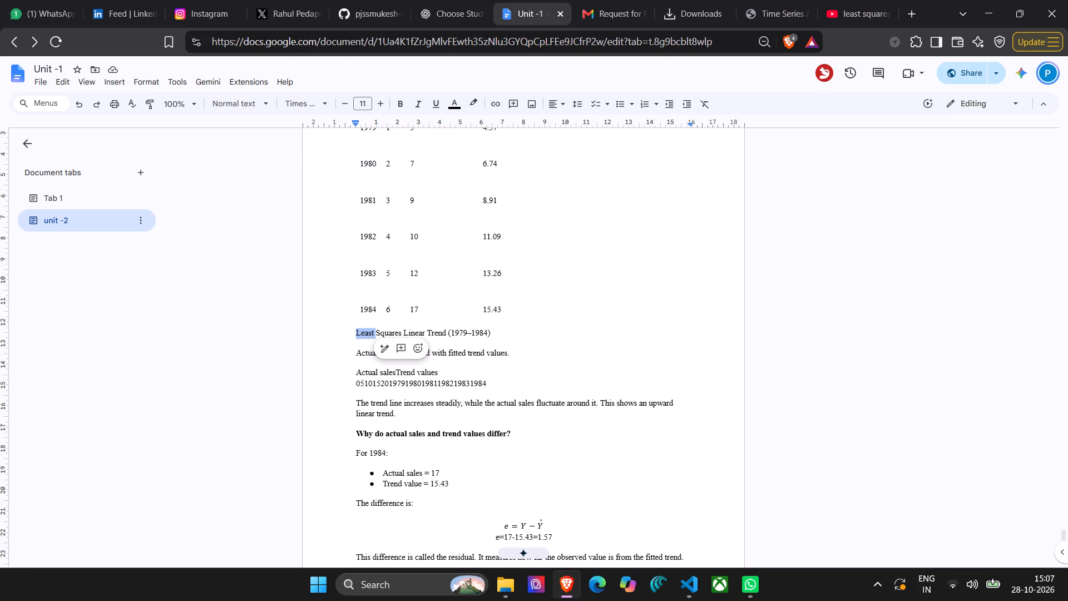
{"action": "key", "text": "Left"}
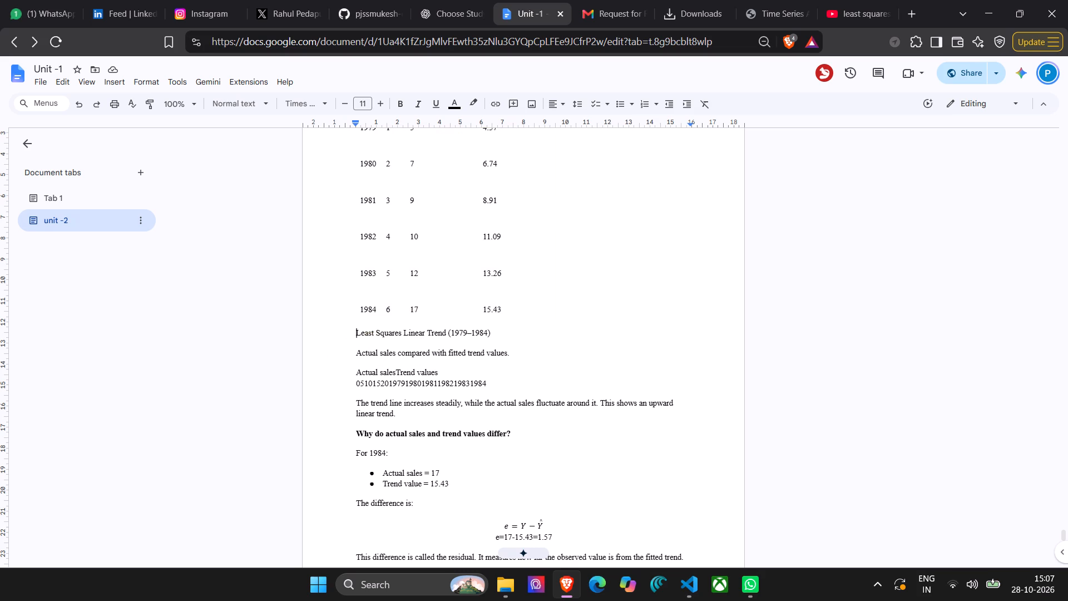
{"action": "left_click", "coordinate": [358, 331]}
{"action": "left_click", "coordinate": [361, 334]}
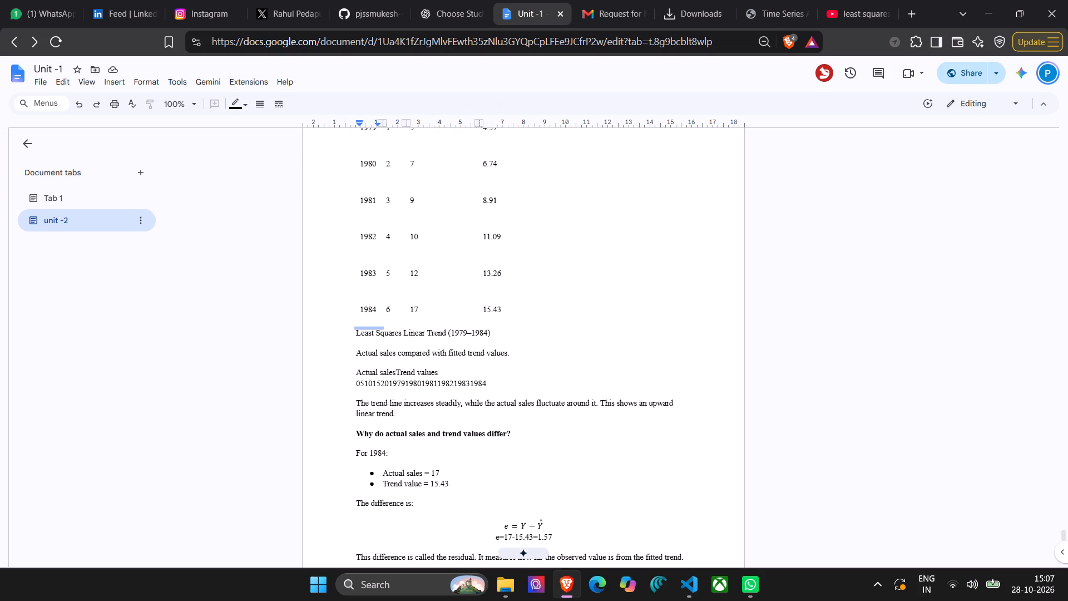
{"action": "left_click", "coordinate": [356, 333]}
{"action": "left_click", "coordinate": [356, 333]}
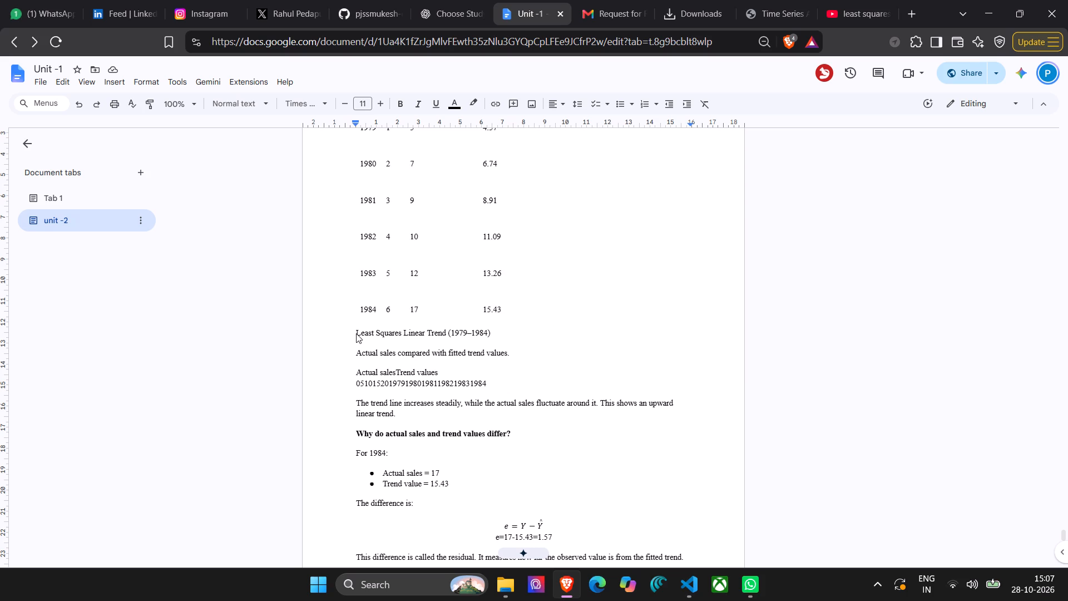
{"action": "left_click", "coordinate": [357, 335]}
{"action": "double_click", "coordinate": [362, 335]}
{"action": "left_click", "coordinate": [353, 334]}
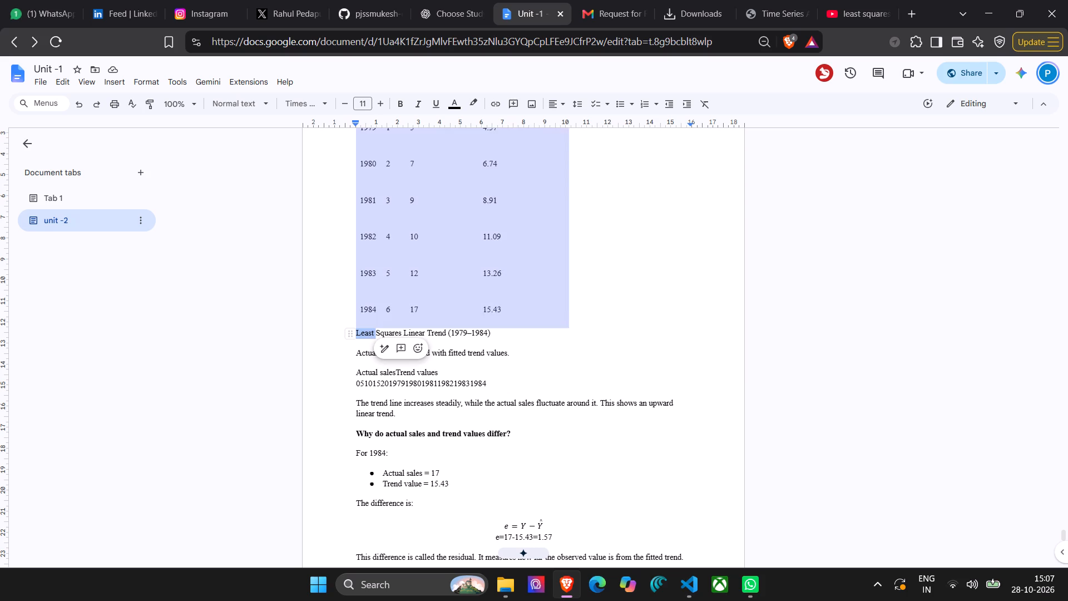
{"action": "left_click", "coordinate": [355, 343]}
{"action": "left_click", "coordinate": [355, 340]}
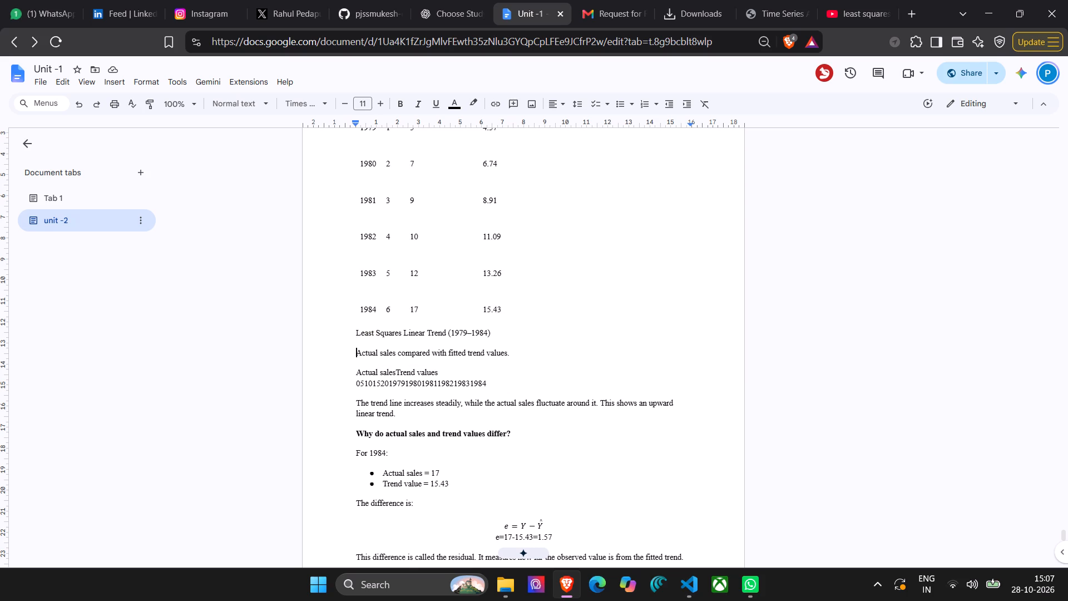
{"action": "left_click_drag", "start_coordinate": [500, 340], "coordinate": [403, 328]}
{"action": "left_click", "coordinate": [491, 437]}
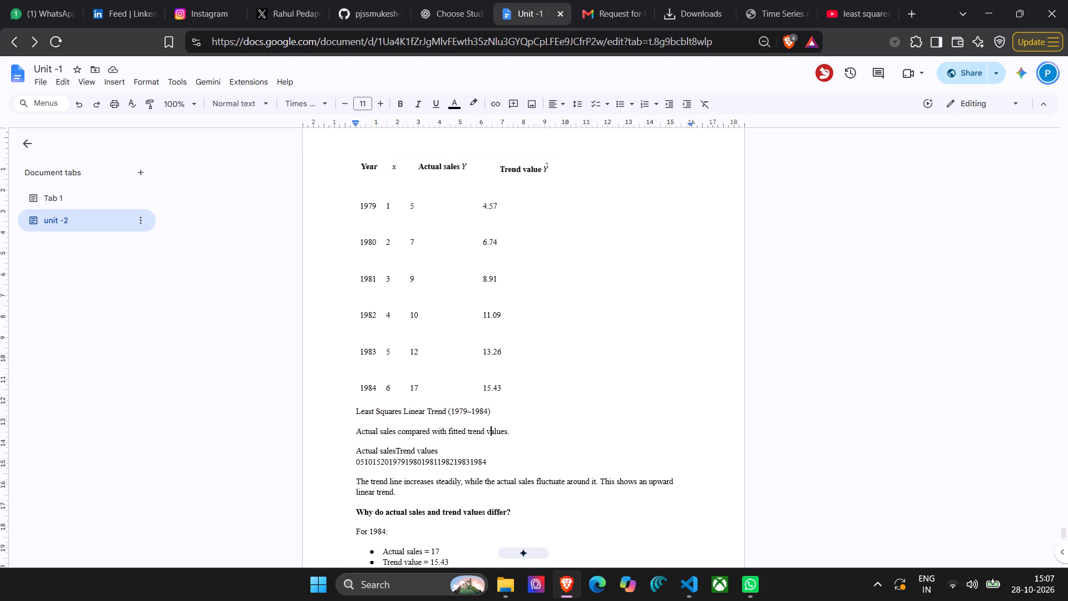
{"action": "left_click_drag", "start_coordinate": [491, 437], "coordinate": [400, 492]}
{"action": "left_click", "coordinate": [400, 492]}
{"action": "left_click", "coordinate": [401, 497]}
{"action": "left_click_drag", "start_coordinate": [493, 460], "coordinate": [348, 409]}
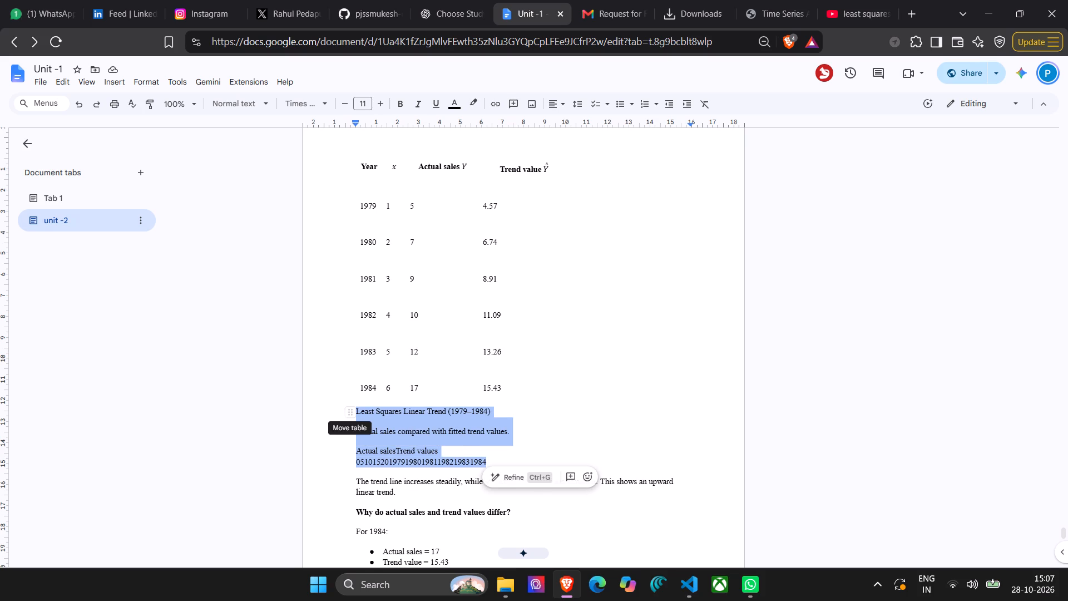
{"action": "key", "text": "BackSpace"}
{"action": "key", "text": "BackSpace"}
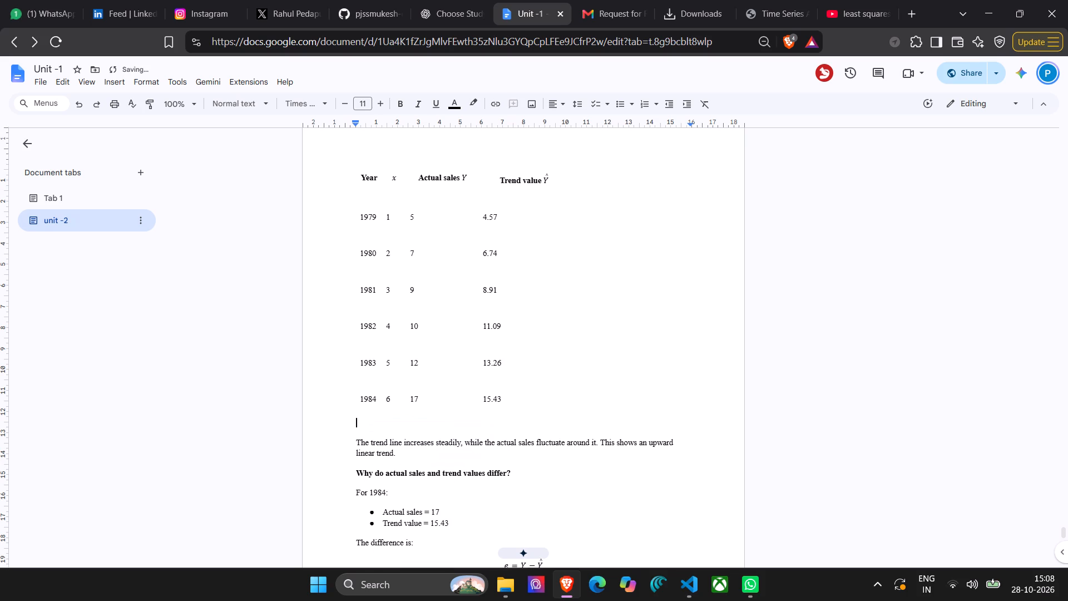
Apply 1pt borders to every cell of the actual sales and trend values table.
{"action": "left_click_drag", "start_coordinate": [522, 409], "coordinate": [319, 185]}
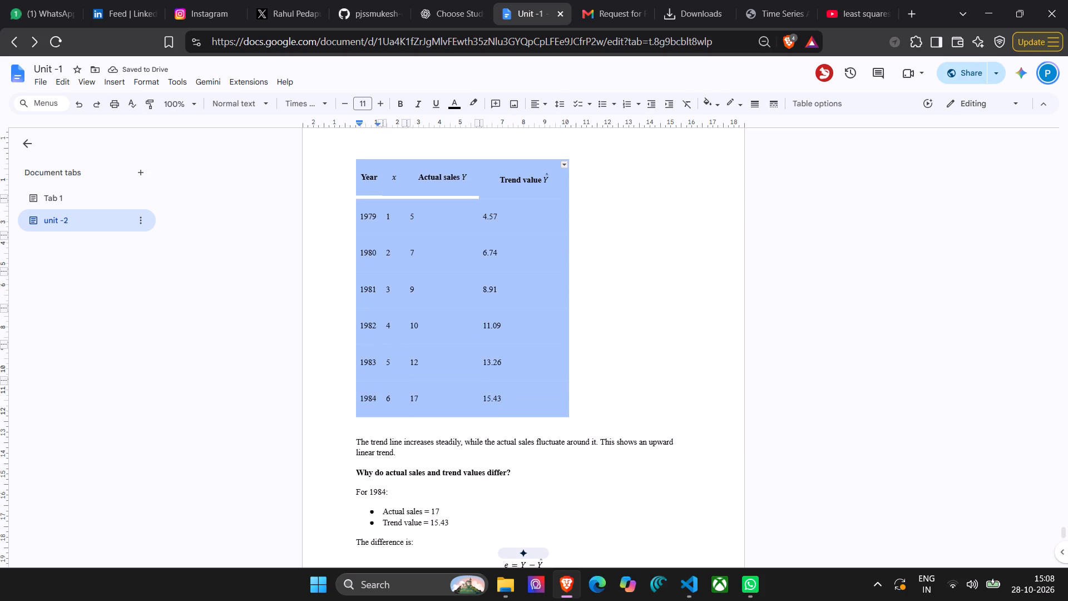
{"action": "left_click_drag", "start_coordinate": [319, 185], "coordinate": [320, 191]}
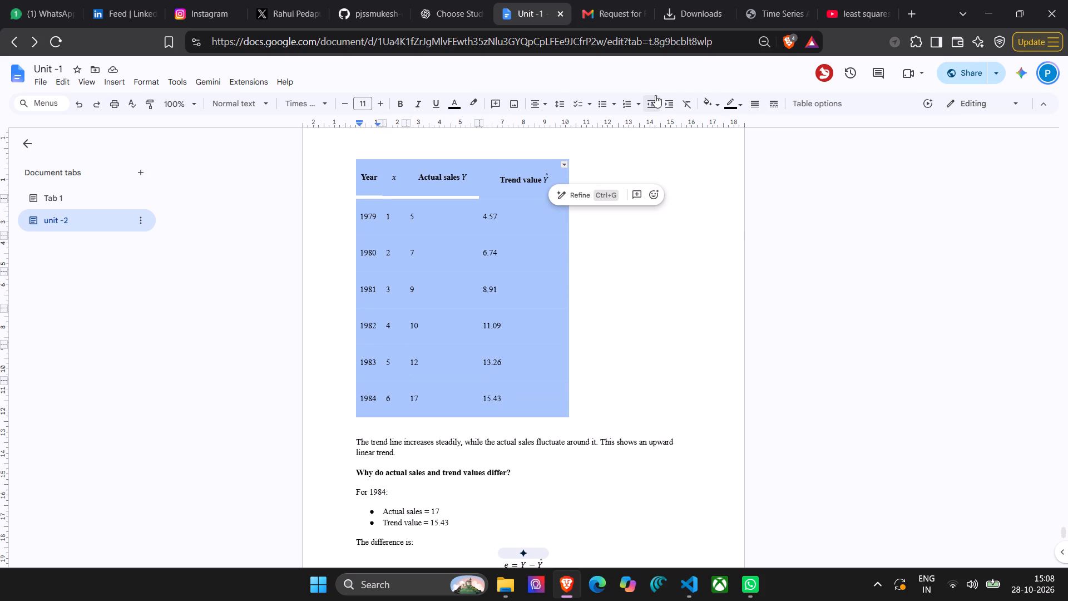
{"action": "left_click", "coordinate": [743, 102]}
{"action": "left_click", "coordinate": [757, 102]}
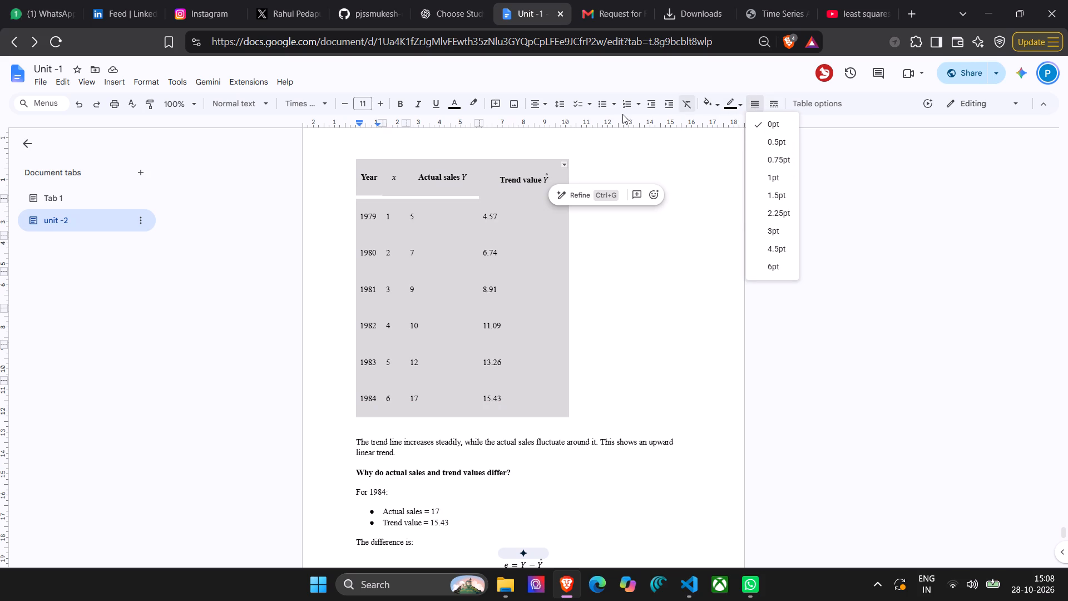
{"action": "left_click", "coordinate": [778, 181]}
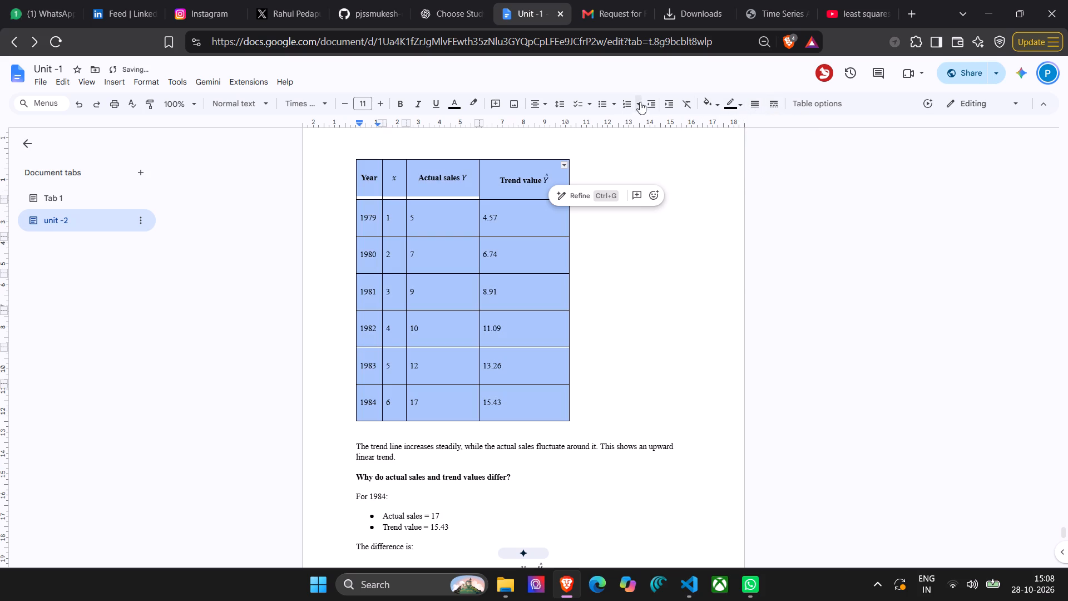
Remove the spacing after and before paragraphs throughout the actual sales and trend values table.
{"action": "left_click", "coordinate": [543, 104]}
{"action": "left_click", "coordinate": [551, 104]}
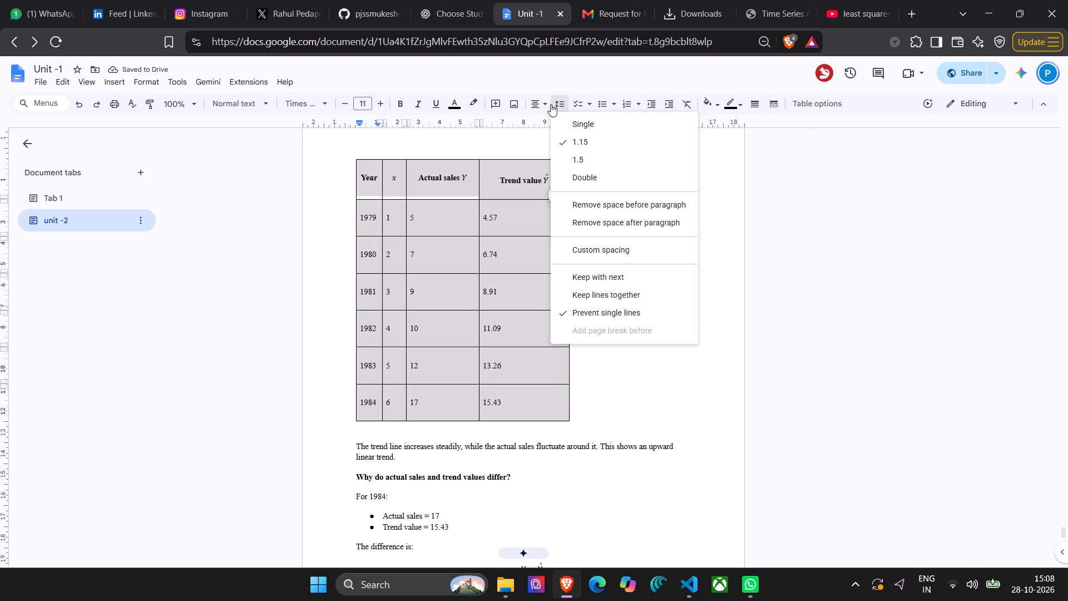
{"action": "left_click", "coordinate": [620, 220]}
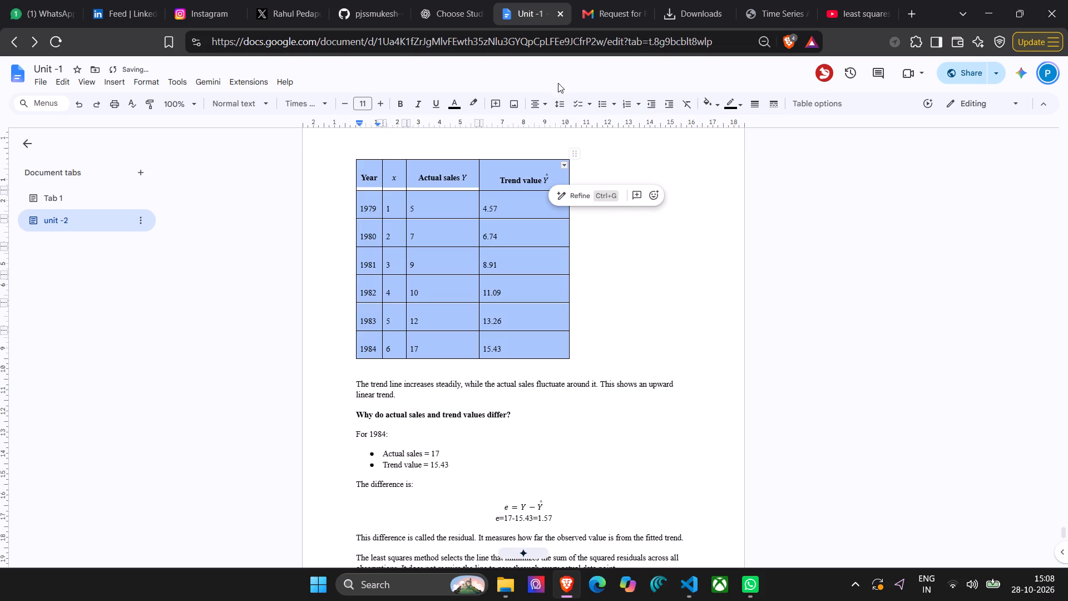
{"action": "left_click", "coordinate": [565, 100]}
{"action": "left_click", "coordinate": [605, 206]}
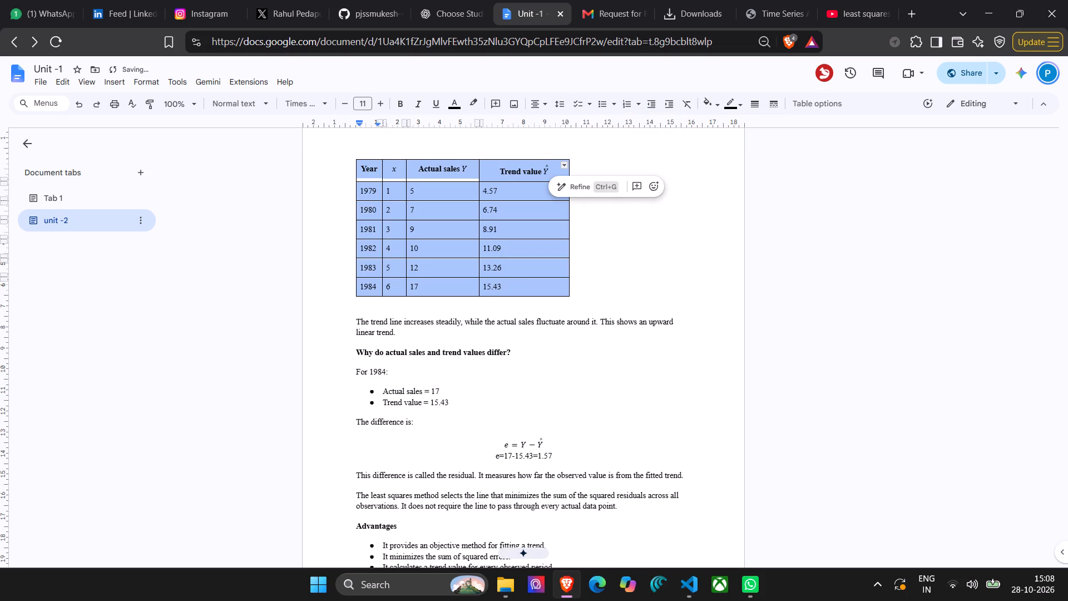
Strip the LaTeX markup around the boxed 1984 result above the "Final table" heading, leaving only "Y=15.43".
{"action": "scroll", "coordinate": [458, 208], "scroll_direction": "up", "scroll_amount": 4}
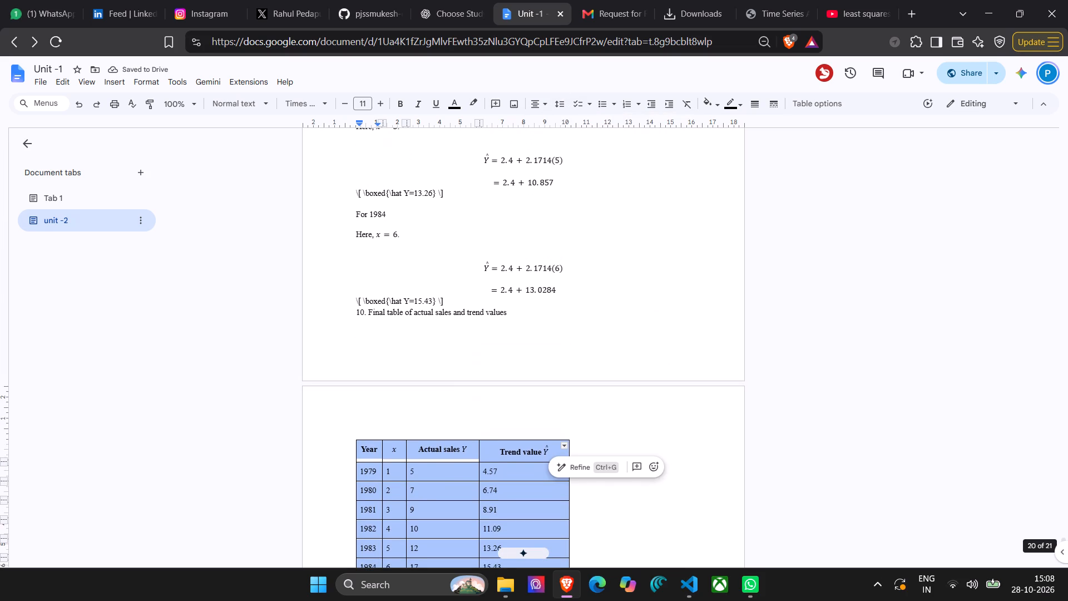
{"action": "left_click", "coordinate": [442, 298]}
{"action": "key", "text": "BackSpace"}
{"action": "key", "text": "BackSpace"}
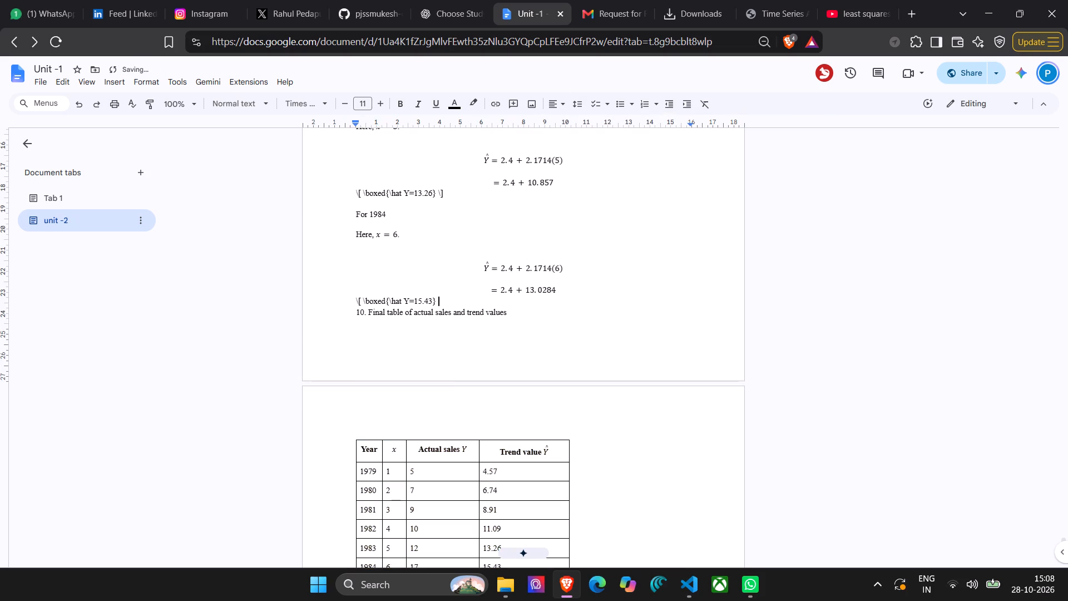
{"action": "key", "text": "BackSpace"}
{"action": "key", "text": "BackSpace"}
{"action": "key", "text": "Left"}
{"action": "key", "text": "Left"}
{"action": "key", "text": "Left"}
{"action": "key", "text": "Left"}
{"action": "key", "text": "Left"}
{"action": "key", "text": "Left"}
{"action": "key", "text": "Left"}
{"action": "key", "text": "Left"}
{"action": "key", "text": "BackSpace"}
{"action": "key", "text": "BackSpace"}
{"action": "key", "text": "BackSpace"}
{"action": "key", "text": "BackSpace"}
{"action": "key", "text": "BackSpace"}
{"action": "key", "text": "BackSpace"}
{"action": "key", "text": "BackSpace"}
{"action": "key", "text": "BackSpace"}
{"action": "key", "text": "BackSpace"}
{"action": "key", "text": "BackSpace"}
{"action": "key", "text": "BackSpace"}
{"action": "key", "text": "BackSpace"}
{"action": "key", "text": "BackSpace"}
{"action": "key", "text": "BackSpace"}
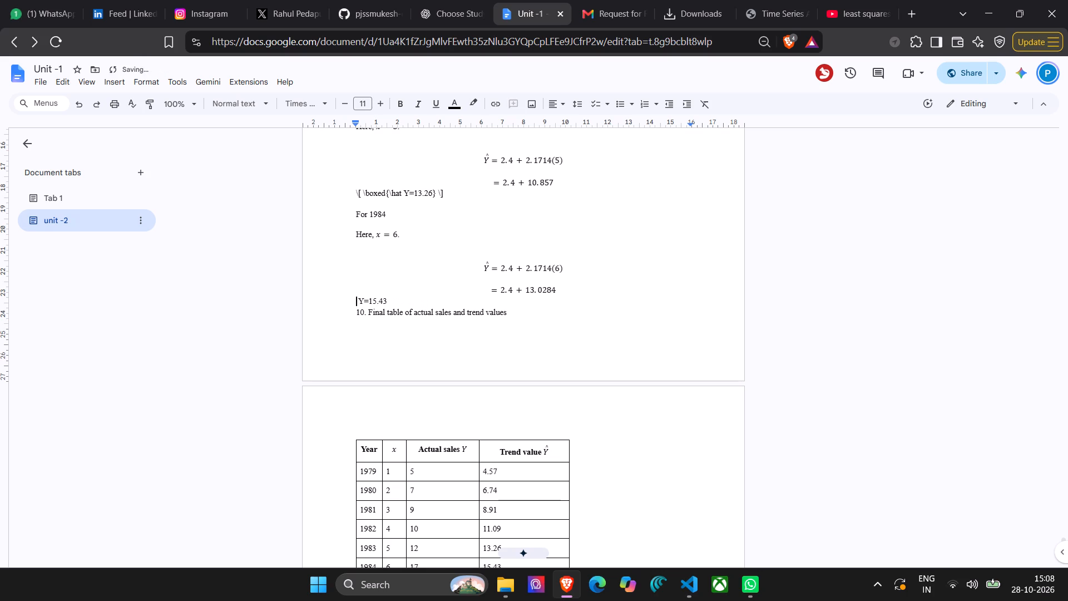
Remove the '10.' numbering from the 'Final table of actual sales and trend values' heading and push the heading onto its table's page.
{"action": "key", "text": "Up"}
{"action": "key", "text": "Down"}
{"action": "key", "text": "Right"}
{"action": "key", "text": "Right"}
{"action": "key", "text": "Right"}
{"action": "key", "text": "Right"}
{"action": "key", "text": "Right"}
{"action": "key", "text": "Right"}
{"action": "key", "text": "Right"}
{"action": "key", "text": "Right"}
{"action": "key", "text": "Right"}
{"action": "key", "text": "Right"}
{"action": "key", "text": "Right"}
{"action": "key", "text": "Right"}
{"action": "key", "text": "Right"}
{"action": "key", "text": "Return"}
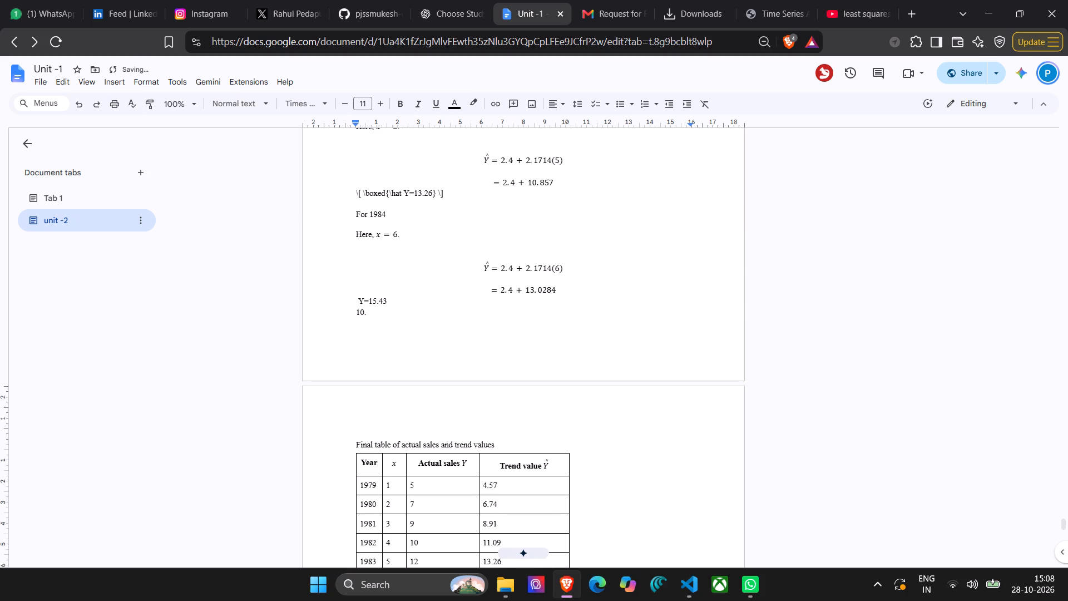
{"action": "key", "text": "Up"}
{"action": "key", "text": "Right"}
{"action": "key", "text": "Right"}
{"action": "key", "text": "BackSpace"}
{"action": "key", "text": "BackSpace"}
{"action": "key", "text": "BackSpace"}
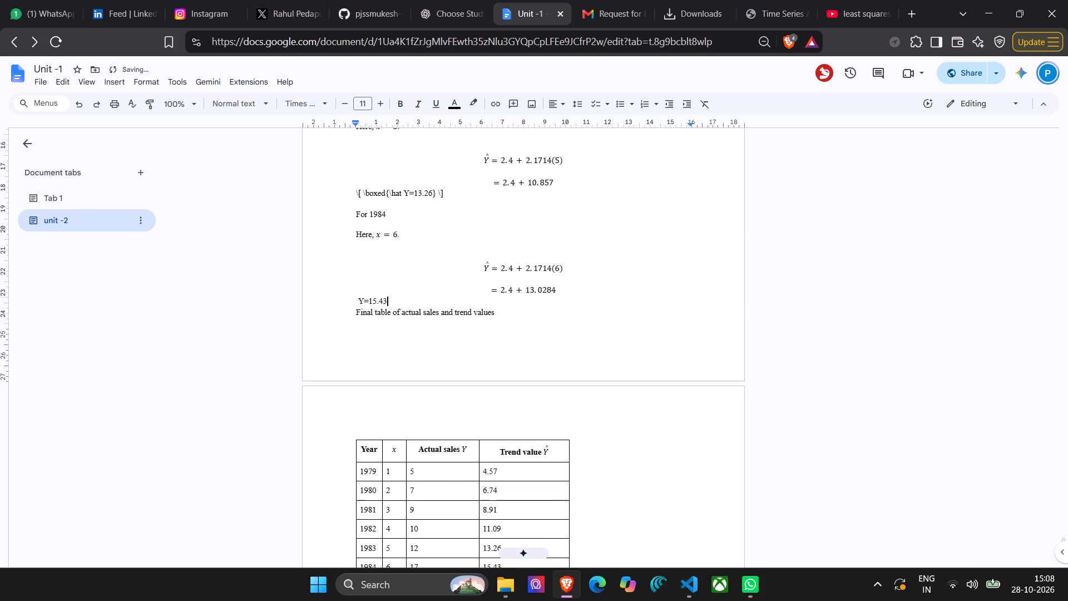
{"action": "key", "text": "Return"}
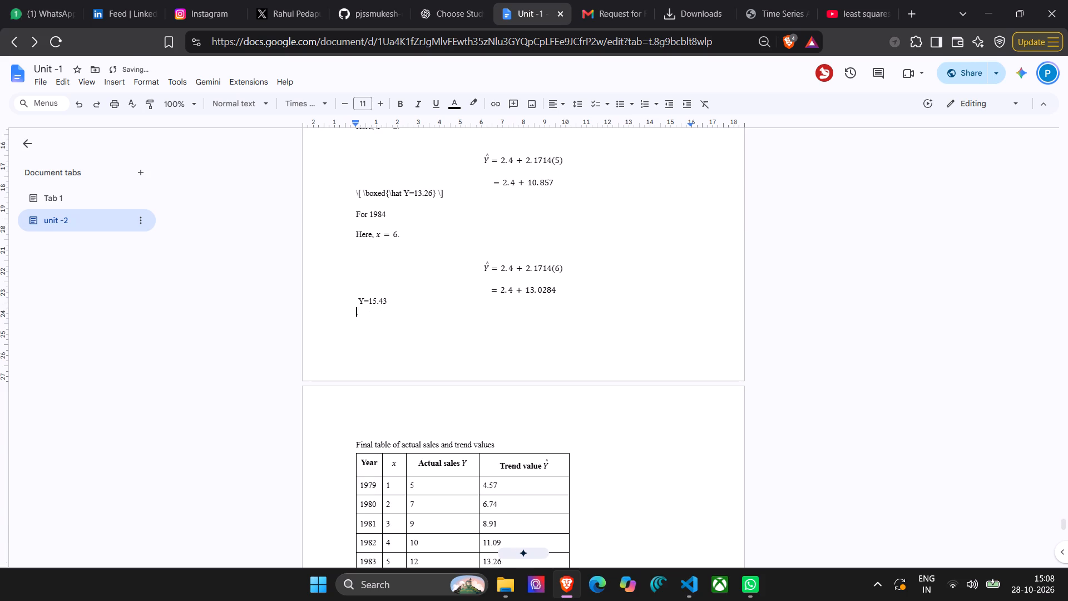
Make the 'Final table of actual sales and trend values' heading bold.
{"action": "left_click_drag", "start_coordinate": [505, 445], "coordinate": [347, 447]}
{"action": "right_click", "coordinate": [347, 447]}
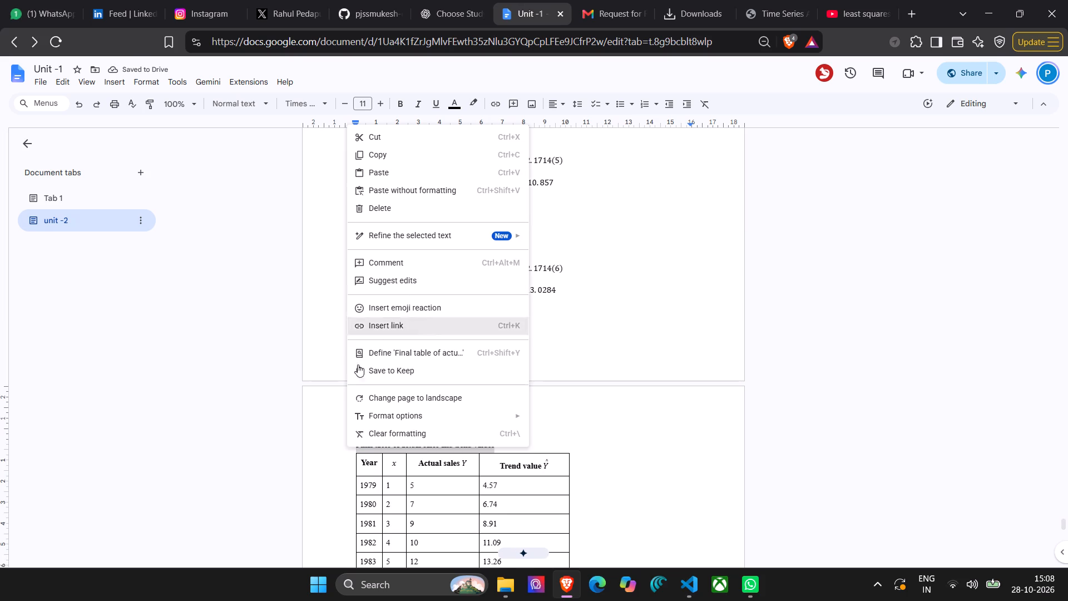
{"action": "left_click", "coordinate": [403, 102]}
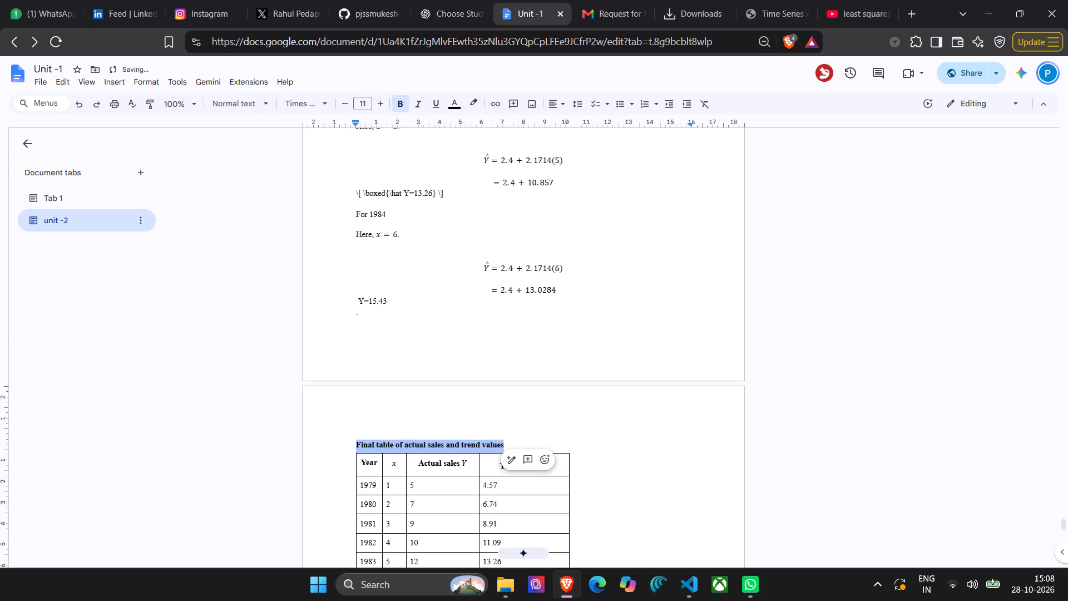
{"action": "left_click", "coordinate": [404, 287]}
Delete the closing LaTeX brace and bracket markup after 'Y=13.26' in the 1983 result line.
{"action": "scroll", "coordinate": [404, 287], "scroll_direction": "down", "scroll_amount": 4}
{"action": "scroll", "coordinate": [404, 287], "scroll_direction": "up", "scroll_amount": 1}
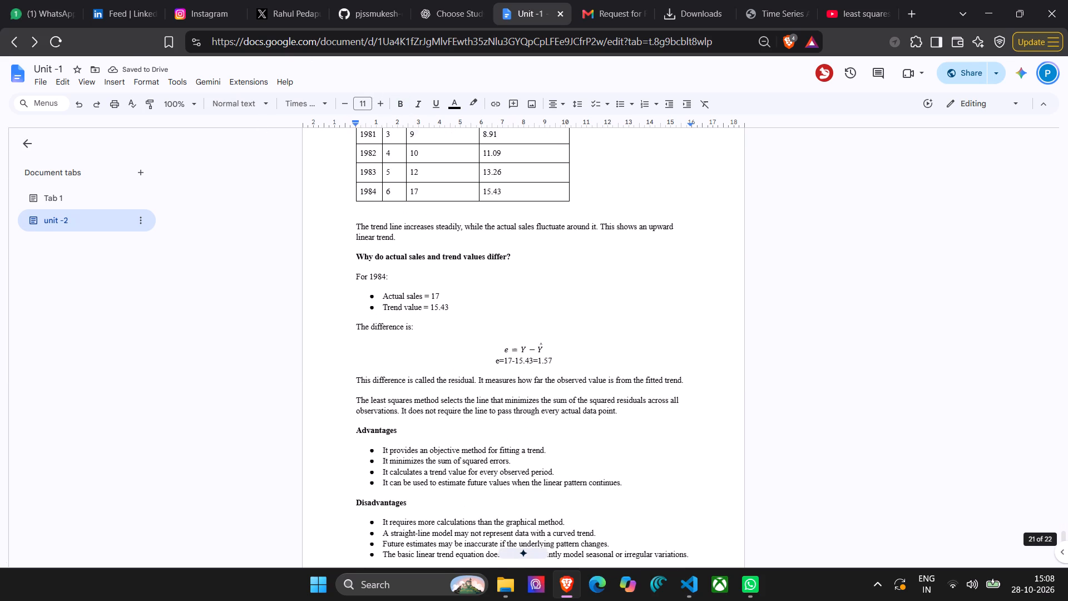
{"action": "scroll", "coordinate": [404, 287], "scroll_direction": "up", "scroll_amount": 6}
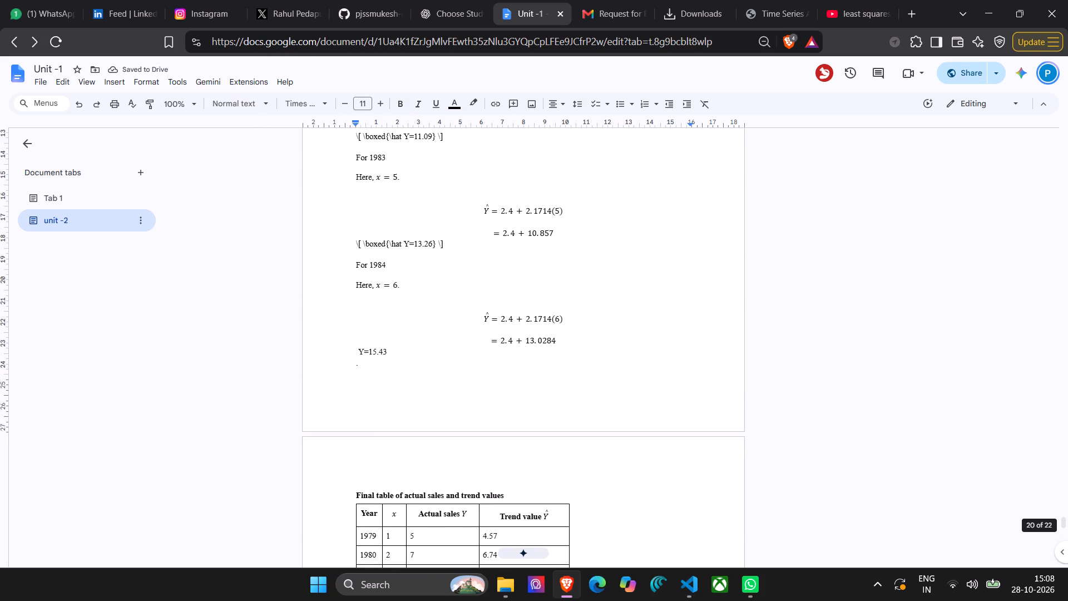
{"action": "scroll", "coordinate": [407, 305], "scroll_direction": "up", "scroll_amount": 1}
{"action": "left_click", "coordinate": [447, 349]}
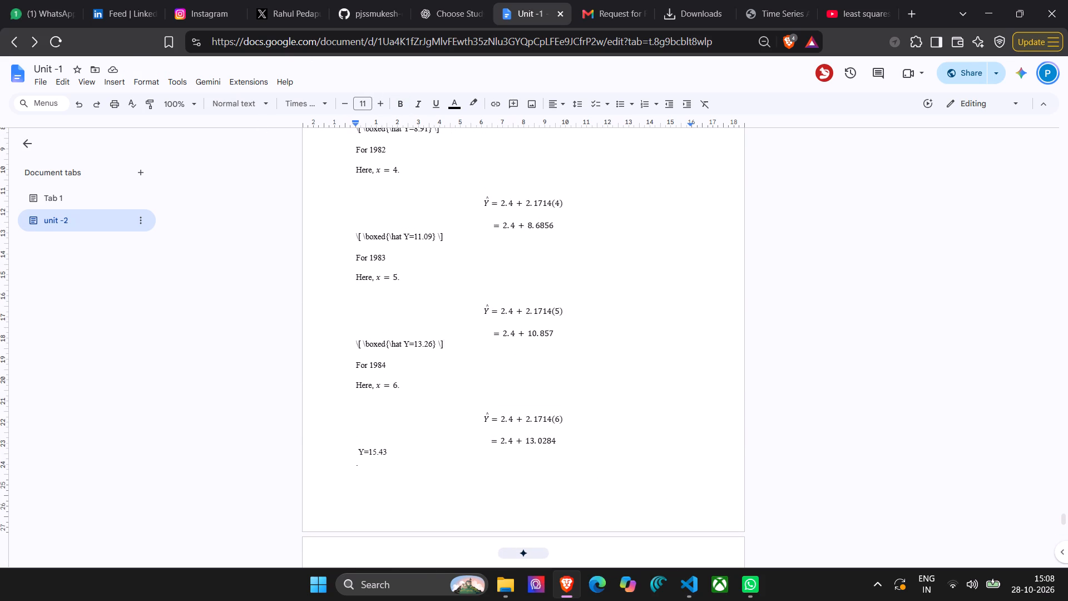
{"action": "key", "text": "BackSpace"}
{"action": "key", "text": "BackSpace"}
{"action": "key", "text": "BackSpace"}
{"action": "key", "text": "BackSpace"}
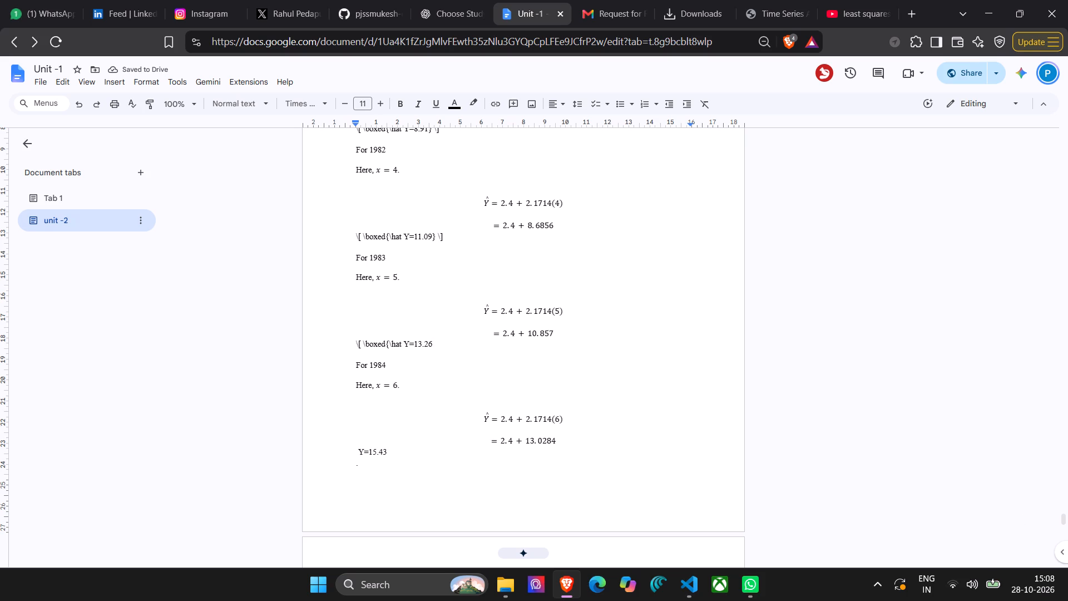
Look back through the worked example up to the least squares conditions for formatting that still needs cleaning up.
{"action": "scroll", "coordinate": [447, 349], "scroll_direction": "up", "scroll_amount": 1}
{"action": "left_click", "coordinate": [447, 349]}
{"action": "scroll", "coordinate": [447, 349], "scroll_direction": "down", "scroll_amount": 1}
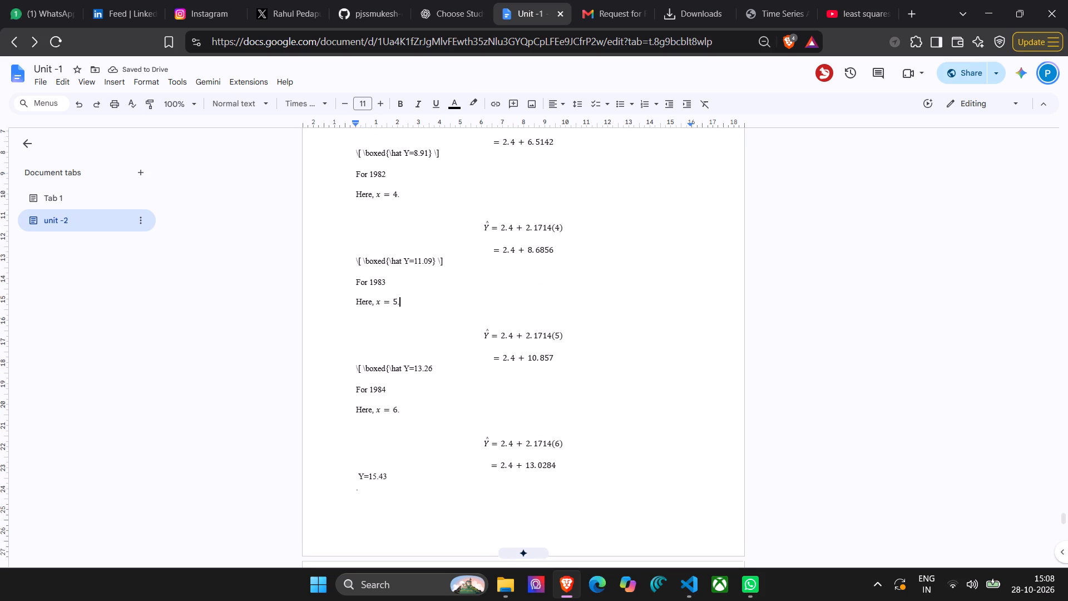
{"action": "scroll", "coordinate": [447, 349], "scroll_direction": "down", "scroll_amount": 2}
{"action": "scroll", "coordinate": [447, 349], "scroll_direction": "up", "scroll_amount": 4}
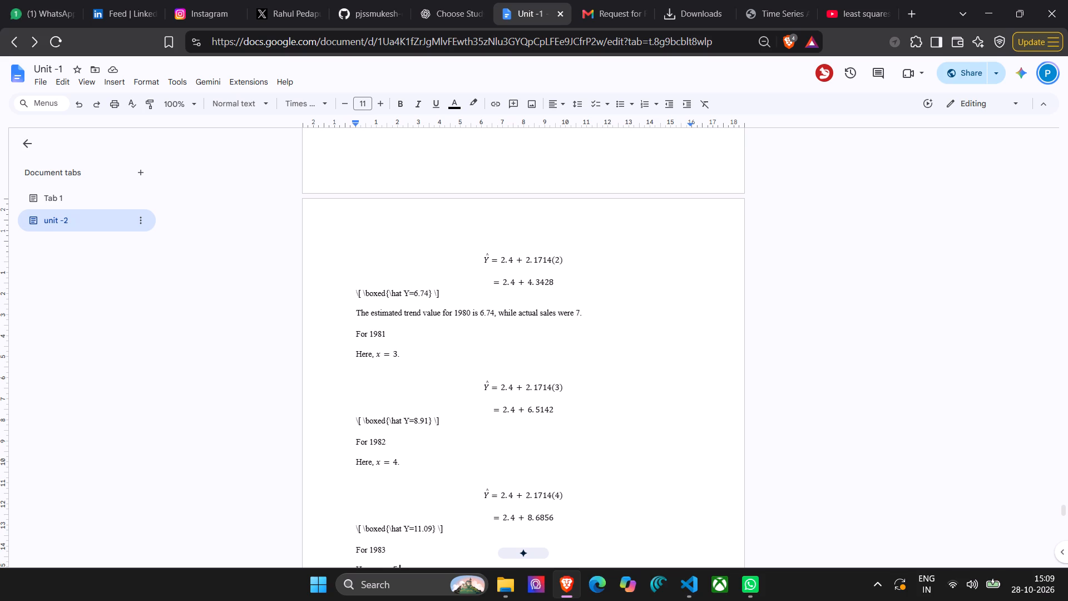
{"action": "scroll", "coordinate": [447, 349], "scroll_direction": "down", "scroll_amount": 2}
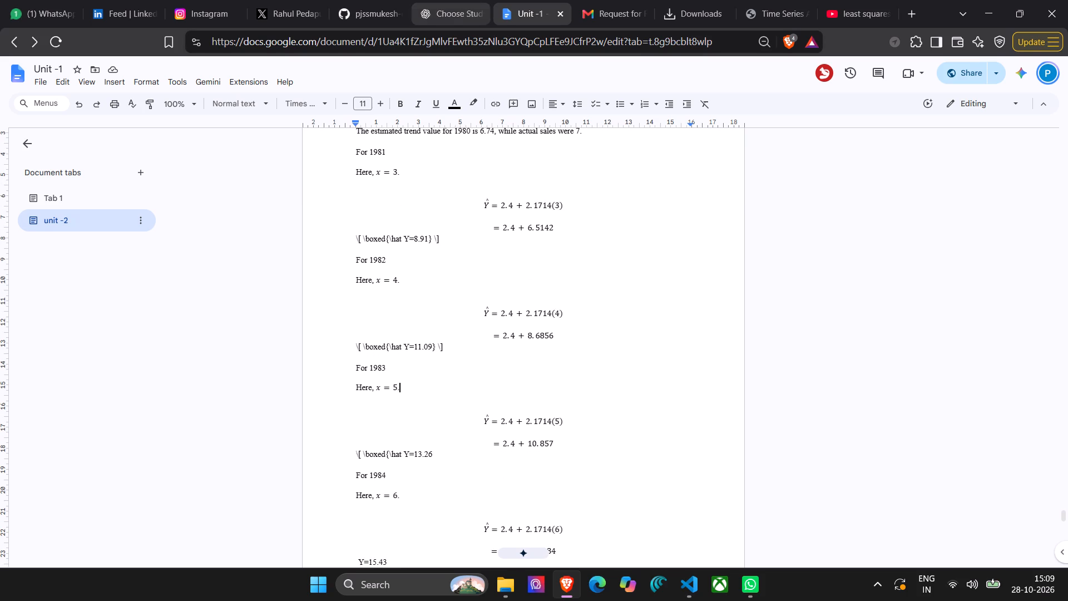
{"action": "scroll", "coordinate": [477, 330], "scroll_direction": "up", "scroll_amount": 11}
{"action": "scroll", "coordinate": [477, 330], "scroll_direction": "up", "scroll_amount": 10}
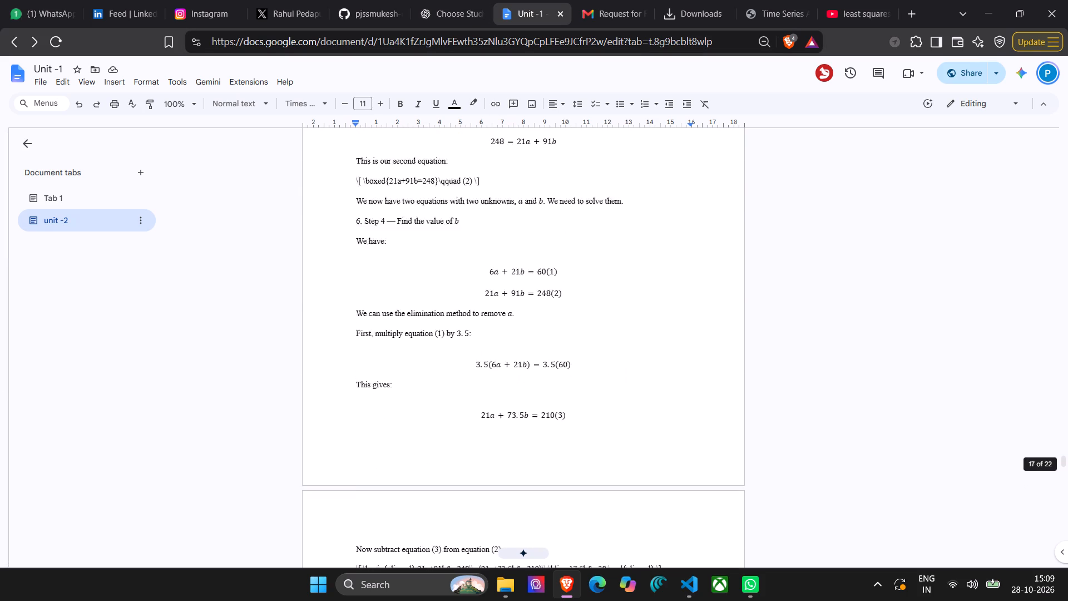
{"action": "scroll", "coordinate": [477, 330], "scroll_direction": "up", "scroll_amount": 15}
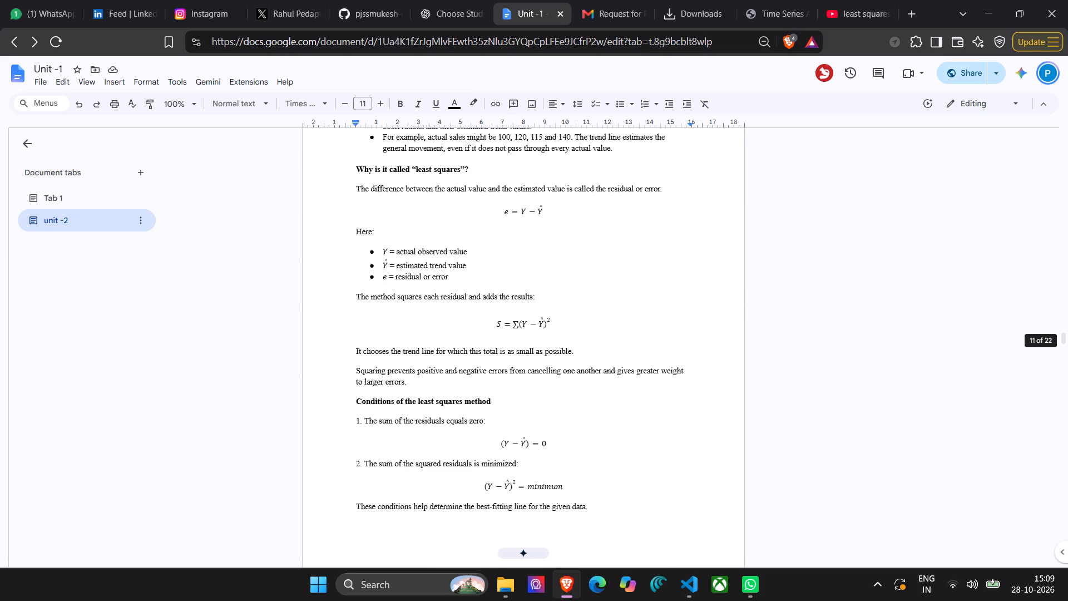
Remove the spacing before and after paragraphs throughout the Year and Sales (Y) table under 'The following data is given:'.
{"action": "scroll", "coordinate": [477, 330], "scroll_direction": "down", "scroll_amount": 9}
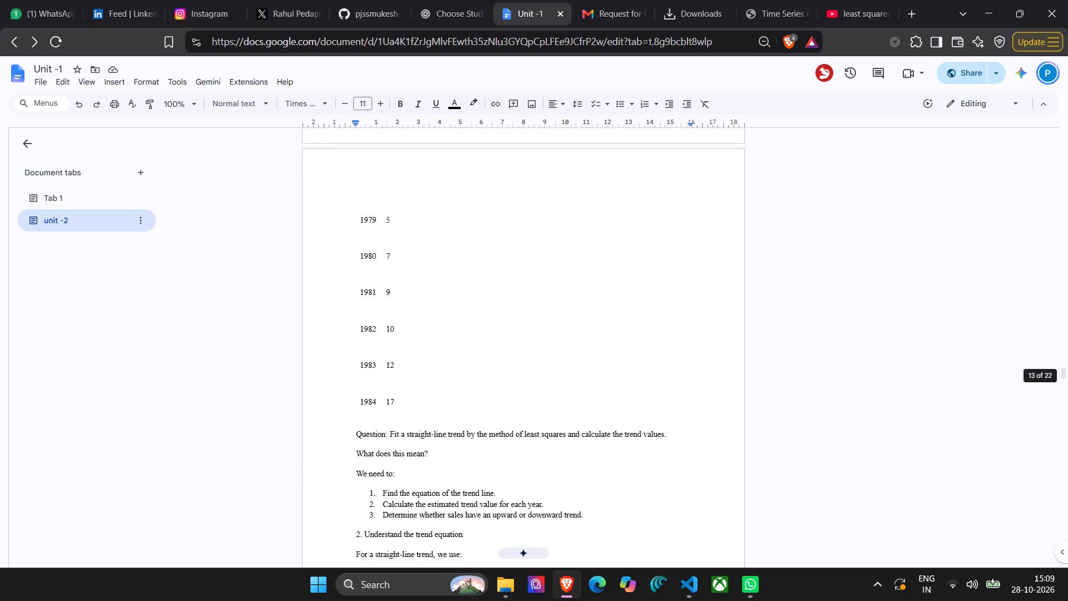
{"action": "scroll", "coordinate": [477, 330], "scroll_direction": "up", "scroll_amount": 4}
{"action": "left_click", "coordinate": [356, 293]}
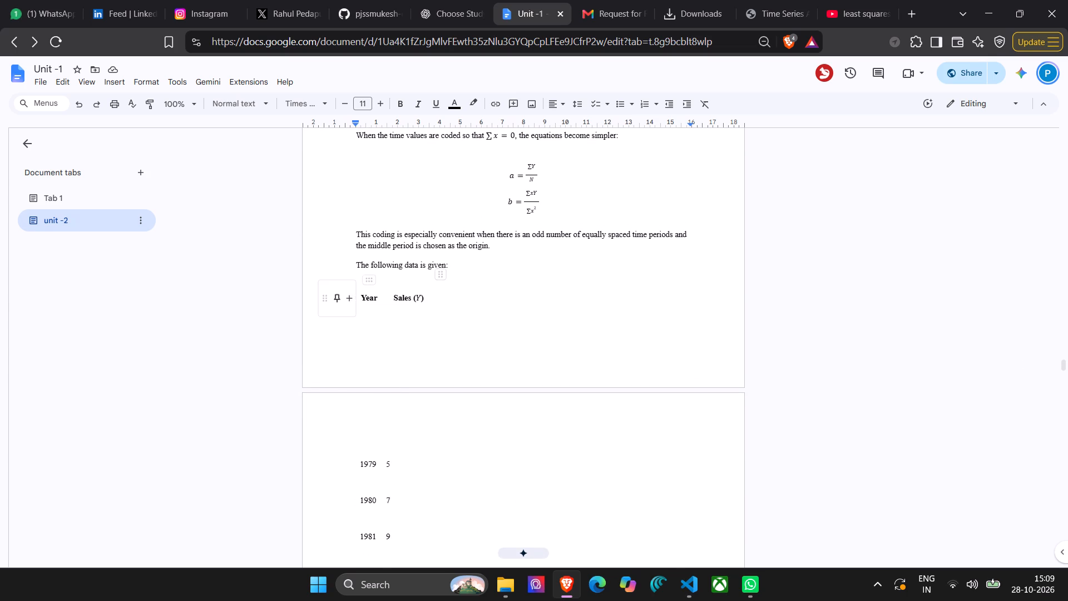
{"action": "left_click_drag", "start_coordinate": [363, 293], "coordinate": [492, 462]}
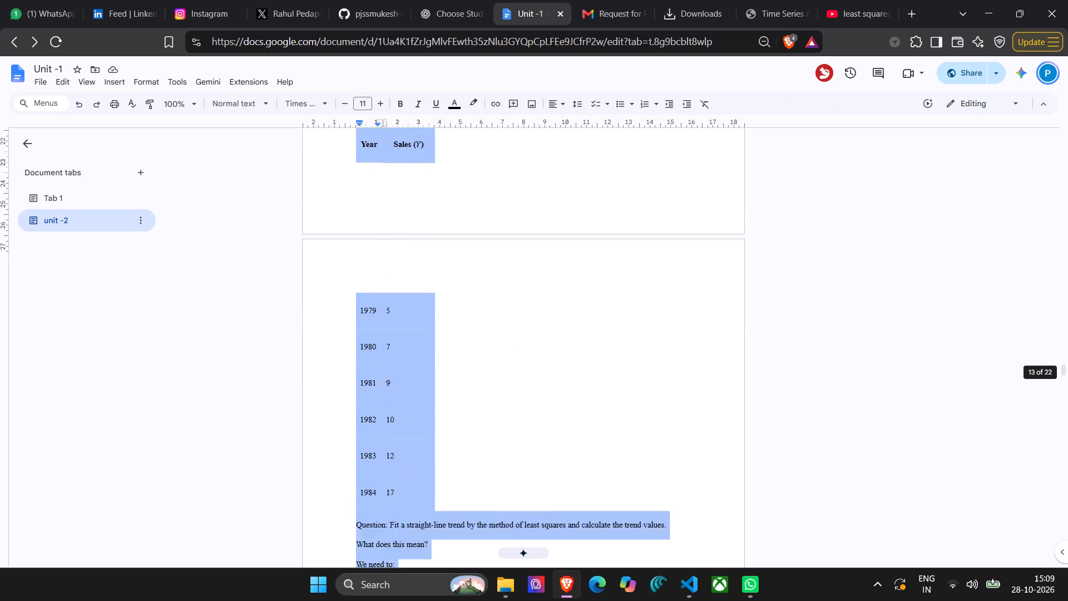
{"action": "left_click_drag", "start_coordinate": [492, 462], "coordinate": [456, 344]}
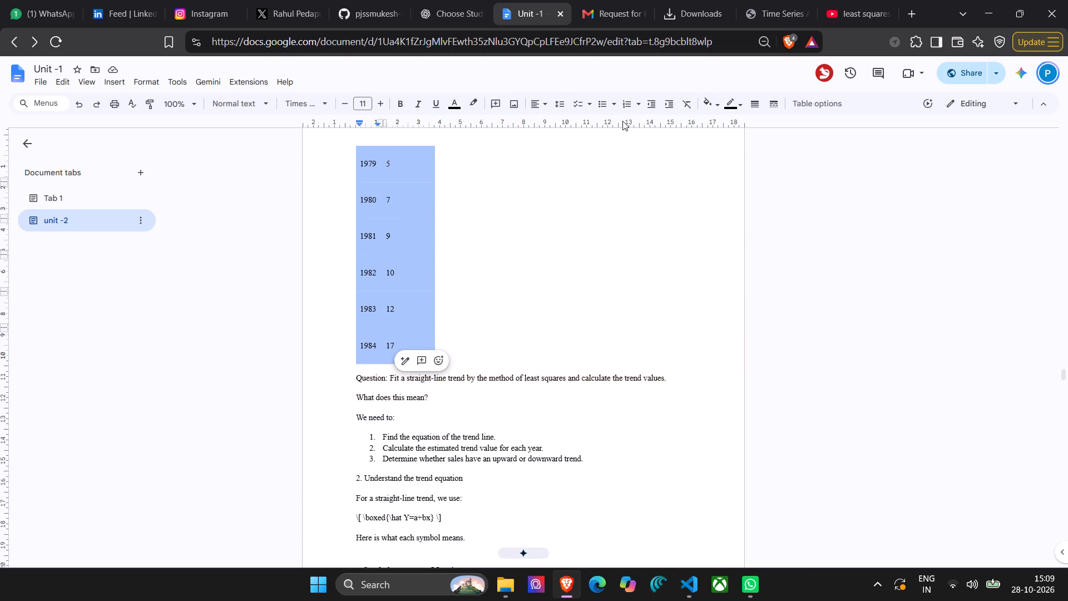
{"action": "left_click", "coordinate": [563, 101]}
{"action": "left_click", "coordinate": [605, 213]}
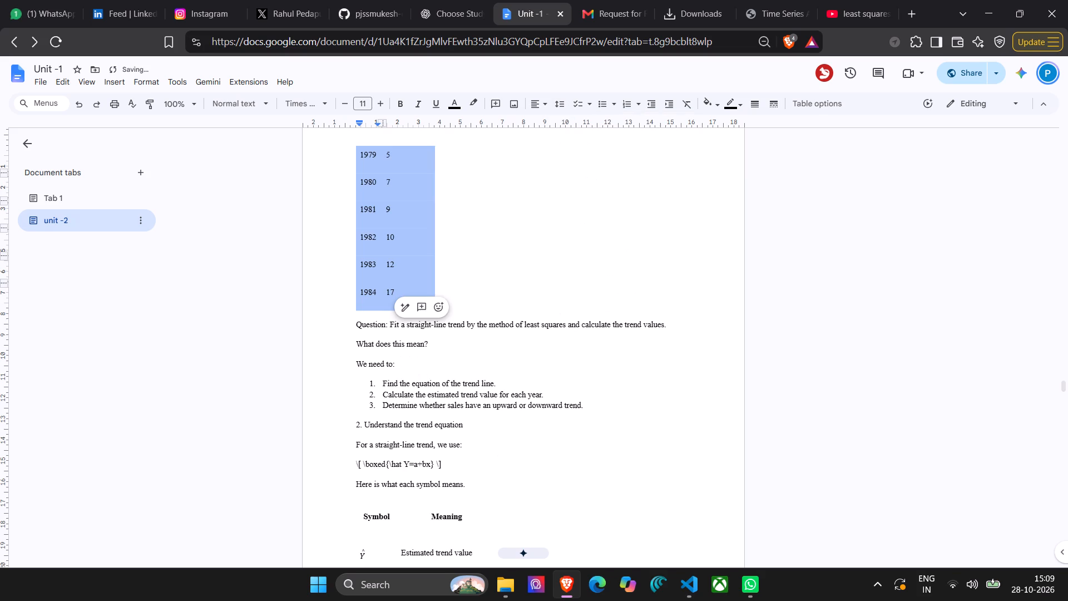
{"action": "left_click", "coordinate": [559, 99]}
{"action": "left_click", "coordinate": [597, 218]}
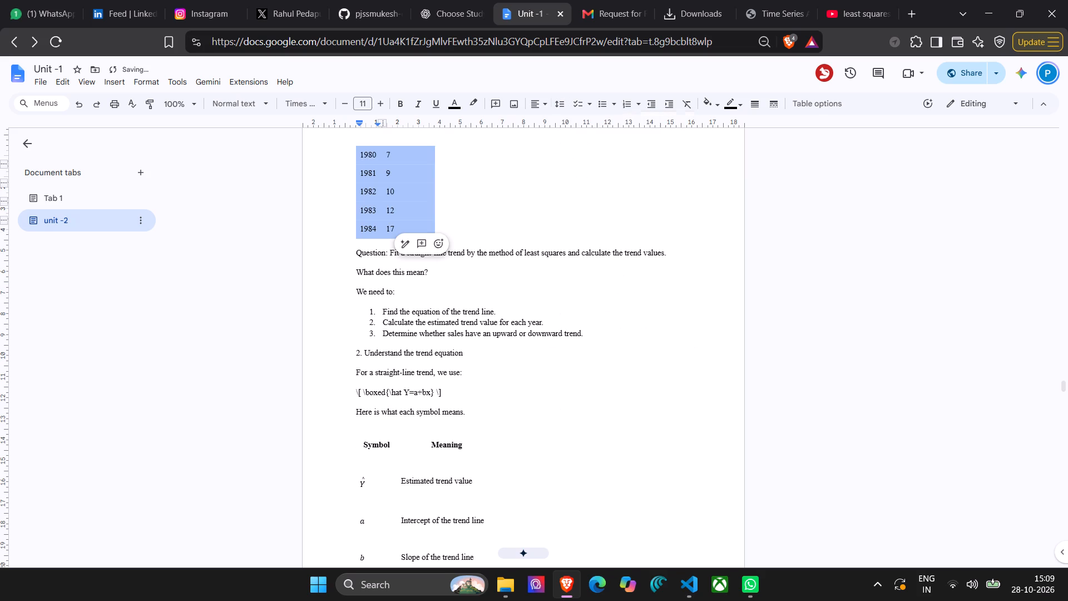
Apply 1pt borders to every cell of the Year and Sales (Y) table.
{"action": "left_click", "coordinate": [753, 109]}
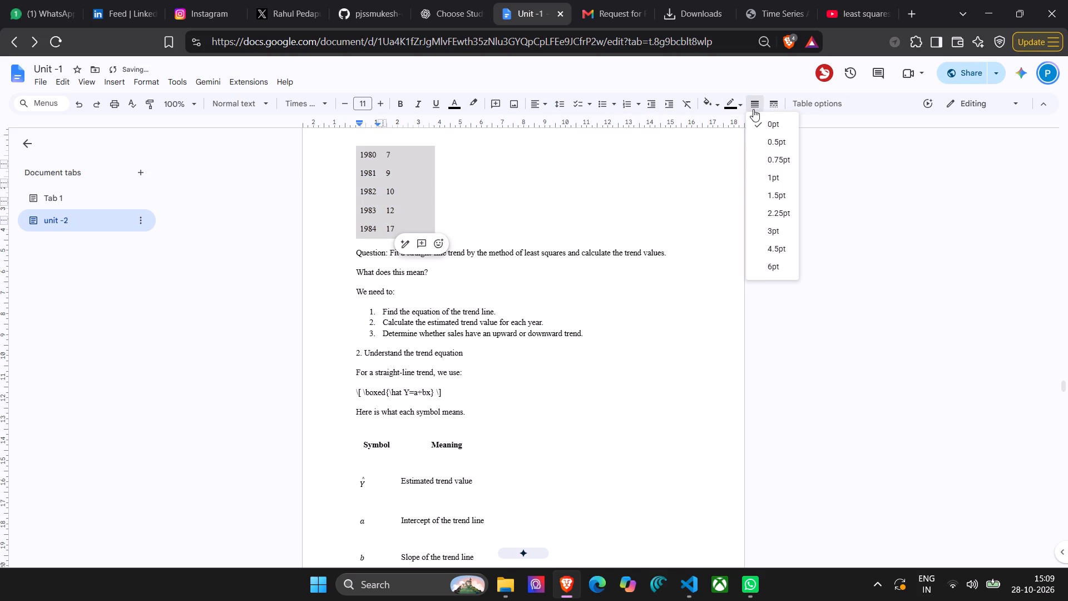
{"action": "left_click", "coordinate": [778, 185]}
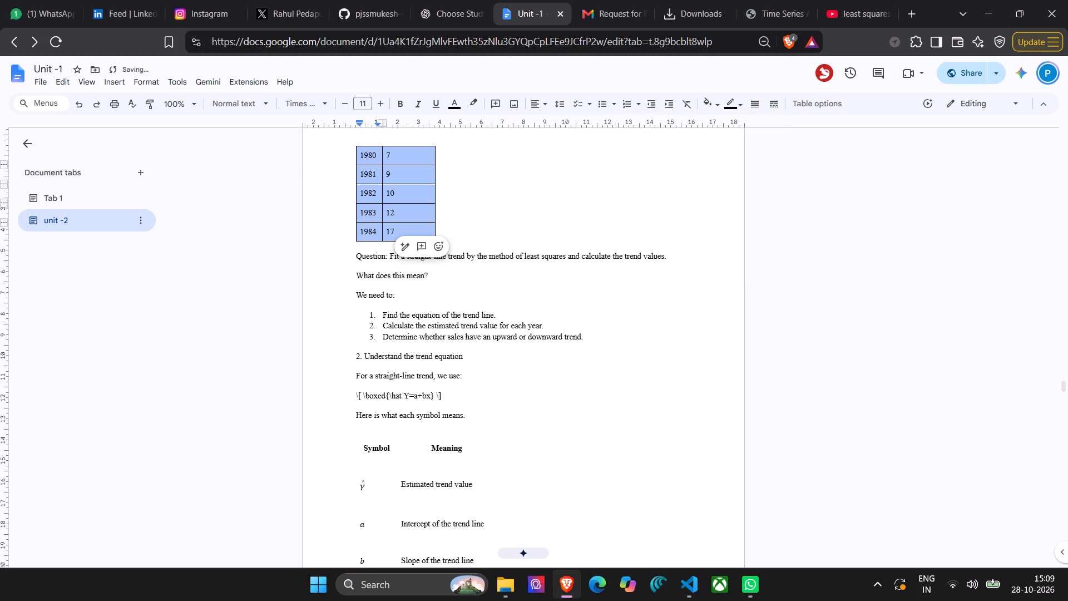
Insert four blank lines before 'The following data is given:' so that it starts on the next page with its sales table.
{"action": "scroll", "coordinate": [682, 234], "scroll_direction": "up", "scroll_amount": 4}
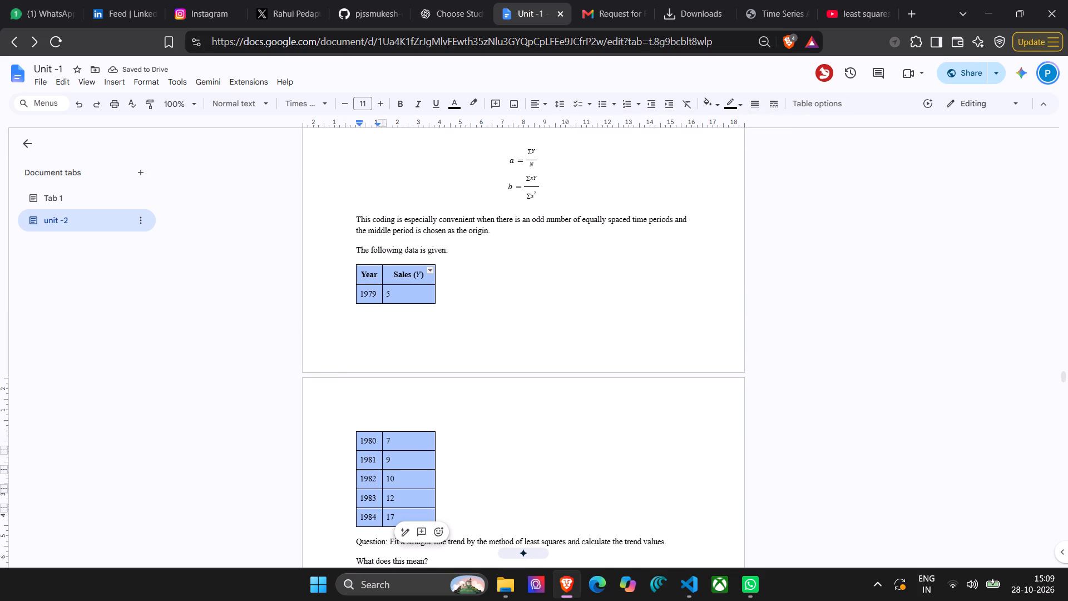
{"action": "left_click", "coordinate": [353, 253]}
{"action": "key", "text": "Return"}
{"action": "key", "text": "Return"}
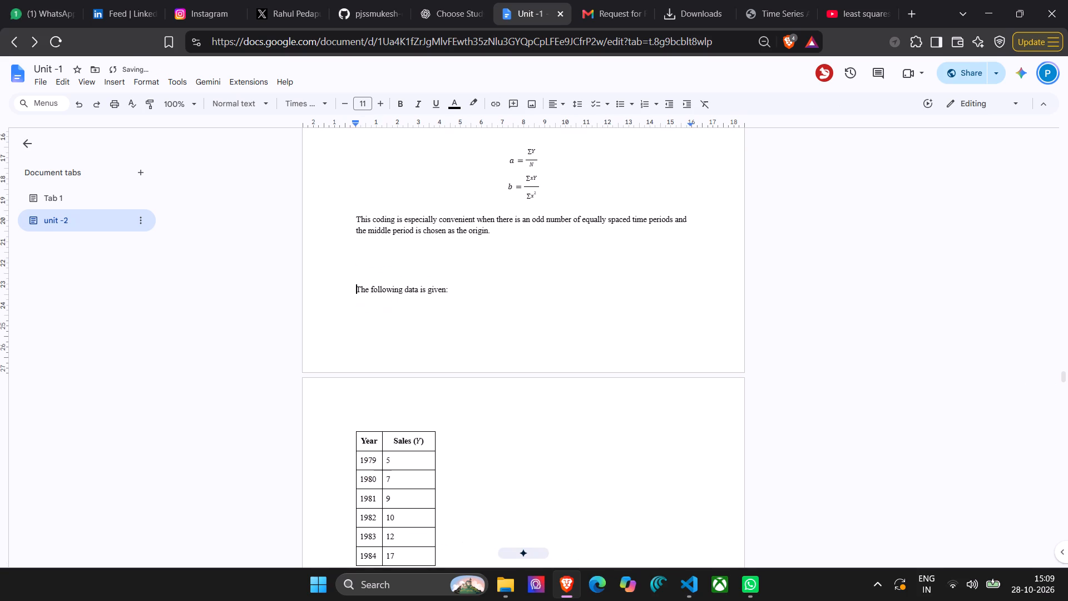
{"action": "key", "text": "Return"}
{"action": "key", "text": "Return"}
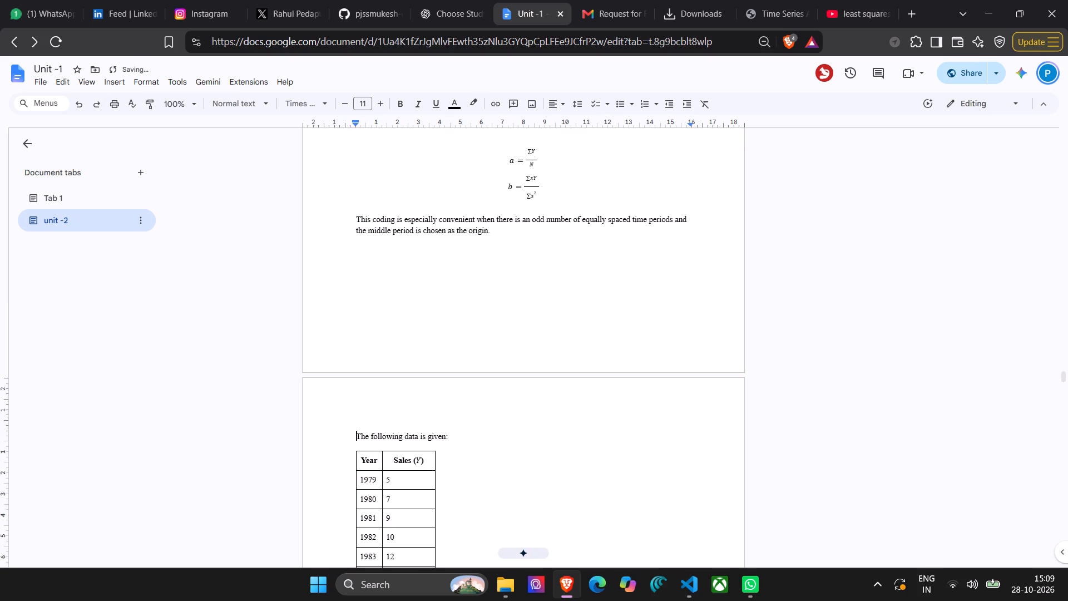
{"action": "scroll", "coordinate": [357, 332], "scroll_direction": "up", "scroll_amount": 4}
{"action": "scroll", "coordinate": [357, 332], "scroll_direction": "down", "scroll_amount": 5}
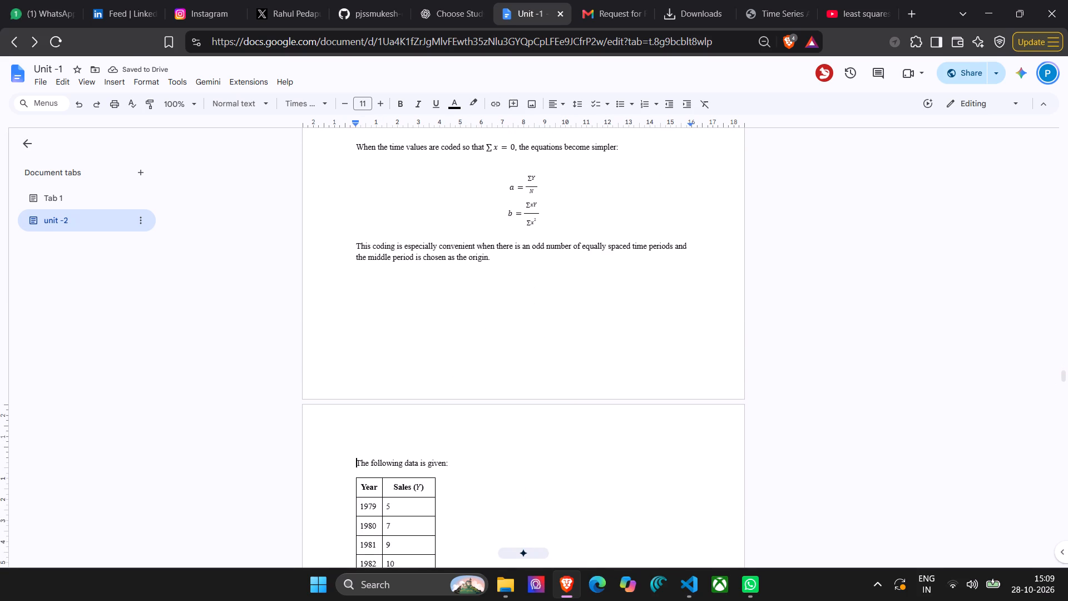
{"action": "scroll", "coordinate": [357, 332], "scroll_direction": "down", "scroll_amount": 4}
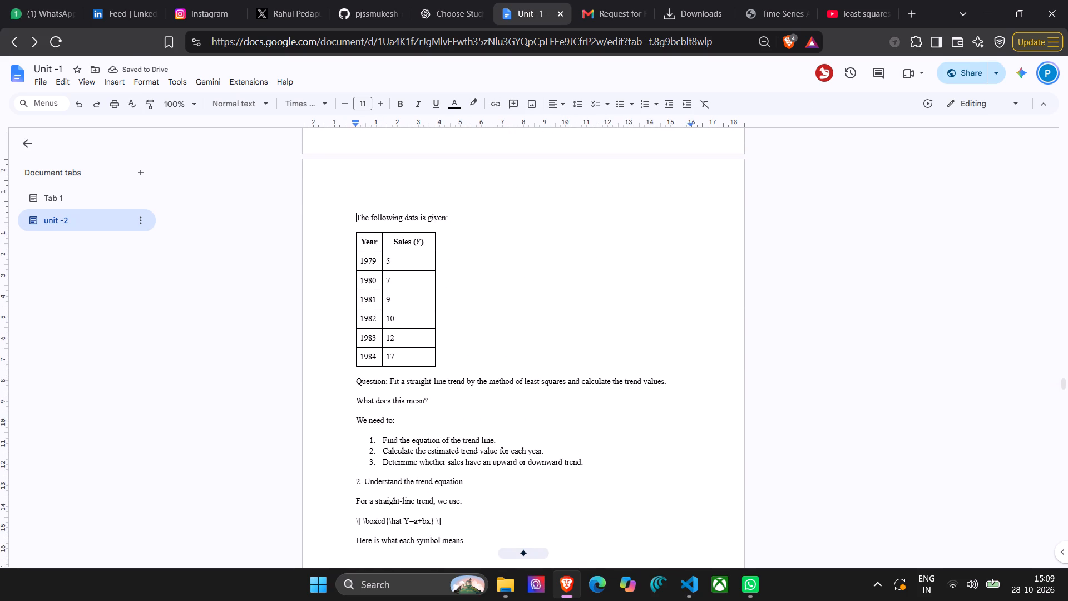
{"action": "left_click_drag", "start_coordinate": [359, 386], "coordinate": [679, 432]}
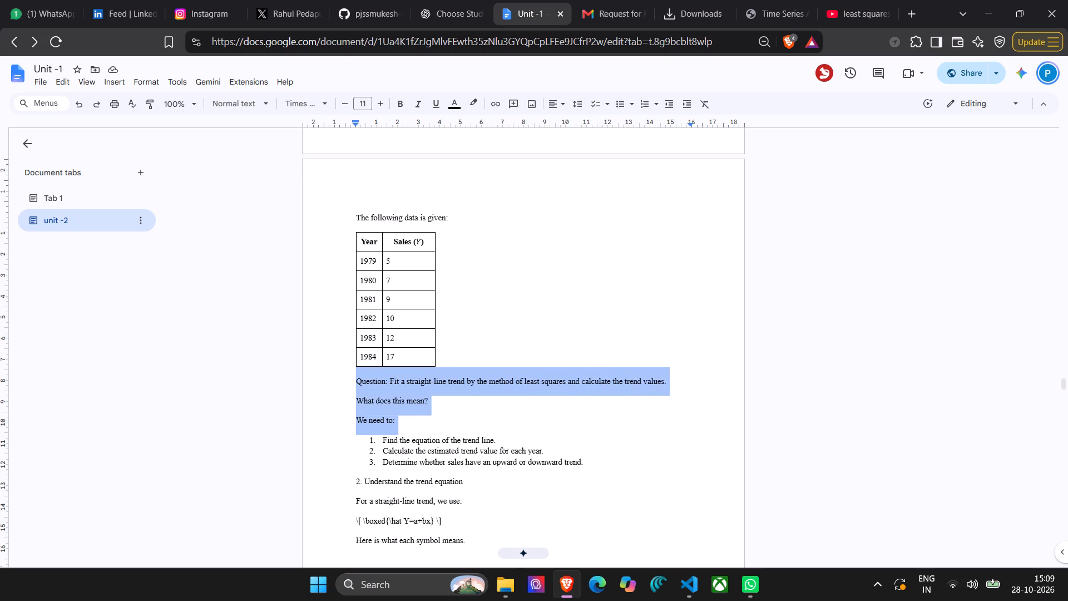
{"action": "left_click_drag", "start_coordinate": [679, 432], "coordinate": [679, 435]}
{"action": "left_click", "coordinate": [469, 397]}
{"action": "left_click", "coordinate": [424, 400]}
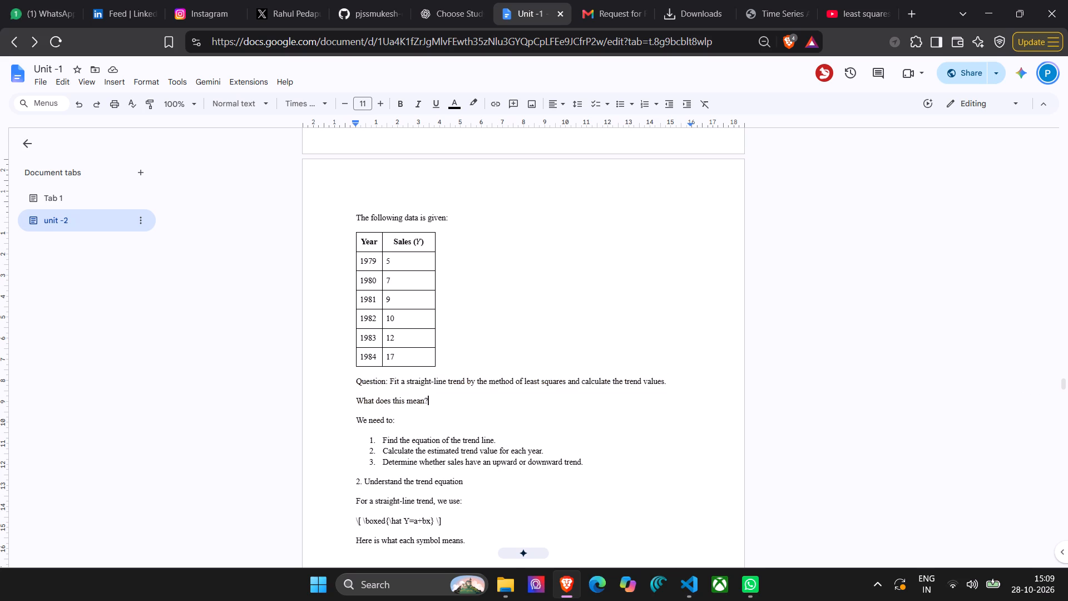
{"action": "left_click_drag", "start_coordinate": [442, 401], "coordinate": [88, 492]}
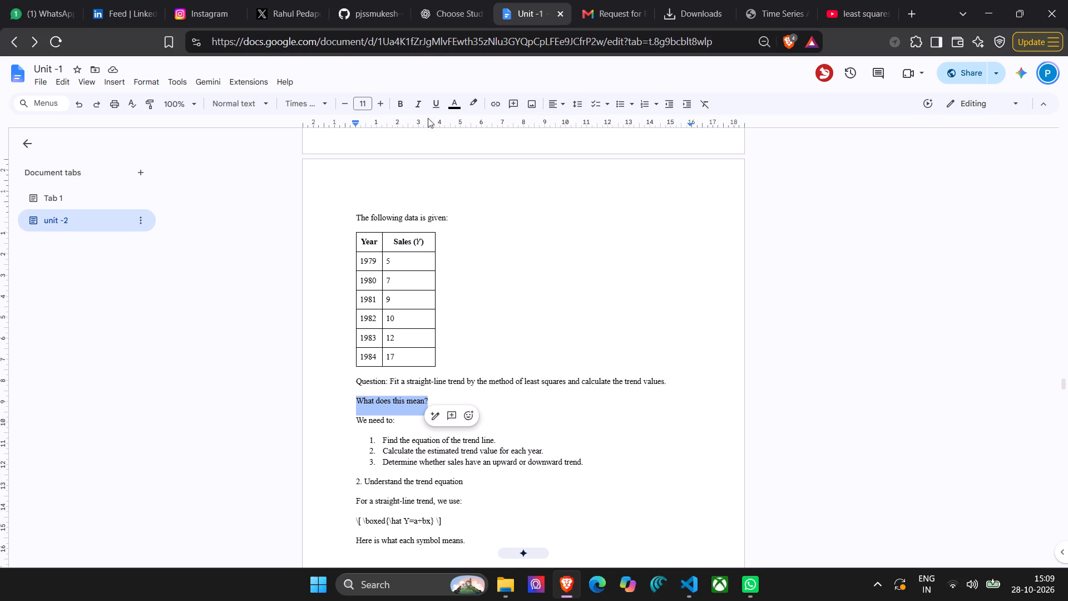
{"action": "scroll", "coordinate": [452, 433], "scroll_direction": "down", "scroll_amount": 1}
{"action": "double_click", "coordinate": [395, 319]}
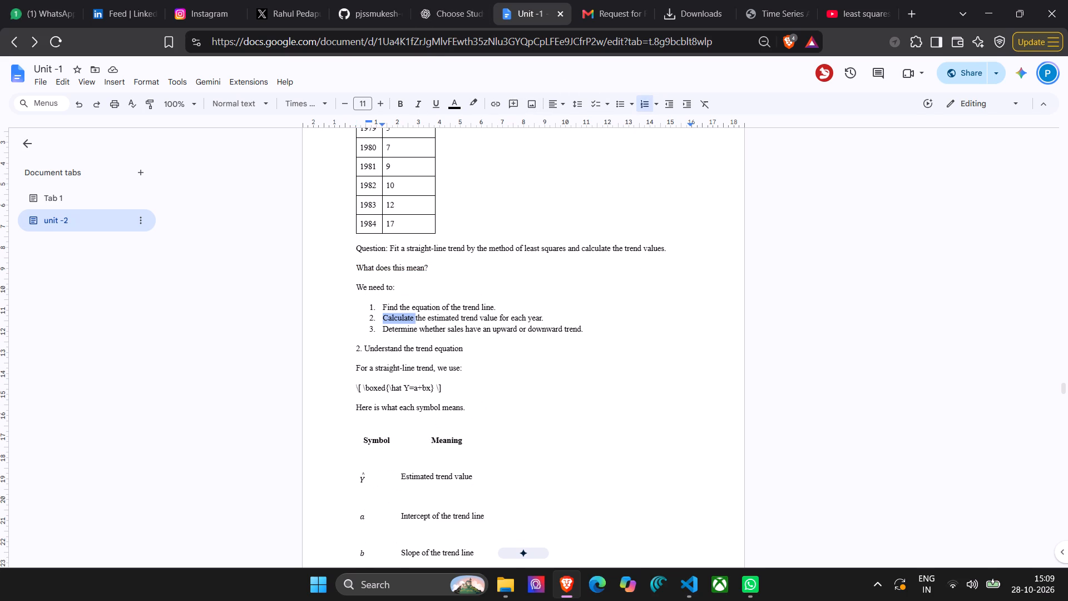
{"action": "left_click", "coordinate": [458, 396]}
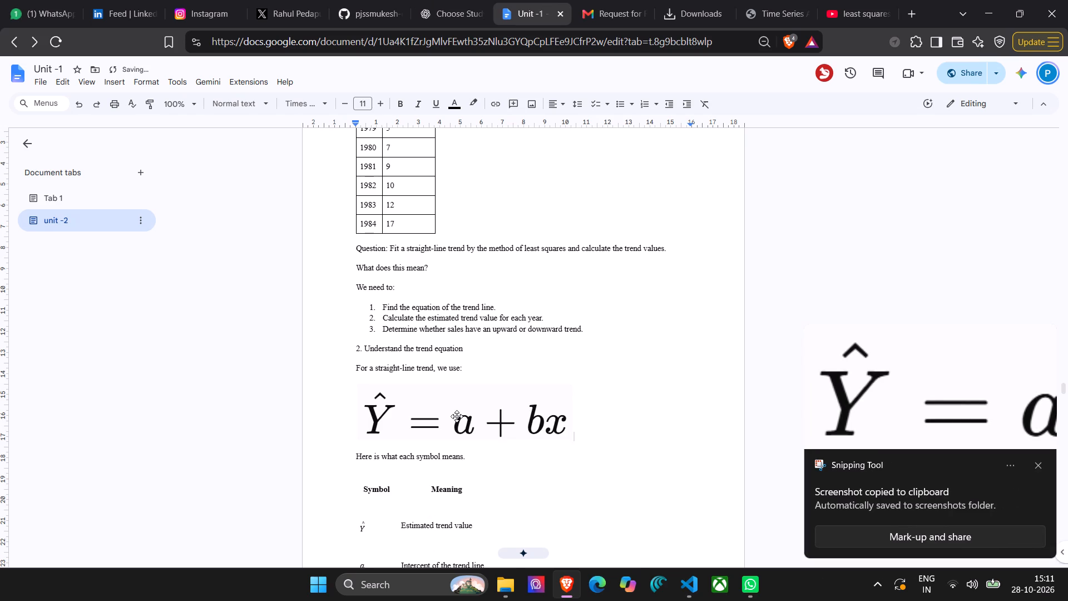
Shrink the pasted Ŷ = a + bx image proportionally to about 4.5 cm wide.
{"action": "double_click", "coordinate": [457, 416]}
{"action": "left_click", "coordinate": [582, 445]}
{"action": "left_click", "coordinate": [553, 439]}
{"action": "left_click_drag", "start_coordinate": [574, 441], "coordinate": [510, 408]}
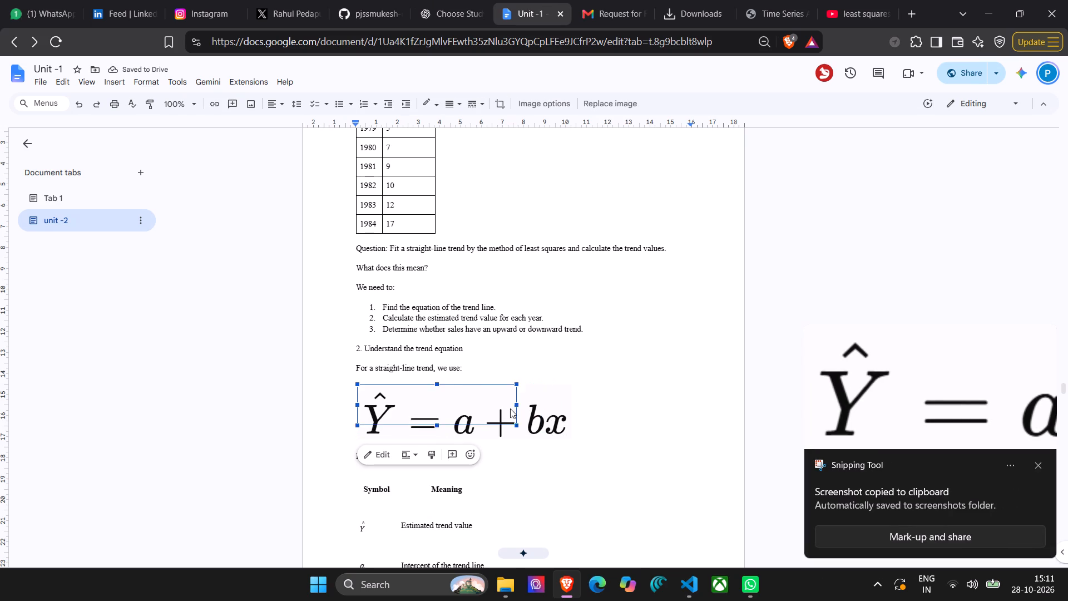
{"action": "left_click_drag", "start_coordinate": [510, 408], "coordinate": [450, 387]}
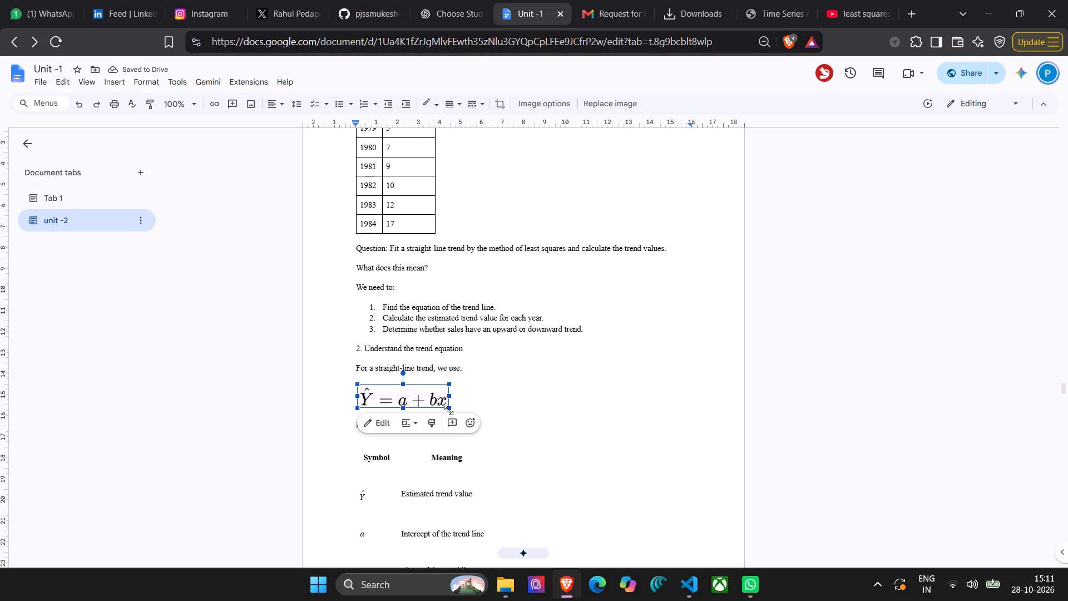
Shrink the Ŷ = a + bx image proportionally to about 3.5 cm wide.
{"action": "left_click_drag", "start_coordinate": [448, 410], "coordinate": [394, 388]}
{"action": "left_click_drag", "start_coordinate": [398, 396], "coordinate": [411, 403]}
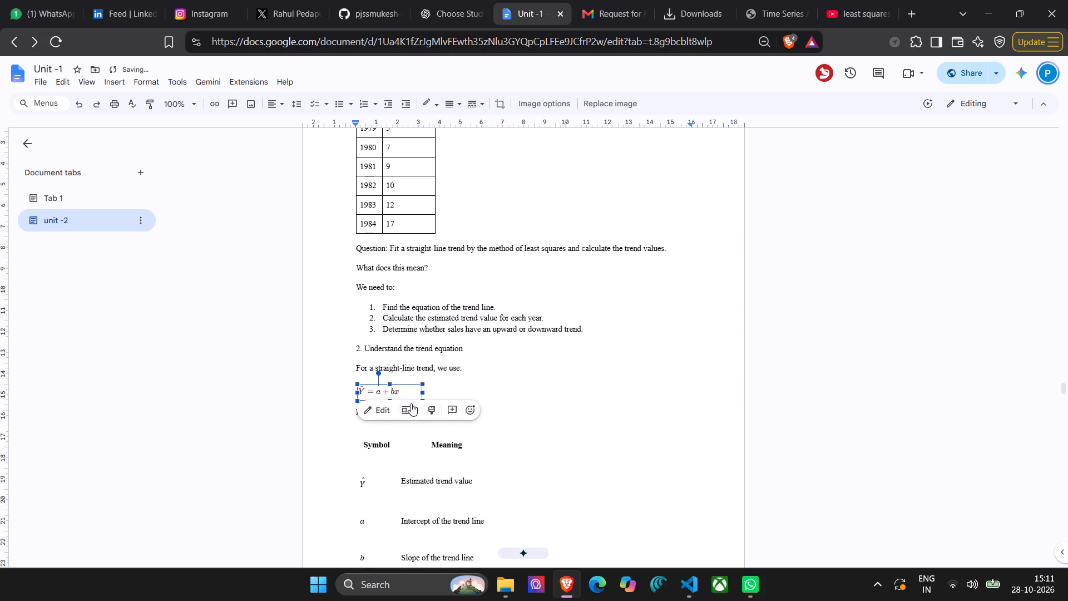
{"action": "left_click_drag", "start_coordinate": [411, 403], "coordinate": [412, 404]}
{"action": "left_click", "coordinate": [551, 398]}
Remove the space after and before paragraphs in the first four rows of the Symbol/Meaning table, down to row b.
{"action": "scroll", "coordinate": [551, 398], "scroll_direction": "down", "scroll_amount": 1}
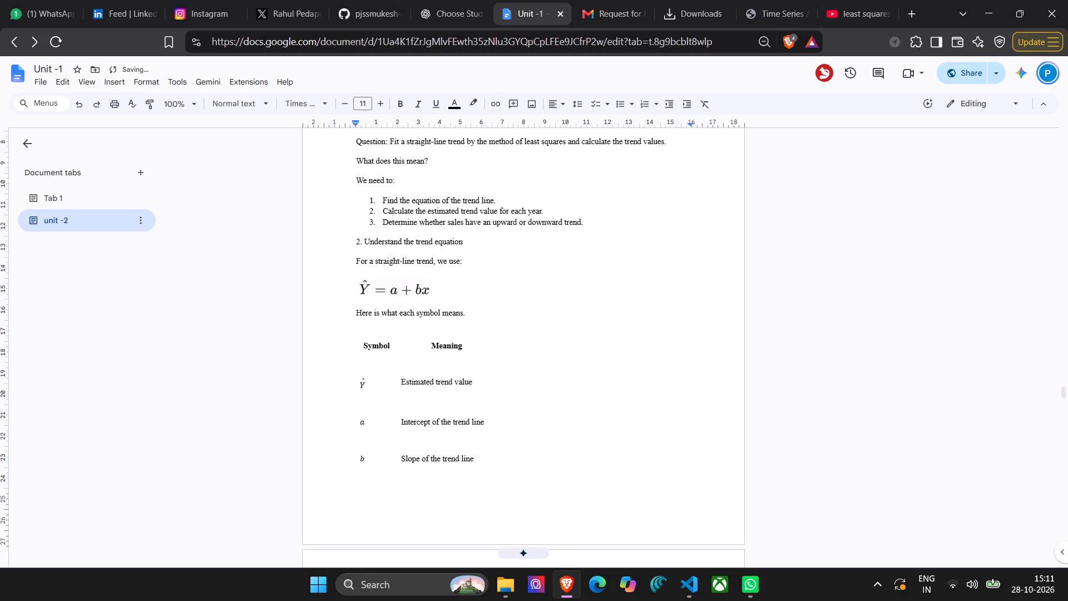
{"action": "left_click_drag", "start_coordinate": [362, 343], "coordinate": [497, 428]}
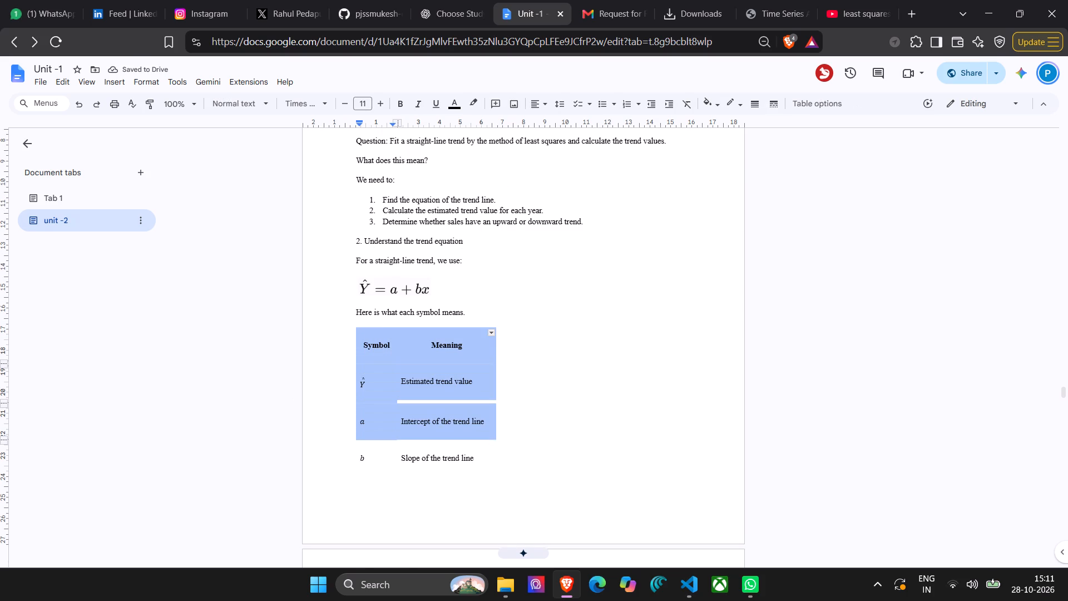
{"action": "left_click_drag", "start_coordinate": [497, 428], "coordinate": [498, 455]}
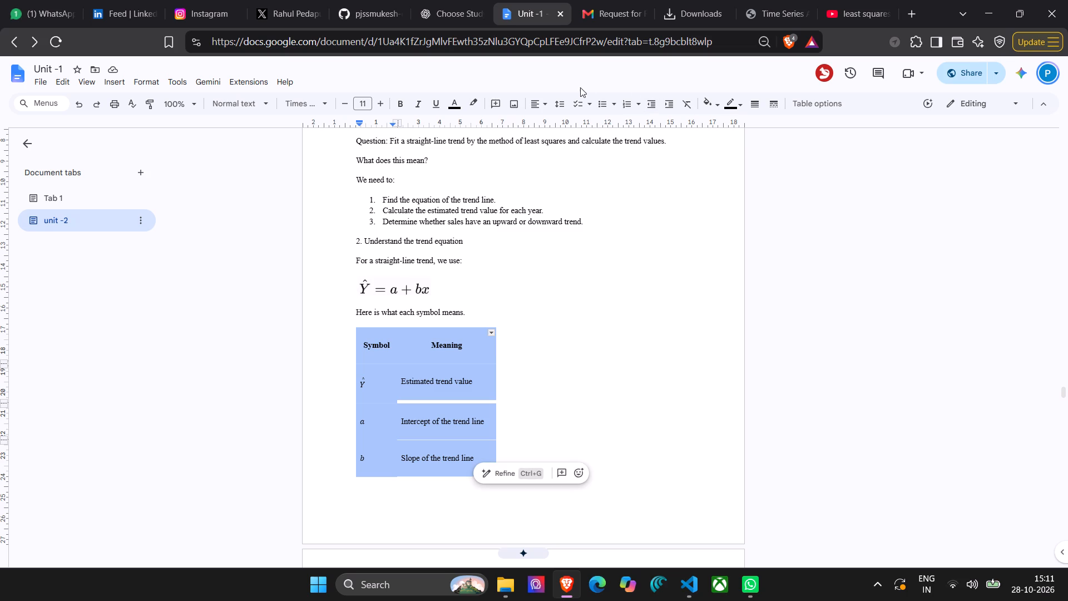
{"action": "left_click", "coordinate": [571, 97]}
{"action": "left_click", "coordinate": [571, 109]}
{"action": "left_click", "coordinate": [557, 112]}
{"action": "left_click", "coordinate": [587, 221]}
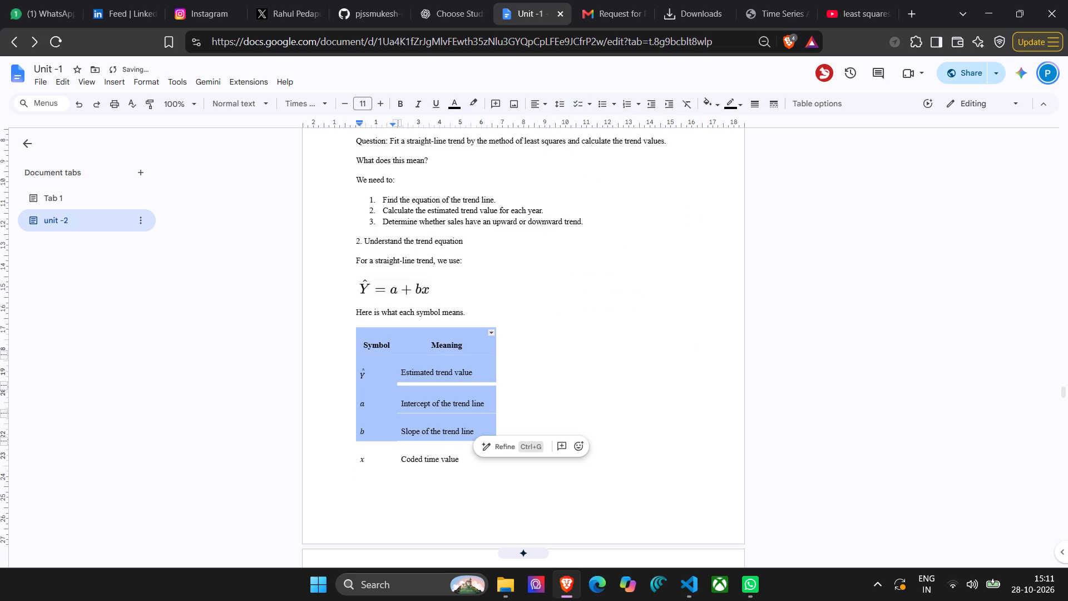
{"action": "left_click", "coordinate": [561, 102]}
{"action": "left_click", "coordinate": [587, 213]}
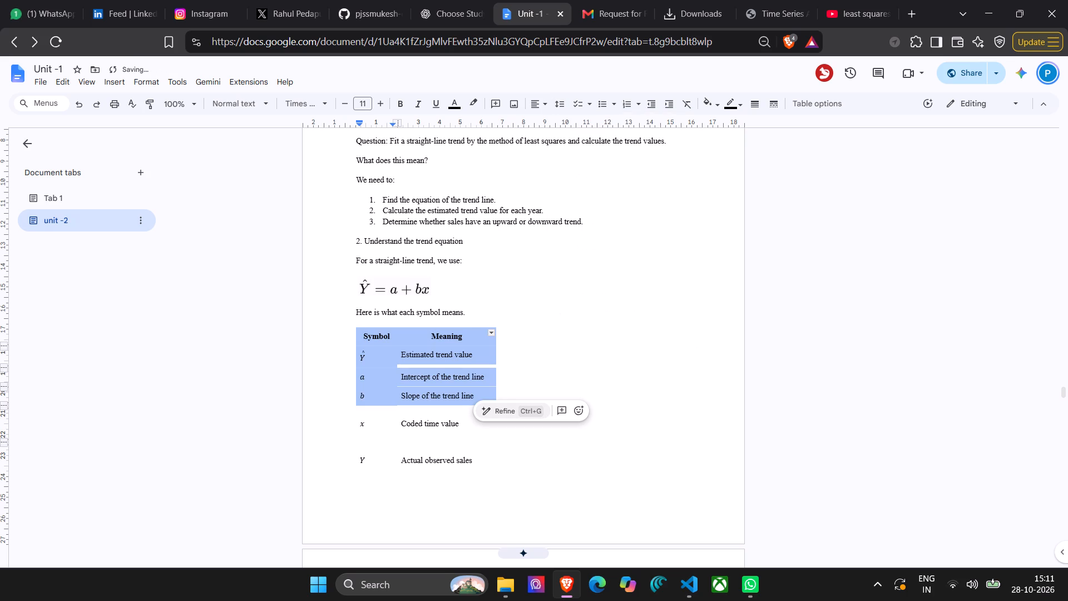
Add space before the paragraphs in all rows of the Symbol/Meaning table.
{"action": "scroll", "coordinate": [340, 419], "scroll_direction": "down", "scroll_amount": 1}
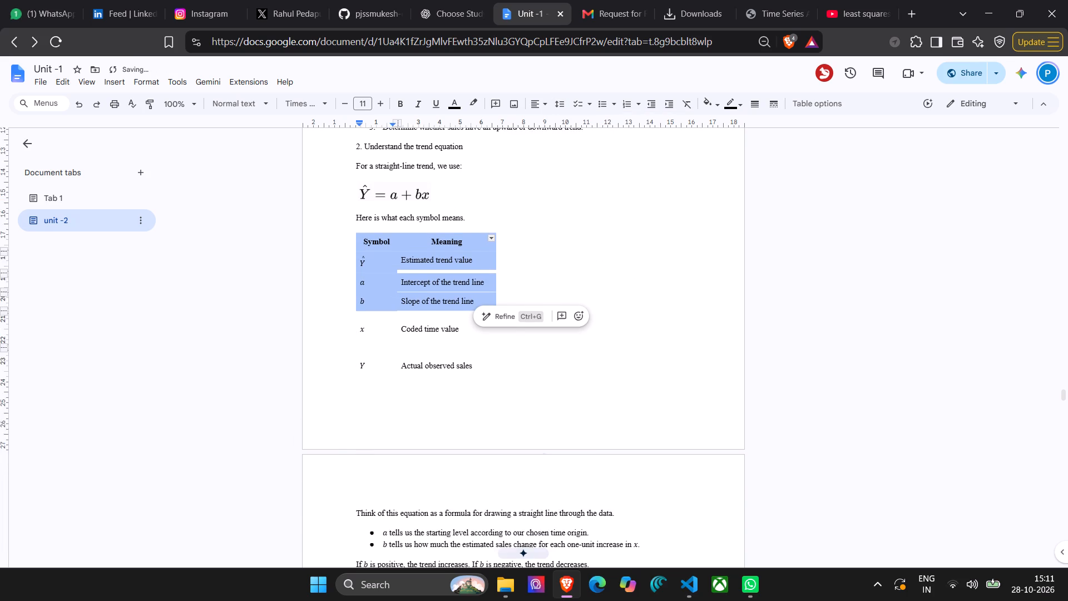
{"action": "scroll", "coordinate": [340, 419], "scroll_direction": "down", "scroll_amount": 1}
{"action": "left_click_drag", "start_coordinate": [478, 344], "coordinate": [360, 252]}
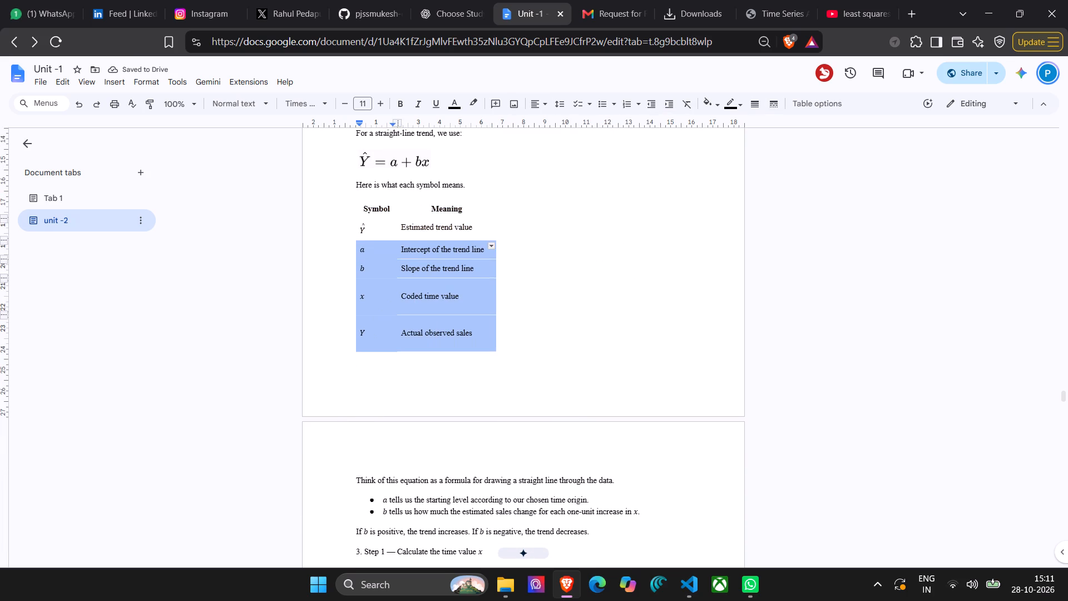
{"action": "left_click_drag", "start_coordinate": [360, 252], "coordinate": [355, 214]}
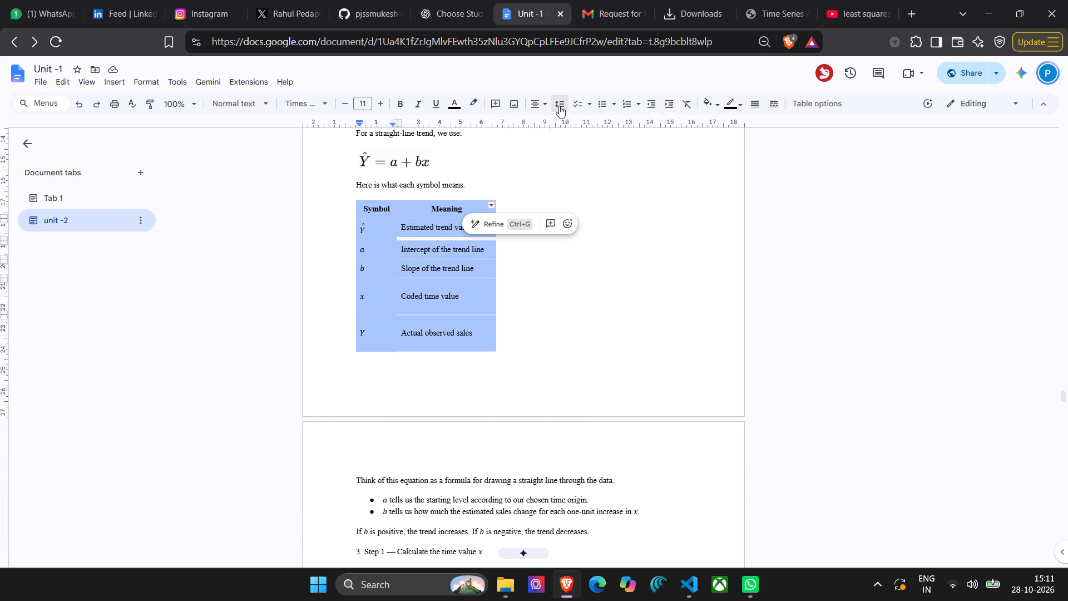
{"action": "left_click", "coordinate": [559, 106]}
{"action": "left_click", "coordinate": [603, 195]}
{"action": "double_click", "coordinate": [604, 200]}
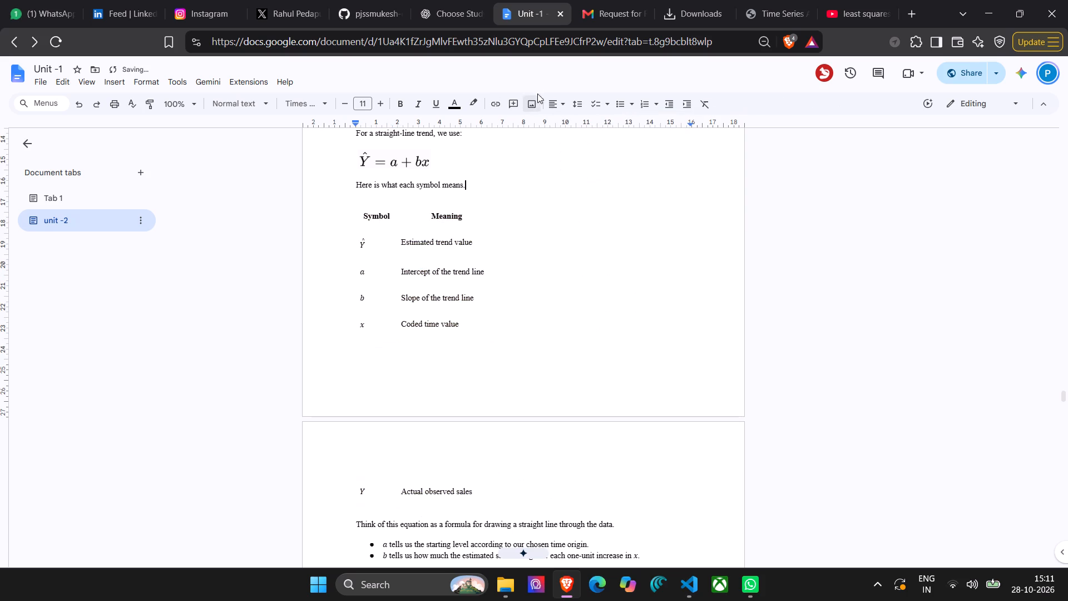
Remove the space before and after paragraphs in all rows of the Symbol/Meaning table.
{"action": "left_click_drag", "start_coordinate": [486, 494], "coordinate": [398, 264]}
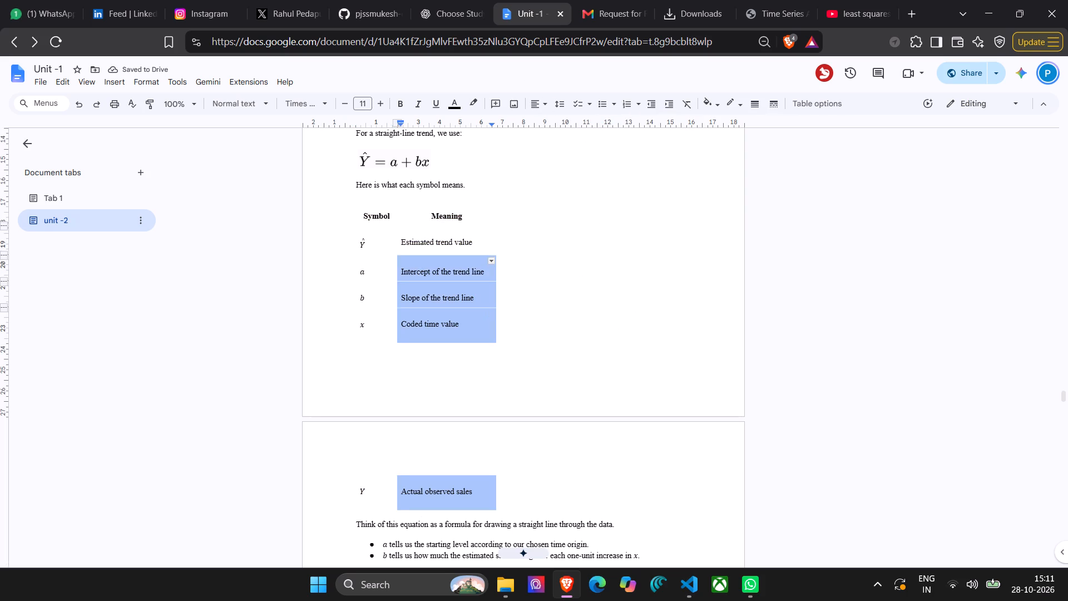
{"action": "left_click_drag", "start_coordinate": [398, 264], "coordinate": [351, 208]}
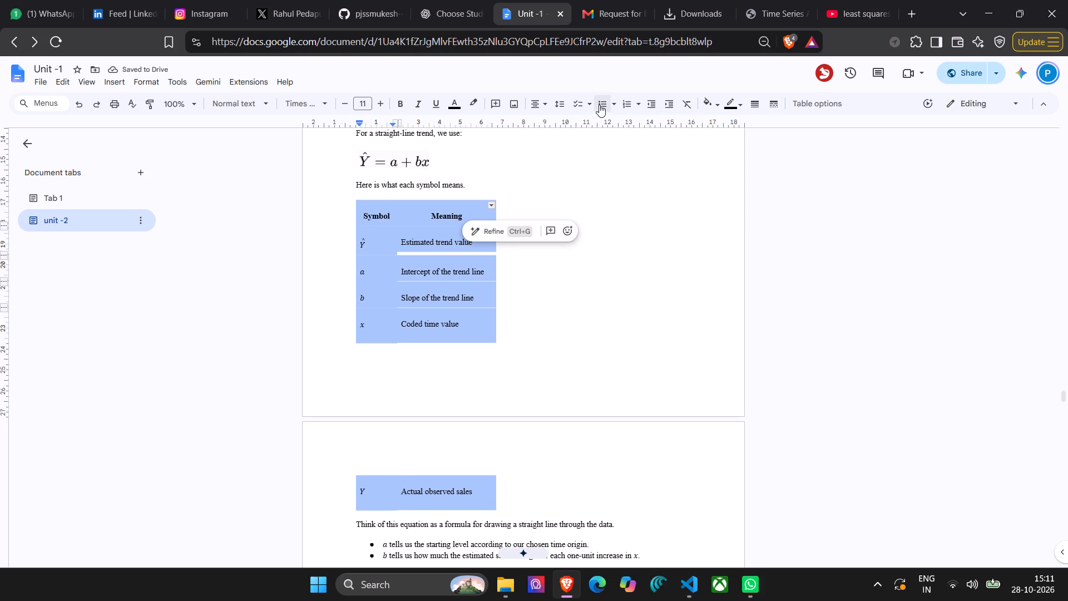
{"action": "left_click", "coordinate": [561, 101]}
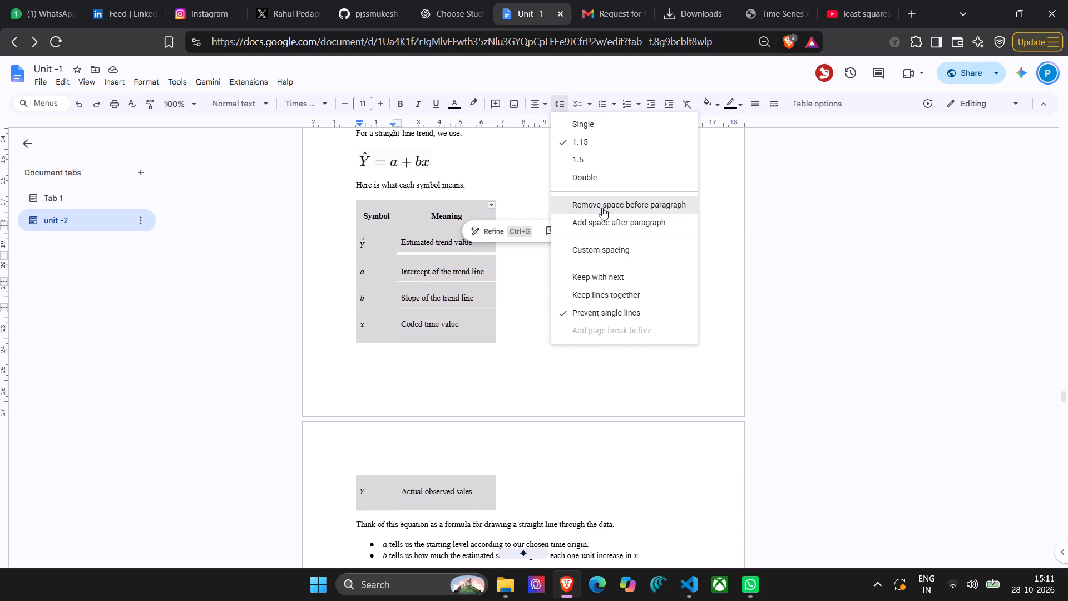
{"action": "left_click", "coordinate": [602, 205]}
{"action": "left_click", "coordinate": [359, 209]}
{"action": "left_click_drag", "start_coordinate": [360, 209], "coordinate": [466, 297]}
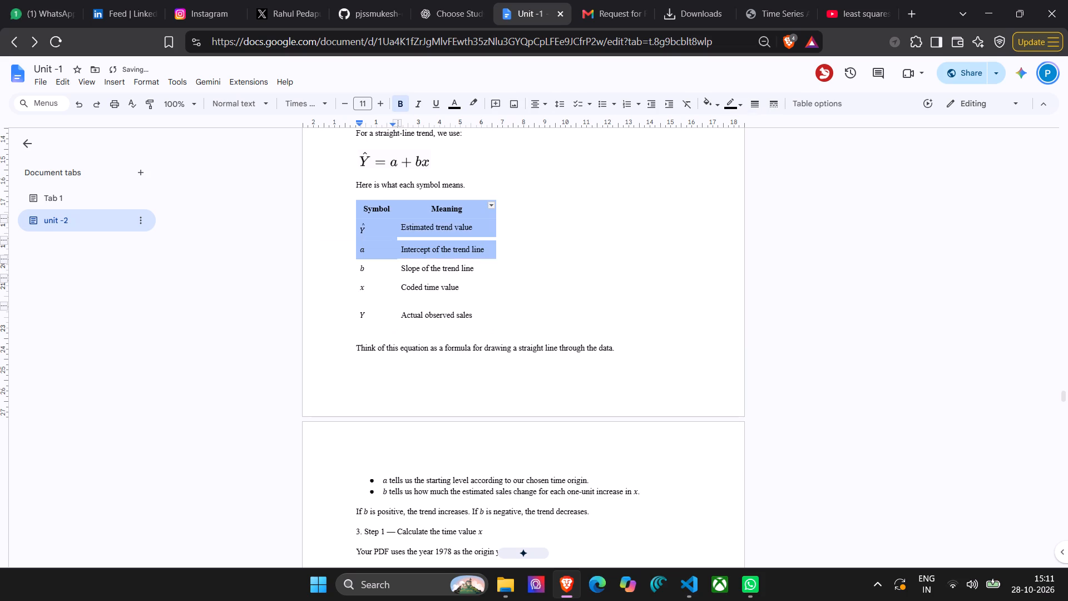
{"action": "left_click_drag", "start_coordinate": [466, 297], "coordinate": [479, 311]}
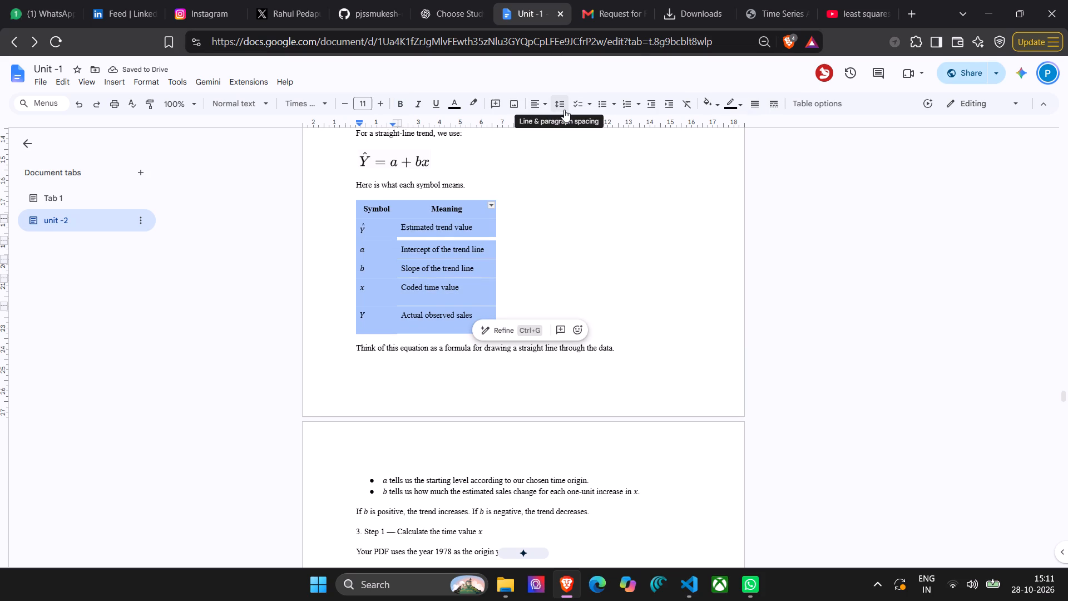
{"action": "left_click", "coordinate": [564, 110]}
{"action": "left_click", "coordinate": [612, 224]}
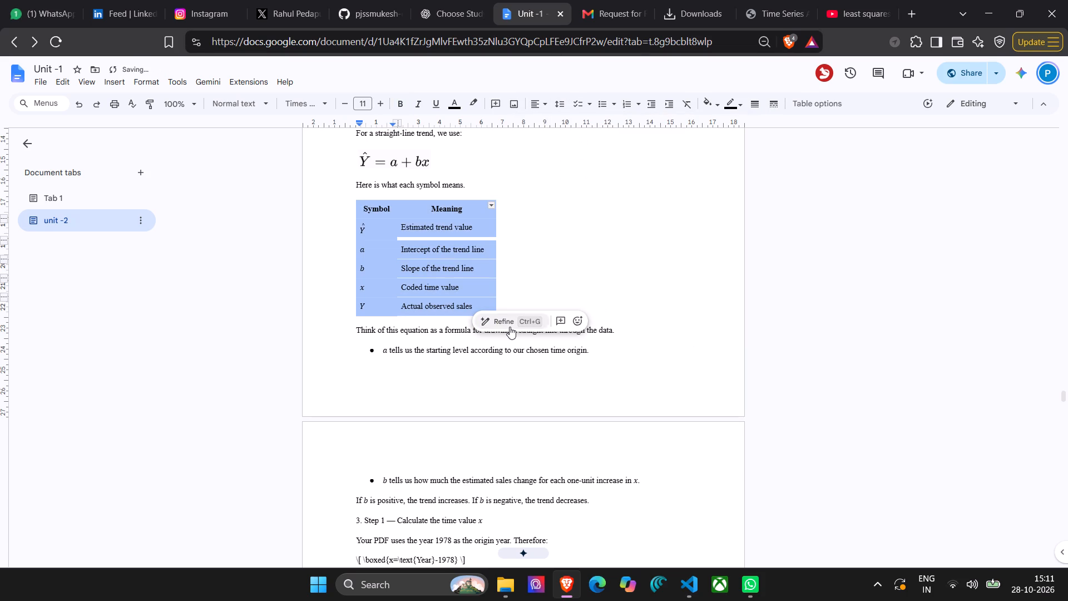
{"action": "left_click", "coordinate": [511, 266]}
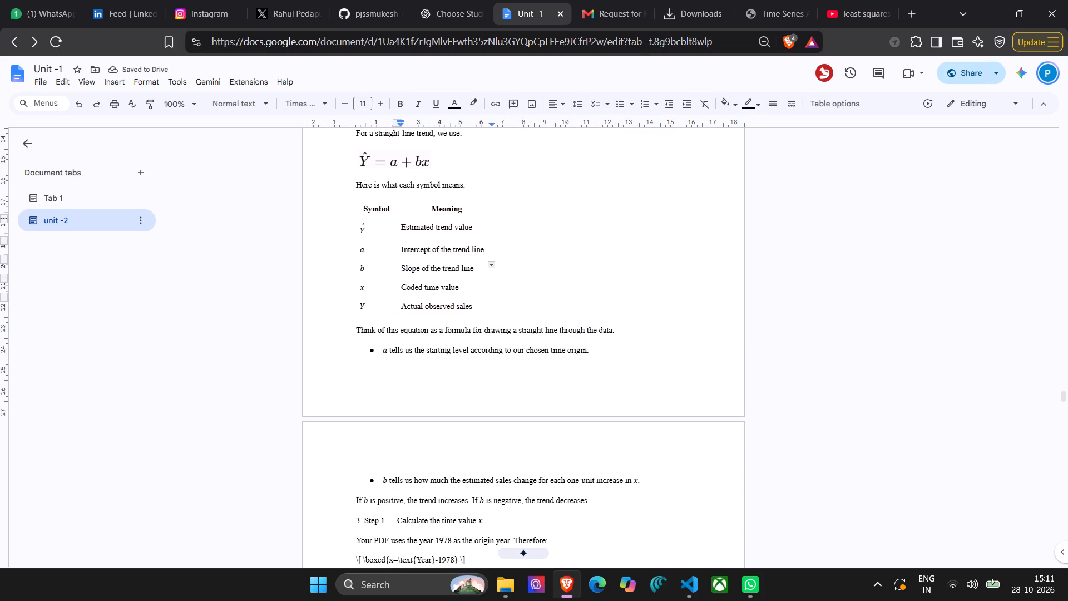
Set the borders of the entire Symbol/Meaning table to 1pt wide.
{"action": "scroll", "coordinate": [482, 331], "scroll_direction": "up", "scroll_amount": 1}
{"action": "left_click_drag", "start_coordinate": [362, 239], "coordinate": [469, 349]}
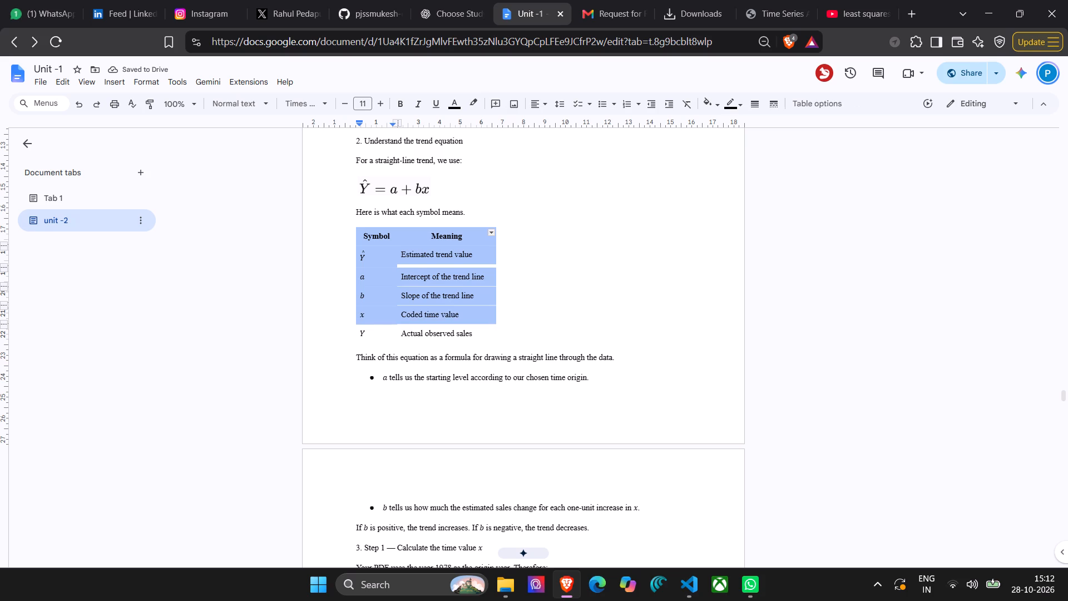
{"action": "left_click_drag", "start_coordinate": [469, 349], "coordinate": [471, 349]}
{"action": "left_click", "coordinate": [478, 331]}
{"action": "left_click_drag", "start_coordinate": [480, 333], "coordinate": [394, 264]}
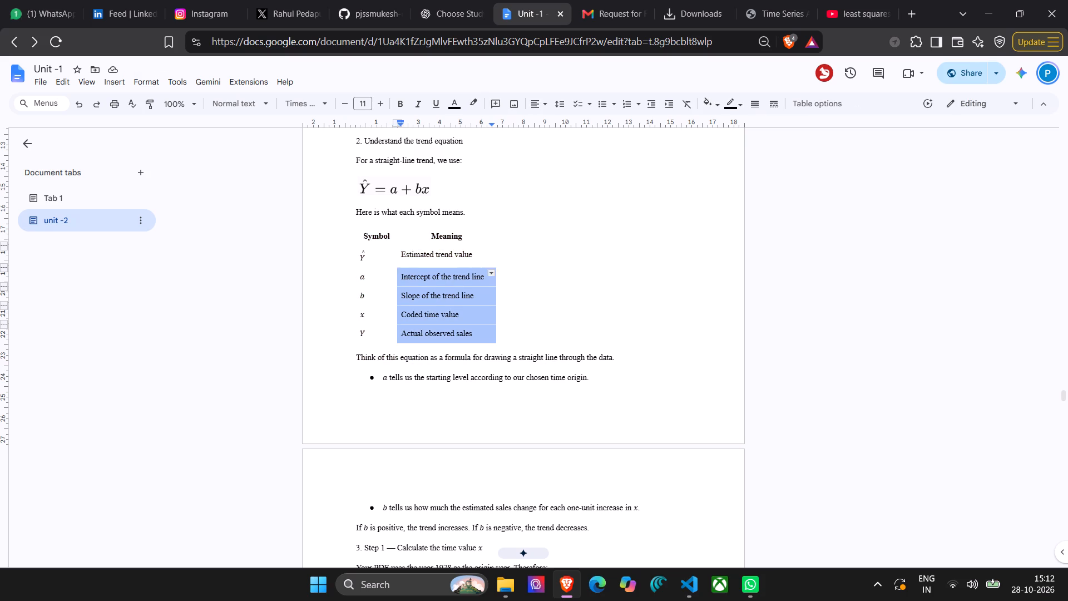
{"action": "left_click_drag", "start_coordinate": [394, 264], "coordinate": [354, 231]}
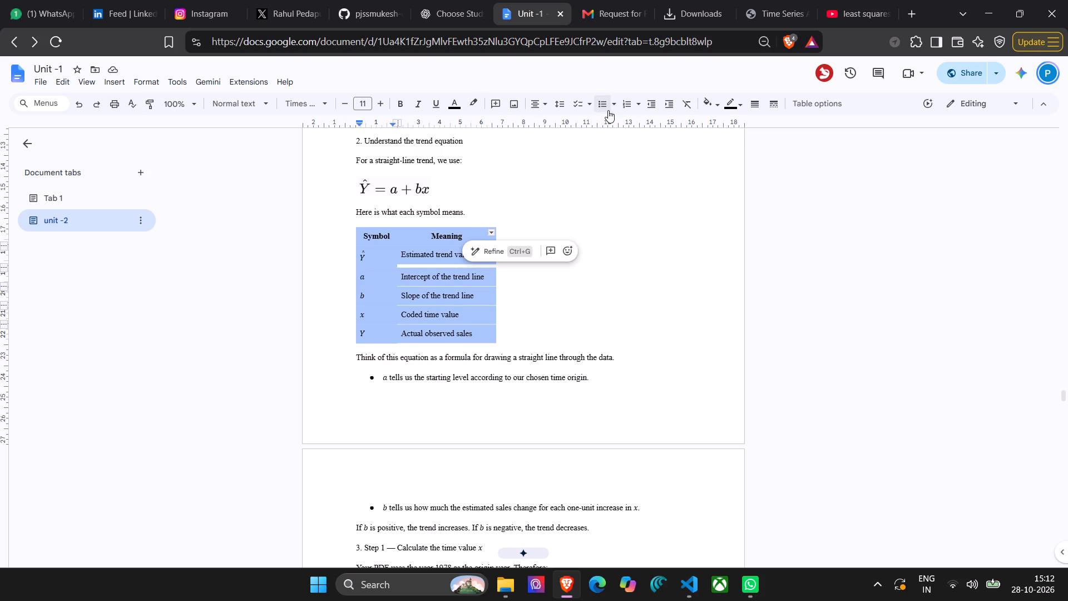
{"action": "left_click", "coordinate": [758, 108]}
{"action": "left_click", "coordinate": [773, 180]}
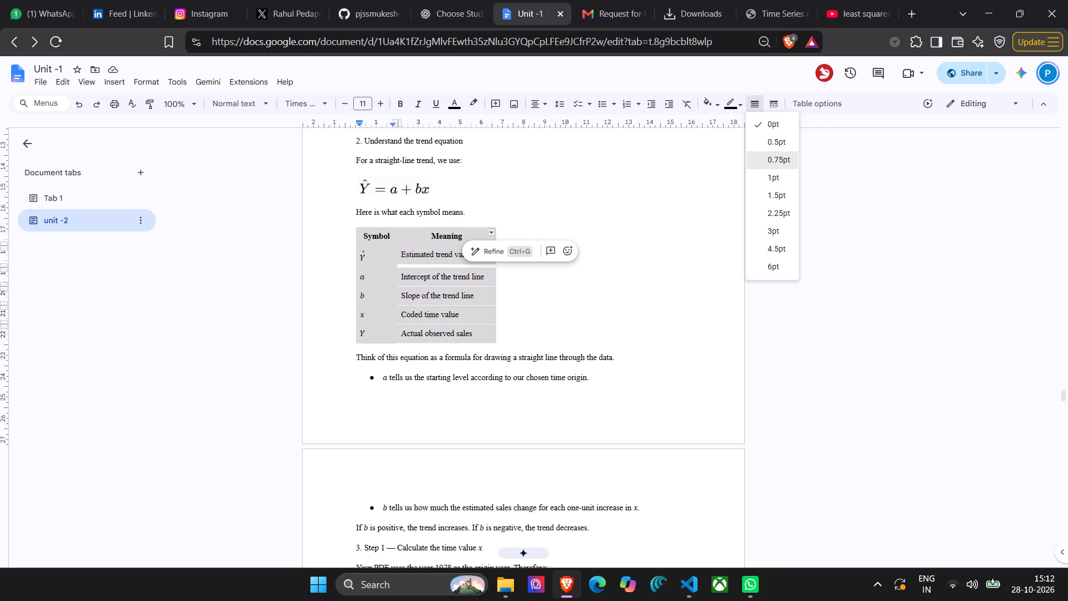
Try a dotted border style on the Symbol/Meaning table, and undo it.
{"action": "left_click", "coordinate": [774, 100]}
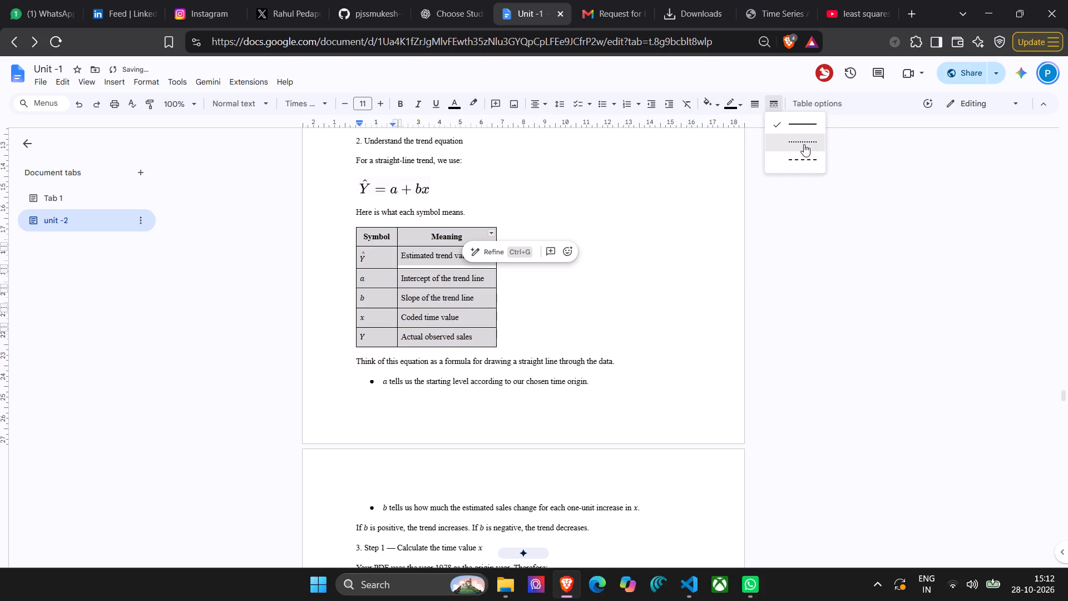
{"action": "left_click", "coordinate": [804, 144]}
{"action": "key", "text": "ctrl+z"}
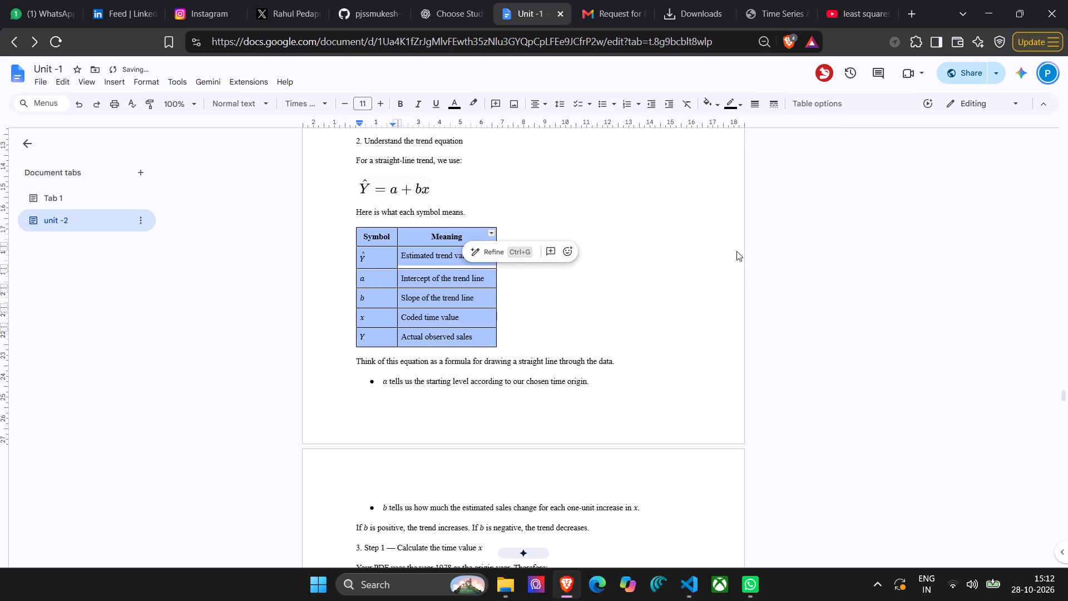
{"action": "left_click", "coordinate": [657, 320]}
Shrink the Ŷ = a + bx image proportionally to about 2.8 cm wide.
{"action": "scroll", "coordinate": [533, 381], "scroll_direction": "up", "scroll_amount": 4}
{"action": "scroll", "coordinate": [533, 381], "scroll_direction": "down", "scroll_amount": 2}
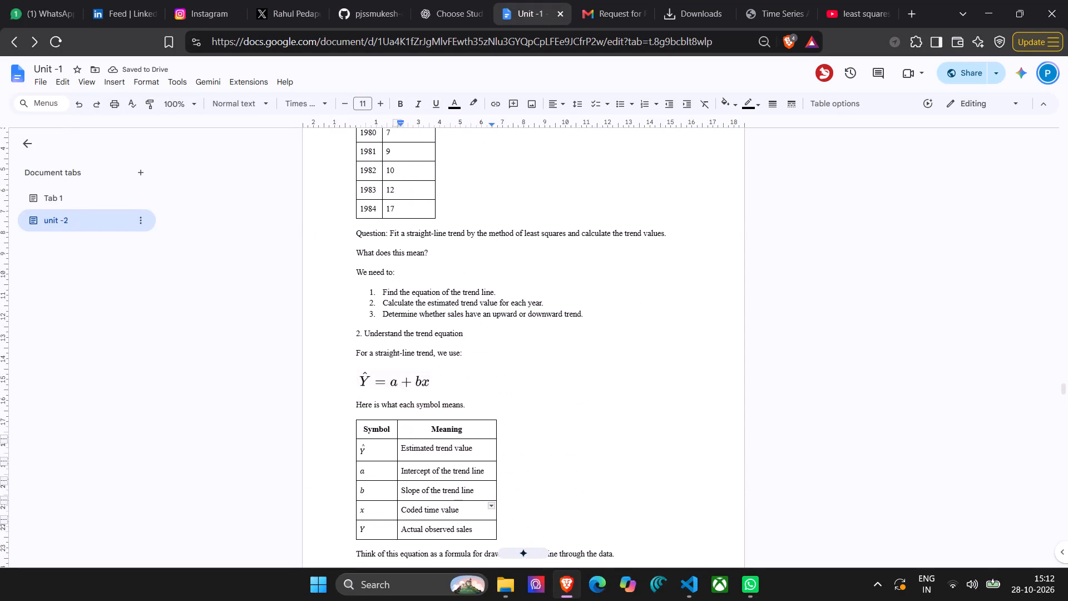
{"action": "left_click", "coordinate": [399, 384]}
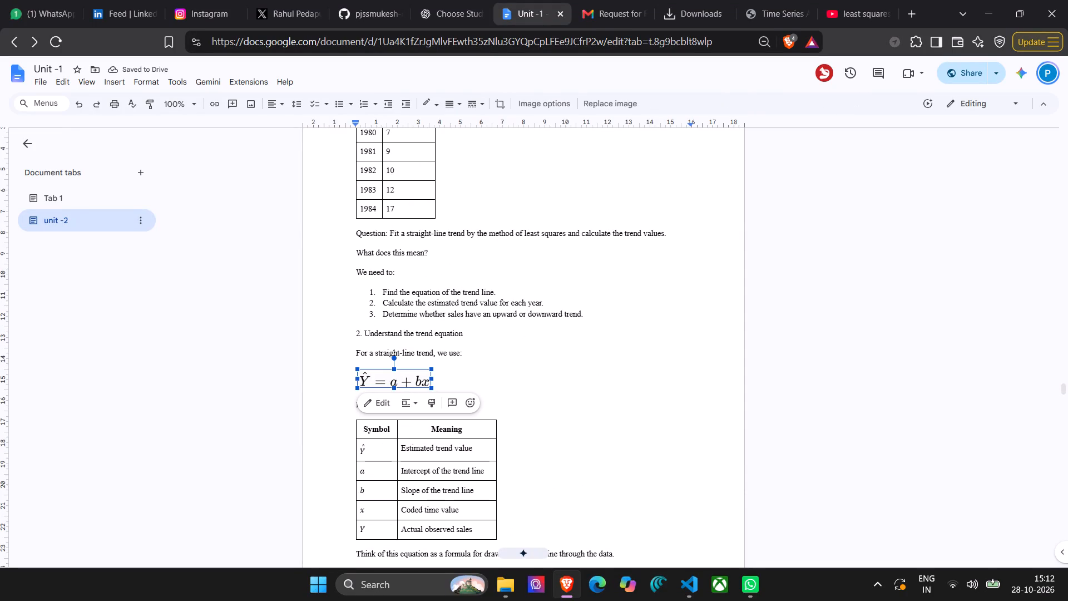
{"action": "left_click_drag", "start_coordinate": [431, 387], "coordinate": [413, 374]}
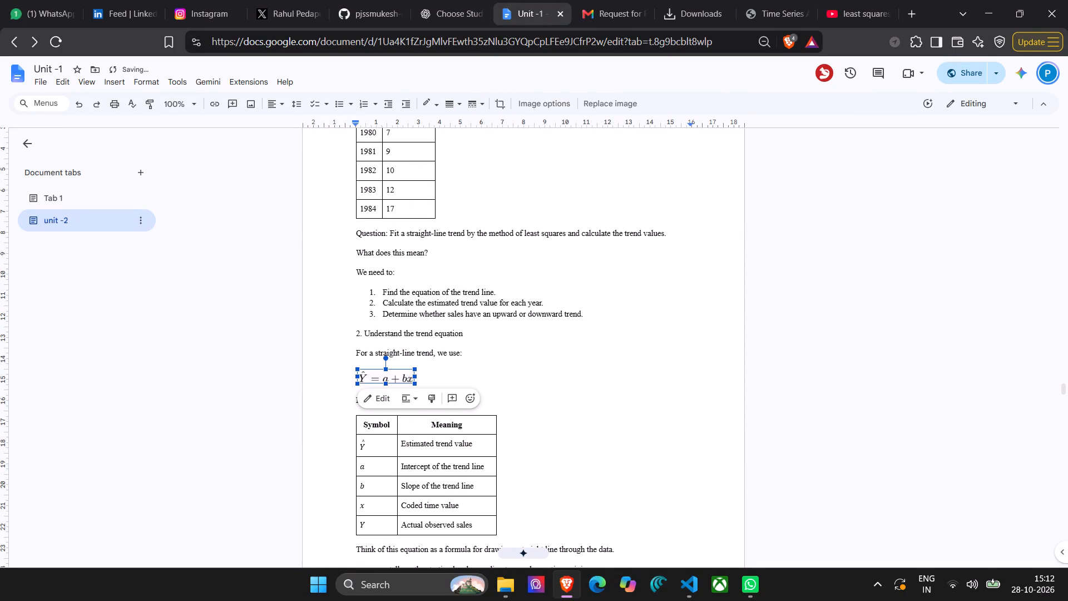
{"action": "left_click", "coordinate": [510, 380]}
Insert two blank lines before 'Think of this equation as a formula…' so the paragraph starts on the following page.
{"action": "scroll", "coordinate": [510, 380], "scroll_direction": "down", "scroll_amount": 2}
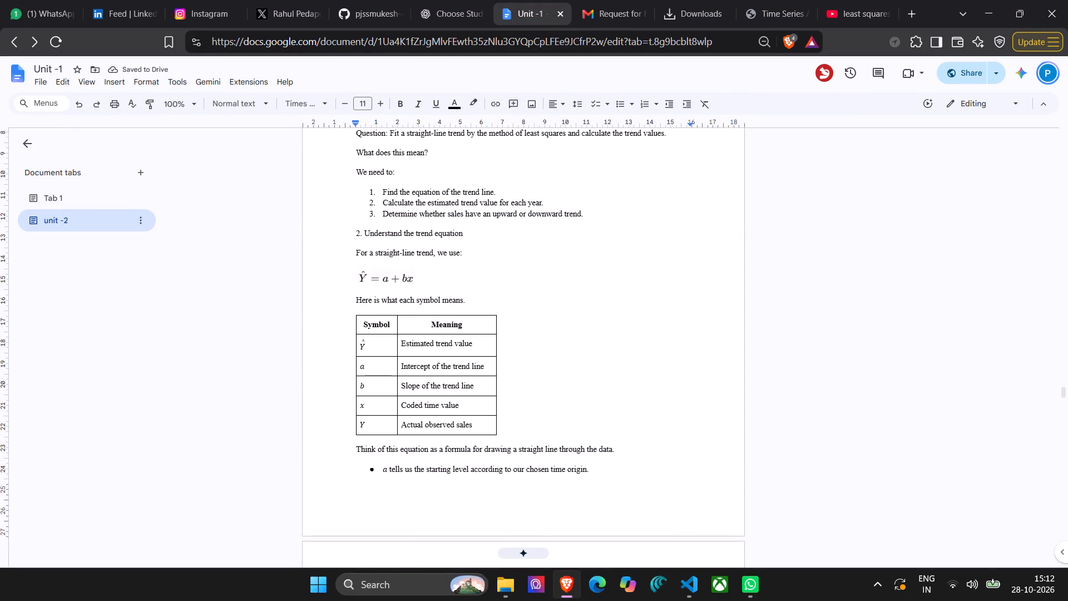
{"action": "key", "text": "Down"}
{"action": "key", "text": "Down"}
{"action": "key", "text": "Down"}
{"action": "key", "text": "Down"}
{"action": "key", "text": "Down"}
{"action": "key", "text": "Down"}
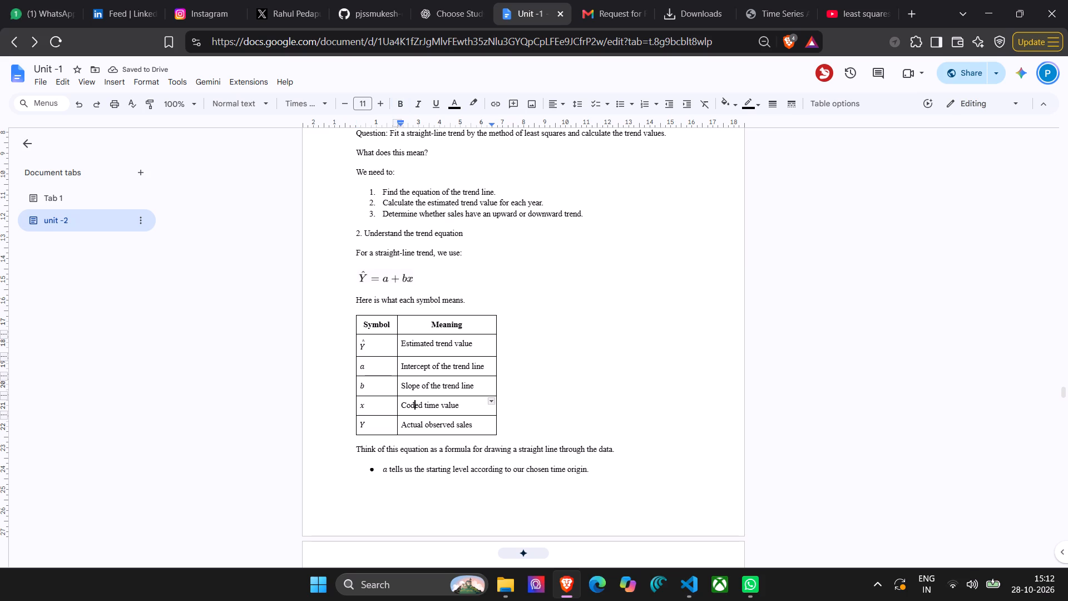
{"action": "key", "text": "Down"}
{"action": "key", "text": "Down"}
{"action": "key", "text": "Left"}
{"action": "key", "text": "Left"}
{"action": "key", "text": "Left"}
{"action": "key", "text": "Left"}
{"action": "key", "text": "Left"}
{"action": "key", "text": "Left"}
{"action": "key", "text": "Left"}
{"action": "key", "text": "Left"}
{"action": "key", "text": "Left"}
{"action": "key", "text": "Left"}
{"action": "key", "text": "Left"}
{"action": "key", "text": "Left"}
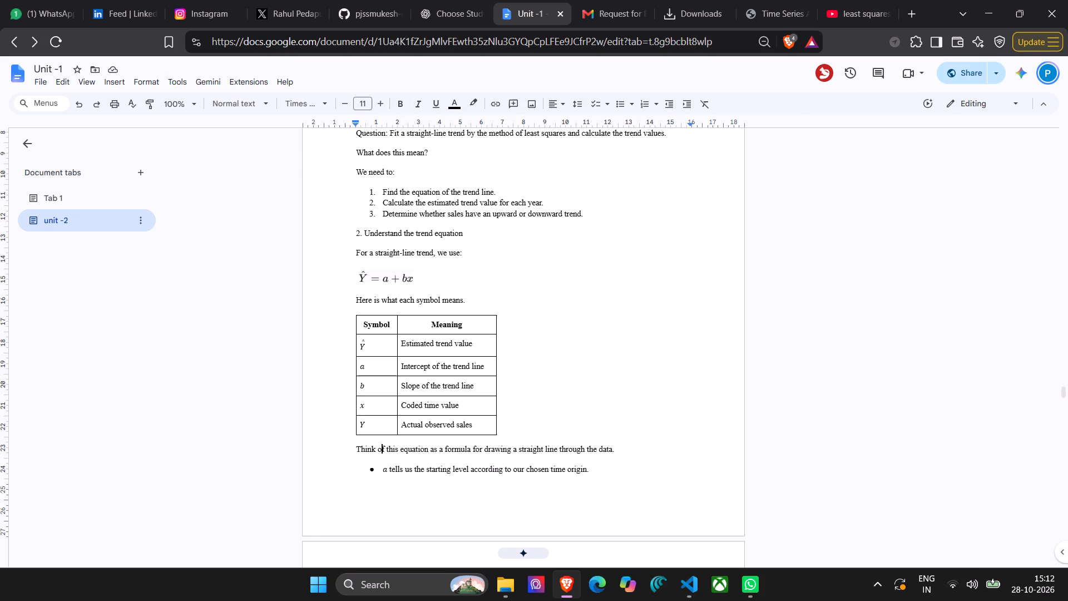
{"action": "key", "text": "Left"}
{"action": "key", "text": "Left"}
{"action": "key", "text": "Left"}
{"action": "key", "text": "Left"}
{"action": "key", "text": "Left"}
{"action": "key", "text": "Left"}
{"action": "key", "text": "Return"}
{"action": "key", "text": "Page_Down"}
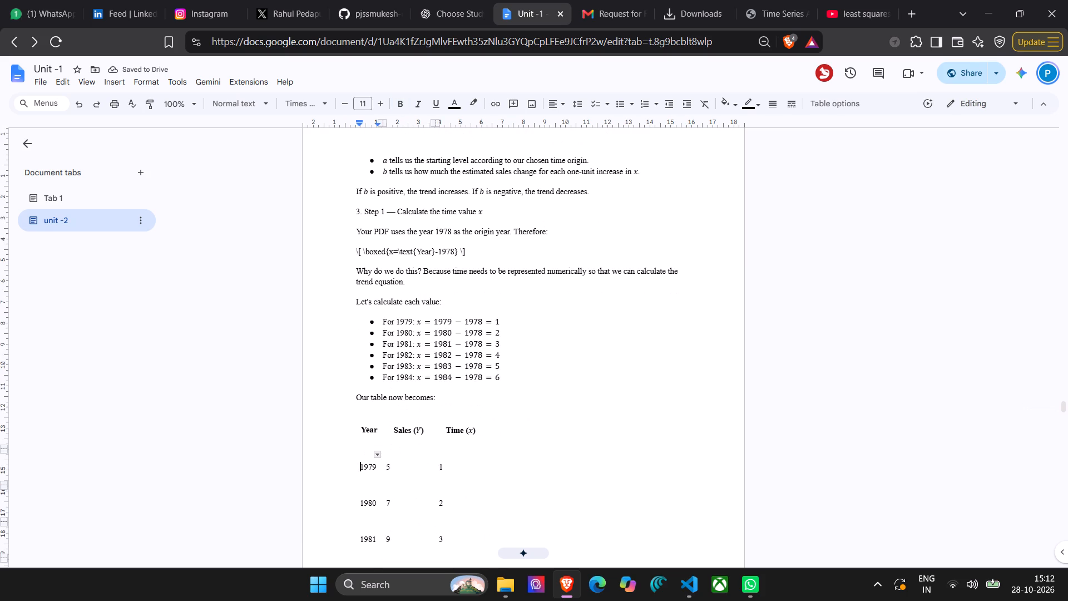
{"action": "scroll", "coordinate": [510, 380], "scroll_direction": "up", "scroll_amount": 1}
{"action": "key", "text": "ctrl+z"}
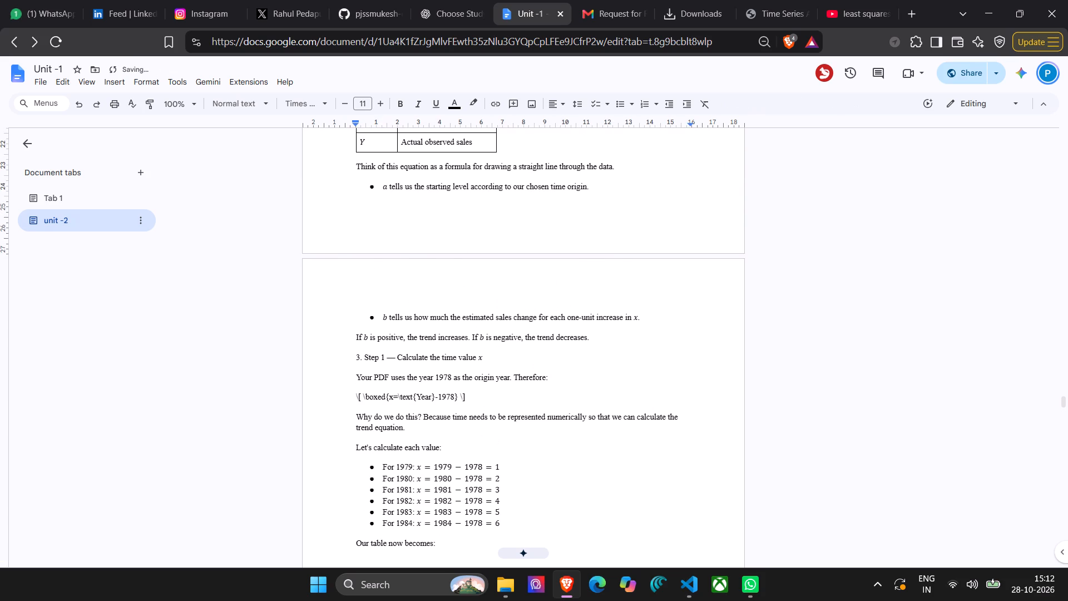
{"action": "key", "text": "Return"}
{"action": "key", "text": "Return"}
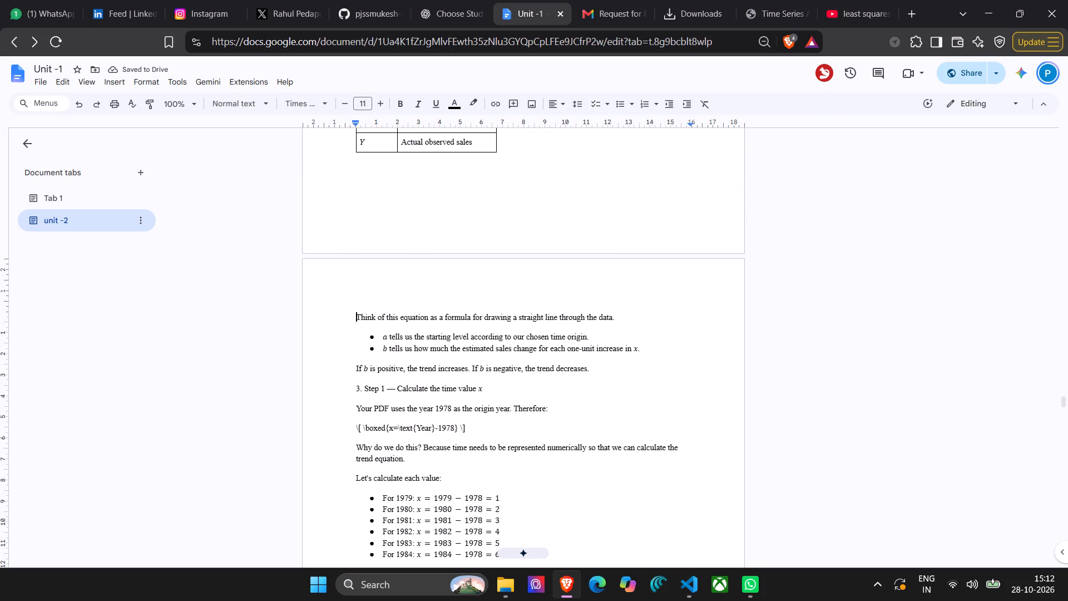
Delete the number '3.' and its space from the heading 'Step 1 — Calculate the time value x'.
{"action": "left_click_drag", "start_coordinate": [363, 388], "coordinate": [363, 388]}
{"action": "left_click_drag", "start_coordinate": [363, 388], "coordinate": [342, 386]}
{"action": "key", "text": "BackSpace"}
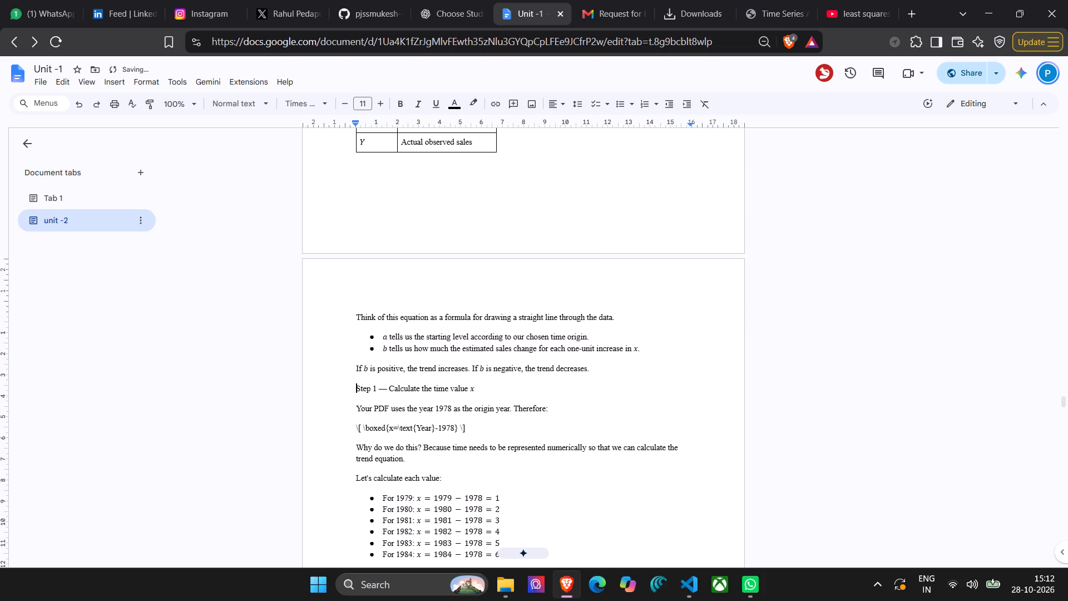
Make the heading 'Step 1 — Calculate the time value x' bold.
{"action": "left_click_drag", "start_coordinate": [473, 391], "coordinate": [352, 394]}
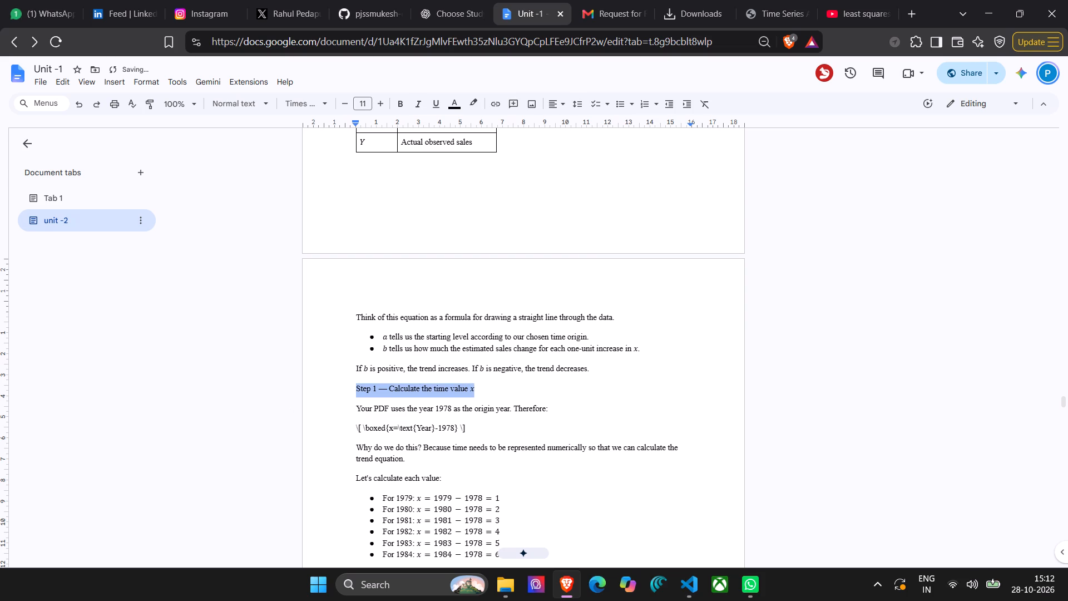
{"action": "left_click_drag", "start_coordinate": [352, 394], "coordinate": [351, 393]}
{"action": "left_click", "coordinate": [407, 100]}
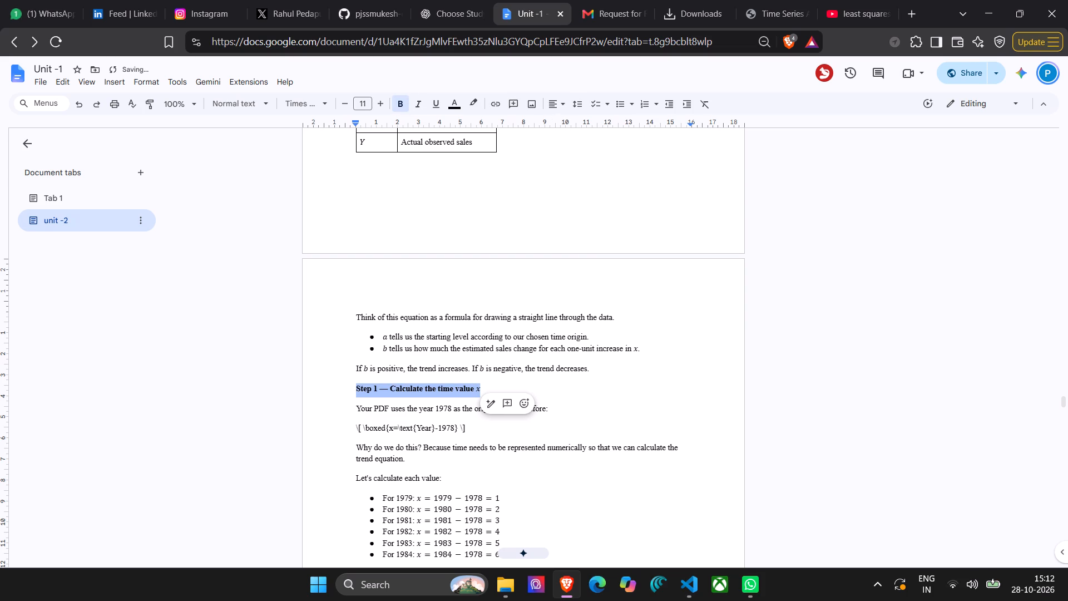
{"action": "left_click", "coordinate": [568, 427]}
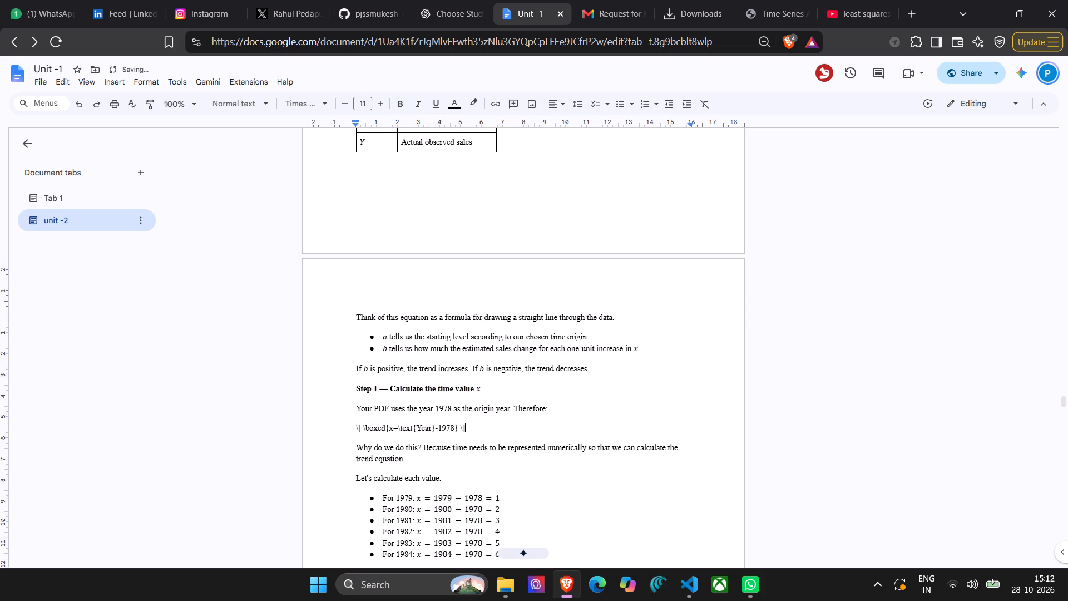
Delete the sentence 'Your PDF uses the year 1978 as the origin year. Therefore:' and its line below the Step 1 heading.
{"action": "left_click_drag", "start_coordinate": [556, 408], "coordinate": [329, 406]}
{"action": "key", "text": "BackSpace"}
{"action": "key", "text": "BackSpace"}
{"action": "key", "text": "BackSpace"}
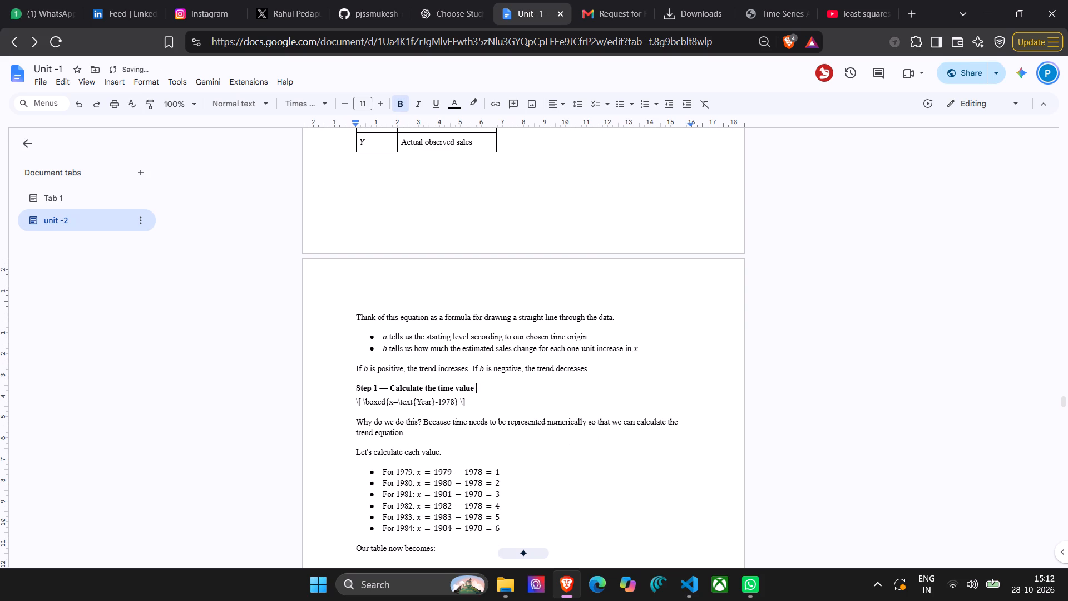
{"action": "key", "text": "ctrl+z"}
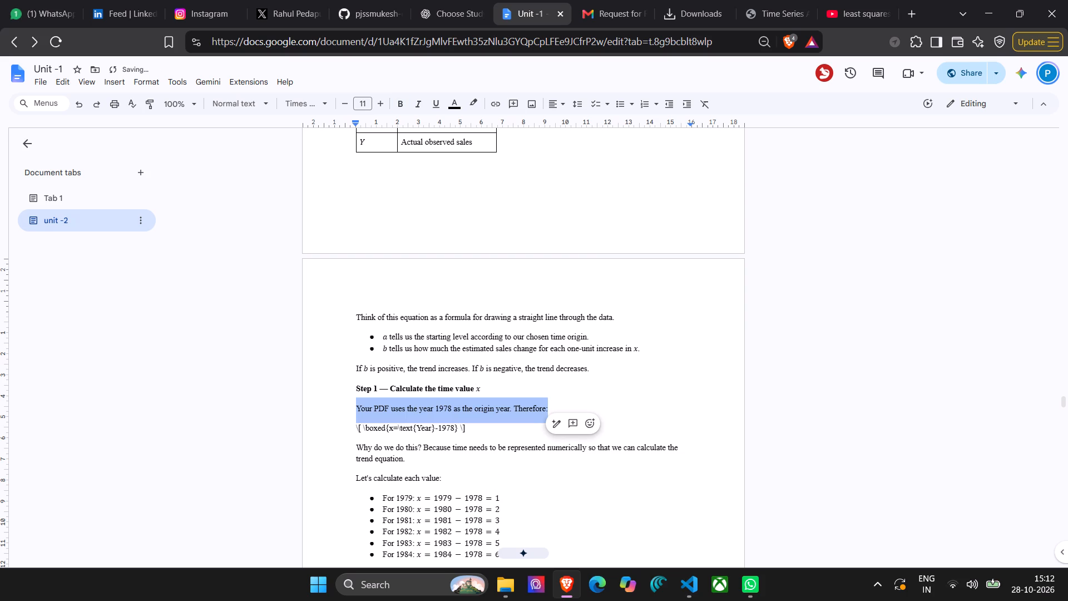
{"action": "key", "text": "BackSpace"}
{"action": "key", "text": "BackSpace"}
{"action": "key", "text": "Down"}
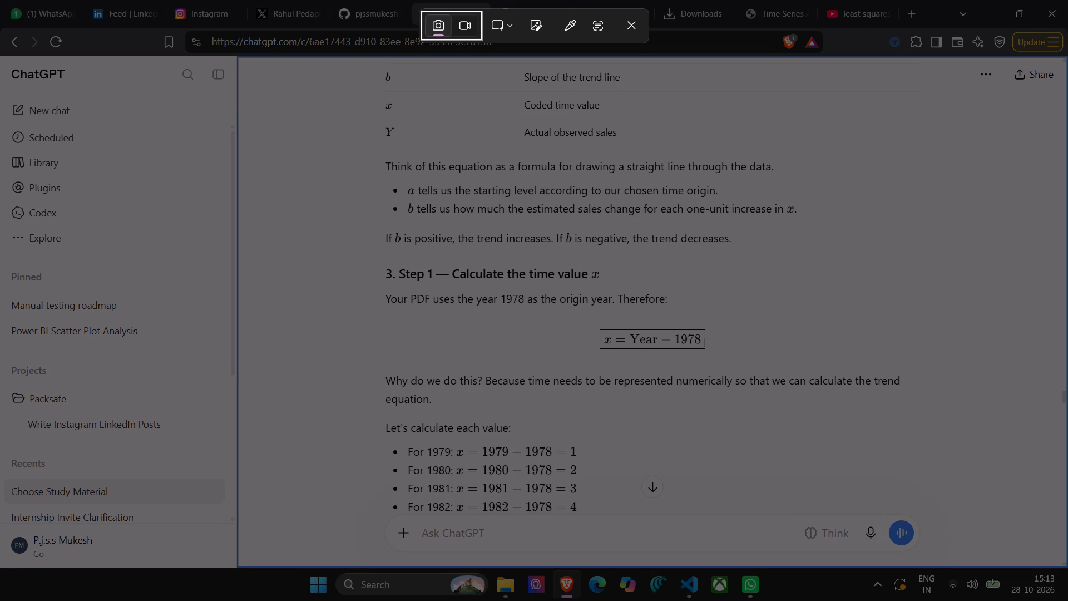
{"action": "left_click_drag", "start_coordinate": [602, 332], "coordinate": [701, 347]}
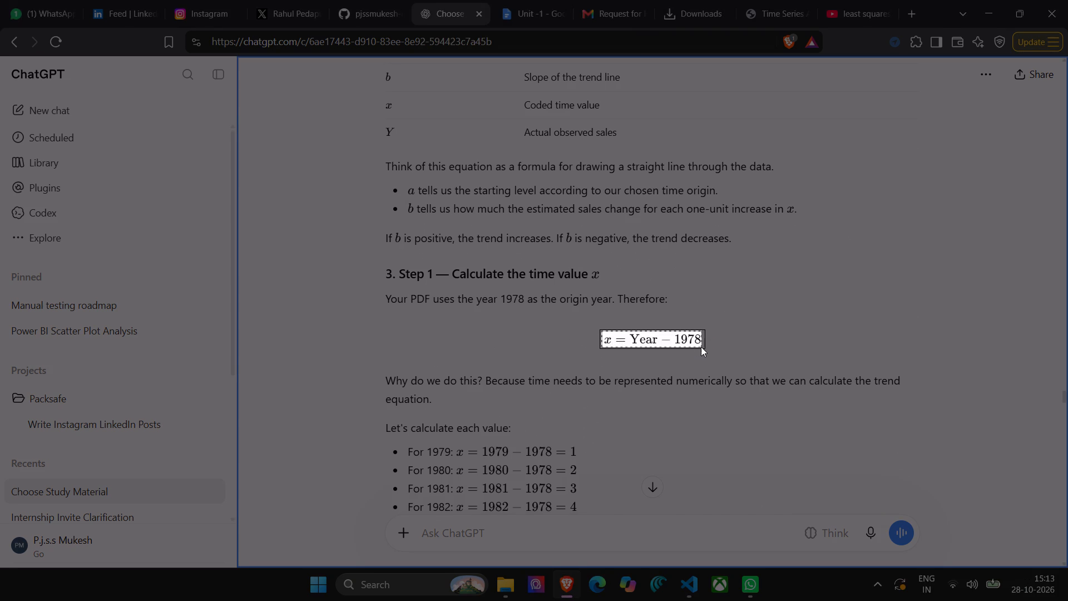
{"action": "left_click_drag", "start_coordinate": [701, 347], "coordinate": [704, 347]}
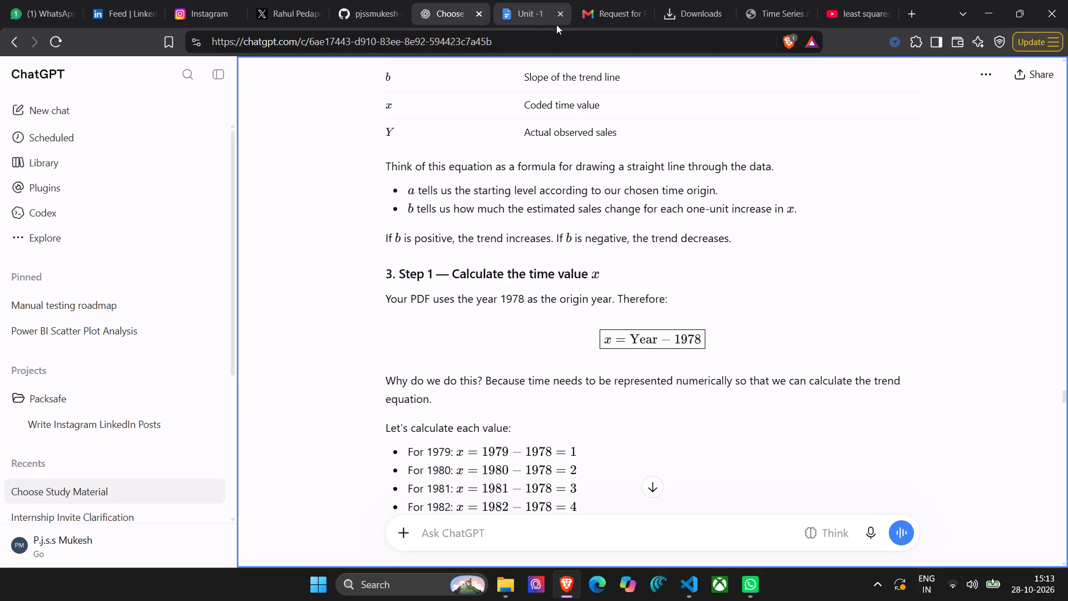
Return to the Google Docs notes and replace the raw LaTeX line under the Step 1 heading with the captured equation image.
{"action": "left_click", "coordinate": [538, 0]}
{"action": "left_click_drag", "start_coordinate": [472, 404], "coordinate": [343, 402]}
{"action": "key", "text": "ctrl+v"}
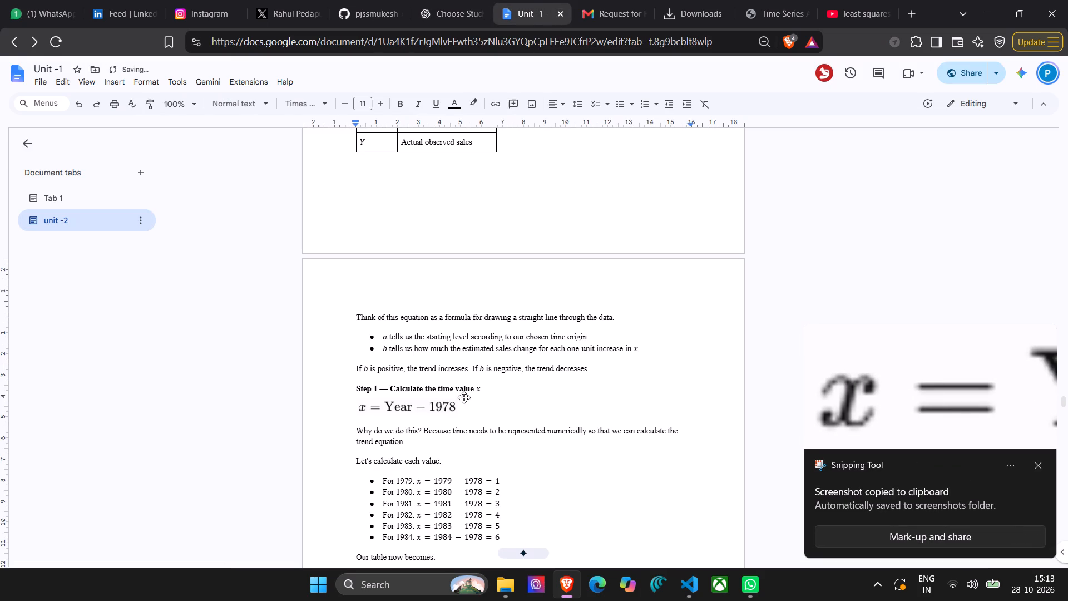
Shrink the x = Year − 1978 image proportionally to about 3.6 cm wide.
{"action": "left_click", "coordinate": [427, 413]}
{"action": "left_click_drag", "start_coordinate": [459, 413], "coordinate": [432, 402]}
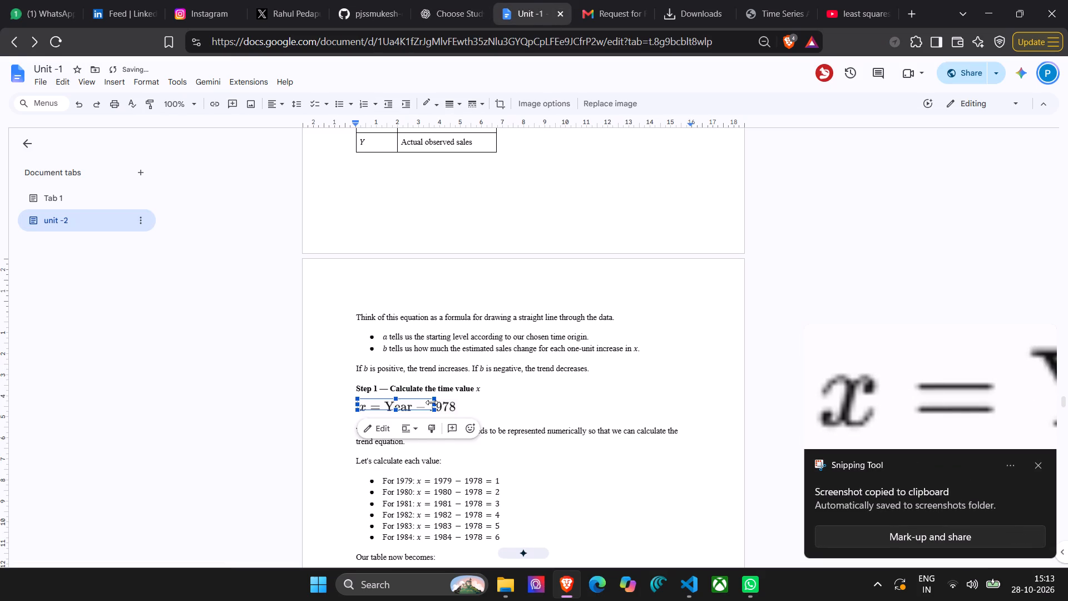
{"action": "left_click_drag", "start_coordinate": [432, 402], "coordinate": [427, 402]}
{"action": "left_click", "coordinate": [467, 408]}
Delete the text from 'Why do we do this?' through the bulleted calculations for 1979 to 1984.
{"action": "scroll", "coordinate": [391, 467], "scroll_direction": "down", "scroll_amount": 1}
{"action": "left_click", "coordinate": [498, 463]}
{"action": "left_click_drag", "start_coordinate": [529, 466], "coordinate": [319, 356]}
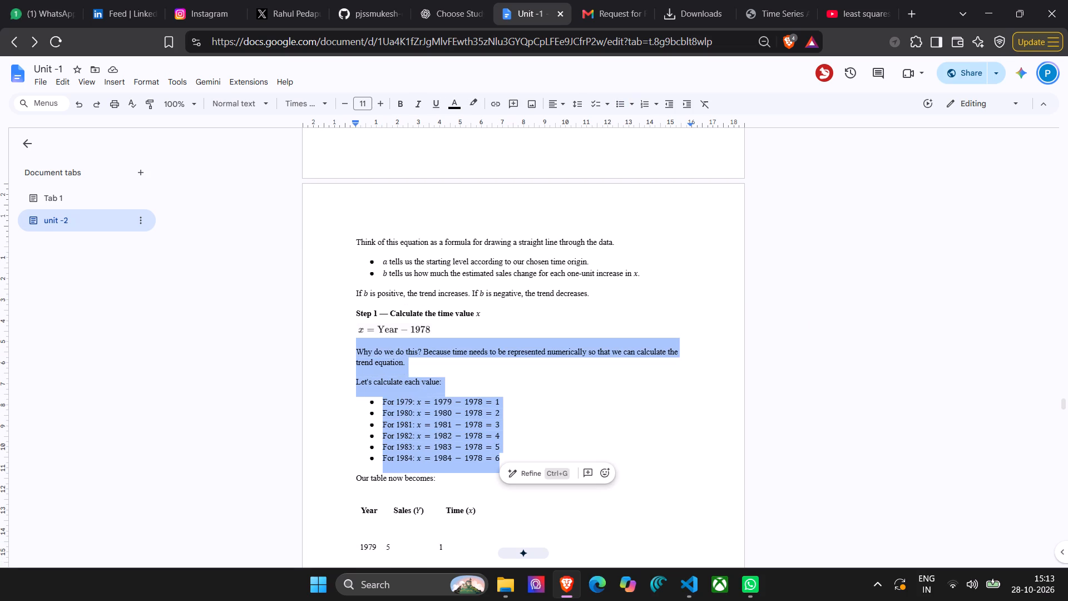
{"action": "key", "text": "BackSpace"}
{"action": "key", "text": "BackSpace"}
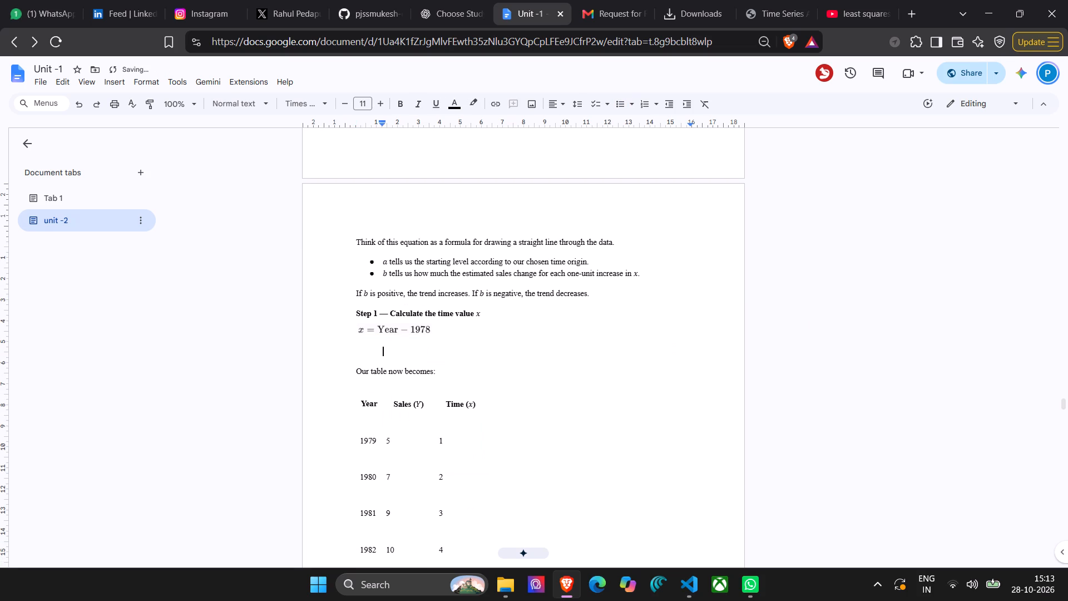
{"action": "key", "text": "Up"}
{"action": "key", "text": "Down"}
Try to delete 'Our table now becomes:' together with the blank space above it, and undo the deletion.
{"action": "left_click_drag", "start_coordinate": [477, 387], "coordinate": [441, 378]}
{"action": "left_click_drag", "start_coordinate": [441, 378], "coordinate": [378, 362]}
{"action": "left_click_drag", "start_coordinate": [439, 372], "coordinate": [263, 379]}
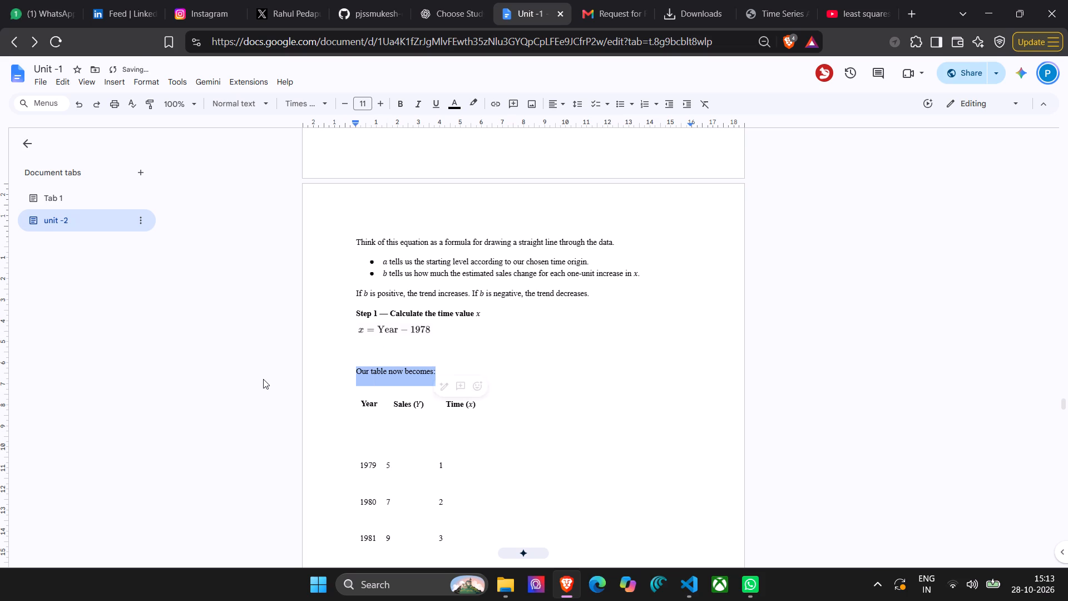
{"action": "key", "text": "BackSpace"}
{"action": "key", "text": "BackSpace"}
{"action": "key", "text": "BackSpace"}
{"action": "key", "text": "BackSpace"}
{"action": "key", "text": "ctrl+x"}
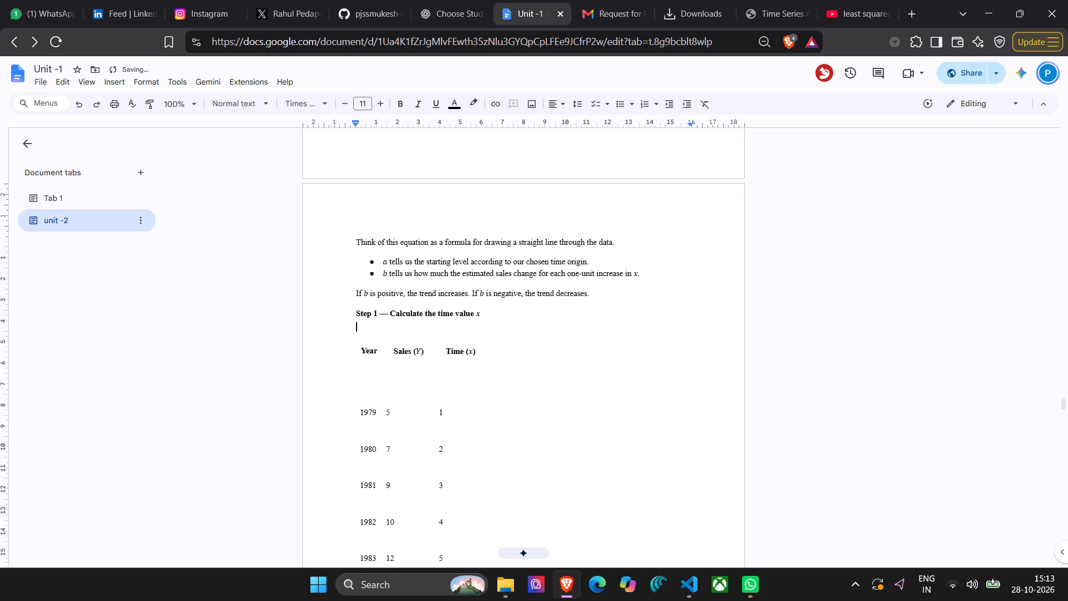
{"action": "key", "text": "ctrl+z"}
Delete the line 'Our table now becomes:' and the blank lines between the x = Year − 1978 image and the table.
{"action": "key", "text": "ctrl+Down"}
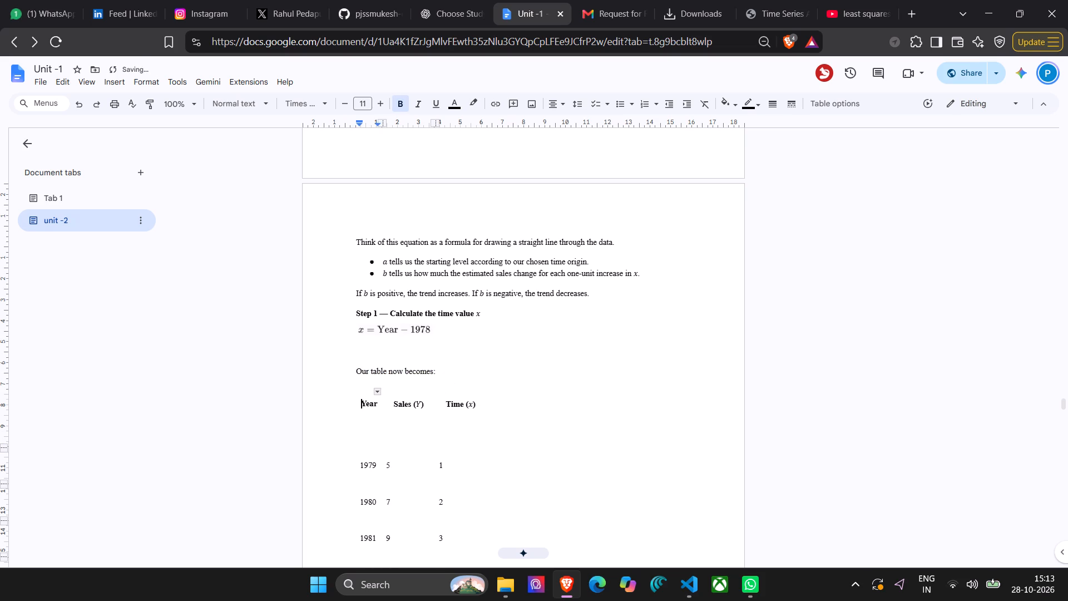
{"action": "key", "text": "BackSpace"}
{"action": "key", "text": "BackSpace"}
{"action": "key", "text": "Up"}
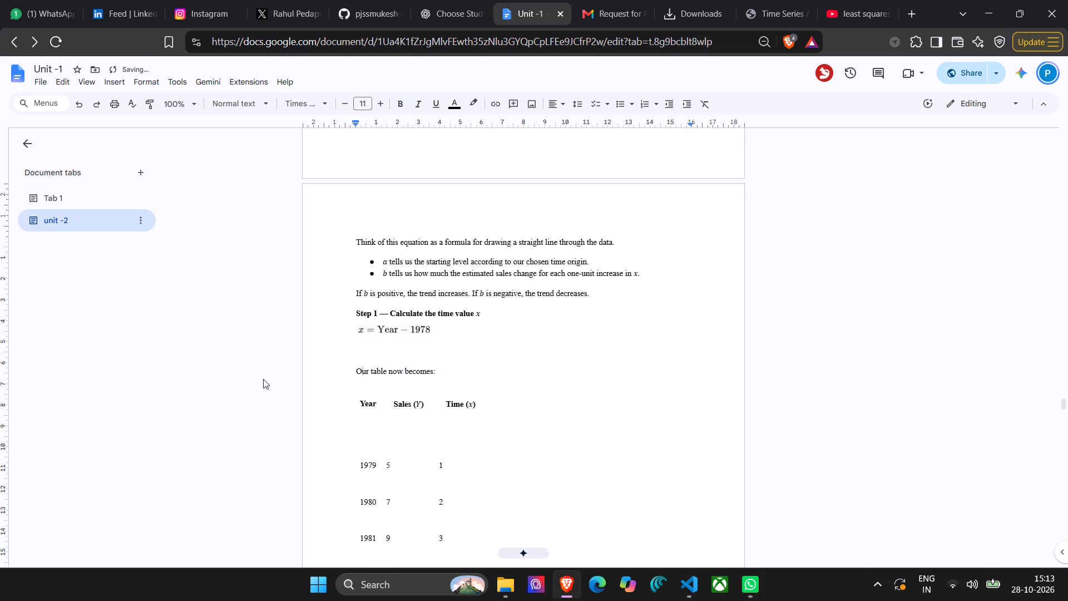
{"action": "key", "text": "Right"}
{"action": "key", "text": "Right"}
{"action": "key", "text": "Right"}
{"action": "key", "text": "Right"}
{"action": "key", "text": "Right"}
{"action": "key", "text": "Right"}
{"action": "key", "text": "Right"}
{"action": "key", "text": "Right"}
{"action": "key", "text": "Right"}
{"action": "key", "text": "Right"}
{"action": "key", "text": "Right"}
{"action": "key", "text": "Right"}
{"action": "key", "text": "Right"}
{"action": "key", "text": "Right"}
{"action": "key", "text": "Right"}
{"action": "key", "text": "Right"}
{"action": "key", "text": "Right"}
{"action": "key", "text": "Right"}
{"action": "key", "text": "Right"}
{"action": "key", "text": "Right"}
{"action": "key", "text": "Left"}
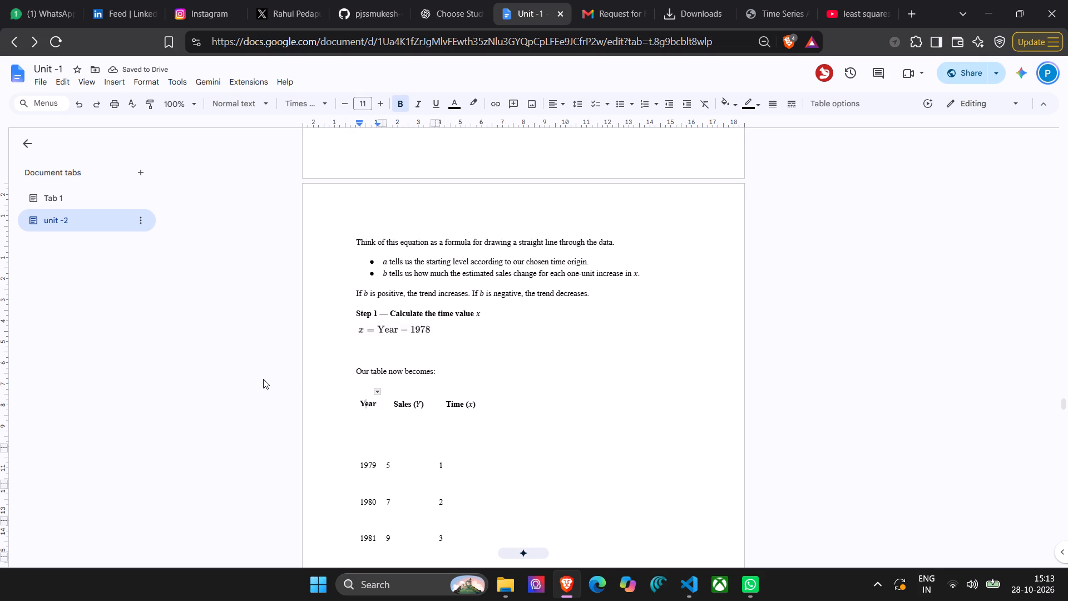
{"action": "key", "text": "Right"}
{"action": "key", "text": "Right"}
{"action": "key", "text": "Left"}
{"action": "key", "text": "Left"}
{"action": "key", "text": "Left"}
{"action": "key", "text": "BackSpace"}
{"action": "key", "text": "BackSpace"}
{"action": "key", "text": "BackSpace"}
{"action": "key", "text": "BackSpace"}
{"action": "key", "text": "BackSpace"}
{"action": "key", "text": "BackSpace"}
{"action": "key", "text": "BackSpace"}
{"action": "key", "text": "BackSpace"}
{"action": "key", "text": "BackSpace"}
{"action": "key", "text": "BackSpace"}
{"action": "key", "text": "BackSpace"}
{"action": "key", "text": "BackSpace"}
{"action": "key", "text": "BackSpace"}
{"action": "key", "text": "BackSpace"}
{"action": "key", "text": "BackSpace"}
{"action": "key", "text": "BackSpace"}
{"action": "key", "text": "BackSpace"}
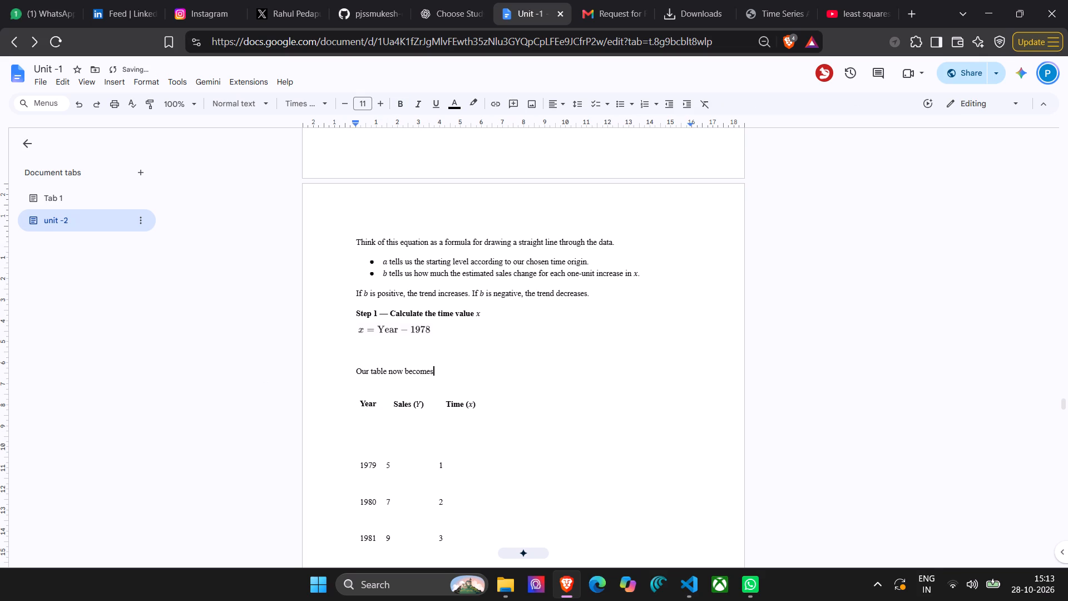
{"action": "key", "text": "BackSpace"}
{"action": "key", "text": "BackSpace"}
{"action": "key", "text": "BackSpace"}
{"action": "key", "text": "BackSpace"}
{"action": "key", "text": "BackSpace"}
{"action": "key", "text": "BackSpace"}
{"action": "key", "text": "Down"}
{"action": "key", "text": "Up"}
{"action": "key", "text": "BackSpace"}
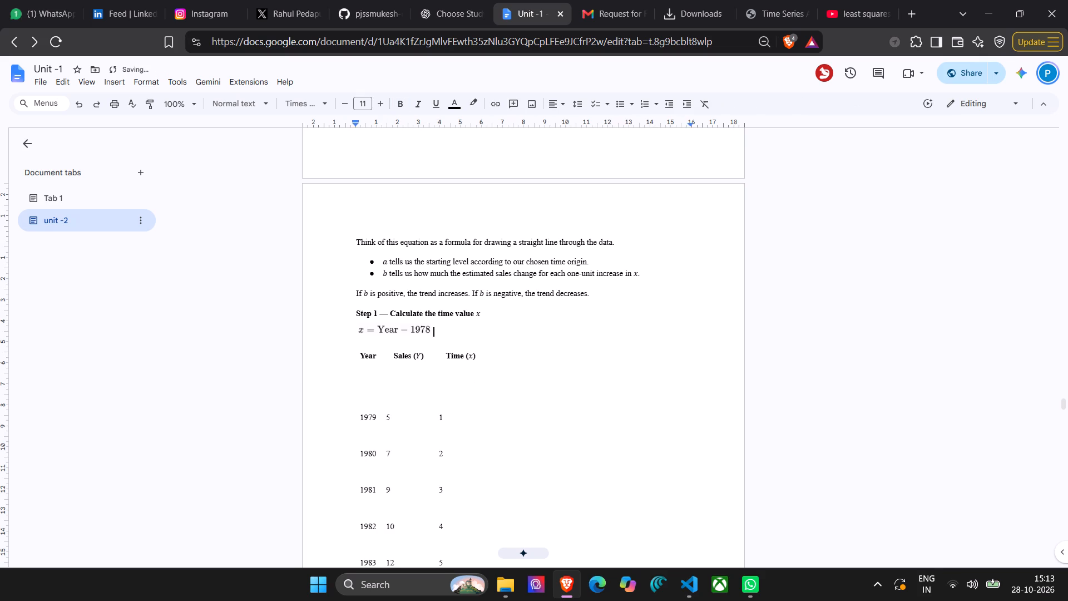
Set the Year, Sales and Time table to single line spacing and remove the space before and after its paragraphs.
{"action": "key", "text": "Down"}
{"action": "left_click", "coordinate": [364, 397]}
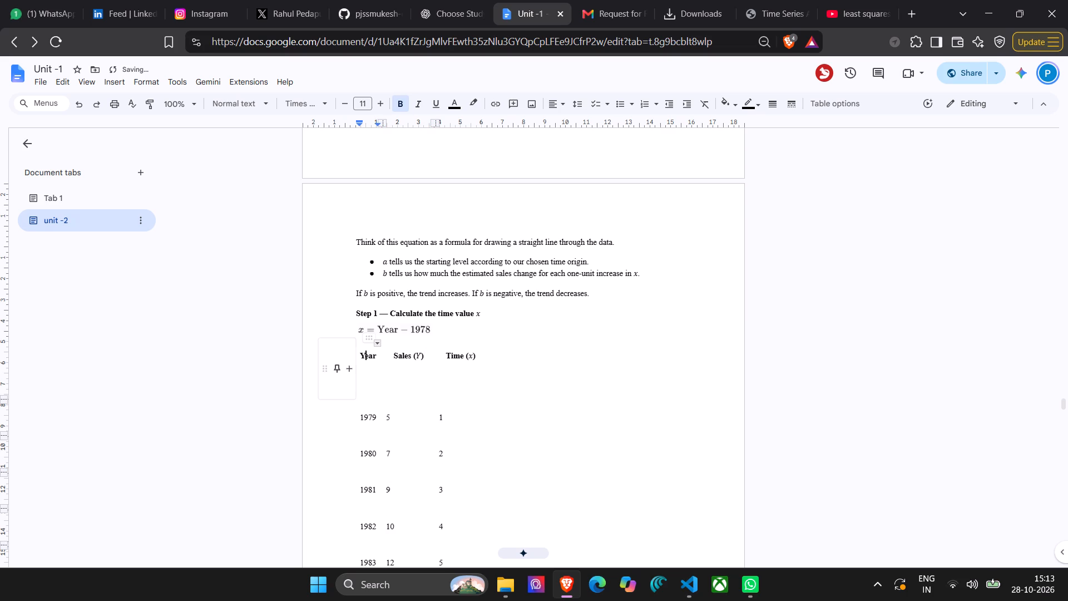
{"action": "left_click_drag", "start_coordinate": [359, 353], "coordinate": [463, 573]}
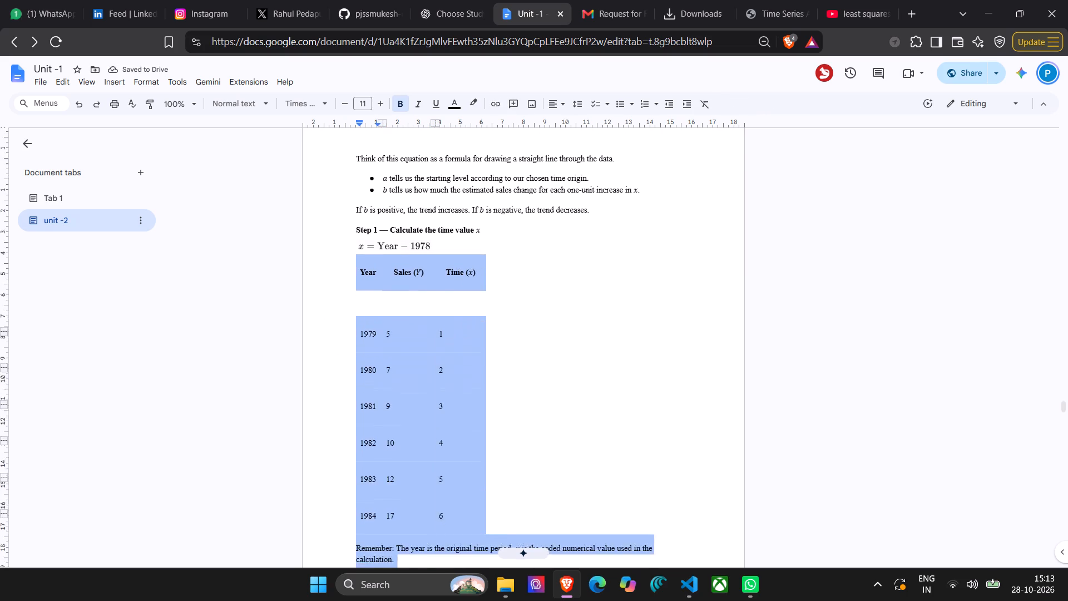
{"action": "left_click_drag", "start_coordinate": [463, 573], "coordinate": [507, 110]}
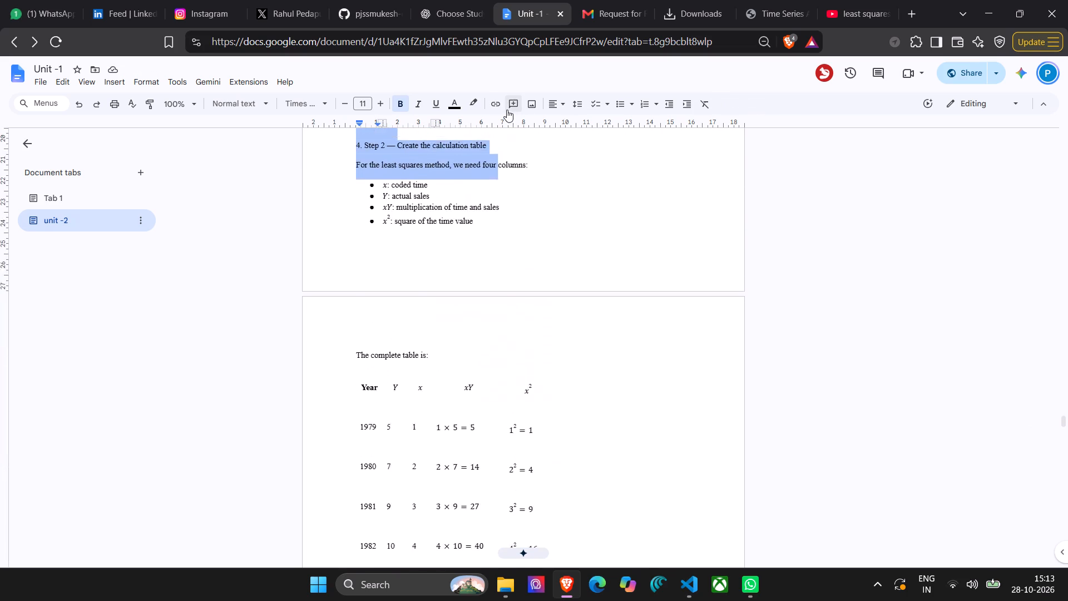
{"action": "left_click_drag", "start_coordinate": [507, 110], "coordinate": [487, 423]}
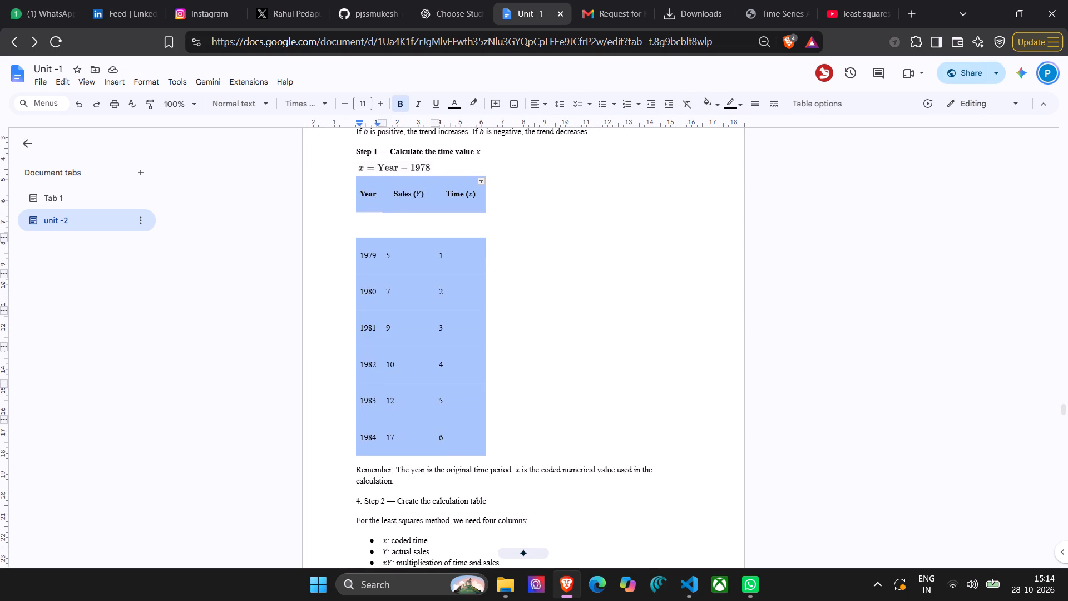
{"action": "left_click_drag", "start_coordinate": [487, 423], "coordinate": [484, 423]}
{"action": "left_click", "coordinate": [560, 106]}
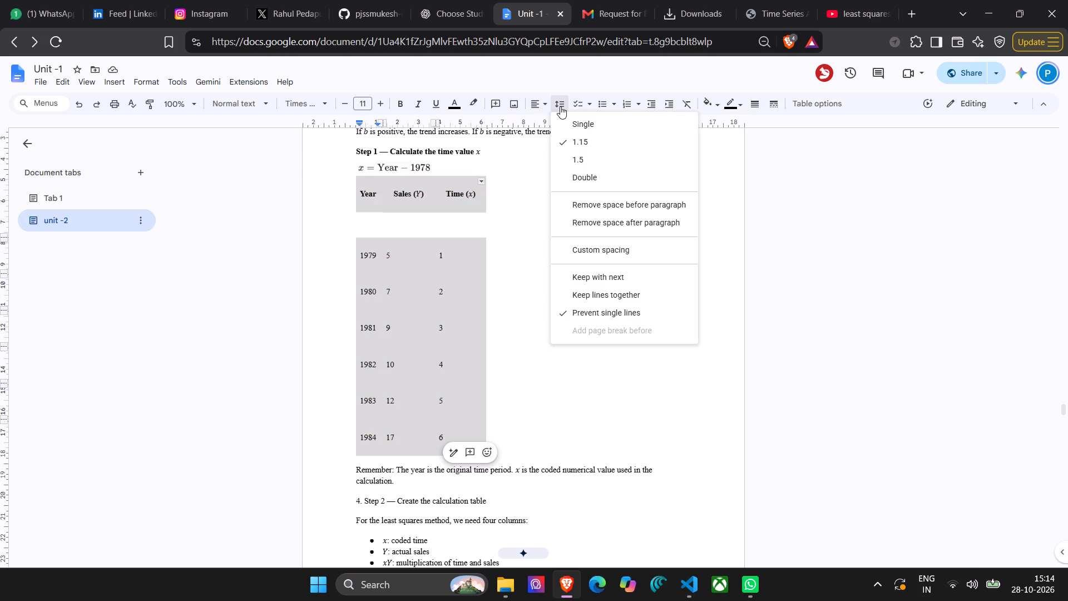
{"action": "left_click", "coordinate": [612, 133]}
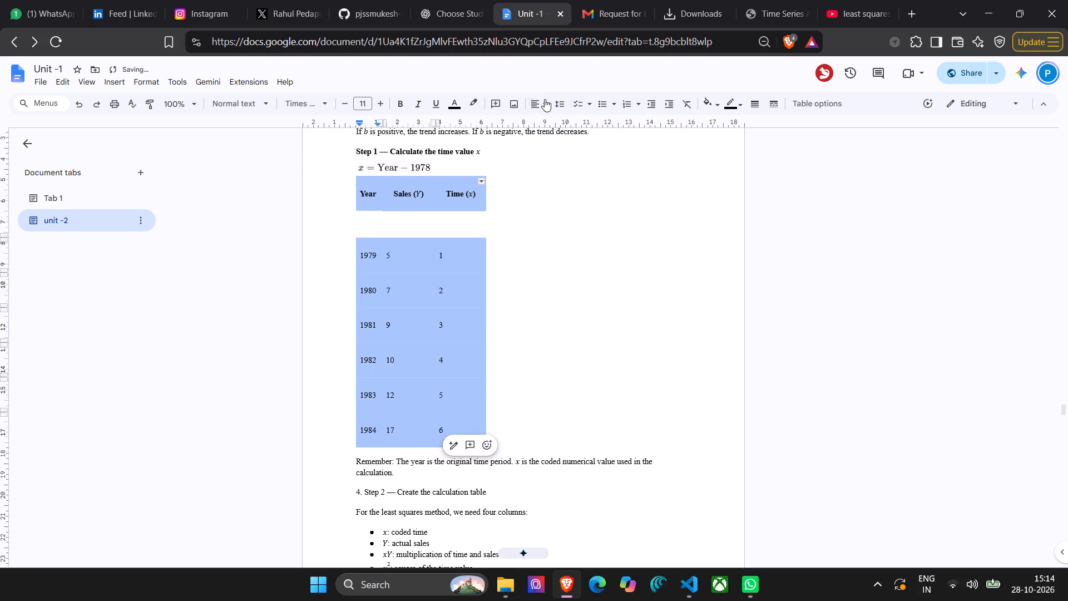
{"action": "left_click", "coordinate": [545, 99]}
{"action": "left_click", "coordinate": [560, 105]}
{"action": "left_click", "coordinate": [611, 204]}
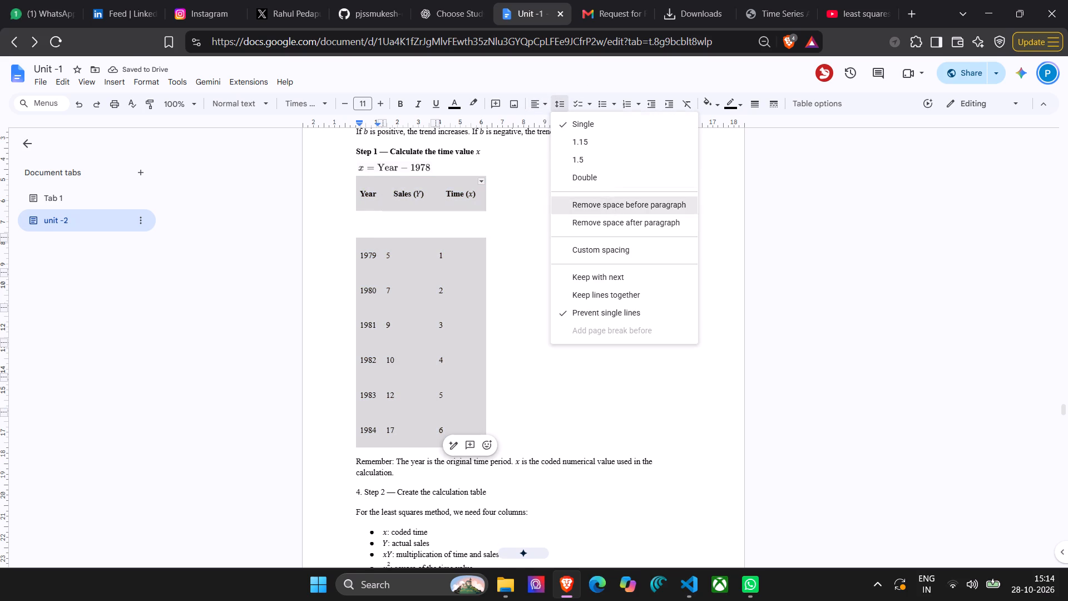
{"action": "left_click", "coordinate": [557, 102]}
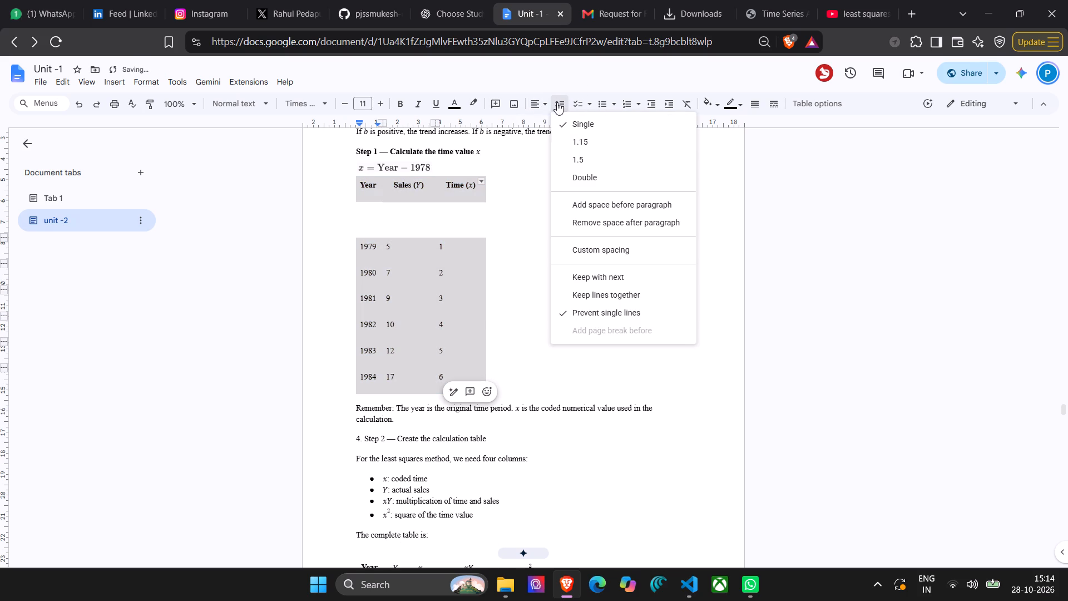
{"action": "left_click", "coordinate": [617, 227]}
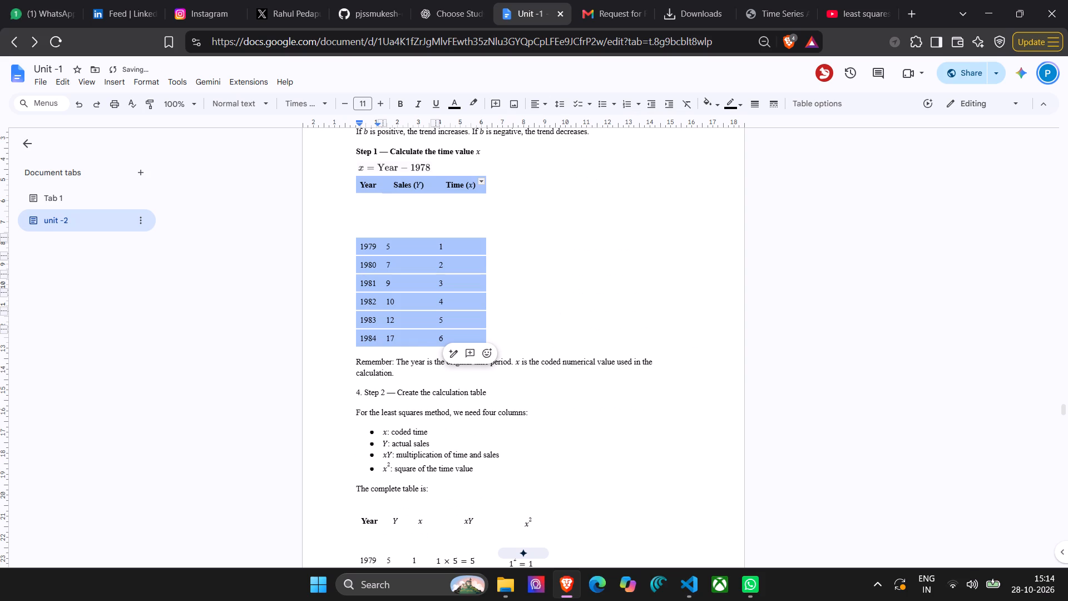
Shrink the height of the Year, Sales and Time header row to fit its text, closing the gap above 1979.
{"action": "left_click", "coordinate": [432, 235]}
{"action": "left_click", "coordinate": [404, 215]}
{"action": "right_click", "coordinate": [404, 215]}
{"action": "left_click", "coordinate": [403, 202]}
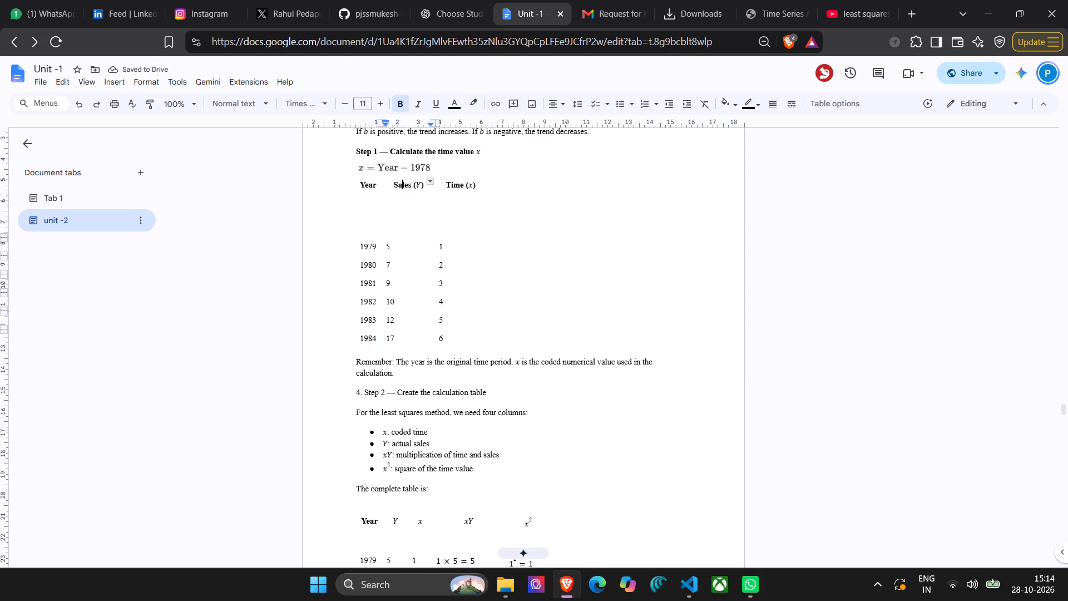
{"action": "left_click", "coordinate": [363, 201]}
{"action": "left_click_drag", "start_coordinate": [362, 186], "coordinate": [403, 253]}
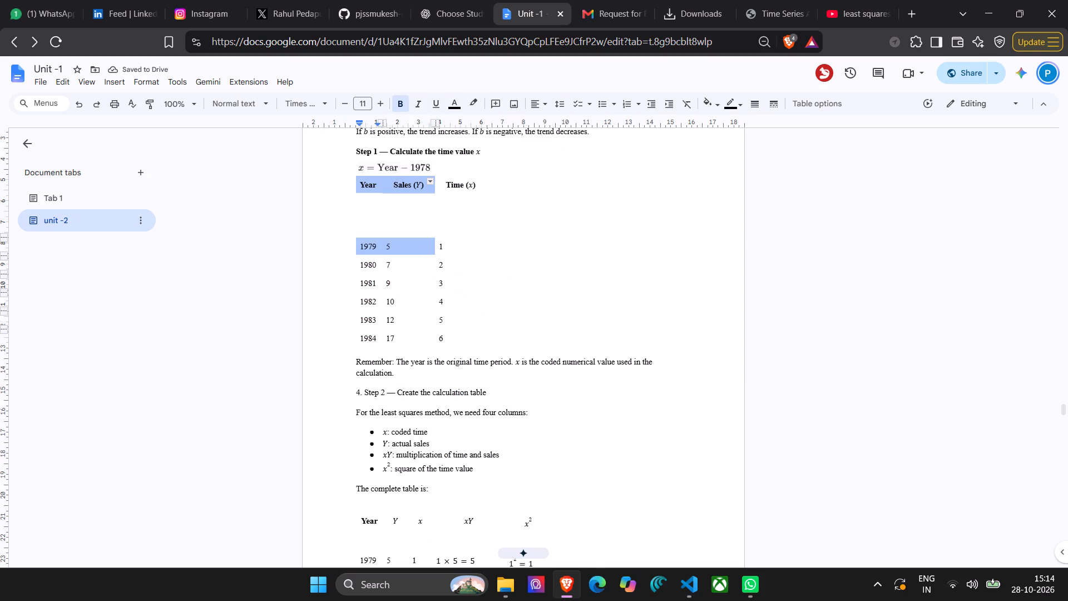
{"action": "left_click_drag", "start_coordinate": [403, 253], "coordinate": [462, 352]}
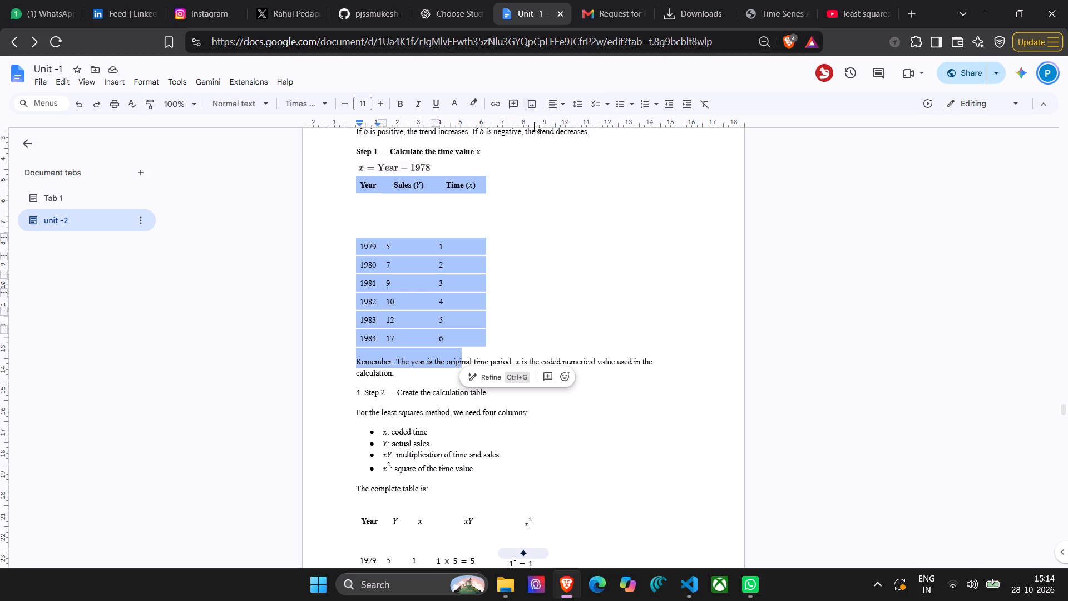
{"action": "left_click", "coordinate": [443, 245]}
{"action": "left_click_drag", "start_coordinate": [454, 332], "coordinate": [387, 226]}
{"action": "left_click", "coordinate": [403, 238]}
{"action": "left_click_drag", "start_coordinate": [403, 238], "coordinate": [403, 204]}
{"action": "left_click_drag", "start_coordinate": [403, 204], "coordinate": [403, 199]}
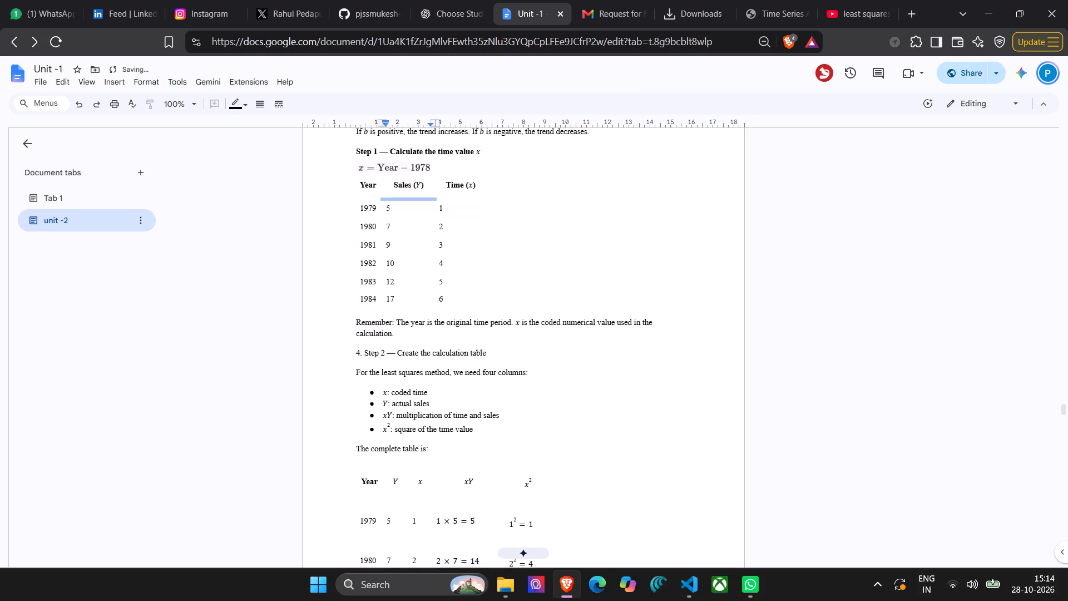
{"action": "left_click_drag", "start_coordinate": [403, 199], "coordinate": [396, 188]}
Apply 1pt borders to all cells of the Year, Sales and Time table.
{"action": "left_click_drag", "start_coordinate": [361, 183], "coordinate": [438, 219]}
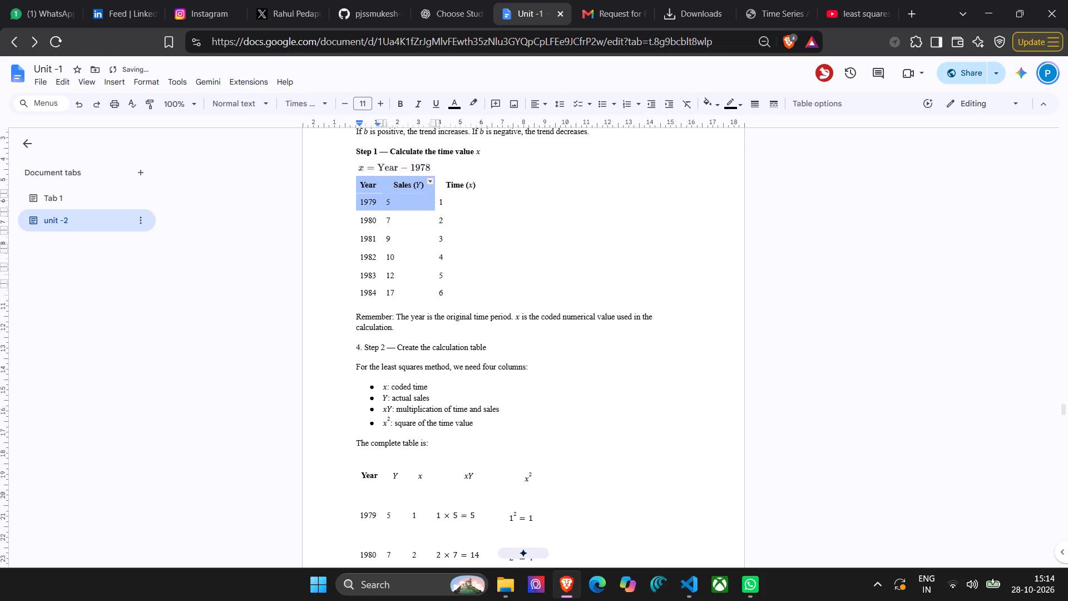
{"action": "left_click_drag", "start_coordinate": [438, 219], "coordinate": [483, 288]}
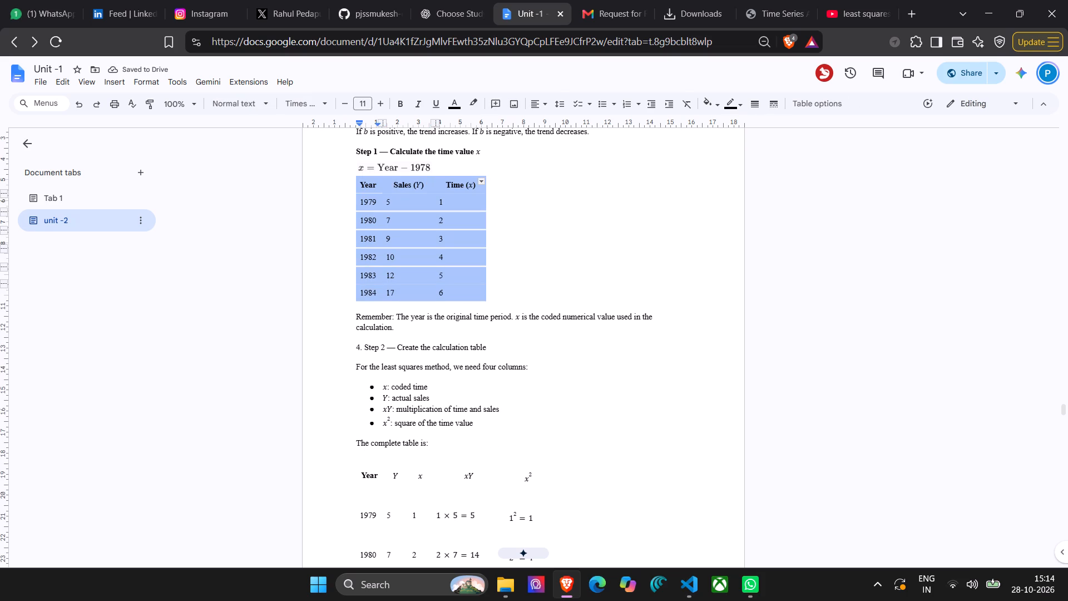
{"action": "left_click", "coordinate": [757, 104]}
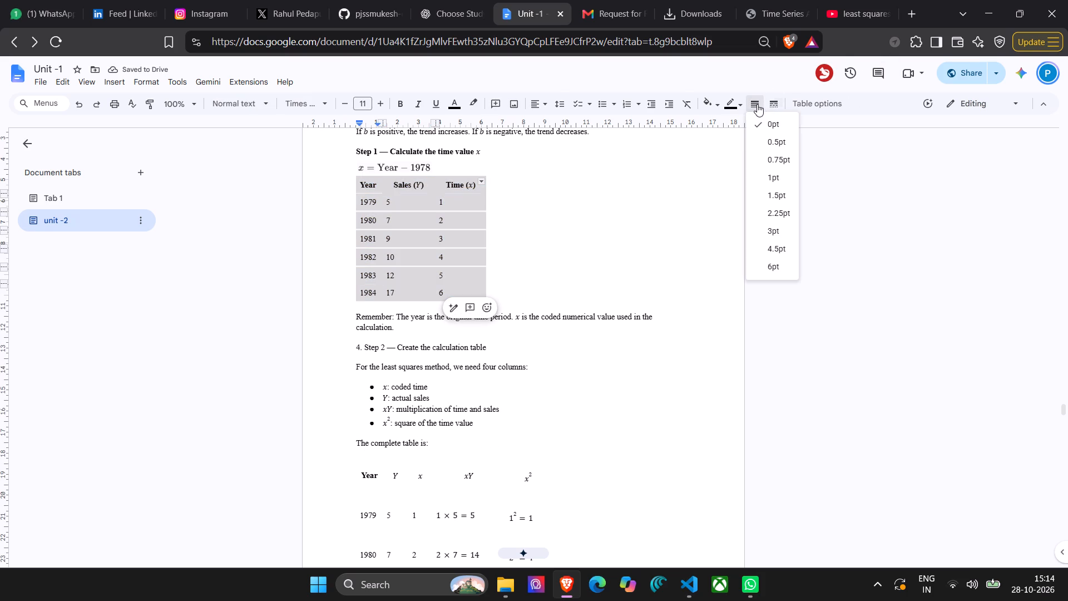
{"action": "left_click", "coordinate": [780, 184]}
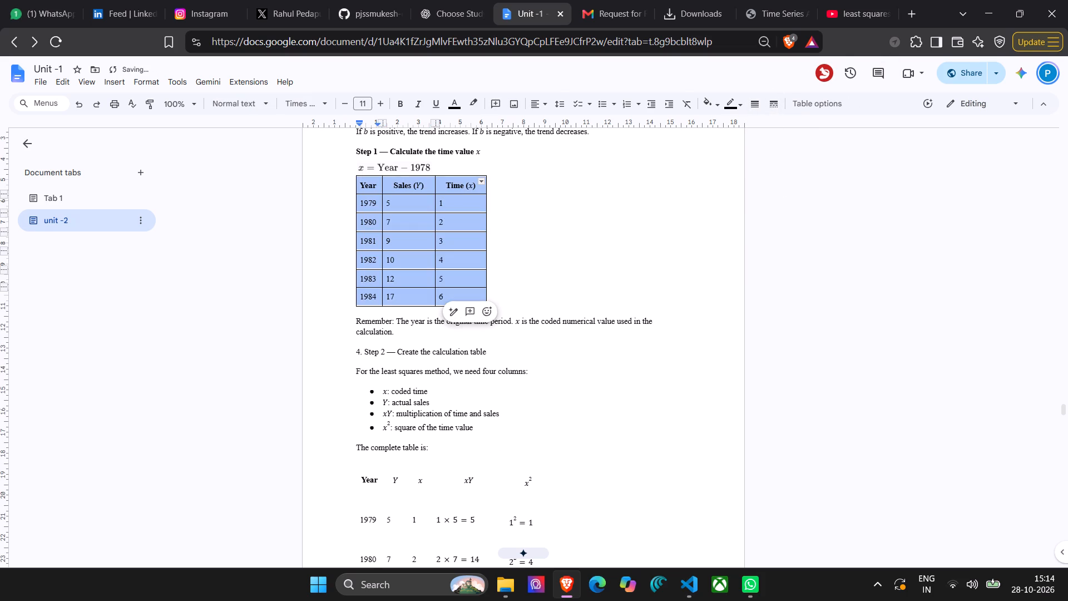
{"action": "left_click", "coordinate": [604, 297]}
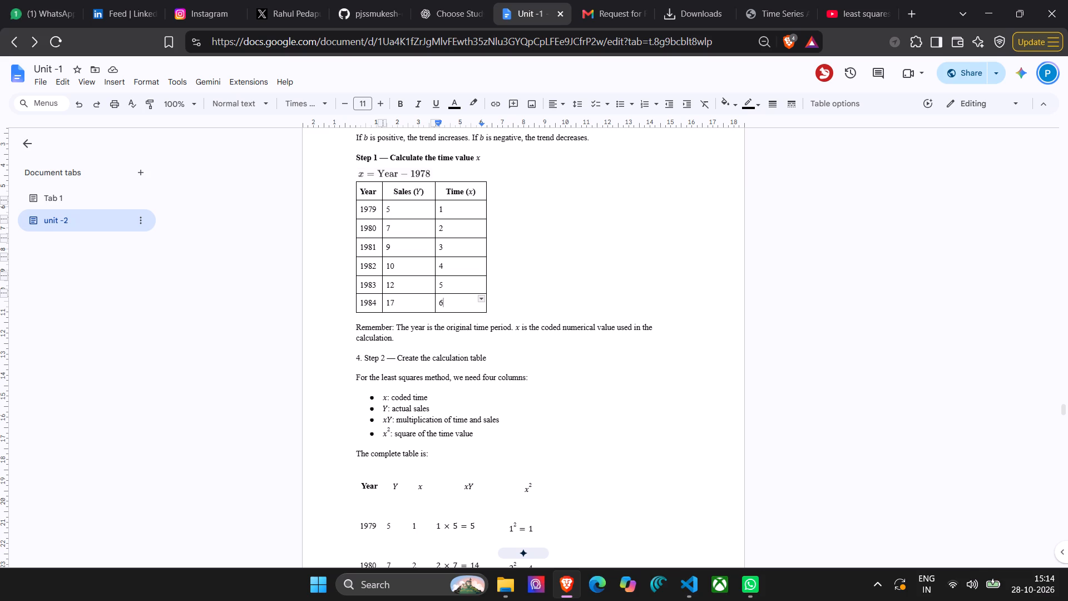
Remove the '4.' numbering from the 'Step 2 — Create the calculation table' heading and make the heading bold.
{"action": "left_click_drag", "start_coordinate": [365, 363], "coordinate": [342, 358]}
{"action": "key", "text": "BackSpace"}
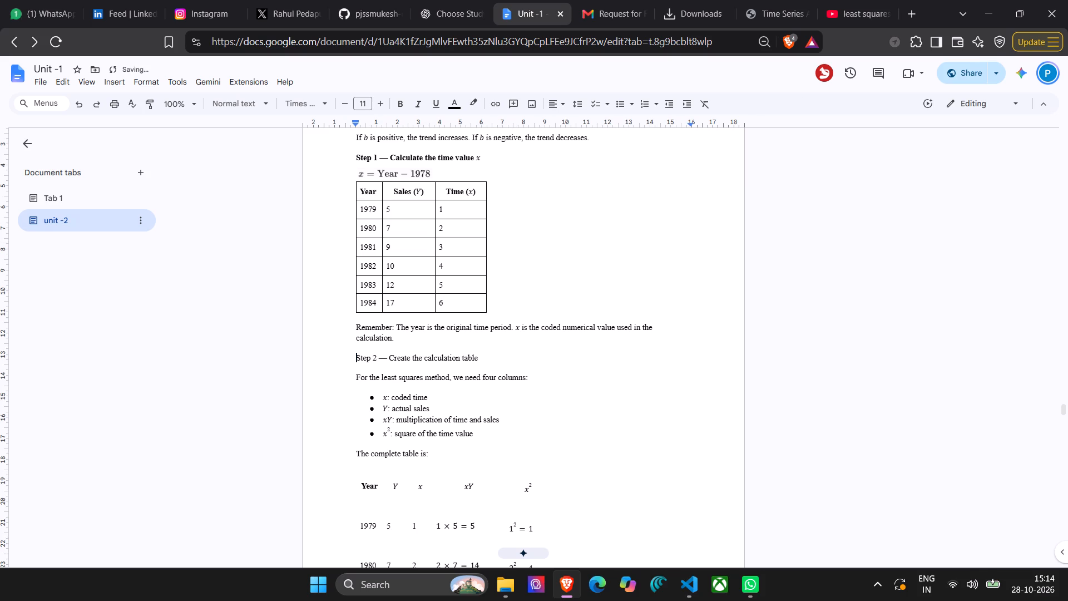
{"action": "left_click", "coordinate": [479, 371]}
{"action": "left_click", "coordinate": [514, 334]}
{"action": "left_click_drag", "start_coordinate": [492, 357], "coordinate": [354, 358]}
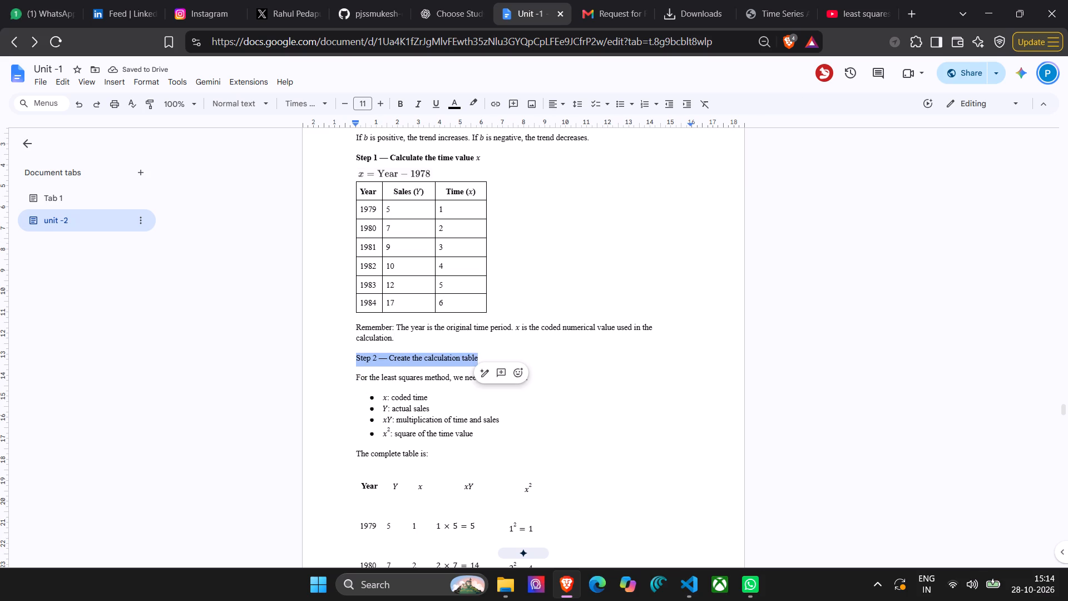
{"action": "left_click", "coordinate": [400, 98]}
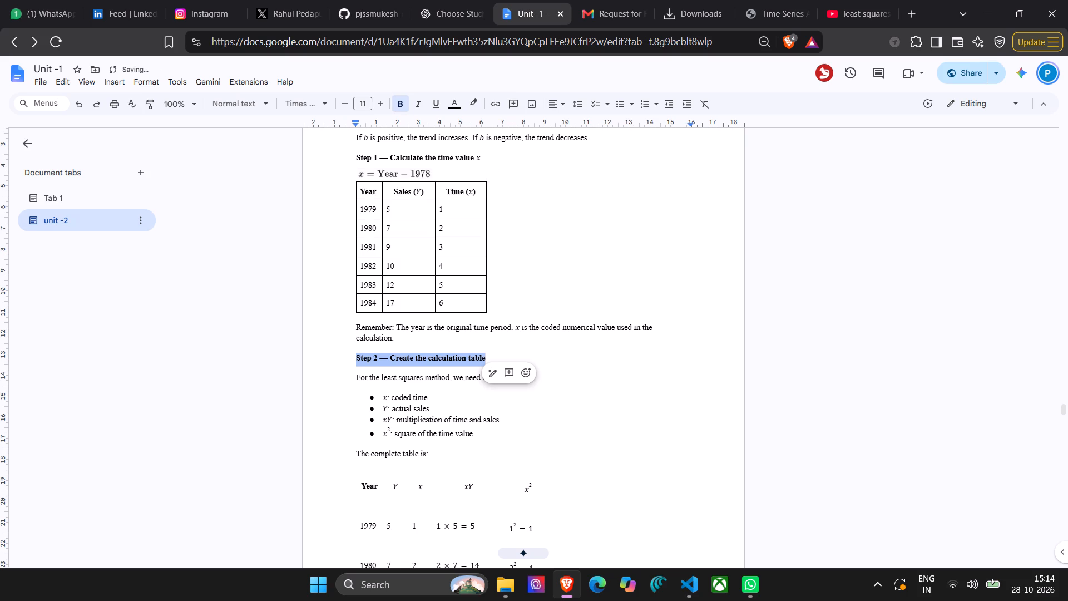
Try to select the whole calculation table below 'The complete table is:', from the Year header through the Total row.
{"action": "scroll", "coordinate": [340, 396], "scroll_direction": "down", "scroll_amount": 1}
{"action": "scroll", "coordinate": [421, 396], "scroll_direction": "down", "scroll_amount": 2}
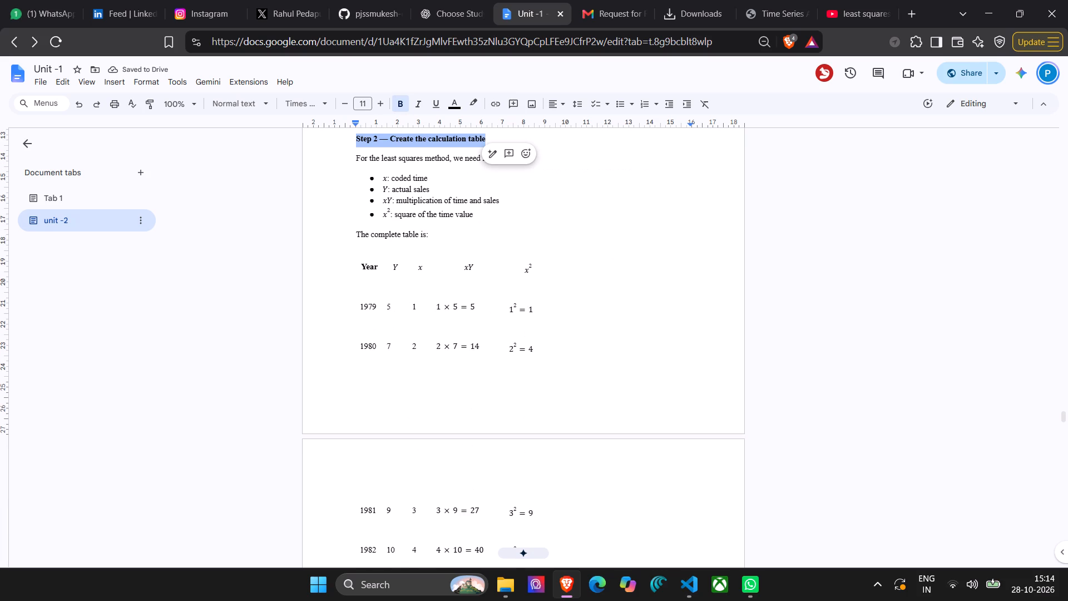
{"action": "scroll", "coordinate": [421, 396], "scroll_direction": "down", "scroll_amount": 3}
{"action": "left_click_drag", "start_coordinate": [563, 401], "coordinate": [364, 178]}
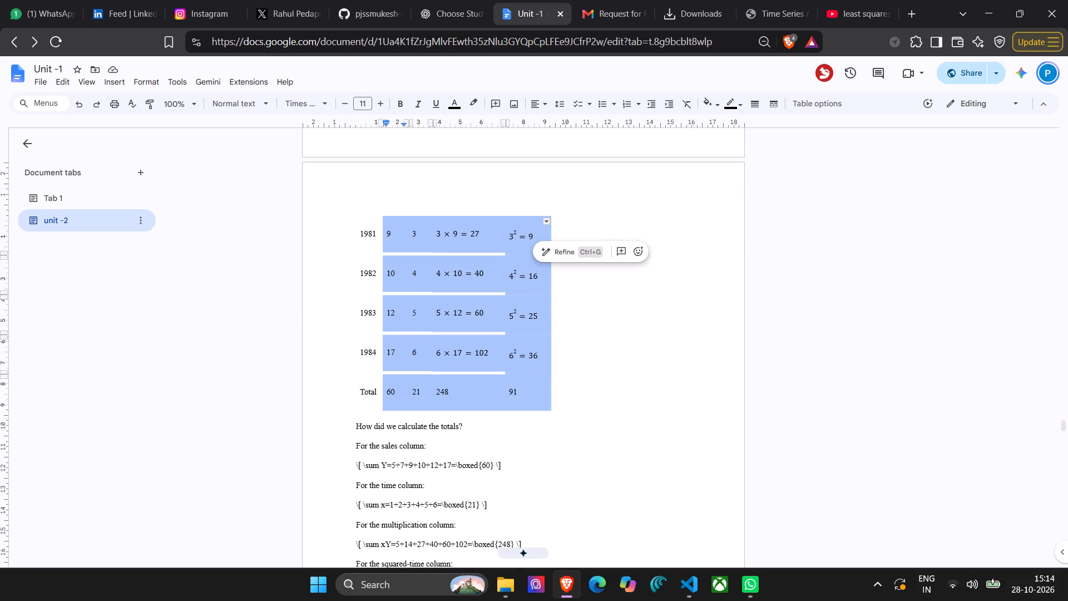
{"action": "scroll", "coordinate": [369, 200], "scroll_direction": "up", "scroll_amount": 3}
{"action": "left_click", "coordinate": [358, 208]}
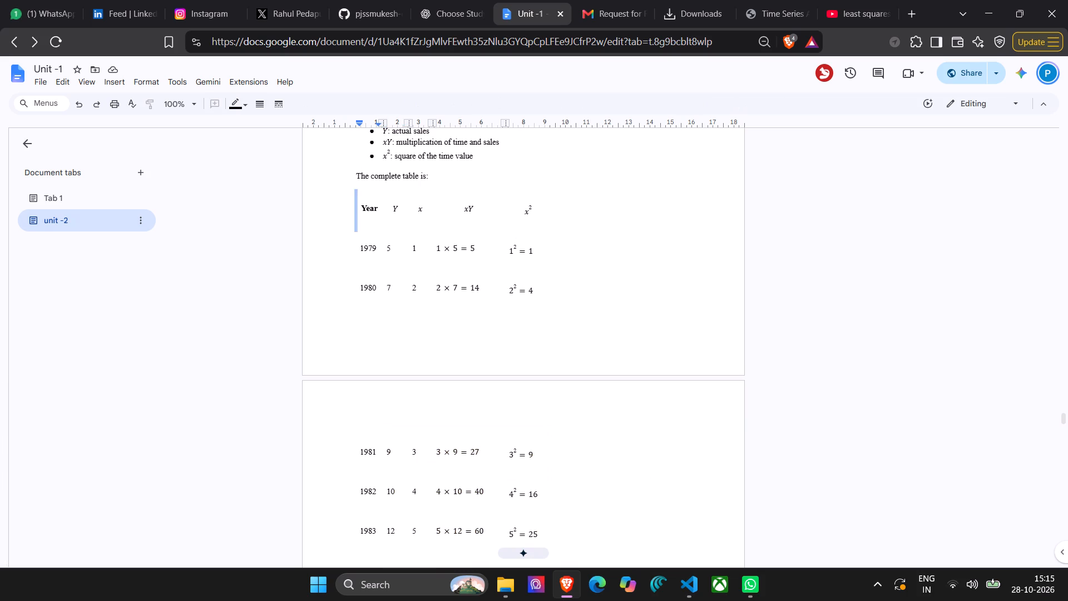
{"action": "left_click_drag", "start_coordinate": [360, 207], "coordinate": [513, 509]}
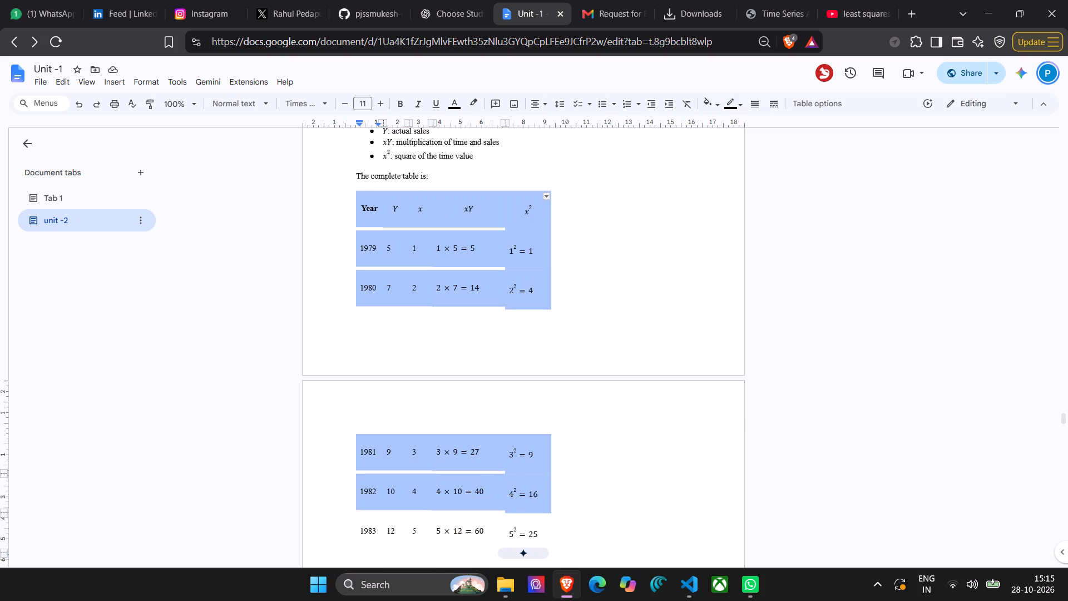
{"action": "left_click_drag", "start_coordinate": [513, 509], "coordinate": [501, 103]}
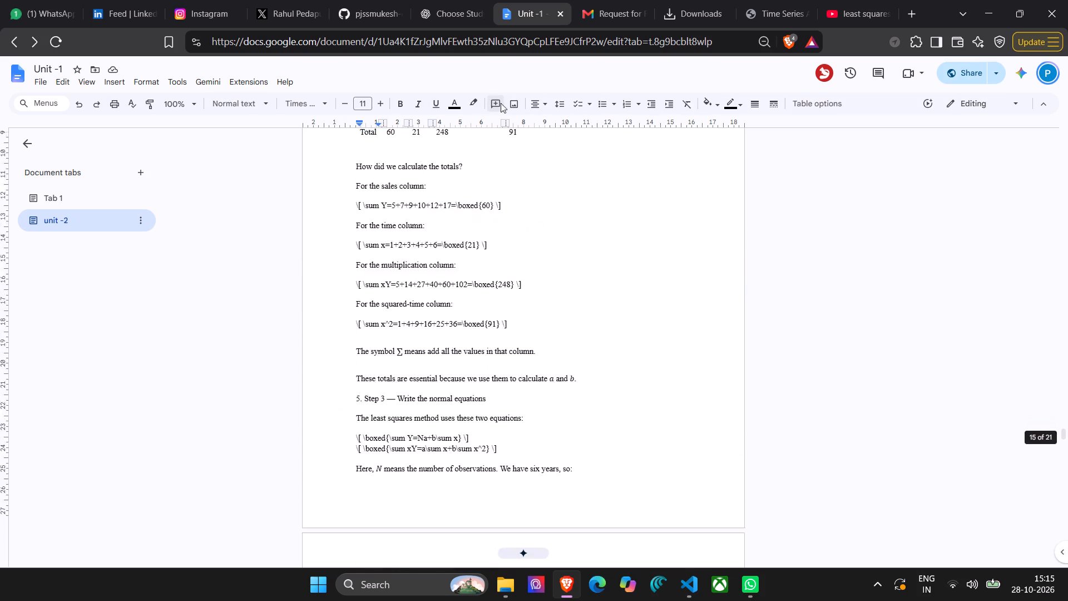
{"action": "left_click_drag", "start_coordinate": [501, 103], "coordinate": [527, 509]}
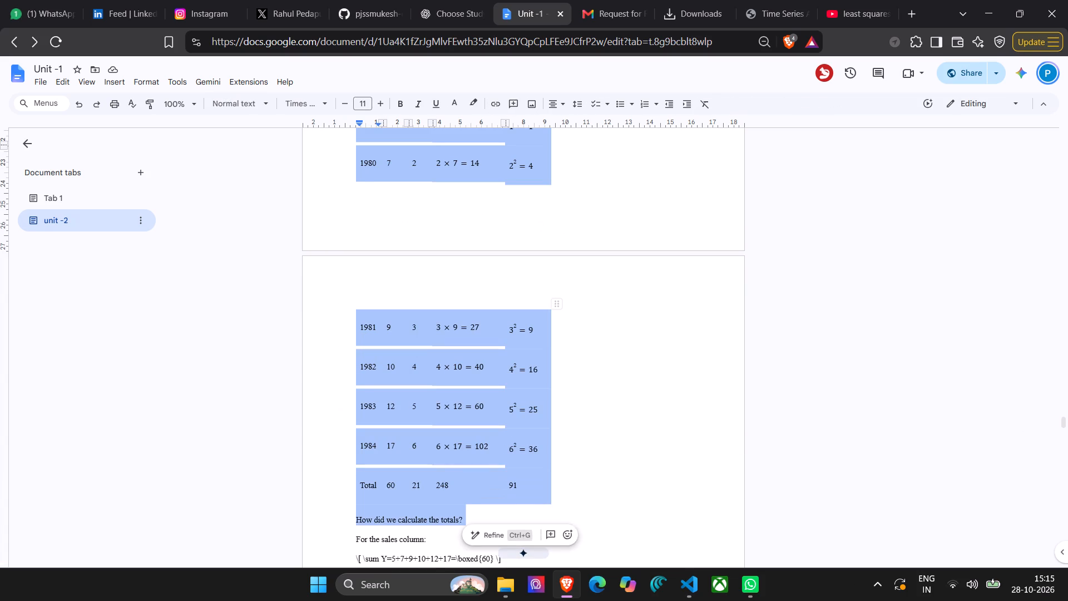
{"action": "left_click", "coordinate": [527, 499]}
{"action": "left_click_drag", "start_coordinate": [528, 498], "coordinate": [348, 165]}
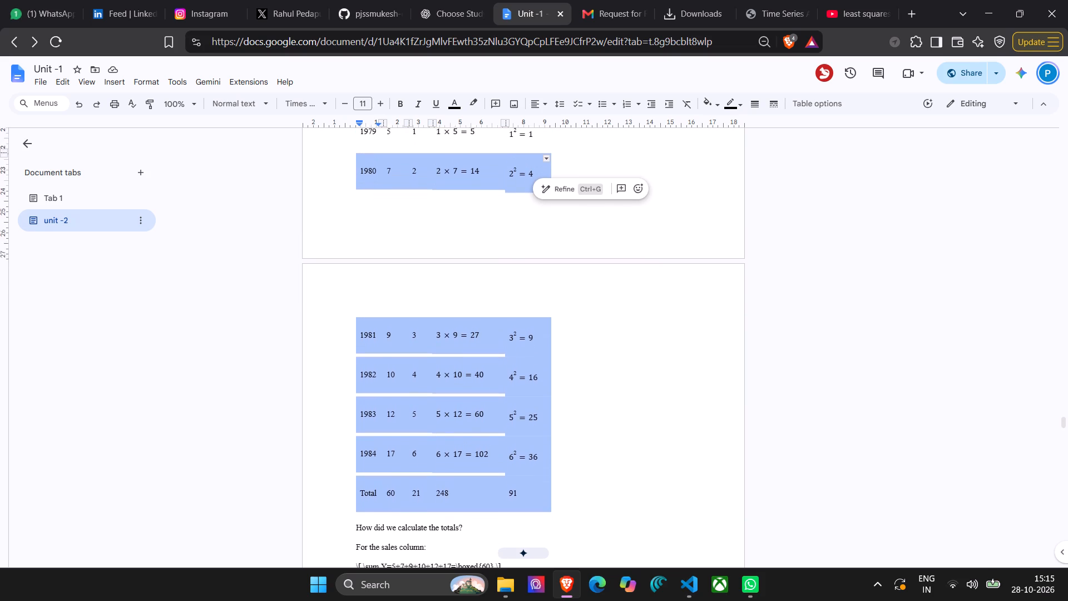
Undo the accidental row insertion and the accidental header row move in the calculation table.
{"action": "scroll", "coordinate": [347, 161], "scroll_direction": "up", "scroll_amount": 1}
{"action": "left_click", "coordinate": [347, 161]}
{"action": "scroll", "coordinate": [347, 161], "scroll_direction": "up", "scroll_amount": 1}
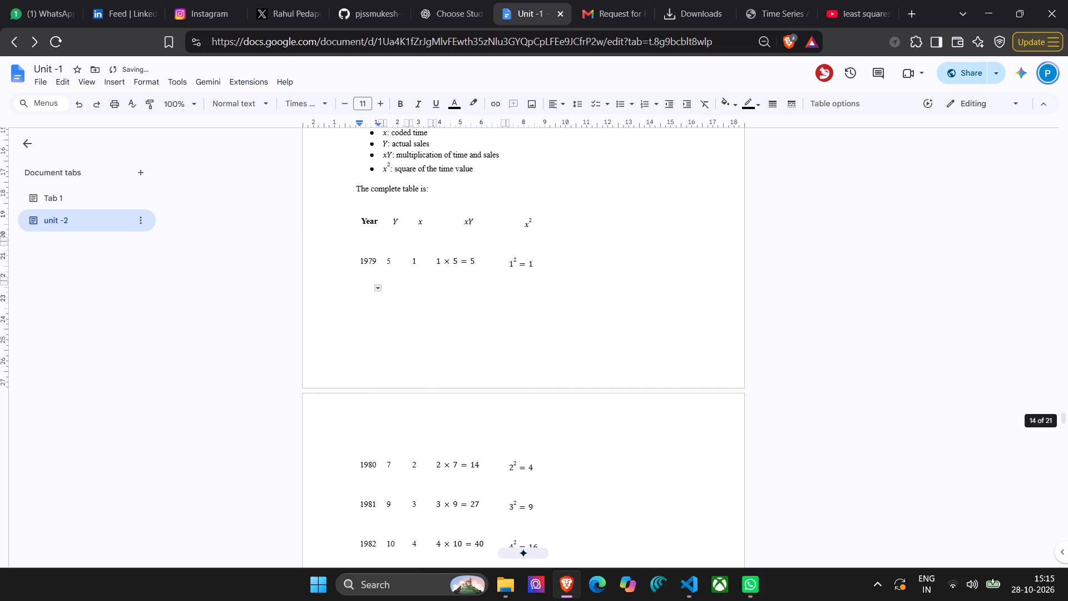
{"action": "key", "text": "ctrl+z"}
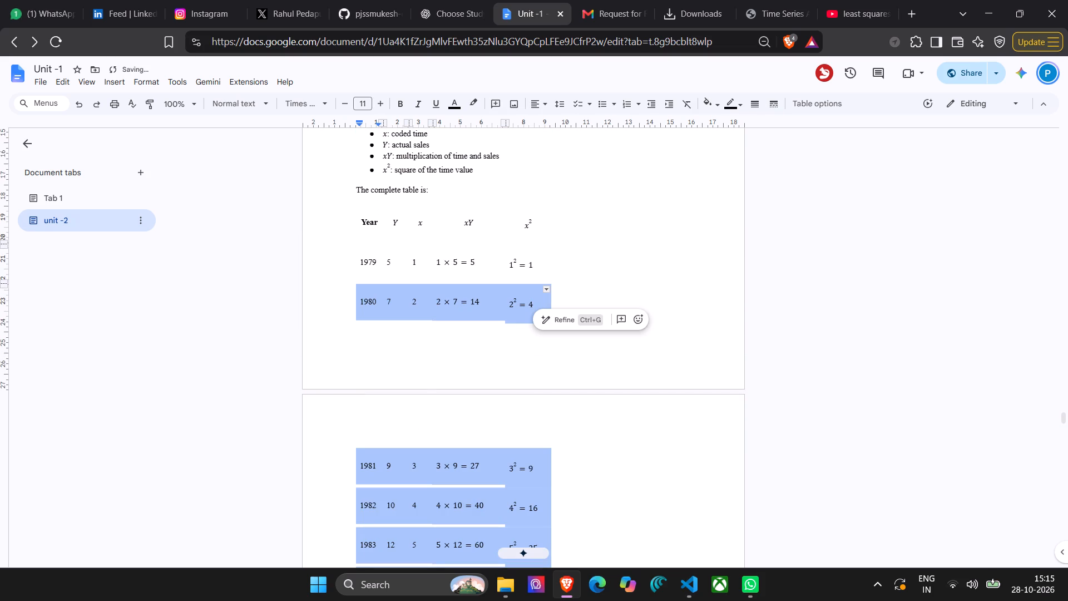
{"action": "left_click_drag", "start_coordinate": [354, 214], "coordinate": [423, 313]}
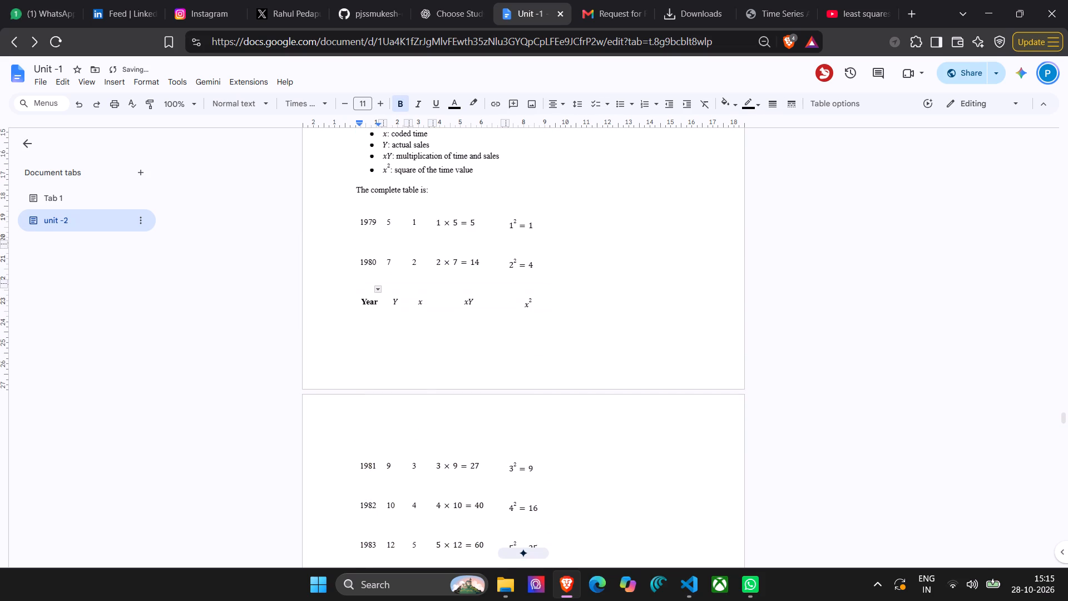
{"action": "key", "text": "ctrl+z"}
Apply 1pt borders to all cells of the calculation table, from the Year header row through the Total row.
{"action": "scroll", "coordinate": [423, 313], "scroll_direction": "down", "scroll_amount": 1}
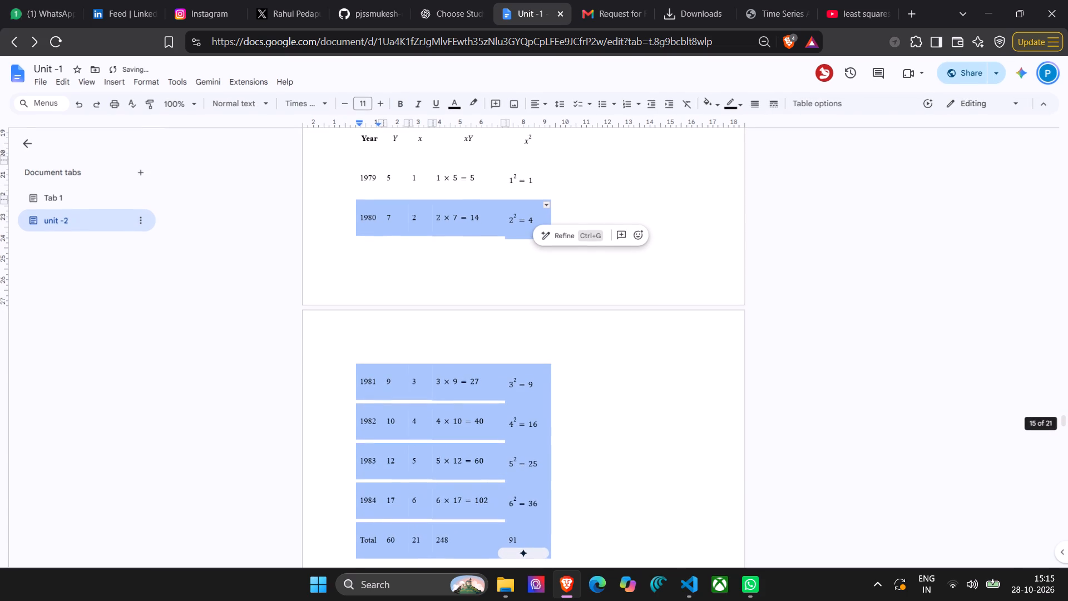
{"action": "scroll", "coordinate": [630, 382], "scroll_direction": "up", "scroll_amount": 1}
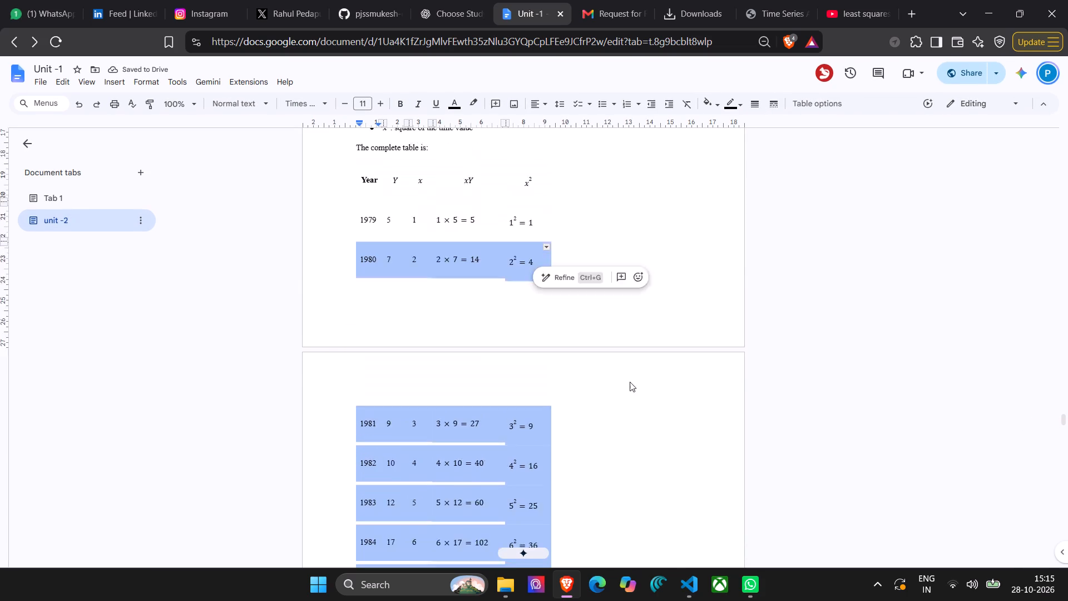
{"action": "left_click_drag", "start_coordinate": [360, 211], "coordinate": [428, 408]}
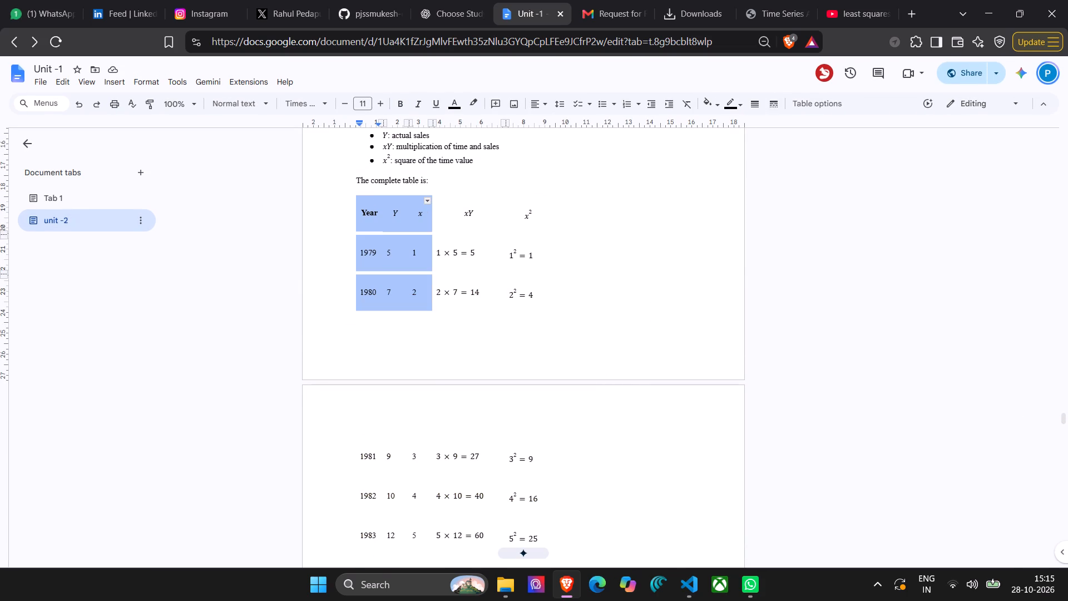
{"action": "left_click_drag", "start_coordinate": [428, 408], "coordinate": [560, 221]}
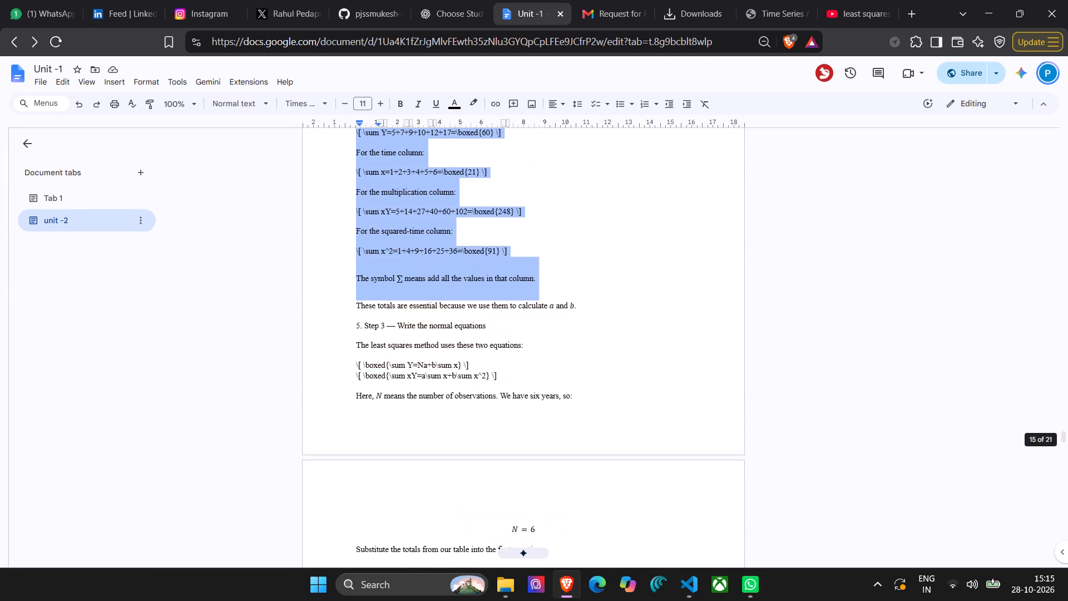
{"action": "left_click_drag", "start_coordinate": [560, 221], "coordinate": [568, 482]}
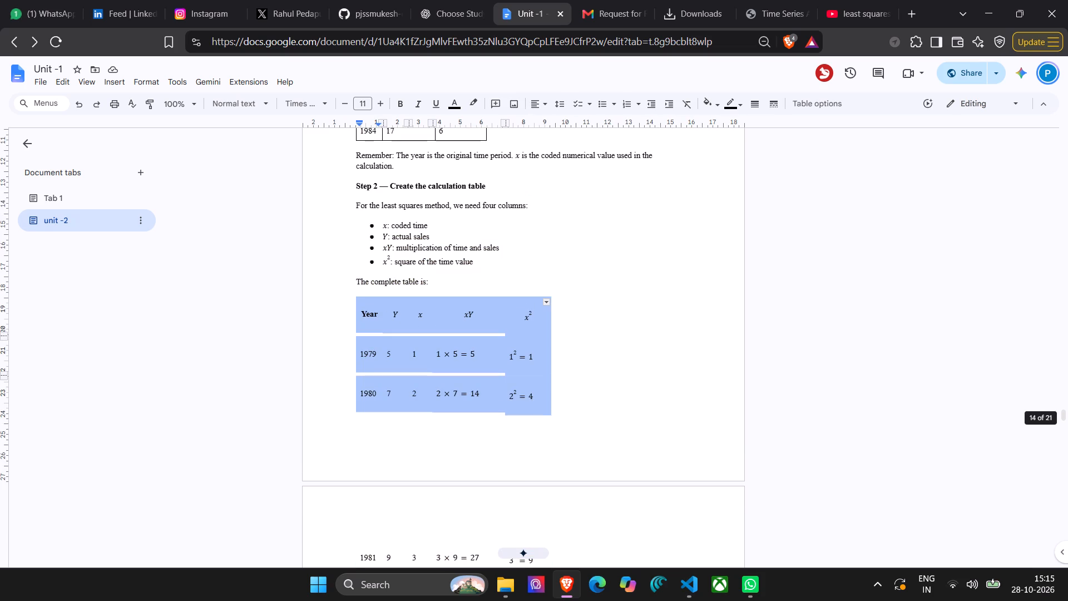
{"action": "left_click_drag", "start_coordinate": [568, 482], "coordinate": [538, 486]}
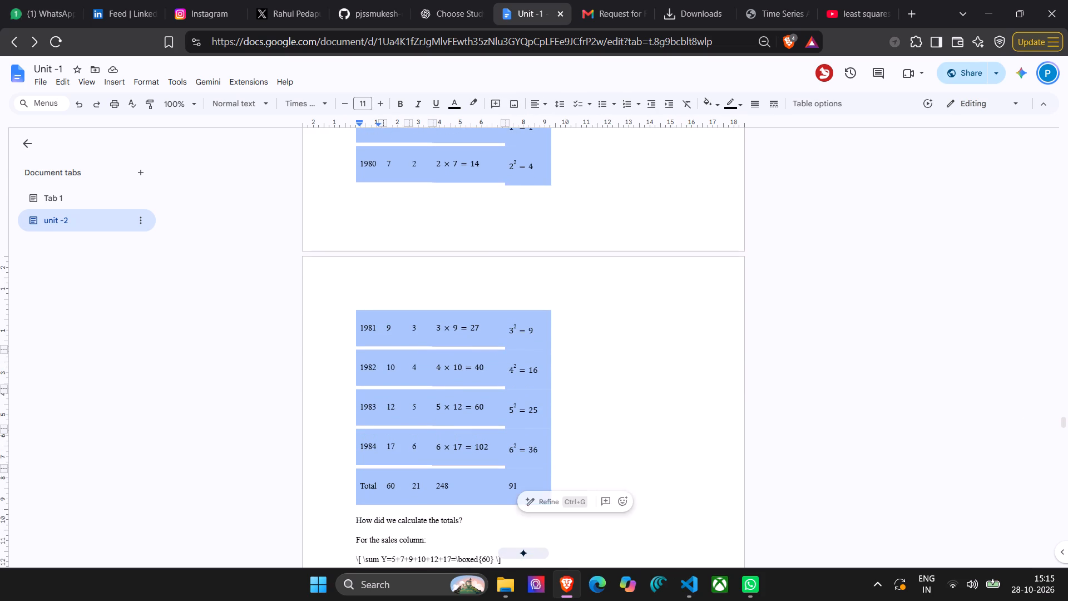
{"action": "left_click_drag", "start_coordinate": [815, 146], "coordinate": [755, 114]}
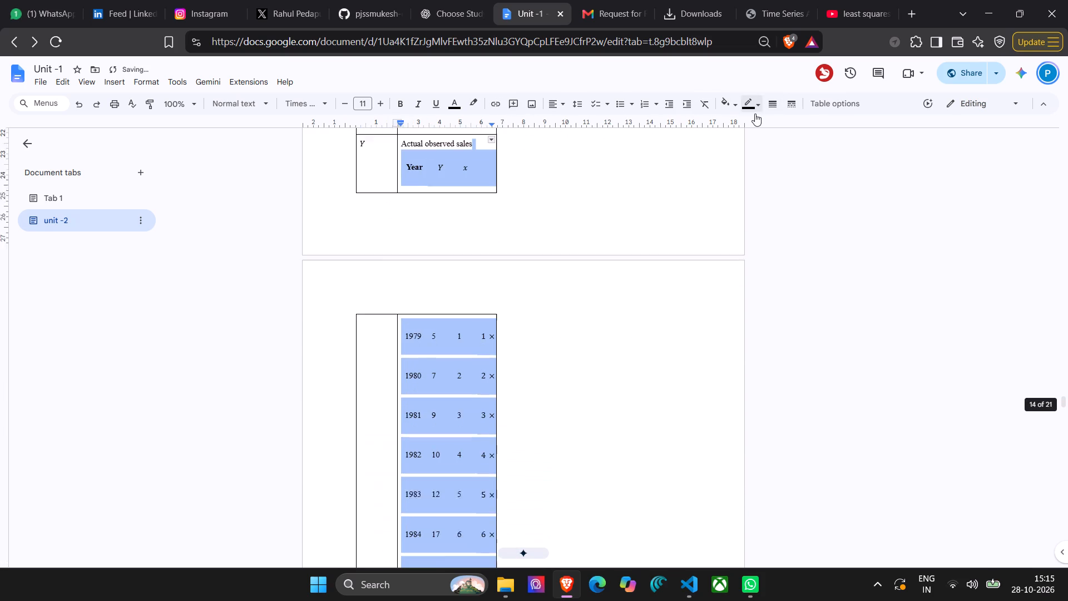
{"action": "left_click", "coordinate": [773, 105]}
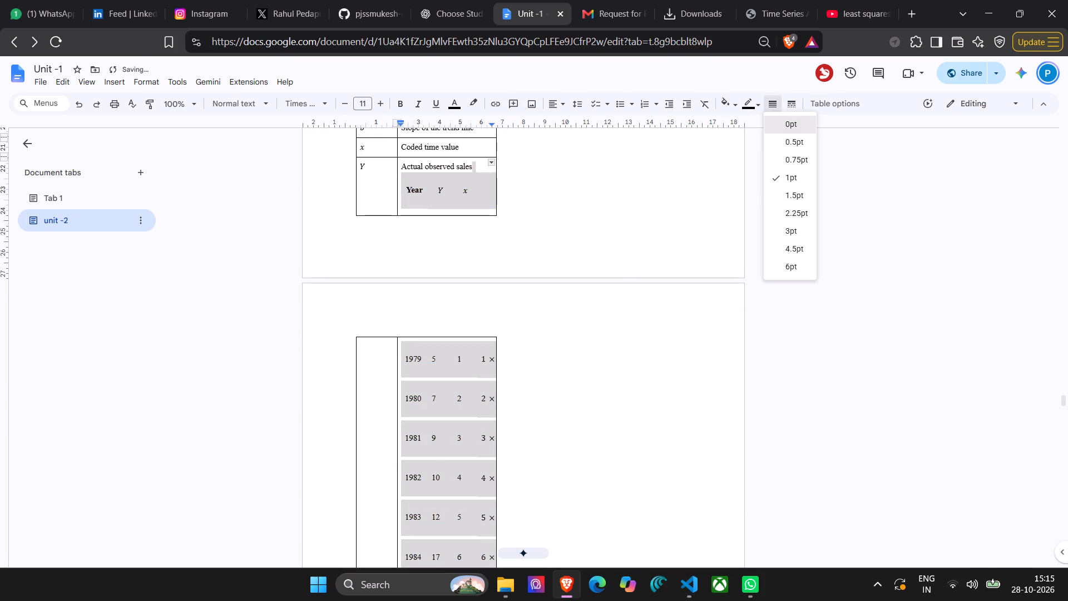
{"action": "key", "text": "ctrl+z"}
{"action": "left_click", "coordinate": [749, 104]}
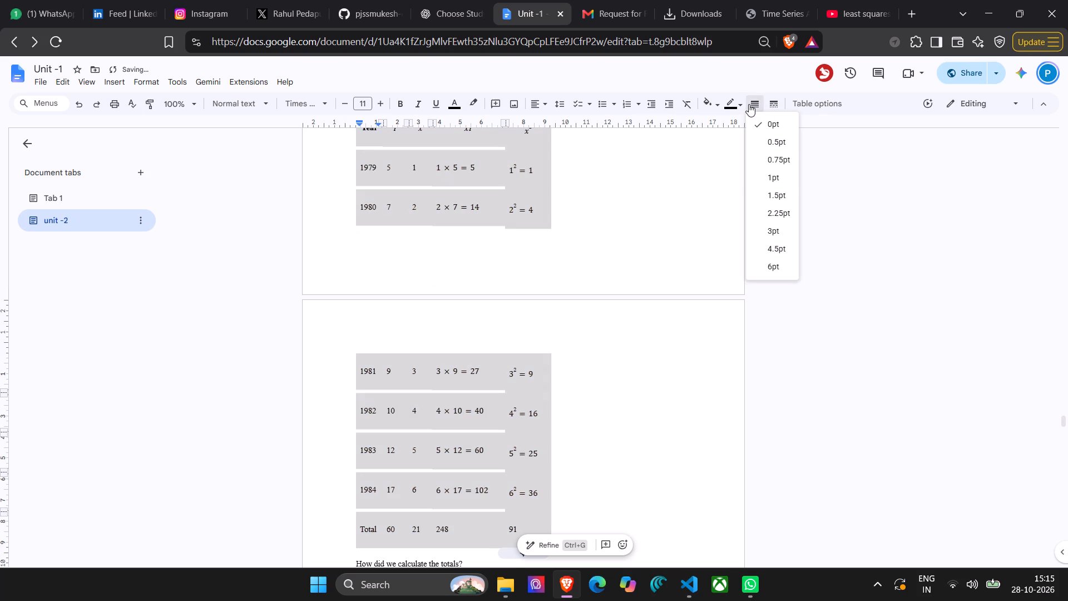
{"action": "left_click", "coordinate": [780, 180]}
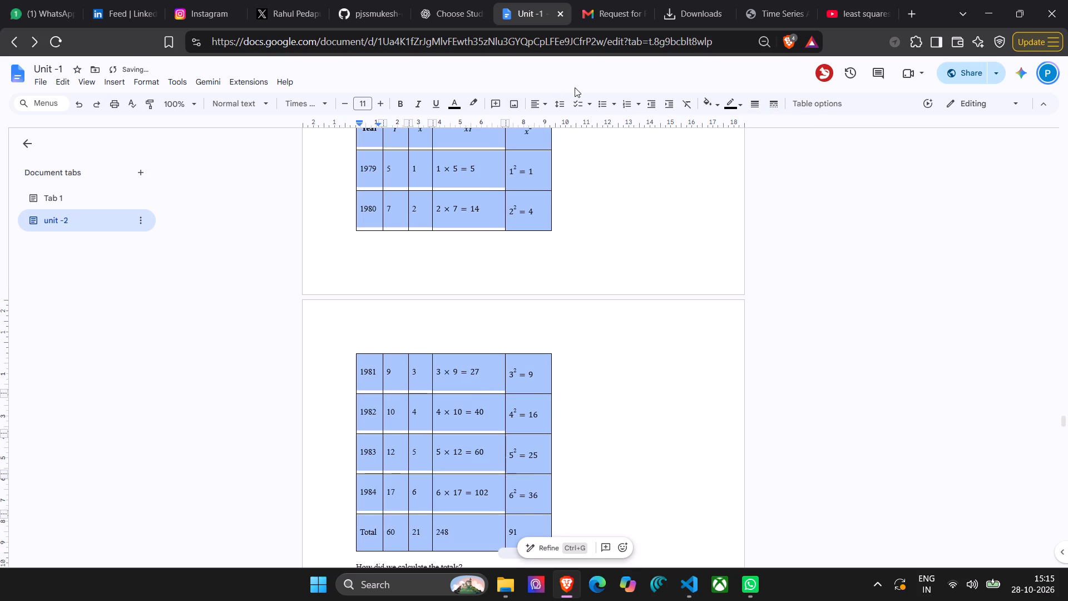
Remove the space before and after paragraphs in all cells of the calculation table.
{"action": "left_click", "coordinate": [563, 102]}
{"action": "left_click", "coordinate": [604, 203]}
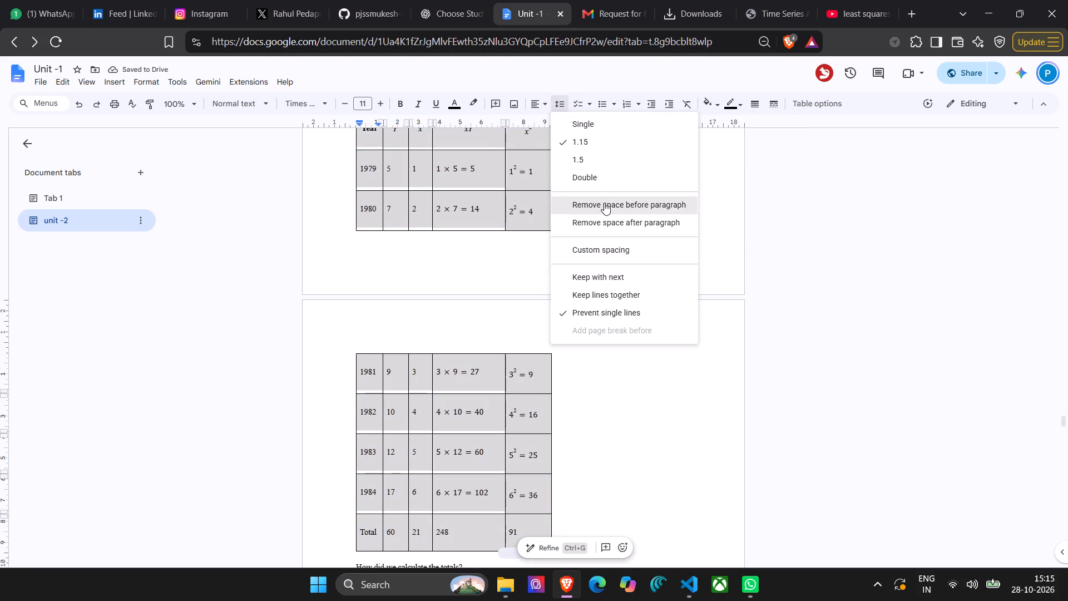
{"action": "left_click", "coordinate": [566, 106]}
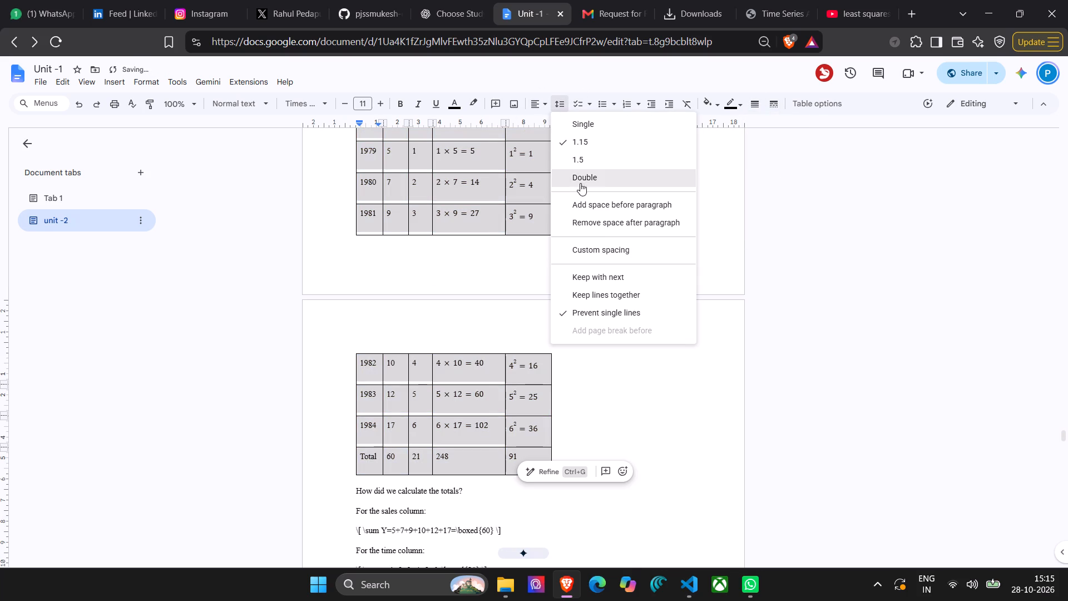
{"action": "left_click", "coordinate": [605, 227]}
{"action": "left_click", "coordinate": [573, 386]}
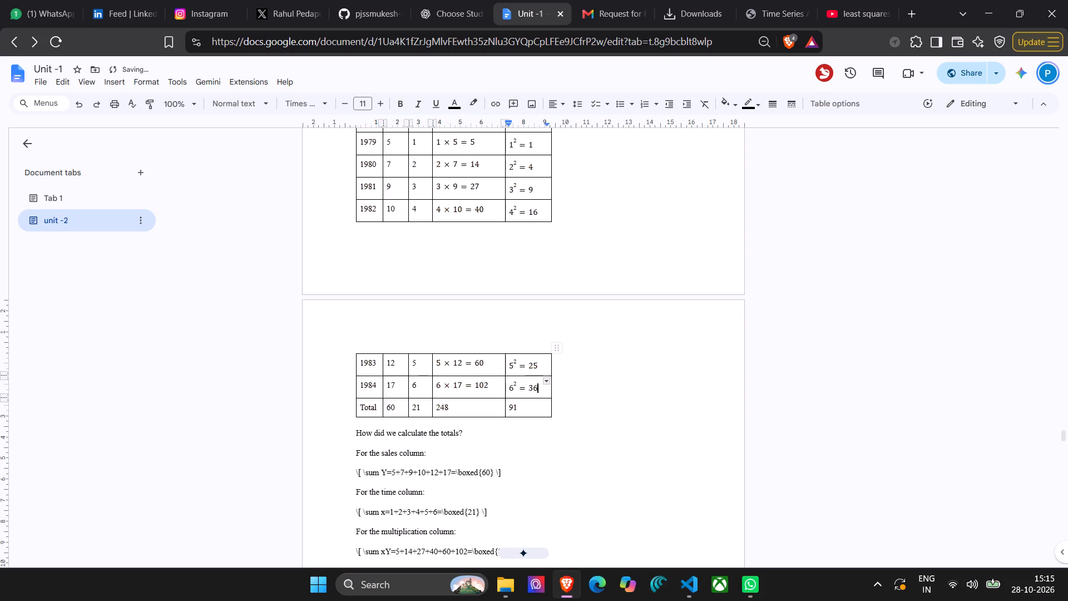
{"action": "scroll", "coordinate": [535, 284], "scroll_direction": "up", "scroll_amount": 2}
{"action": "scroll", "coordinate": [386, 317], "scroll_direction": "down", "scroll_amount": 1}
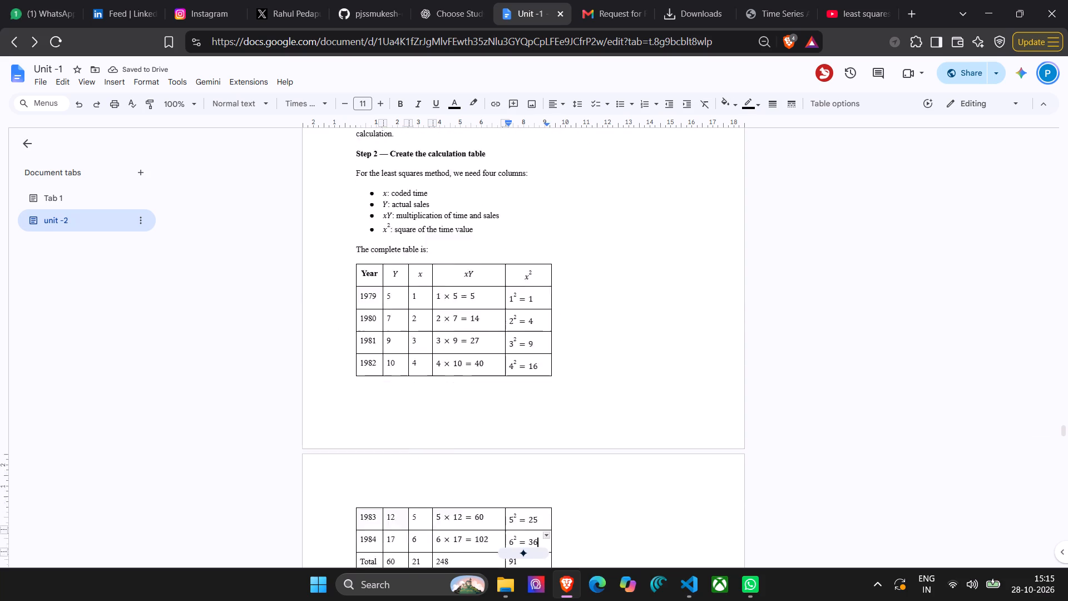
Remove the blank lines above the equations ∑Y = Na + b∑x and 60 = 6a + 21b in Step 3.
{"action": "scroll", "coordinate": [386, 317], "scroll_direction": "down", "scroll_amount": 2}
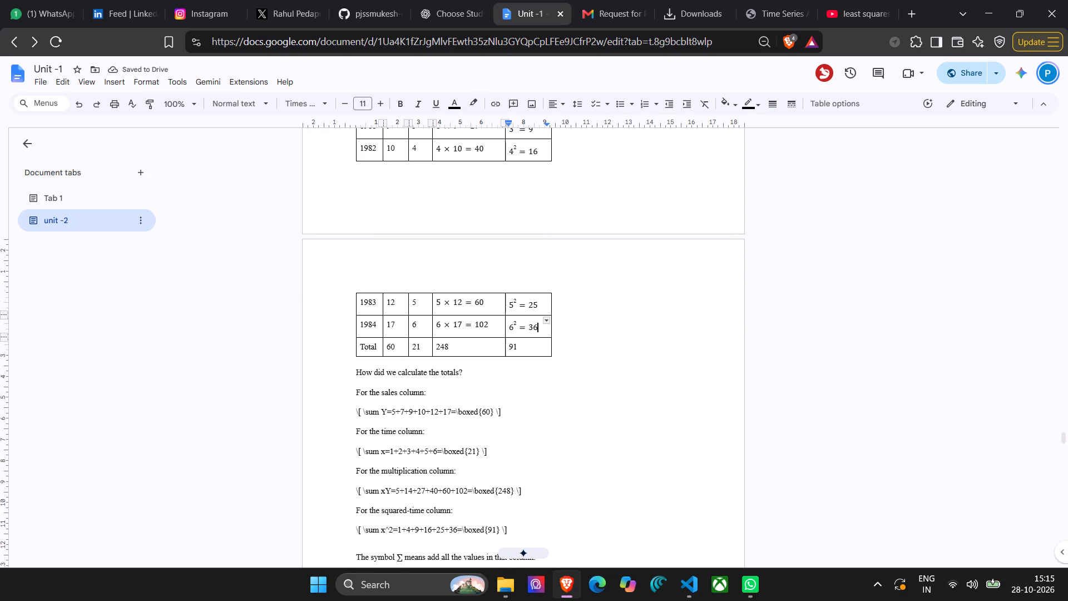
{"action": "left_click_drag", "start_coordinate": [469, 374], "coordinate": [341, 366]}
{"action": "left_click", "coordinate": [438, 391]}
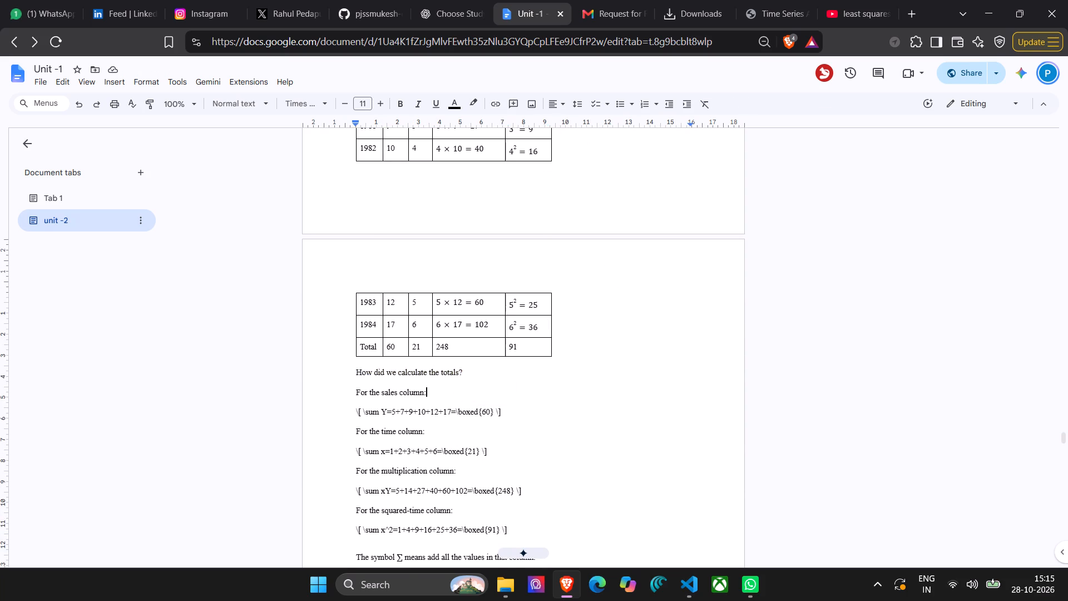
{"action": "scroll", "coordinate": [438, 391], "scroll_direction": "down", "scroll_amount": 7}
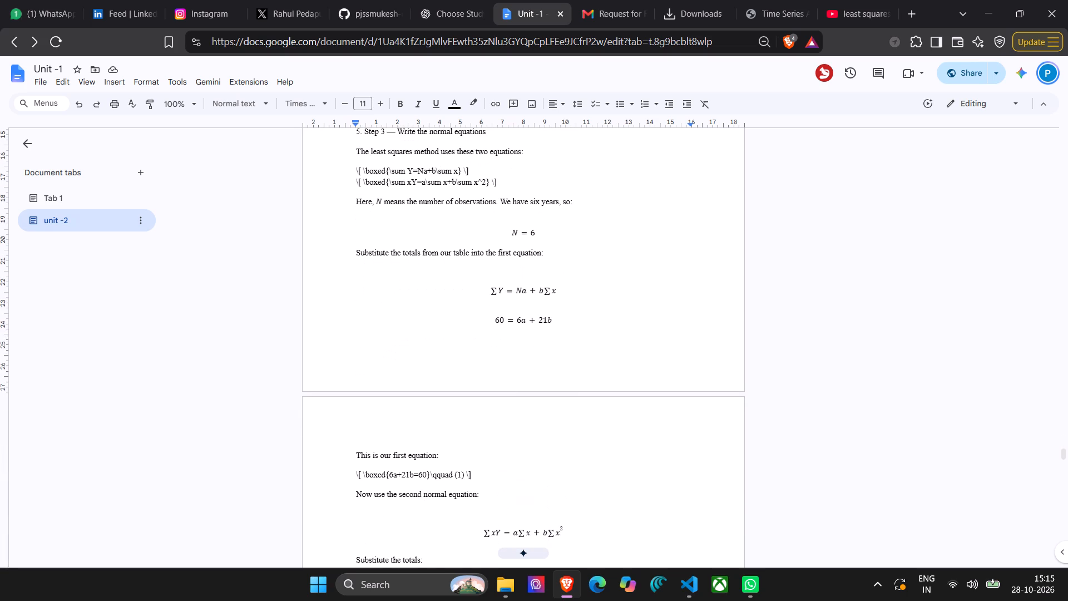
{"action": "left_click", "coordinate": [523, 287]}
{"action": "left_click", "coordinate": [523, 310]}
{"action": "key", "text": "BackSpace"}
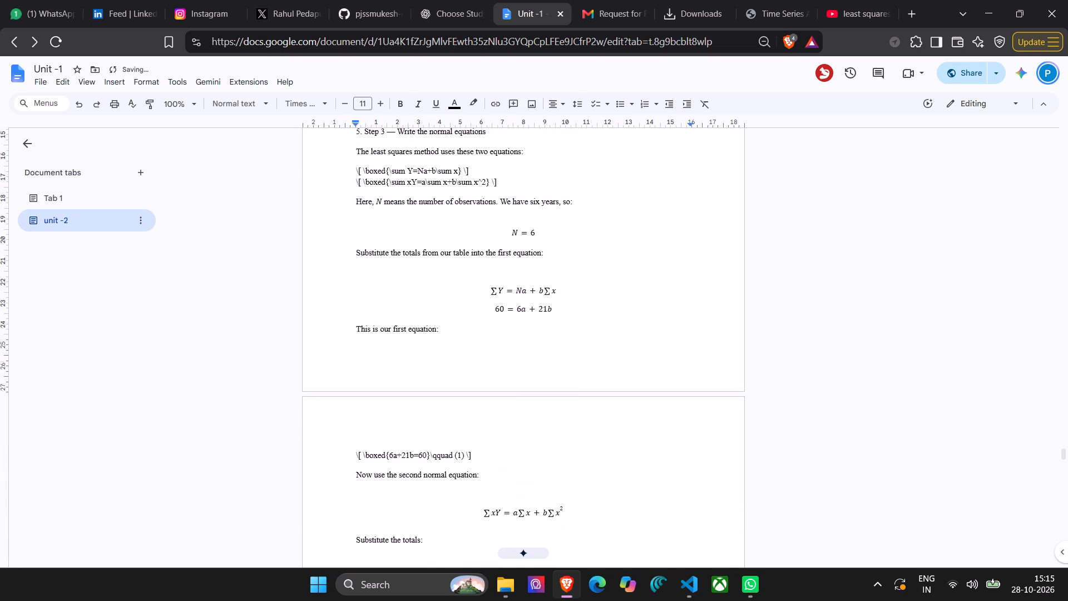
{"action": "key", "text": "Up"}
{"action": "key", "text": "BackSpace"}
{"action": "key", "text": "Down"}
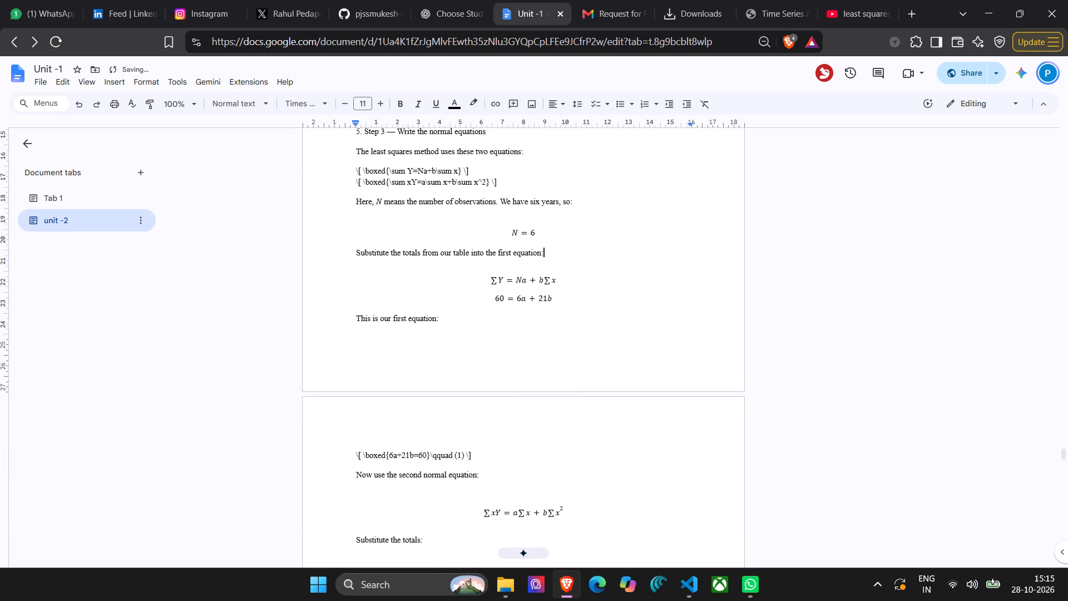
{"action": "key", "text": "Down"}
{"action": "key", "text": "Down"}
{"action": "key", "text": "Down"}
{"action": "key", "text": "Down"}
{"action": "key", "text": "Down"}
{"action": "key", "text": "Down"}
{"action": "key", "text": "Up"}
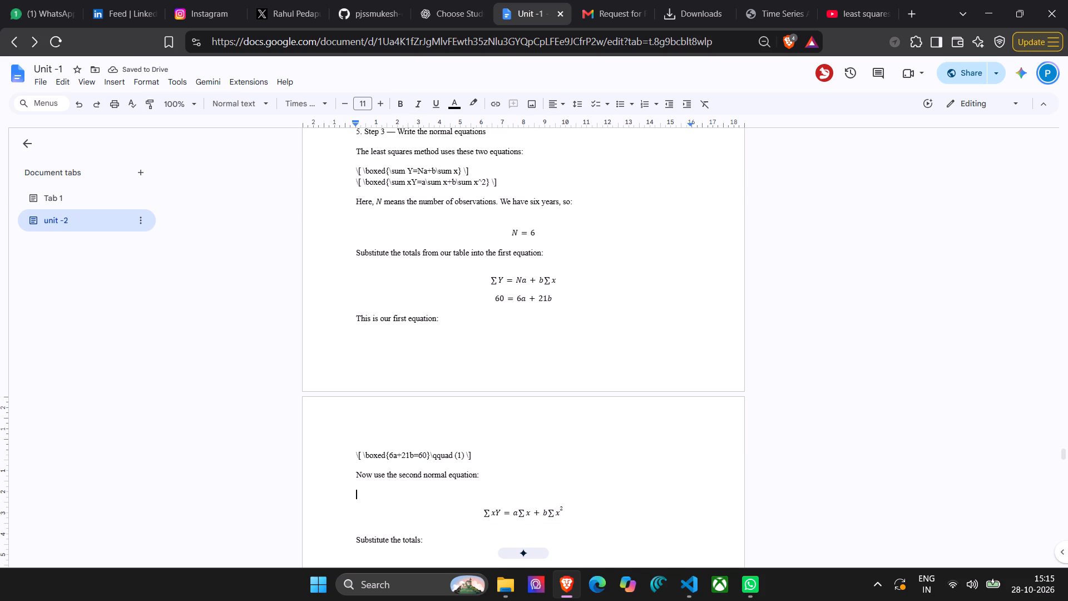
{"action": "key", "text": "BackSpace"}
{"action": "key", "text": "Down"}
{"action": "key", "text": "Down"}
{"action": "key", "text": "Down"}
{"action": "key", "text": "Down"}
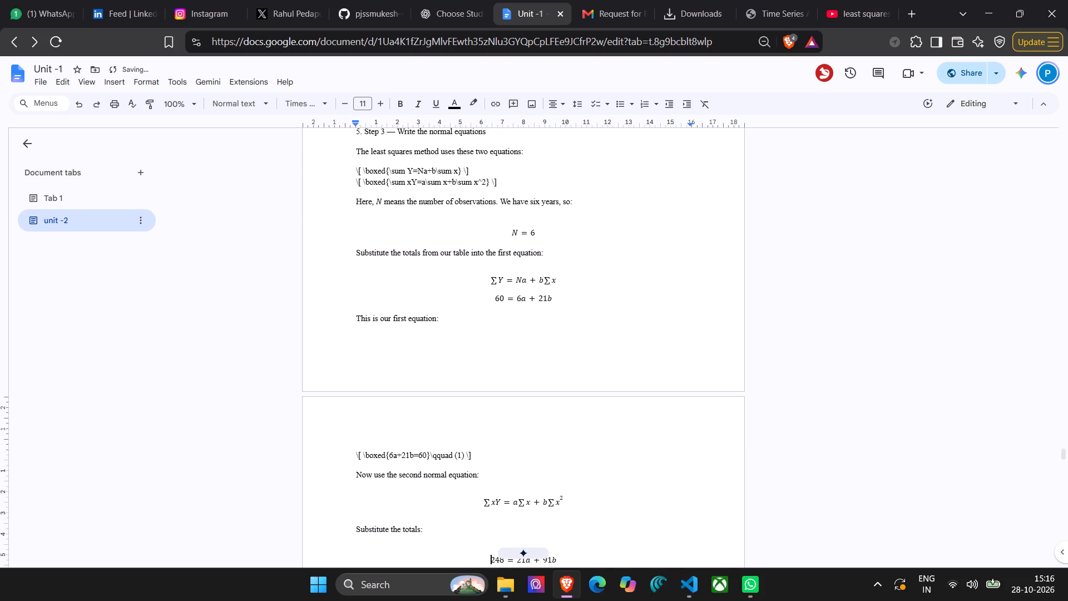
{"action": "key", "text": "Up"}
{"action": "key", "text": "BackSpace"}
{"action": "key", "text": "Down"}
{"action": "key", "text": "Down"}
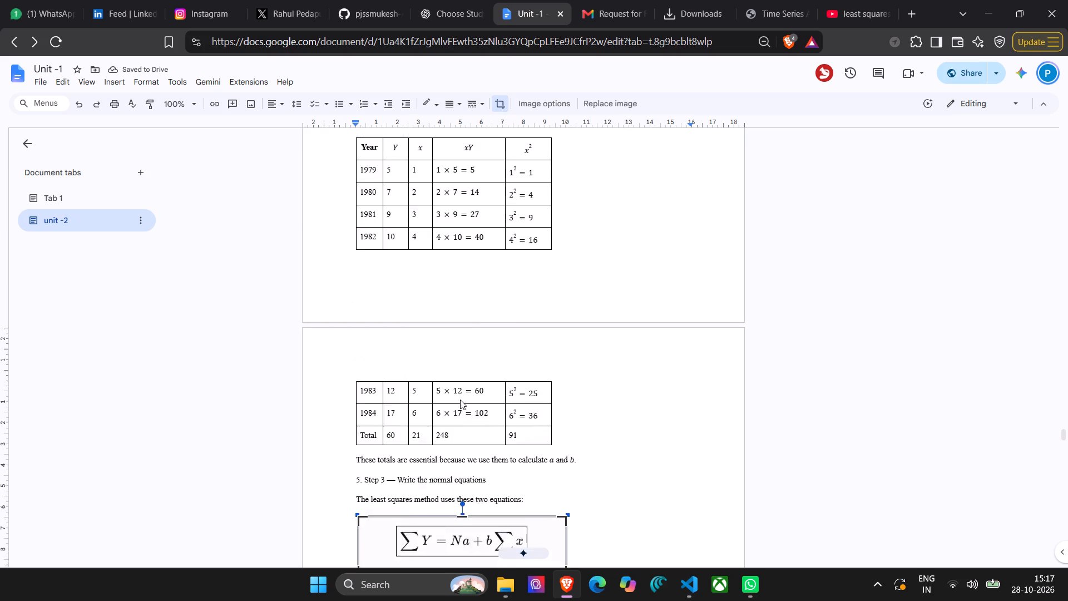
Replace the two-equation screenshot in Step 3 with a copy of the boxed ∑Y = Na + b∑x image from the Normal equations section.
{"action": "scroll", "coordinate": [460, 400], "scroll_direction": "up", "scroll_amount": 8}
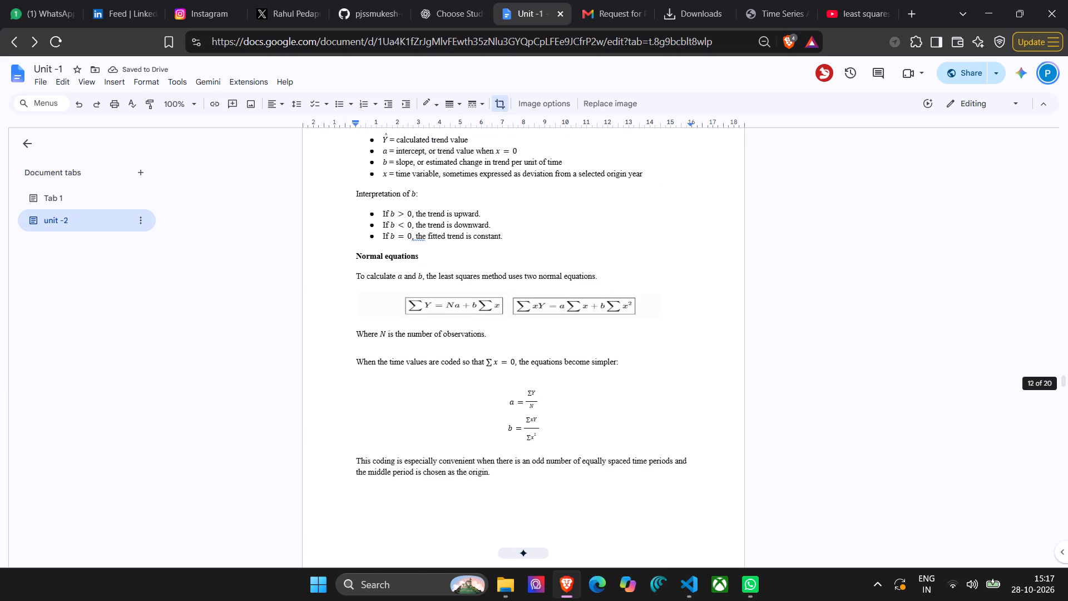
{"action": "left_click", "coordinate": [362, 294]}
{"action": "left_click", "coordinate": [530, 304], "text": "ctrl"}
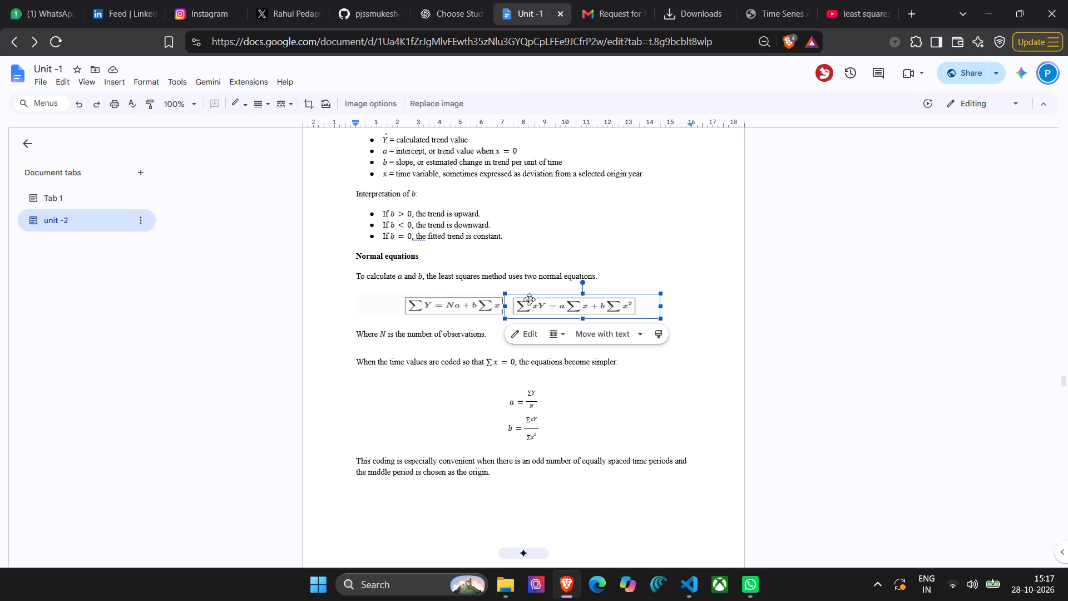
{"action": "left_click", "coordinate": [443, 312], "text": "ctrl"}
{"action": "left_click_drag", "start_coordinate": [762, 305], "coordinate": [562, 308]}
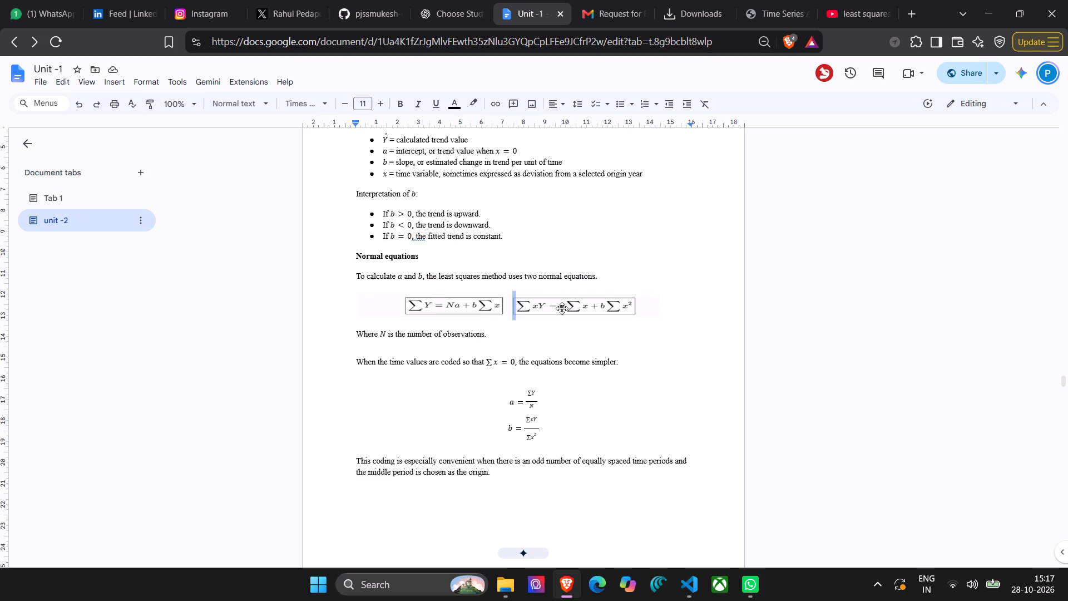
{"action": "left_click_drag", "start_coordinate": [562, 308], "coordinate": [512, 307]}
{"action": "left_click", "coordinate": [486, 307], "text": "ctrl"}
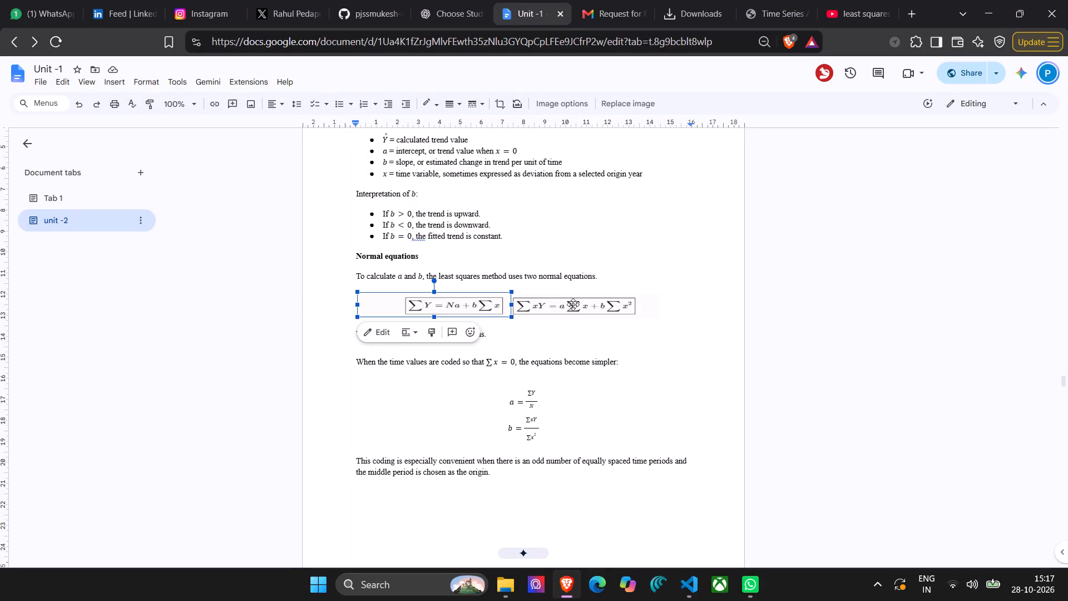
{"action": "left_click", "coordinate": [573, 305], "text": "ctrl"}
{"action": "left_click", "coordinate": [433, 316], "text": "ctrl+shift"}
{"action": "key", "text": "ctrl+c"}
{"action": "left_click", "coordinate": [572, 312], "text": "ctrl"}
{"action": "scroll", "coordinate": [506, 466], "scroll_direction": "down", "scroll_amount": 9}
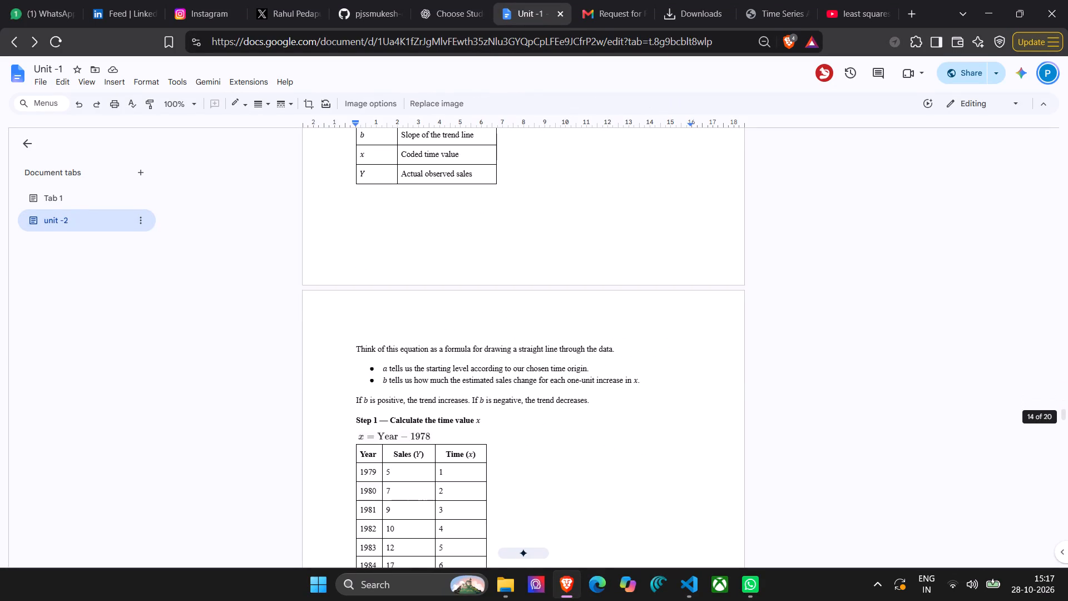
{"action": "scroll", "coordinate": [506, 466], "scroll_direction": "down", "scroll_amount": 9}
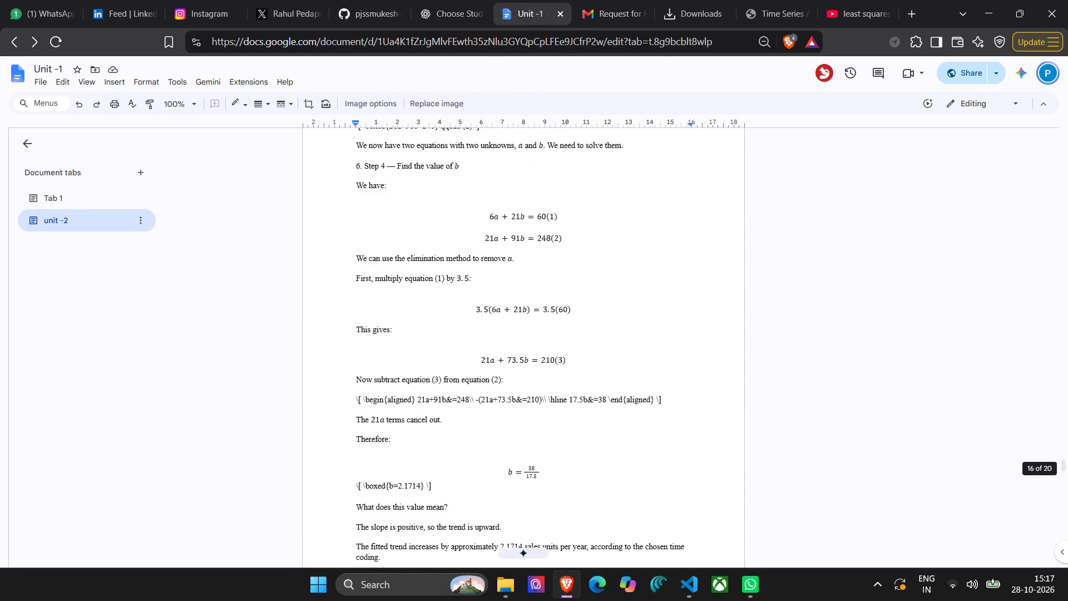
{"action": "scroll", "coordinate": [506, 466], "scroll_direction": "down", "scroll_amount": 10}
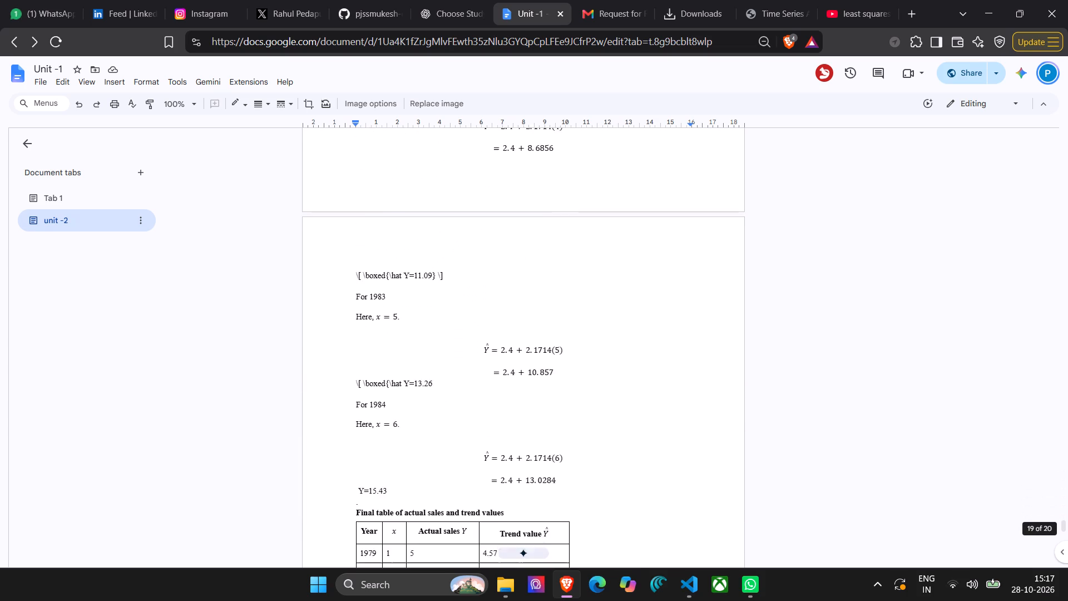
{"action": "scroll", "coordinate": [506, 466], "scroll_direction": "down", "scroll_amount": 2}
{"action": "scroll", "coordinate": [506, 466], "scroll_direction": "up", "scroll_amount": 13}
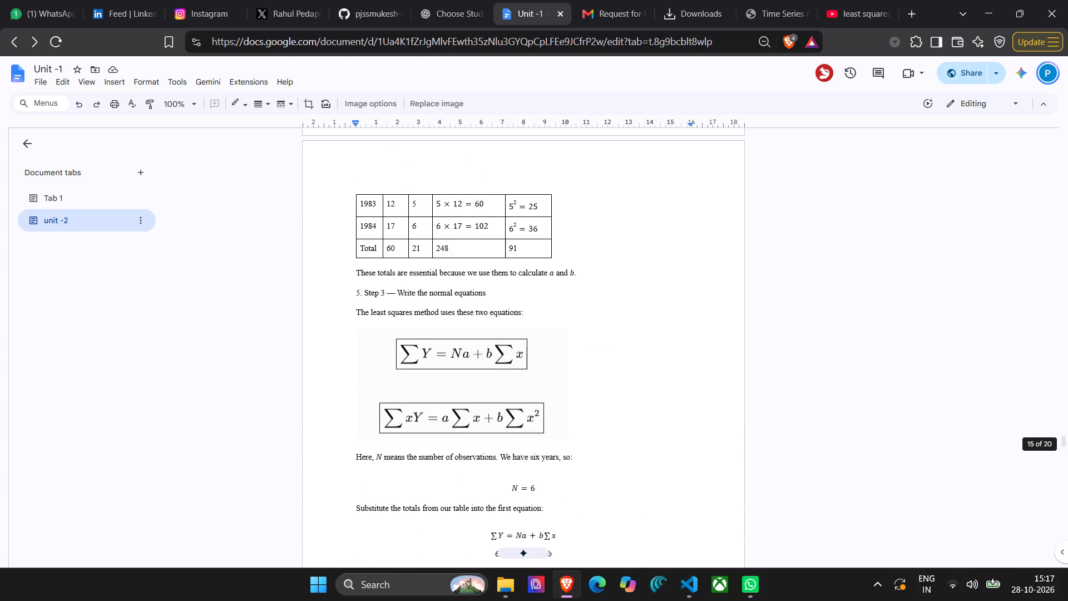
{"action": "left_click", "coordinate": [473, 348]}
{"action": "key", "text": "ctrl+v"}
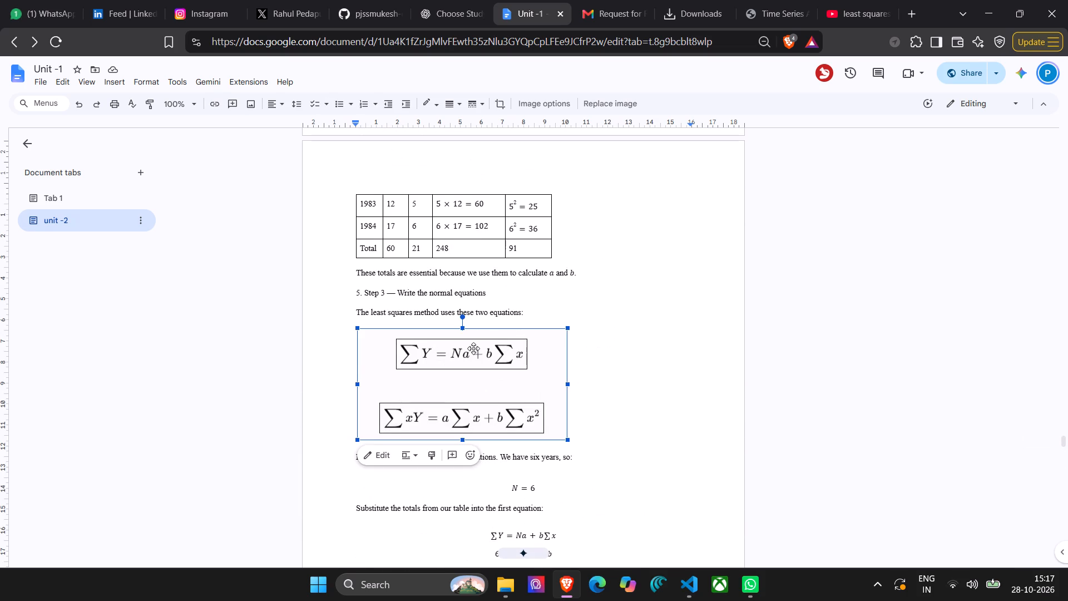
Copy the boxed ∑xY = a∑x + b∑x² image from the Normal equations section and paste it after the ∑Y image in Step 3.
{"action": "scroll", "coordinate": [473, 348], "scroll_direction": "up", "scroll_amount": 13}
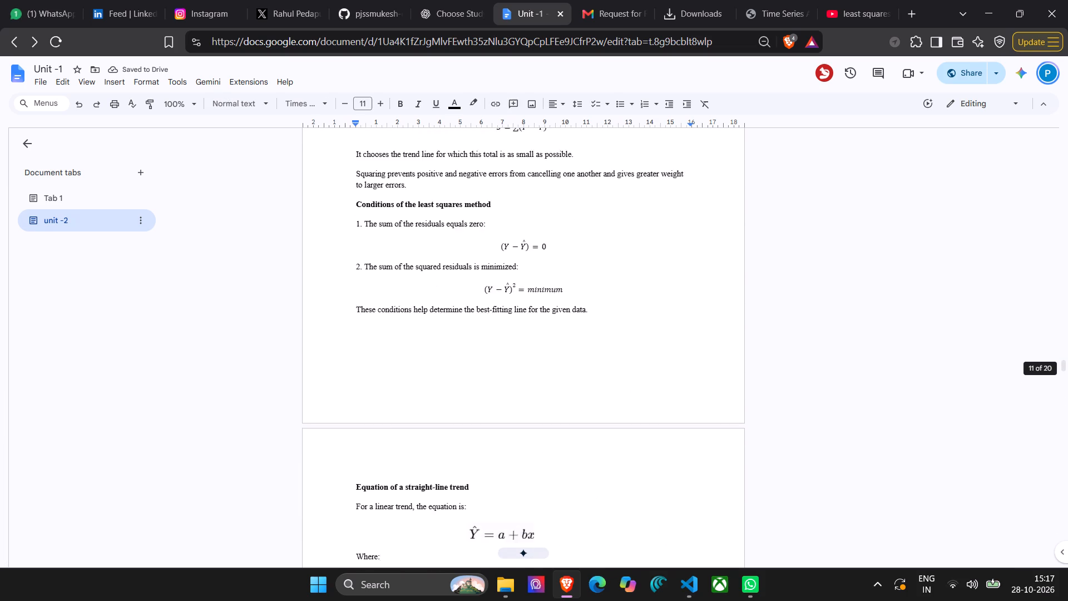
{"action": "scroll", "coordinate": [473, 348], "scroll_direction": "down", "scroll_amount": 4}
{"action": "left_click", "coordinate": [594, 438]}
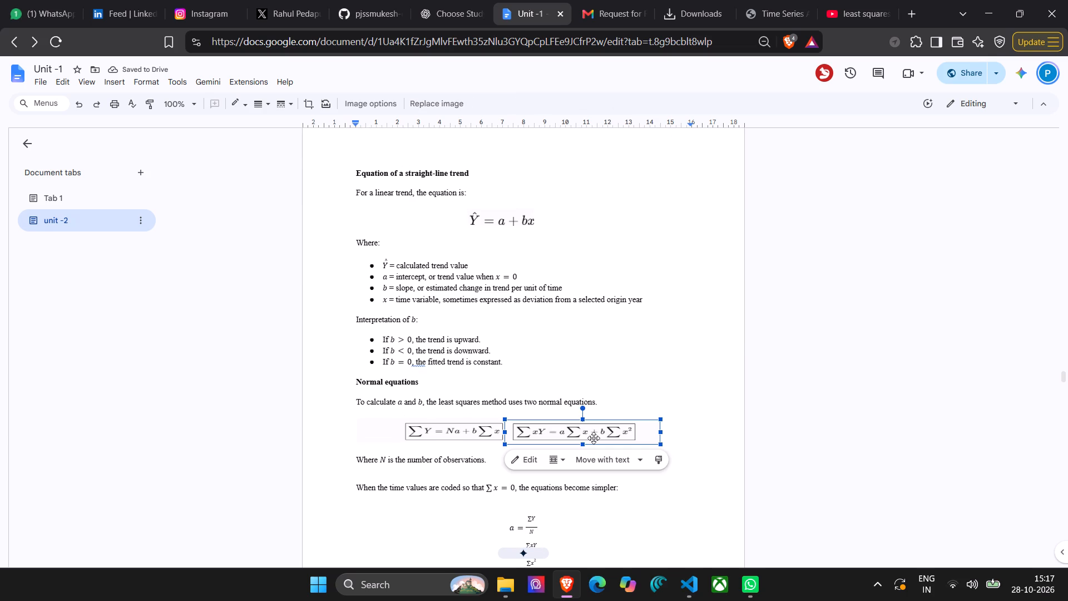
{"action": "key", "text": "ctrl+c"}
{"action": "scroll", "coordinate": [594, 438], "scroll_direction": "down", "scroll_amount": 8}
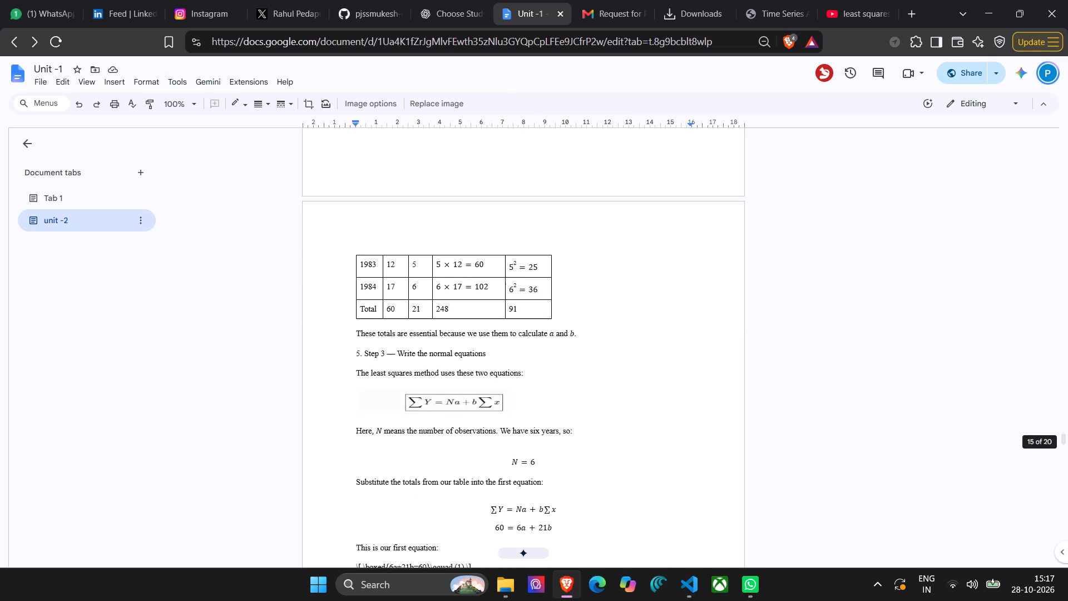
{"action": "scroll", "coordinate": [556, 366], "scroll_direction": "down", "scroll_amount": 1}
{"action": "scroll", "coordinate": [556, 366], "scroll_direction": "up", "scroll_amount": 1}
{"action": "left_click", "coordinate": [531, 311]}
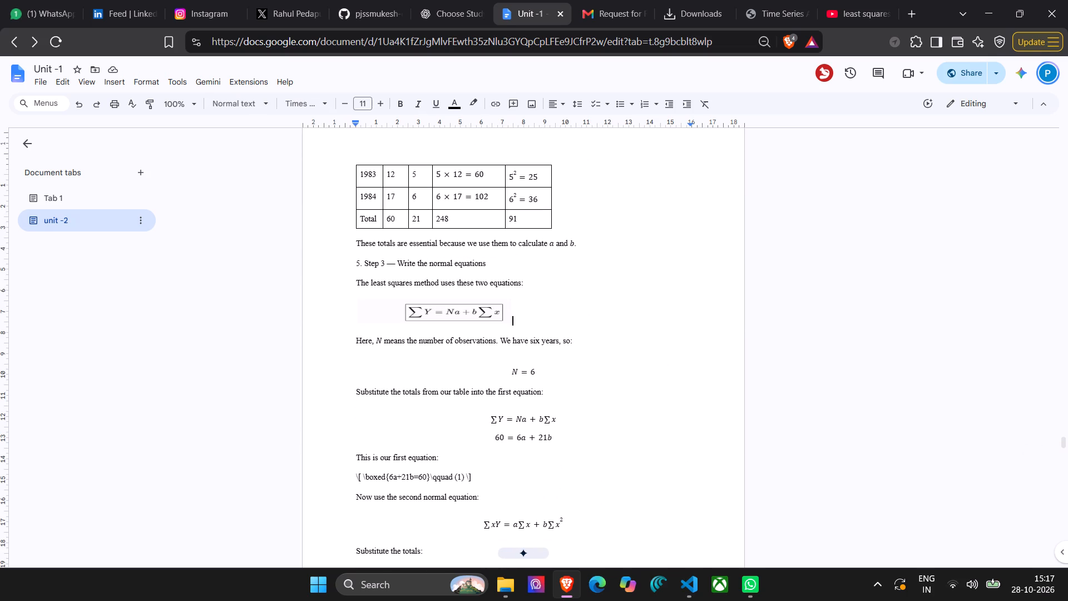
{"action": "key", "text": "ctrl+v"}
{"action": "left_click", "coordinate": [550, 333]}
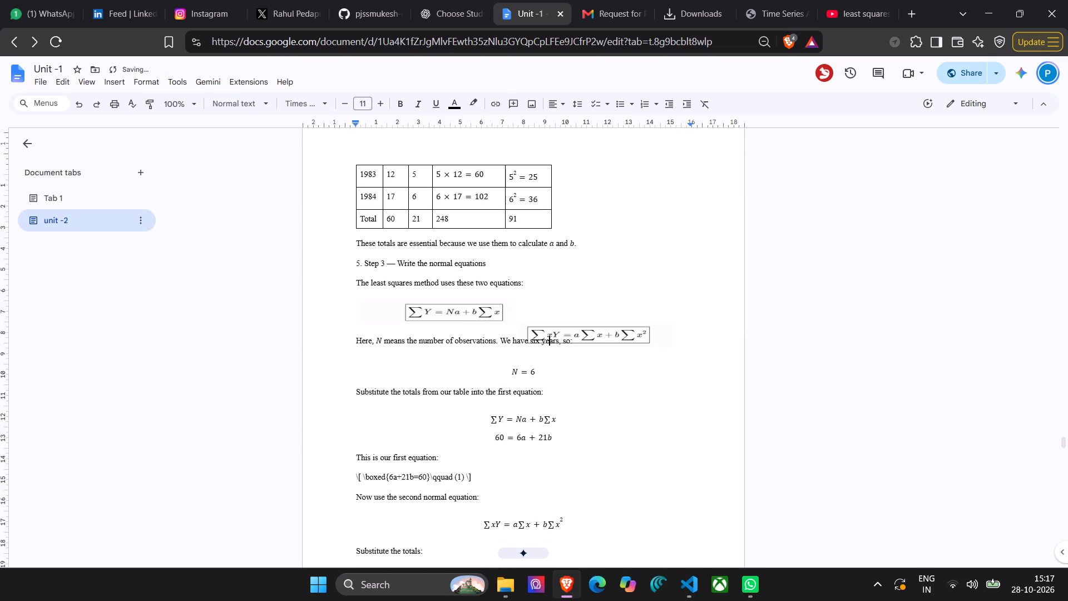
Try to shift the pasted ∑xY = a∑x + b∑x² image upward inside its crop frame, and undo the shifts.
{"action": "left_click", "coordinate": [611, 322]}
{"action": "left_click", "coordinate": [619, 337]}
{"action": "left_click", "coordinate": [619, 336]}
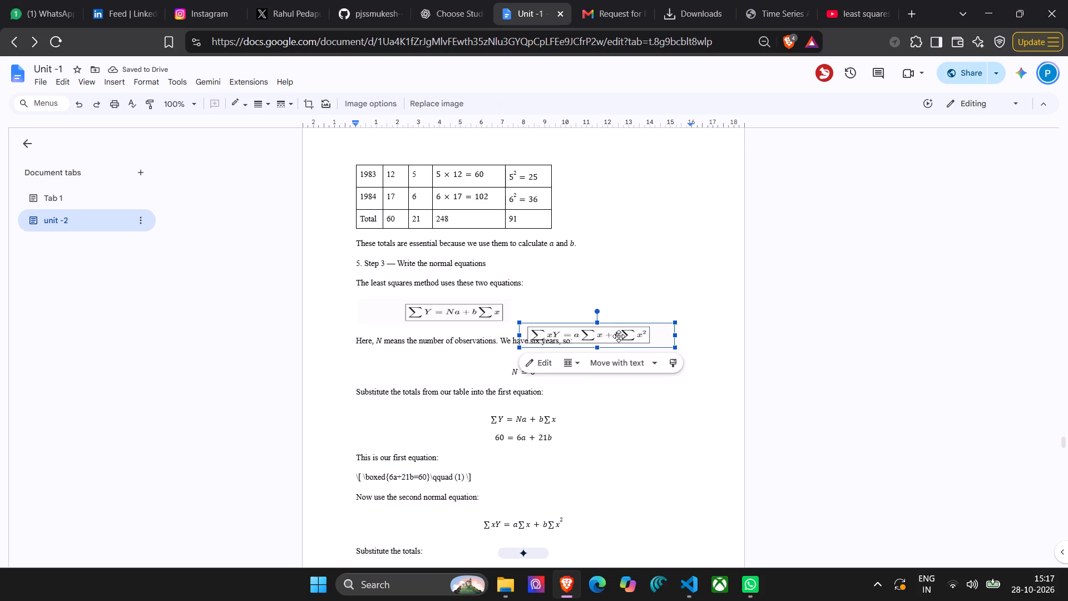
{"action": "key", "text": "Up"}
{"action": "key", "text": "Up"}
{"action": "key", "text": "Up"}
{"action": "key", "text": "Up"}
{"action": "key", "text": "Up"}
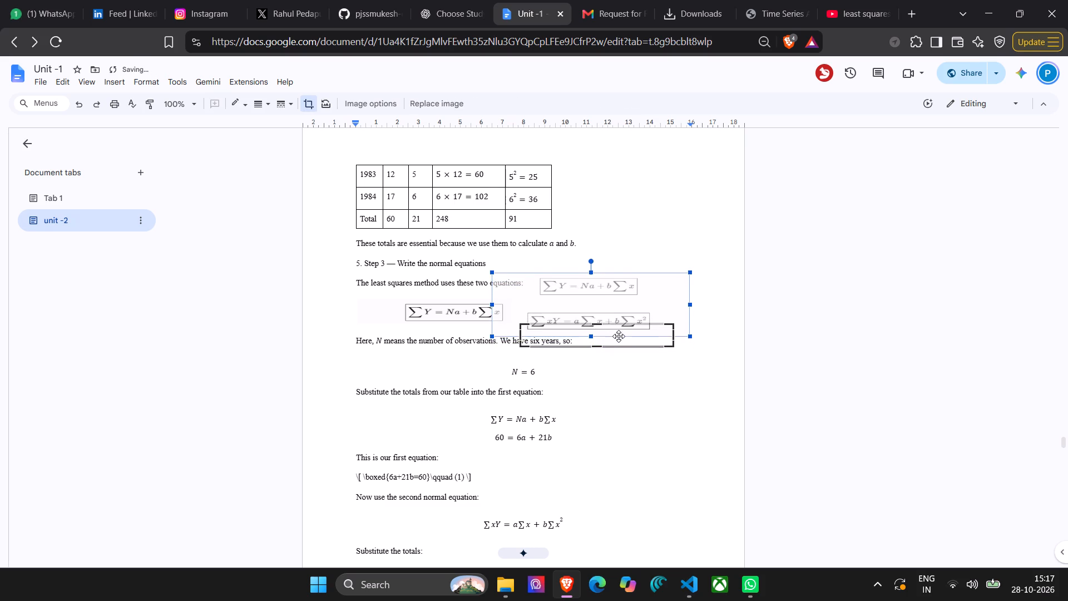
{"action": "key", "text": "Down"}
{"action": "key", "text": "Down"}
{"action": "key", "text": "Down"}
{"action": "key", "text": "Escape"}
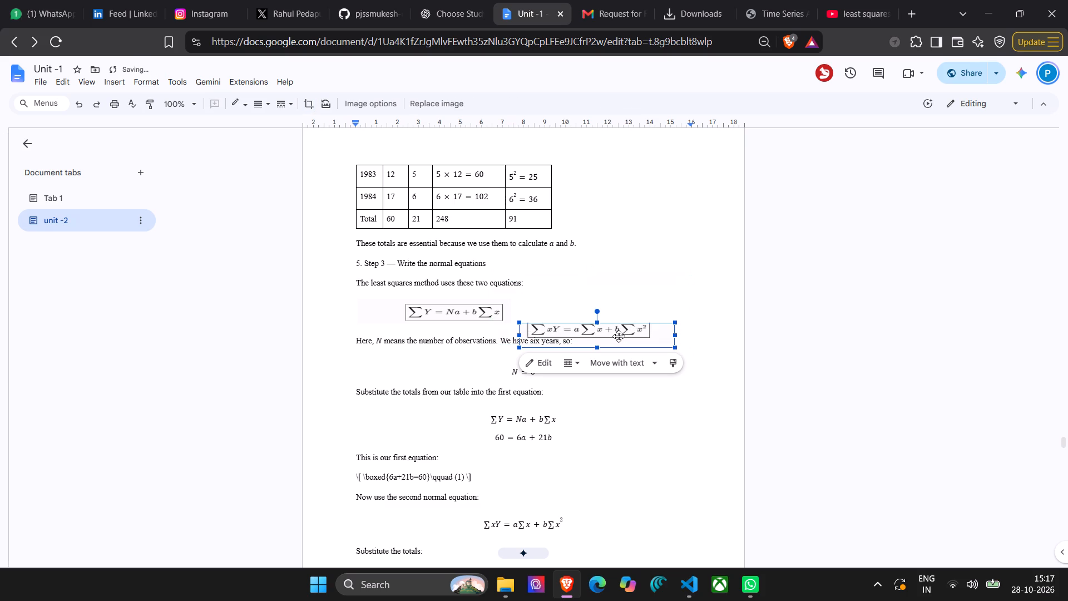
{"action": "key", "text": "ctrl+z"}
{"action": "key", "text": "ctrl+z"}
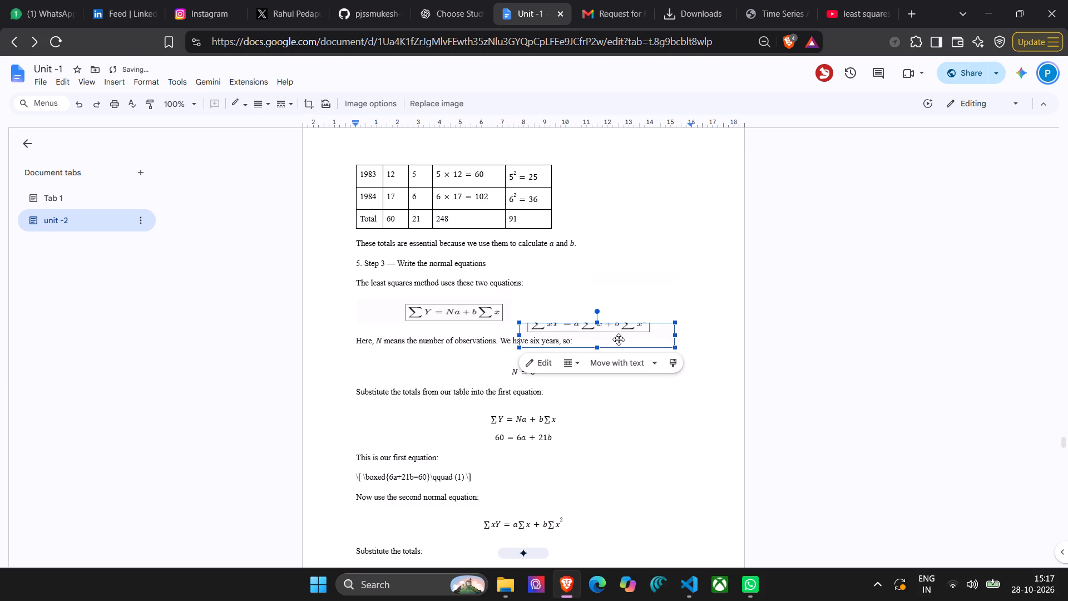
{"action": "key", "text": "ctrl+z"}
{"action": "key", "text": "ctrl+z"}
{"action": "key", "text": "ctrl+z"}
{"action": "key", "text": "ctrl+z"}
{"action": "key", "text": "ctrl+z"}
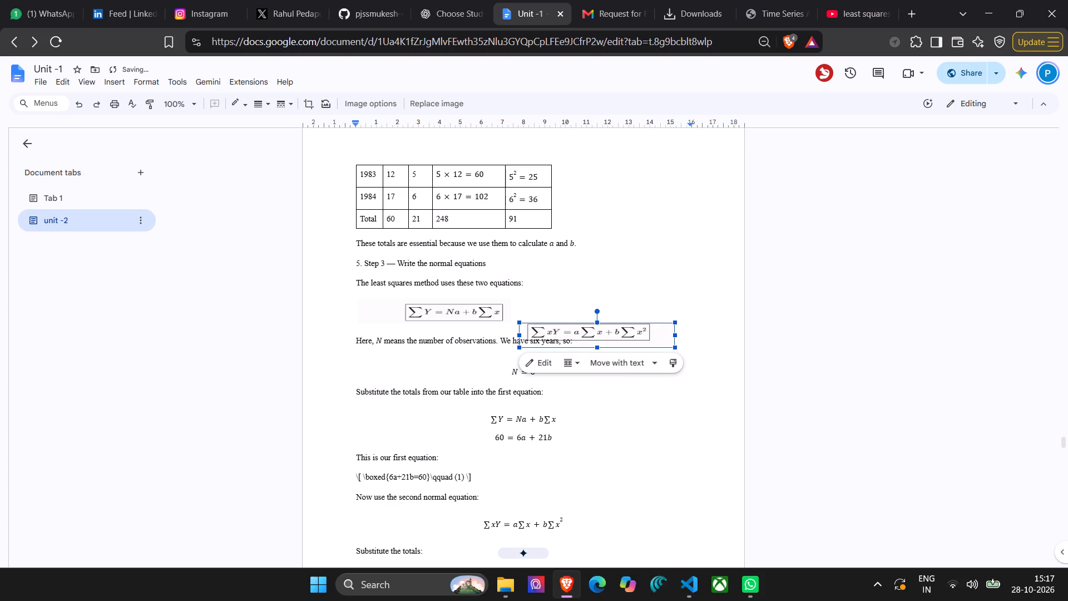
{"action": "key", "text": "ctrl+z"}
Move the ∑xY = a∑x + b∑x² image up onto the same row as the ∑Y = Na + b∑x image.
{"action": "key", "text": "Up"}
{"action": "key", "text": "Up"}
{"action": "key", "text": "Down"}
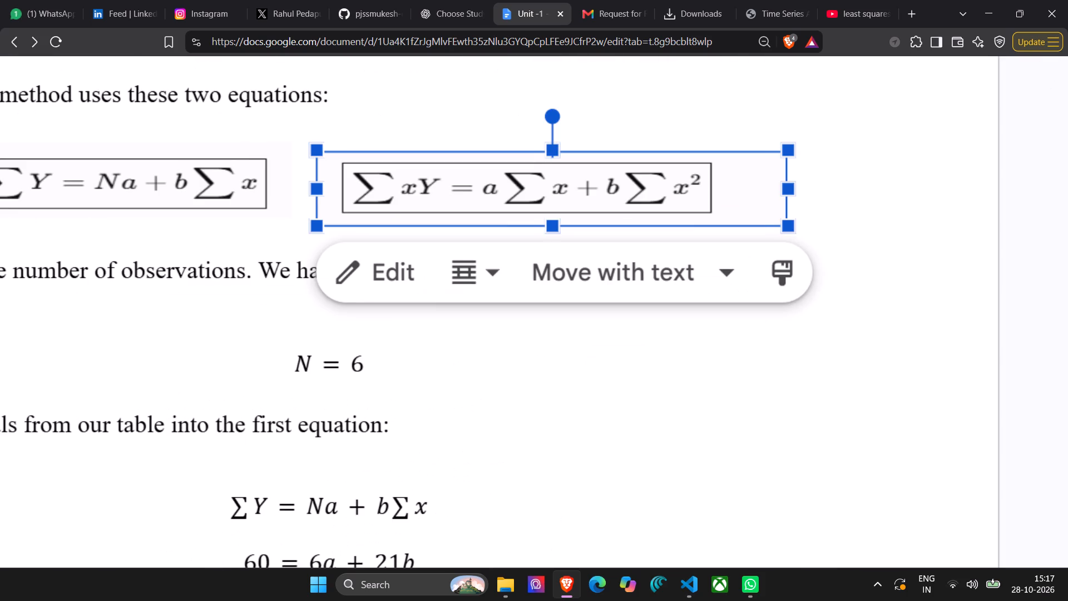
{"action": "left_click_drag", "start_coordinate": [397, 203], "coordinate": [387, 191]}
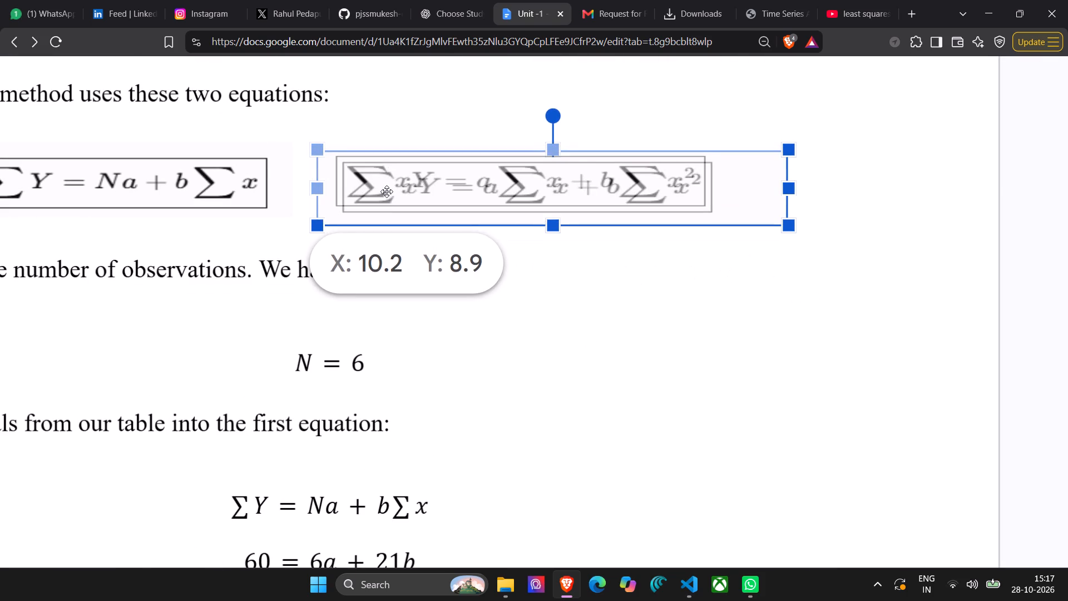
{"action": "left_click_drag", "start_coordinate": [387, 191], "coordinate": [390, 194]}
{"action": "left_click_drag", "start_coordinate": [390, 194], "coordinate": [383, 191]}
{"action": "left_click_drag", "start_coordinate": [382, 190], "coordinate": [370, 184]}
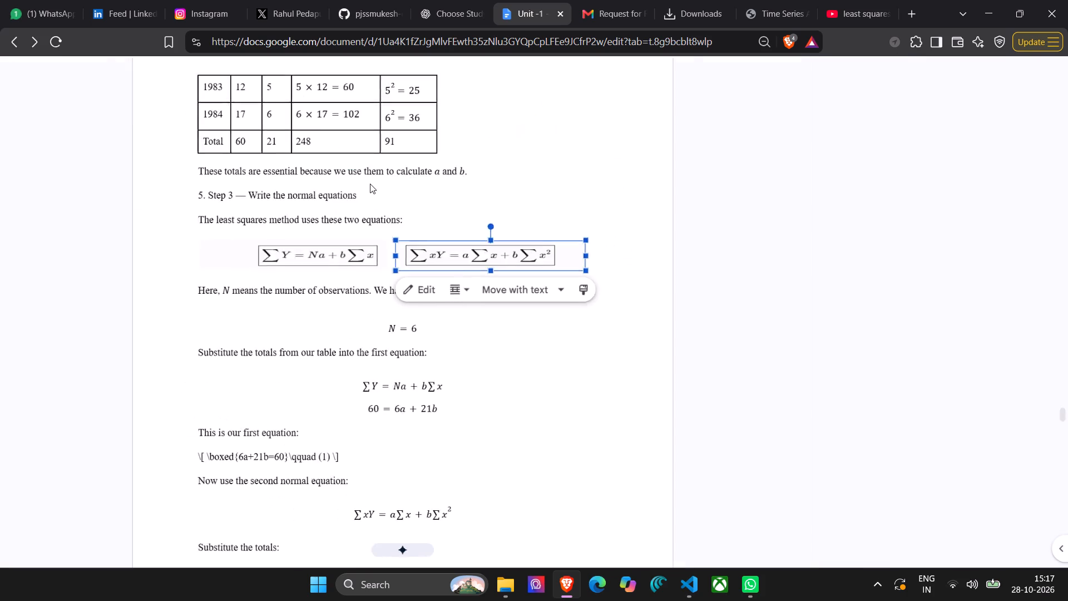
Adjust the ∑xY = a∑x + b∑x² image horizontally so it sits close beside the ∑Y image without overlapping it.
{"action": "key", "text": "Left"}
{"action": "key", "text": "Left"}
{"action": "key", "text": "Right"}
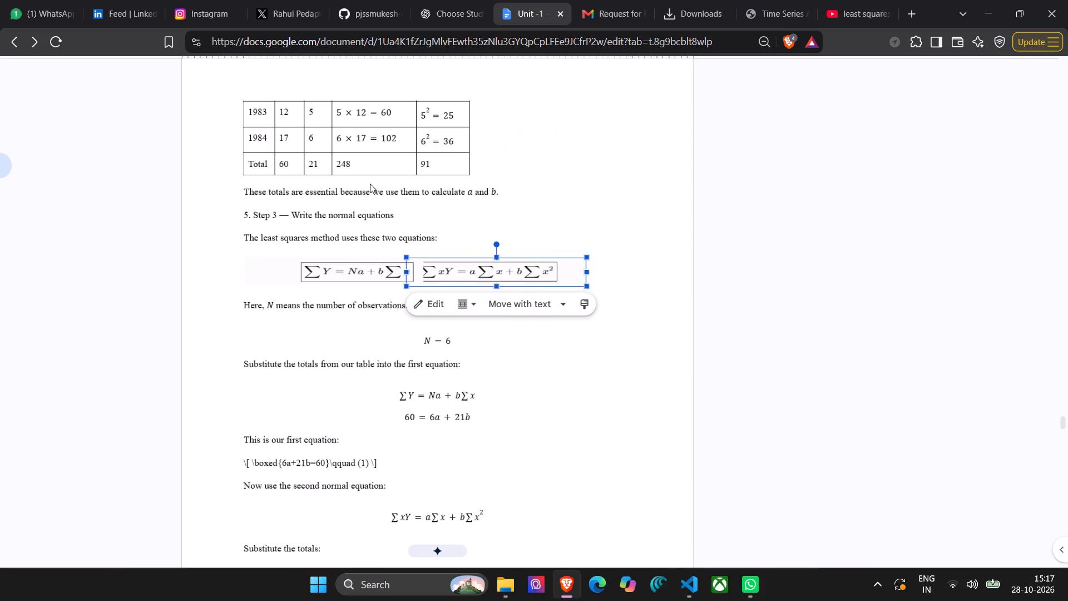
{"action": "key", "text": "Right"}
{"action": "key", "text": "Left"}
{"action": "key", "text": "Right"}
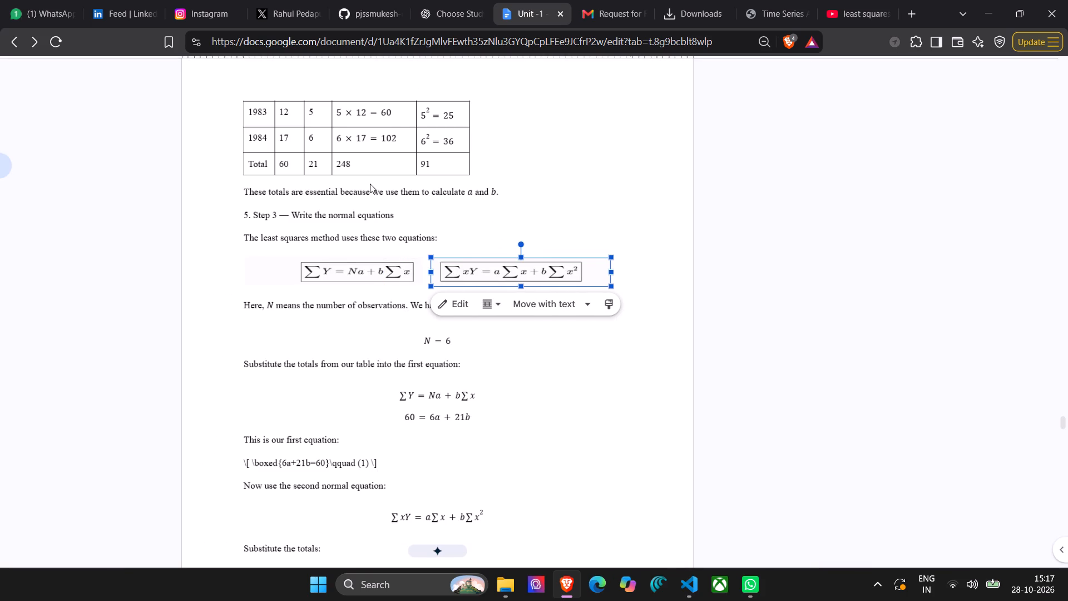
{"action": "left_click_drag", "start_coordinate": [477, 267], "coordinate": [466, 270]}
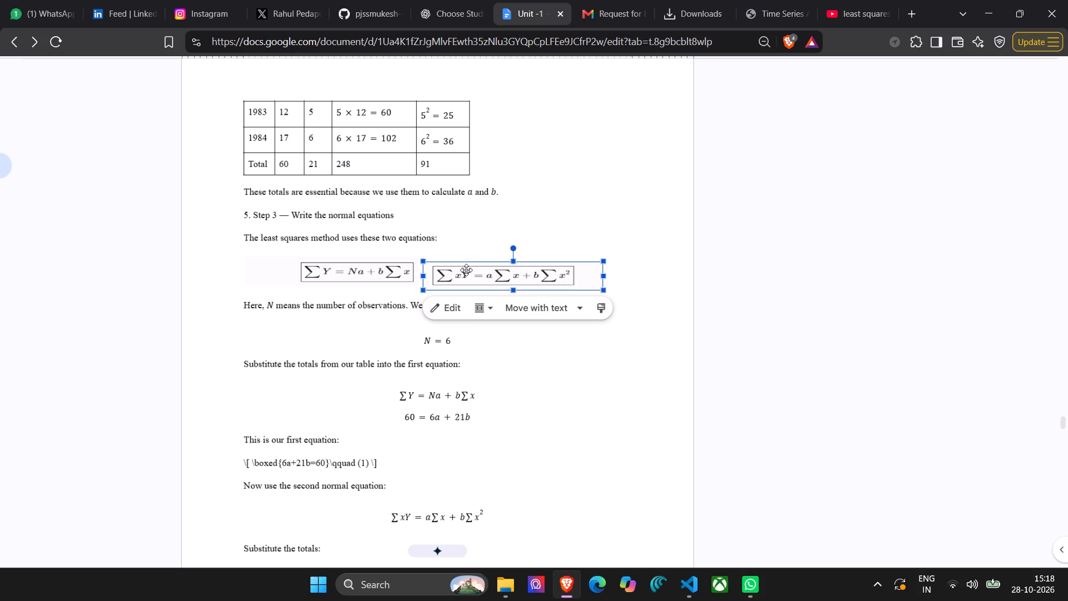
Fine-tune the vertical position of the ∑xY = a∑x + b∑x² image so its box is level with the ∑Y equation box.
{"action": "left_click", "coordinate": [466, 279]}
{"action": "key", "text": "Up"}
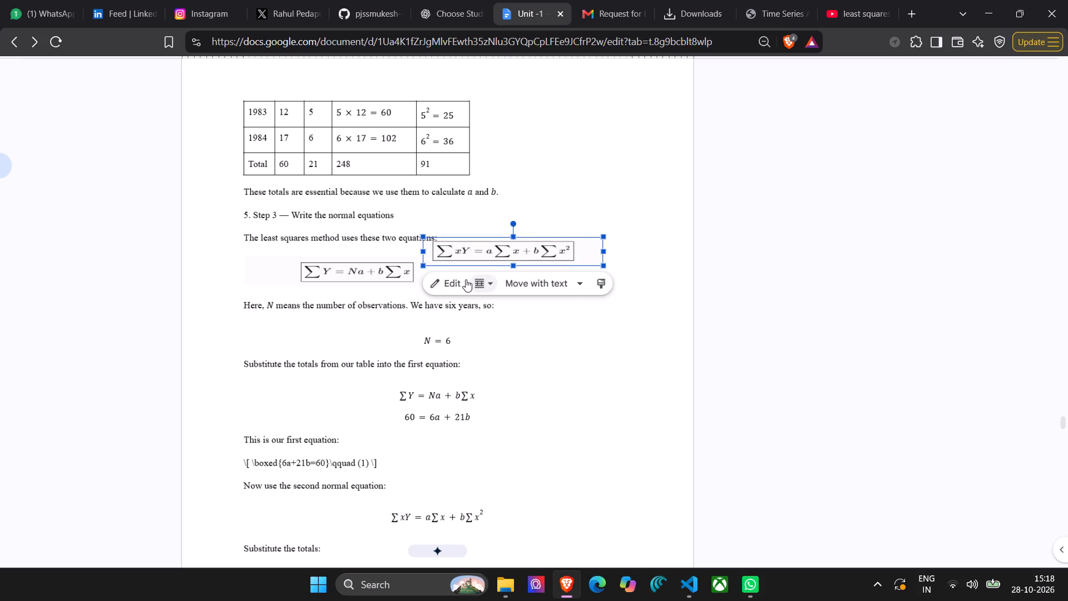
{"action": "key", "text": "Down"}
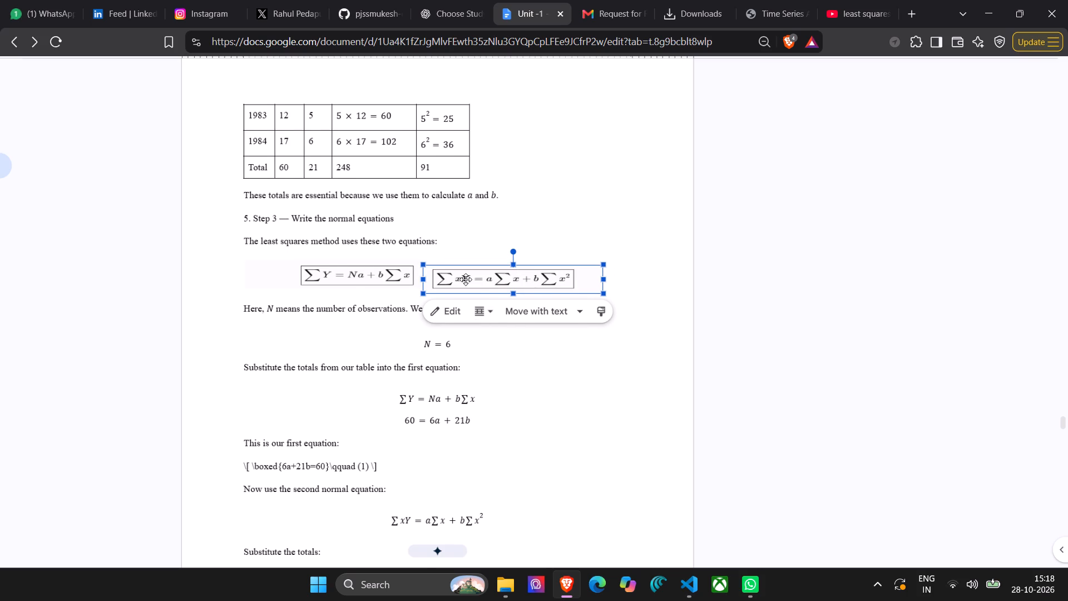
{"action": "left_click_drag", "start_coordinate": [466, 282], "coordinate": [464, 273]}
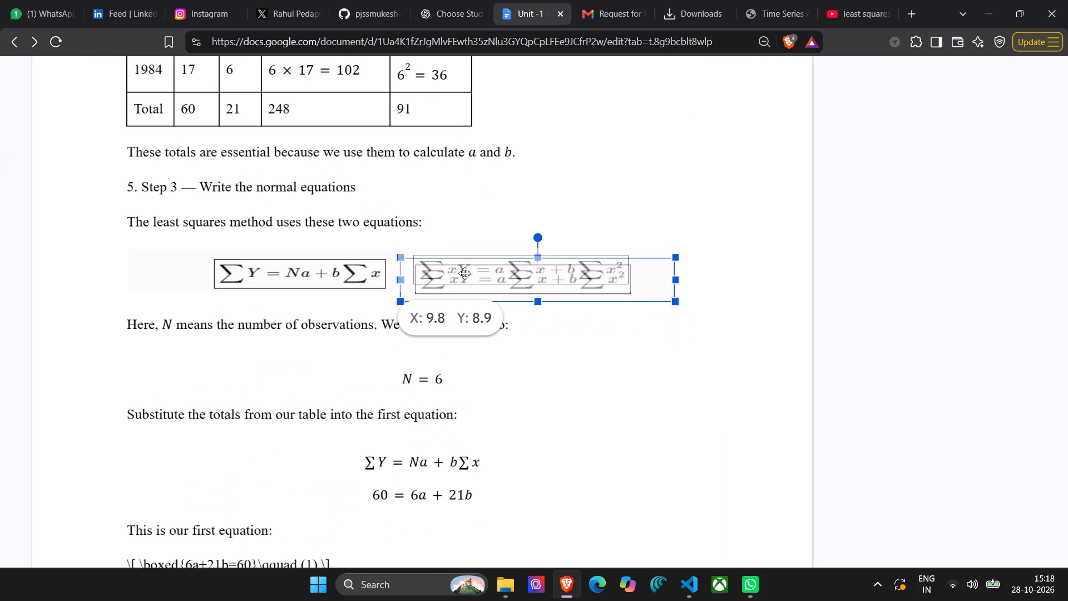
{"action": "left_click_drag", "start_coordinate": [464, 273], "coordinate": [464, 273]}
{"action": "left_click_drag", "start_coordinate": [464, 273], "coordinate": [464, 276]}
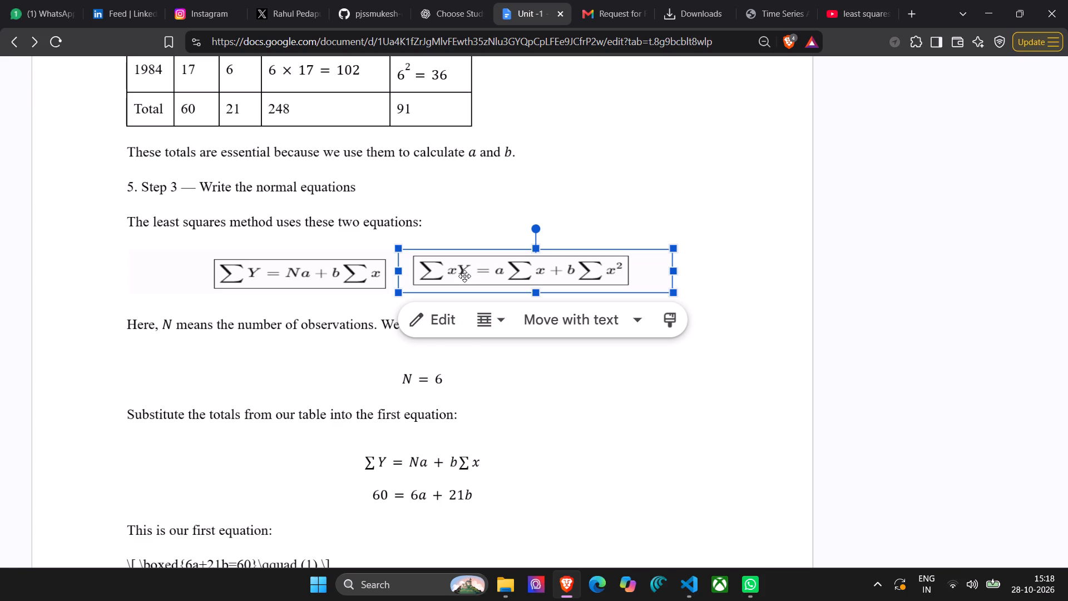
{"action": "left_click_drag", "start_coordinate": [464, 276], "coordinate": [465, 282]}
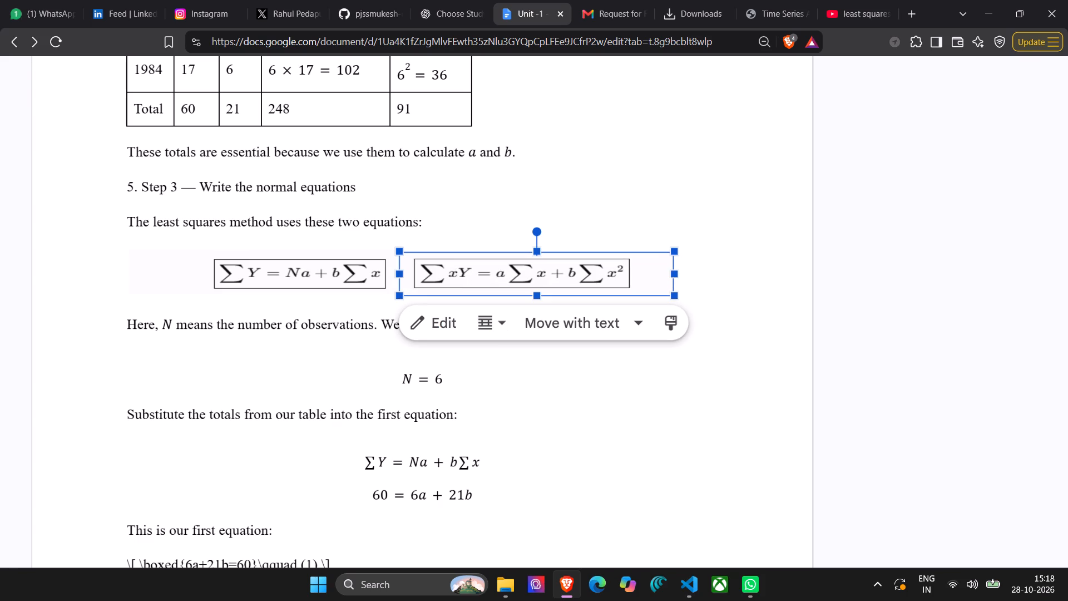
Crop the empty right-hand margin off the ∑xY = a∑x + b∑x² image in Step 3.
{"action": "left_click", "coordinate": [688, 272]}
{"action": "left_click", "coordinate": [641, 272]}
{"action": "double_click", "coordinate": [641, 272]}
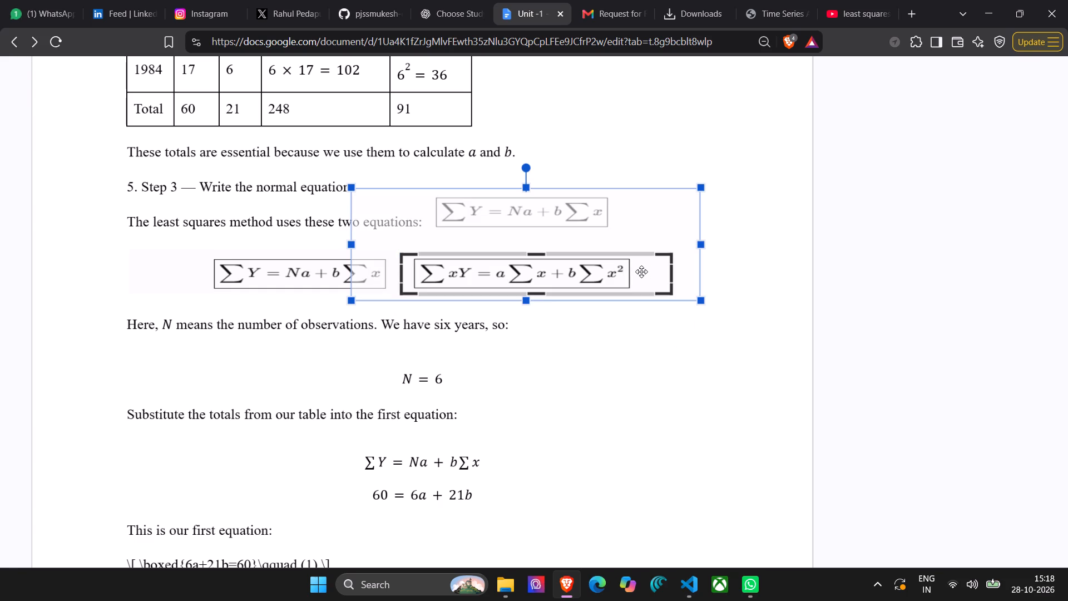
{"action": "left_click_drag", "start_coordinate": [669, 274], "coordinate": [633, 268]}
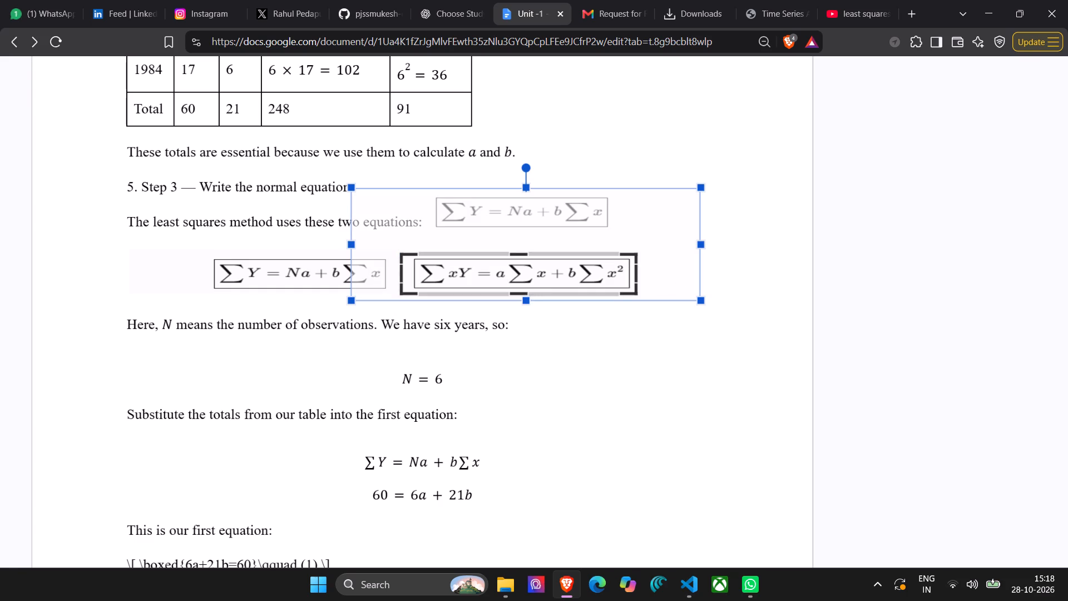
{"action": "left_click", "coordinate": [742, 338]}
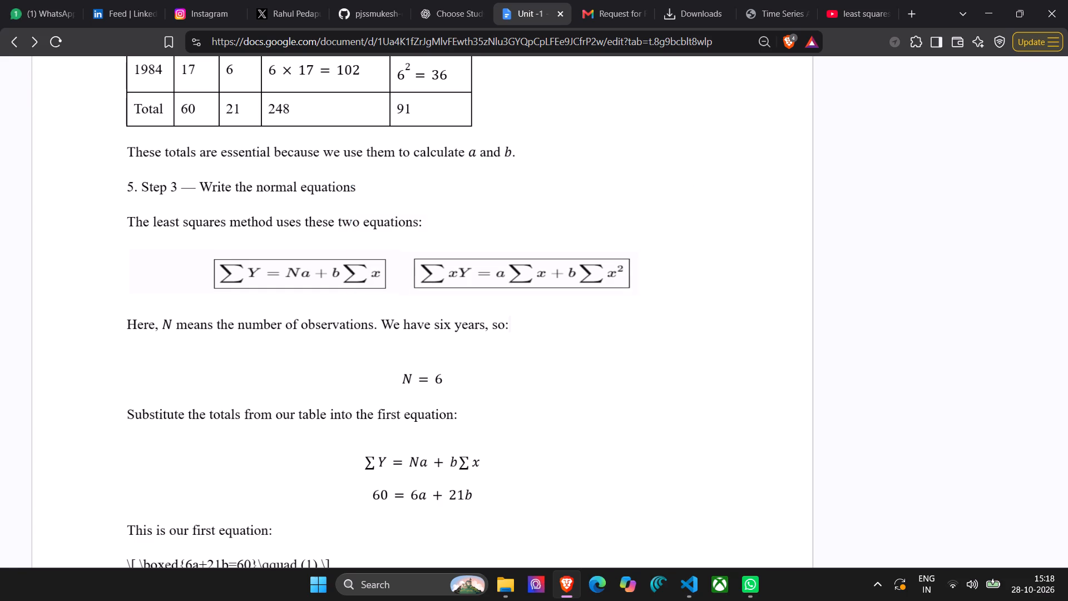
Remove the blank line above the equation N = 6 in Step 3.
{"action": "left_click", "coordinate": [289, 354]}
{"action": "key", "text": "BackSpace"}
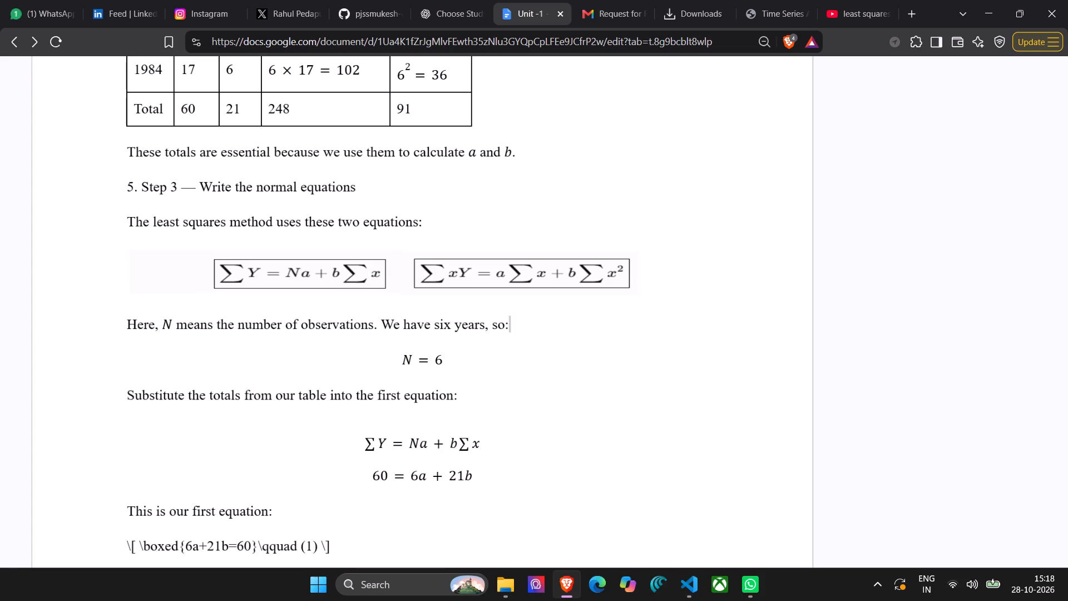
Remove the leading "5." from the "Step 3 — Write the normal equations" heading and make the heading bold.
{"action": "left_click_drag", "start_coordinate": [139, 191], "coordinate": [85, 180]}
{"action": "key", "text": "BackSpace"}
{"action": "key", "text": "Right"}
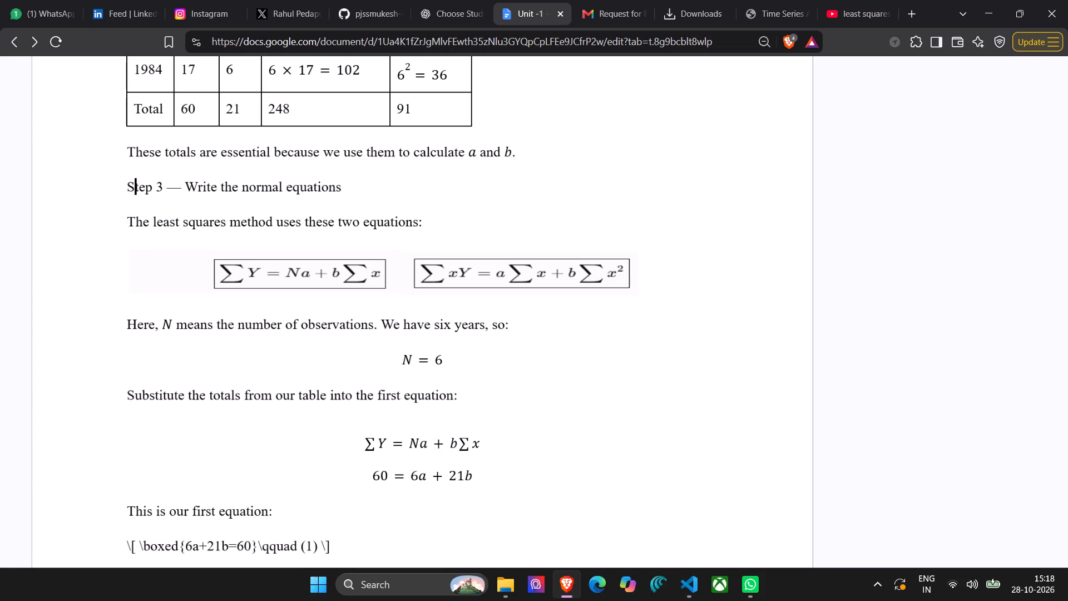
{"action": "left_click_drag", "start_coordinate": [386, 198], "coordinate": [327, 180]}
{"action": "left_click_drag", "start_coordinate": [327, 180], "coordinate": [114, 191]}
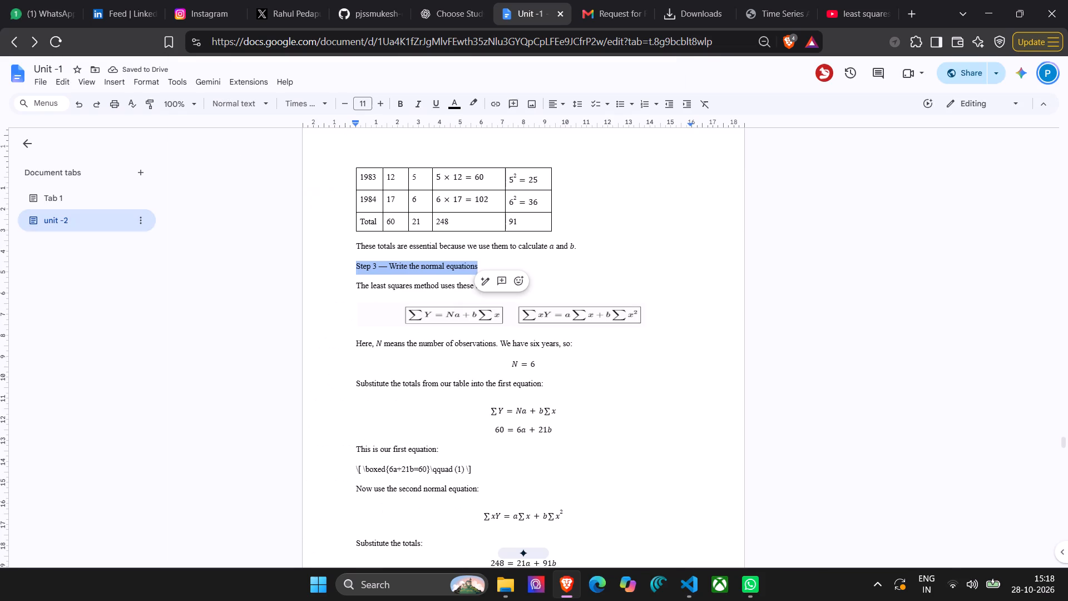
{"action": "left_click", "coordinate": [397, 98]}
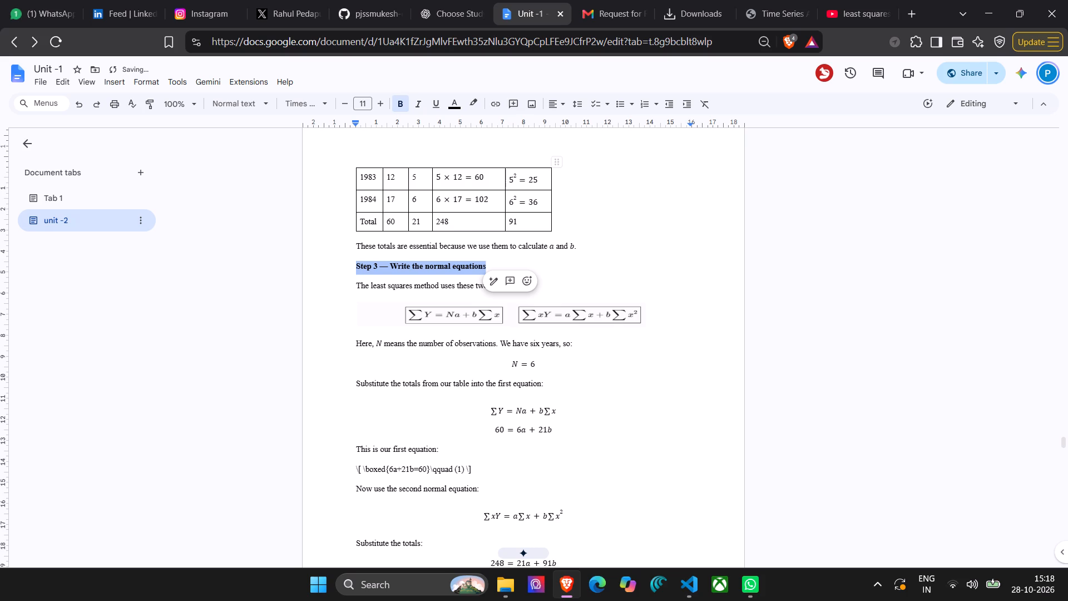
{"action": "left_click", "coordinate": [428, 381]}
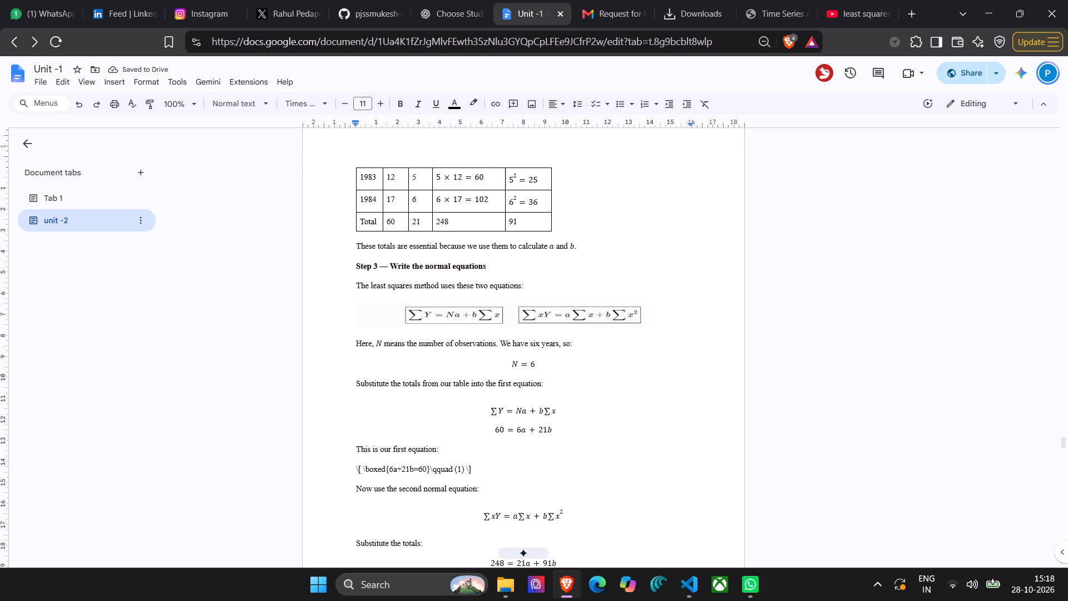
{"action": "scroll", "coordinate": [510, 427], "scroll_direction": "down", "scroll_amount": 1}
{"action": "left_click_drag", "start_coordinate": [483, 439], "coordinate": [354, 439]}
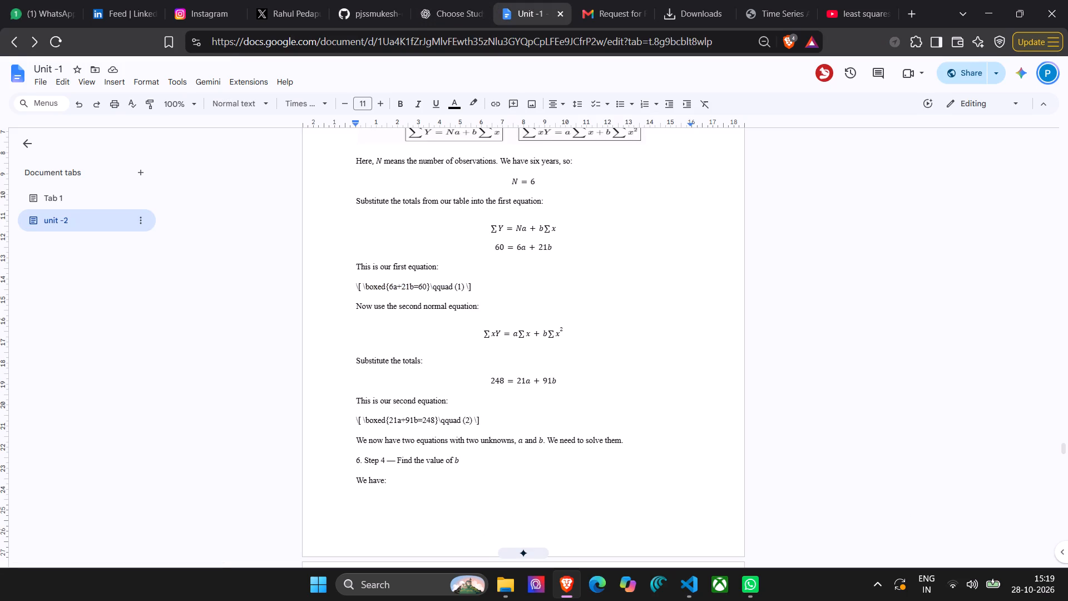
{"action": "key", "text": "space"}
{"action": "key", "text": "space"}
{"action": "key", "text": "space"}
{"action": "key", "text": "space"}
{"action": "key", "text": "ctrl+v"}
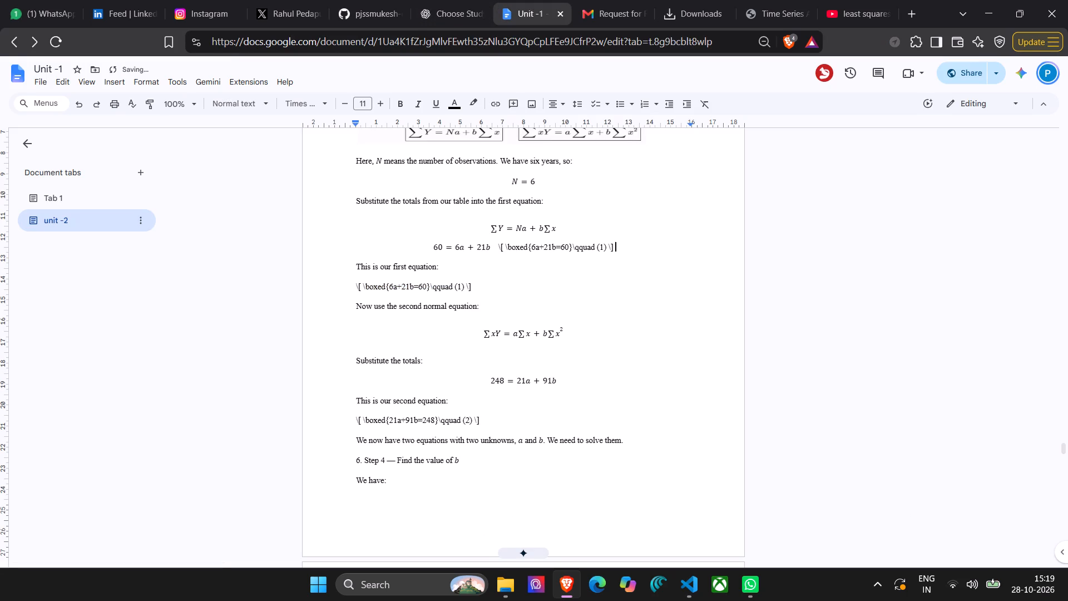
{"action": "key", "text": "ctrl+z"}
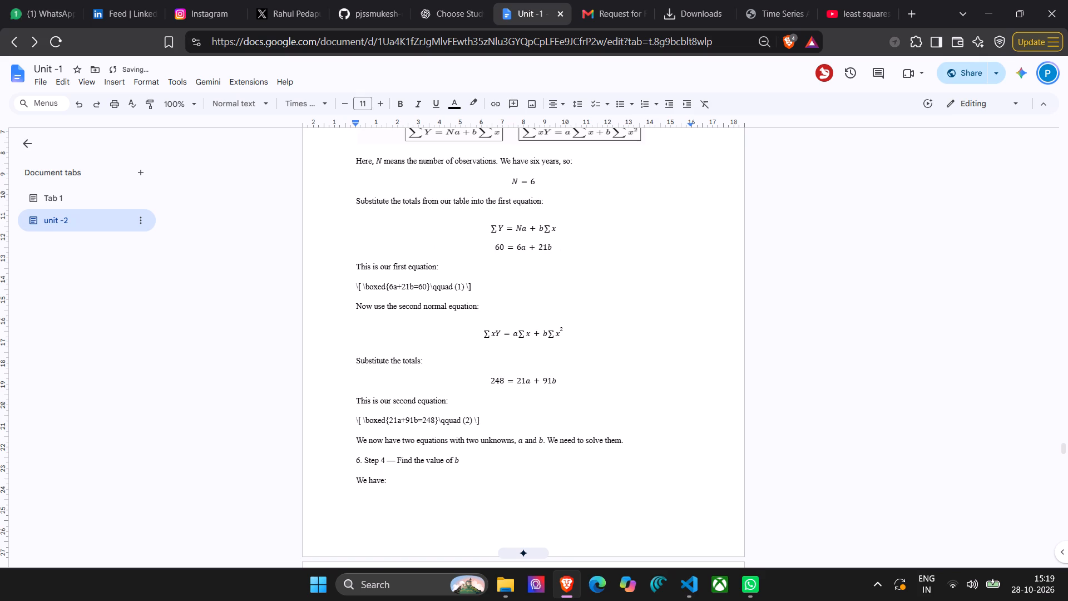
{"action": "key", "text": "ctrl+v"}
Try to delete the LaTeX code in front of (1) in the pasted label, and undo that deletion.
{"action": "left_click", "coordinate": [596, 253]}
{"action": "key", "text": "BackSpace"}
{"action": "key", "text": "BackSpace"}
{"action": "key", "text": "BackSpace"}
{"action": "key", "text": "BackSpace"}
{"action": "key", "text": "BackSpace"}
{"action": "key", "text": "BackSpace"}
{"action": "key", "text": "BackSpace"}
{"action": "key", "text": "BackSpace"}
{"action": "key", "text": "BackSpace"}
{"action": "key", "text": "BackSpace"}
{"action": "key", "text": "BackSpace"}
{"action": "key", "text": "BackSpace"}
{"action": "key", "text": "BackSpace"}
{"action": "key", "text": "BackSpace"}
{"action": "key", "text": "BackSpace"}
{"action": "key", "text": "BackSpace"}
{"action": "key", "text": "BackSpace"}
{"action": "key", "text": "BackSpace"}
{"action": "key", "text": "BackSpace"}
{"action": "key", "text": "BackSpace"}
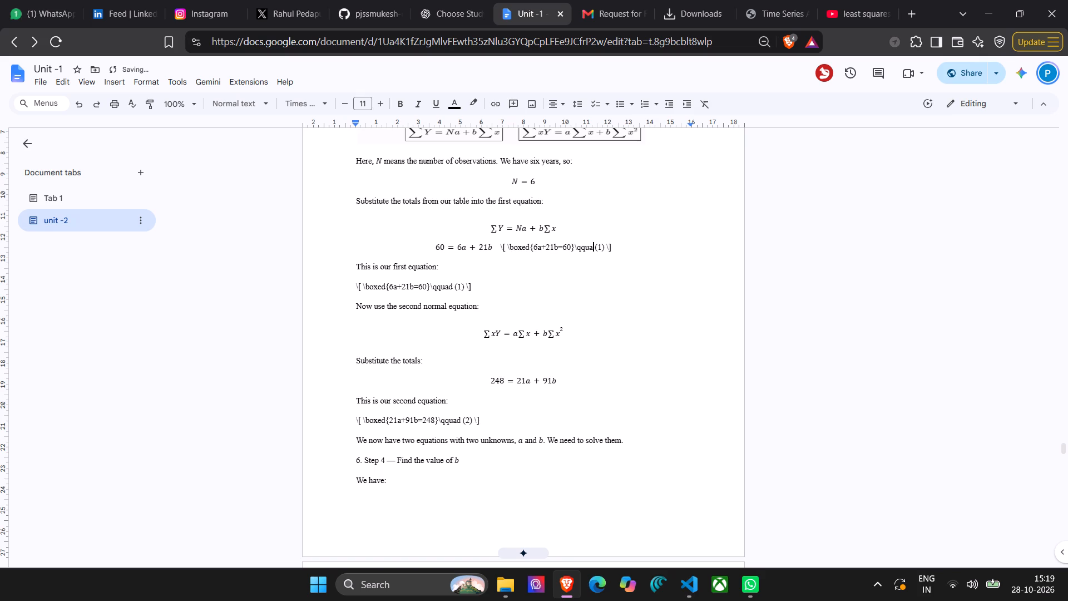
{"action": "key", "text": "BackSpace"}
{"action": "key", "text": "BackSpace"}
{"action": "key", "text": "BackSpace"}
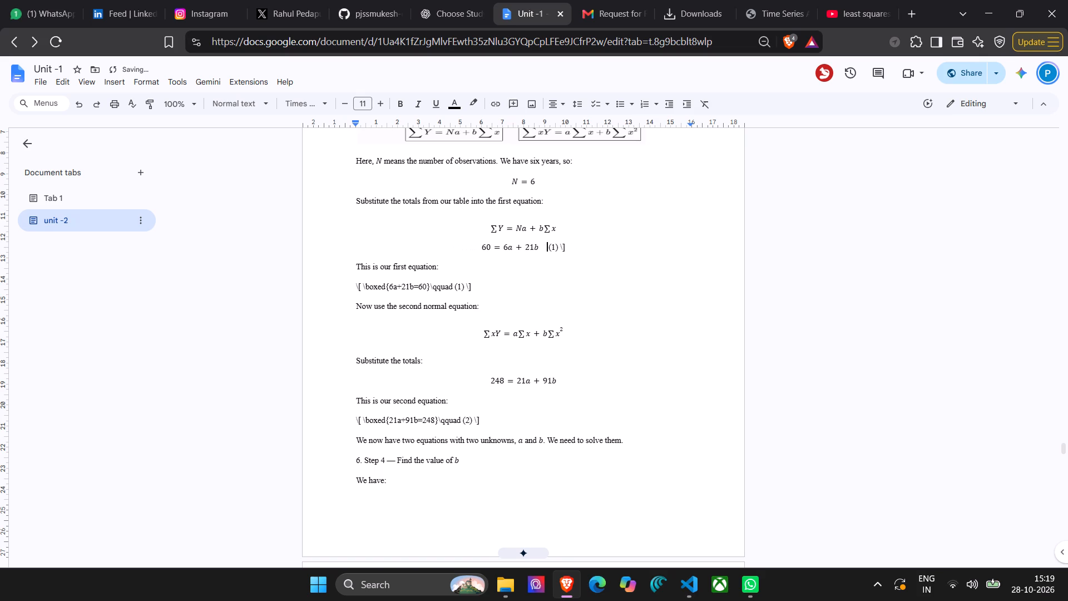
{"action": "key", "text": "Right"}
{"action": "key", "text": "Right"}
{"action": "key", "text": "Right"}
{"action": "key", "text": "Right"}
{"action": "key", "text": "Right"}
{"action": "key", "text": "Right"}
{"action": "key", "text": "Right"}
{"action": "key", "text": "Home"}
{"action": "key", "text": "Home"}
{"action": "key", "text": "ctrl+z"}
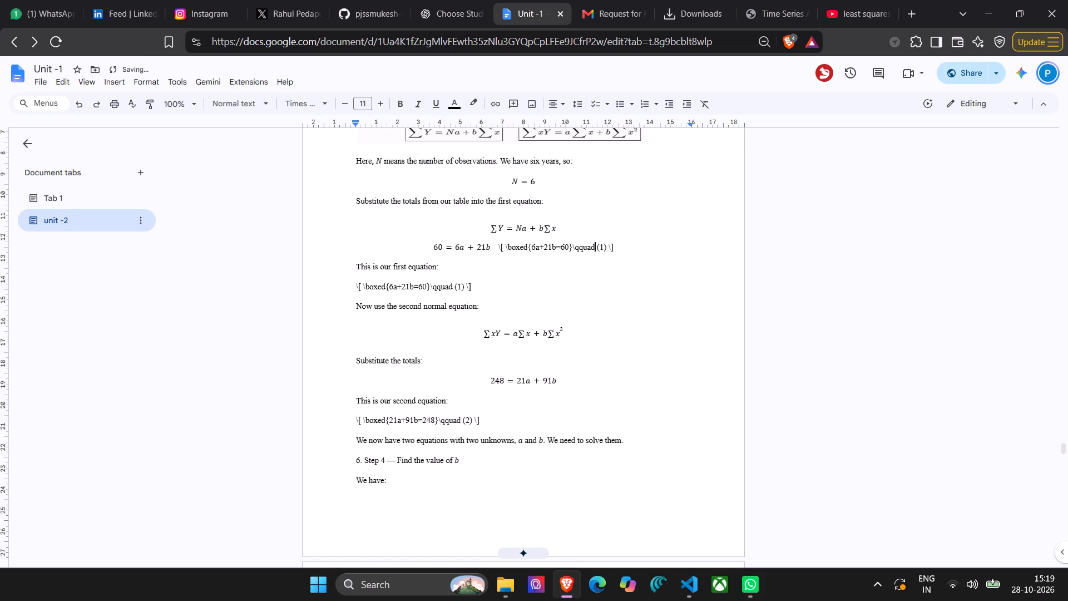
Trim the LaTeX code pasted after 60 = 6a + 21b on both sides so only the label (1) remains.
{"action": "key", "text": "Right"}
{"action": "key", "text": "Right"}
{"action": "key", "text": "Right"}
{"action": "key", "text": "Right"}
{"action": "key", "text": "Right"}
{"action": "key", "text": "Right"}
{"action": "key", "text": "Right"}
{"action": "key", "text": "BackSpace"}
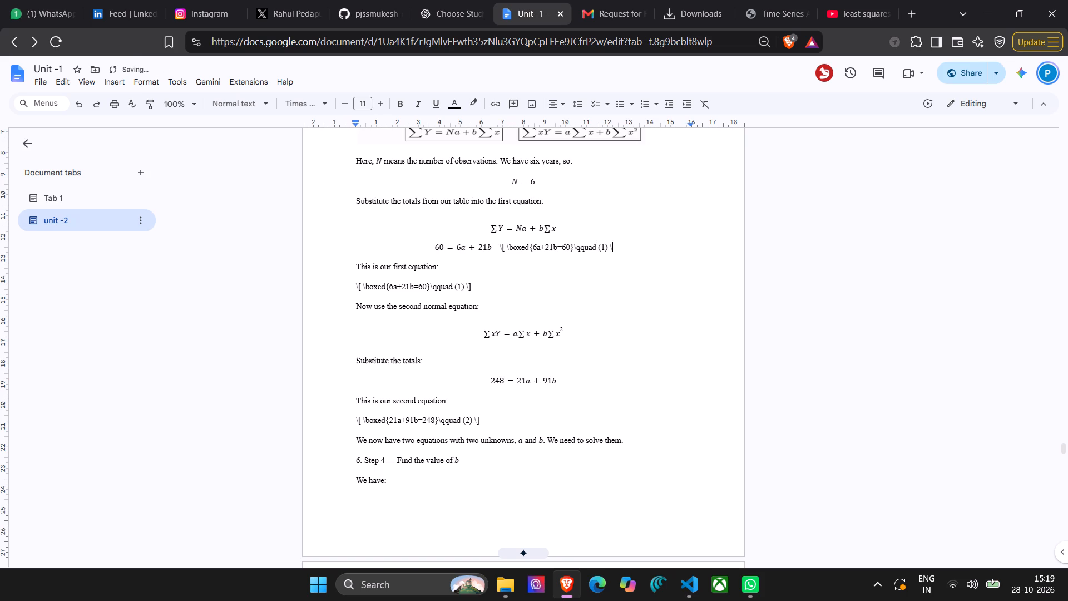
{"action": "key", "text": "BackSpace"}
{"action": "key", "text": "Left"}
{"action": "key", "text": "Left"}
{"action": "key", "text": "Left"}
{"action": "key", "text": "Left"}
{"action": "key", "text": "BackSpace"}
{"action": "key", "text": "BackSpace"}
{"action": "key", "text": "BackSpace"}
{"action": "key", "text": "BackSpace"}
{"action": "key", "text": "BackSpace"}
{"action": "key", "text": "BackSpace"}
{"action": "key", "text": "BackSpace"}
{"action": "key", "text": "BackSpace"}
{"action": "key", "text": "BackSpace"}
{"action": "key", "text": "BackSpace"}
{"action": "key", "text": "BackSpace"}
{"action": "key", "text": "BackSpace"}
{"action": "key", "text": "BackSpace"}
{"action": "key", "text": "BackSpace"}
{"action": "key", "text": "BackSpace"}
{"action": "key", "text": "BackSpace"}
{"action": "key", "text": "BackSpace"}
{"action": "key", "text": "BackSpace"}
{"action": "key", "text": "BackSpace"}
{"action": "key", "text": "BackSpace"}
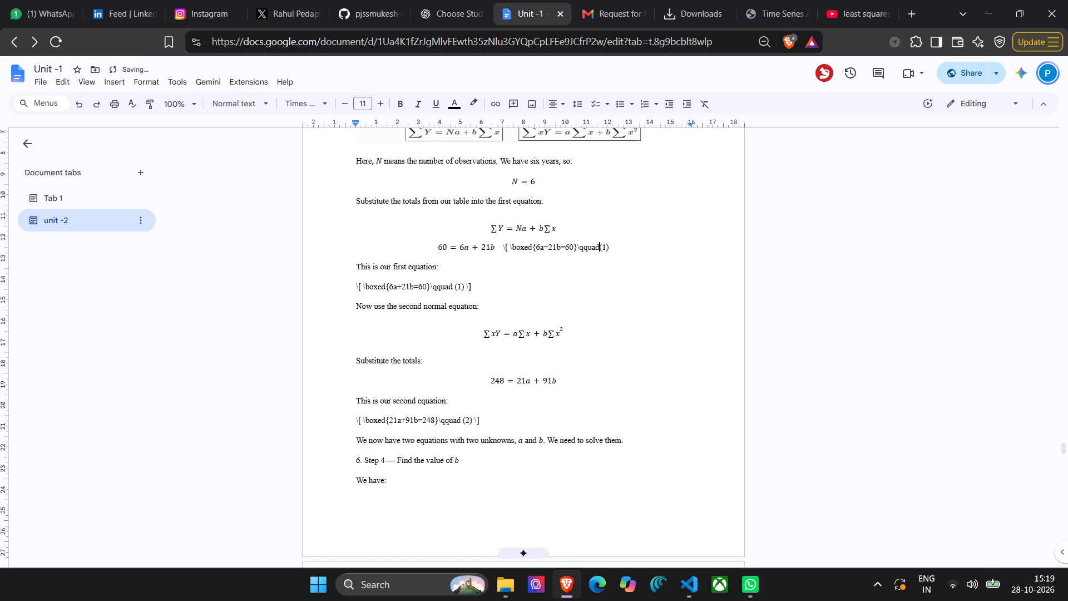
{"action": "key", "text": "BackSpace"}
{"action": "key", "text": "BackSpace"}
{"action": "key", "text": "BackSpace"}
{"action": "key", "text": "BackSpace"}
{"action": "key", "text": "BackSpace"}
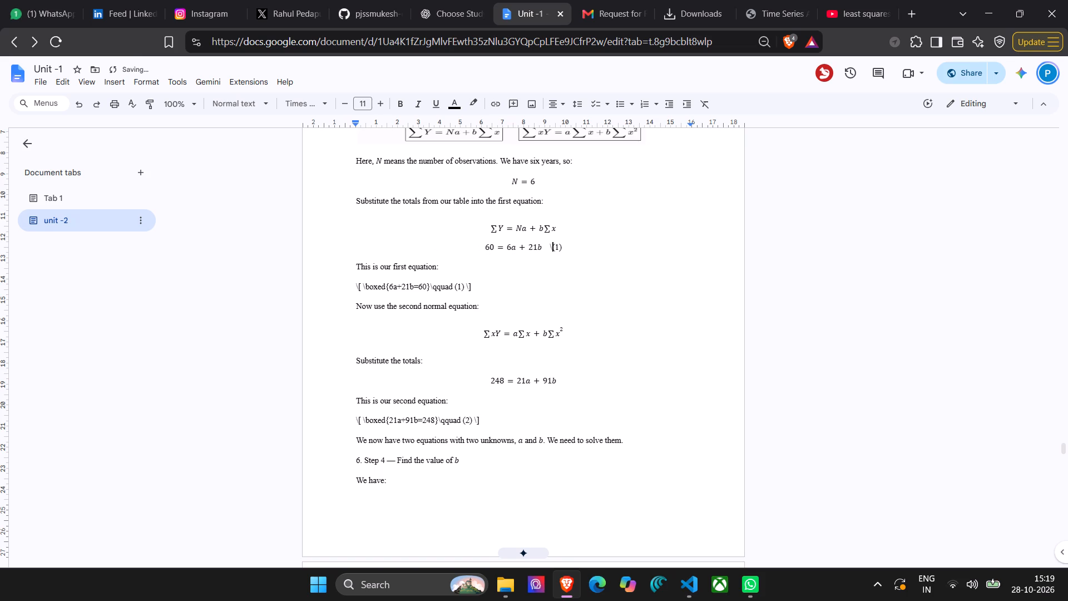
{"action": "key", "text": "BackSpace"}
{"action": "key", "text": "BackSpace"}
Insert three spaces in front of the equation 60 = 6a + 21b (1) to shift it slightly along its line.
{"action": "key", "text": "Left"}
{"action": "key", "text": "Left"}
{"action": "key", "text": "Left"}
{"action": "key", "text": "Left"}
{"action": "key", "text": "Left"}
{"action": "key", "text": "Left"}
{"action": "key", "text": "Left"}
{"action": "key", "text": "Left"}
{"action": "key", "text": "Left"}
{"action": "key", "text": "Left"}
{"action": "key", "text": "Left"}
{"action": "key", "text": "Left"}
{"action": "key", "text": "Left"}
{"action": "key", "text": "Left"}
{"action": "key", "text": "Left"}
{"action": "key", "text": "Left"}
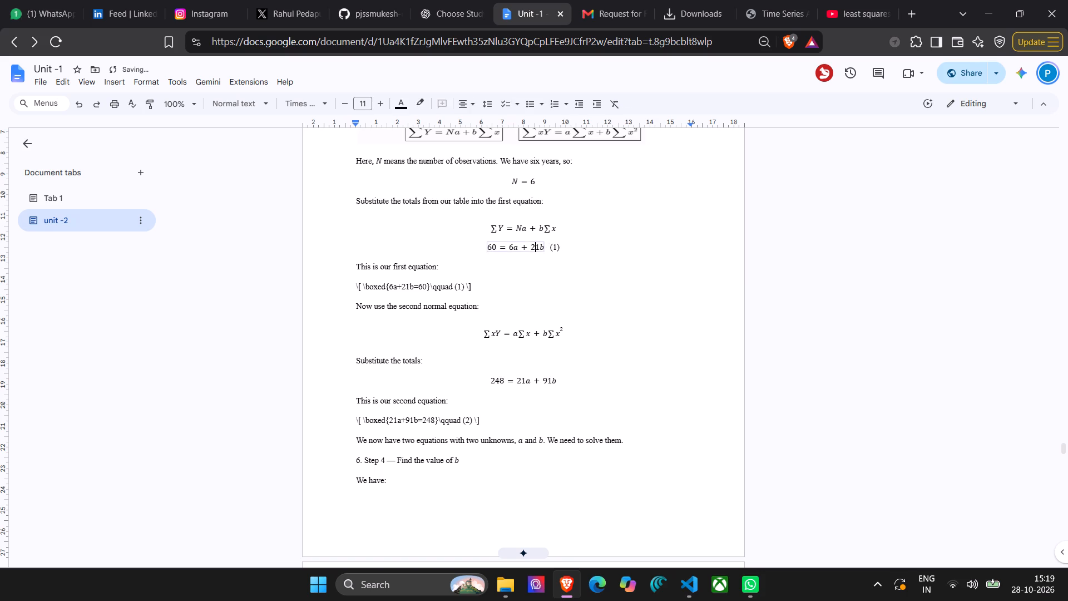
{"action": "key", "text": "Right"}
{"action": "key", "text": "Right"}
{"action": "key", "text": "space"}
{"action": "key", "text": "space"}
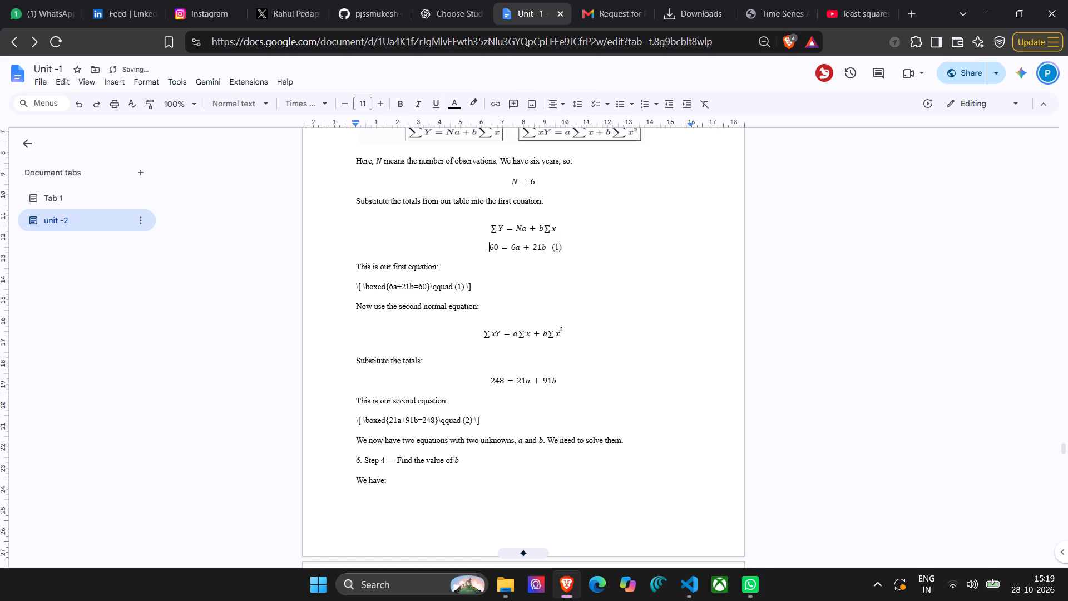
{"action": "key", "text": "space"}
Delete the "This is our first equation:" line and its \boxed{6a+21b=60} LaTeX line, leaving no blank line.
{"action": "left_click_drag", "start_coordinate": [492, 297], "coordinate": [352, 275]}
{"action": "left_click", "coordinate": [471, 309]}
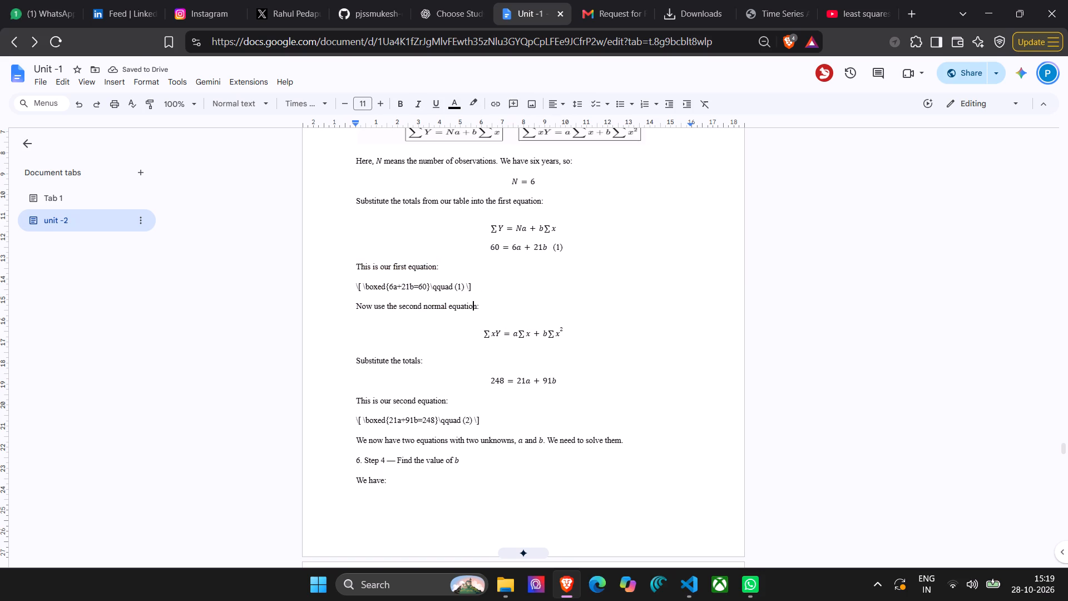
{"action": "left_click_drag", "start_coordinate": [477, 286], "coordinate": [347, 269]}
{"action": "key", "text": "BackSpace"}
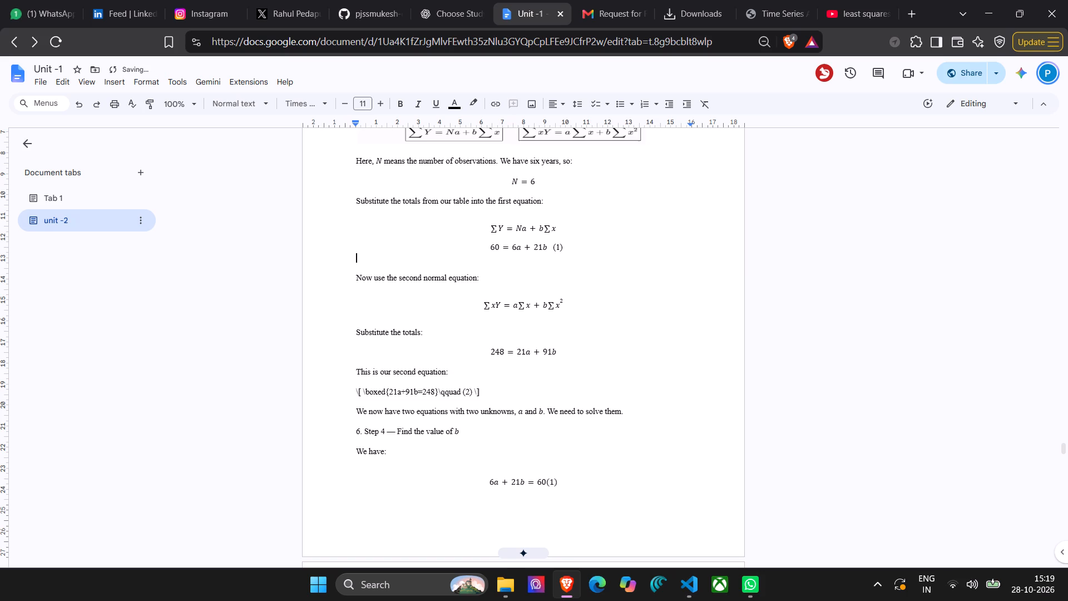
{"action": "key", "text": "BackSpace"}
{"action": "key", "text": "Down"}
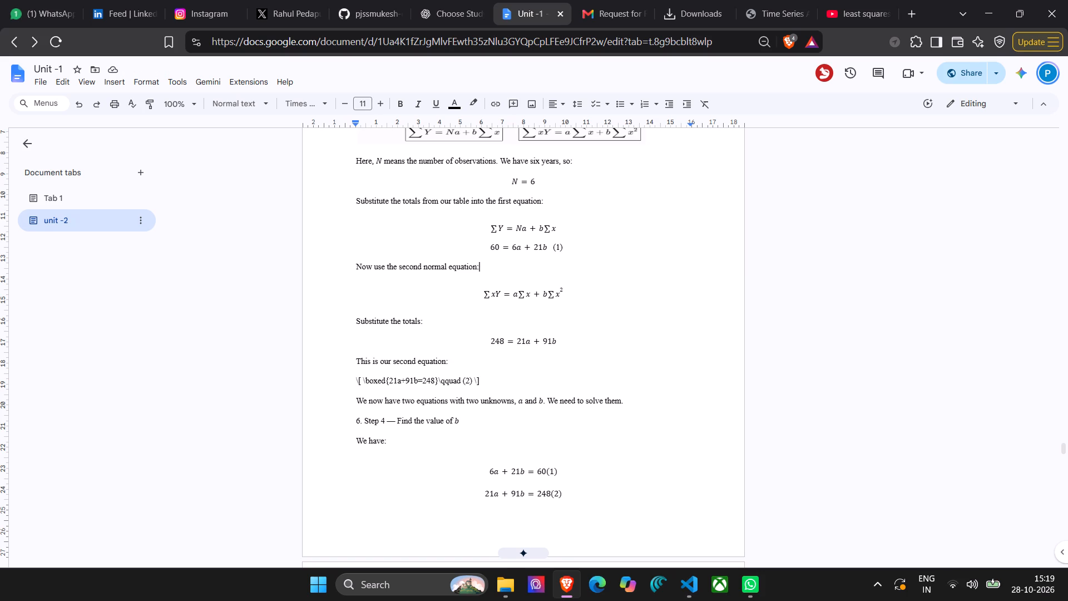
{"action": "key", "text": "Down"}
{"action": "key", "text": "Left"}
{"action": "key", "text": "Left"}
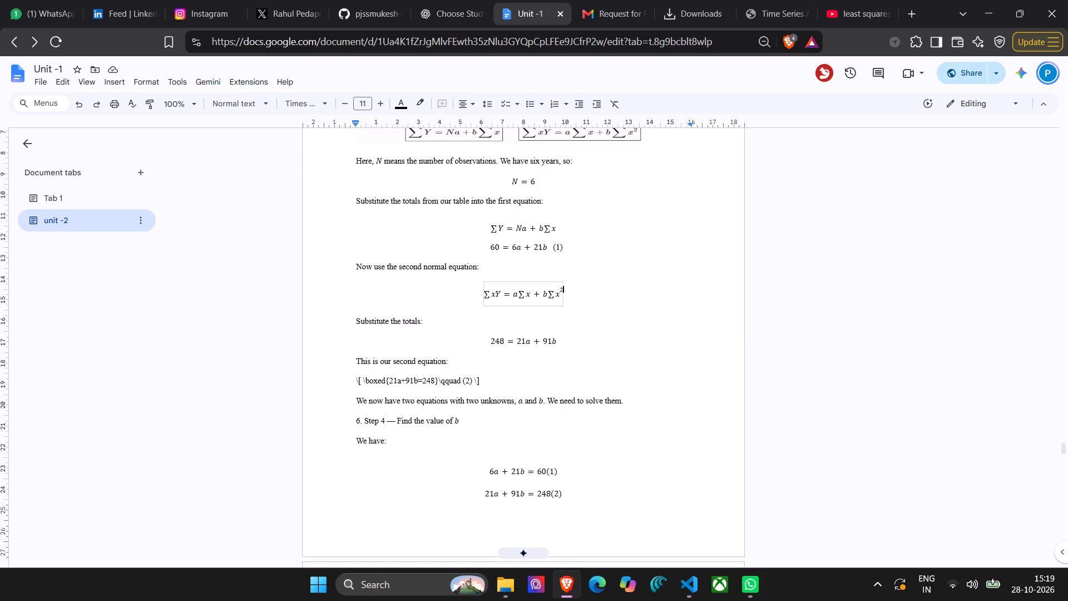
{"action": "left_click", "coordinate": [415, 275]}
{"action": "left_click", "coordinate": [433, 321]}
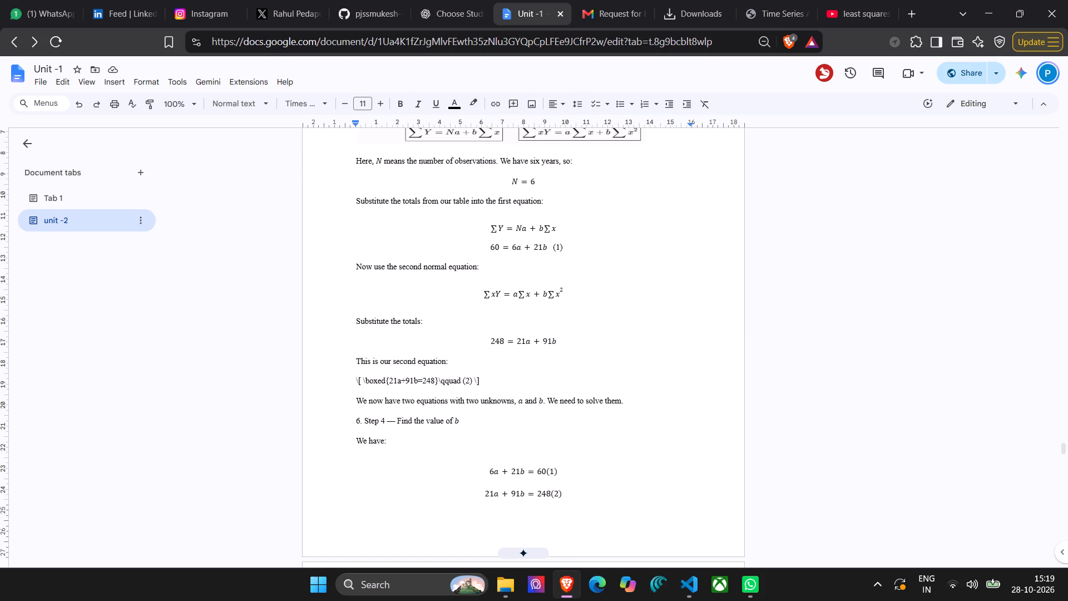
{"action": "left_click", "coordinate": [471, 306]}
Move the label (2) to after 248 = 21a + 91b, deleting the "This is our second equation:" line and its \boxed LaTeX line.
{"action": "left_click_drag", "start_coordinate": [472, 385], "coordinate": [466, 383]}
{"action": "left_click_drag", "start_coordinate": [466, 383], "coordinate": [462, 378]}
{"action": "left_click_drag", "start_coordinate": [462, 378], "coordinate": [461, 378]}
{"action": "key", "text": "ctrl+c"}
{"action": "left_click_drag", "start_coordinate": [487, 381], "coordinate": [353, 366]}
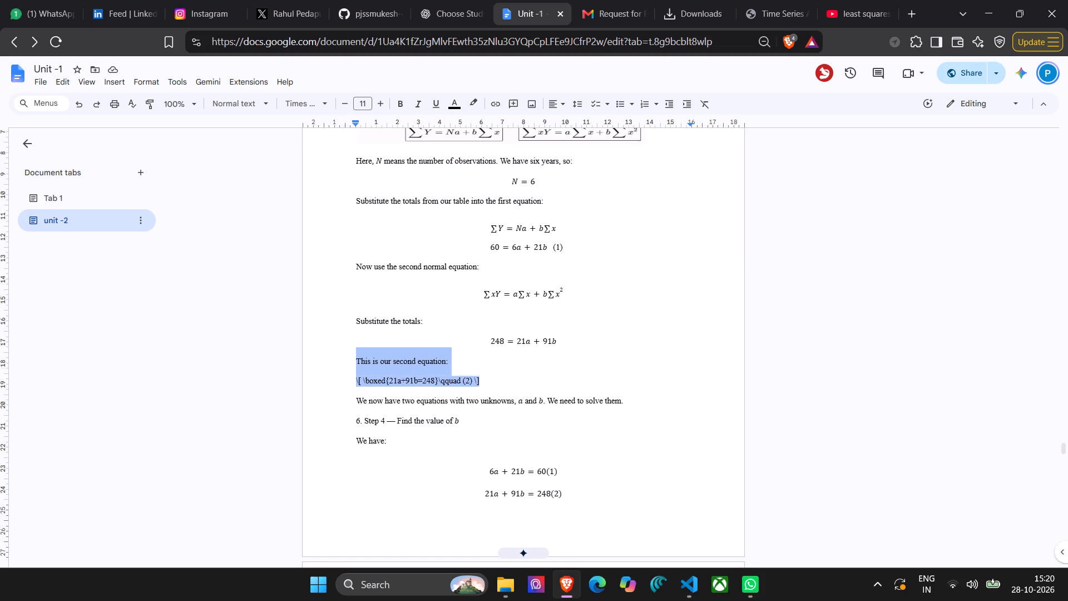
{"action": "left_click_drag", "start_coordinate": [353, 366], "coordinate": [345, 365]}
{"action": "key", "text": "BackSpace"}
{"action": "key", "text": "BackSpace"}
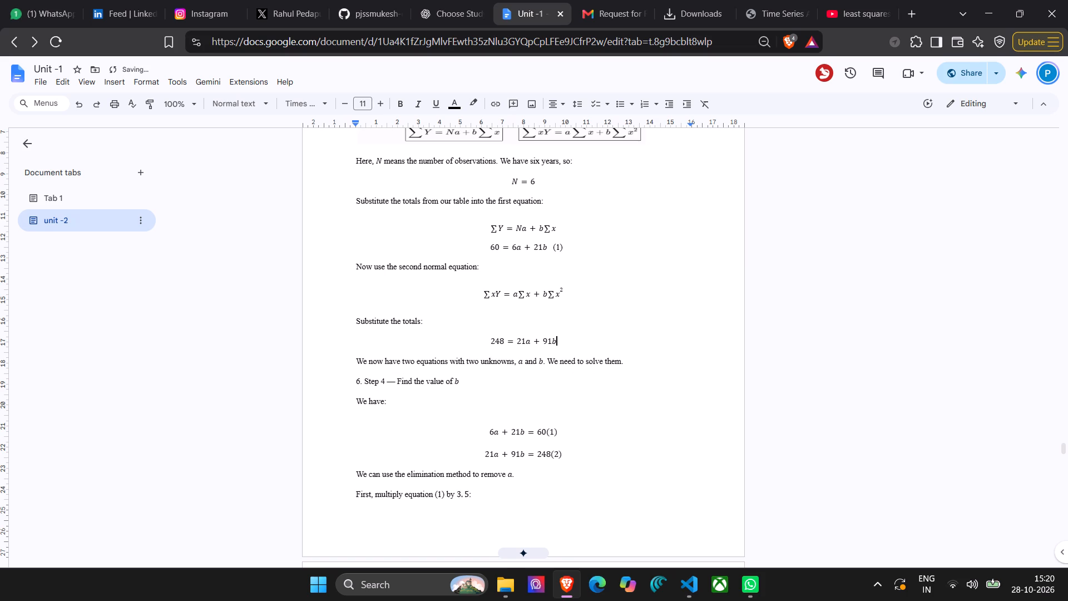
{"action": "key", "text": "space"}
{"action": "key", "text": "ctrl+v"}
Delete the blank line between "We have:" and the equation 6a + 21b = 60(1).
{"action": "left_click", "coordinate": [454, 420]}
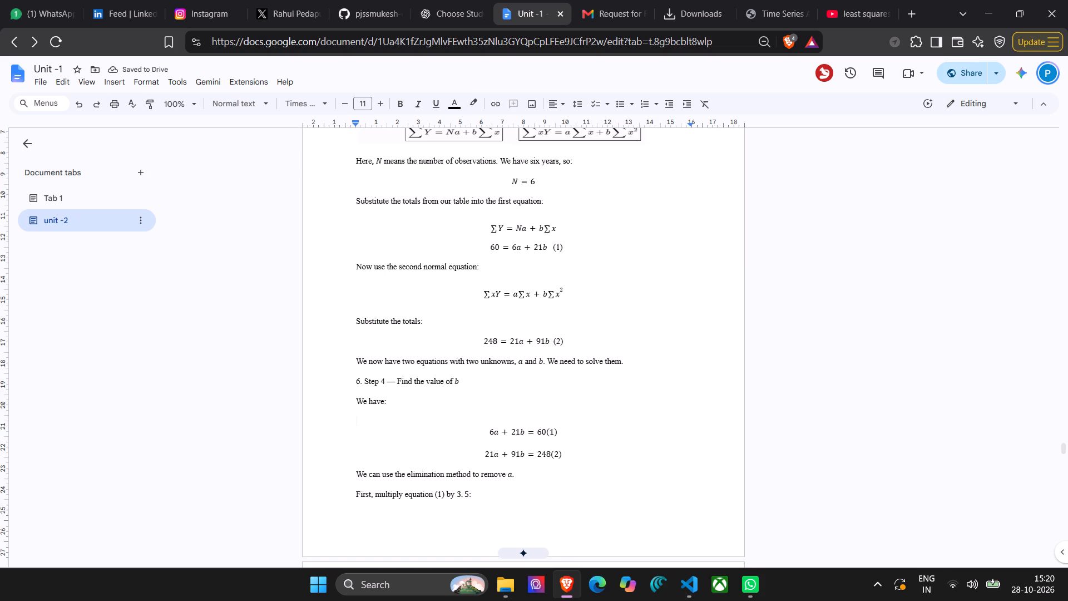
{"action": "key", "text": "BackSpace"}
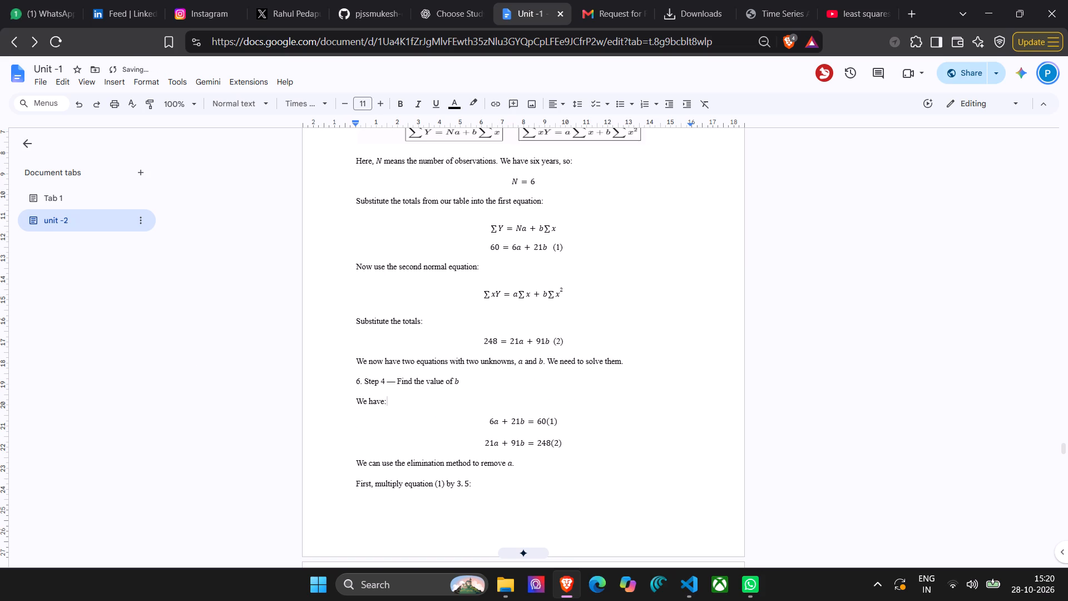
Remove the number "6." in front of the heading "Step 4 — Find the value of b".
{"action": "left_click_drag", "start_coordinate": [367, 383], "coordinate": [355, 381]}
{"action": "key", "text": "Right"}
{"action": "key", "text": "Left"}
{"action": "key", "text": "BackSpace"}
{"action": "key", "text": "BackSpace"}
{"action": "key", "text": "BackSpace"}
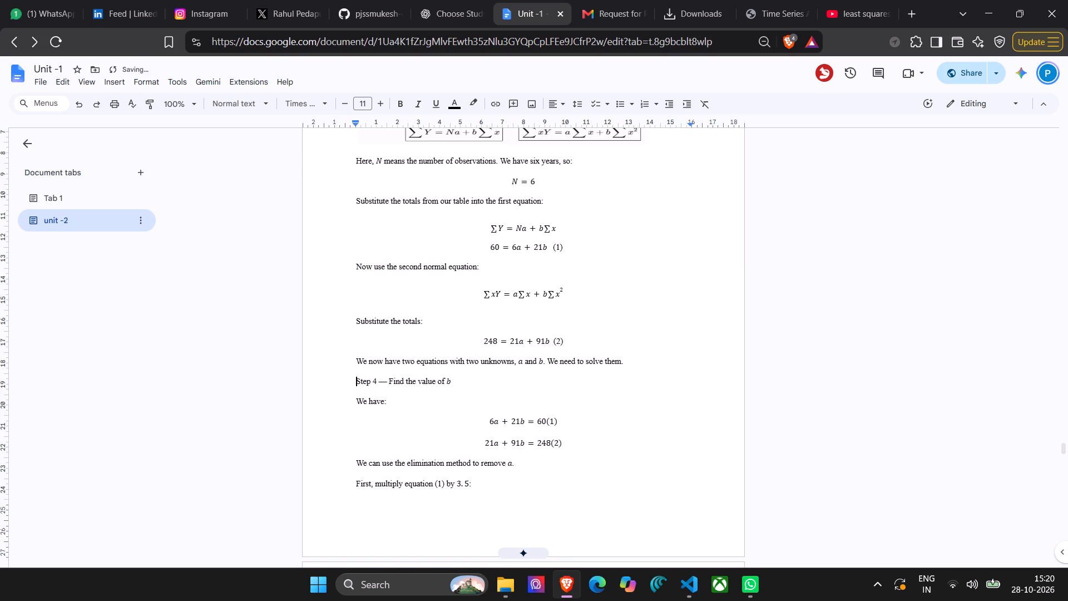
Make the heading "Step 4 — Find the value of b" bold.
{"action": "left_click_drag", "start_coordinate": [355, 381], "coordinate": [484, 378]}
{"action": "right_click", "coordinate": [484, 378]}
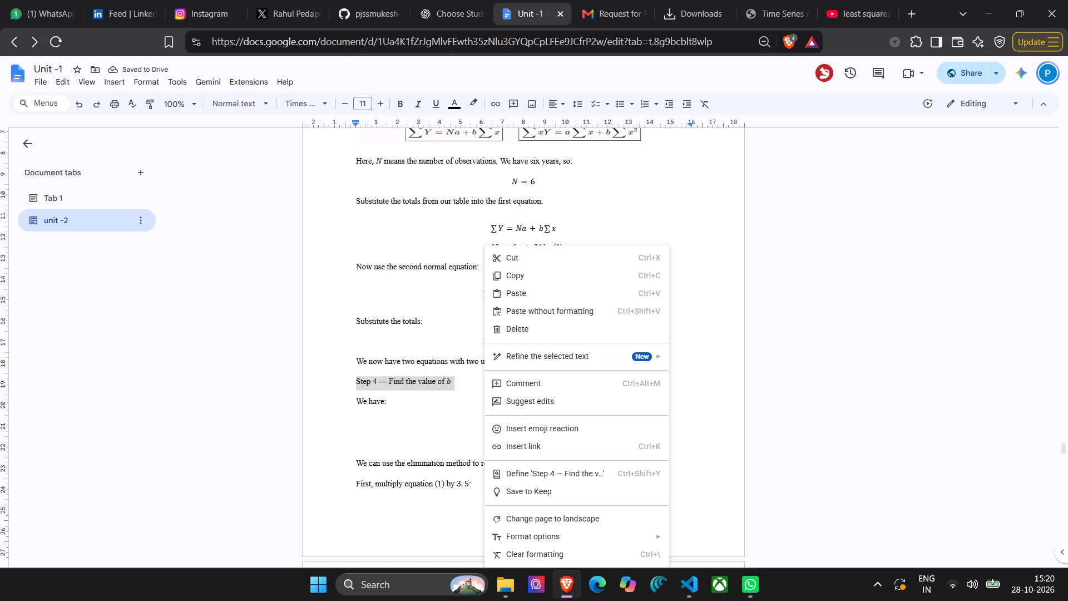
{"action": "left_click", "coordinate": [403, 98]}
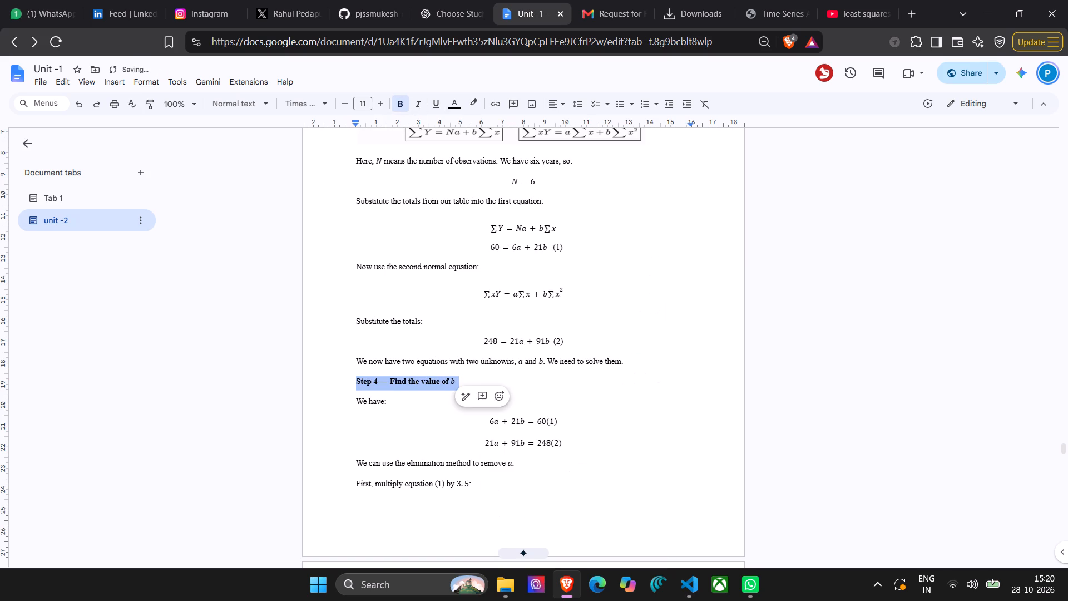
{"action": "left_click", "coordinate": [478, 420]}
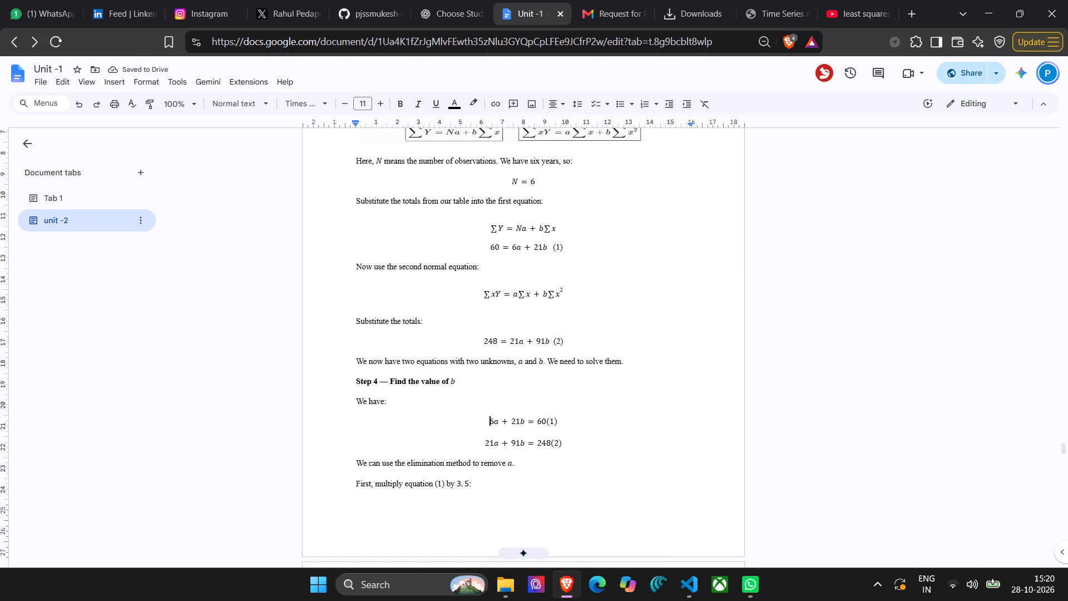
Delete the blank line above the equation 3.5(6a + 21b) = 3.5(60) at the start of the following page.
{"action": "scroll", "coordinate": [478, 420], "scroll_direction": "down", "scroll_amount": 4}
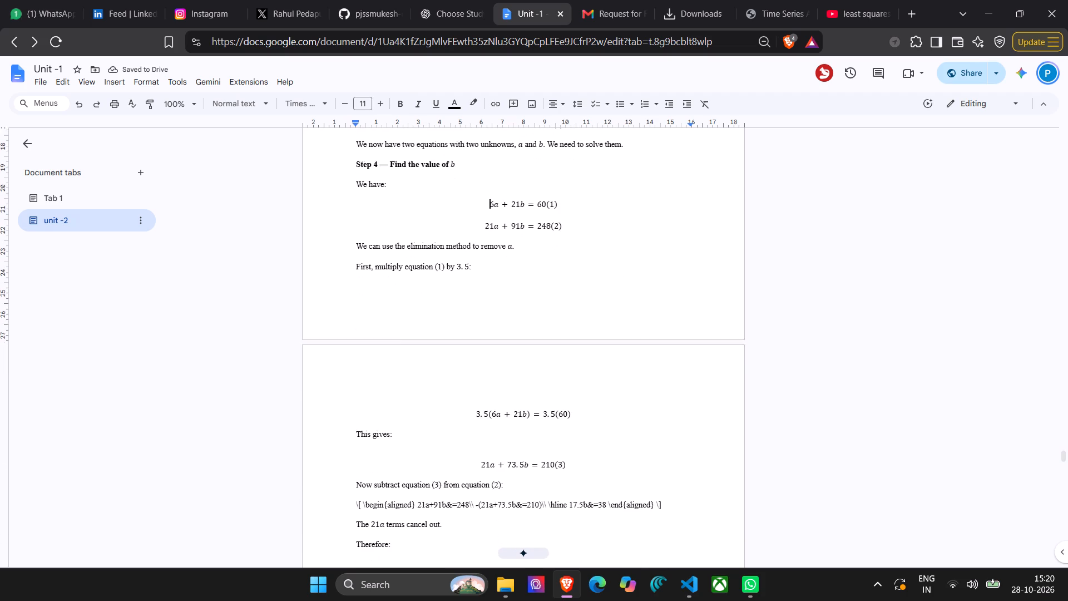
{"action": "scroll", "coordinate": [478, 420], "scroll_direction": "down", "scroll_amount": 2}
{"action": "left_click", "coordinate": [457, 284]}
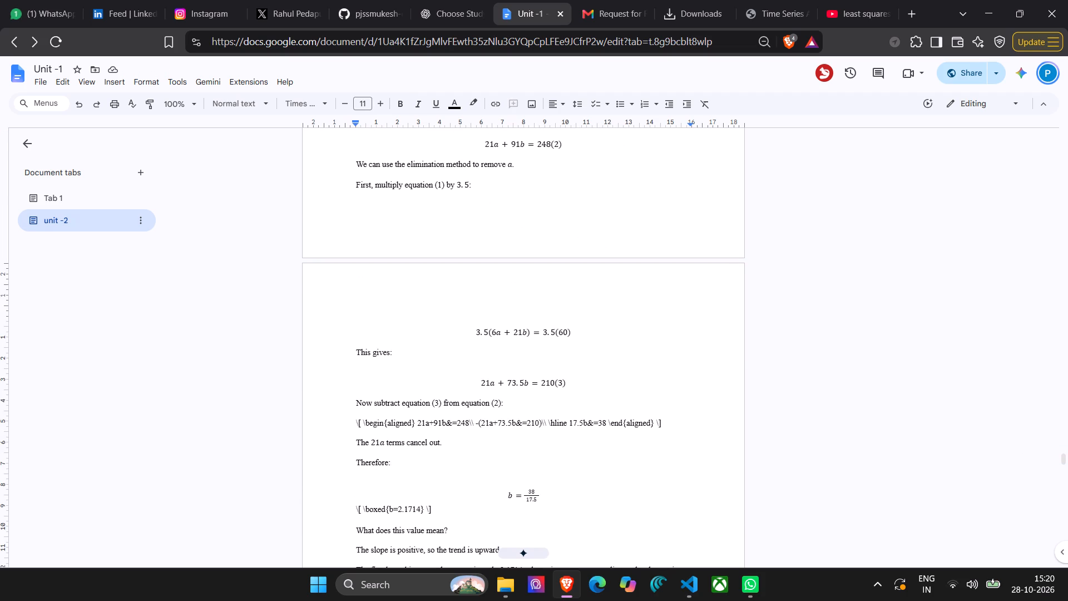
{"action": "key", "text": "BackSpace"}
{"action": "key", "text": "Down"}
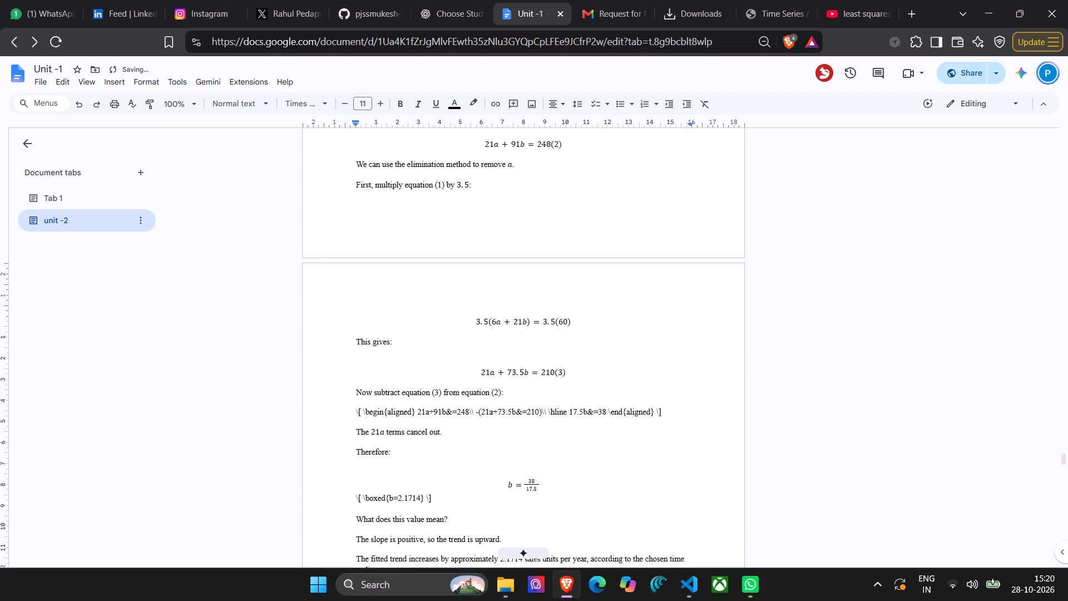
{"action": "key", "text": "Down"}
{"action": "key", "text": "Down"}
{"action": "key", "text": "Down"}
{"action": "left_click_drag", "start_coordinate": [676, 413], "coordinate": [348, 419]}
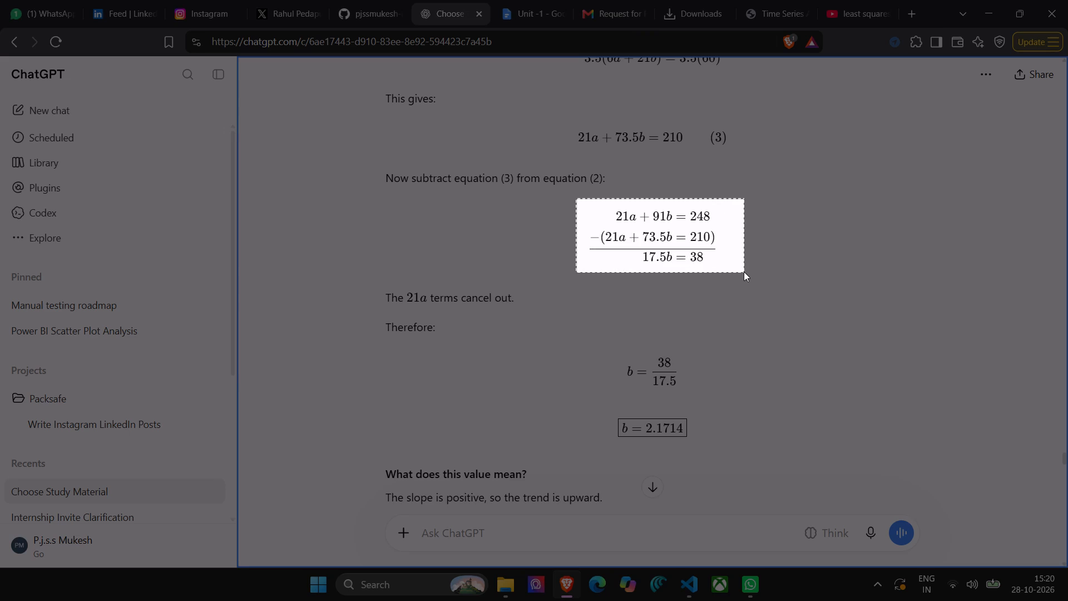
{"action": "left_click_drag", "start_coordinate": [744, 272], "coordinate": [755, 271]}
{"action": "left_click", "coordinate": [547, 0]}
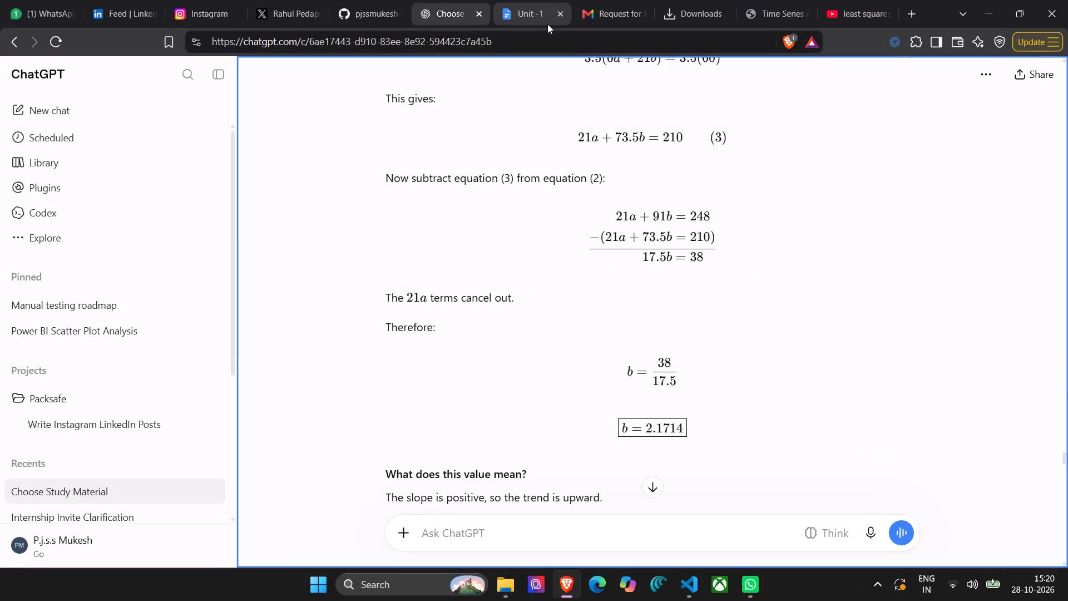
{"action": "key", "text": "ctrl+v"}
Shrink the pasted subtraction image proportionally to about 6 cm wide.
{"action": "left_click", "coordinate": [496, 419]}
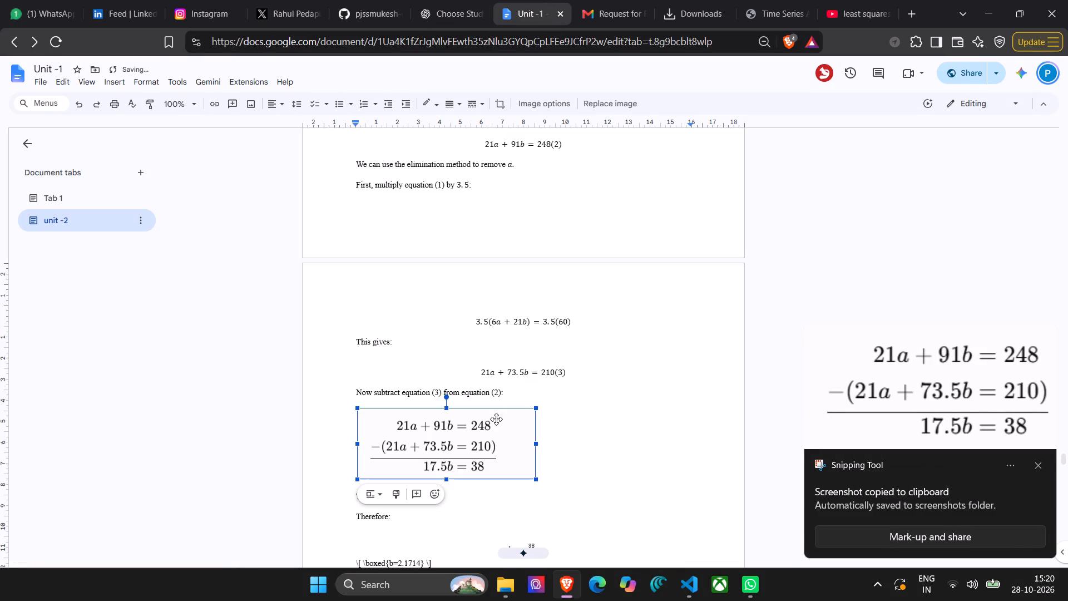
{"action": "left_click_drag", "start_coordinate": [535, 479], "coordinate": [482, 437]}
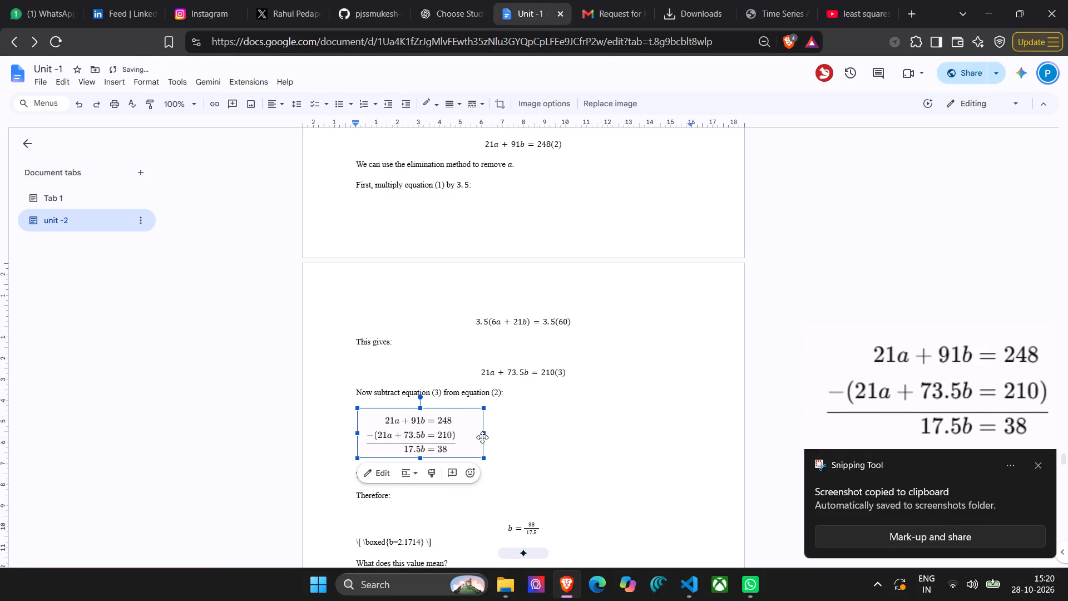
{"action": "left_click_drag", "start_coordinate": [482, 462], "coordinate": [429, 421]}
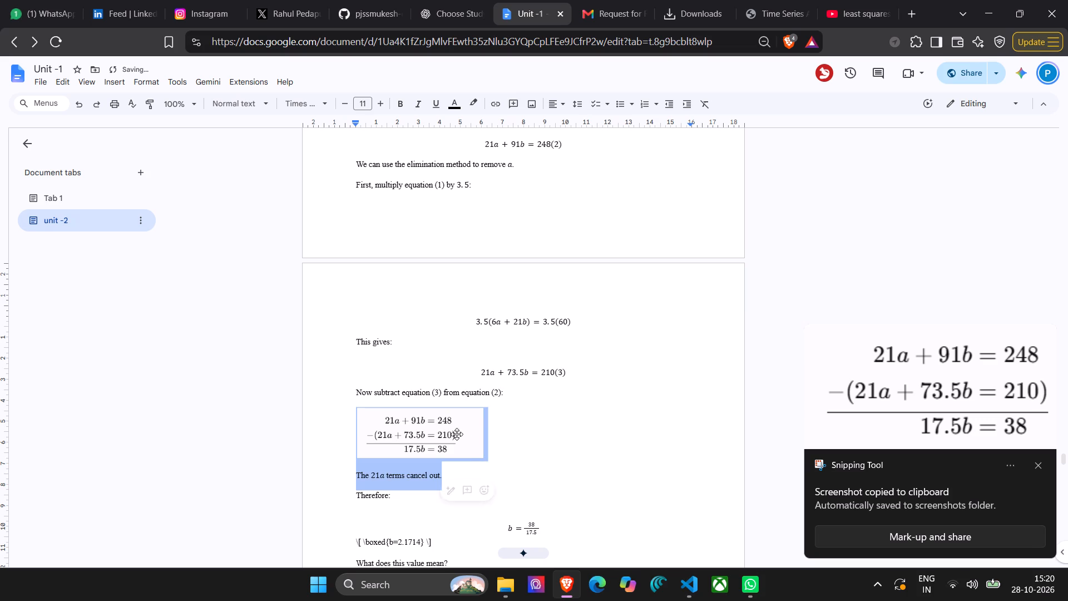
{"action": "left_click", "coordinate": [469, 442]}
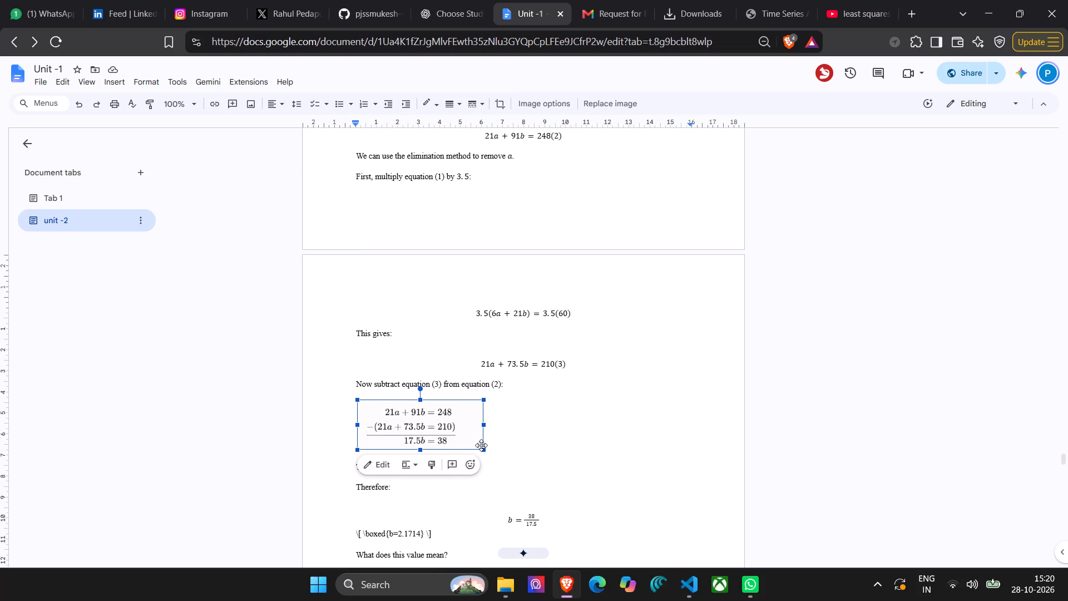
{"action": "left_click_drag", "start_coordinate": [482, 450], "coordinate": [436, 417]}
{"action": "left_click", "coordinate": [436, 417]}
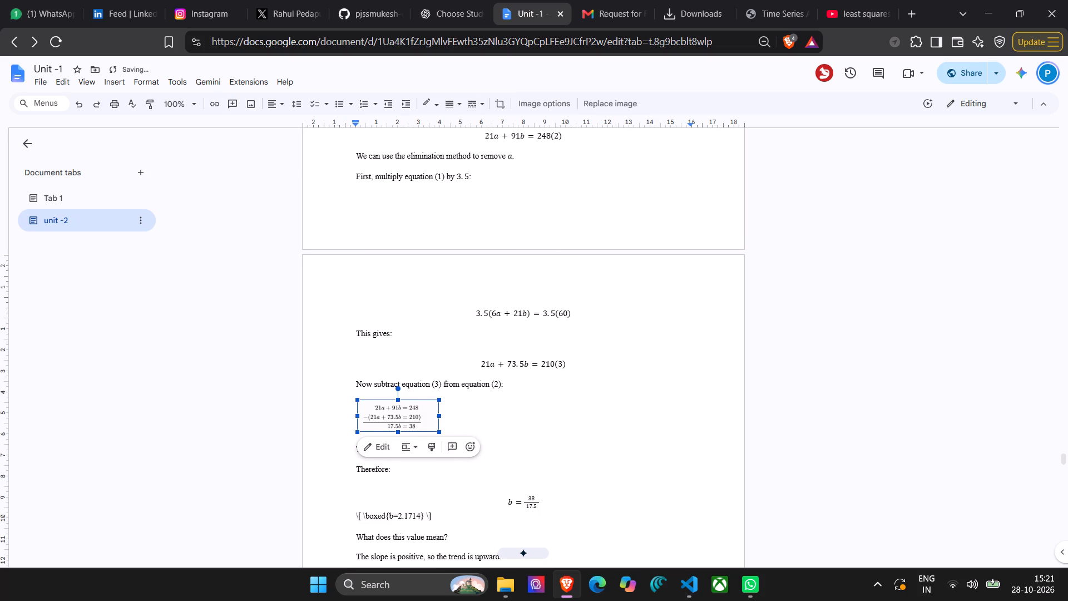
{"action": "left_click_drag", "start_coordinate": [438, 433], "coordinate": [452, 447]}
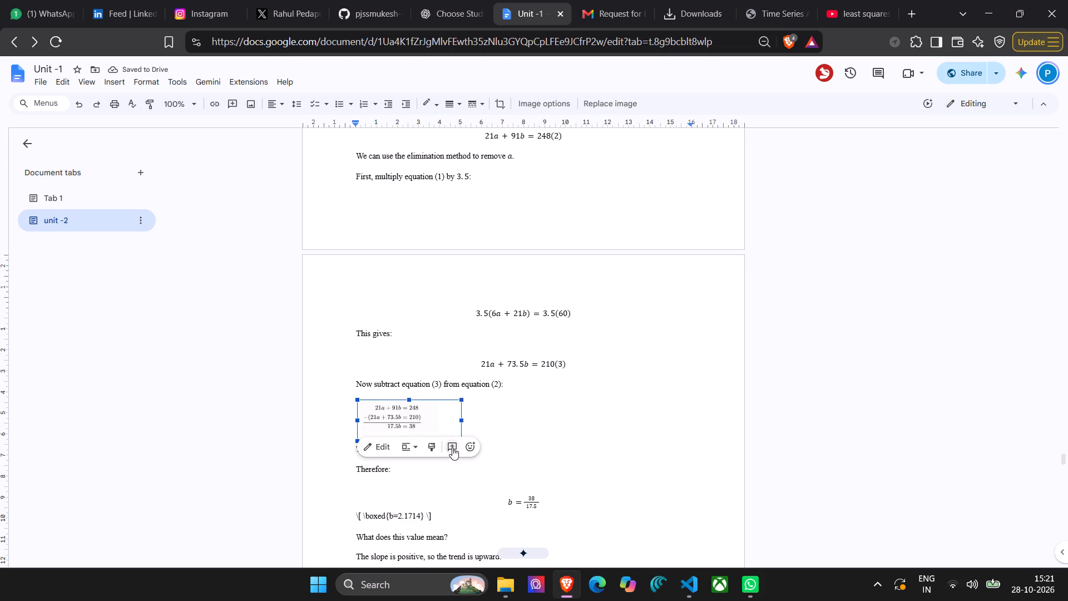
{"action": "left_click_drag", "start_coordinate": [452, 447], "coordinate": [457, 449]}
{"action": "left_click", "coordinate": [536, 449]}
{"action": "scroll", "coordinate": [536, 449], "scroll_direction": "down", "scroll_amount": 1}
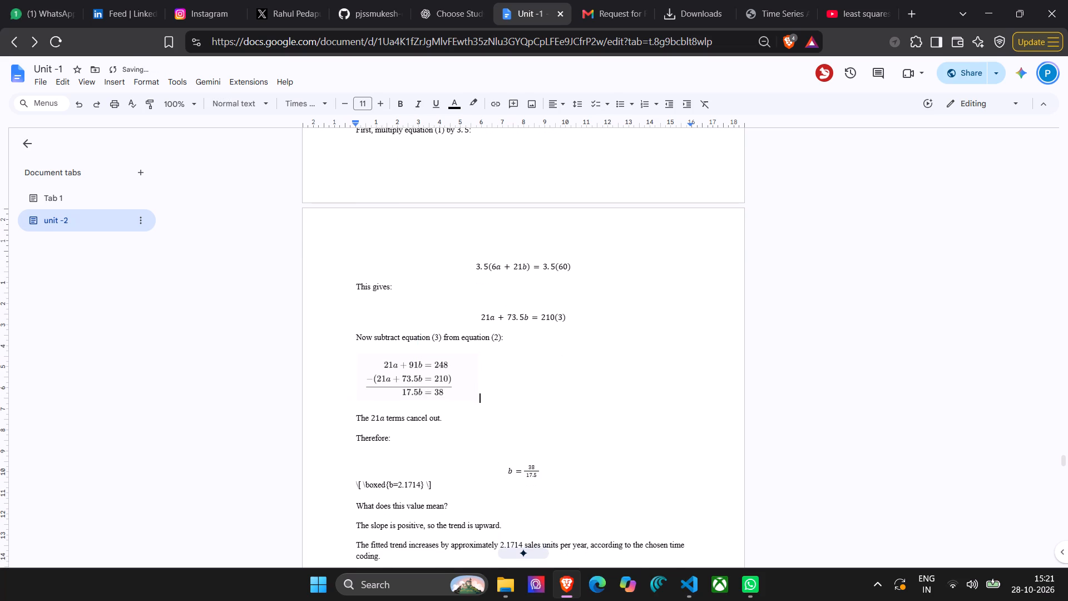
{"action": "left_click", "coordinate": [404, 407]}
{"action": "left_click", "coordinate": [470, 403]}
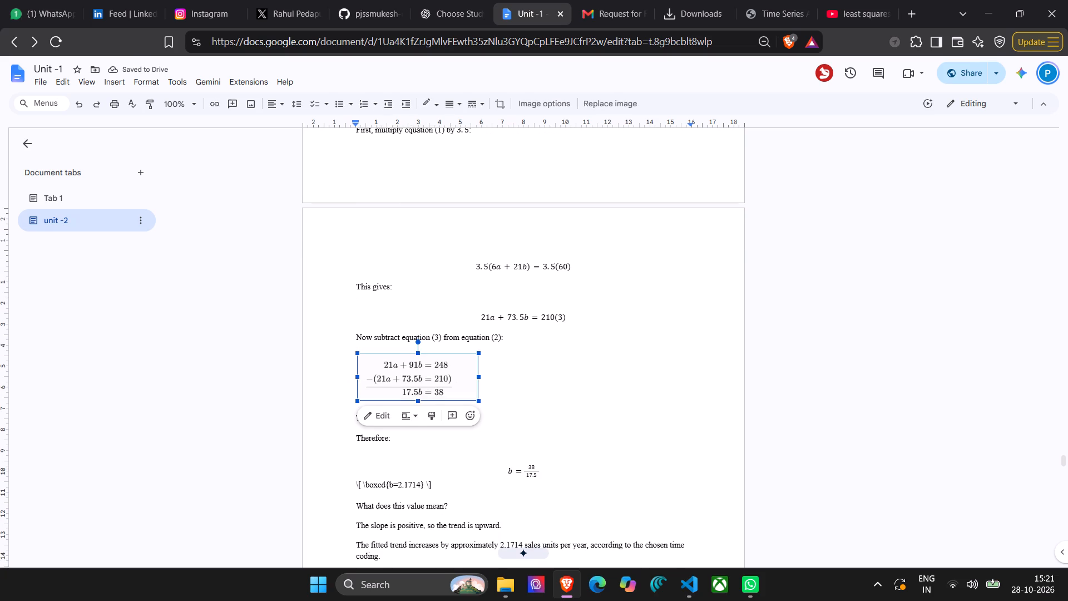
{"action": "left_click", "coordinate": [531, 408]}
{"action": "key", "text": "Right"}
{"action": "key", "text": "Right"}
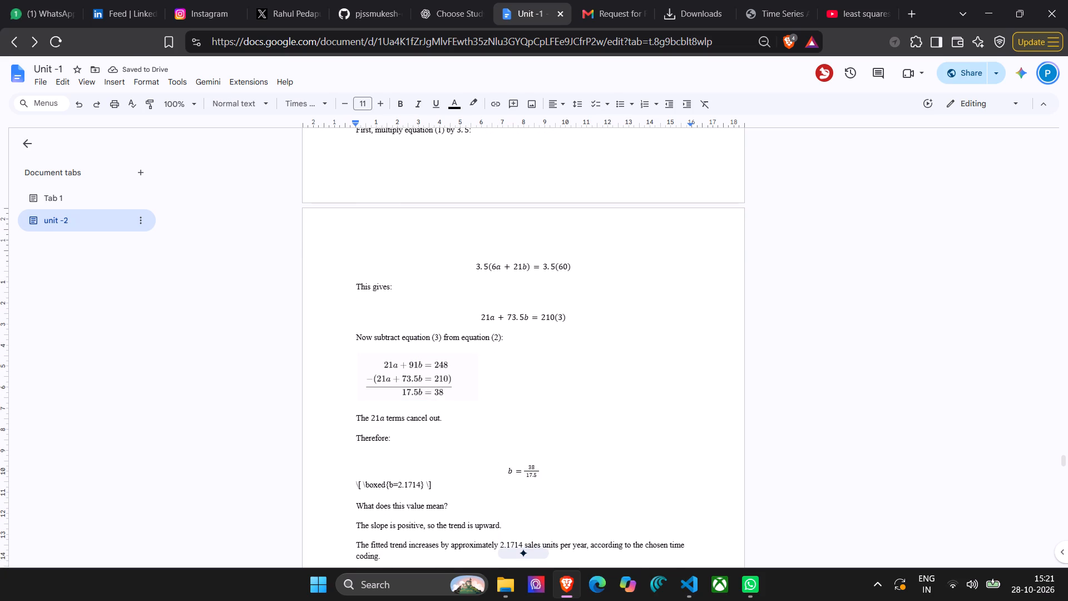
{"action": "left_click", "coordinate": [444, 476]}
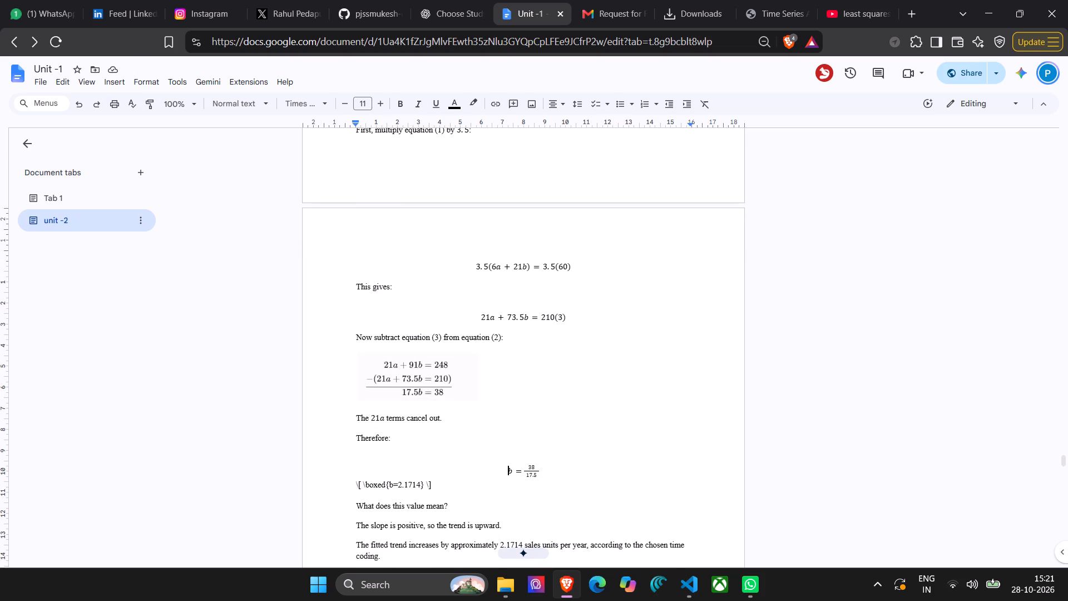
Strip the \[ \boxed{ } \] LaTeX markup from the line below b = 38/17.5, leaving only b=2.1714.
{"action": "left_click", "coordinate": [439, 485]}
{"action": "key", "text": "BackSpace"}
{"action": "key", "text": "BackSpace"}
{"action": "key", "text": "BackSpace"}
{"action": "key", "text": "BackSpace"}
{"action": "key", "text": "Left"}
{"action": "key", "text": "Left"}
{"action": "key", "text": "Left"}
{"action": "key", "text": "Left"}
{"action": "key", "text": "Left"}
{"action": "key", "text": "Left"}
{"action": "key", "text": "Left"}
{"action": "key", "text": "Left"}
{"action": "key", "text": "Left"}
{"action": "key", "text": "Right"}
{"action": "key", "text": "BackSpace"}
{"action": "key", "text": "BackSpace"}
{"action": "key", "text": "BackSpace"}
{"action": "key", "text": "BackSpace"}
{"action": "key", "text": "BackSpace"}
{"action": "key", "text": "BackSpace"}
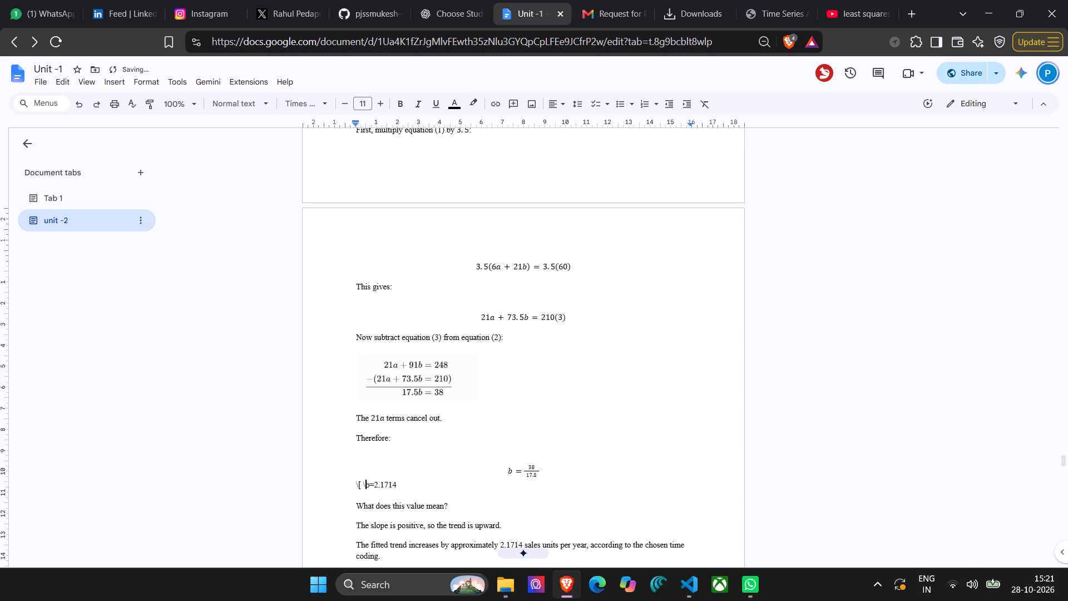
{"action": "key", "text": "BackSpace"}
{"action": "key", "text": "BackSpace"}
{"action": "key", "text": "BackSpace"}
{"action": "key", "text": "BackSpace"}
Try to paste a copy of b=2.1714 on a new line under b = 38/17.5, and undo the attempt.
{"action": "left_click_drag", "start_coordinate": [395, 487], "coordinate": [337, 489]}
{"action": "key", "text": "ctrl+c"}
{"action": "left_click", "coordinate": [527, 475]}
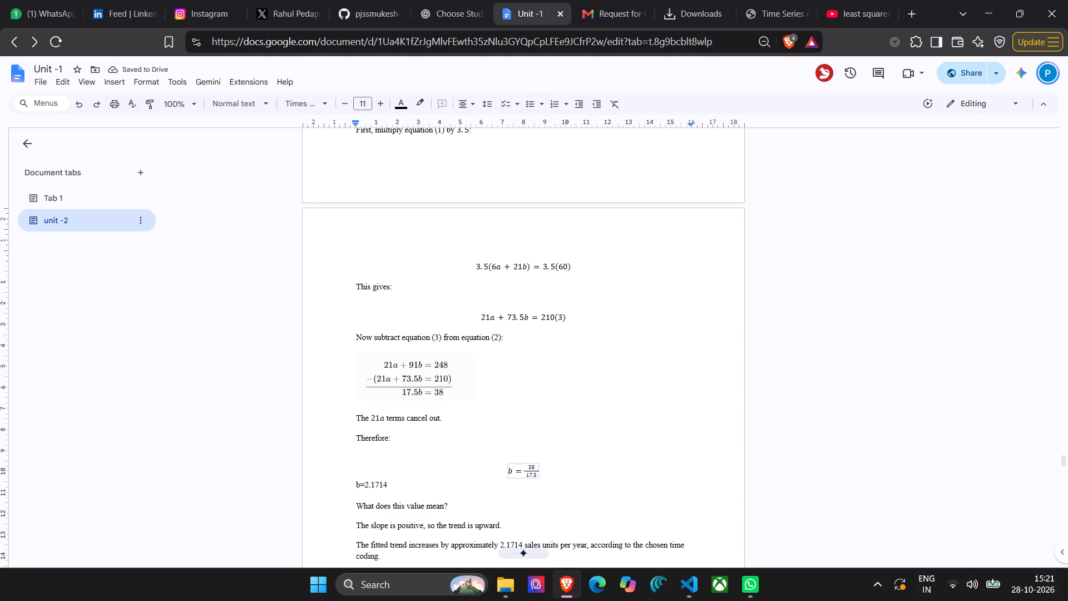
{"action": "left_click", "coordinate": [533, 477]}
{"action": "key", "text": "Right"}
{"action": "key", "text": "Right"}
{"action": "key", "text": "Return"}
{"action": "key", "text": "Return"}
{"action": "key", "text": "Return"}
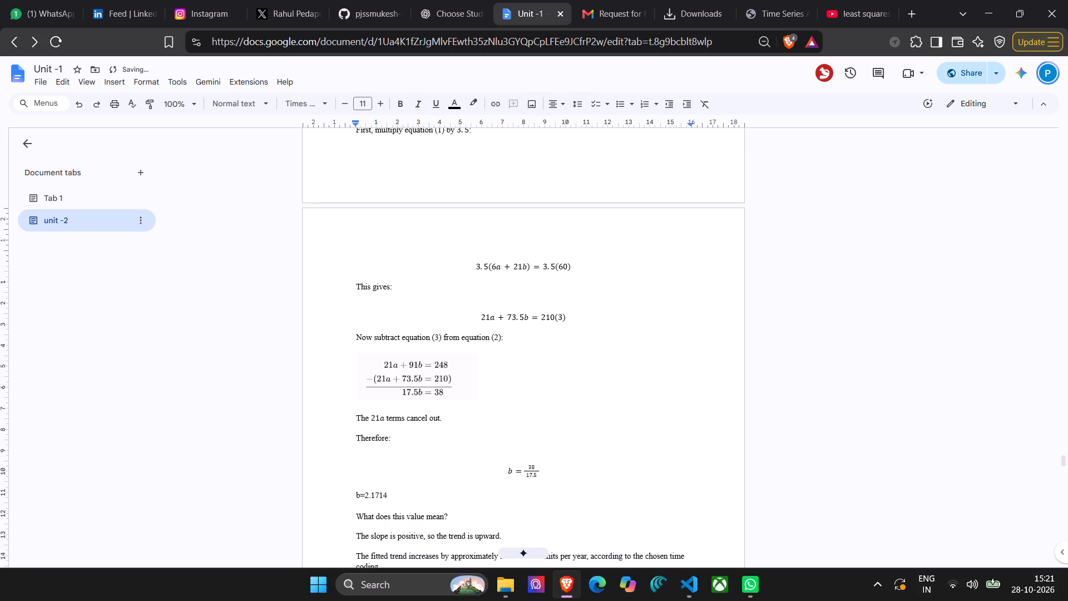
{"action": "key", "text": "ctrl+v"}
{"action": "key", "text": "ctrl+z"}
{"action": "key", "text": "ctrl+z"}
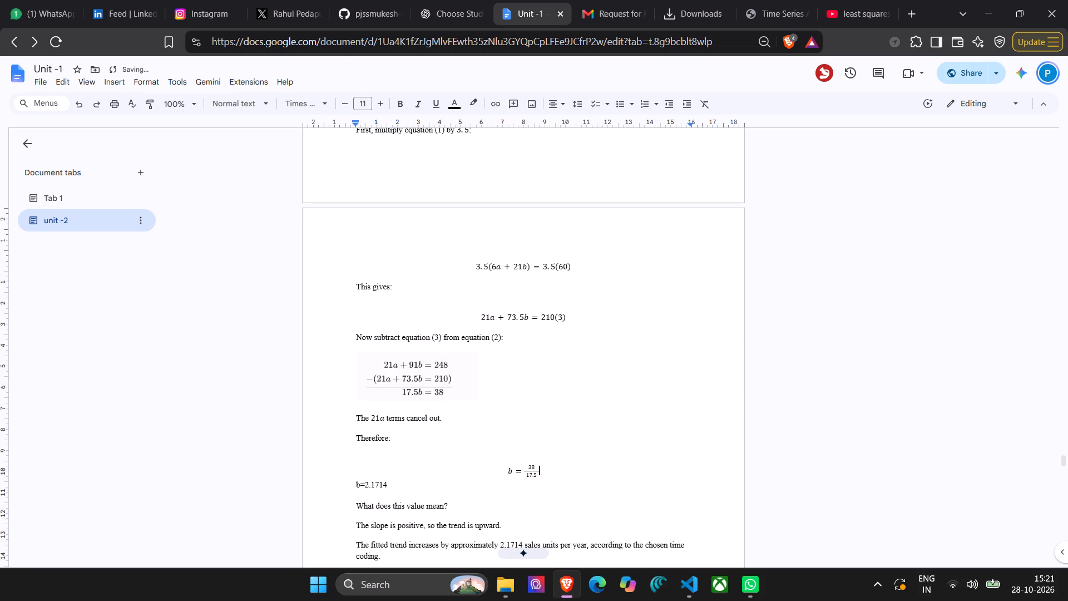
Indent the b=2.1714 line until it aligns with the start of the centred equation b = 38/17.5 above it.
{"action": "scroll", "coordinate": [454, 506], "scroll_direction": "down", "scroll_amount": 1}
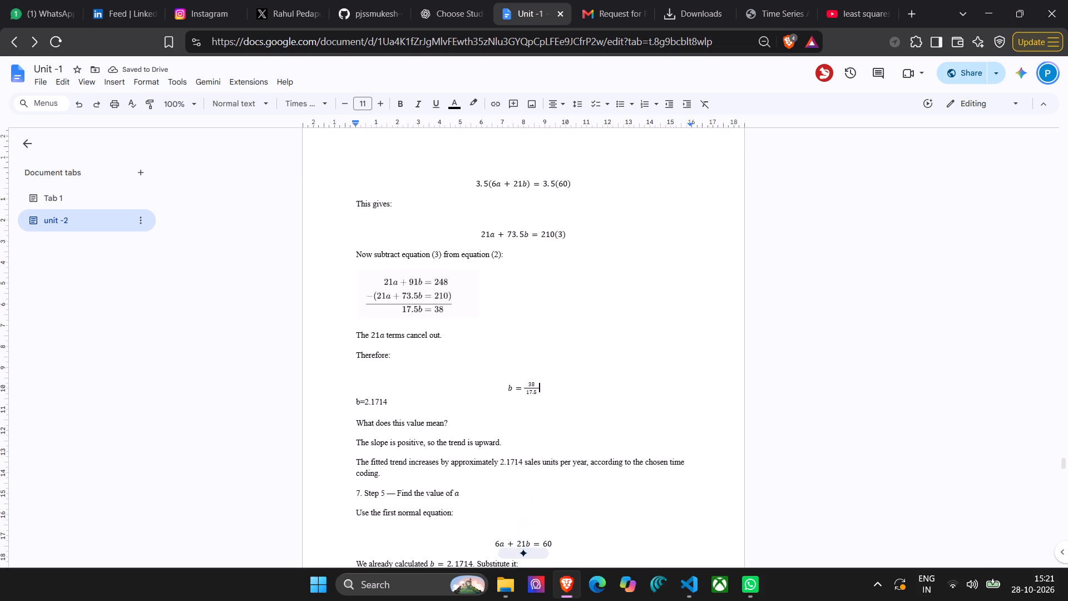
{"action": "scroll", "coordinate": [454, 506], "scroll_direction": "down", "scroll_amount": 1}
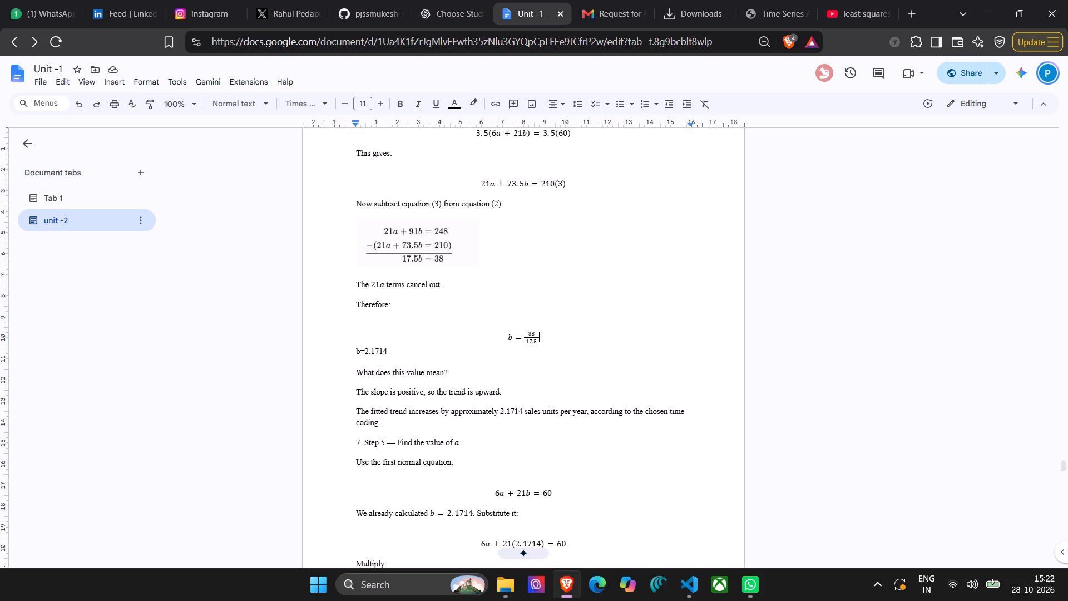
{"action": "left_click", "coordinate": [349, 357]}
{"action": "key", "text": "space"}
{"action": "key", "text": "space"}
{"action": "key", "text": "Tab"}
{"action": "key", "text": "Tab"}
{"action": "key", "text": "Tab"}
{"action": "key", "text": "Tab"}
{"action": "key", "text": "Tab"}
{"action": "key", "text": "Tab"}
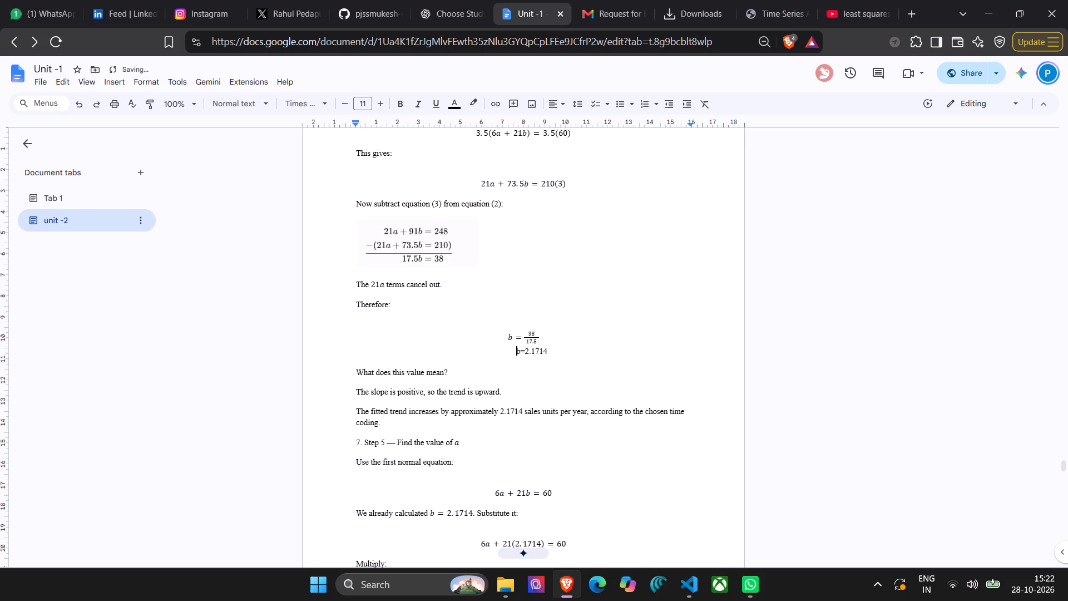
{"action": "key", "text": "BackSpace"}
{"action": "key", "text": "space"}
{"action": "key", "text": "space"}
{"action": "key", "text": "space"}
{"action": "key", "text": "space"}
{"action": "key", "text": "space"}
{"action": "key", "text": "space"}
{"action": "key", "text": "space"}
{"action": "key", "text": "space"}
{"action": "key", "text": "space"}
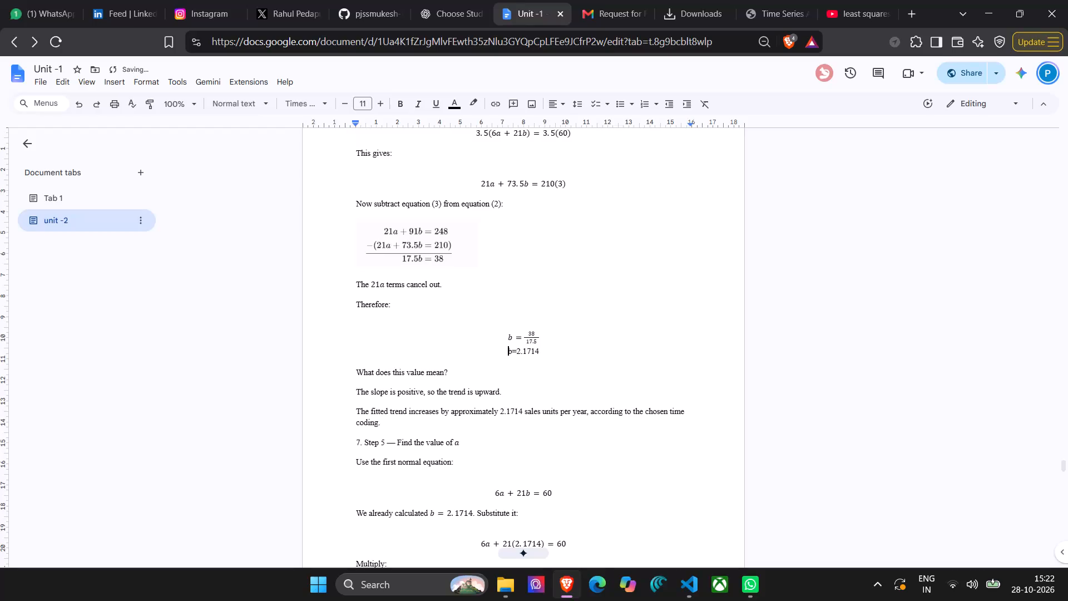
Italicise the letter b in the b=2.1714 line.
{"action": "left_click", "coordinate": [513, 351]}
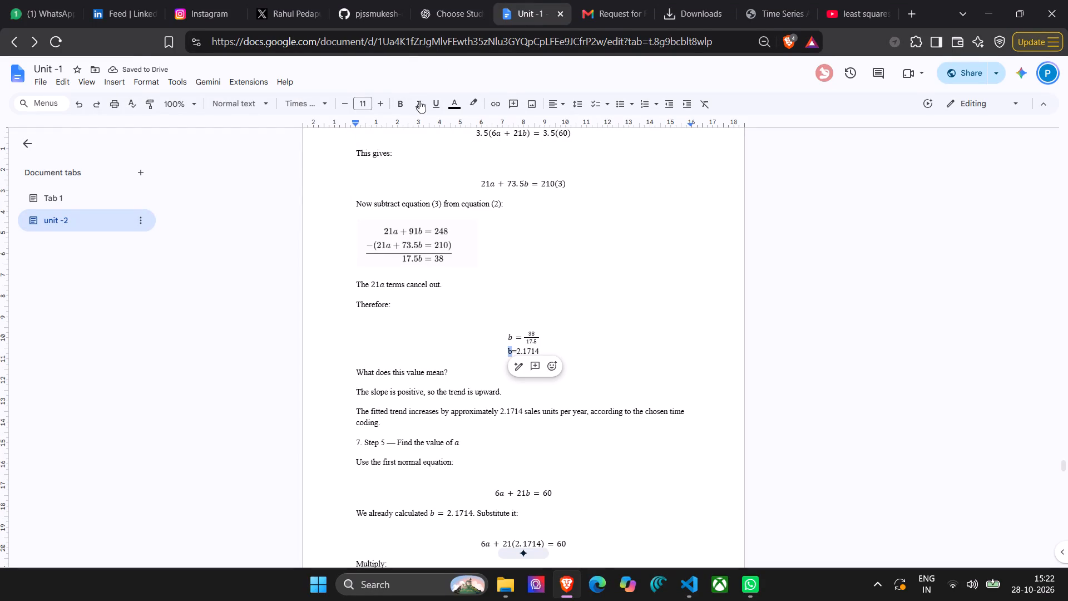
{"action": "left_click", "coordinate": [419, 101]}
{"action": "double_click", "coordinate": [824, 332]}
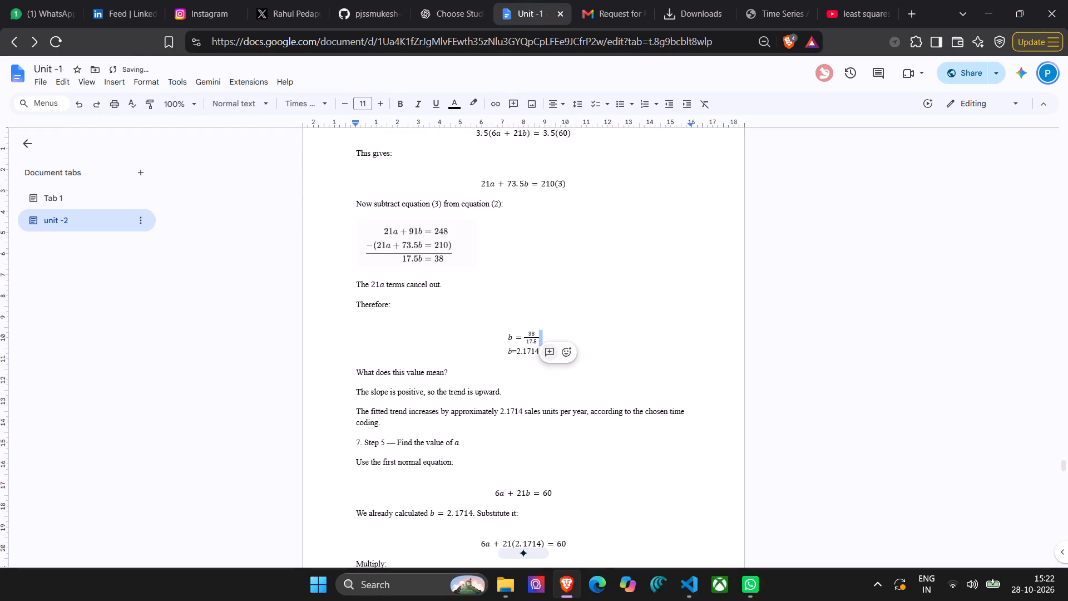
{"action": "left_click", "coordinate": [650, 415]}
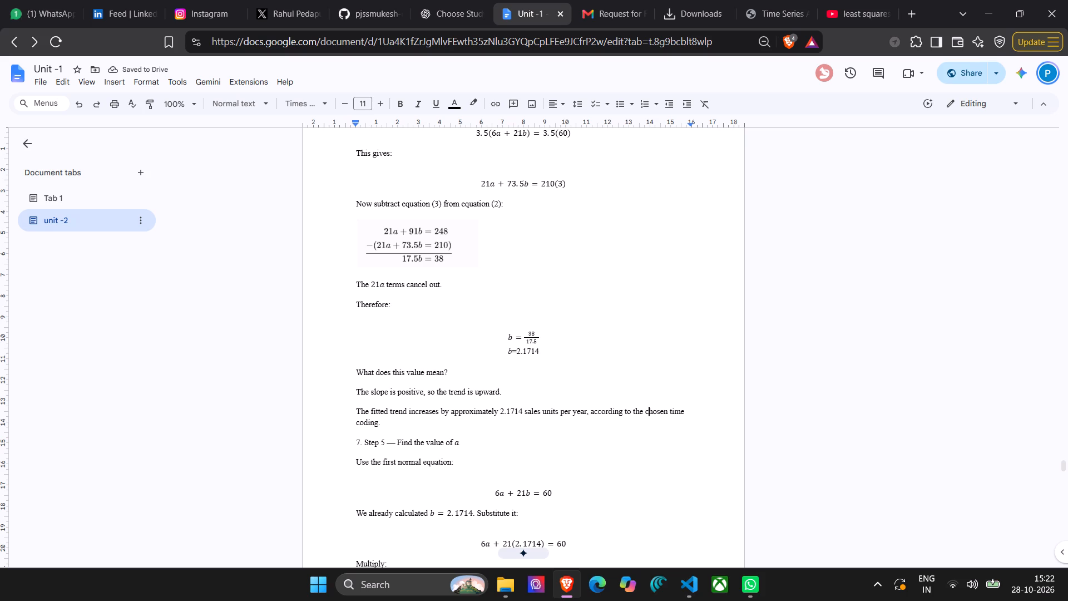
Review the "What does this value mean?" passage interpreting the slope.
{"action": "left_click_drag", "start_coordinate": [456, 377], "coordinate": [326, 370]}
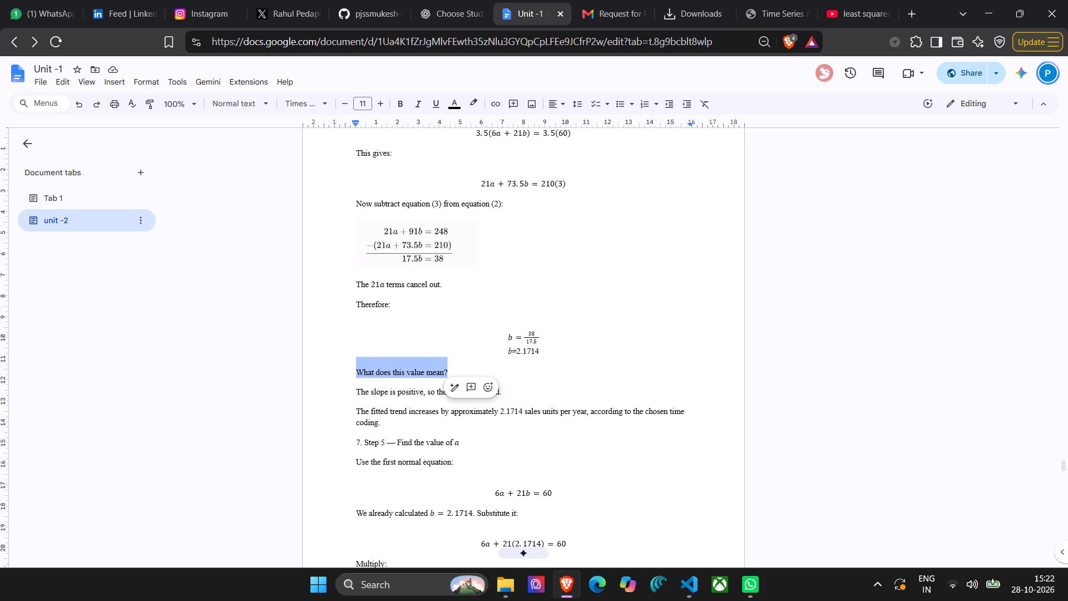
{"action": "left_click", "coordinate": [366, 400]}
{"action": "left_click_drag", "start_coordinate": [354, 395], "coordinate": [548, 410]}
{"action": "left_click", "coordinate": [428, 406]}
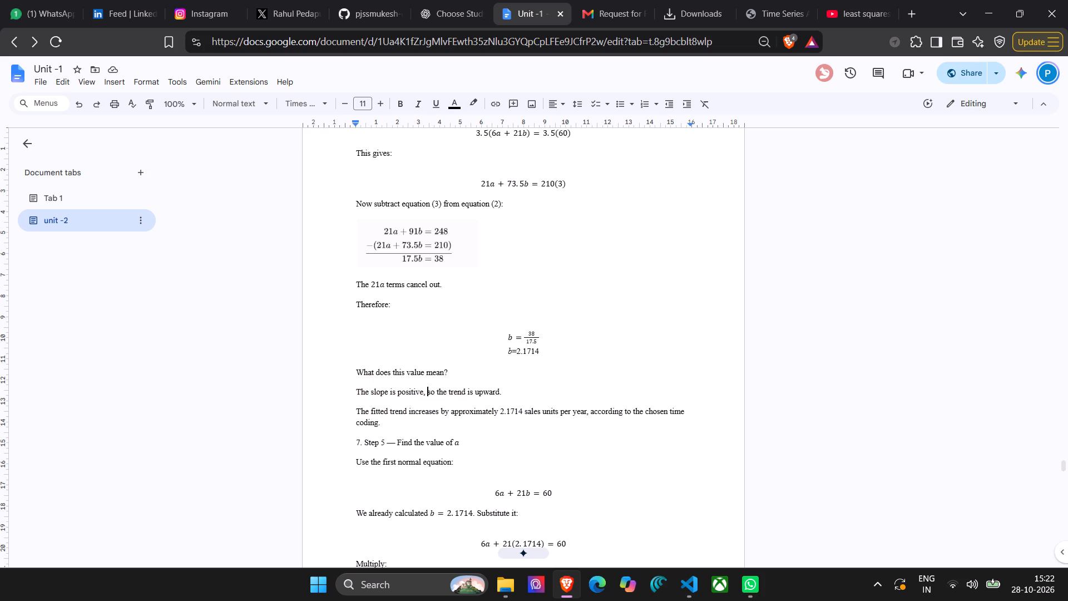
{"action": "left_click_drag", "start_coordinate": [356, 375], "coordinate": [467, 382]}
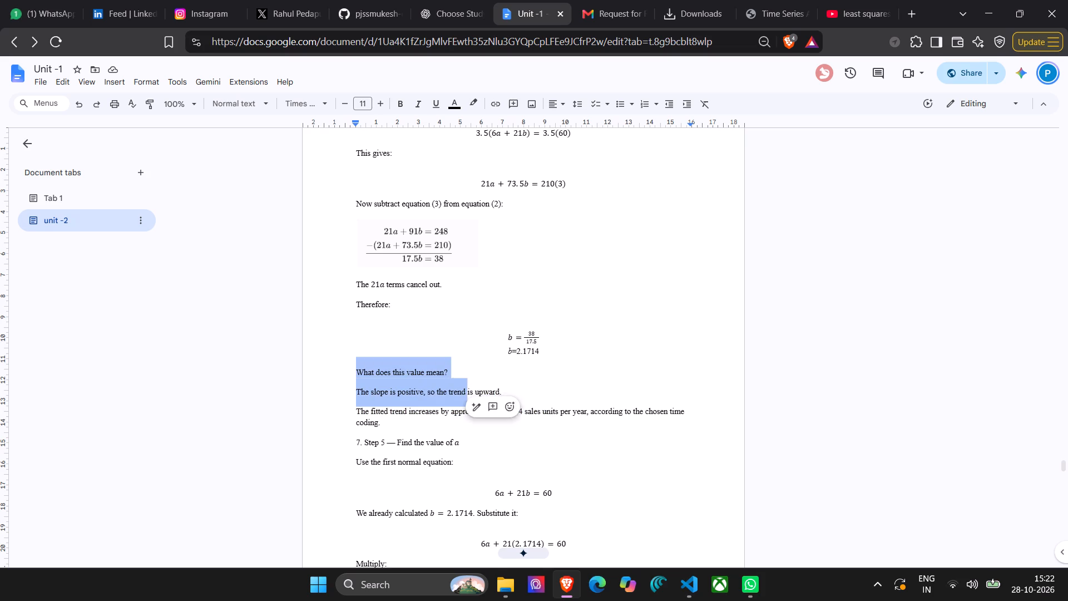
{"action": "scroll", "coordinate": [467, 382], "scroll_direction": "right", "scroll_amount": 1}
{"action": "left_click", "coordinate": [387, 347]}
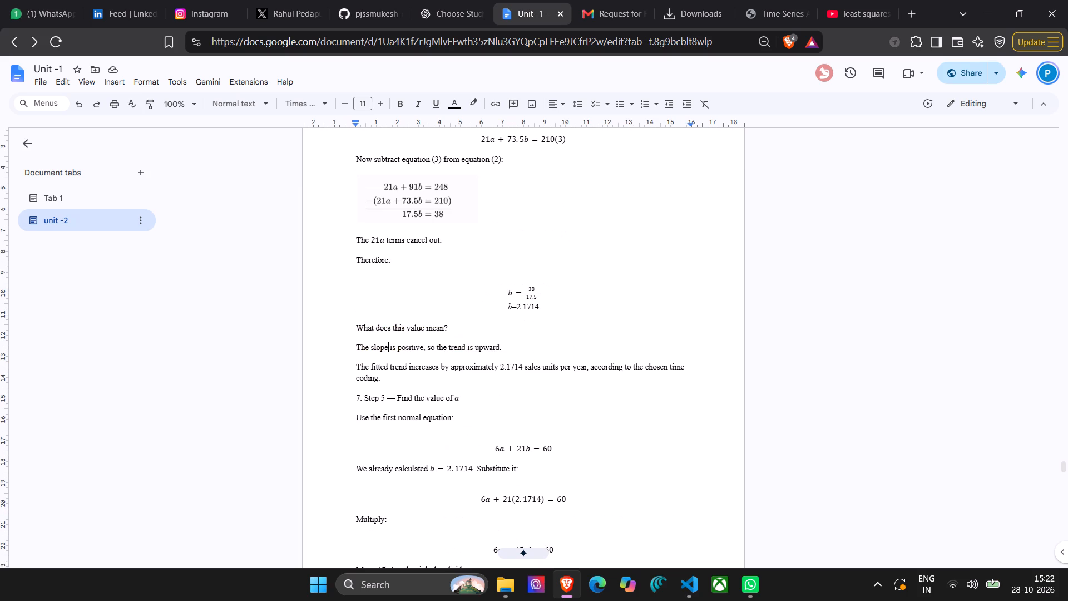
{"action": "left_click_drag", "start_coordinate": [344, 346], "coordinate": [529, 352]}
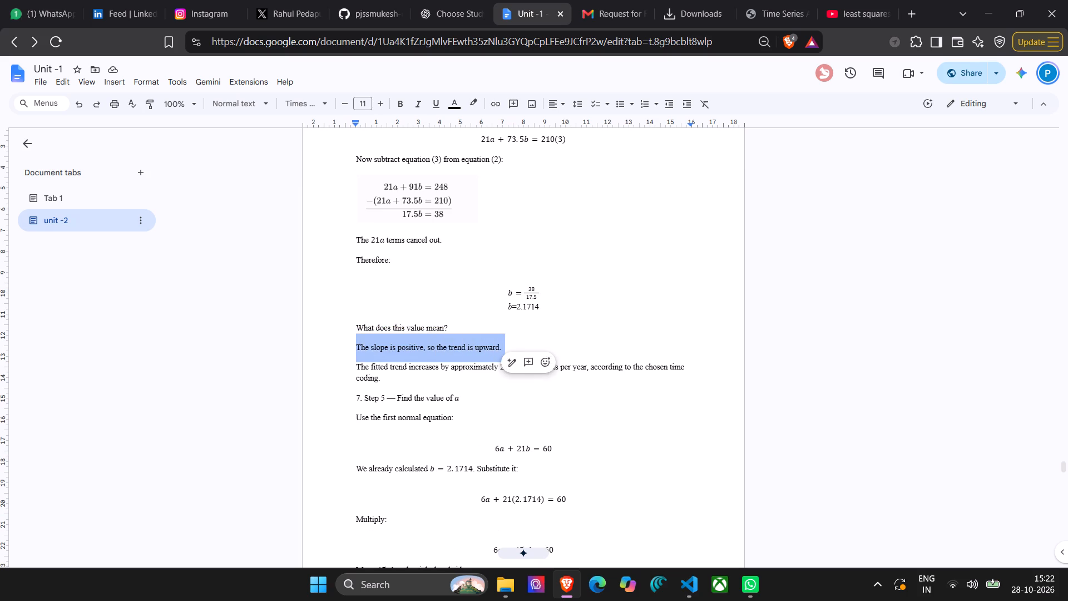
{"action": "left_click", "coordinate": [354, 378]}
Remove the leading number "7." from the "Step 5 — Find the value of a" heading and make the heading bold.
{"action": "left_click_drag", "start_coordinate": [364, 397], "coordinate": [339, 396]}
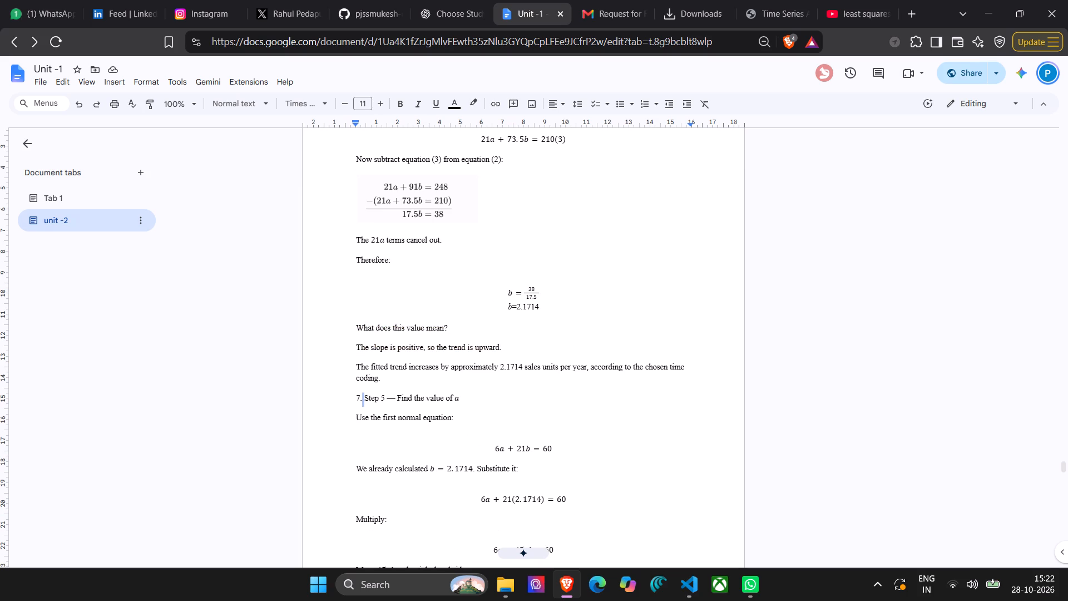
{"action": "left_click_drag", "start_coordinate": [339, 396], "coordinate": [337, 398]}
{"action": "key", "text": "BackSpace"}
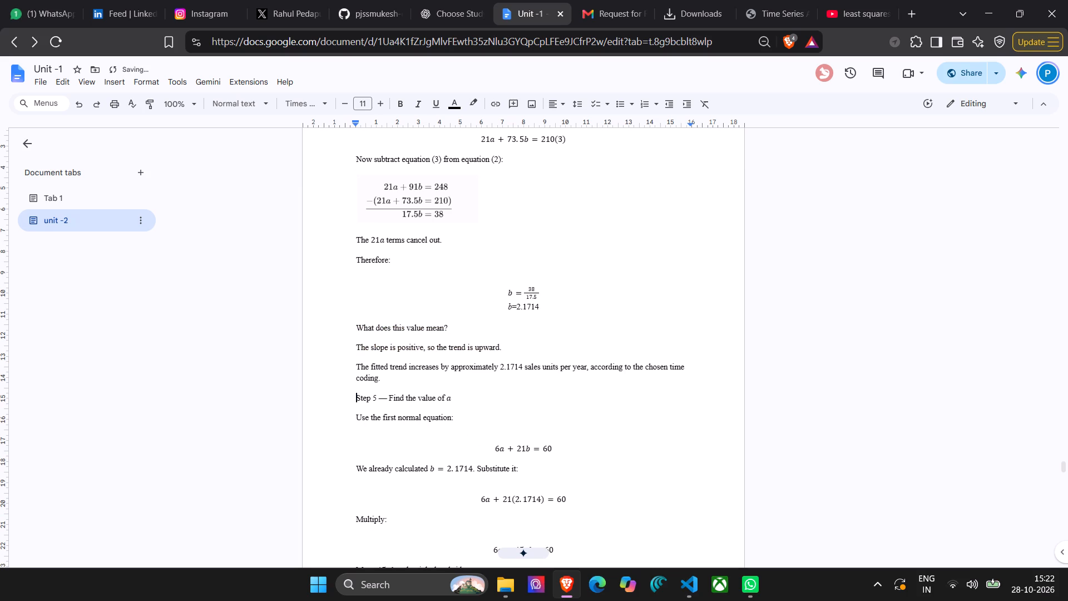
{"action": "left_click_drag", "start_coordinate": [456, 397], "coordinate": [354, 395]}
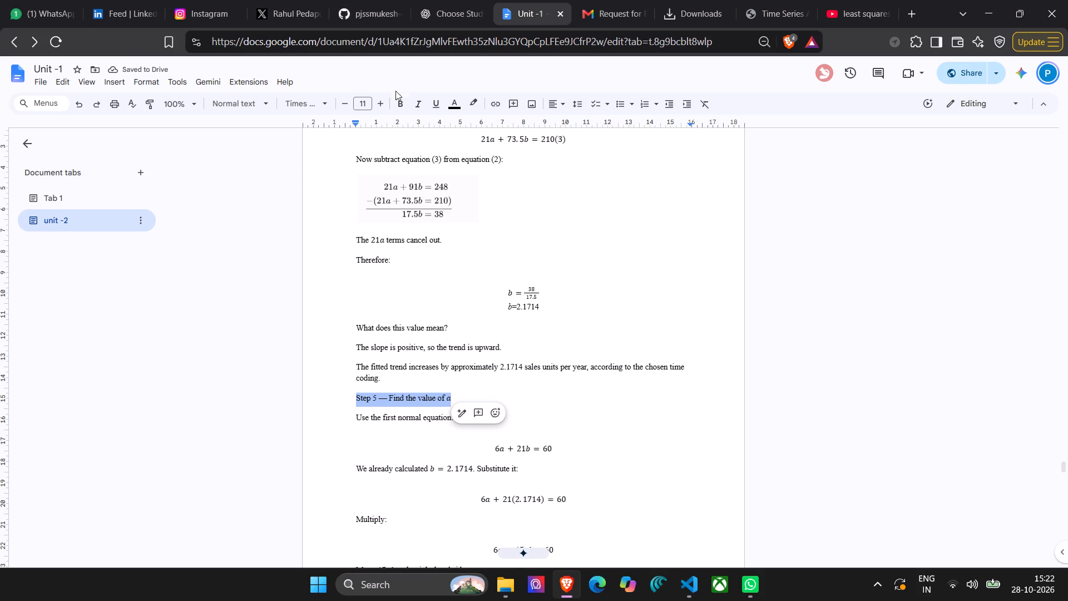
{"action": "left_click", "coordinate": [402, 104]}
{"action": "left_click", "coordinate": [329, 456]}
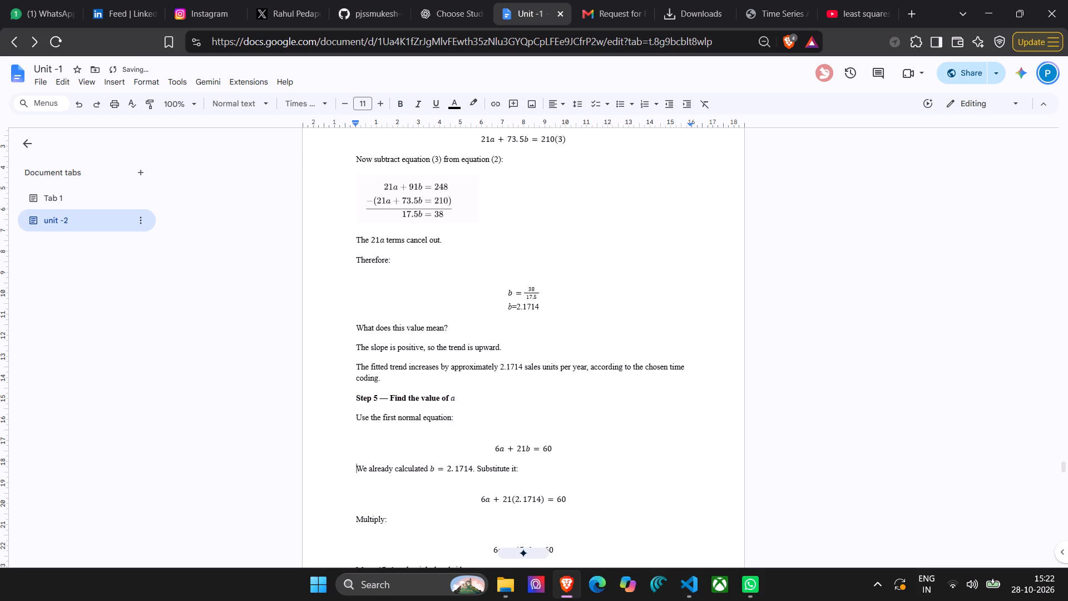
Delete the blank lines above the Step 5 equations 6a + 21b = 60, 6a + 21(2.1714) = 60 and 6a + 45.6 = 60.
{"action": "left_click", "coordinate": [479, 441]}
{"action": "key", "text": "BackSpace"}
{"action": "key", "text": "Down"}
{"action": "key", "text": "Down"}
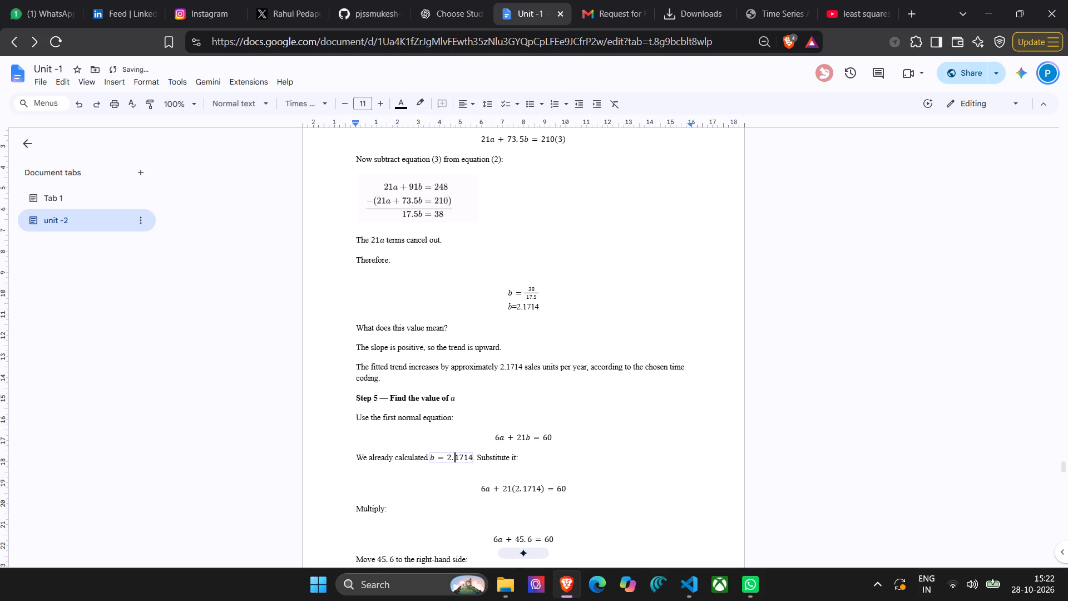
{"action": "key", "text": "Down"}
{"action": "key", "text": "BackSpace"}
{"action": "key", "text": "Down"}
{"action": "key", "text": "Down"}
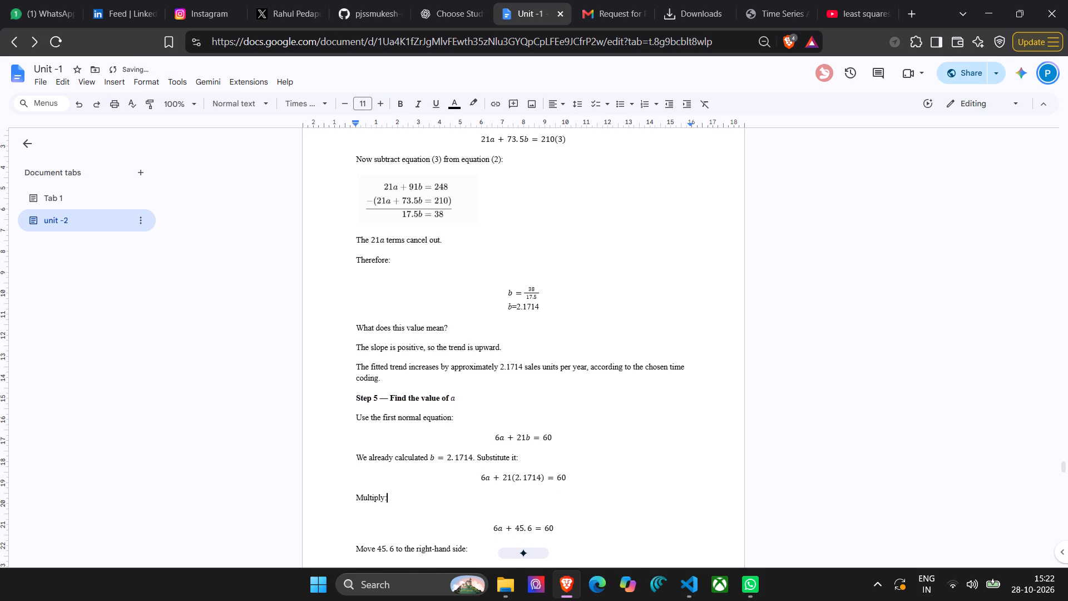
{"action": "key", "text": "Down"}
{"action": "key", "text": "BackSpace"}
{"action": "key", "text": "Down"}
{"action": "key", "text": "Down"}
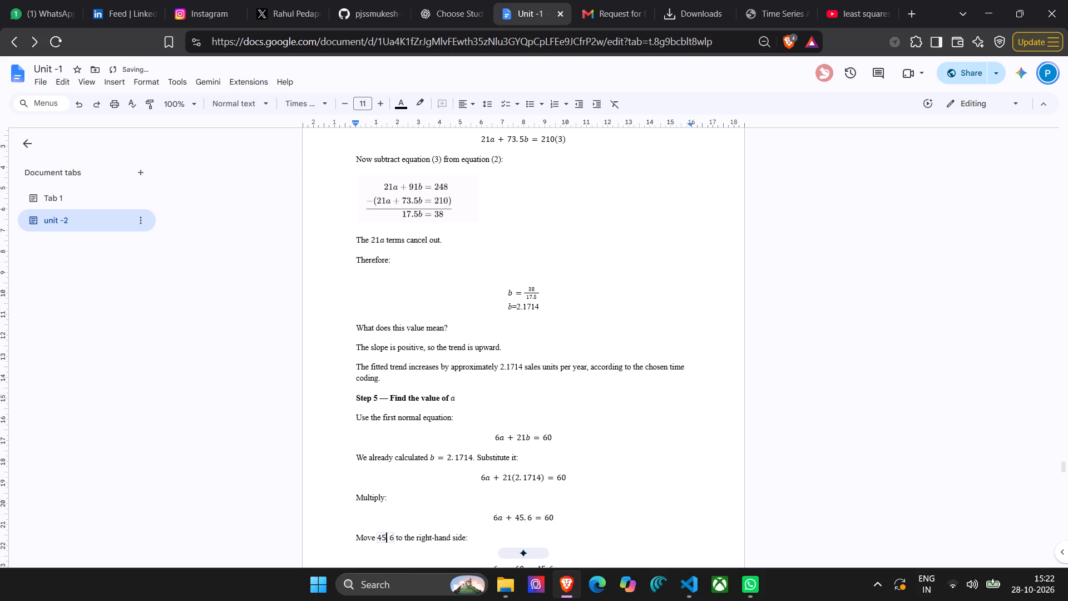
Remove the blank line above 6a = 60 − 45.6 and the gap between it and 6a = 14.4.
{"action": "scroll", "coordinate": [479, 441], "scroll_direction": "down", "scroll_amount": 2}
{"action": "left_click", "coordinate": [495, 373]}
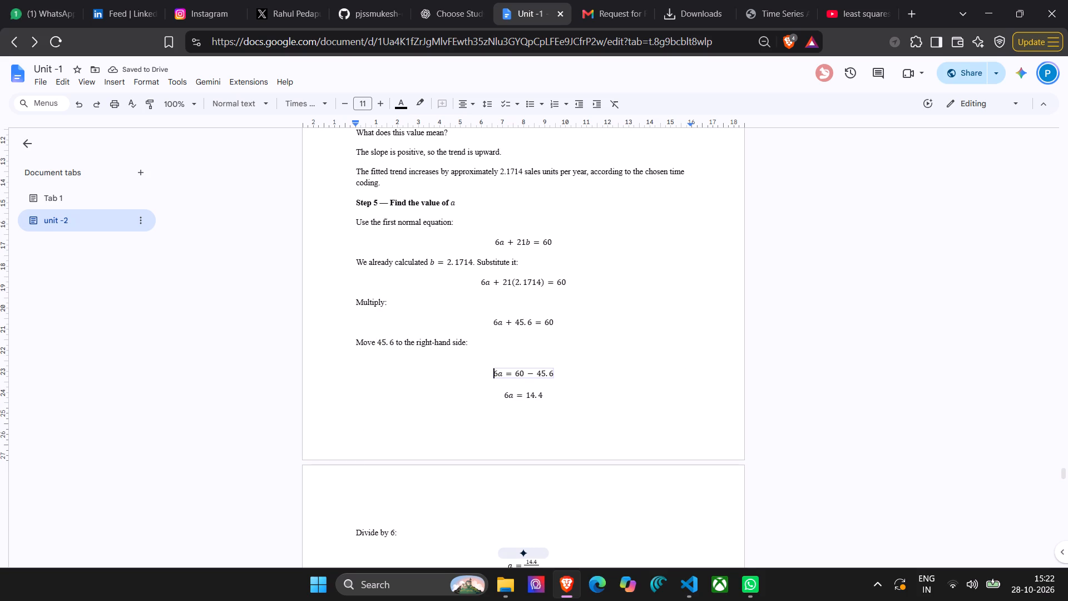
{"action": "left_click", "coordinate": [483, 361]}
{"action": "key", "text": "BackSpace"}
{"action": "key", "text": "Down"}
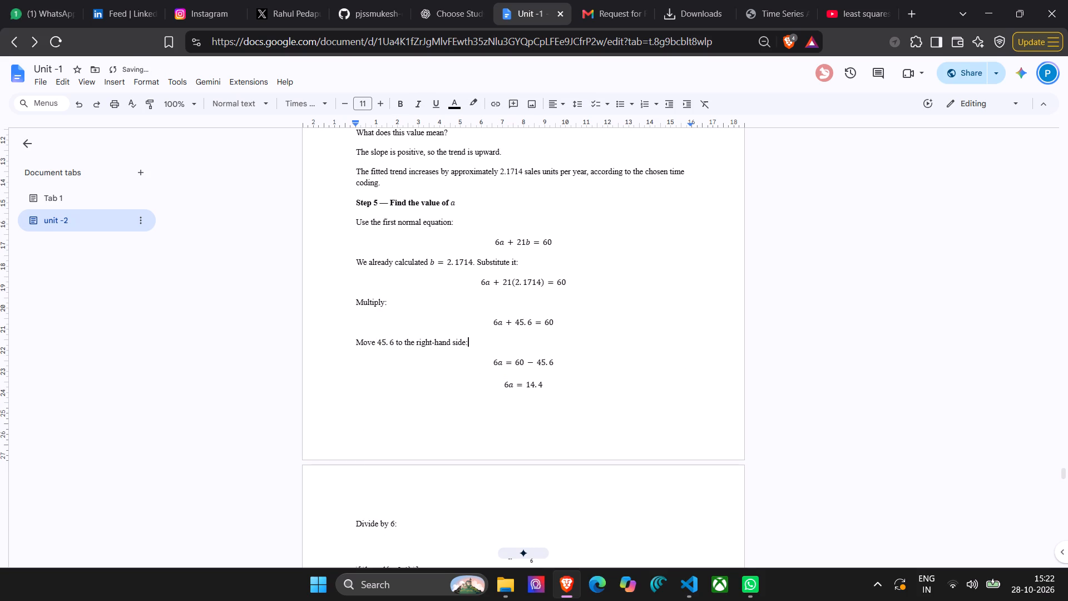
{"action": "key", "text": "Down"}
{"action": "key", "text": "BackSpace"}
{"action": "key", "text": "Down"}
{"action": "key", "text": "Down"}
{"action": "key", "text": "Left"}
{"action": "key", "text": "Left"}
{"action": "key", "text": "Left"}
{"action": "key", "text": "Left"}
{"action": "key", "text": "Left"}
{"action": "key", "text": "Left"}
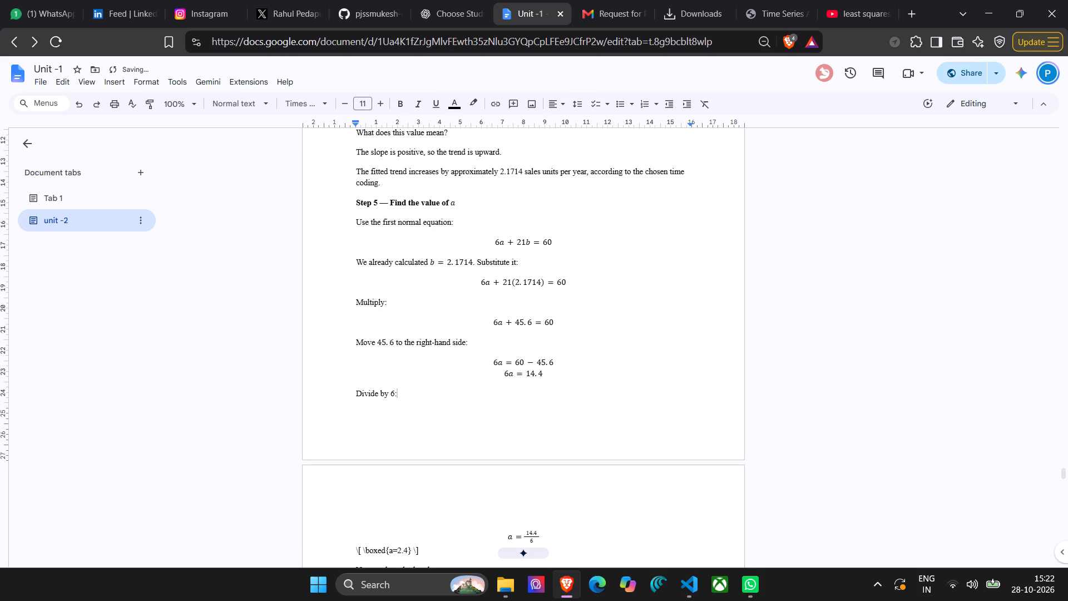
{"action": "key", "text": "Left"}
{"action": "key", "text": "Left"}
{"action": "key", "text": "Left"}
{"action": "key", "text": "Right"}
Delete the leftover LaTeX line \[ \boxed{a=2.4} \] below the equation a = 14.4/6.
{"action": "scroll", "coordinate": [597, 452], "scroll_direction": "down", "scroll_amount": 1}
{"action": "left_click_drag", "start_coordinate": [424, 408], "coordinate": [349, 408]}
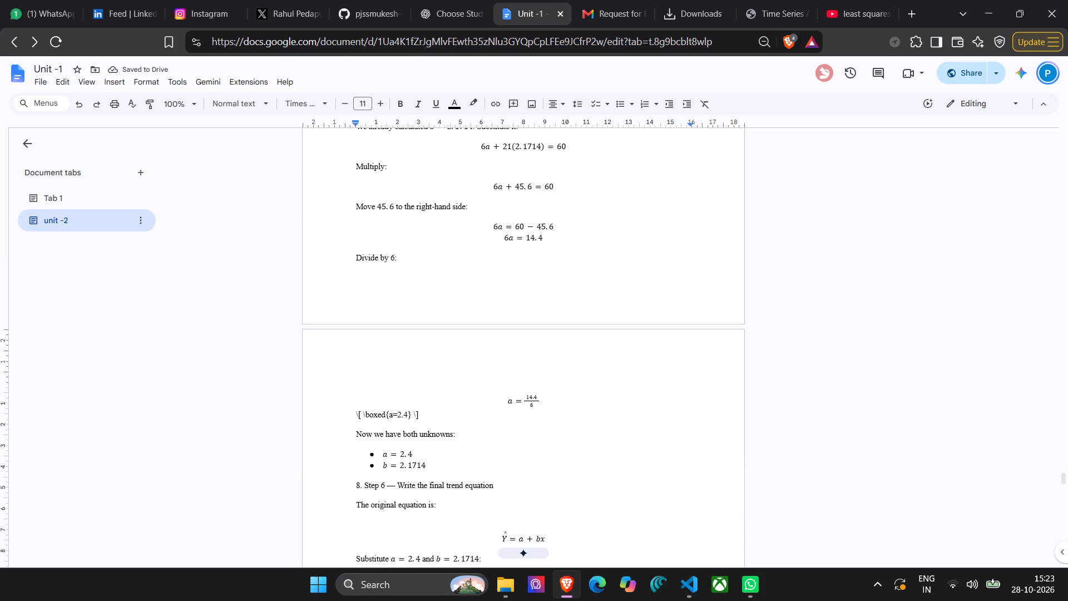
{"action": "left_click", "coordinate": [418, 426]}
{"action": "left_click_drag", "start_coordinate": [426, 418], "coordinate": [339, 413]}
{"action": "key", "text": "BackSpace"}
{"action": "key", "text": "BackSpace"}
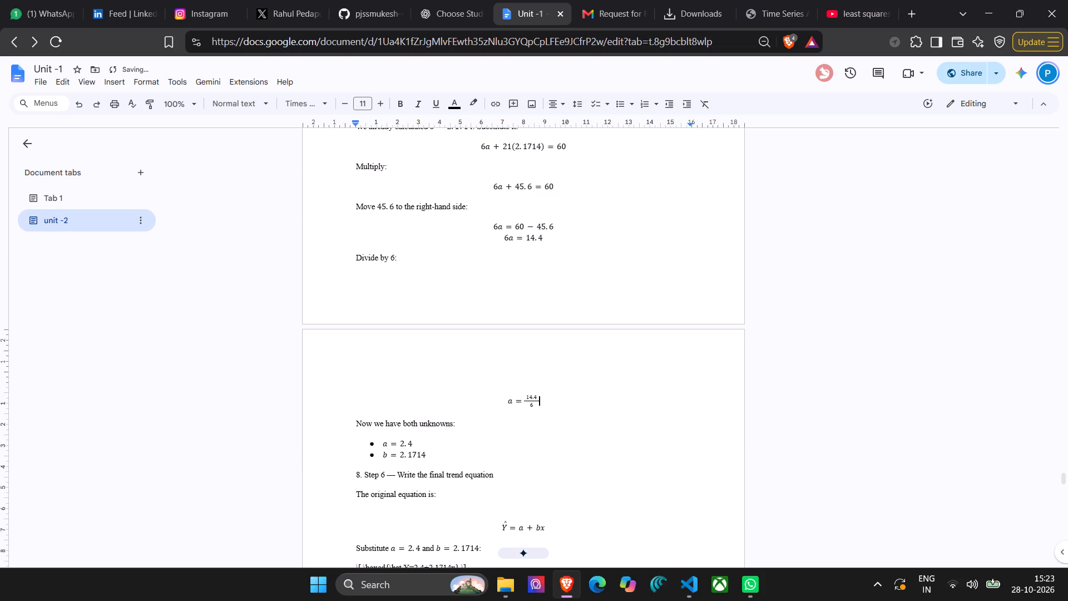
Delete the "Divide by 6:" line and the blank line below it so a = 14.4/6 directly follows 6a = 14.4.
{"action": "key", "text": "Down"}
{"action": "key", "text": "Up"}
{"action": "key", "text": "Up"}
{"action": "key", "text": "Up"}
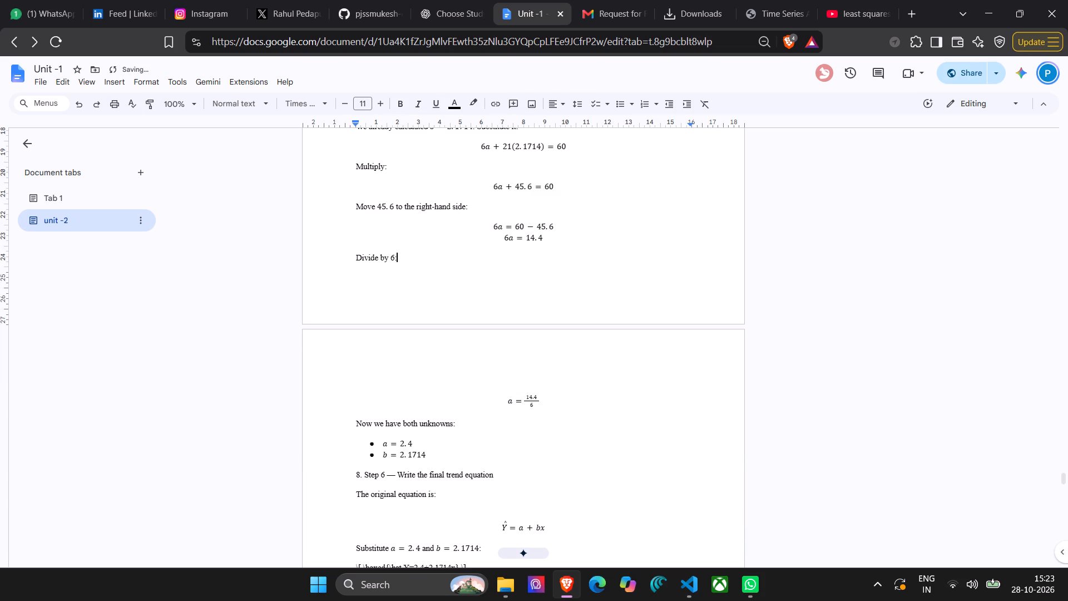
{"action": "key", "text": "Down"}
{"action": "key", "text": "BackSpace"}
{"action": "key", "text": "BackSpace"}
{"action": "key", "text": "BackSpace"}
{"action": "key", "text": "BackSpace"}
{"action": "key", "text": "BackSpace"}
{"action": "key", "text": "BackSpace"}
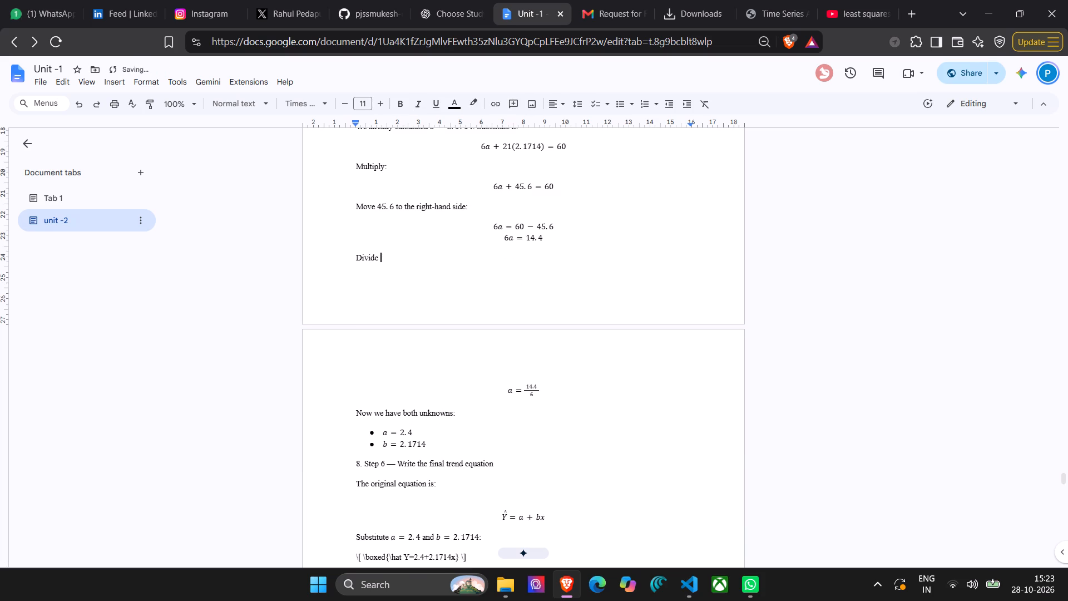
{"action": "key", "text": "BackSpace"}
{"action": "key", "text": "BackSpace"}
{"action": "key", "text": "BackSpace"}
{"action": "key", "text": "BackSpace"}
{"action": "key", "text": "BackSpace"}
{"action": "key", "text": "BackSpace"}
{"action": "key", "text": "BackSpace"}
{"action": "key", "text": "BackSpace"}
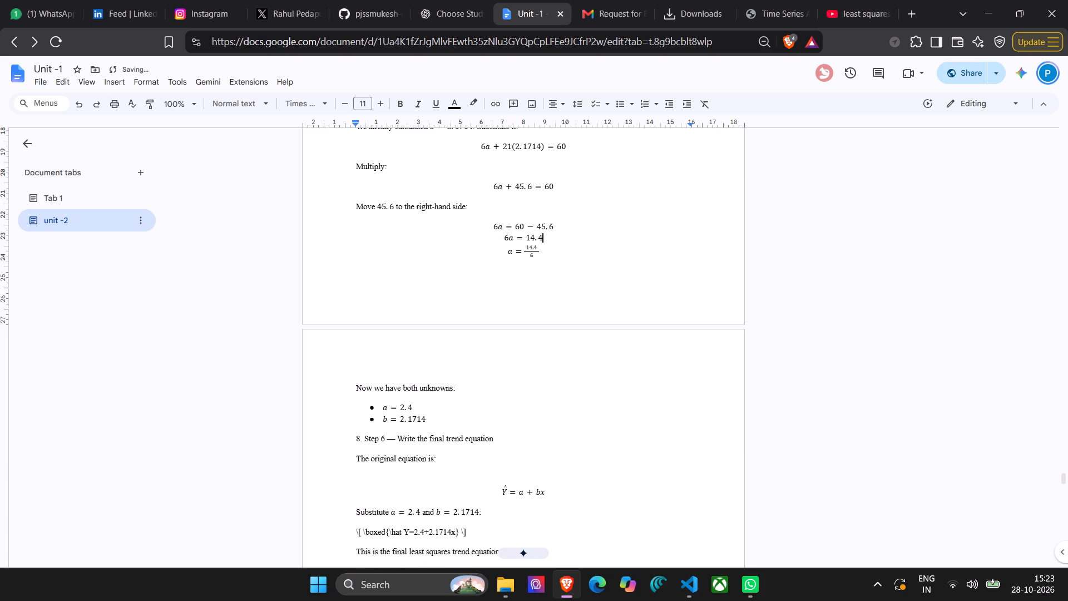
Delete the leftover LaTeX line \[ \boxed{\hat Y=2.4+2.1714x} \] from the Step 6 final trend equation passage.
{"action": "key", "text": "Down"}
{"action": "key", "text": "Down"}
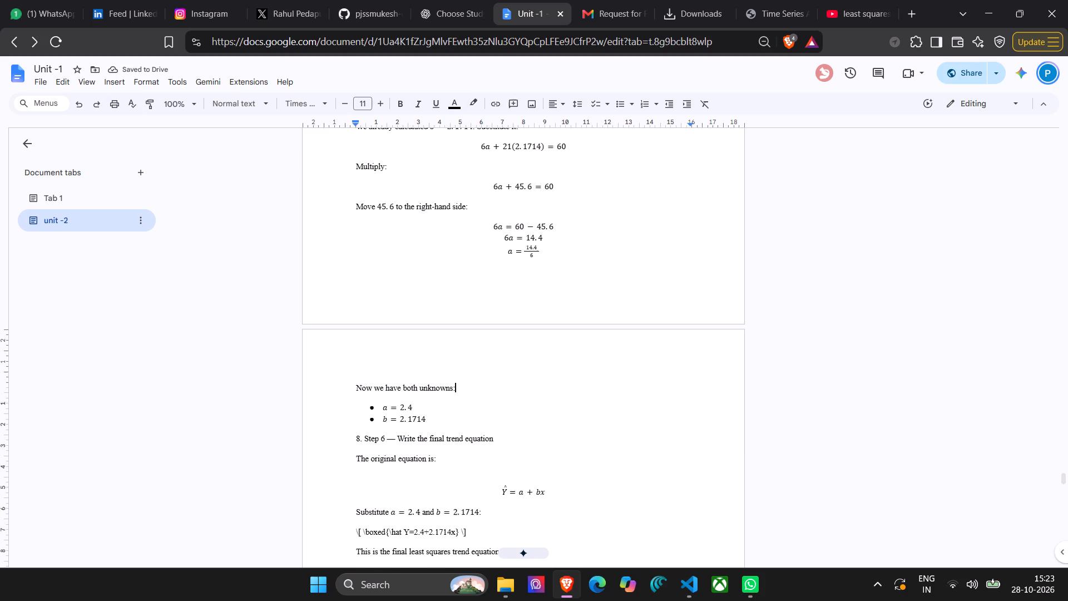
{"action": "scroll", "coordinate": [583, 521], "scroll_direction": "down", "scroll_amount": 1}
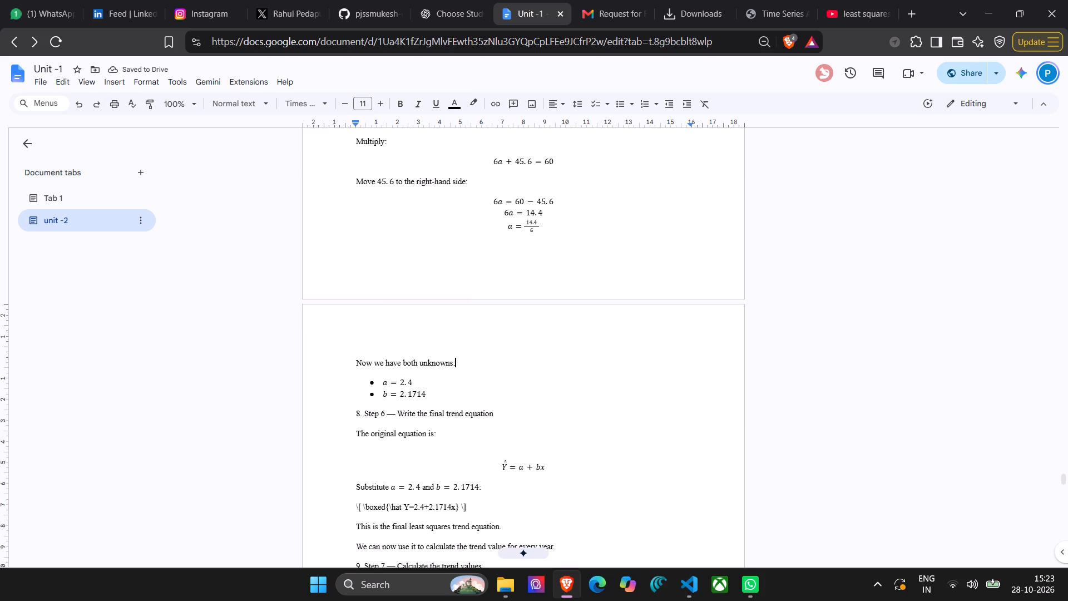
{"action": "left_click", "coordinate": [528, 241]}
{"action": "left_click", "coordinate": [415, 406]}
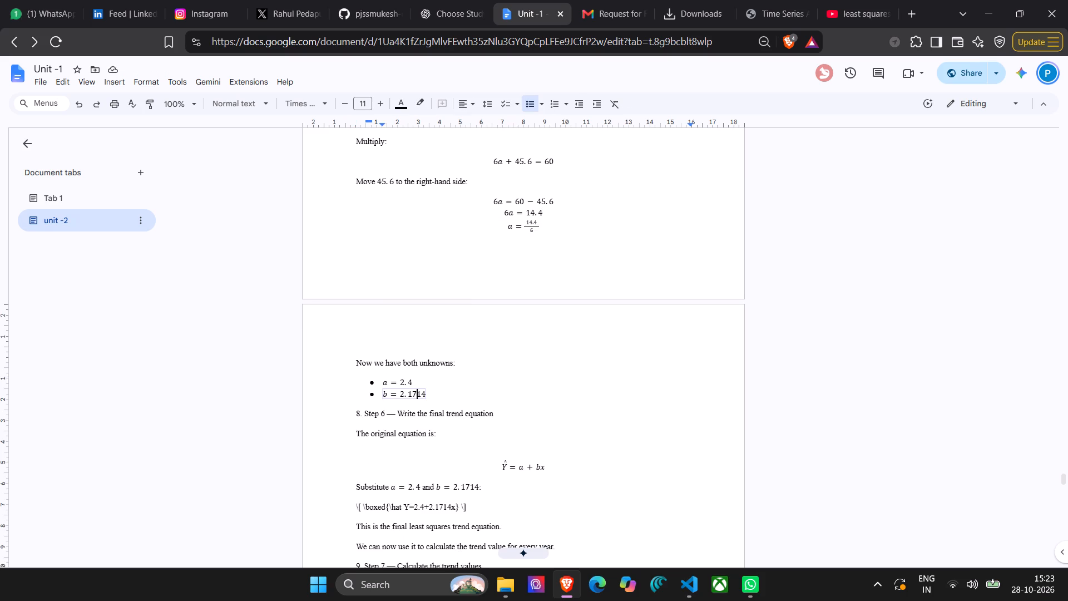
{"action": "scroll", "coordinate": [475, 536], "scroll_direction": "down", "scroll_amount": 1}
{"action": "scroll", "coordinate": [452, 398], "scroll_direction": "down", "scroll_amount": 1}
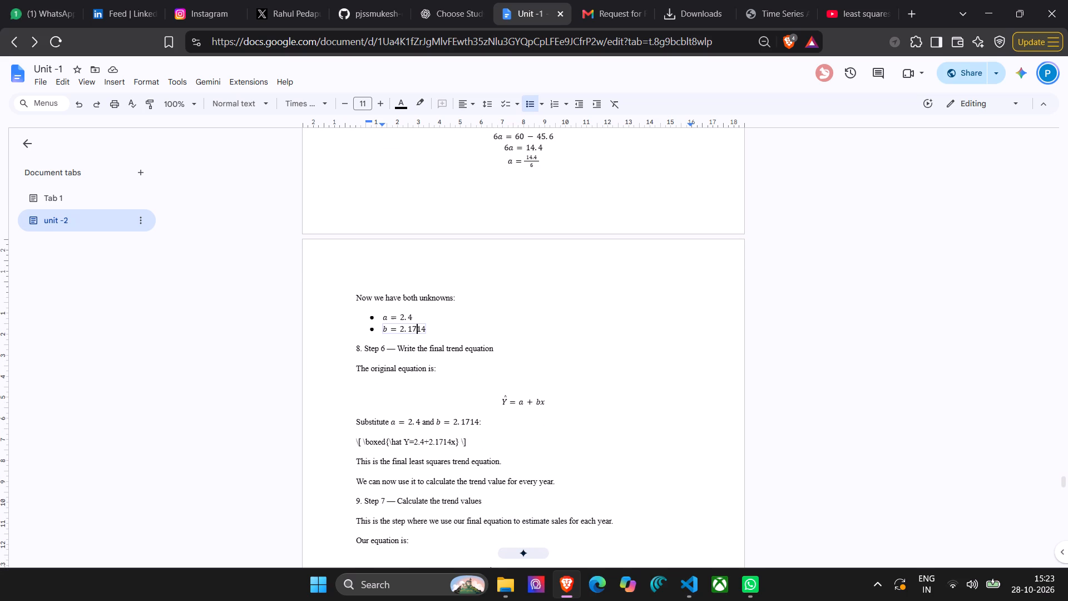
{"action": "scroll", "coordinate": [452, 398], "scroll_direction": "down", "scroll_amount": 1}
{"action": "left_click_drag", "start_coordinate": [471, 443], "coordinate": [323, 438]}
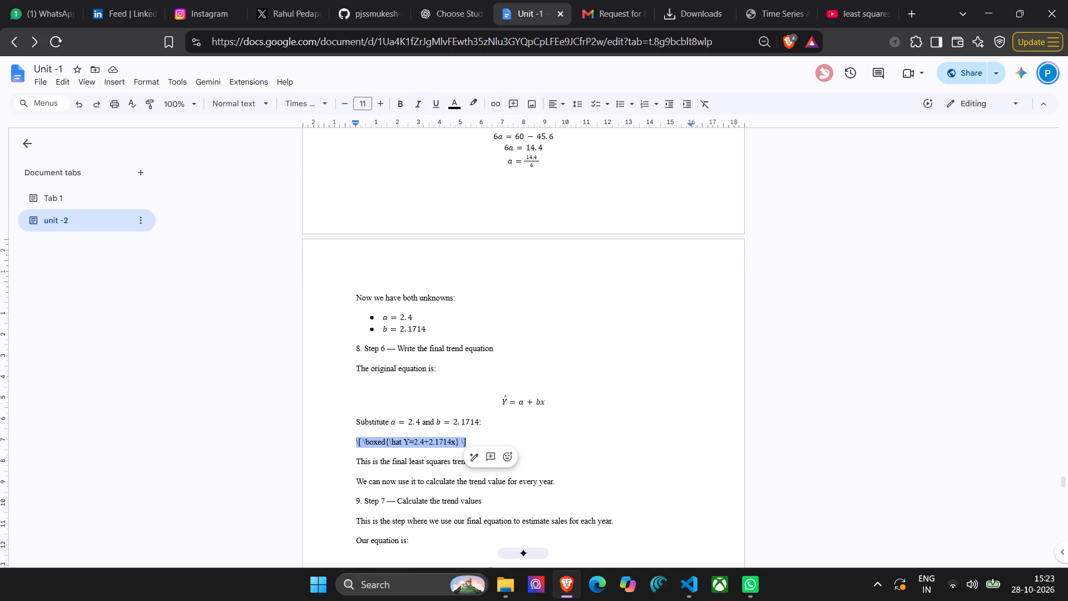
{"action": "key", "text": "BackSpace"}
{"action": "key", "text": "BackSpace"}
{"action": "key", "text": "Down"}
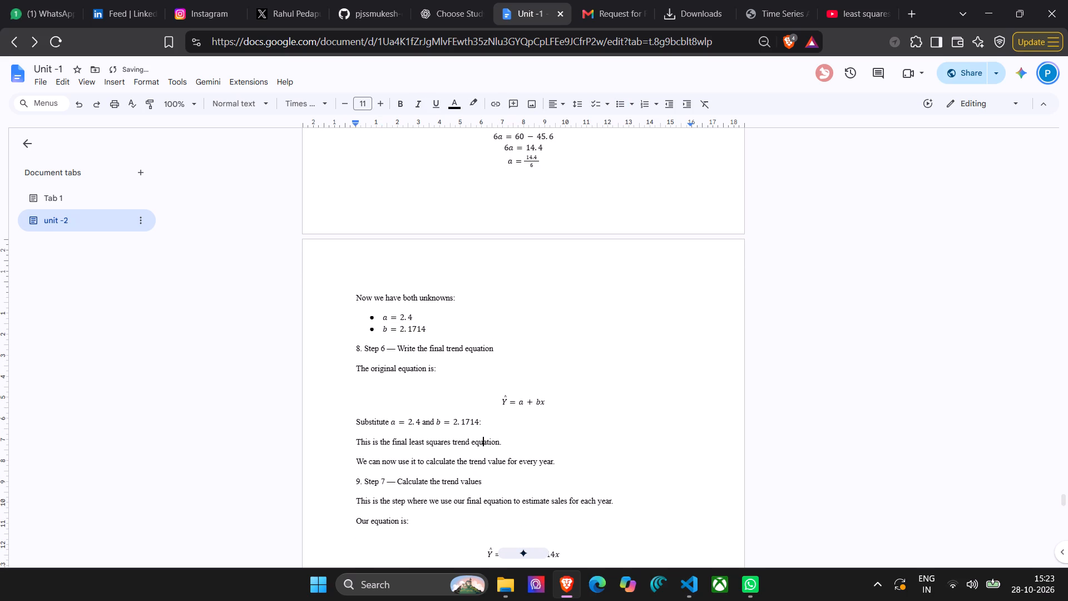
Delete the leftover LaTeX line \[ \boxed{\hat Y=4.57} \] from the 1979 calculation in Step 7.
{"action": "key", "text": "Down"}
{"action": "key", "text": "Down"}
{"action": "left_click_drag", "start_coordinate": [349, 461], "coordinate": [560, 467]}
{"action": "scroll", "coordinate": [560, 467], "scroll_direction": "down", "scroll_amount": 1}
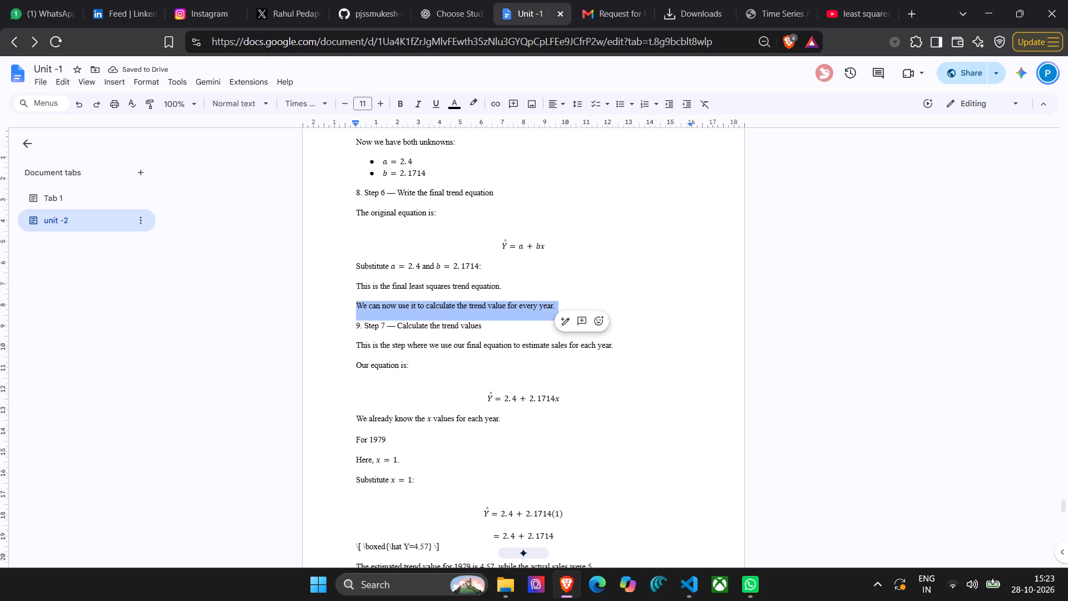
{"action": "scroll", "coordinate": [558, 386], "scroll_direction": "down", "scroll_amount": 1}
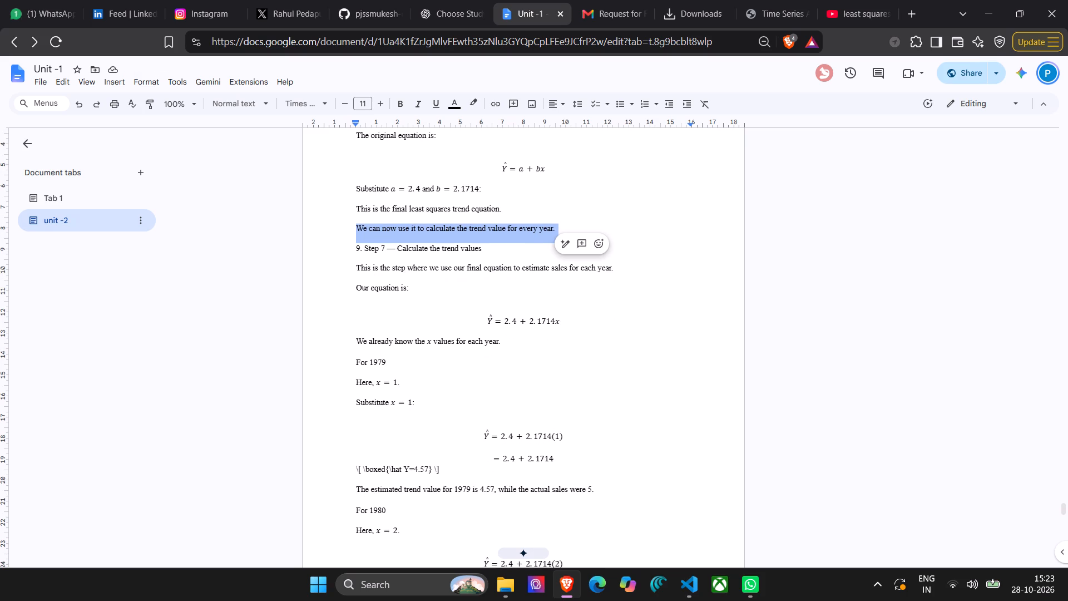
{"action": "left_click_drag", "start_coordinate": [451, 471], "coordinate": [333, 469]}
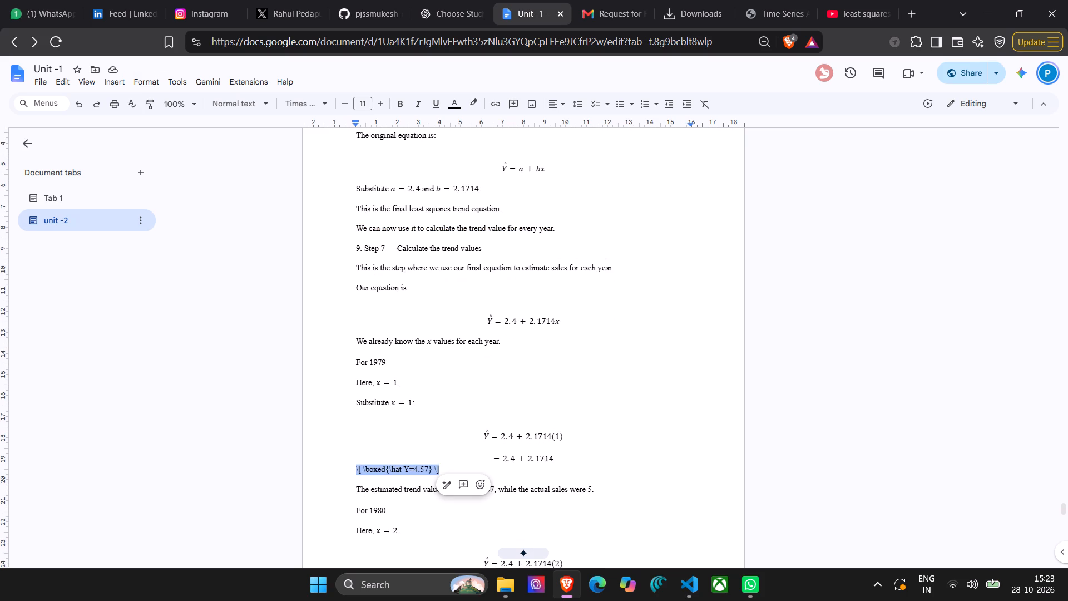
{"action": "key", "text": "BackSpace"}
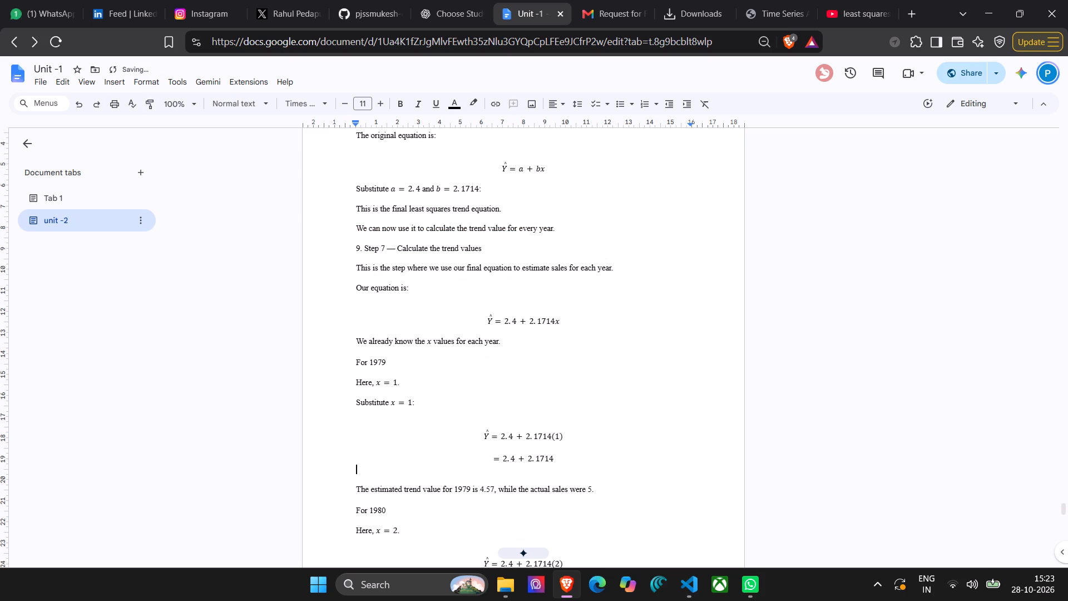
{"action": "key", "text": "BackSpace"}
Review the Step 7 year-by-year trend calculations for 1979 to 1984 and the final table of actual sales and trend values.
{"action": "scroll", "coordinate": [333, 469], "scroll_direction": "down", "scroll_amount": 1}
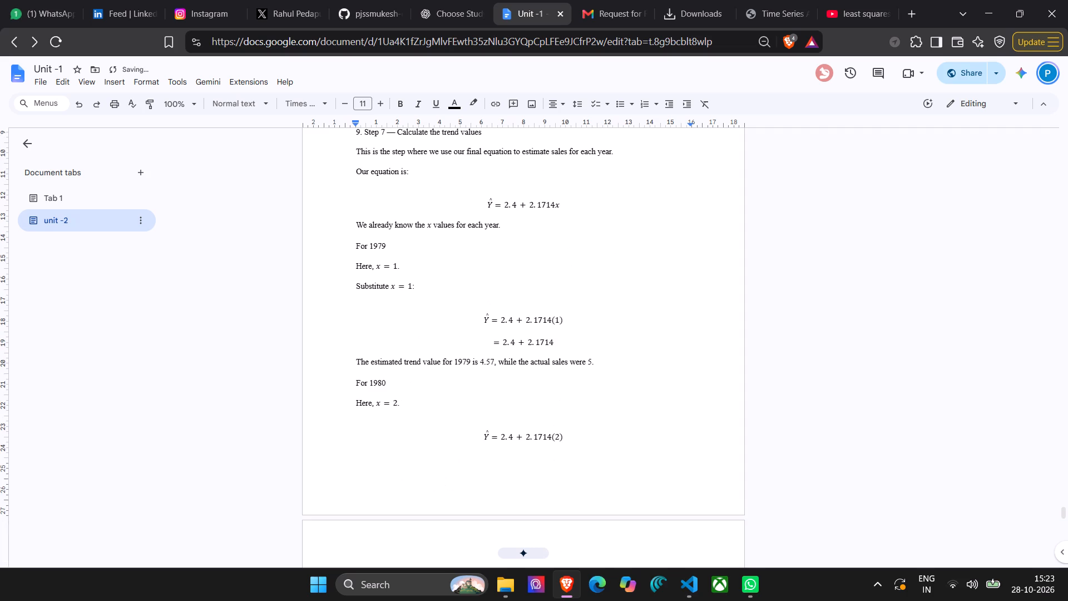
{"action": "scroll", "coordinate": [333, 469], "scroll_direction": "down", "scroll_amount": 1}
{"action": "scroll", "coordinate": [473, 369], "scroll_direction": "up", "scroll_amount": 1}
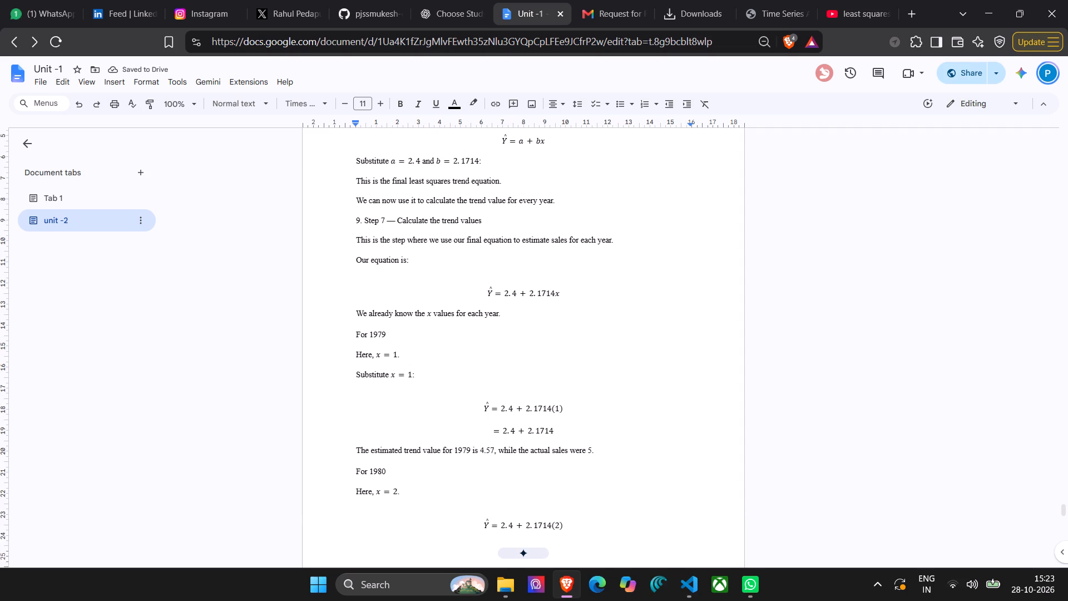
{"action": "scroll", "coordinate": [473, 369], "scroll_direction": "down", "scroll_amount": 8}
{"action": "right_click", "coordinate": [473, 369]}
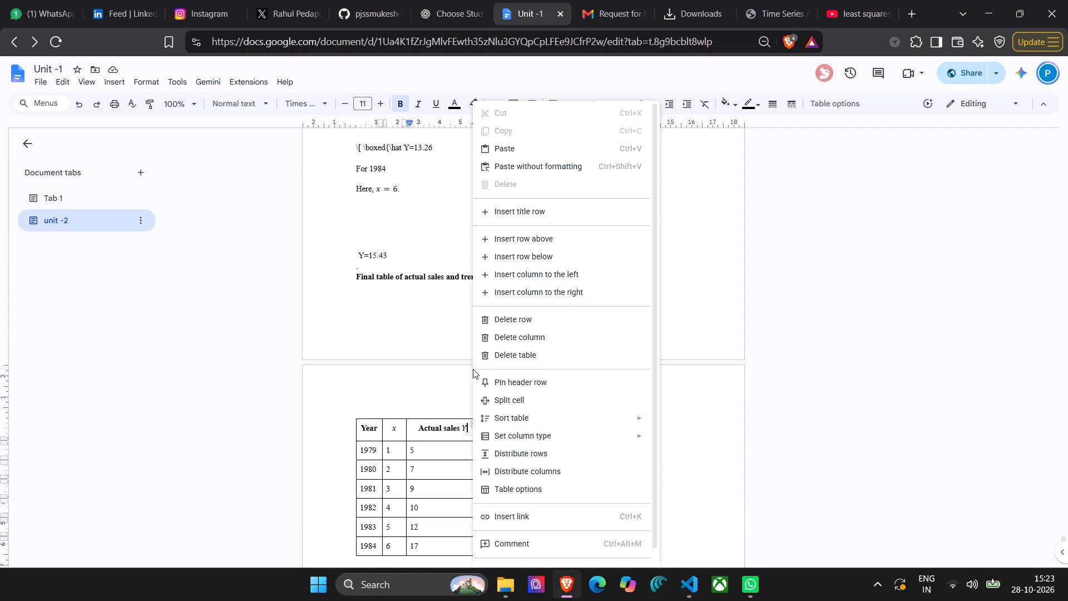
{"action": "left_click", "coordinate": [384, 391]}
{"action": "scroll", "coordinate": [384, 391], "scroll_direction": "down", "scroll_amount": 1}
{"action": "scroll", "coordinate": [384, 391], "scroll_direction": "up", "scroll_amount": 1}
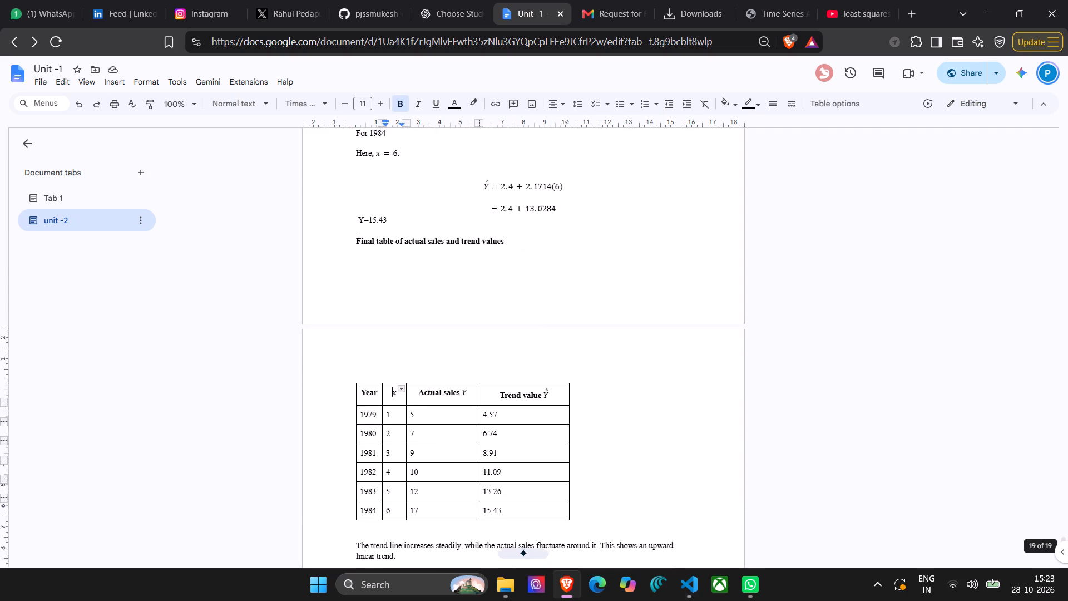
{"action": "scroll", "coordinate": [384, 391], "scroll_direction": "up", "scroll_amount": 7}
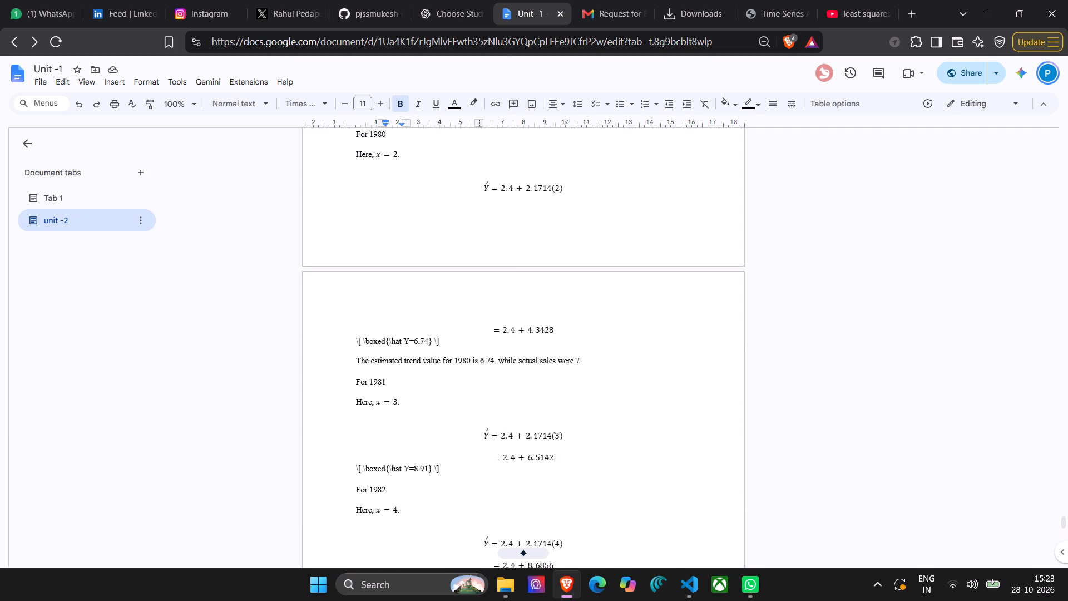
{"action": "scroll", "coordinate": [515, 309], "scroll_direction": "up", "scroll_amount": 1}
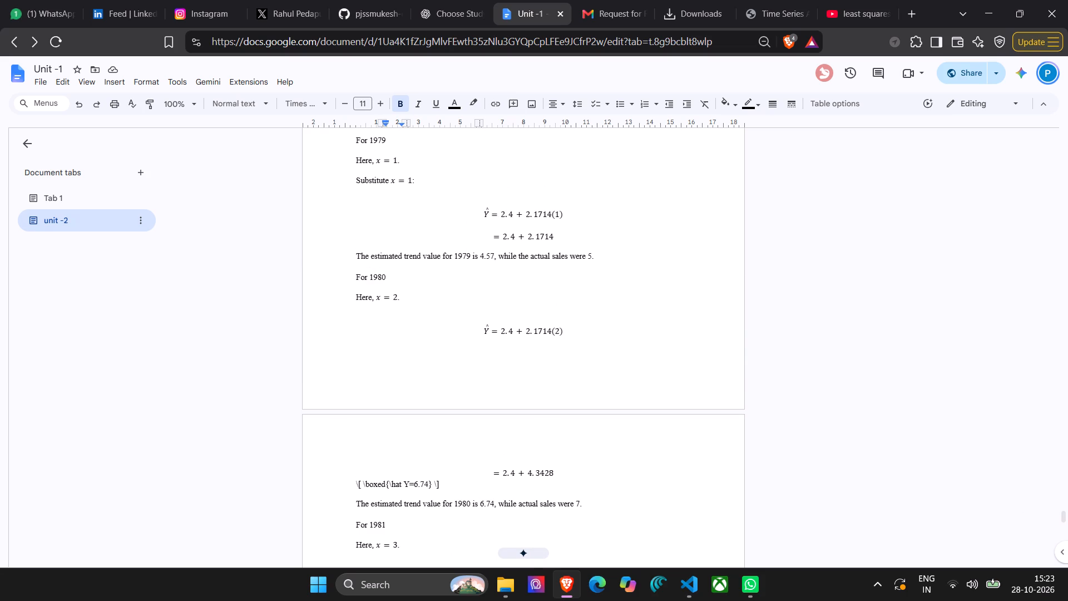
{"action": "scroll", "coordinate": [402, 327], "scroll_direction": "up", "scroll_amount": 2}
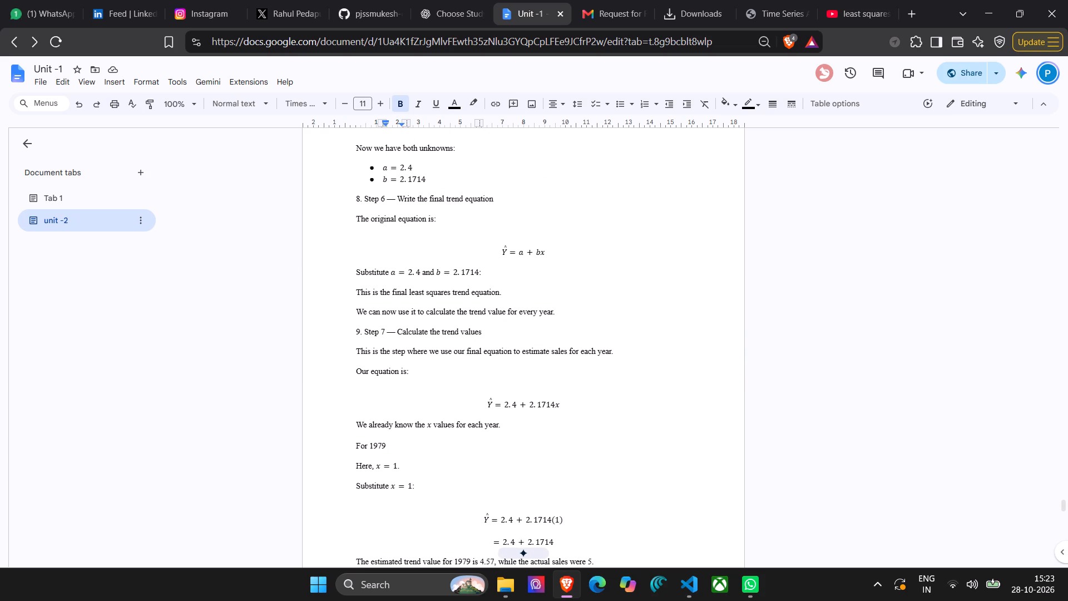
Delete the year-by-year calculations in Step 7, from "We already know the x values for each year" through the 1984 result Y=15.43.
{"action": "left_click", "coordinate": [352, 416]}
{"action": "left_click_drag", "start_coordinate": [347, 421], "coordinate": [487, 369]}
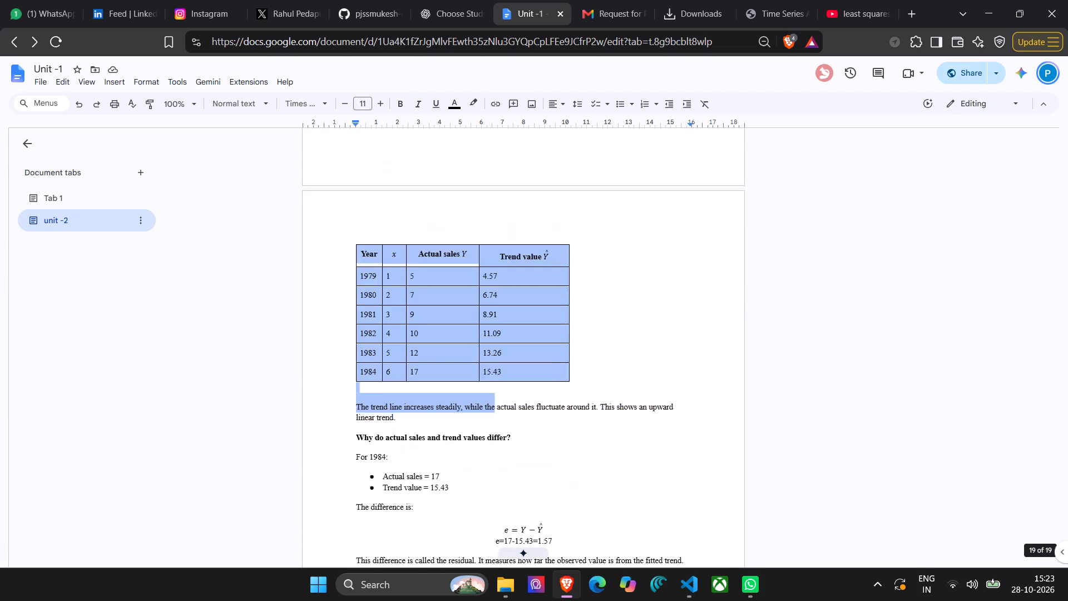
{"action": "left_click_drag", "start_coordinate": [487, 369], "coordinate": [463, 151]}
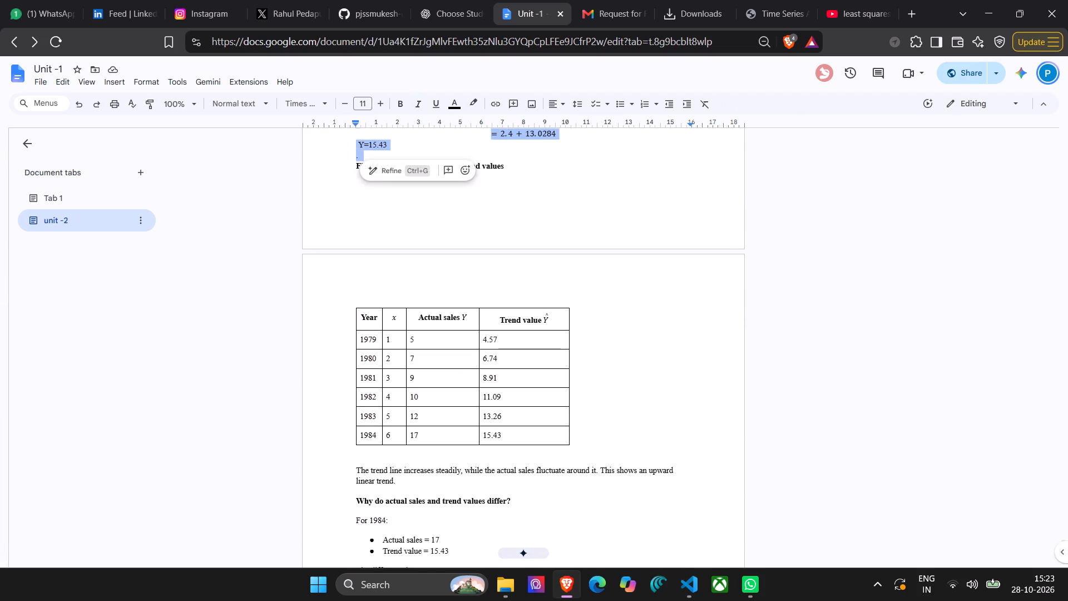
{"action": "key", "text": "BackSpace"}
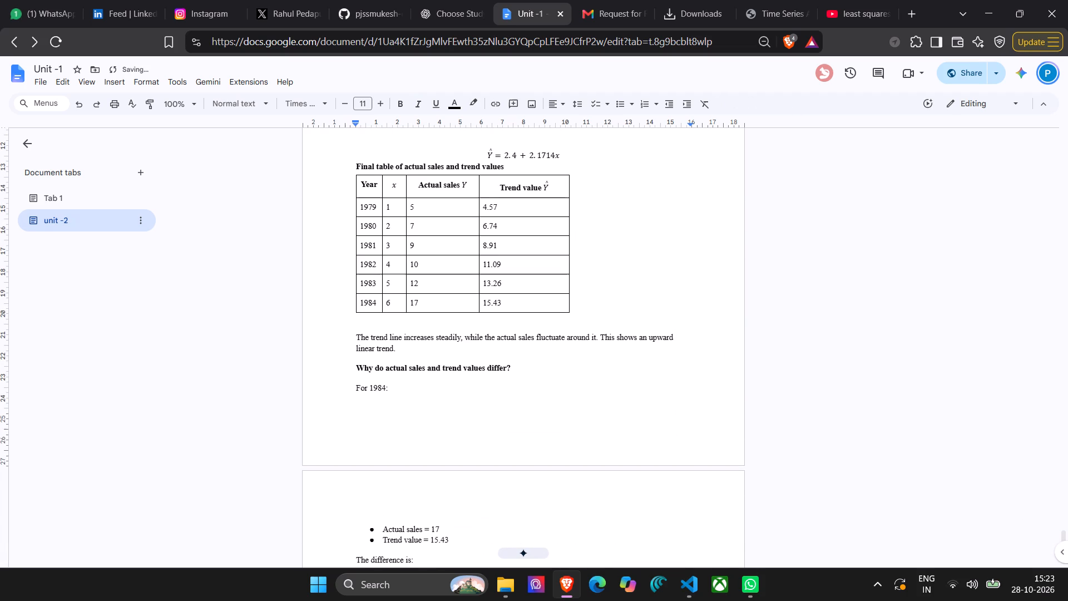
Delete the blank line above the Step 7 equation Ŷ = 2.4 + 2.1714x.
{"action": "scroll", "coordinate": [533, 153], "scroll_direction": "up", "scroll_amount": 1}
{"action": "left_click", "coordinate": [498, 202]}
{"action": "left_click", "coordinate": [476, 226]}
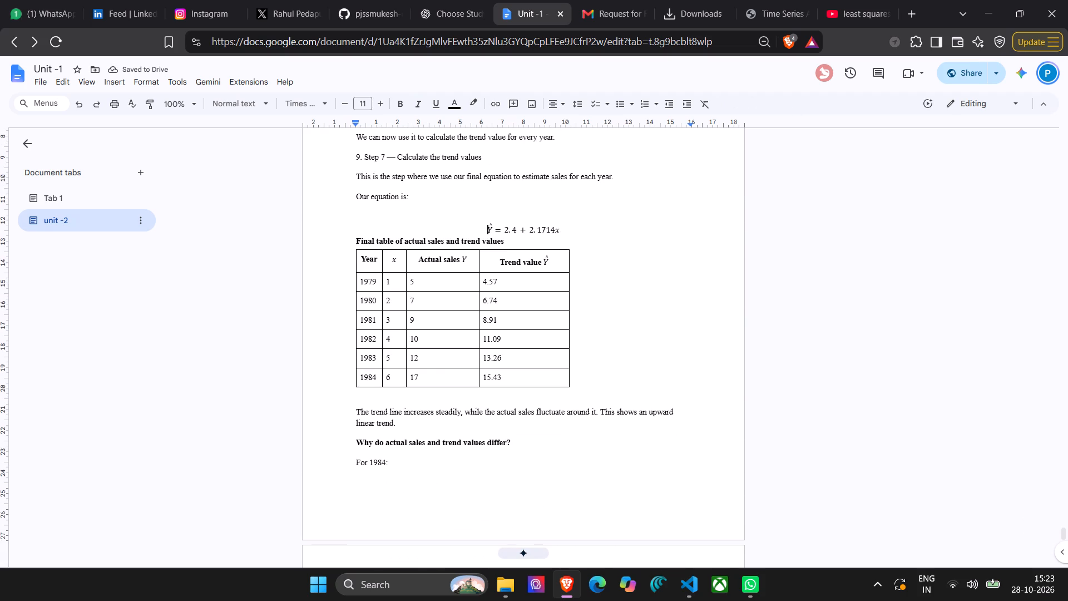
{"action": "left_click", "coordinate": [495, 226]}
{"action": "left_click_drag", "start_coordinate": [489, 222], "coordinate": [489, 215]}
{"action": "left_click", "coordinate": [469, 222]}
{"action": "key", "text": "BackSpace"}
{"action": "key", "text": "Down"}
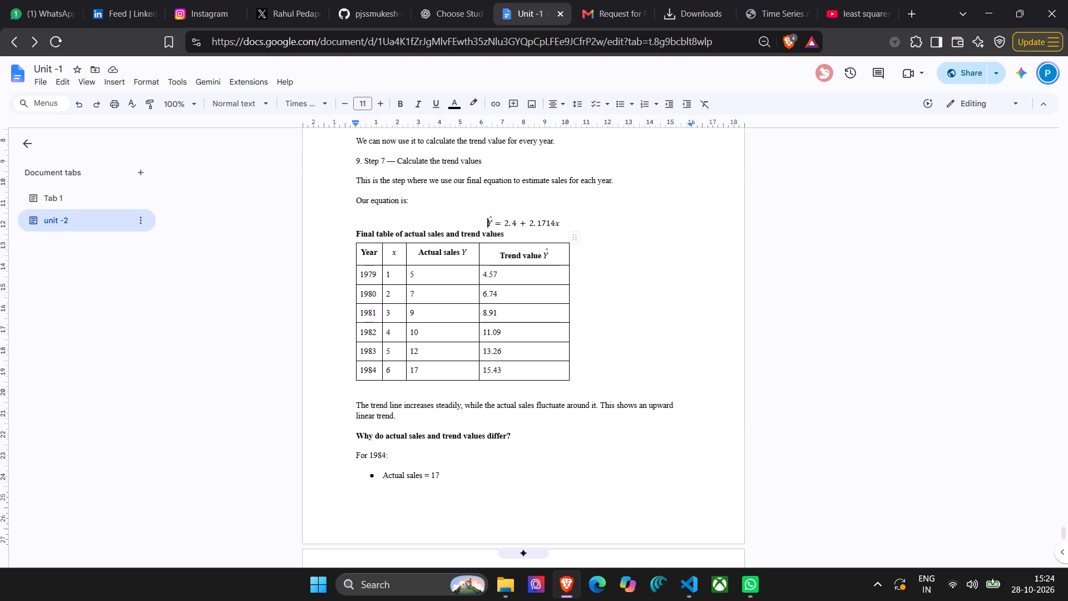
Review the text below the final table explaining why actual sales and trend values differ.
{"action": "left_click", "coordinate": [592, 390]}
{"action": "scroll", "coordinate": [483, 385], "scroll_direction": "down", "scroll_amount": 1}
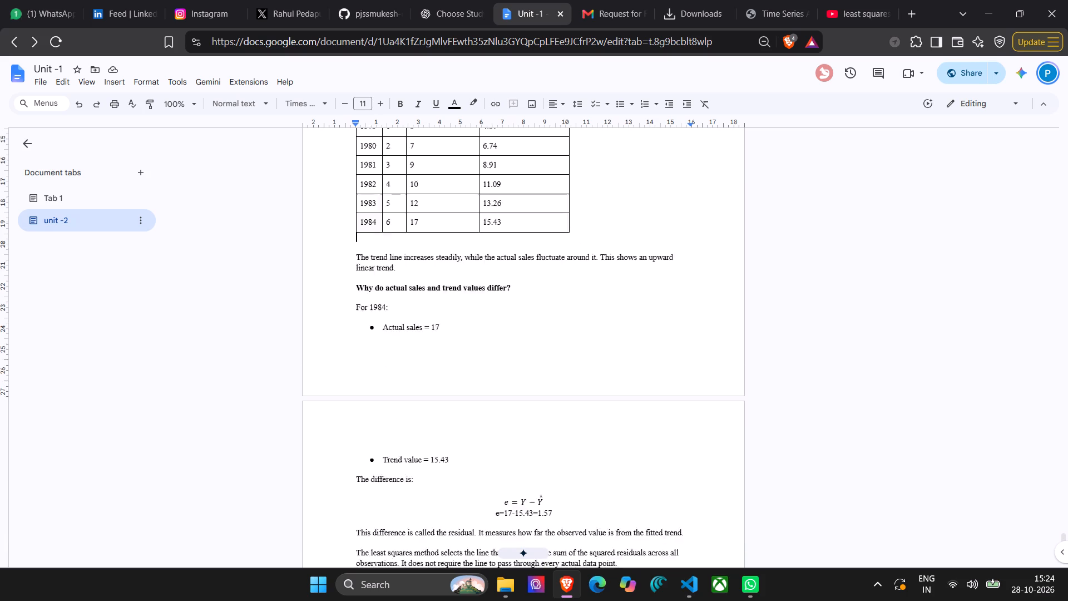
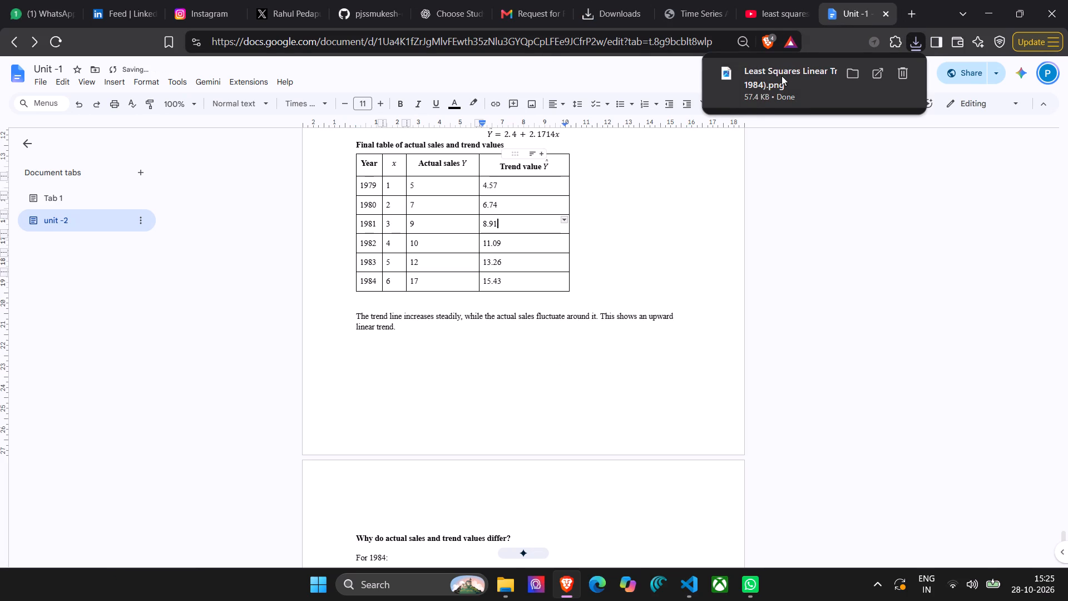
{"action": "left_click_drag", "start_coordinate": [783, 74], "coordinate": [406, 600]}
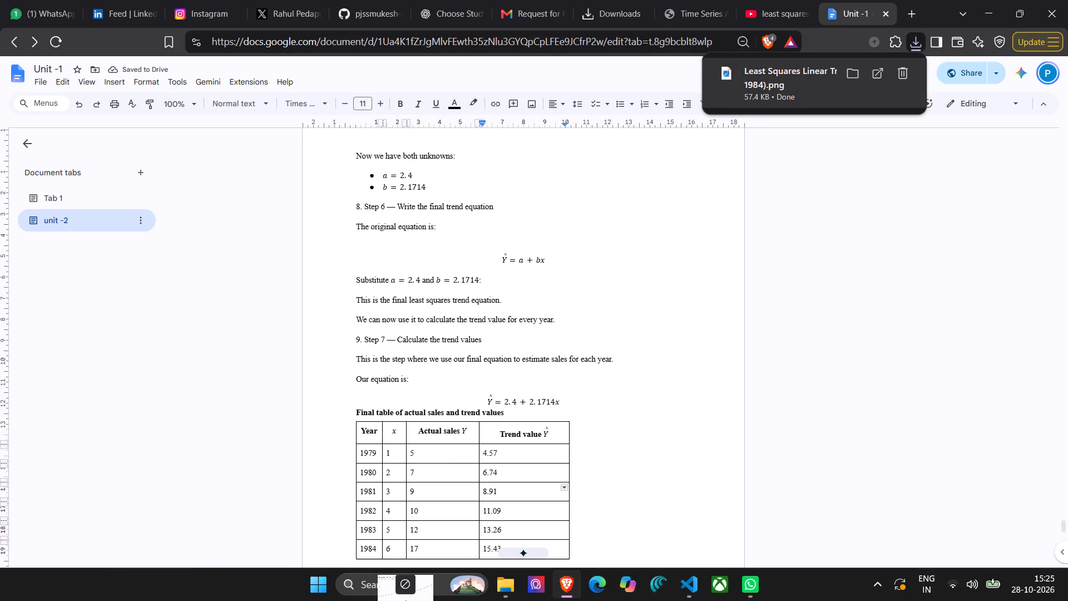
{"action": "left_click_drag", "start_coordinate": [406, 600], "coordinate": [760, 564]}
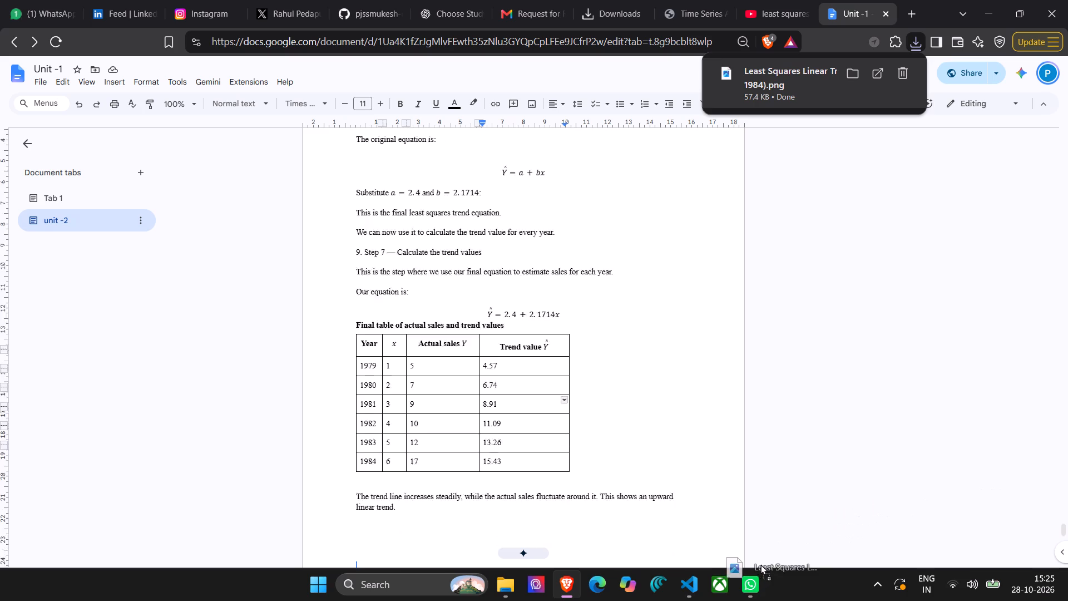
{"action": "left_click_drag", "start_coordinate": [760, 564], "coordinate": [594, 508]}
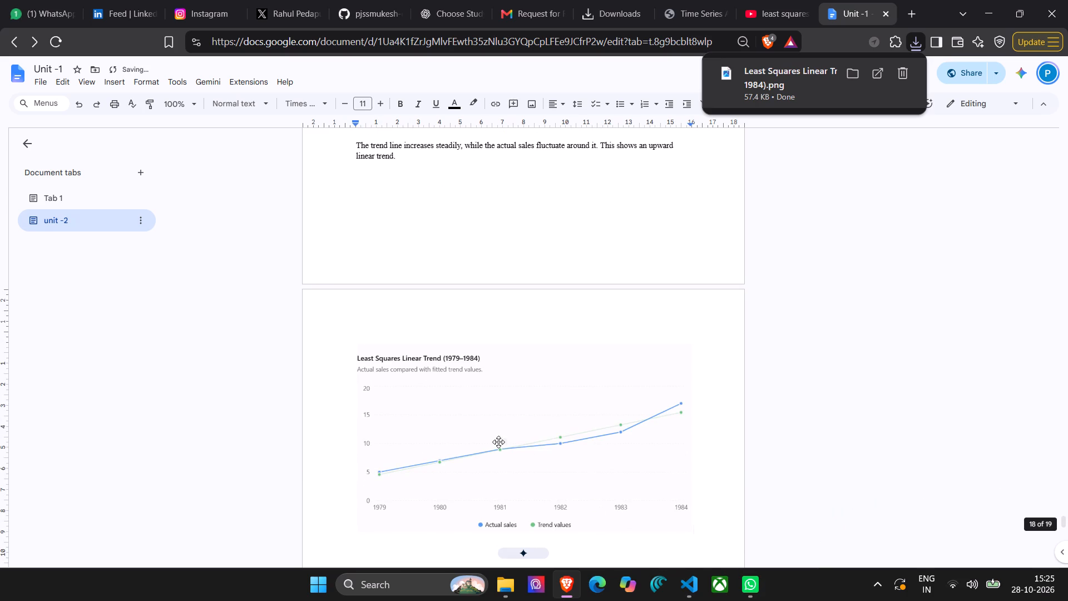
{"action": "double_click", "coordinate": [499, 443]}
{"action": "left_click", "coordinate": [650, 503]}
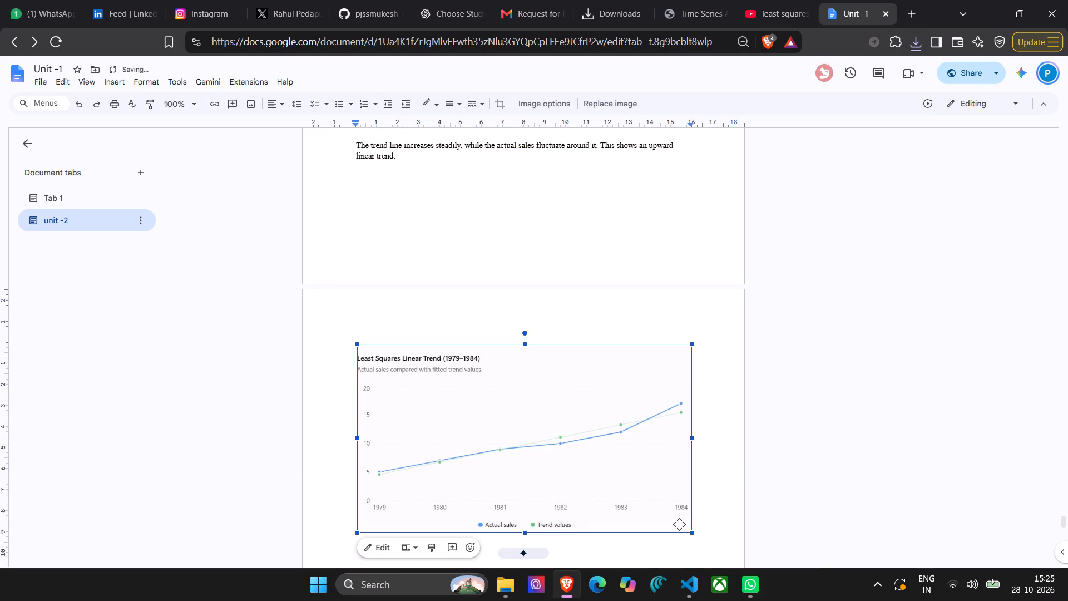
{"action": "left_click", "coordinate": [691, 530]}
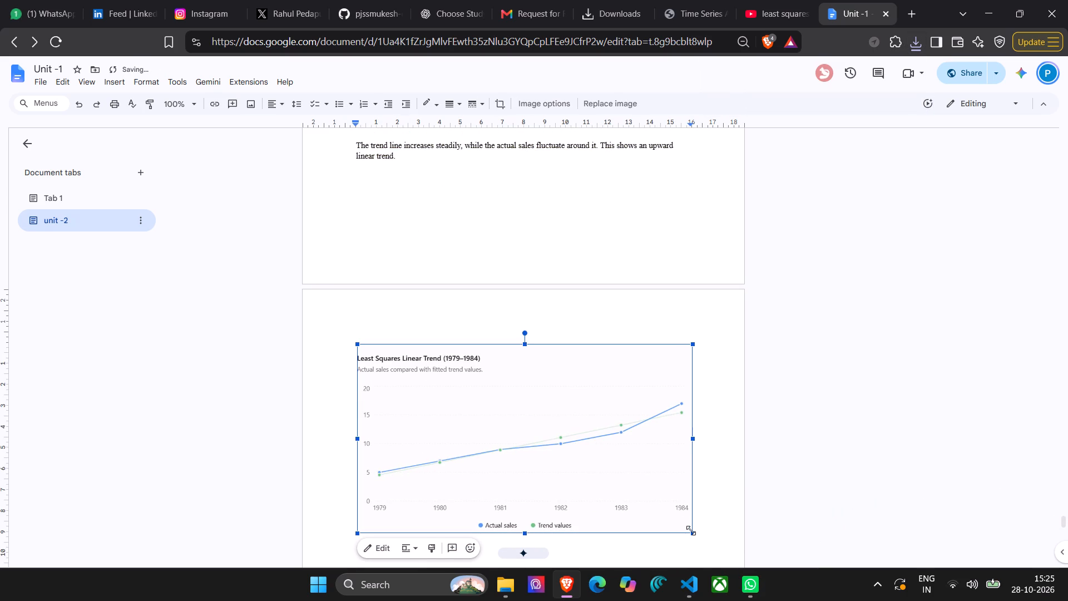
Delete the blank lines between the inserted chart and the heading "Why do actual sales and trend values differ?".
{"action": "scroll", "coordinate": [691, 530], "scroll_direction": "down", "scroll_amount": 1}
{"action": "left_click", "coordinate": [385, 471]}
{"action": "left_click", "coordinate": [338, 439]}
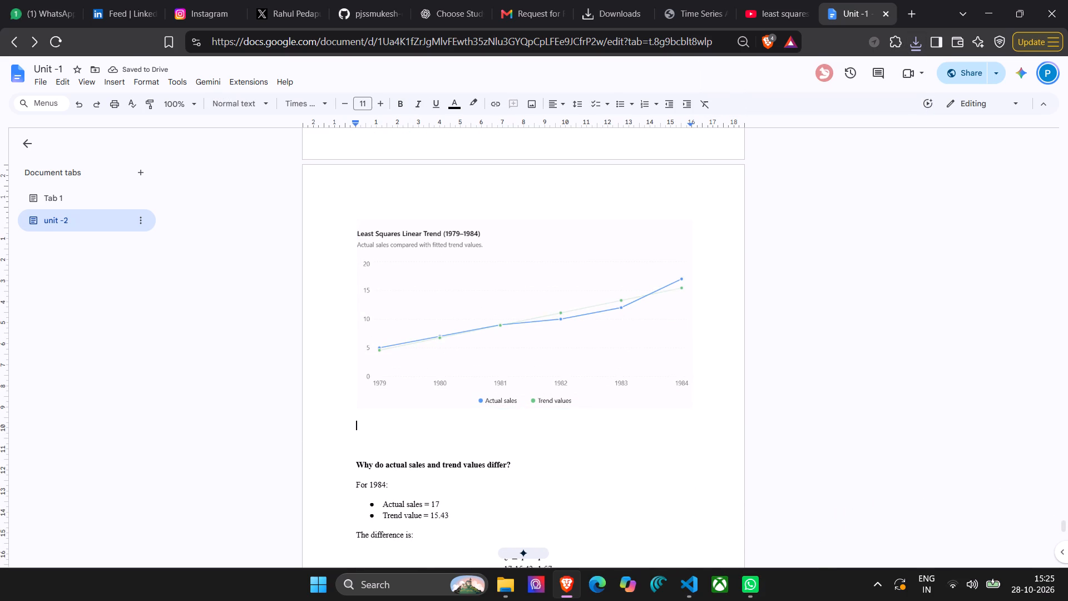
{"action": "key", "text": "BackSpace"}
{"action": "key", "text": "Down"}
{"action": "key", "text": "BackSpace"}
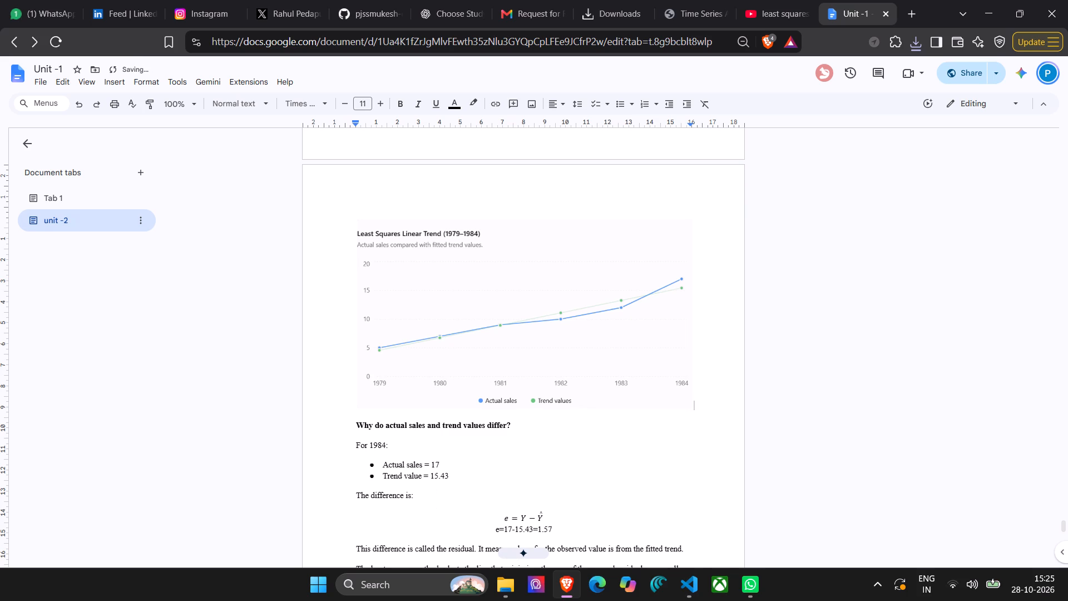
Review the residual explanation, advantages and disadvantages below the chart, along with the section outline of the unit -2 tab.
{"action": "scroll", "coordinate": [467, 482], "scroll_direction": "down", "scroll_amount": 3}
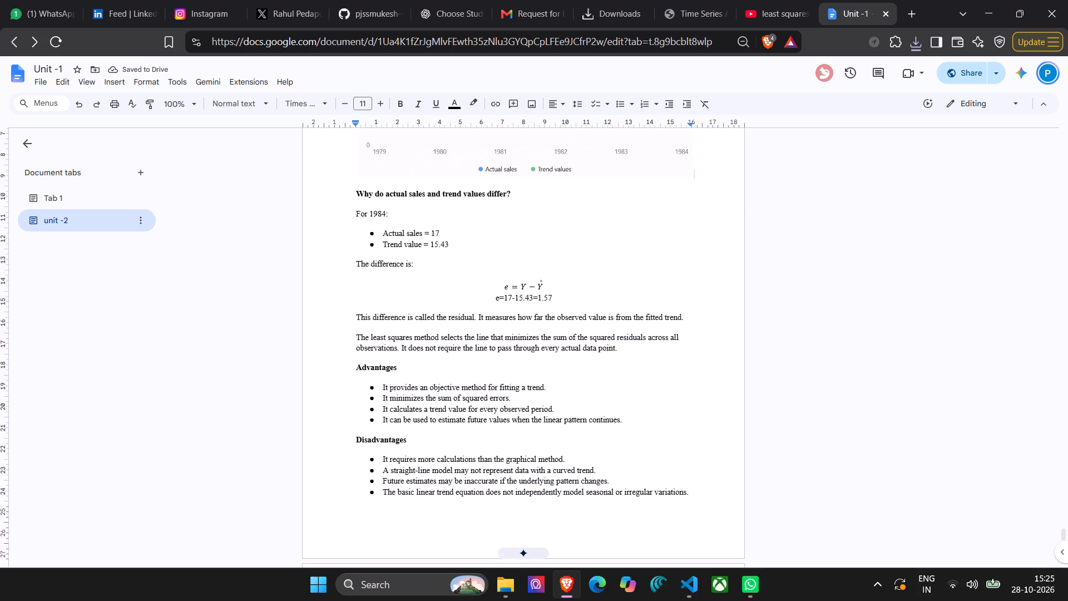
{"action": "scroll", "coordinate": [467, 482], "scroll_direction": "down", "scroll_amount": 2}
{"action": "scroll", "coordinate": [467, 482], "scroll_direction": "up", "scroll_amount": 2}
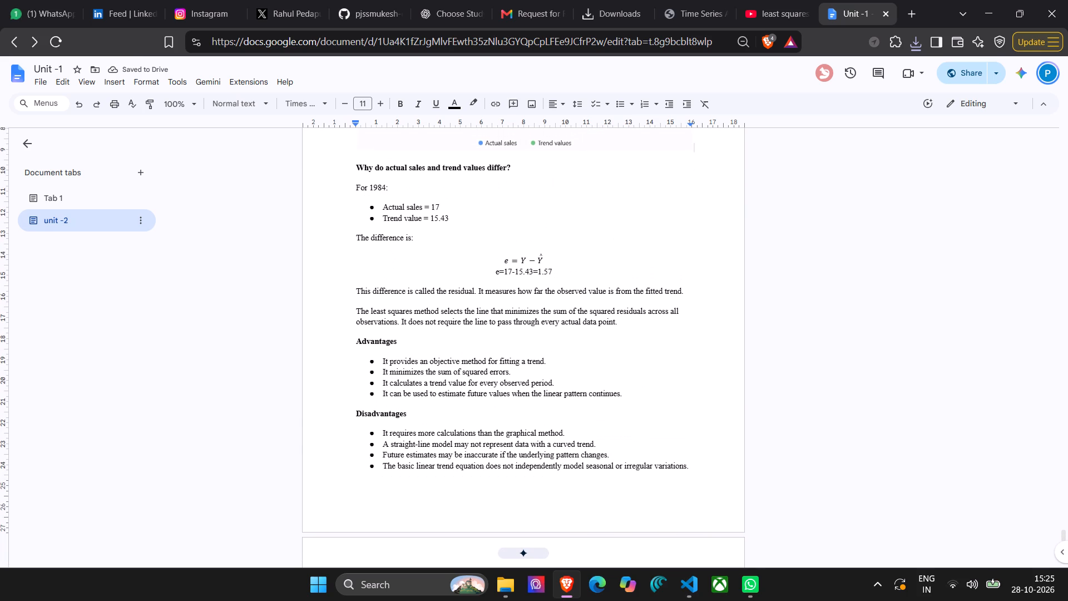
{"action": "scroll", "coordinate": [467, 482], "scroll_direction": "up", "scroll_amount": 1}
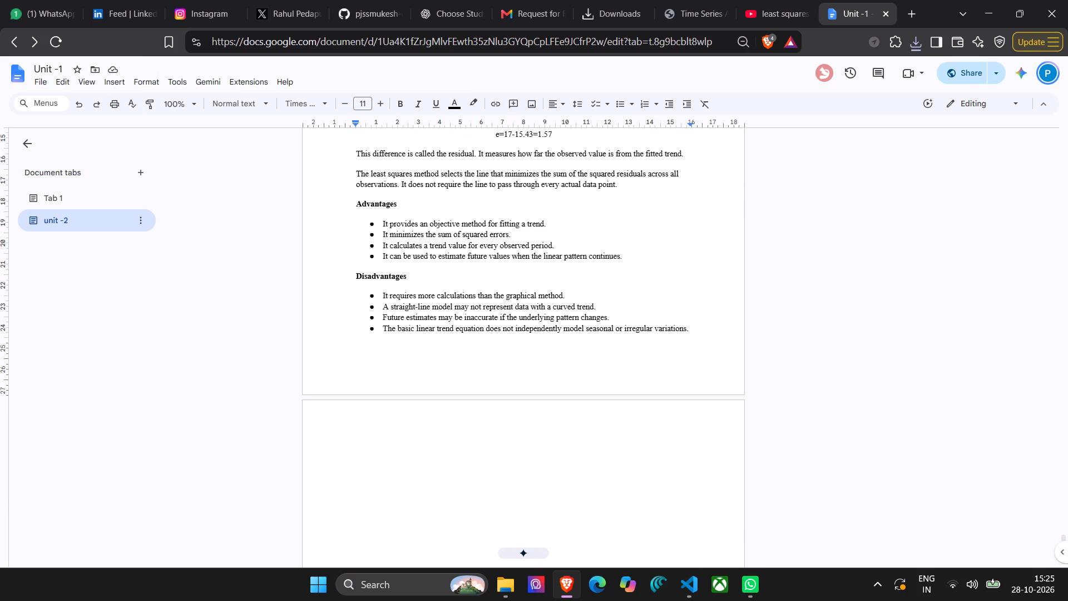
{"action": "scroll", "coordinate": [467, 482], "scroll_direction": "down", "scroll_amount": 2}
{"action": "scroll", "coordinate": [467, 482], "scroll_direction": "up", "scroll_amount": 3}
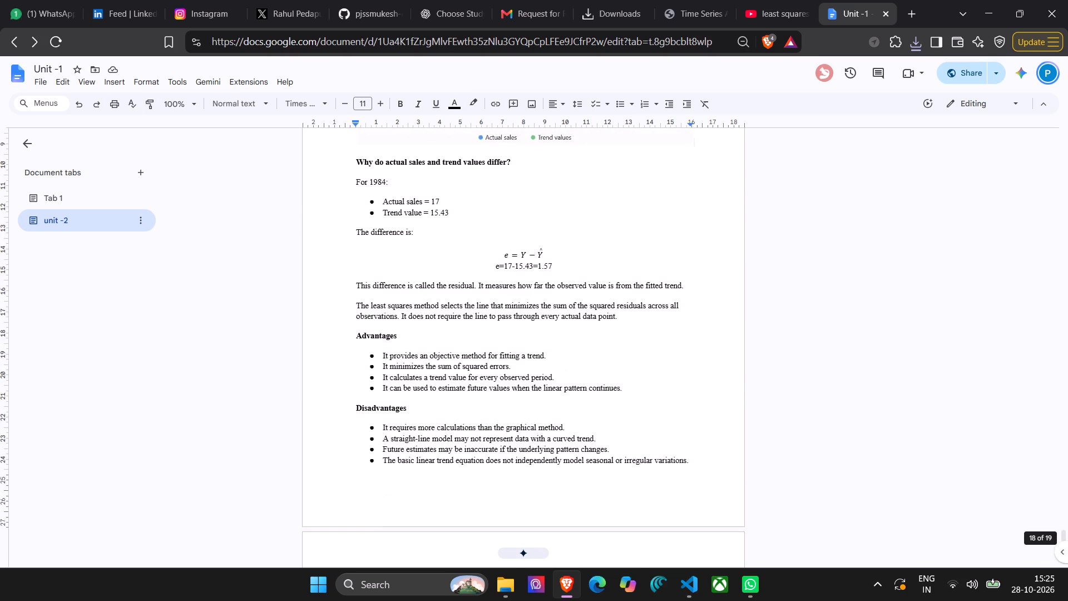
{"action": "scroll", "coordinate": [467, 482], "scroll_direction": "down", "scroll_amount": 1}
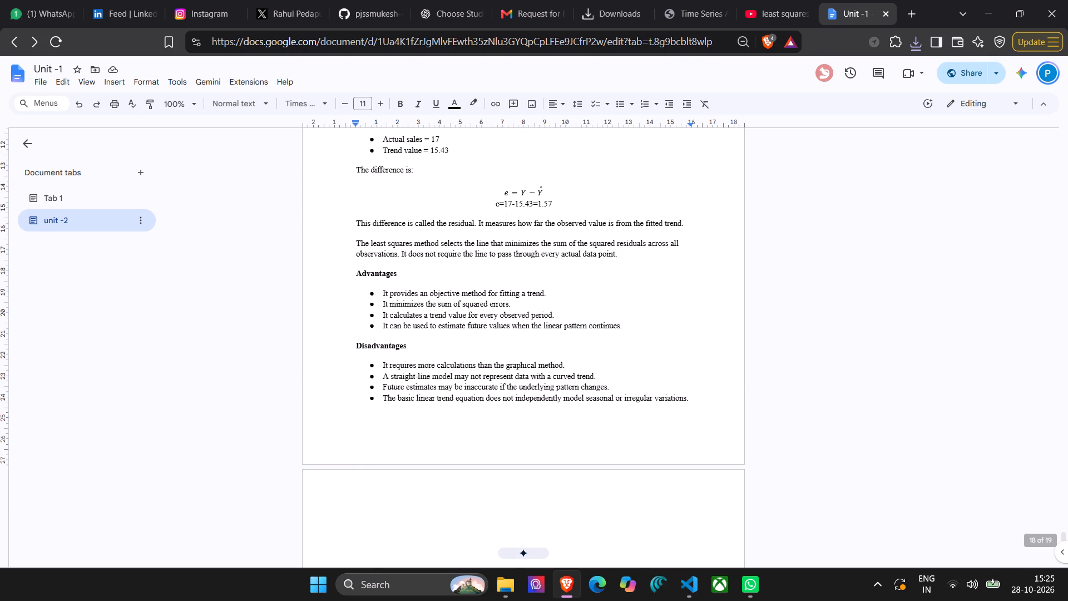
{"action": "scroll", "coordinate": [510, 484], "scroll_direction": "up", "scroll_amount": 4}
{"action": "scroll", "coordinate": [510, 484], "scroll_direction": "down", "scroll_amount": 1}
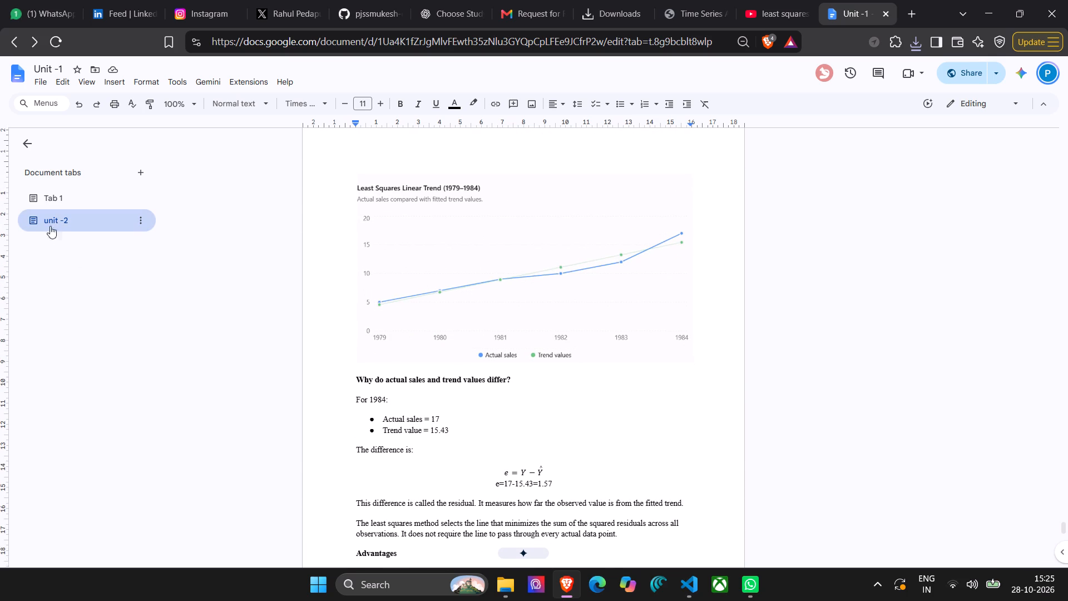
{"action": "left_click", "coordinate": [65, 221]}
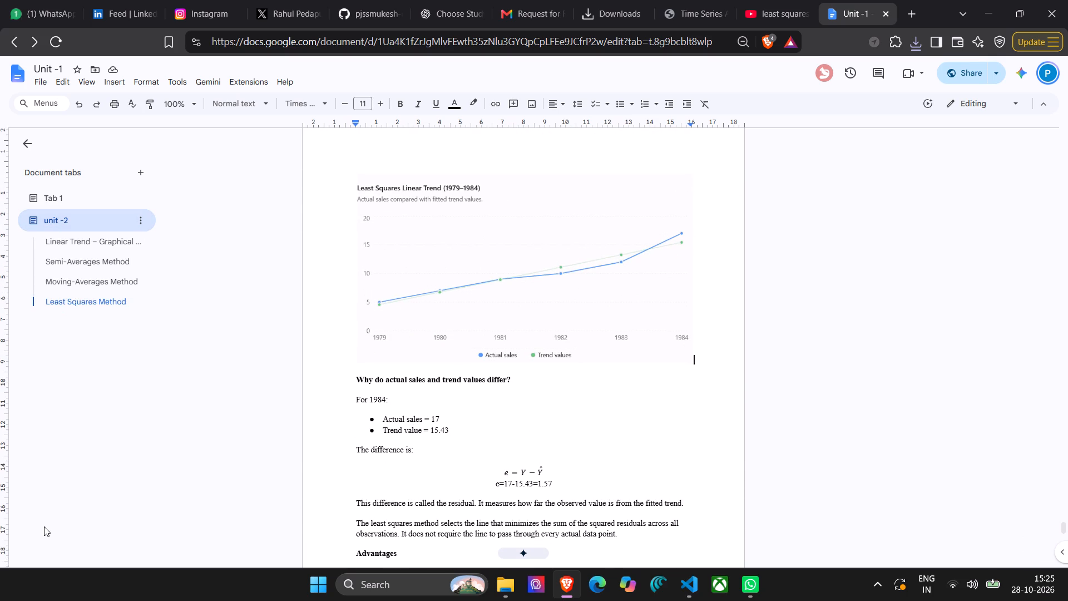
{"action": "scroll", "coordinate": [44, 526], "scroll_direction": "down", "scroll_amount": 3}
{"action": "scroll", "coordinate": [446, 406], "scroll_direction": "down", "scroll_amount": 4}
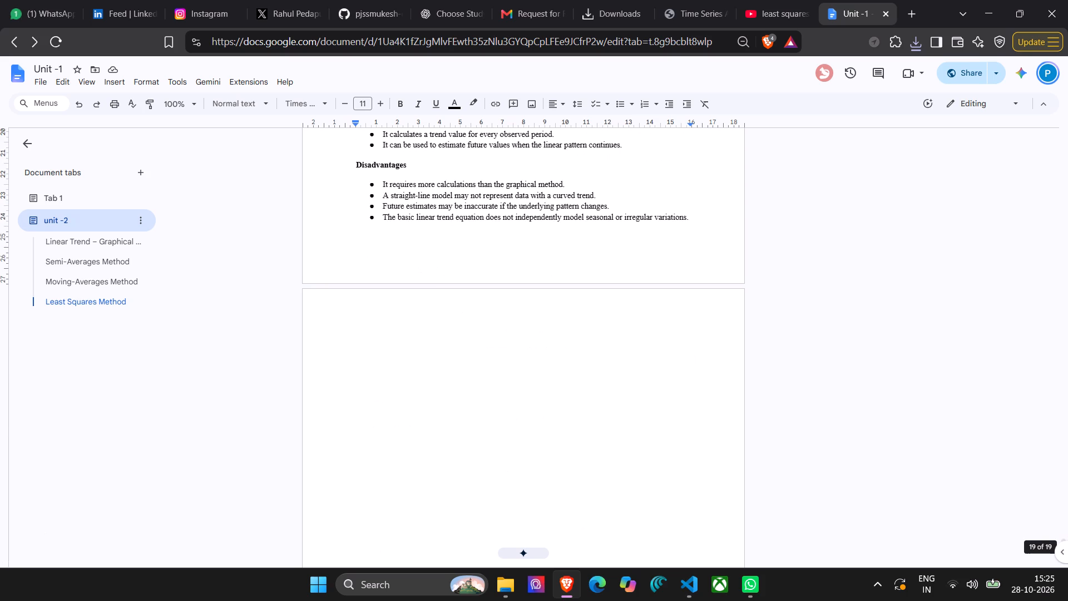
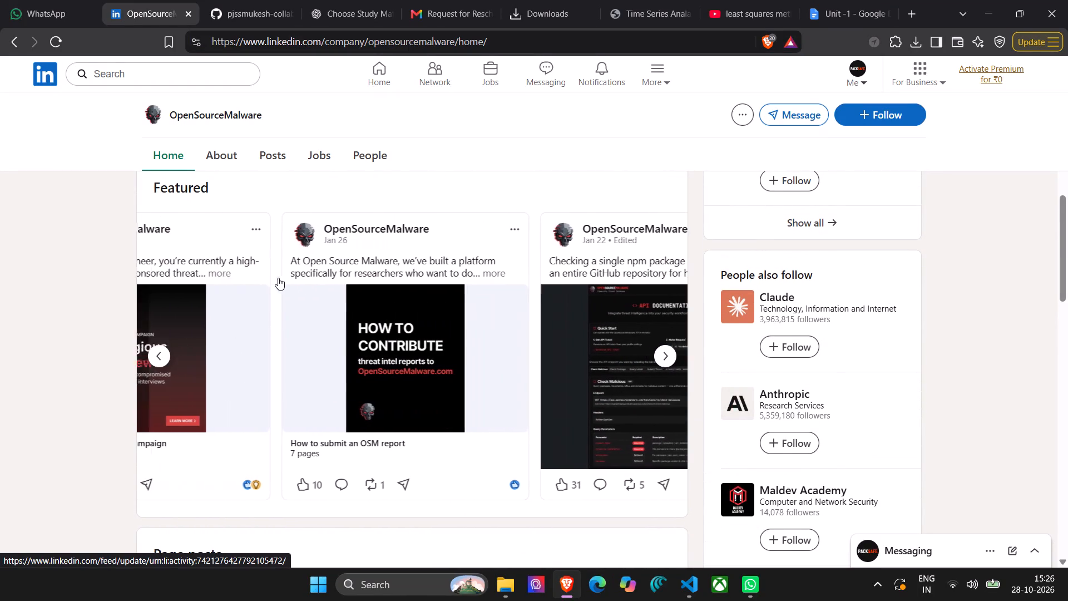
Open the list of posts on OpenSourceMalware's LinkedIn company page.
{"action": "scroll", "coordinate": [278, 278], "scroll_direction": "right", "scroll_amount": 4}
{"action": "left_click", "coordinate": [177, 222]}
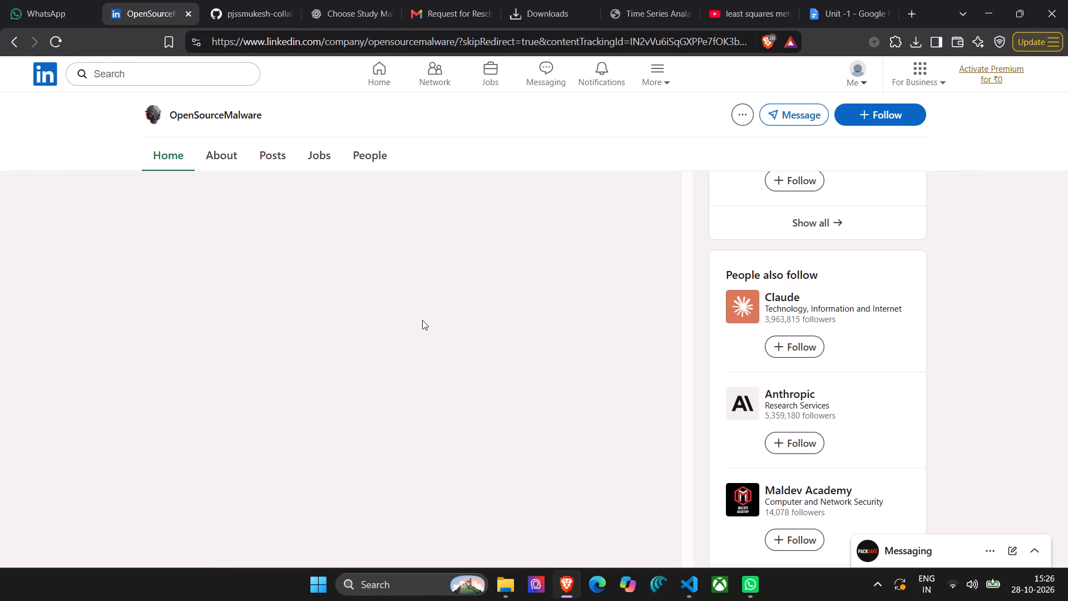
{"action": "scroll", "coordinate": [422, 320], "scroll_direction": "up", "scroll_amount": 4}
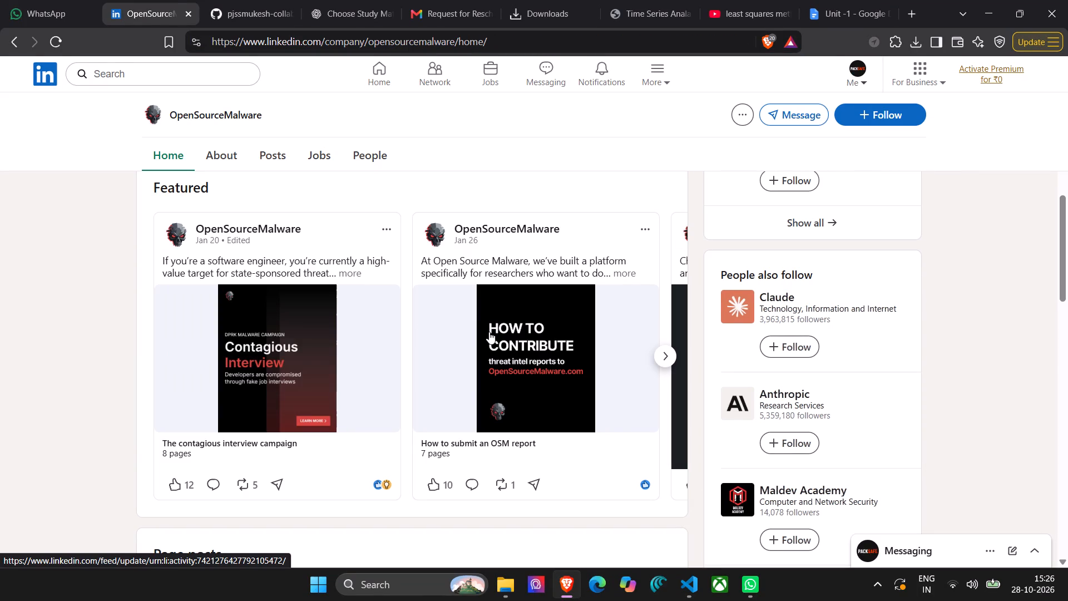
{"action": "left_click", "coordinate": [269, 157]}
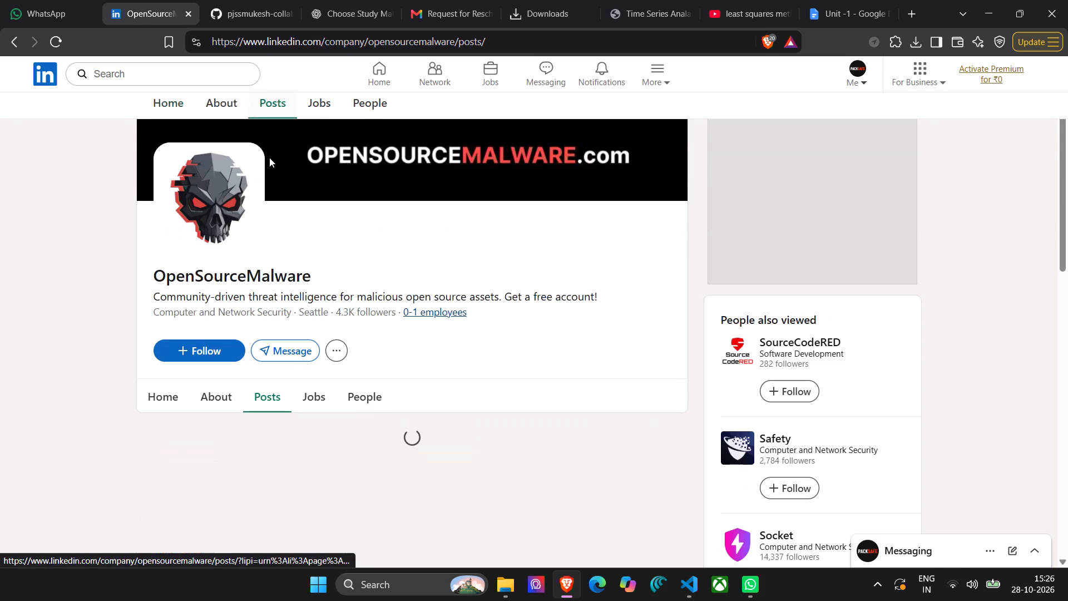
Expand OpenSourceMalware's Oct 25 post about the vulnerable Brotli decoder and read it through to its image.
{"action": "scroll", "coordinate": [360, 396], "scroll_direction": "down", "scroll_amount": 2}
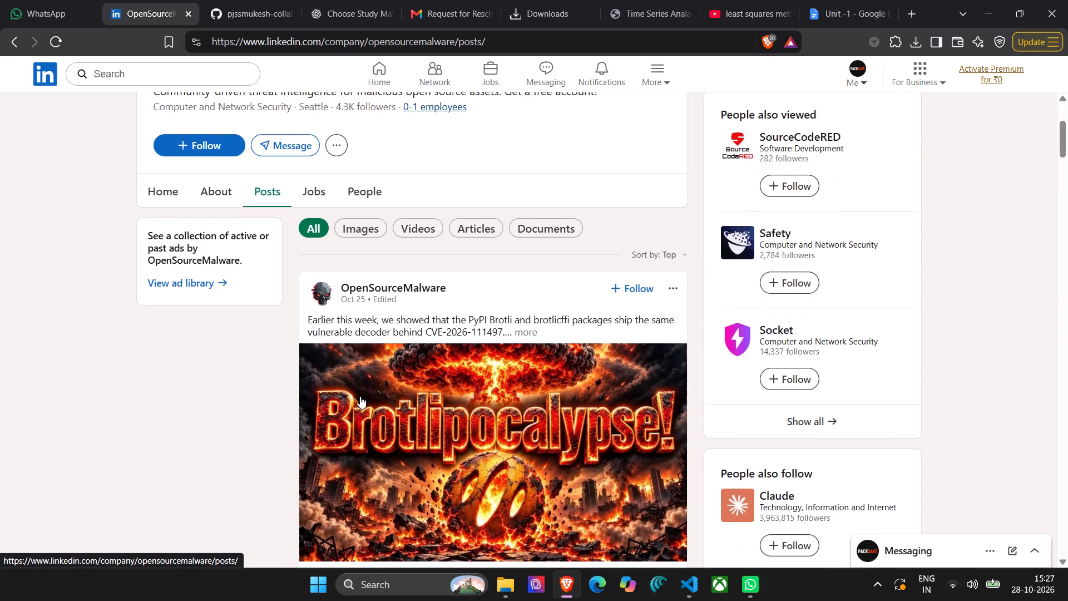
{"action": "left_click", "coordinate": [518, 332]}
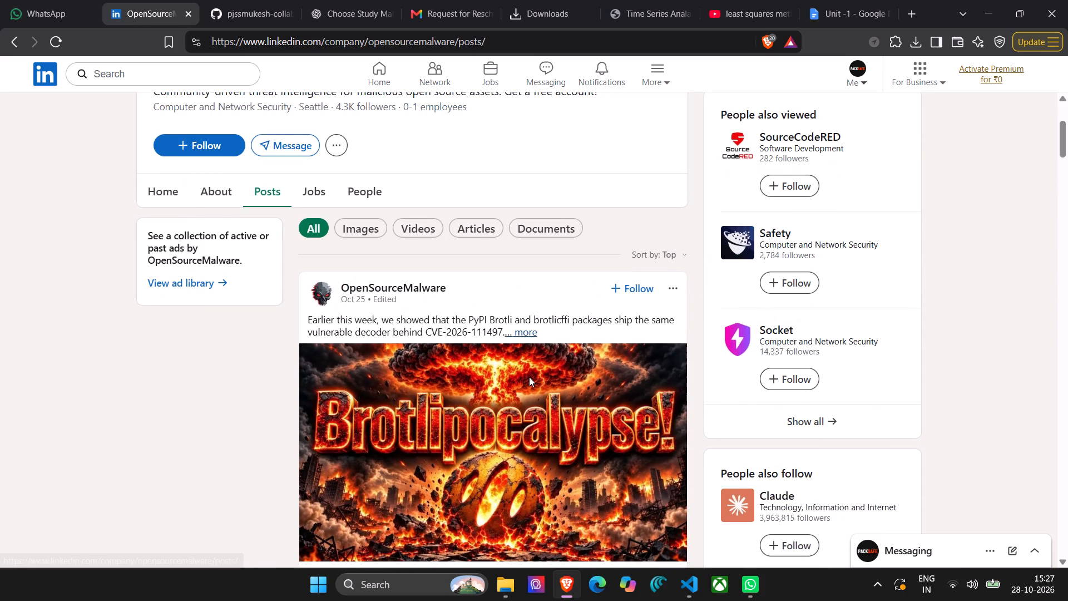
{"action": "scroll", "coordinate": [531, 364], "scroll_direction": "down", "scroll_amount": 1}
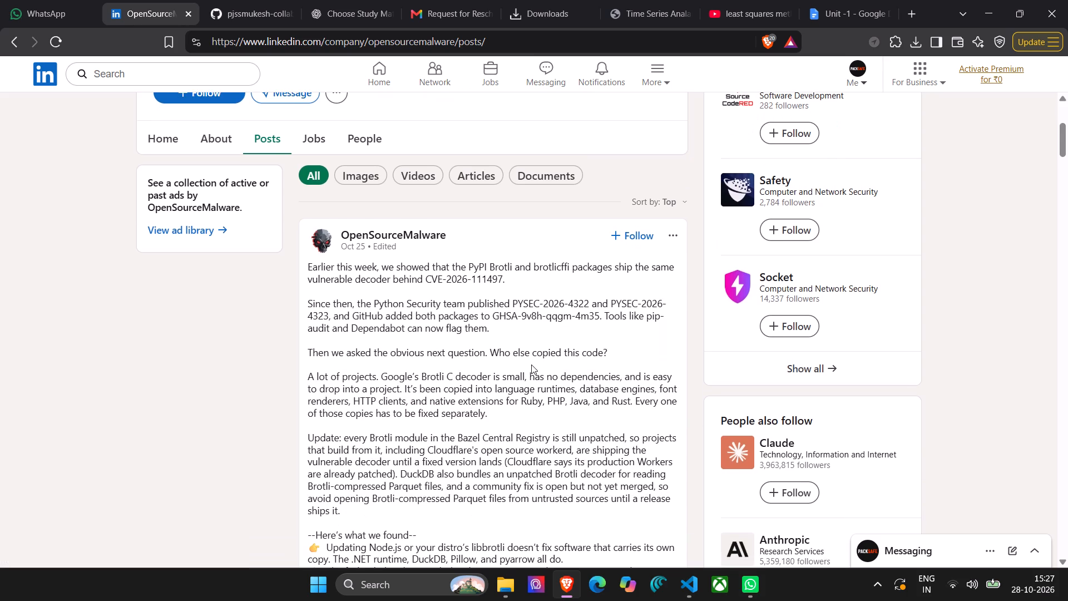
{"action": "scroll", "coordinate": [531, 364], "scroll_direction": "up", "scroll_amount": 8}
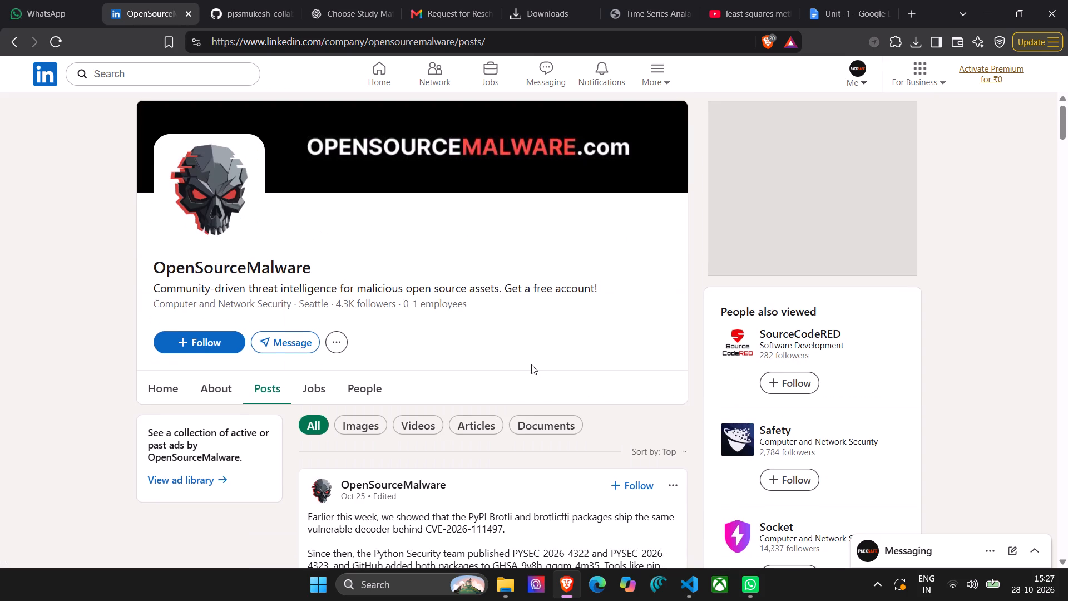
{"action": "scroll", "coordinate": [531, 364], "scroll_direction": "down", "scroll_amount": 3}
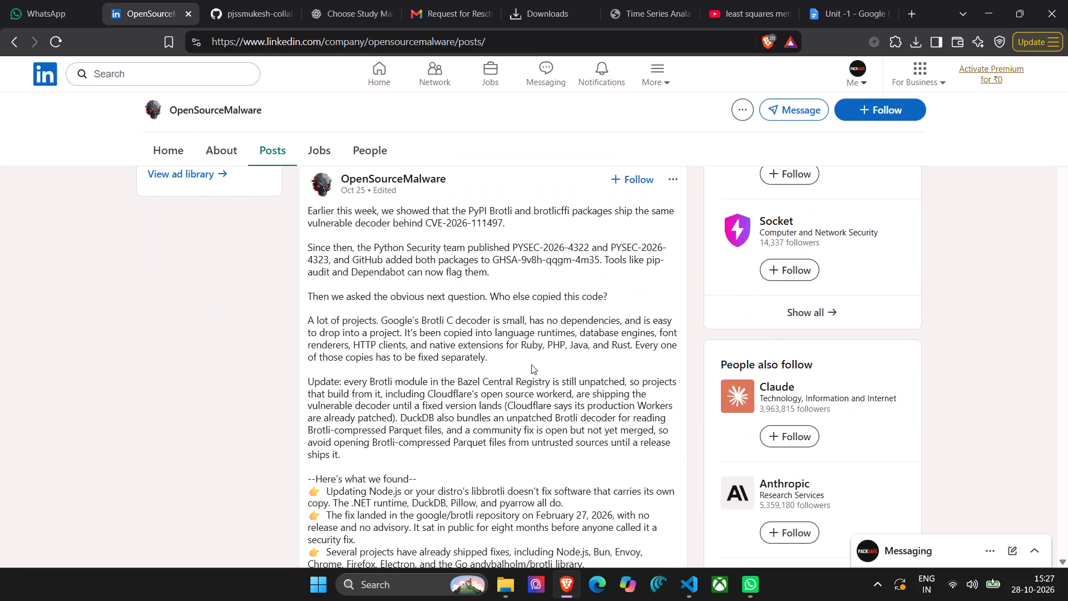
{"action": "scroll", "coordinate": [531, 364], "scroll_direction": "down", "scroll_amount": 1}
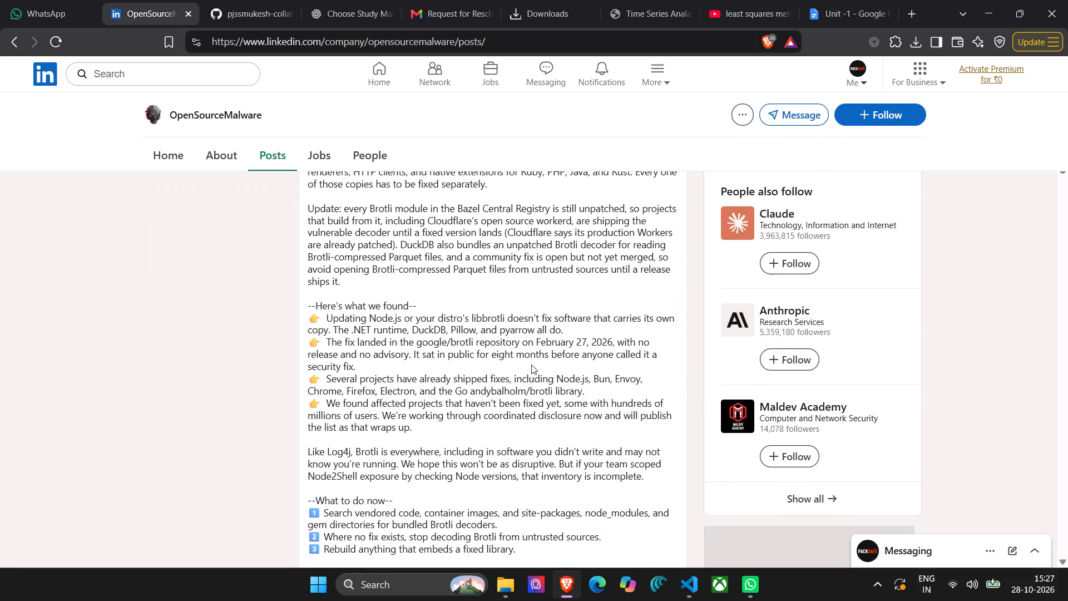
{"action": "scroll", "coordinate": [531, 364], "scroll_direction": "down", "scroll_amount": 5}
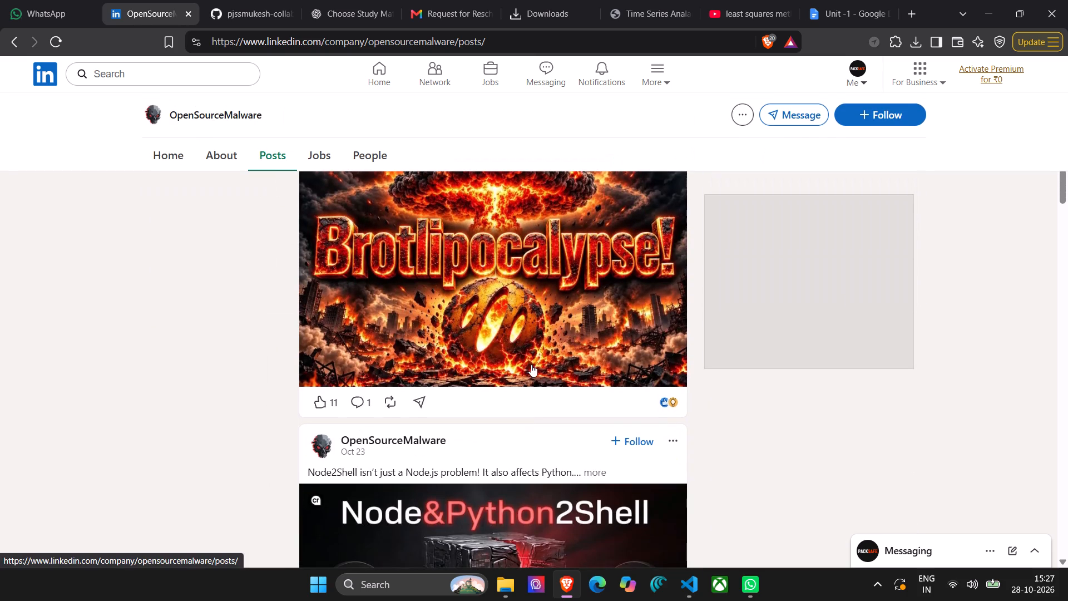
Browse OpenSourceMalware's other posts below the Brotli one, from Node2Shell and litellm to the GhostAction phishing and weekly show posts.
{"action": "scroll", "coordinate": [531, 364], "scroll_direction": "down", "scroll_amount": 3}
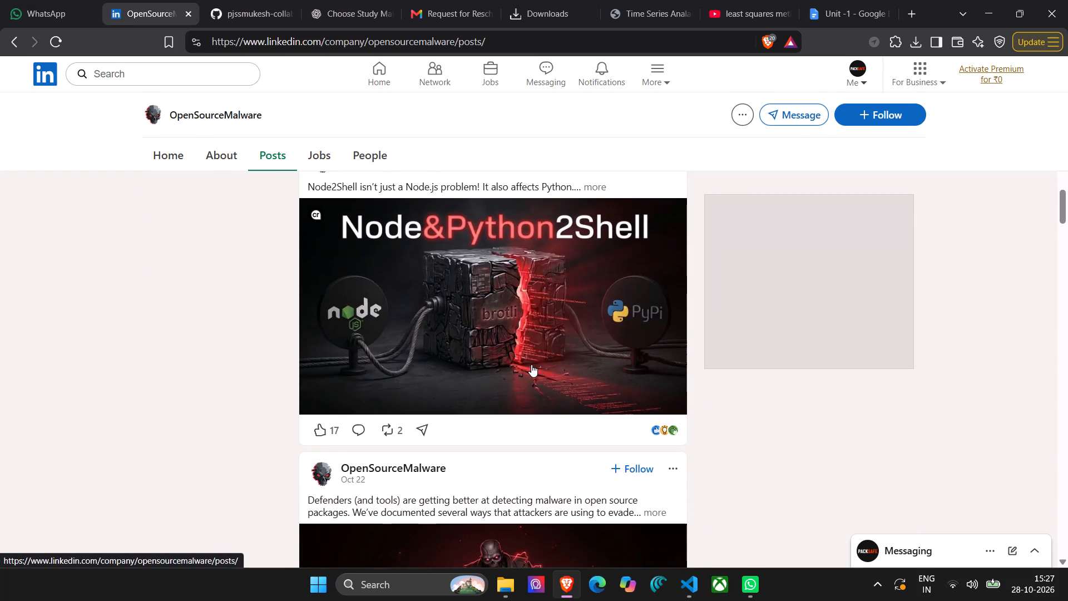
{"action": "scroll", "coordinate": [531, 364], "scroll_direction": "down", "scroll_amount": 5}
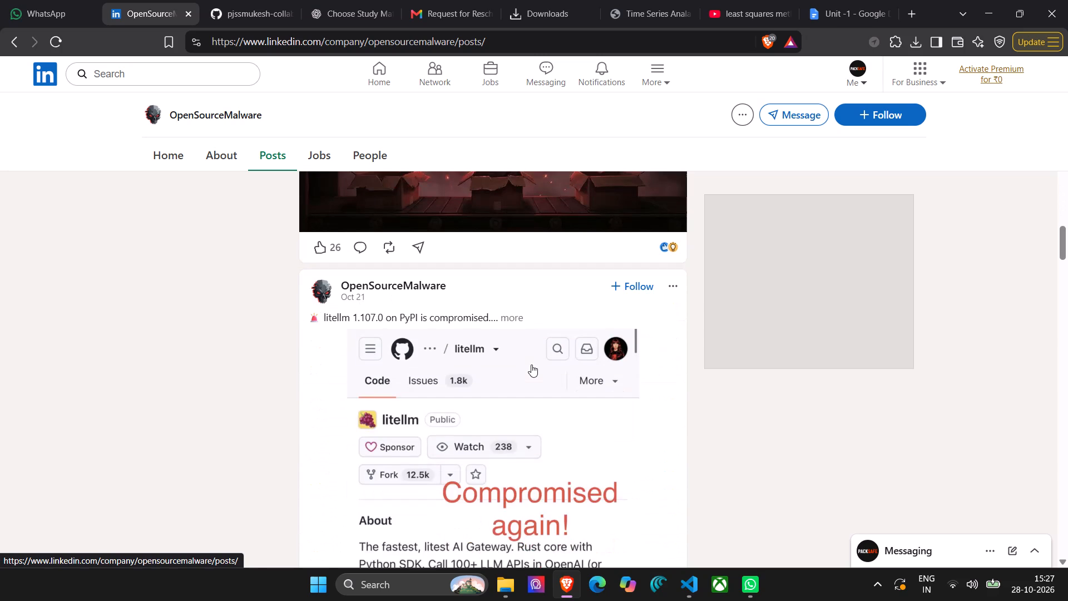
{"action": "scroll", "coordinate": [531, 364], "scroll_direction": "down", "scroll_amount": 4}
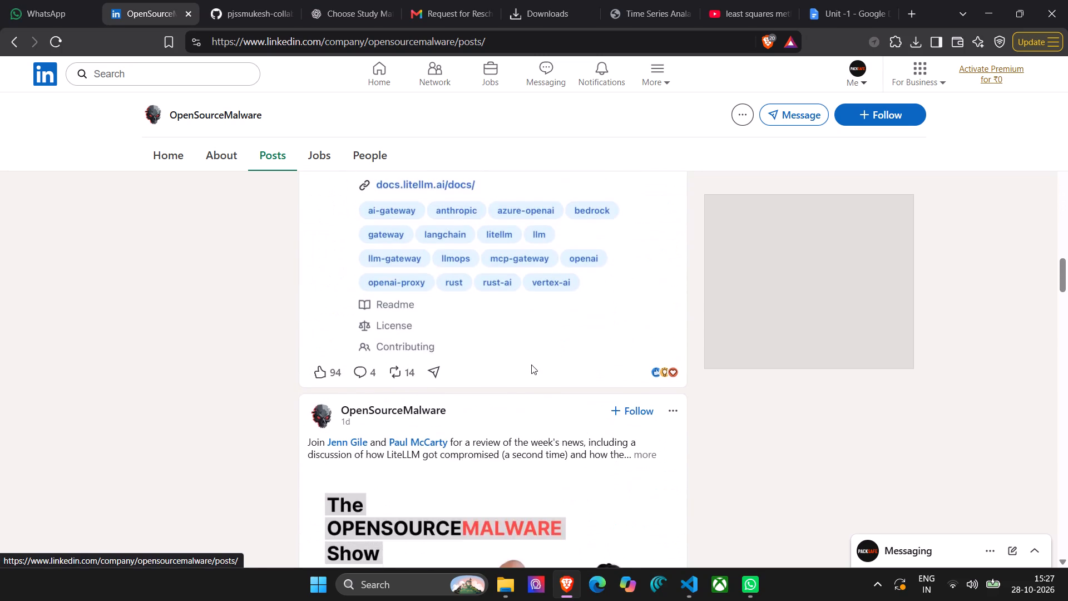
{"action": "scroll", "coordinate": [531, 364], "scroll_direction": "down", "scroll_amount": 6}
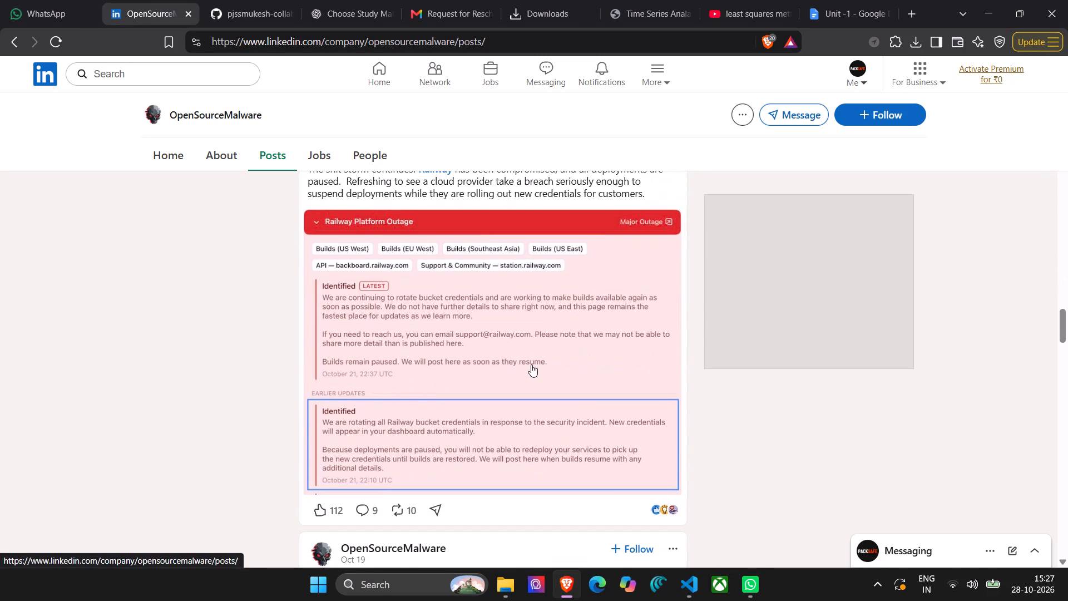
{"action": "scroll", "coordinate": [531, 364], "scroll_direction": "down", "scroll_amount": 5}
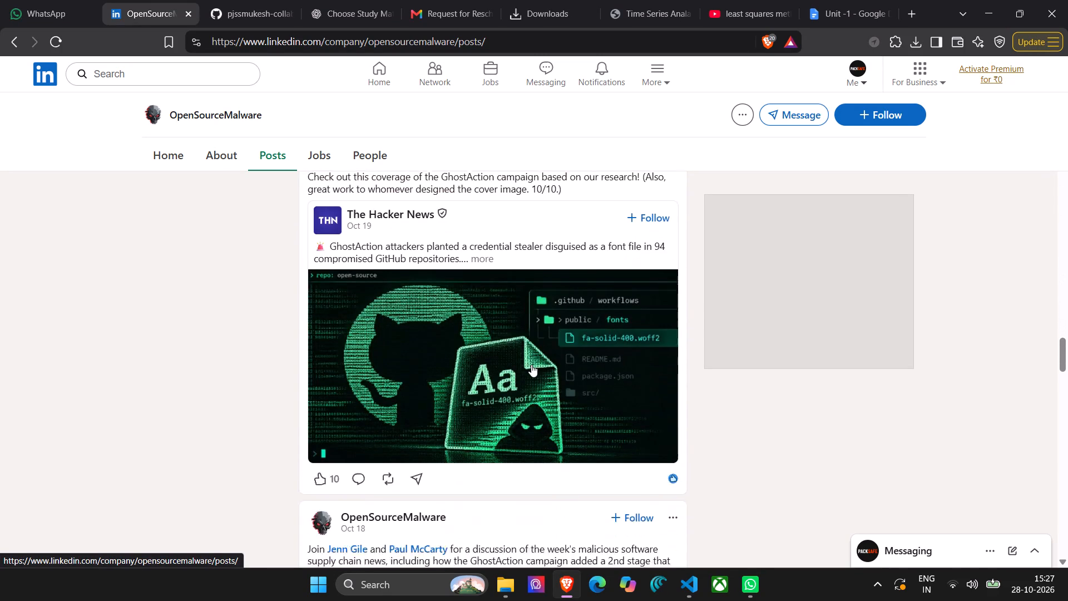
{"action": "scroll", "coordinate": [531, 364], "scroll_direction": "down", "scroll_amount": 7}
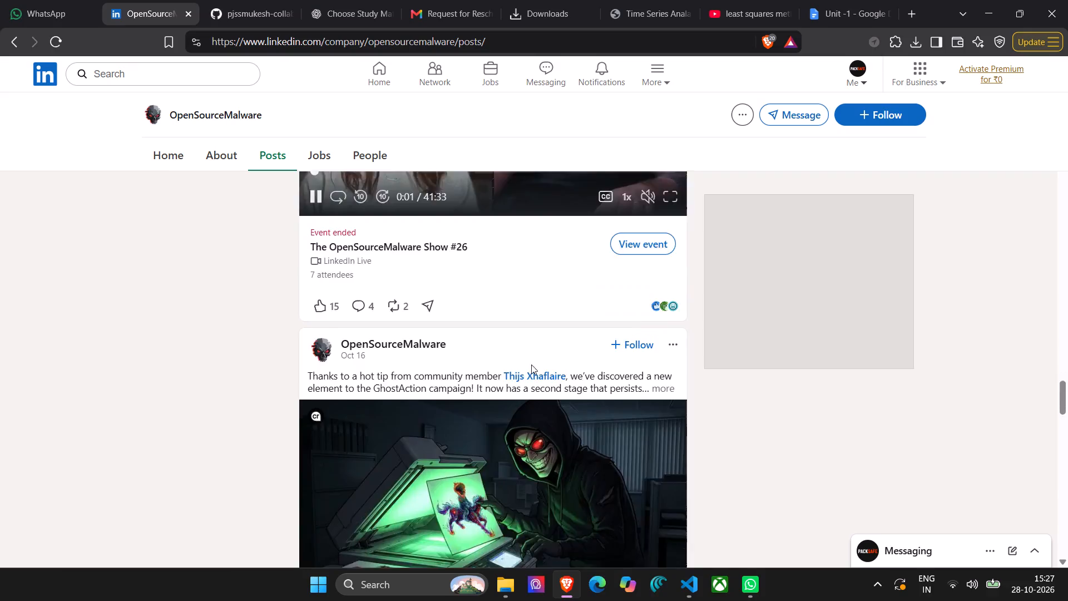
{"action": "scroll", "coordinate": [531, 364], "scroll_direction": "down", "scroll_amount": 10}
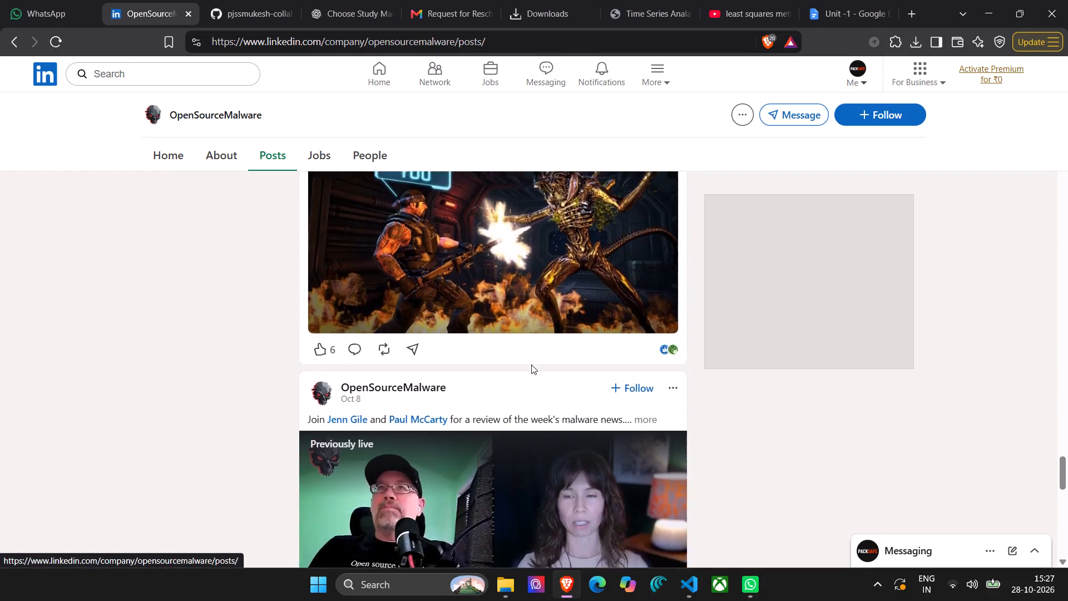
{"action": "scroll", "coordinate": [531, 364], "scroll_direction": "down", "scroll_amount": 4}
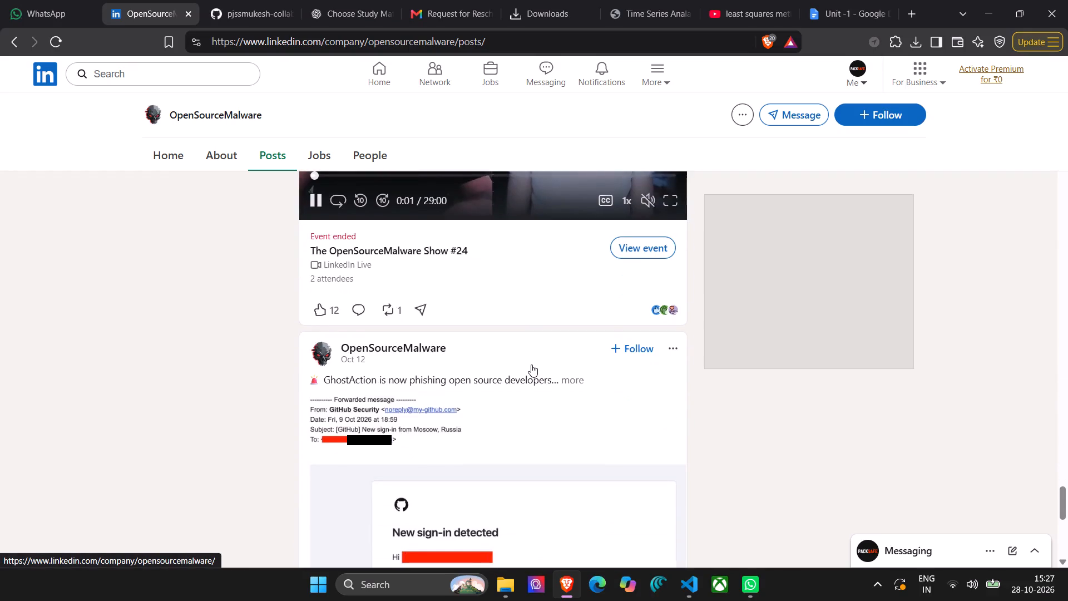
{"action": "scroll", "coordinate": [531, 364], "scroll_direction": "down", "scroll_amount": 1}
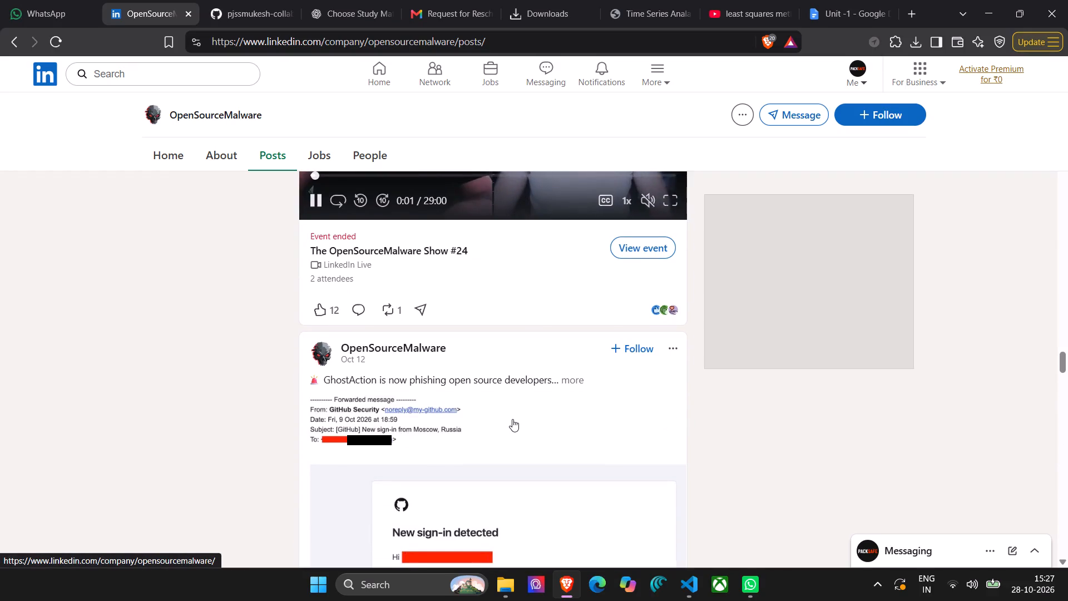
{"action": "scroll", "coordinate": [512, 419], "scroll_direction": "down", "scroll_amount": 1}
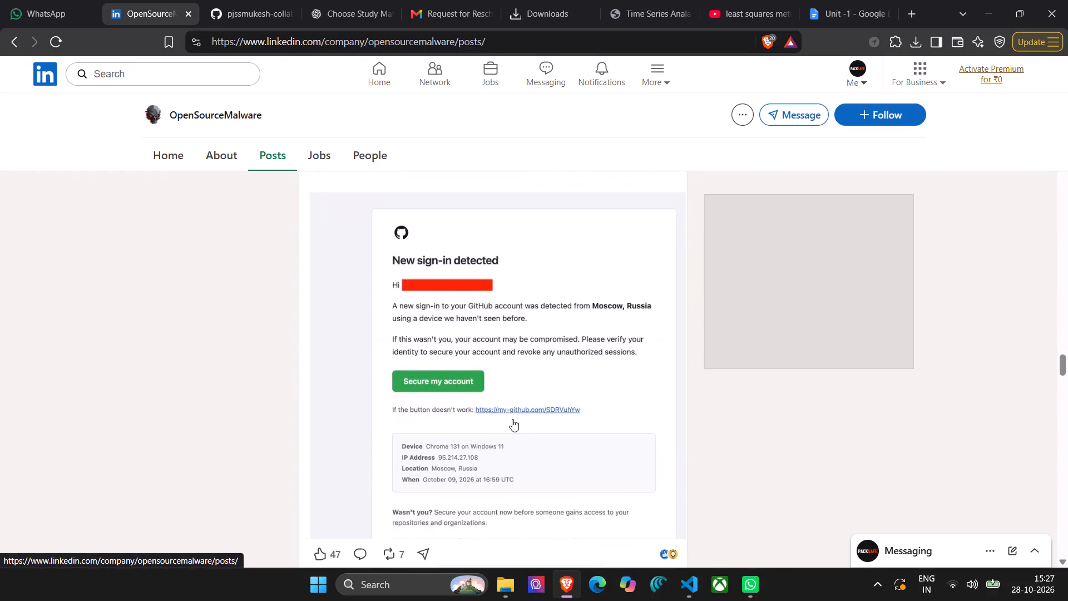
{"action": "scroll", "coordinate": [512, 419], "scroll_direction": "down", "scroll_amount": 4}
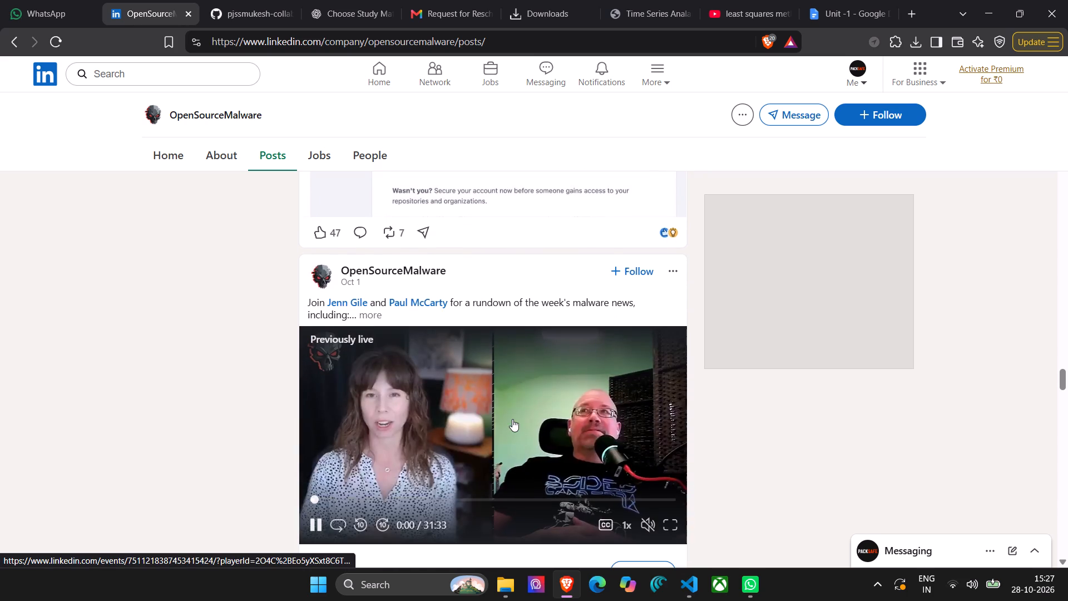
Browse OpenSourceMalware's further posts, including the fake font file research update, the ShinyHunters arrest and the Oct 10 GhostAction security flash.
{"action": "scroll", "coordinate": [512, 419], "scroll_direction": "down", "scroll_amount": 5}
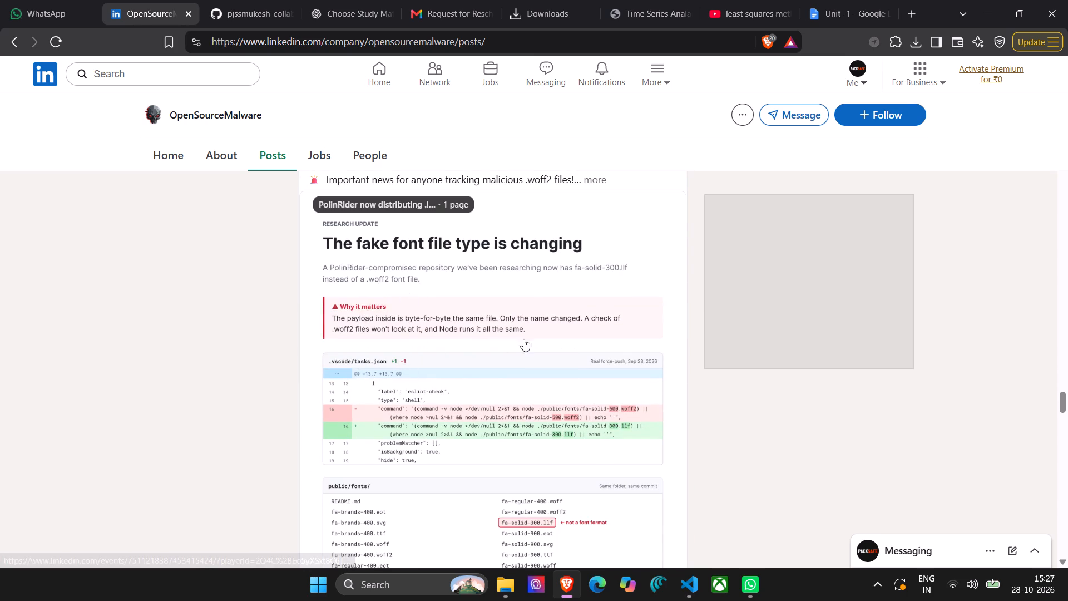
{"action": "scroll", "coordinate": [566, 370], "scroll_direction": "down", "scroll_amount": 7}
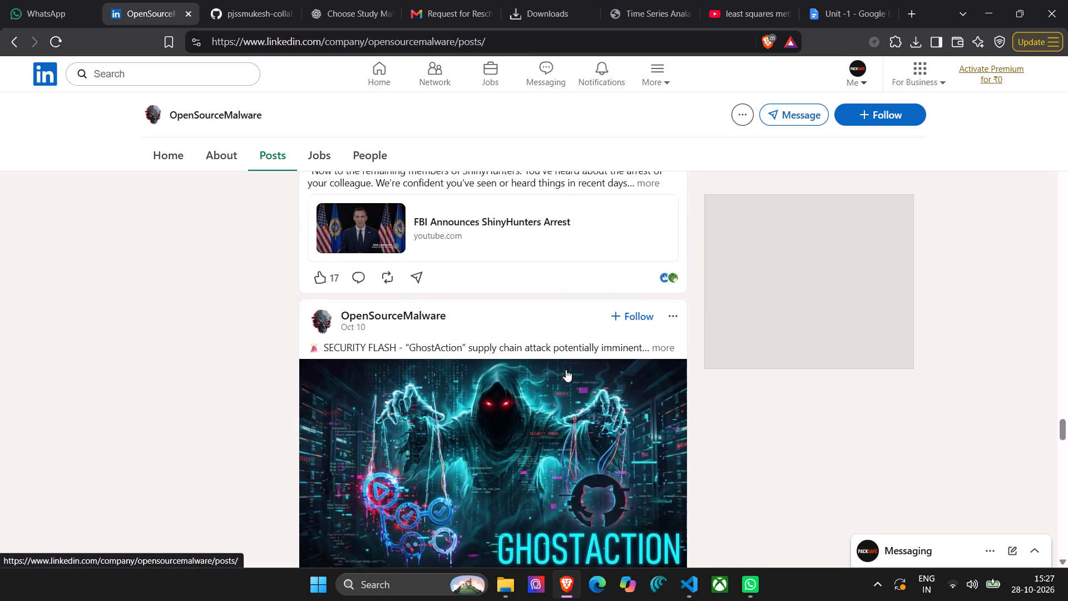
{"action": "scroll", "coordinate": [566, 370], "scroll_direction": "down", "scroll_amount": 1}
Return to the top of OpenSourceMalware's posts and open the Home section of its LinkedIn company page.
{"action": "scroll", "coordinate": [566, 370], "scroll_direction": "up", "scroll_amount": 20}
{"action": "scroll", "coordinate": [566, 370], "scroll_direction": "up", "scroll_amount": 11}
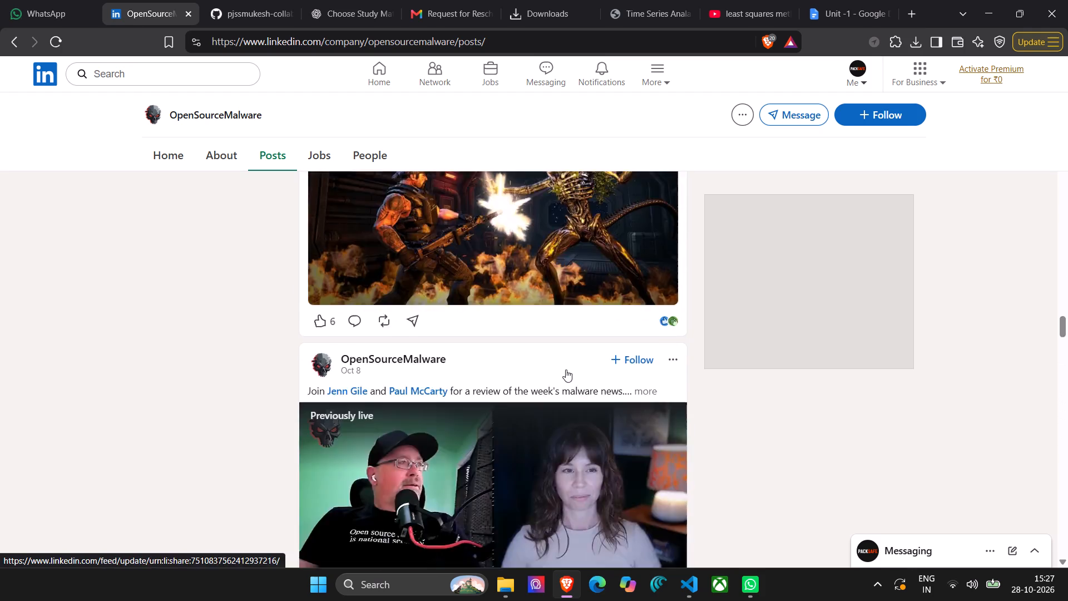
{"action": "scroll", "coordinate": [566, 370], "scroll_direction": "up", "scroll_amount": 18}
{"action": "scroll", "coordinate": [566, 370], "scroll_direction": "right", "scroll_amount": 6}
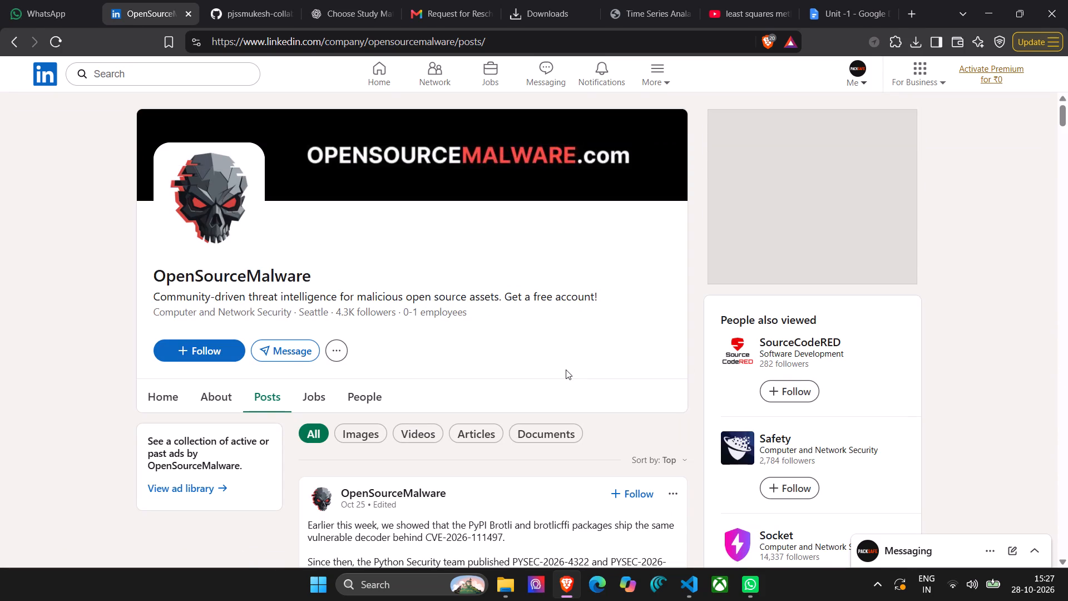
{"action": "left_click", "coordinate": [141, 391]}
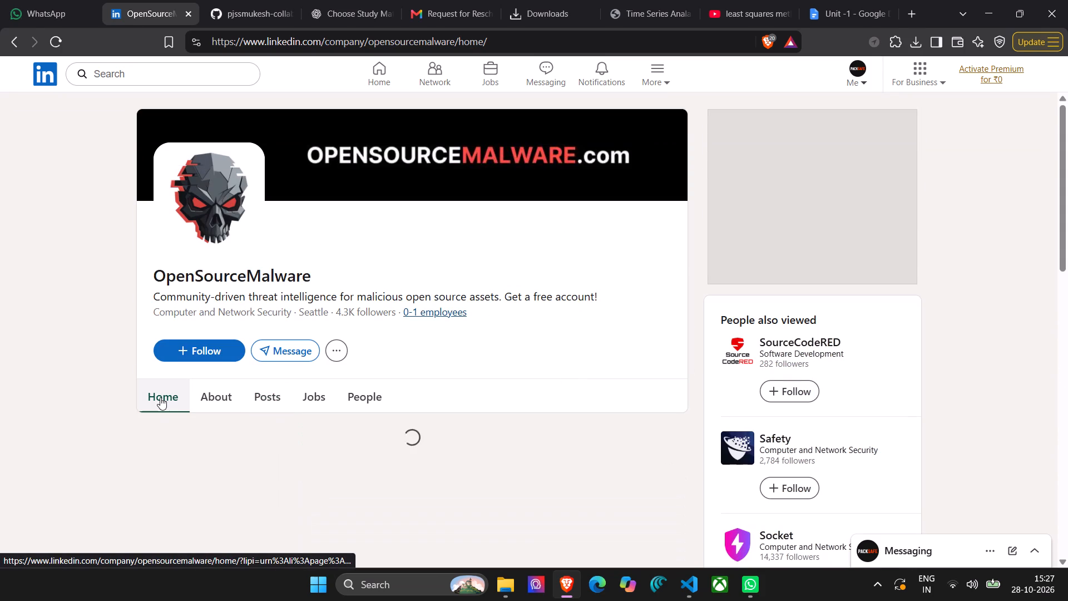
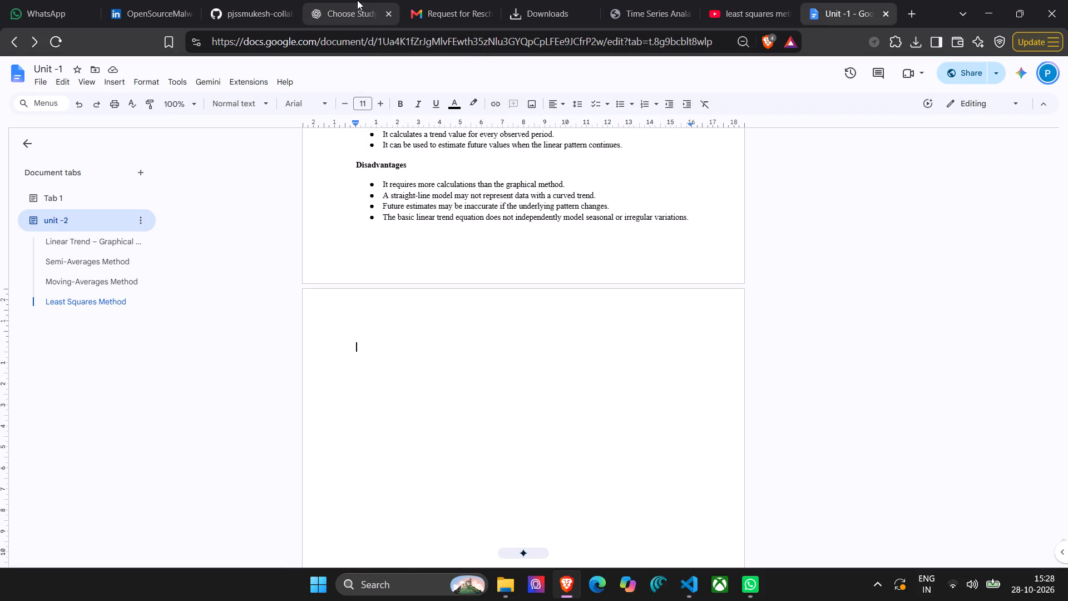
Review the Least Squares Method notes in the unit -2 tab, from the disadvantages back up to the final trend equation and trend values table.
{"action": "scroll", "coordinate": [594, 314], "scroll_direction": "up", "scroll_amount": 3}
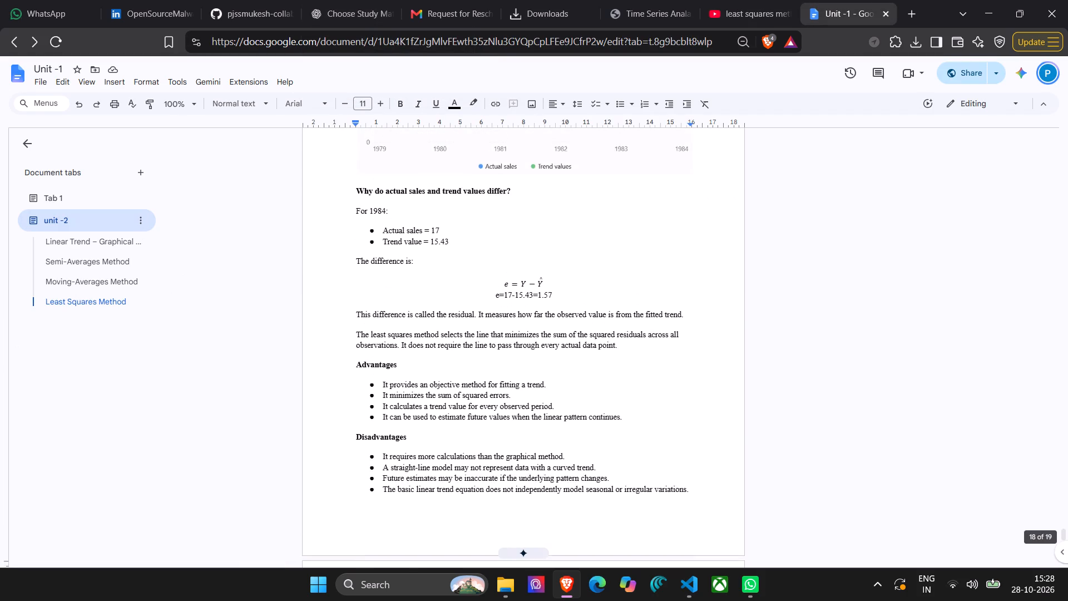
{"action": "scroll", "coordinate": [594, 314], "scroll_direction": "up", "scroll_amount": 8}
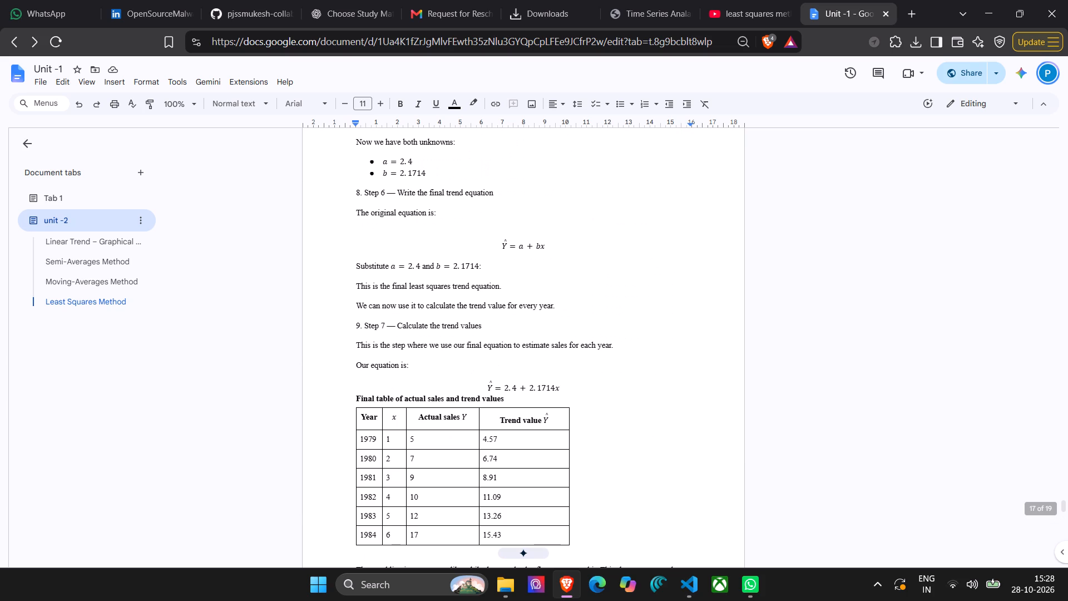
Review the Least Squares Method worked example in the unit -2 notes, going back from the trend values to Step 3's normal equations.
{"action": "scroll", "coordinate": [594, 314], "scroll_direction": "up", "scroll_amount": 4}
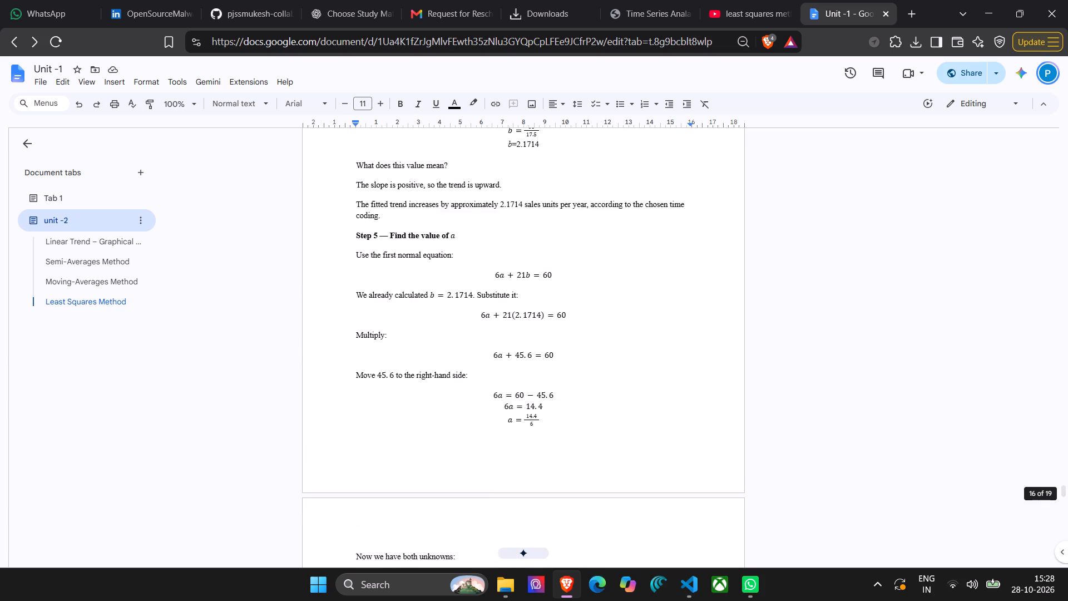
{"action": "scroll", "coordinate": [594, 314], "scroll_direction": "up", "scroll_amount": 7}
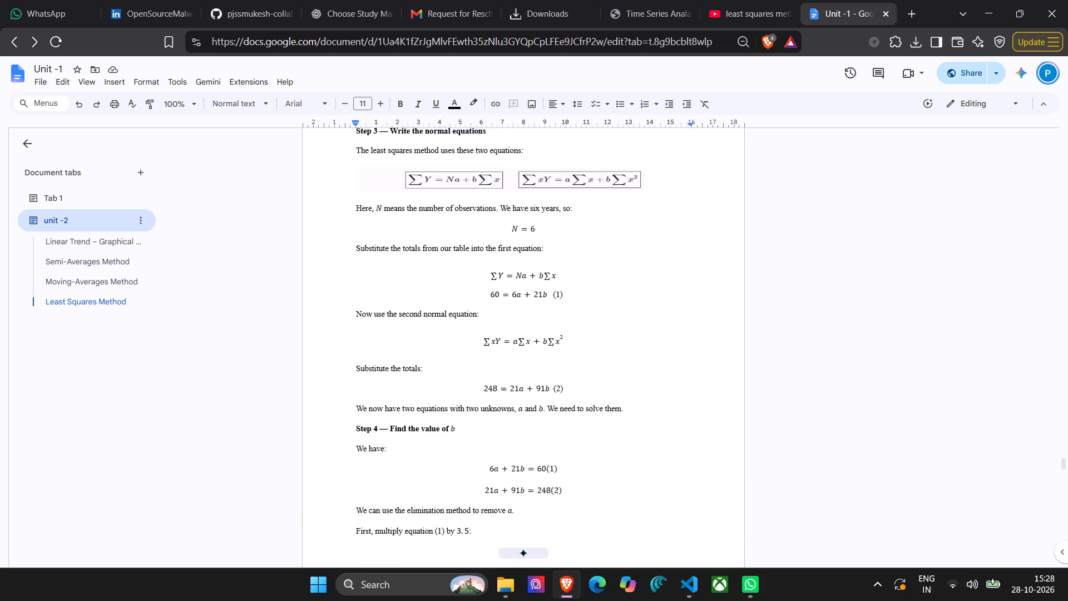
{"action": "scroll", "coordinate": [594, 314], "scroll_direction": "up", "scroll_amount": 1}
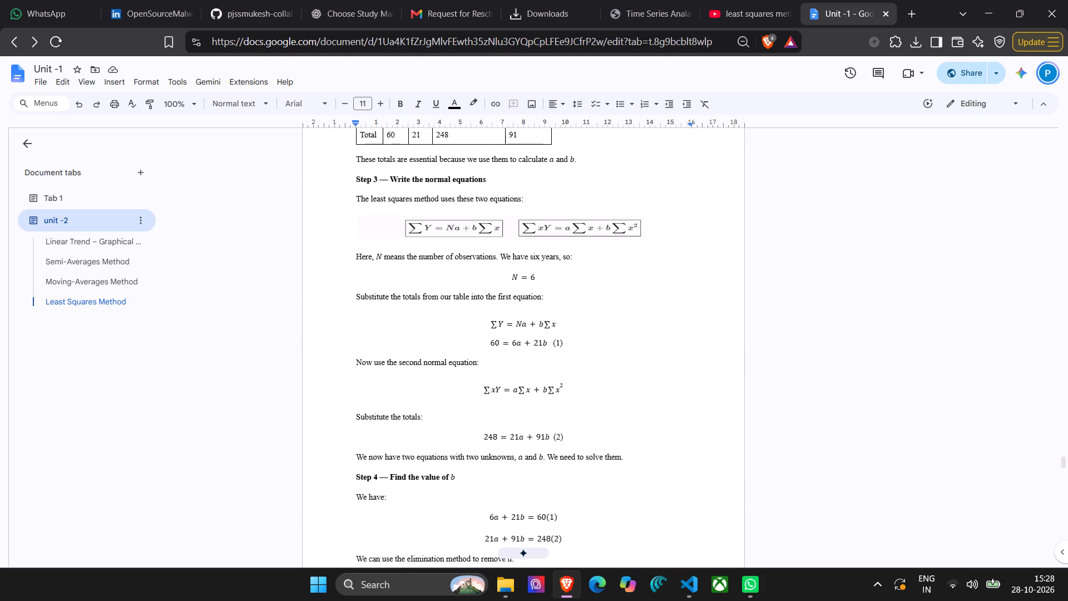
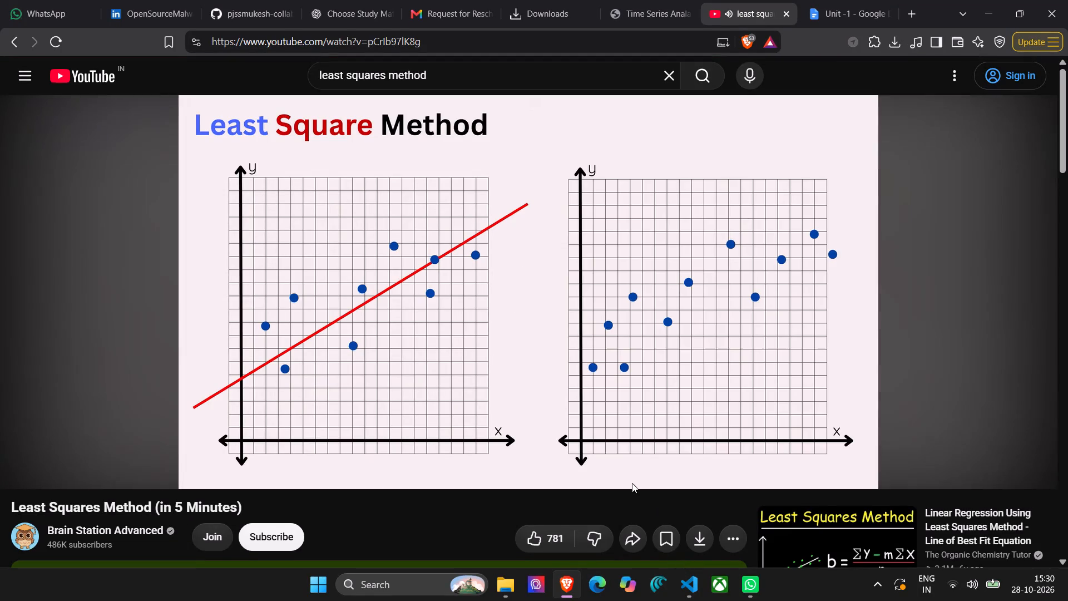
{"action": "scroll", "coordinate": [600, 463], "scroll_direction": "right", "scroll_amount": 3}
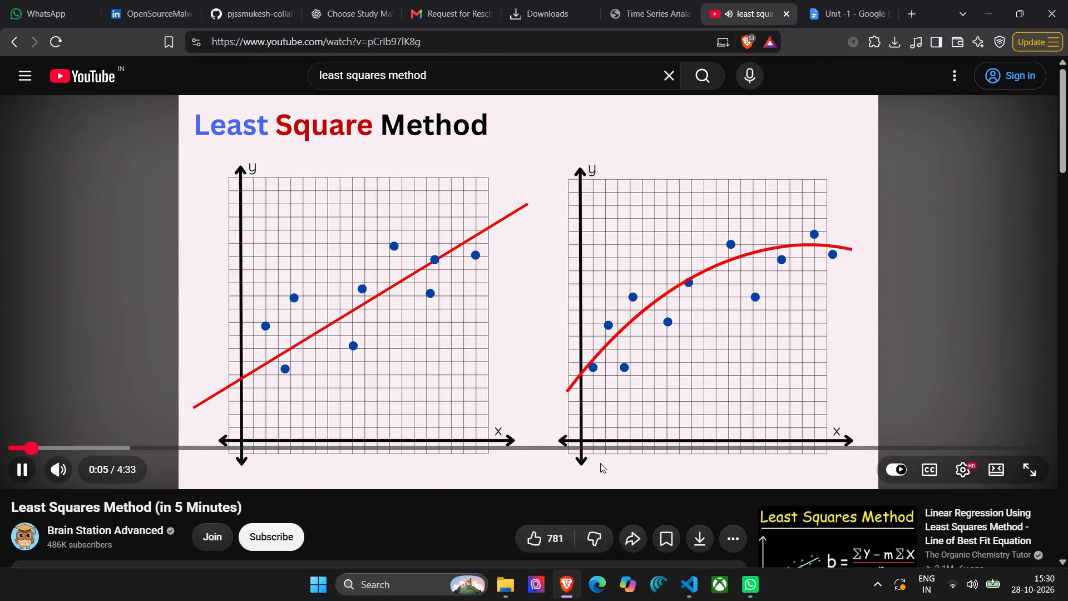
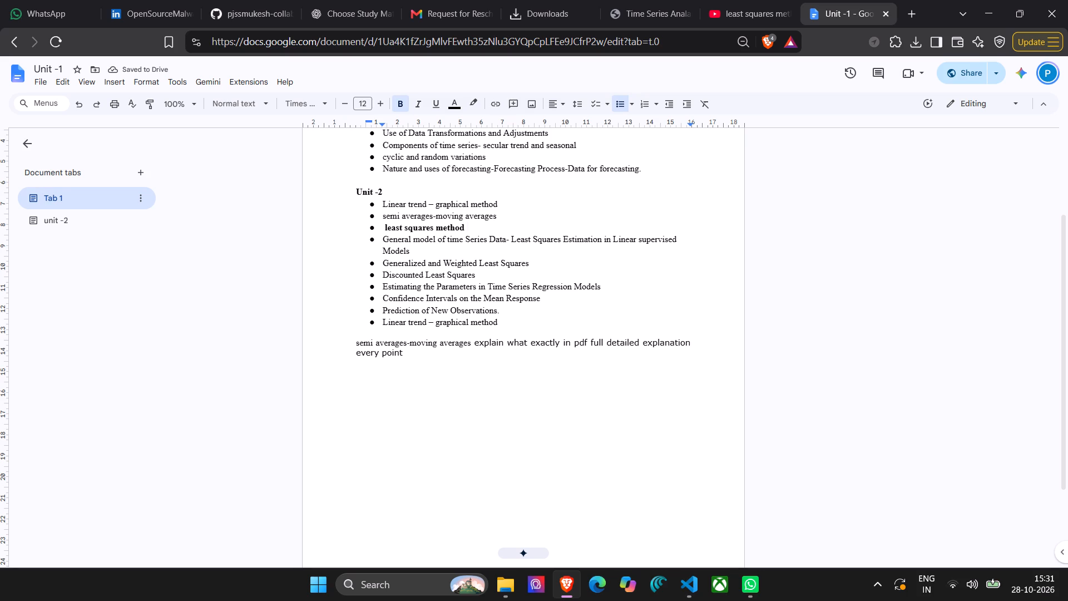
Remove the bold formatting from the "least squares method" bullet under the Unit -2 heading.
{"action": "left_click_drag", "start_coordinate": [475, 231], "coordinate": [354, 226]}
{"action": "left_click", "coordinate": [405, 127]}
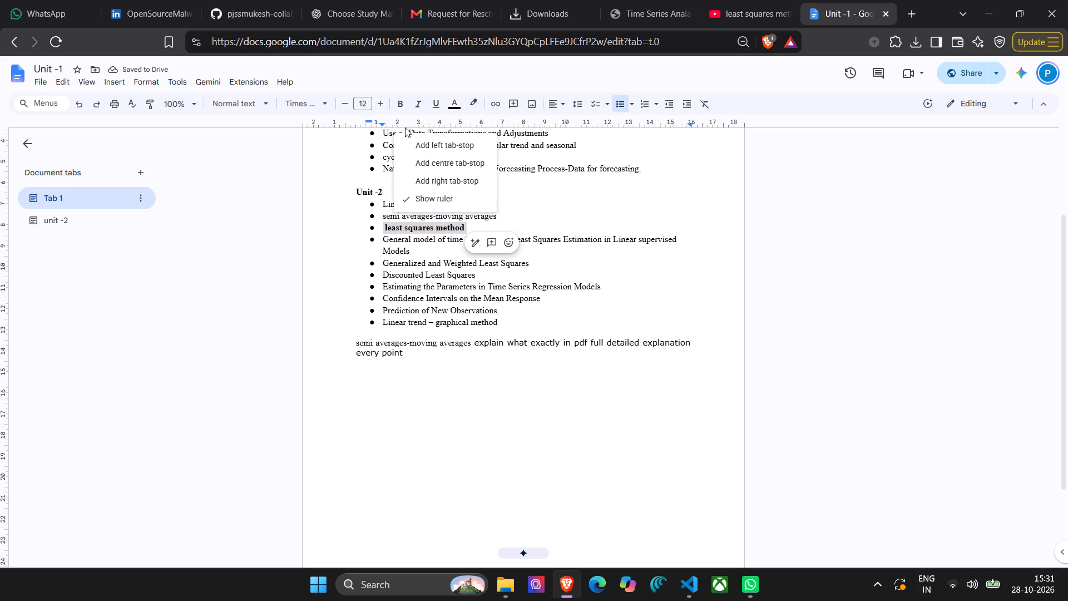
{"action": "left_click", "coordinate": [402, 106]}
{"action": "left_click", "coordinate": [402, 106]}
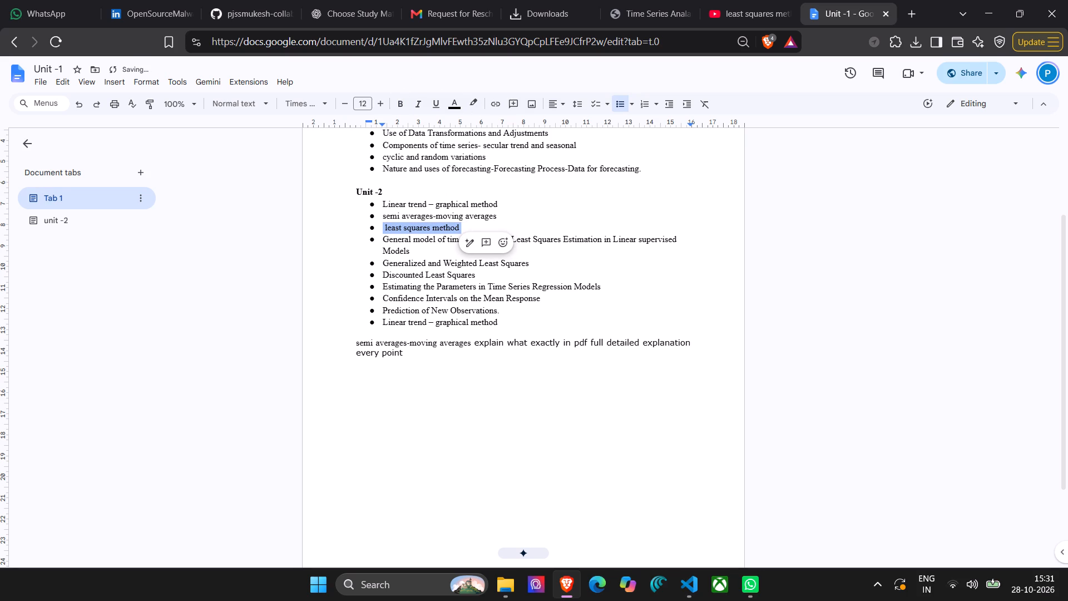
Delete the extra space before "least squares method" in the Unit -2 bullet list.
{"action": "left_click", "coordinate": [386, 227]}
{"action": "key", "text": "BackSpace"}
{"action": "key", "text": "Down"}
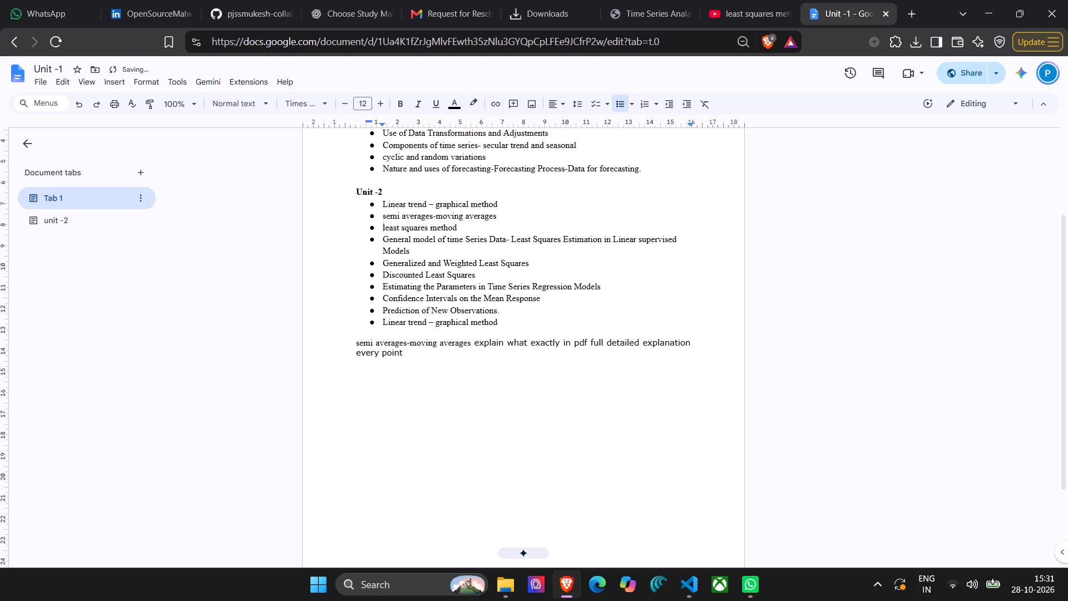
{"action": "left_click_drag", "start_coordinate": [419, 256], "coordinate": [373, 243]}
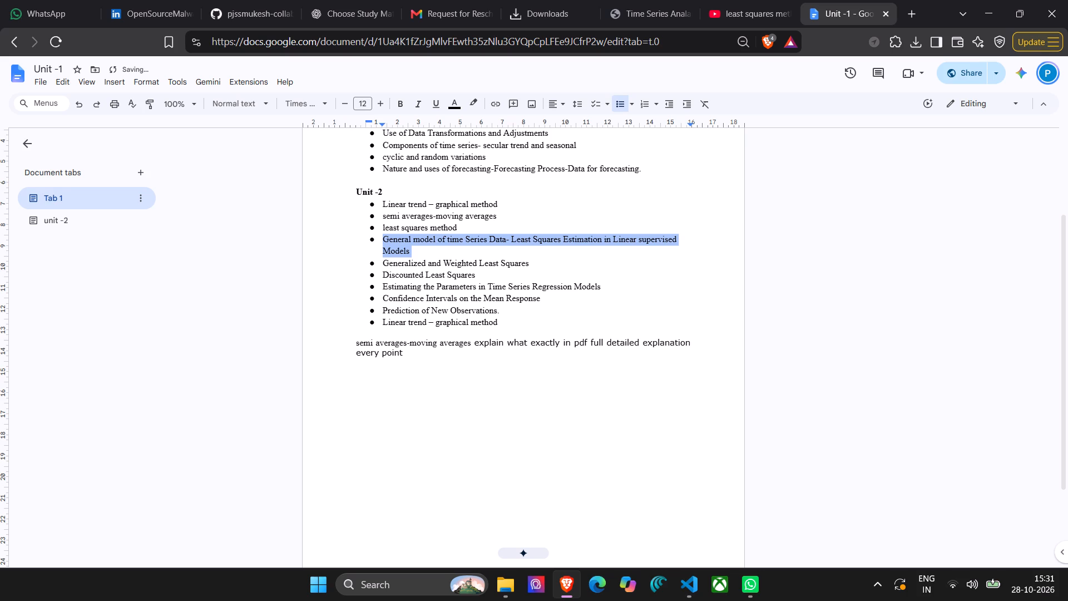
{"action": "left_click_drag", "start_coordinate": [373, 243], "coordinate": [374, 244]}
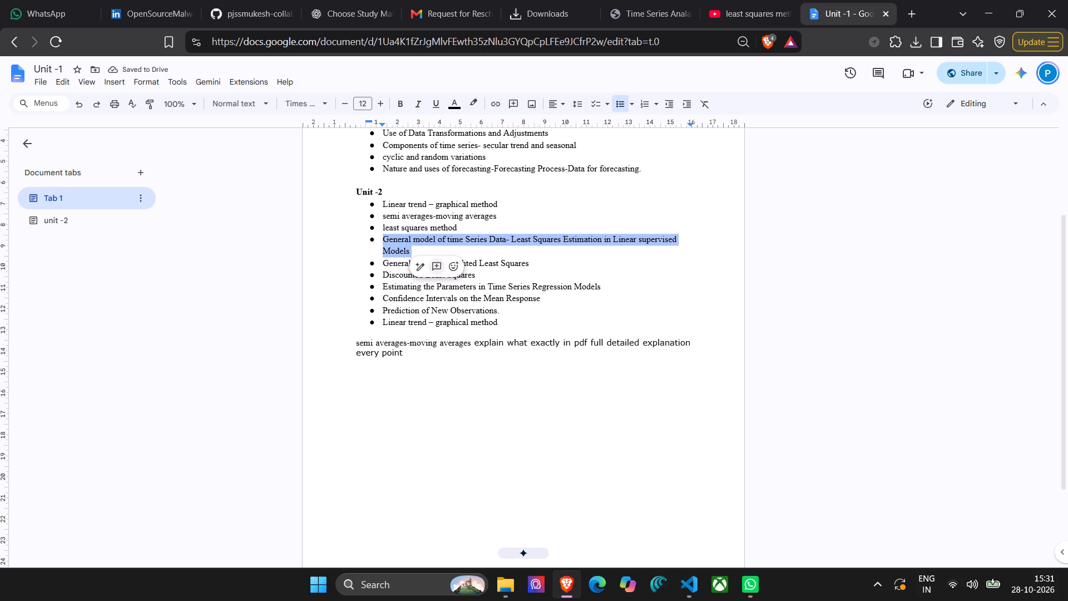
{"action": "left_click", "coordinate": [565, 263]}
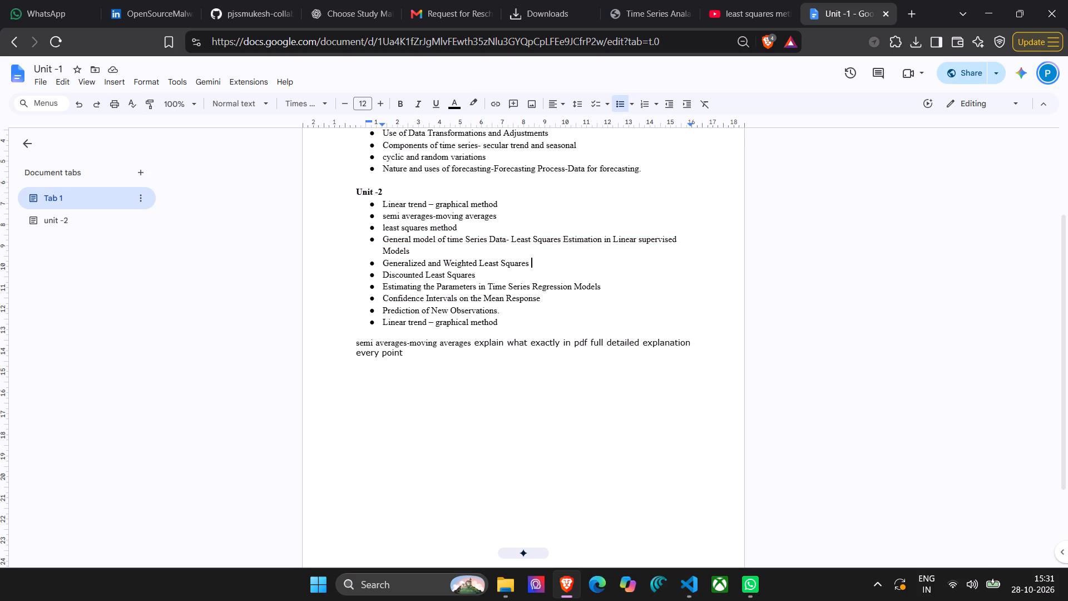
Switch to the Choose Study Material conversation in ChatGPT.
{"action": "left_click", "coordinate": [305, 2]}
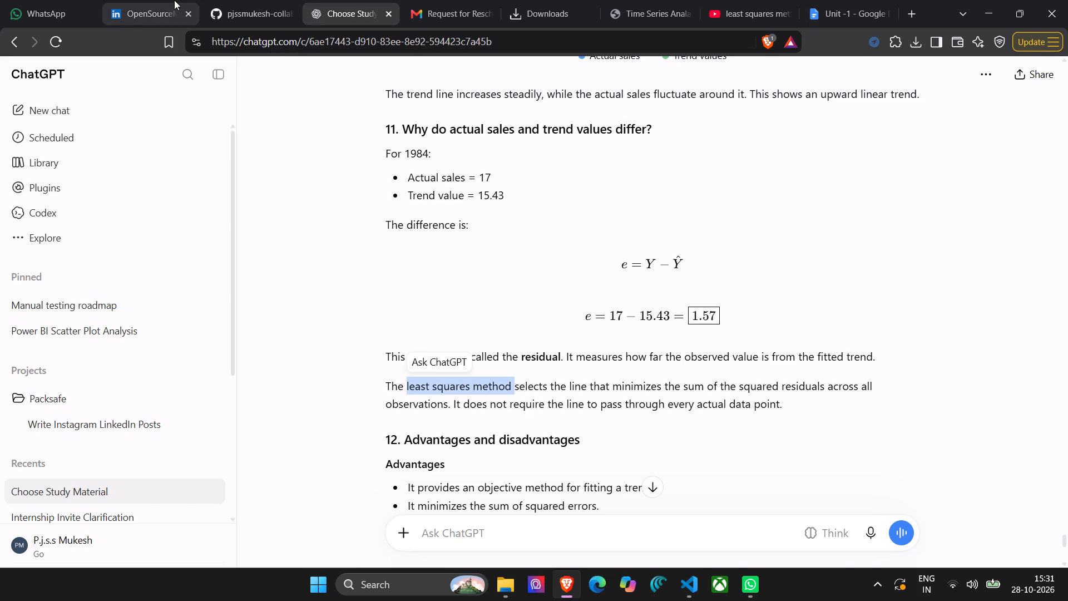
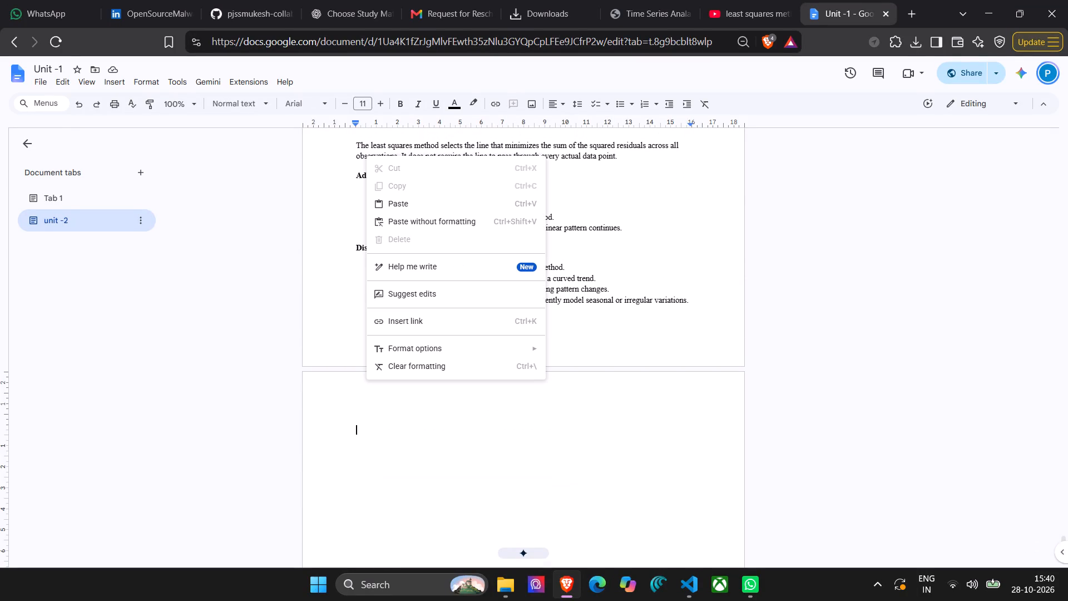
Paste the copied general time series model explanation onto the blank page after the Least Squares Method disadvantages.
{"action": "left_click", "coordinate": [365, 450]}
{"action": "key", "text": "ctrl+v"}
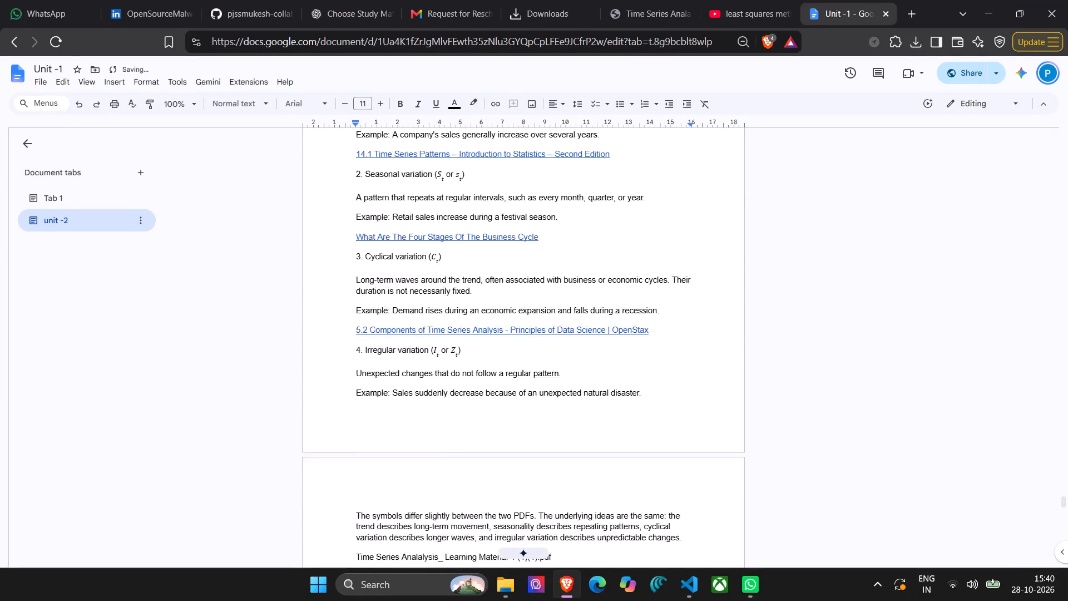
Delete the GROWTH JAPAN TECHNOLOGIES link and its empty line beneath the "3. Components of a time series" heading.
{"action": "scroll", "coordinate": [365, 450], "scroll_direction": "up", "scroll_amount": 19}
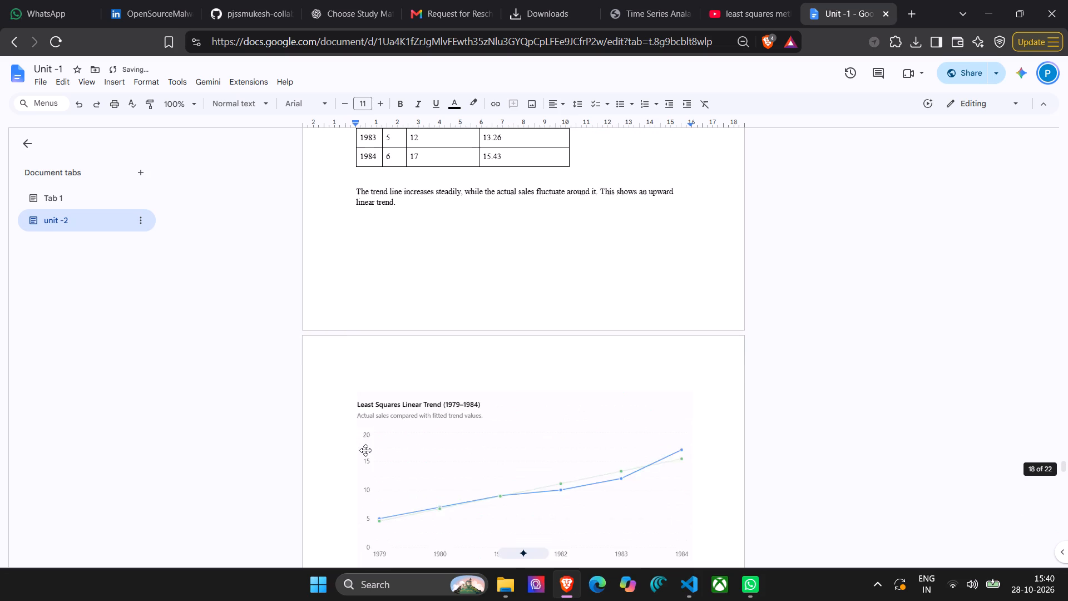
{"action": "scroll", "coordinate": [365, 450], "scroll_direction": "up", "scroll_amount": 1}
{"action": "left_click", "coordinate": [62, 224]}
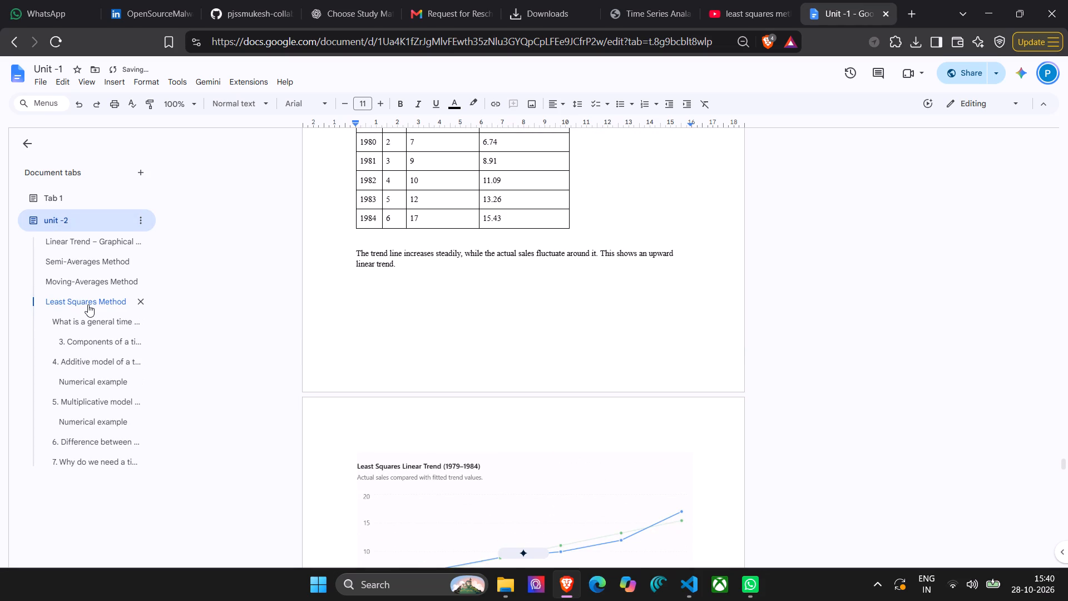
{"action": "left_click", "coordinate": [88, 312]}
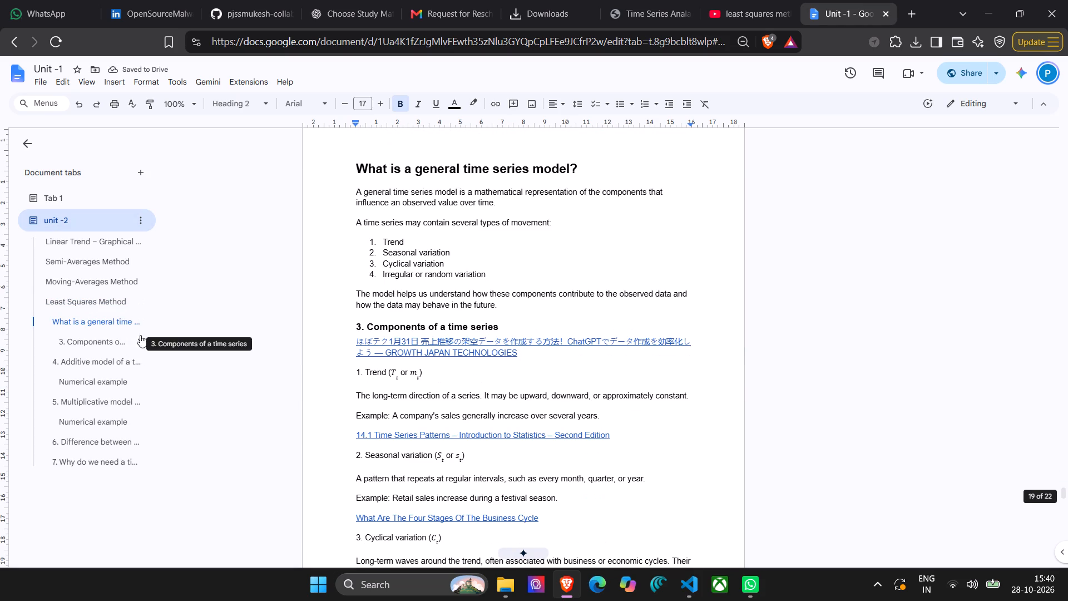
{"action": "left_click_drag", "start_coordinate": [532, 362], "coordinate": [364, 334]}
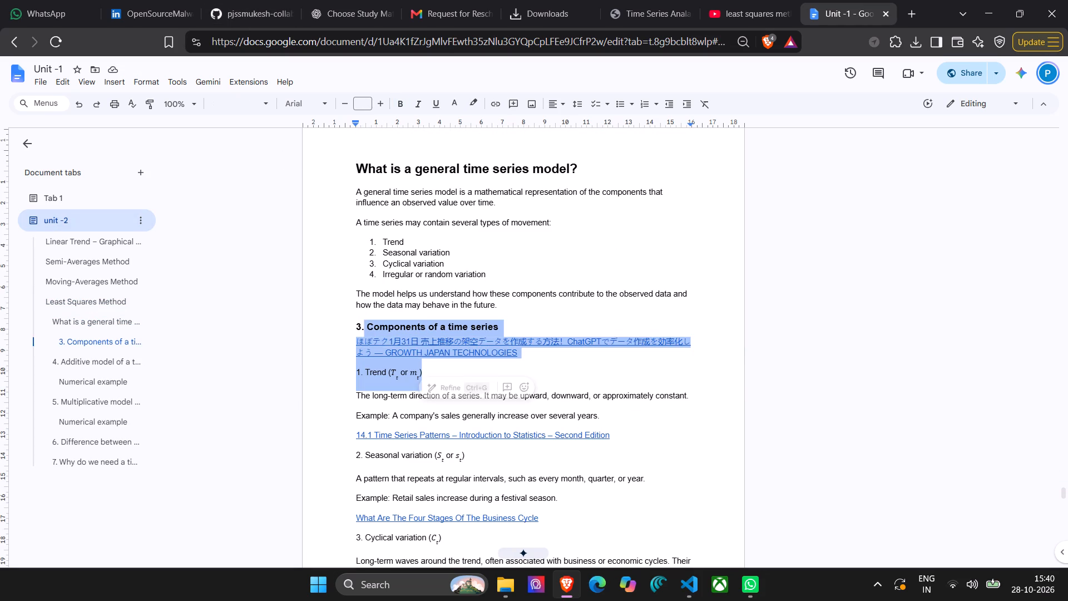
{"action": "left_click", "coordinate": [522, 345]}
{"action": "left_click_drag", "start_coordinate": [527, 357], "coordinate": [345, 341]}
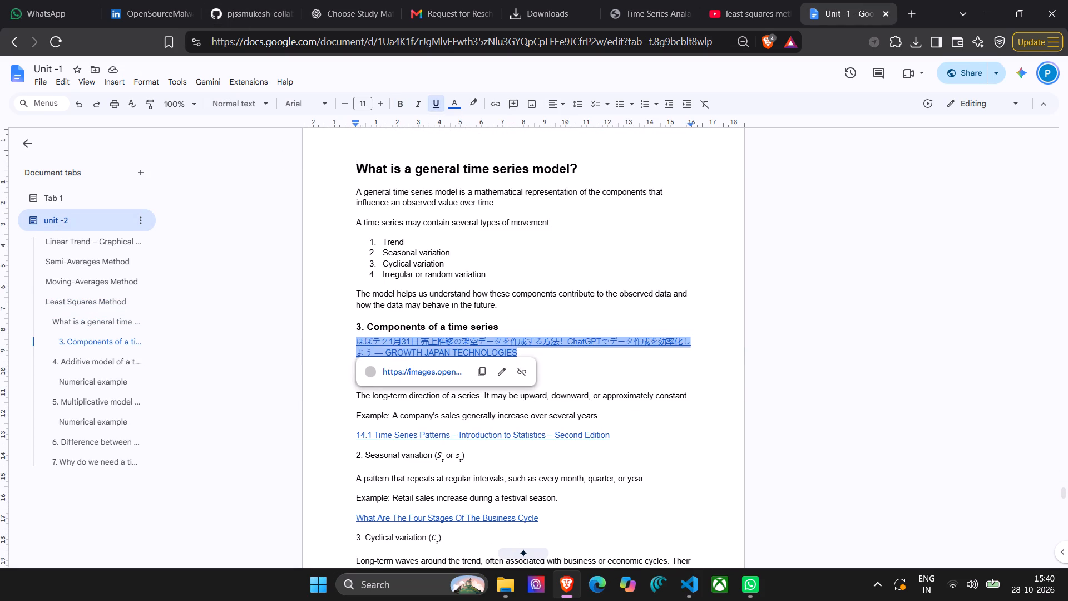
{"action": "left_click_drag", "start_coordinate": [345, 341], "coordinate": [348, 344]}
{"action": "key", "text": "BackSpace"}
{"action": "key", "text": "Down"}
{"action": "key", "text": "BackSpace"}
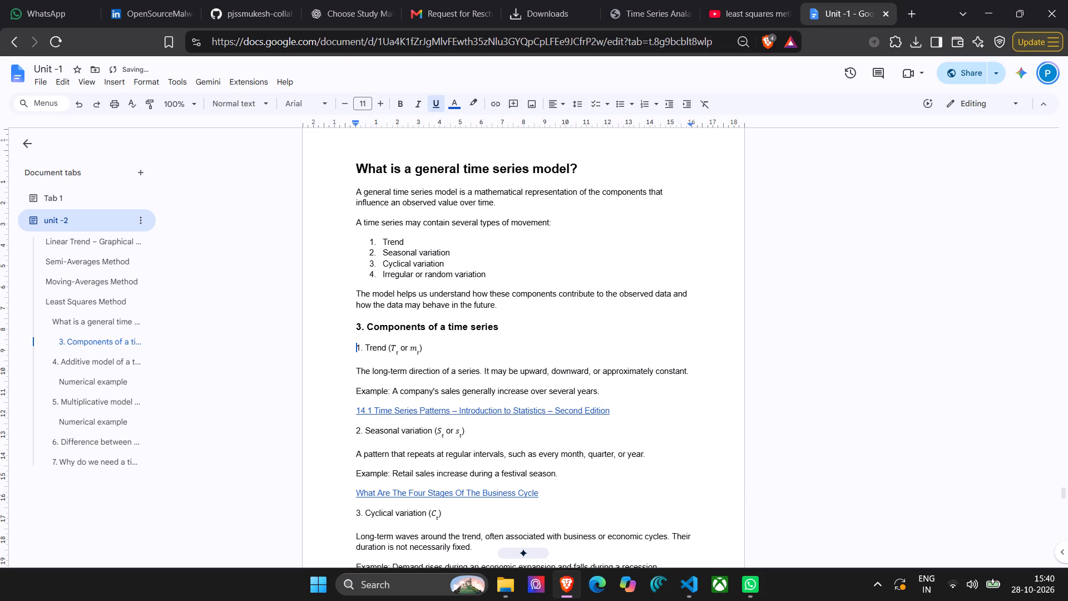
Delete the three source links following the trend, seasonal and cyclical examples in section 3, along with their empty lines.
{"action": "key", "text": "Down"}
{"action": "left_click_drag", "start_coordinate": [639, 412], "coordinate": [347, 412]}
{"action": "key", "text": "BackSpace"}
{"action": "key", "text": "BackSpace"}
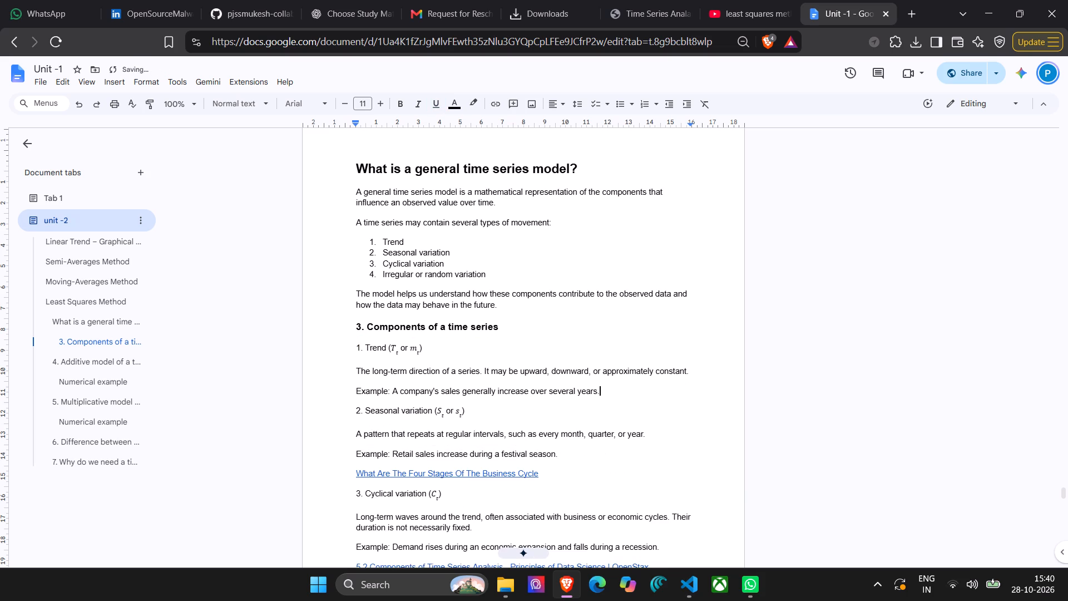
{"action": "left_click_drag", "start_coordinate": [555, 478], "coordinate": [333, 498]}
{"action": "left_click_drag", "start_coordinate": [333, 498], "coordinate": [345, 476]}
{"action": "key", "text": "BackSpace"}
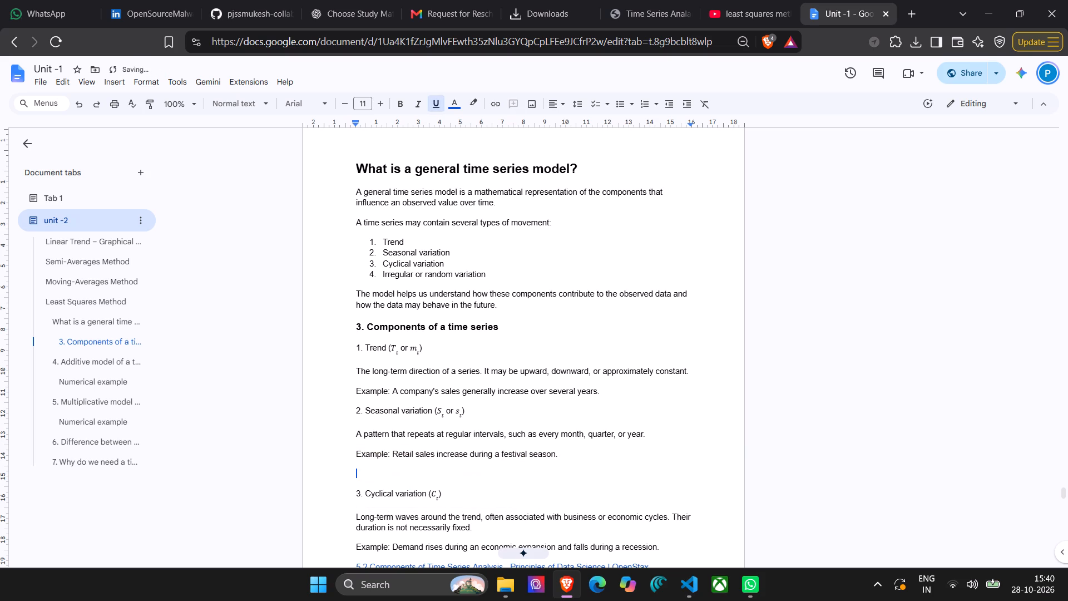
{"action": "key", "text": "BackSpace"}
{"action": "scroll", "coordinate": [597, 503], "scroll_direction": "down", "scroll_amount": 1}
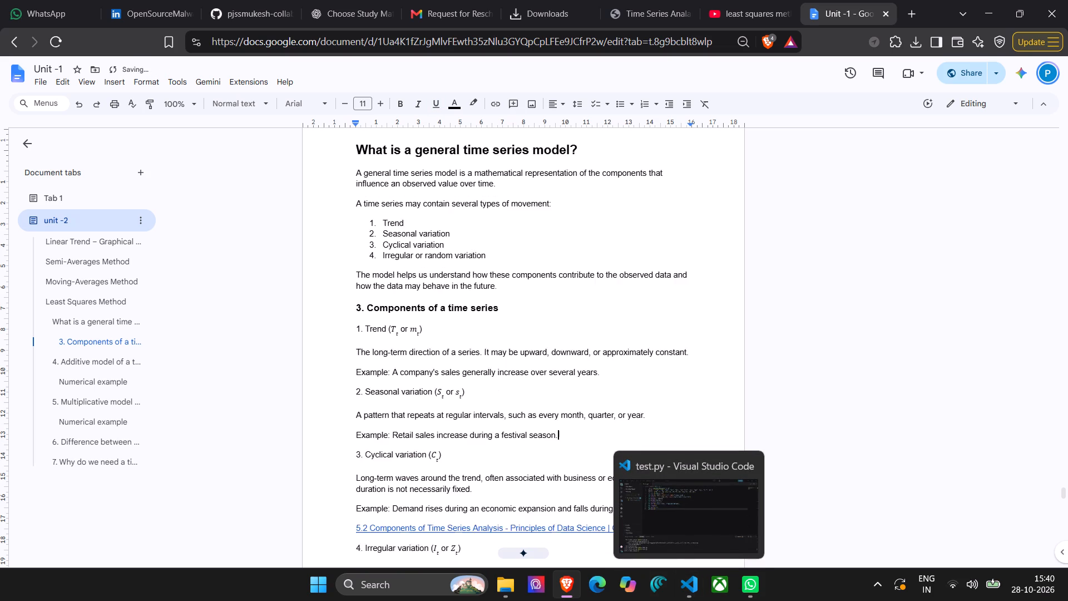
{"action": "left_click_drag", "start_coordinate": [658, 433], "coordinate": [324, 423]}
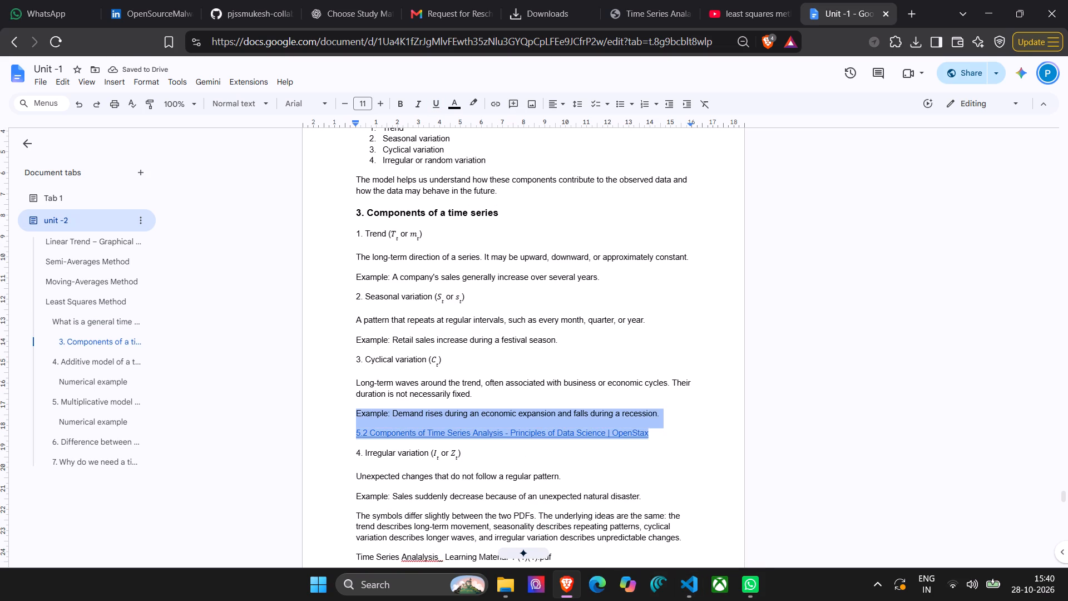
{"action": "left_click_drag", "start_coordinate": [324, 423], "coordinate": [329, 430]}
{"action": "key", "text": "BackSpace"}
{"action": "key", "text": "BackSpace"}
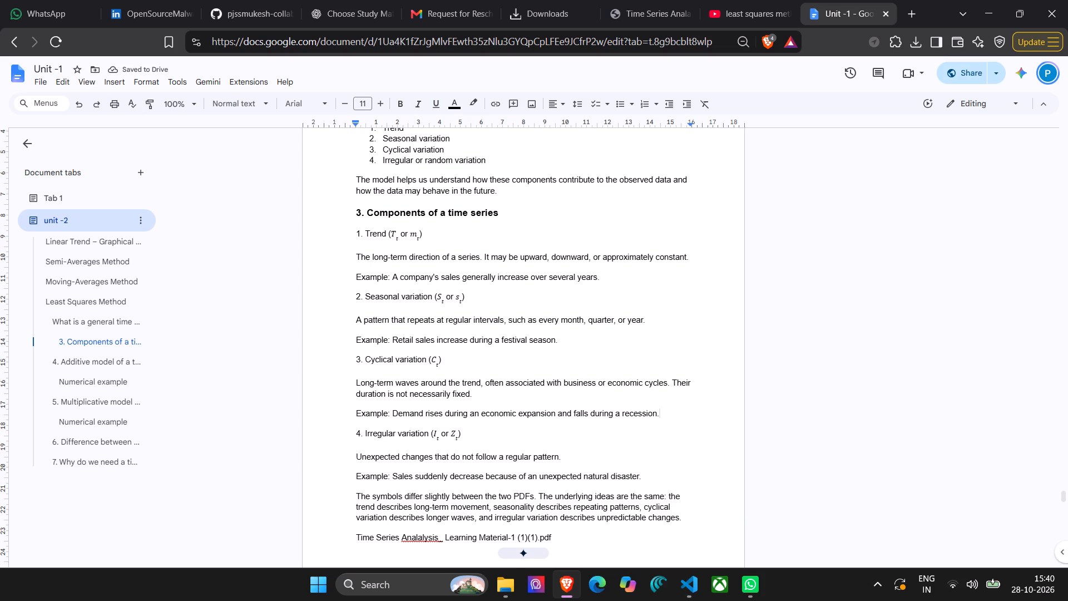
Insert an empty line above the "What is a general time series model?" heading.
{"action": "scroll", "coordinate": [483, 391], "scroll_direction": "down", "scroll_amount": 2}
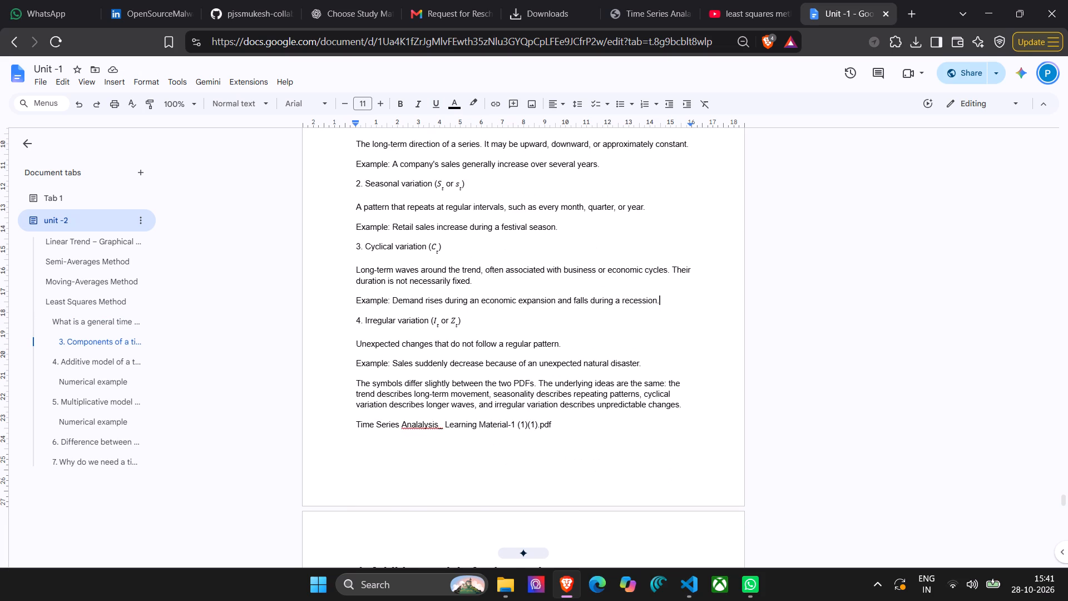
{"action": "scroll", "coordinate": [483, 391], "scroll_direction": "up", "scroll_amount": 1}
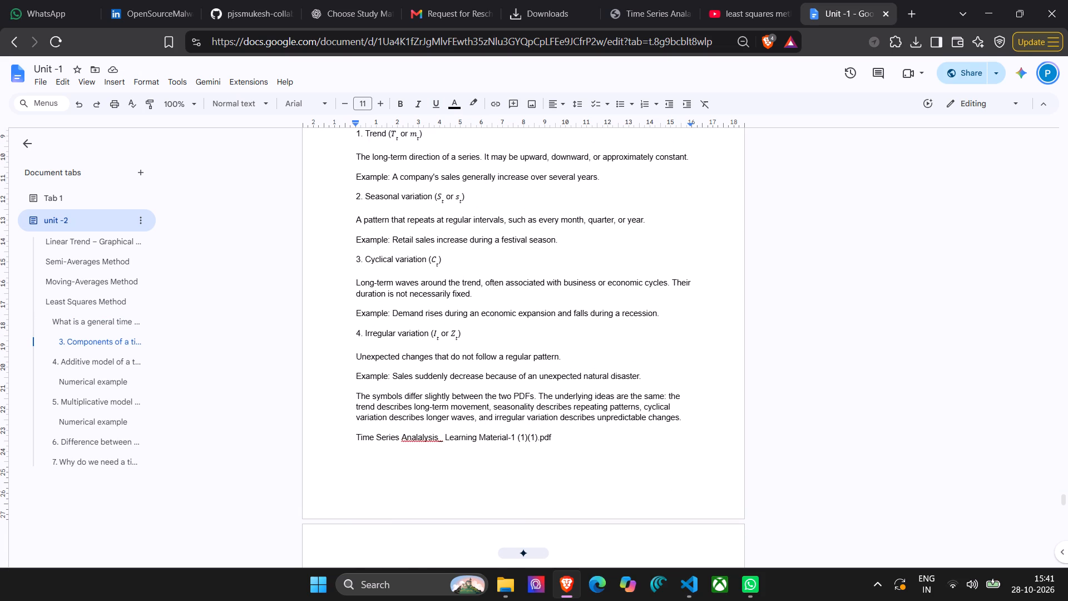
{"action": "scroll", "coordinate": [483, 391], "scroll_direction": "up", "scroll_amount": 1}
{"action": "scroll", "coordinate": [483, 391], "scroll_direction": "down", "scroll_amount": 3}
{"action": "scroll", "coordinate": [483, 391], "scroll_direction": "up", "scroll_amount": 8}
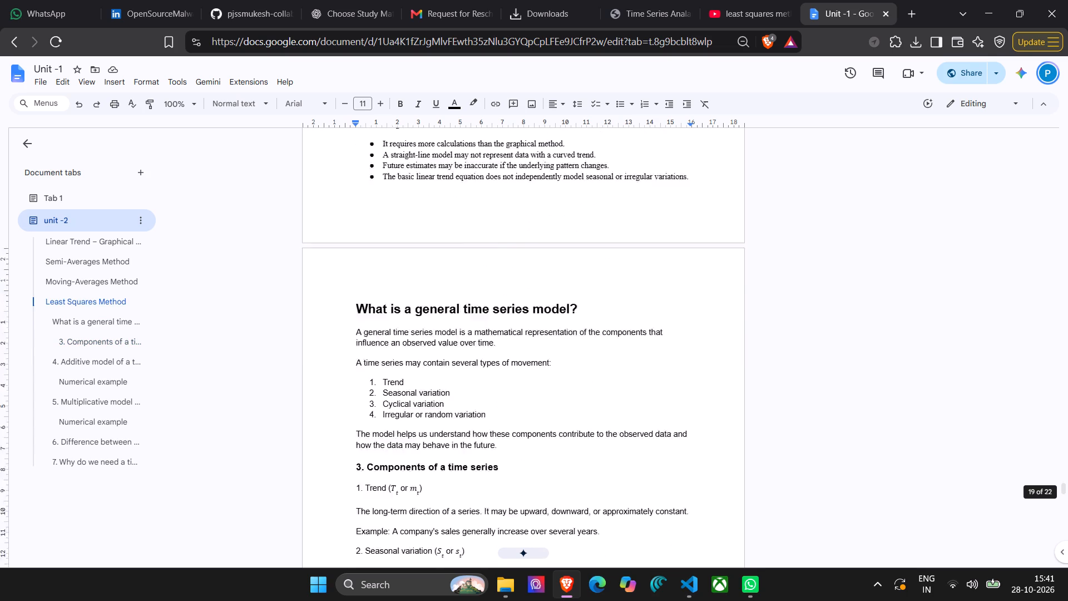
{"action": "scroll", "coordinate": [483, 391], "scroll_direction": "down", "scroll_amount": 1}
{"action": "scroll", "coordinate": [382, 188], "scroll_direction": "up", "scroll_amount": 1}
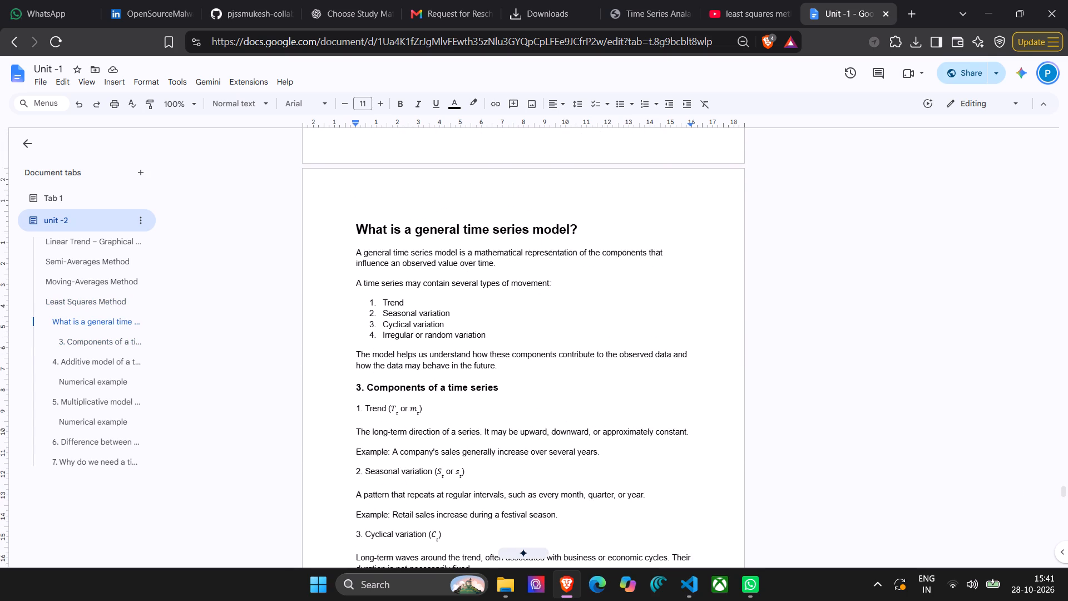
{"action": "left_click", "coordinate": [364, 221]}
{"action": "left_click", "coordinate": [353, 222]}
{"action": "key", "text": "Return"}
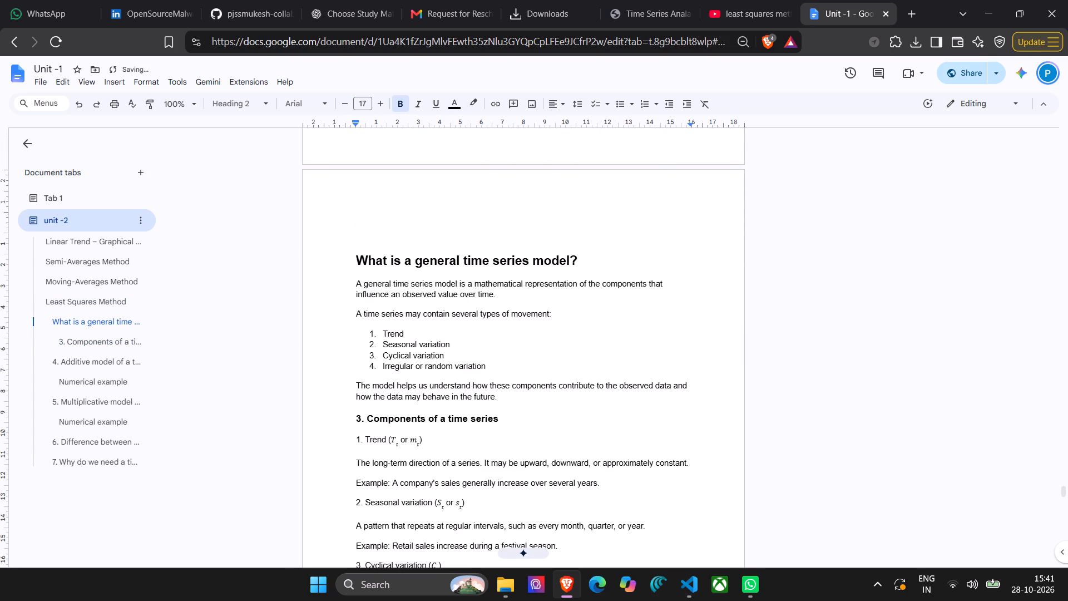
Copy "general time series model" from the heading into the empty line above it as the topic title.
{"action": "left_click_drag", "start_coordinate": [421, 259], "coordinate": [564, 255]}
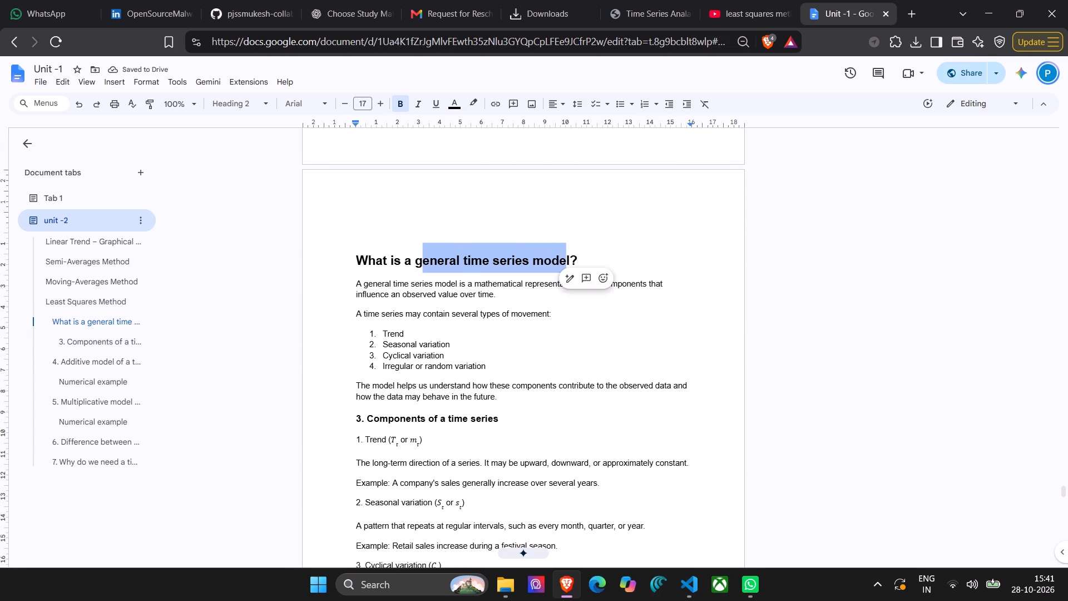
{"action": "left_click_drag", "start_coordinate": [571, 262], "coordinate": [419, 263]}
{"action": "left_click_drag", "start_coordinate": [419, 263], "coordinate": [418, 263]}
{"action": "key", "text": "ctrl+c"}
{"action": "double_click", "coordinate": [362, 229]}
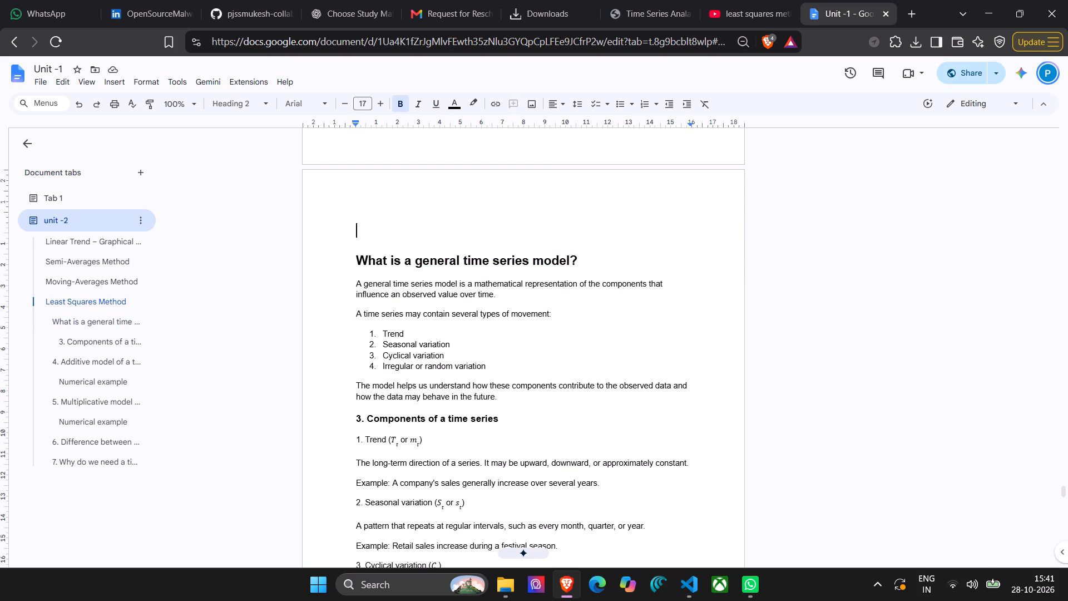
{"action": "left_click", "coordinate": [364, 230]}
{"action": "key", "text": "ctrl+v"}
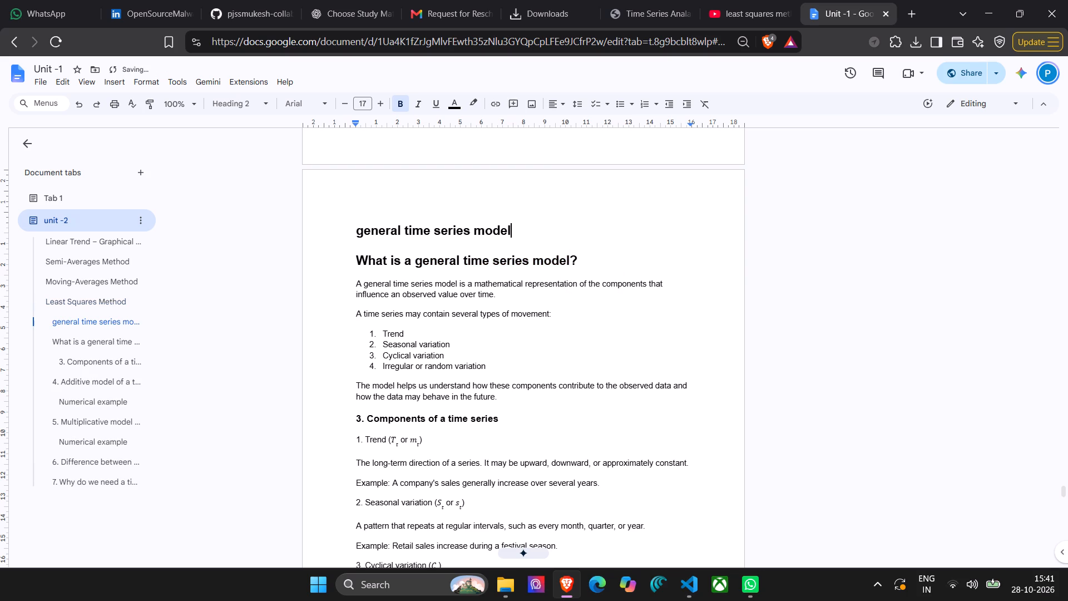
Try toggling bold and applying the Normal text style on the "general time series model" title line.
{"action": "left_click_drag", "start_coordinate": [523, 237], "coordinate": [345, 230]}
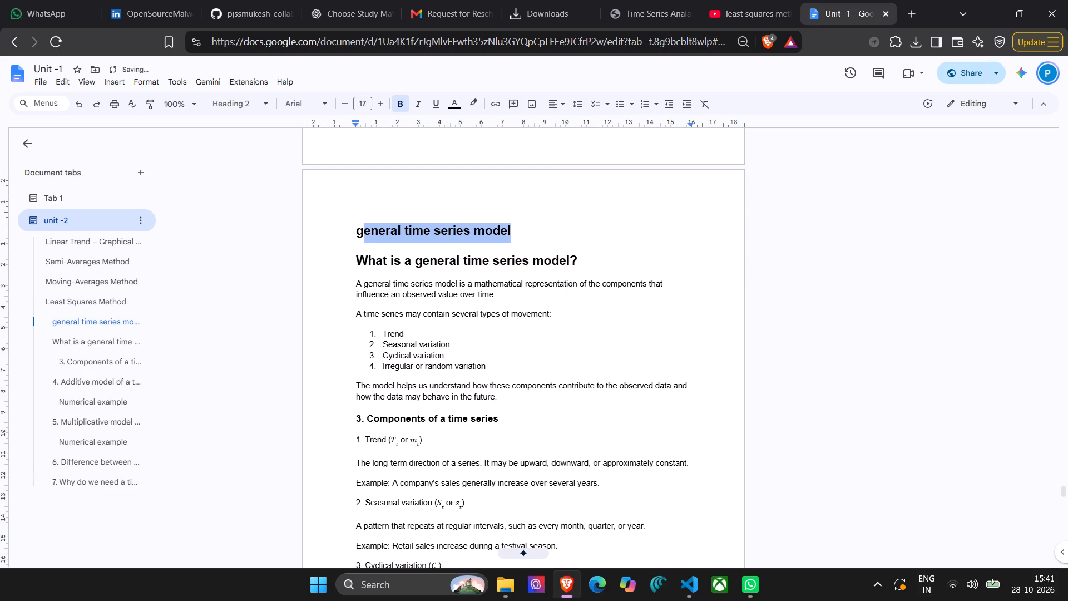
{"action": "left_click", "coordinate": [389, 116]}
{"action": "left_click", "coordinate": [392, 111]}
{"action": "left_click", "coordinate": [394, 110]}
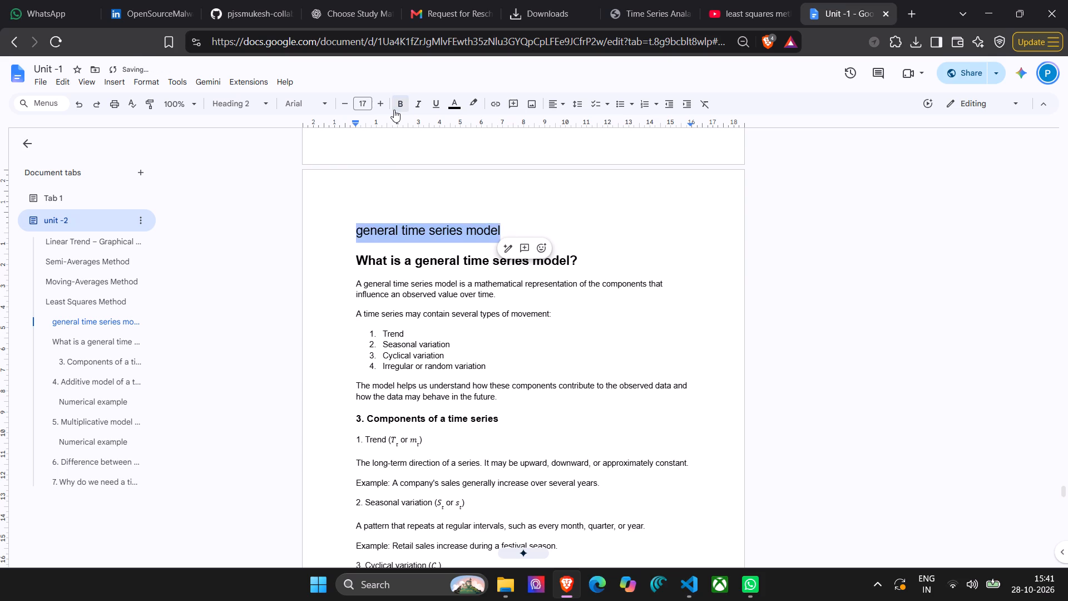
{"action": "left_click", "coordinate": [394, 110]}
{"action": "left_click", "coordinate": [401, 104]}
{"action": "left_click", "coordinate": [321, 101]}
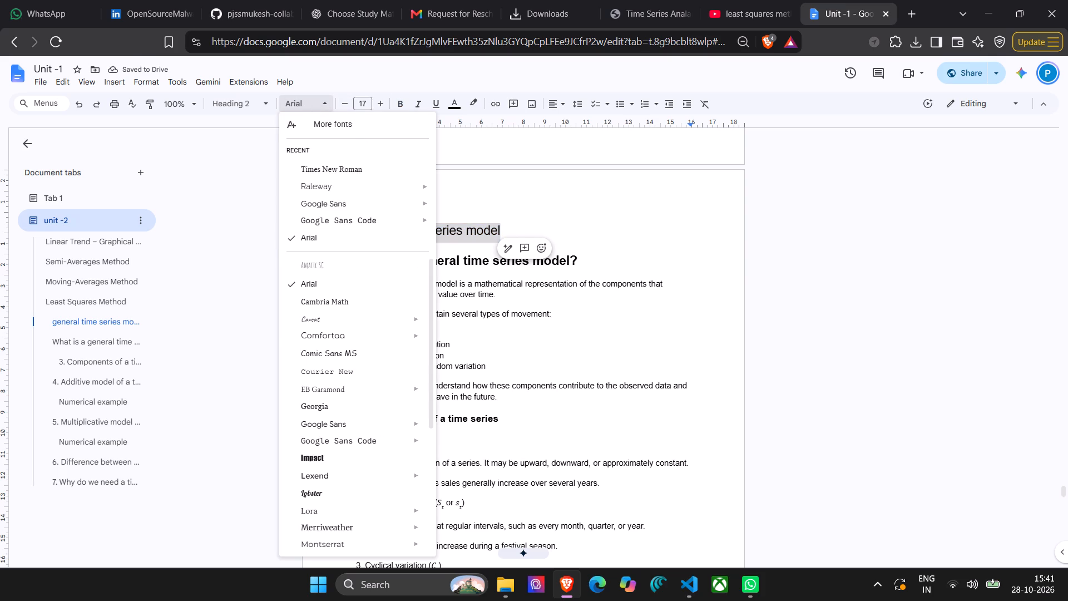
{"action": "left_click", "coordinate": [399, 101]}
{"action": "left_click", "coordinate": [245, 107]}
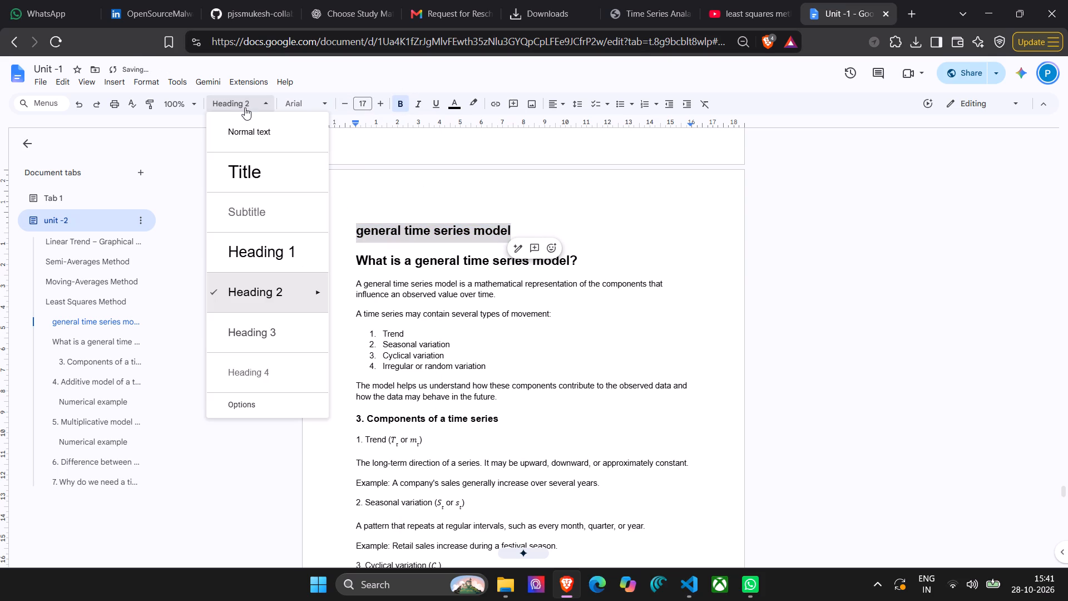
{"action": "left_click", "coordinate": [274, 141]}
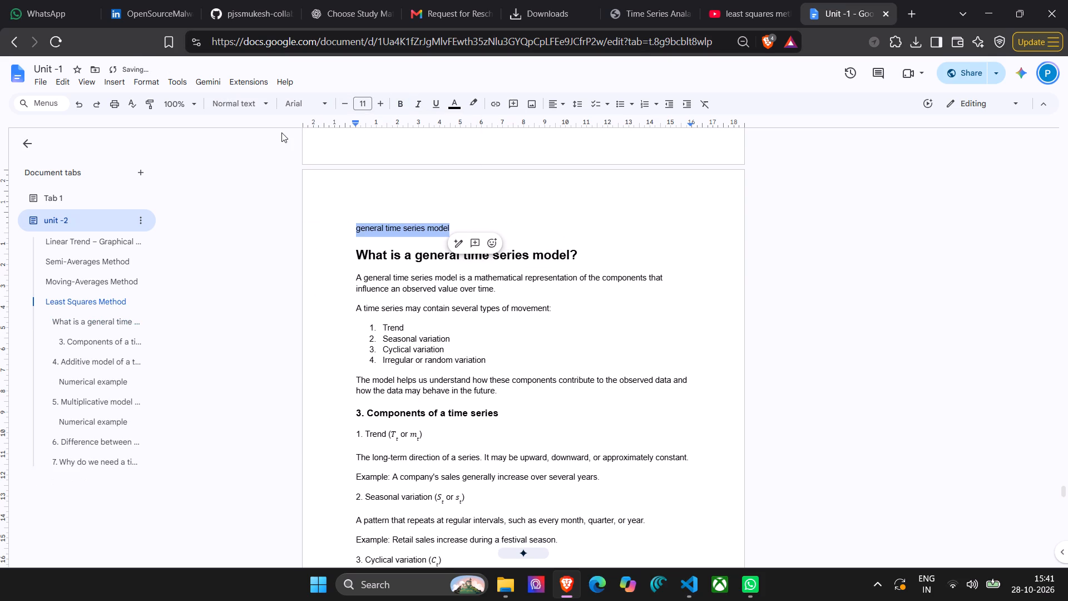
Apply the Heading 1 style to the "general time series model" title line.
{"action": "left_click", "coordinate": [261, 93]}
{"action": "left_click", "coordinate": [261, 96]}
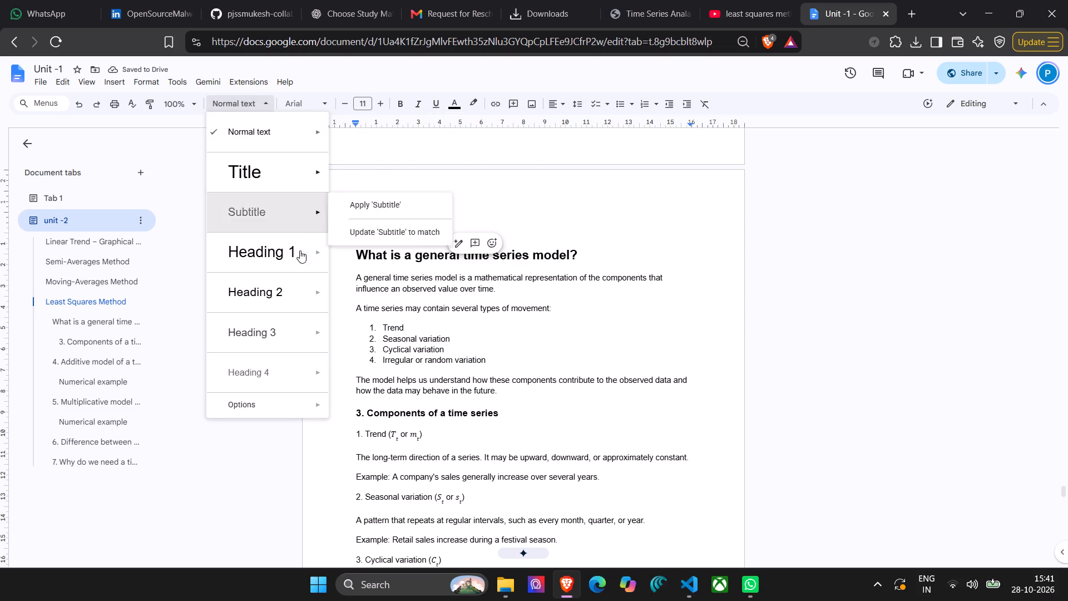
{"action": "left_click", "coordinate": [295, 248]}
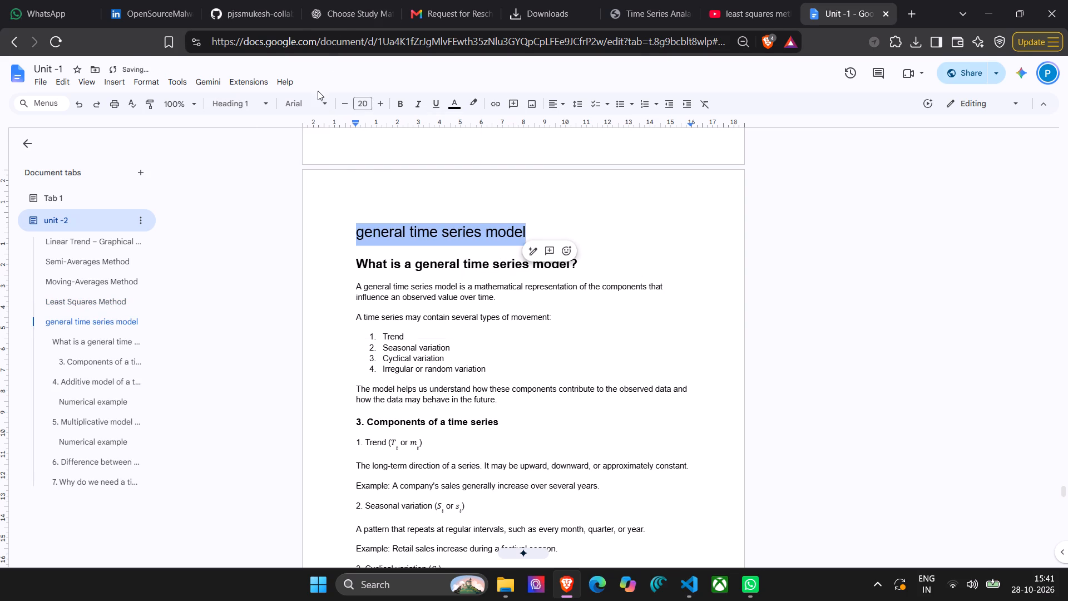
{"action": "left_click", "coordinate": [318, 91]}
{"action": "left_click", "coordinate": [318, 112]}
{"action": "left_click", "coordinate": [482, 222]}
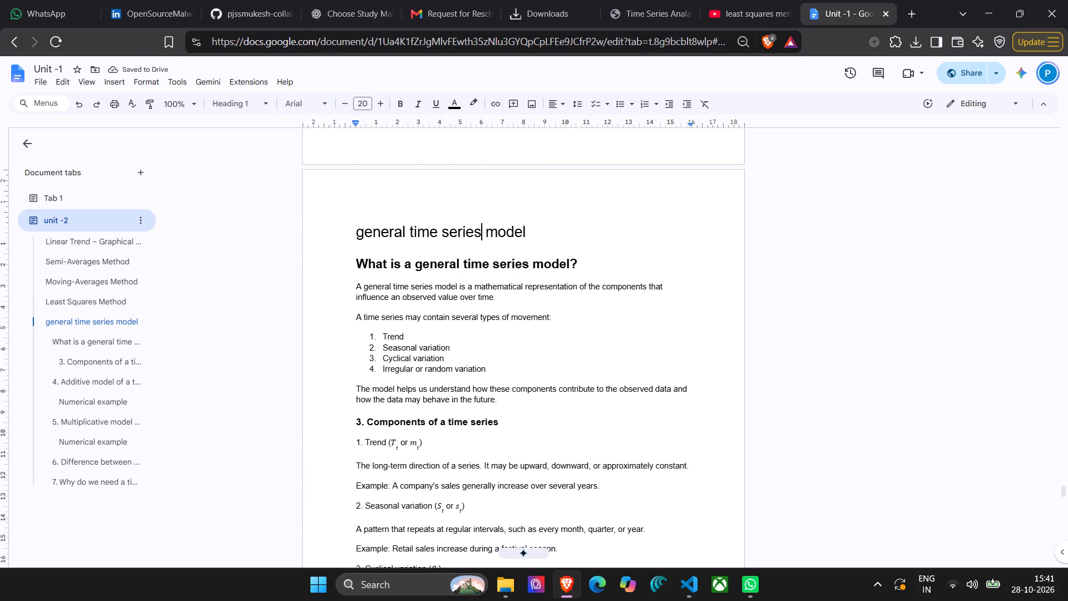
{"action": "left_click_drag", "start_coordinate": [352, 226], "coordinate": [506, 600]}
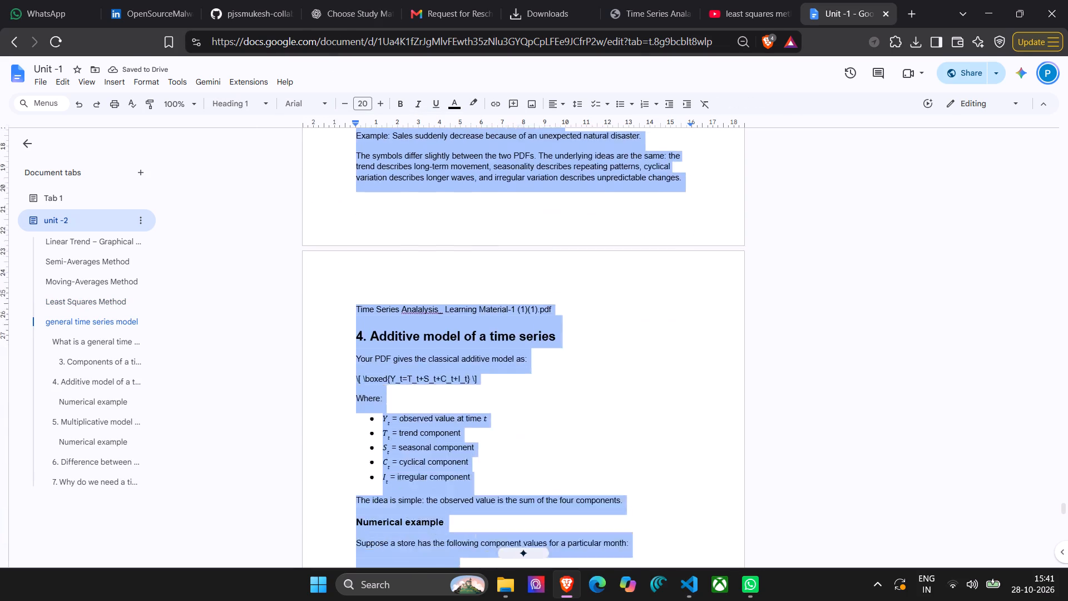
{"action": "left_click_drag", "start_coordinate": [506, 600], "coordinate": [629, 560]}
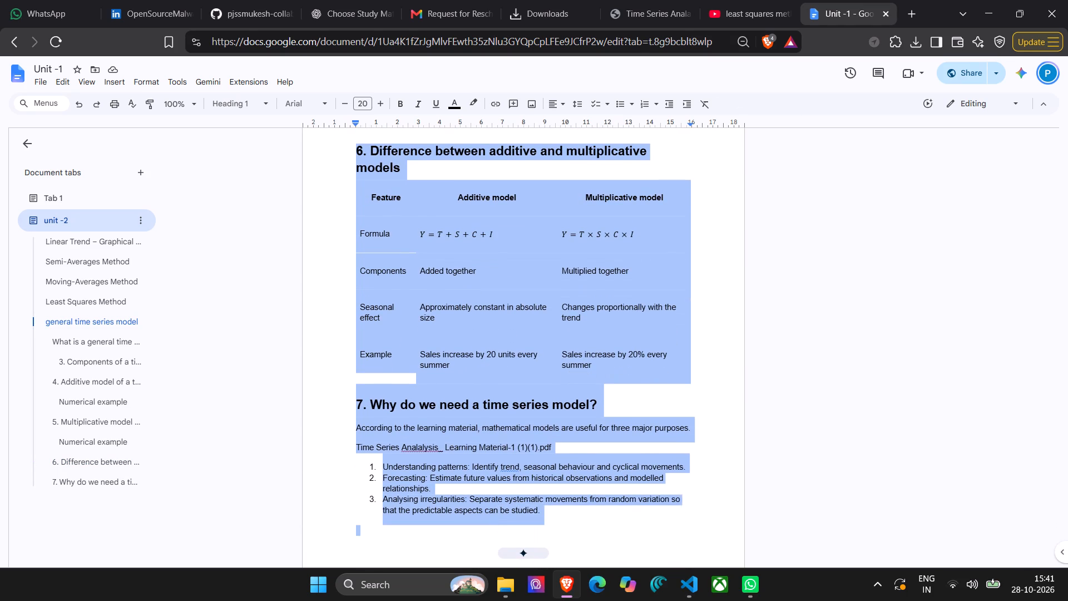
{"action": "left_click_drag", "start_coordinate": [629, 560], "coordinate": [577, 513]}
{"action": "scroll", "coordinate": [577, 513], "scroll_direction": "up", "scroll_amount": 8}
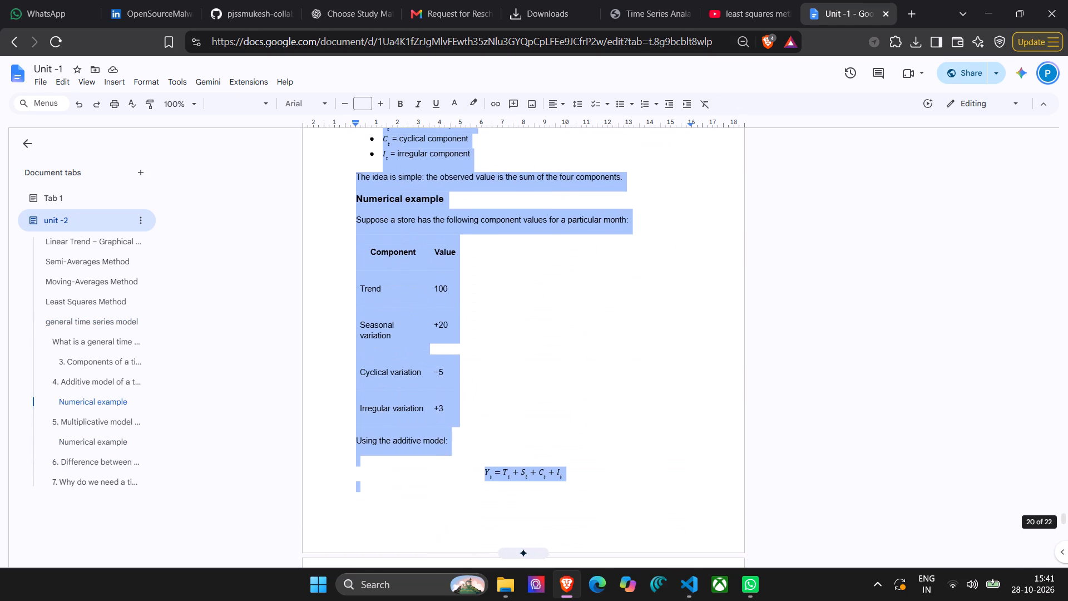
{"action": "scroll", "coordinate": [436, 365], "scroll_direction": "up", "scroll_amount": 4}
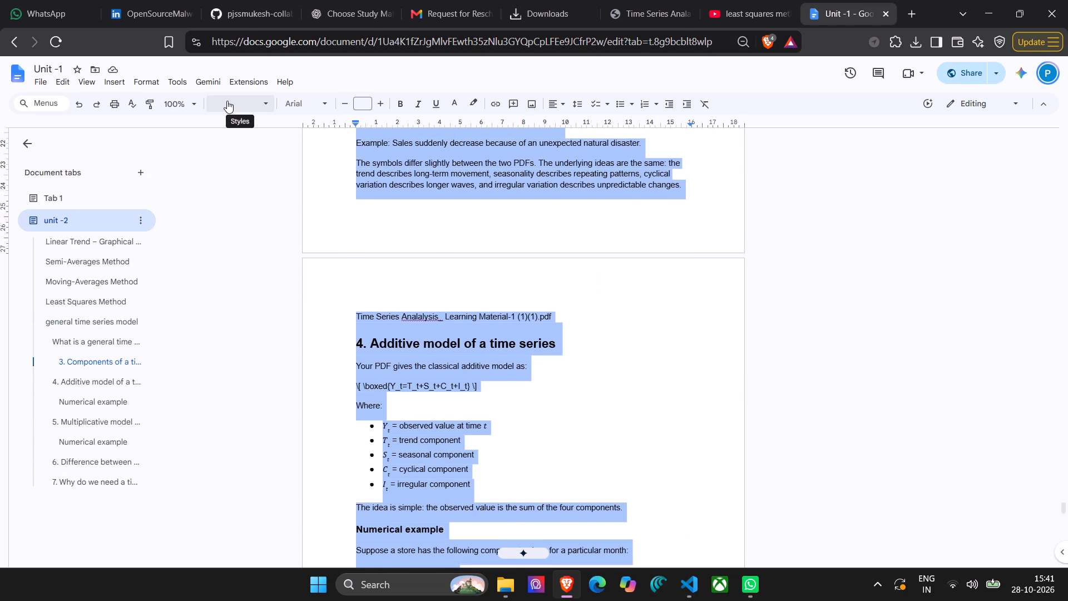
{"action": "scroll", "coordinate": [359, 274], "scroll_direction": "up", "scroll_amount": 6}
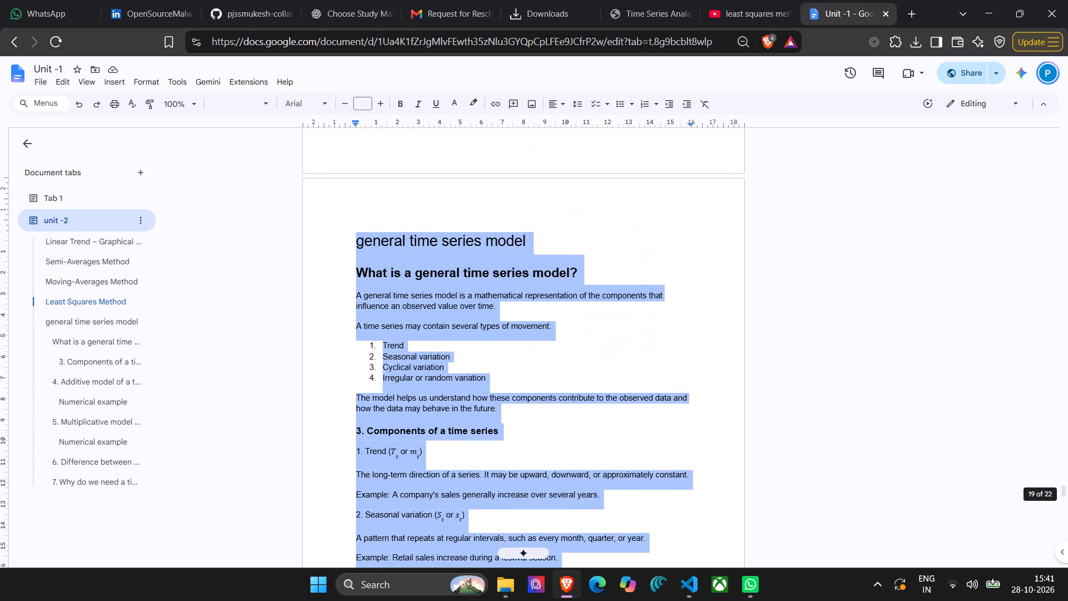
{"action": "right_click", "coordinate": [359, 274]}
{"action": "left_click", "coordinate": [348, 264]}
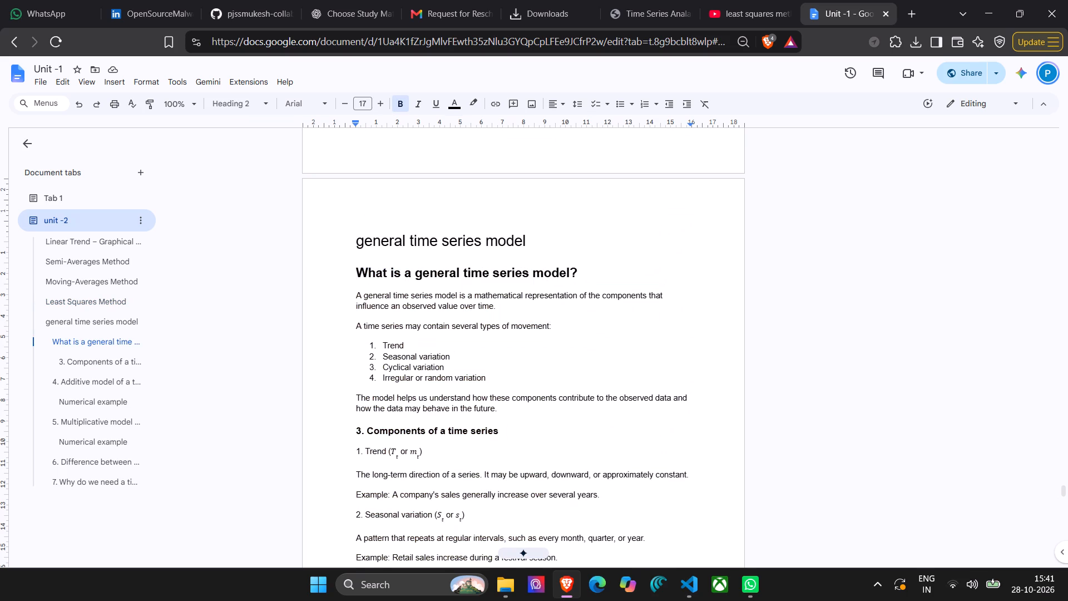
Set the "general time series model" title to Times New Roman at size 14.
{"action": "left_click_drag", "start_coordinate": [550, 240], "coordinate": [357, 240]}
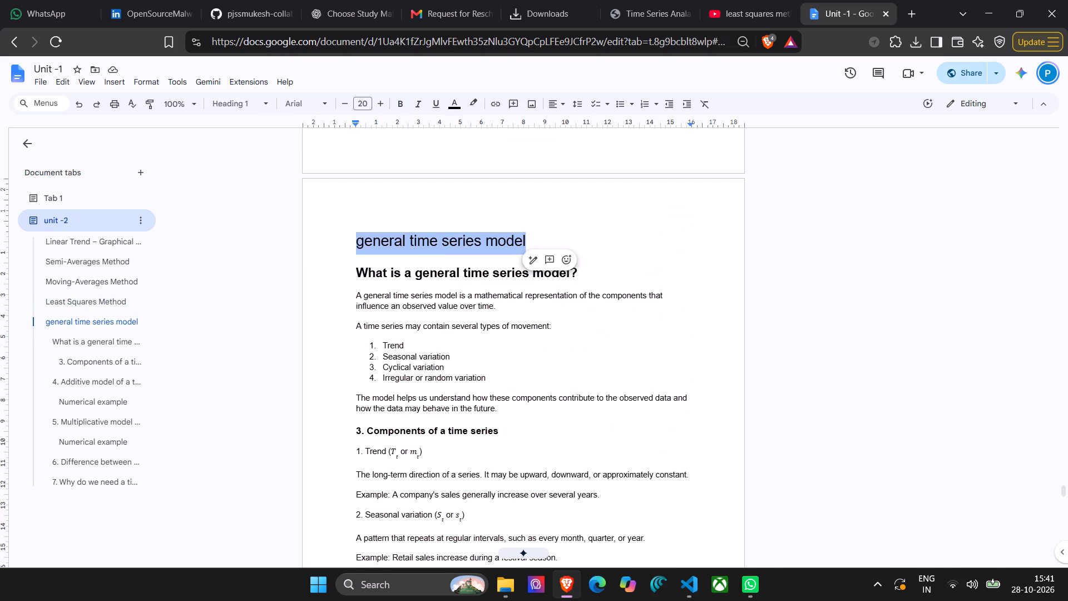
{"action": "left_click", "coordinate": [313, 99]}
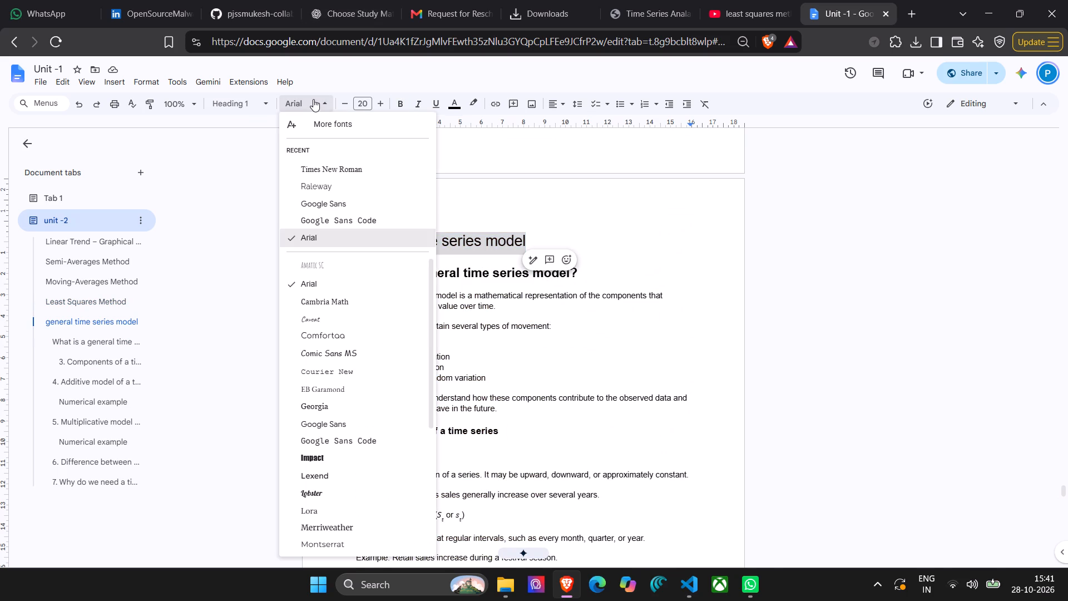
{"action": "left_click", "coordinate": [349, 169]}
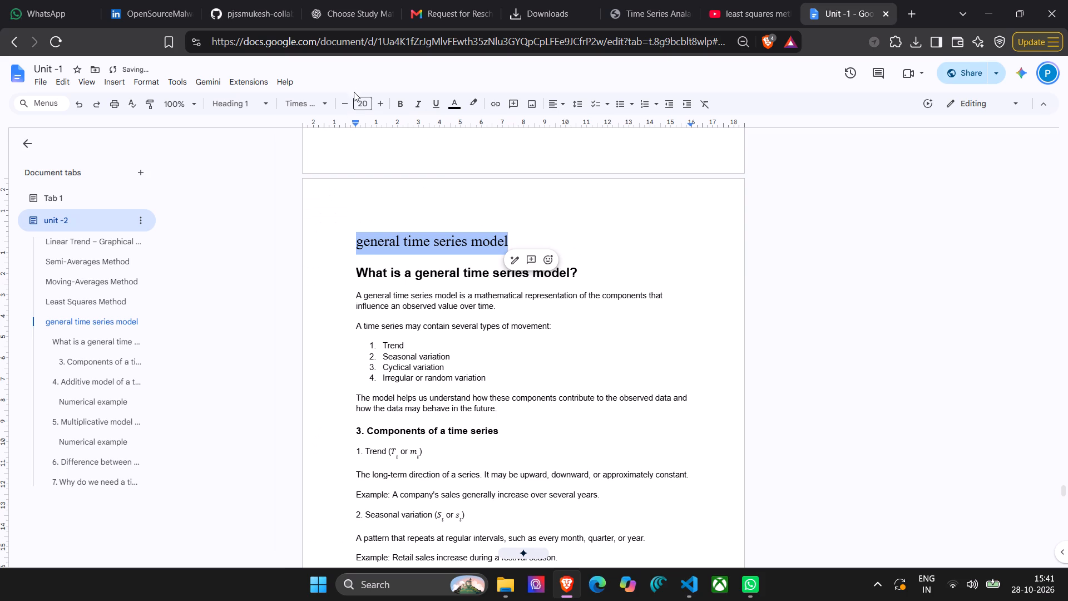
{"action": "left_click", "coordinate": [349, 98]}
{"action": "left_click", "coordinate": [357, 100]}
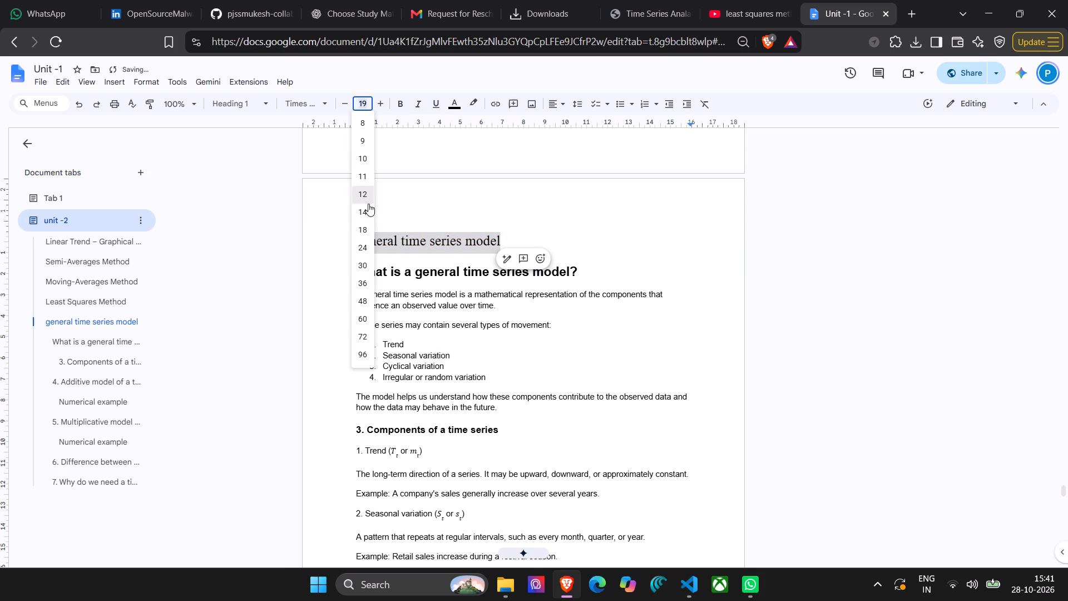
{"action": "left_click", "coordinate": [368, 204]}
{"action": "left_click", "coordinate": [346, 262]}
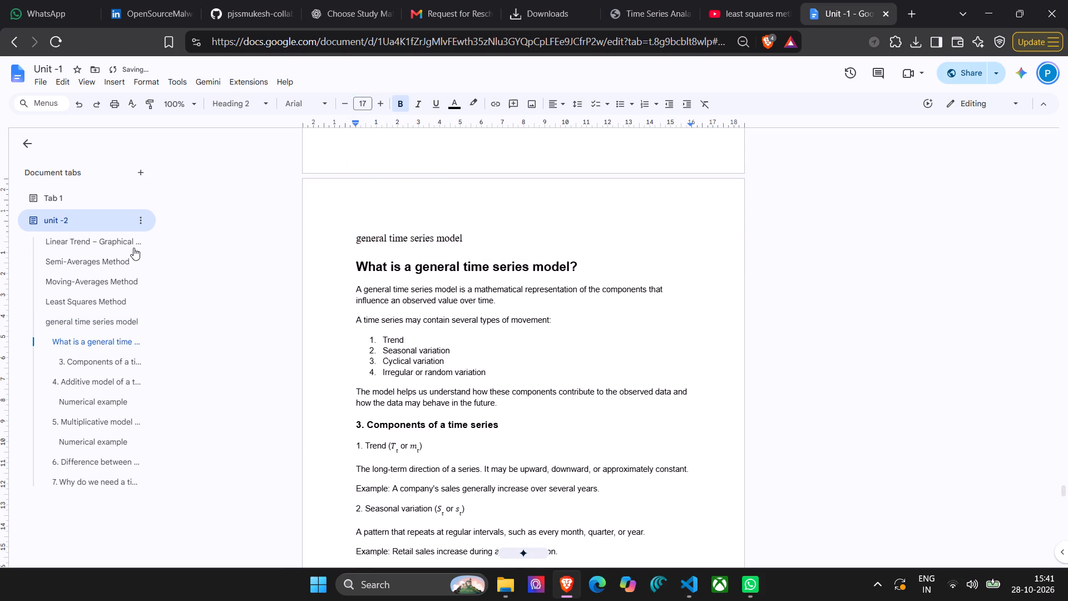
Compare the title with the earlier method headings and capitalise its first letter to read "General time series model".
{"action": "left_click", "coordinate": [128, 260]}
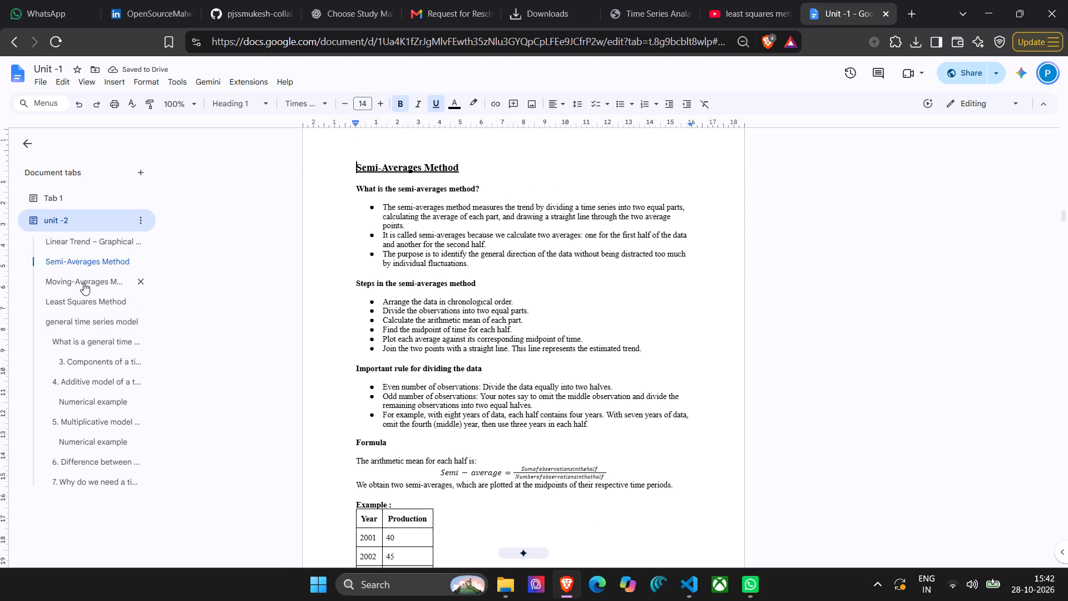
{"action": "left_click", "coordinate": [88, 283]}
{"action": "left_click", "coordinate": [48, 297]}
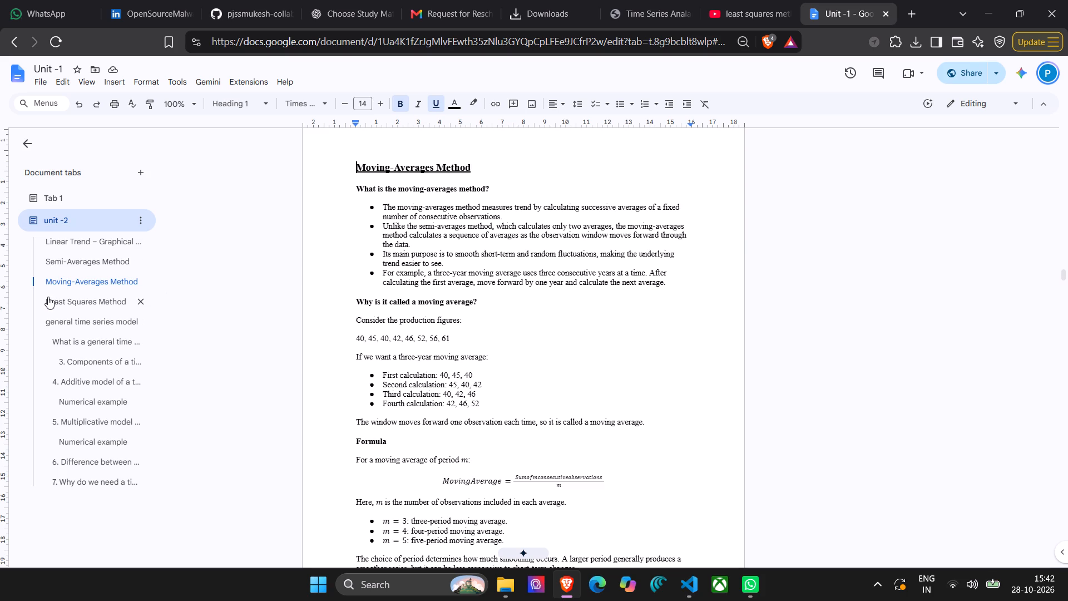
{"action": "left_click", "coordinate": [418, 171]}
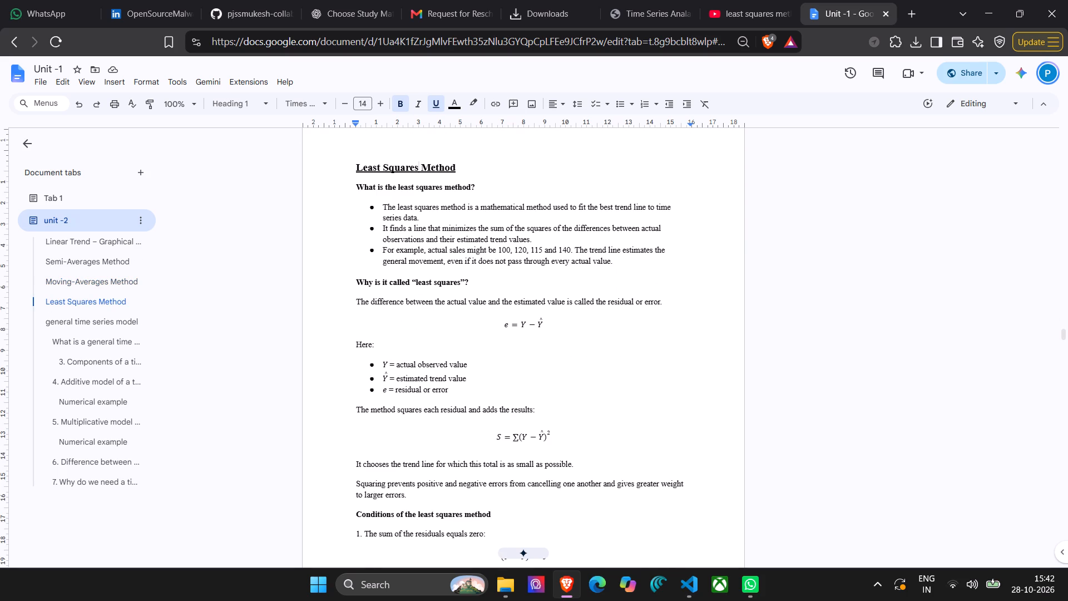
{"action": "left_click_drag", "start_coordinate": [347, 168], "coordinate": [489, 153]}
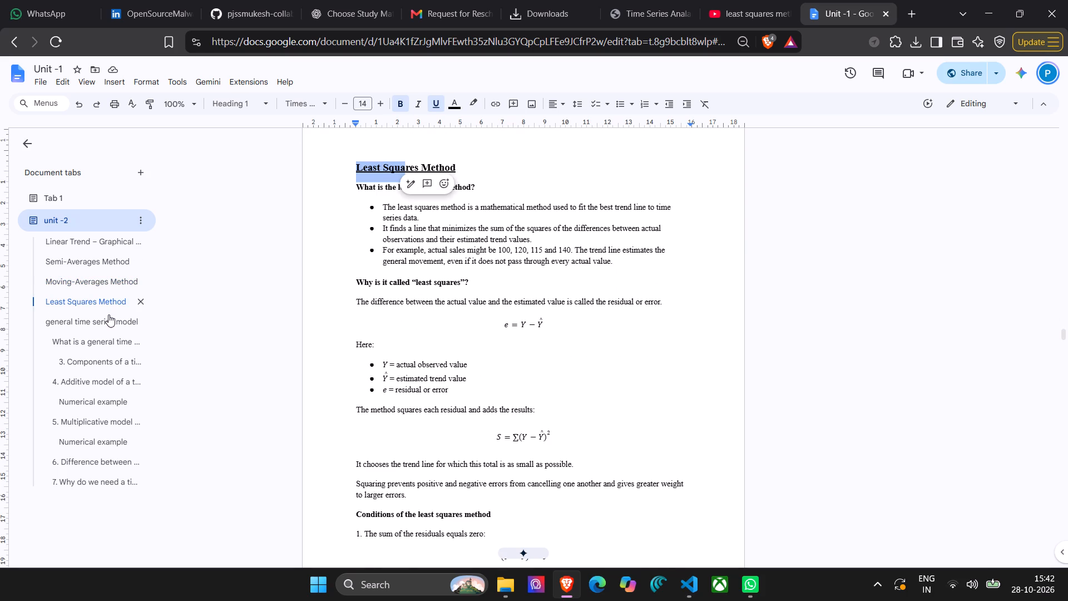
{"action": "left_click", "coordinate": [92, 317]}
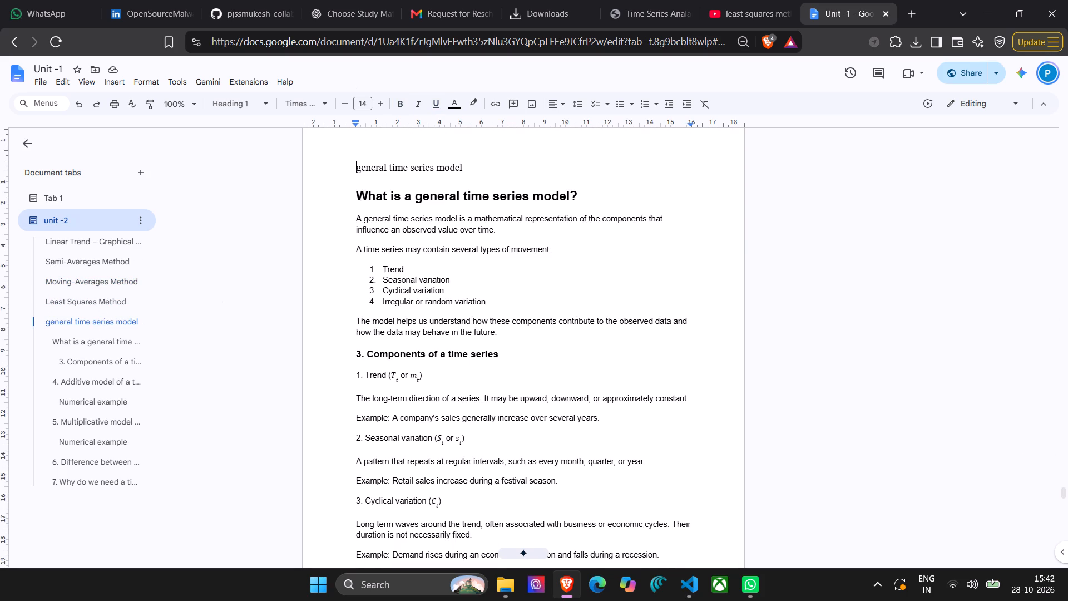
{"action": "left_click", "coordinate": [361, 172]}
{"action": "key", "text": "BackSpace"}
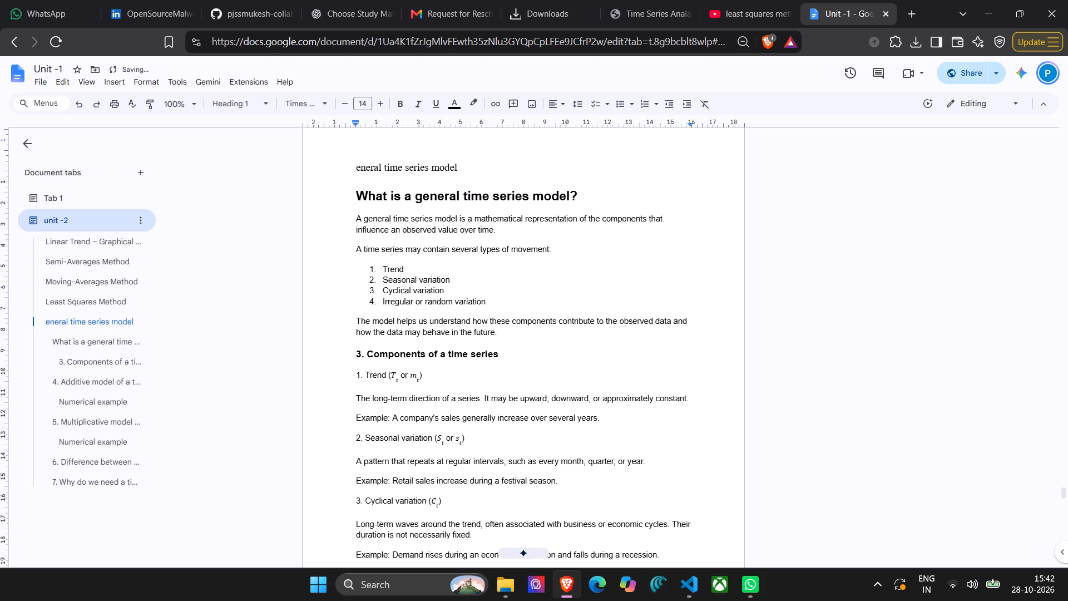
{"action": "key", "text": "shift+g"}
Make the "General time series model" title bold and underlined.
{"action": "left_click_drag", "start_coordinate": [466, 168], "coordinate": [363, 171]}
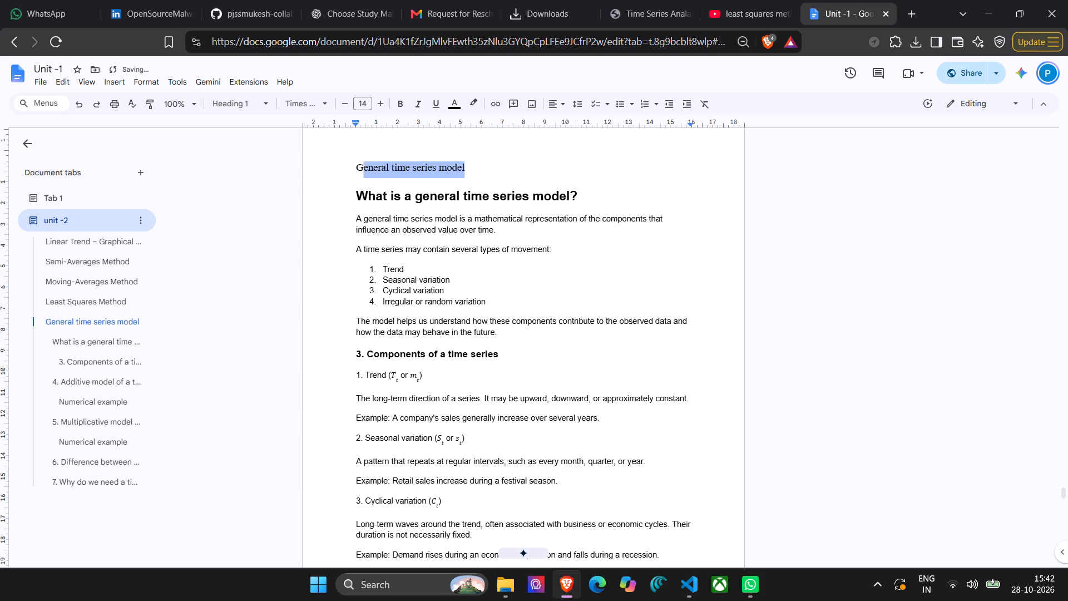
{"action": "left_click_drag", "start_coordinate": [363, 171], "coordinate": [349, 171]}
{"action": "left_click", "coordinate": [402, 104]}
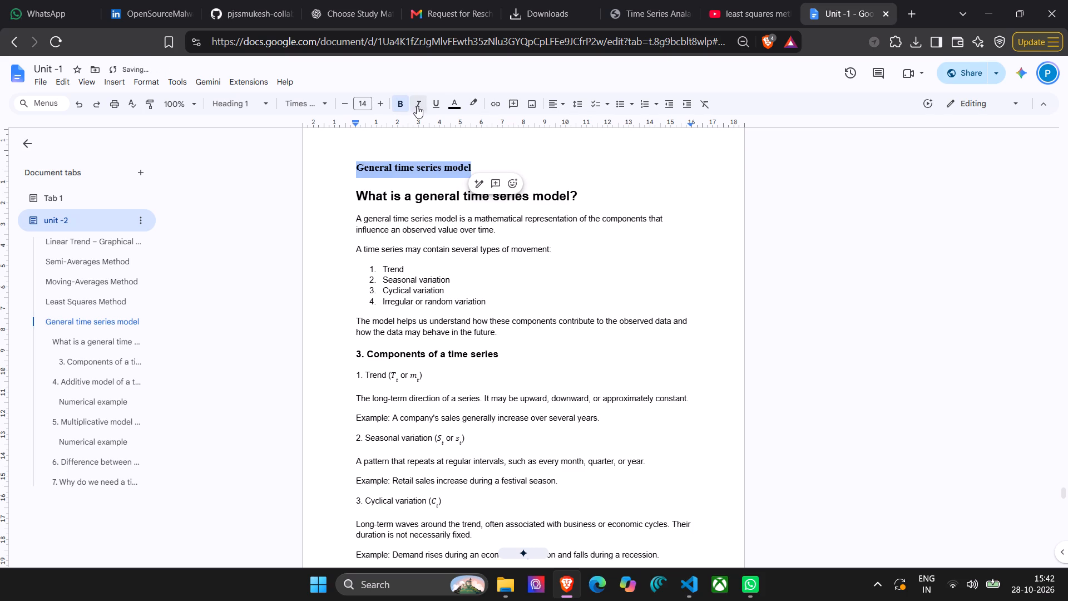
{"action": "left_click", "coordinate": [430, 105]}
{"action": "left_click", "coordinate": [303, 215]}
Apply the Normal text style to everything from "What is a general time series model?" through the topic's last numbered list.
{"action": "left_click", "coordinate": [362, 188]}
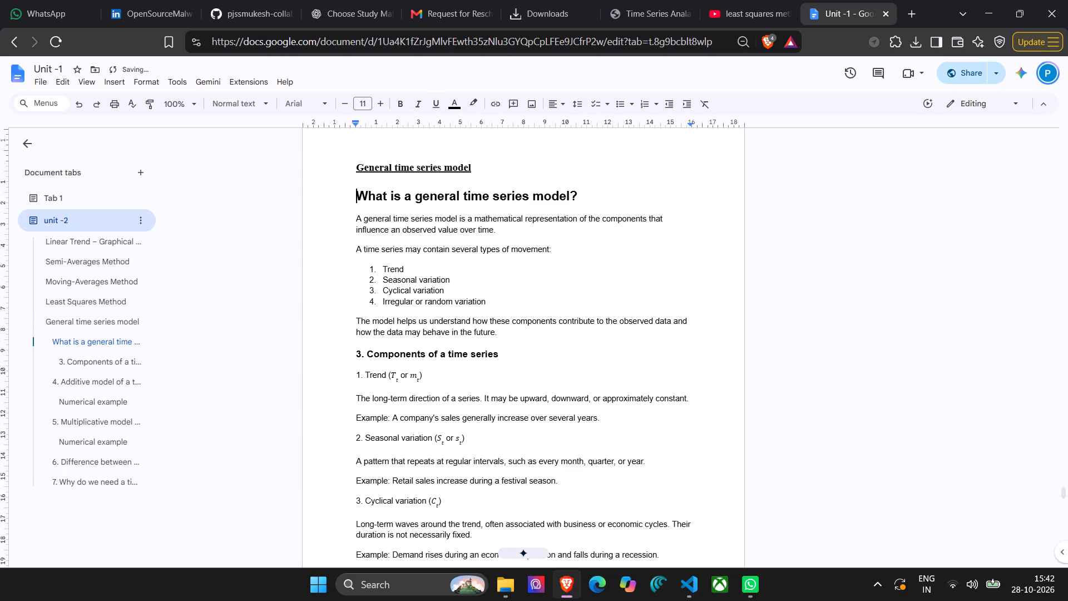
{"action": "left_click_drag", "start_coordinate": [358, 188], "coordinate": [538, 598]}
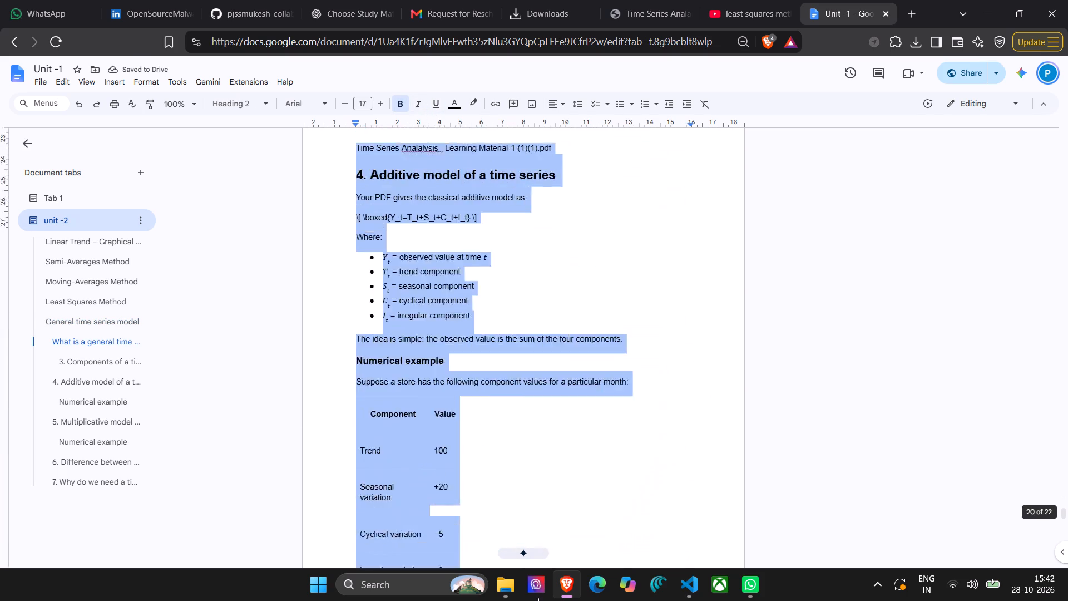
{"action": "left_click_drag", "start_coordinate": [538, 598], "coordinate": [563, 518]}
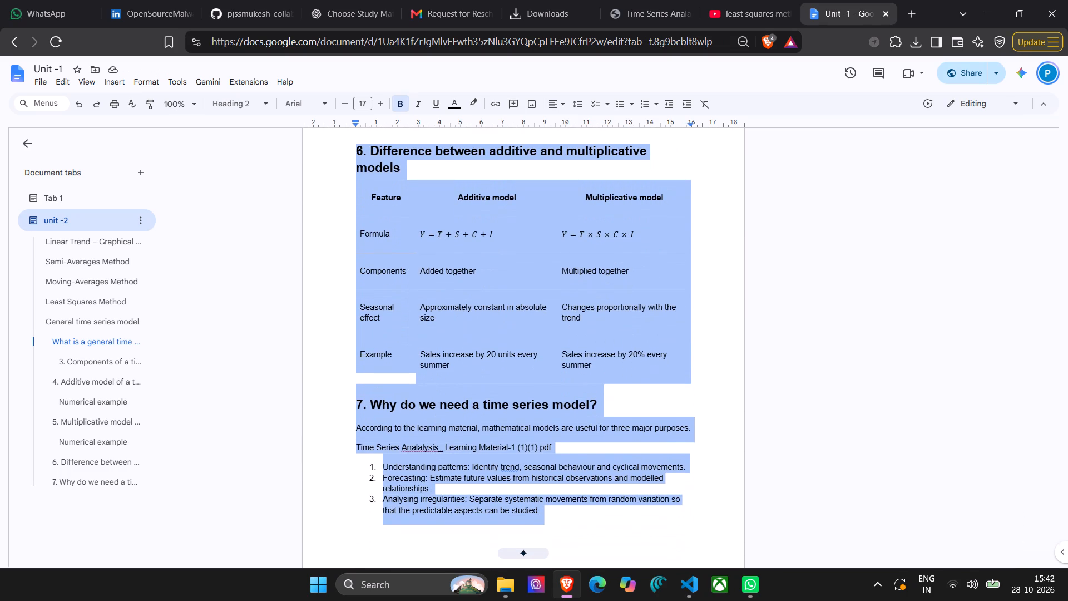
{"action": "left_click_drag", "start_coordinate": [563, 518], "coordinate": [554, 519]}
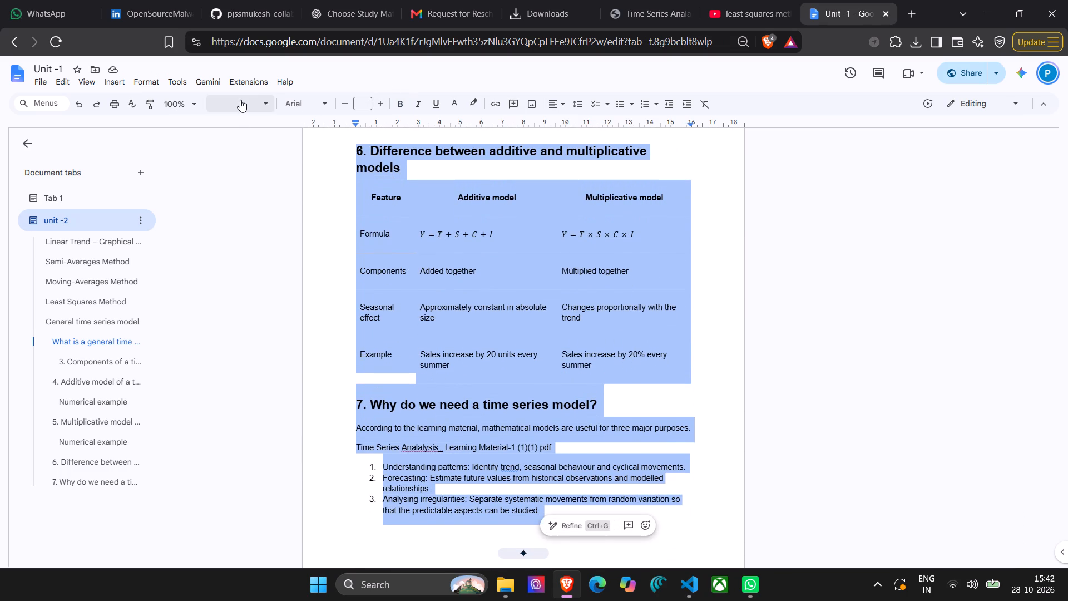
{"action": "left_click", "coordinate": [240, 100]}
{"action": "left_click", "coordinate": [263, 138]}
Set the General time series model topic's body content to Times New Roman at size 11.
{"action": "left_click", "coordinate": [314, 93]}
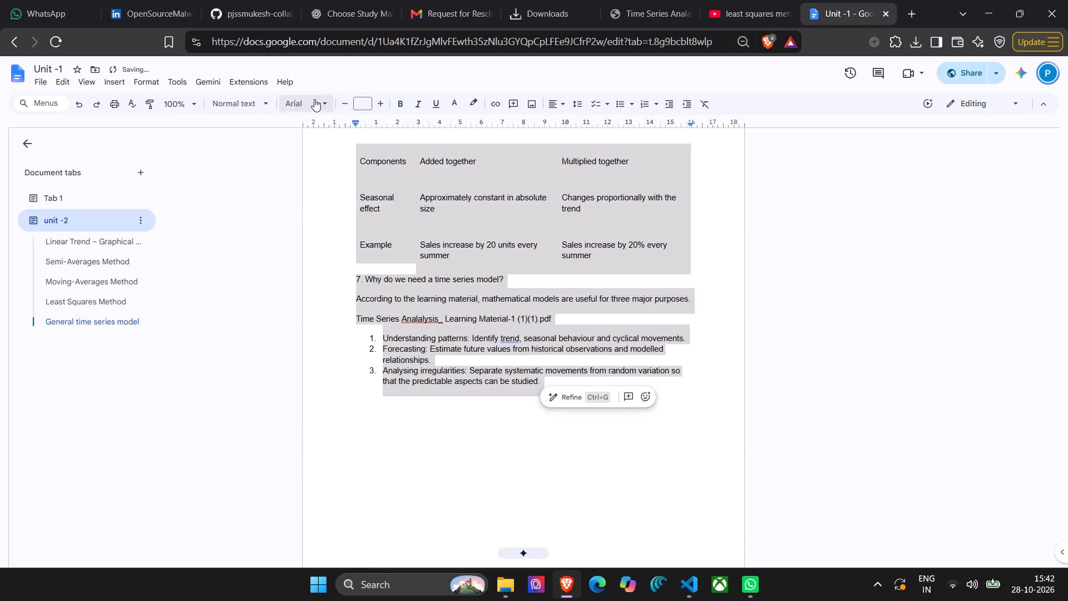
{"action": "left_click", "coordinate": [314, 105]}
{"action": "left_click", "coordinate": [330, 168]}
{"action": "left_click", "coordinate": [361, 105]}
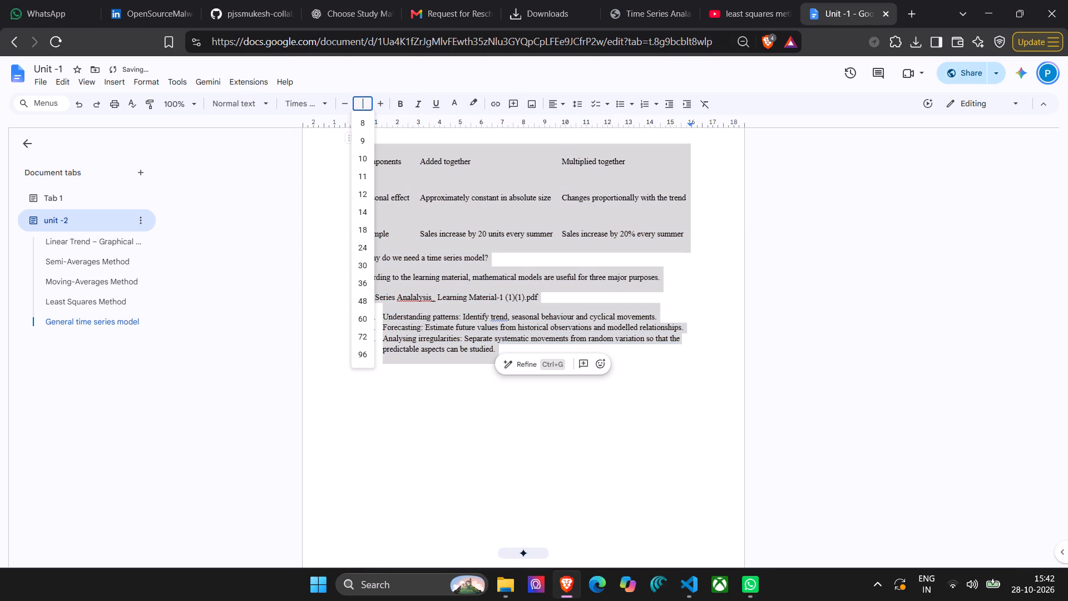
{"action": "left_click", "coordinate": [366, 181]}
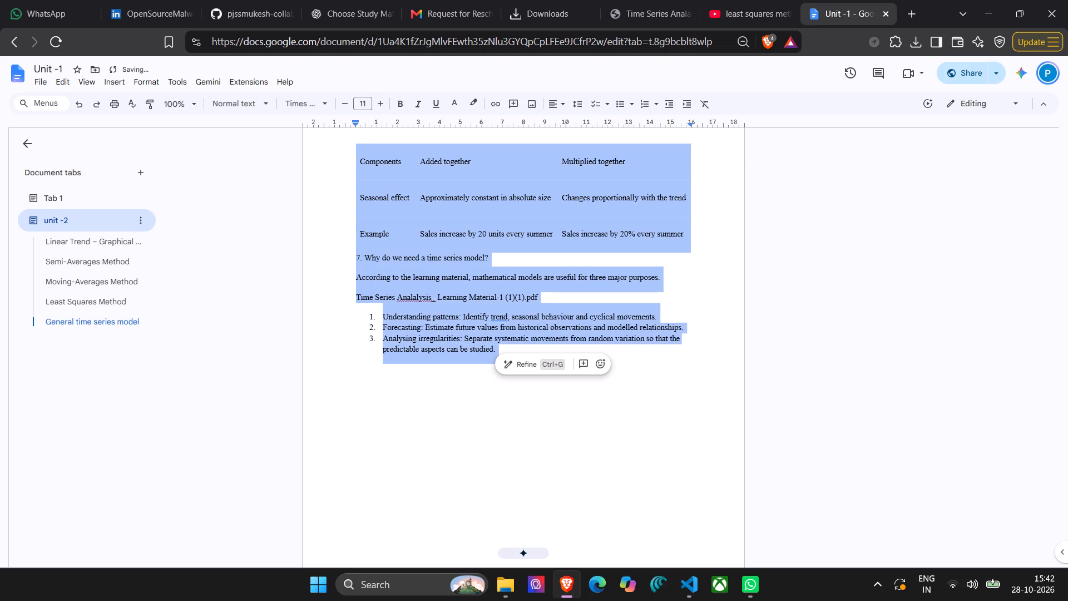
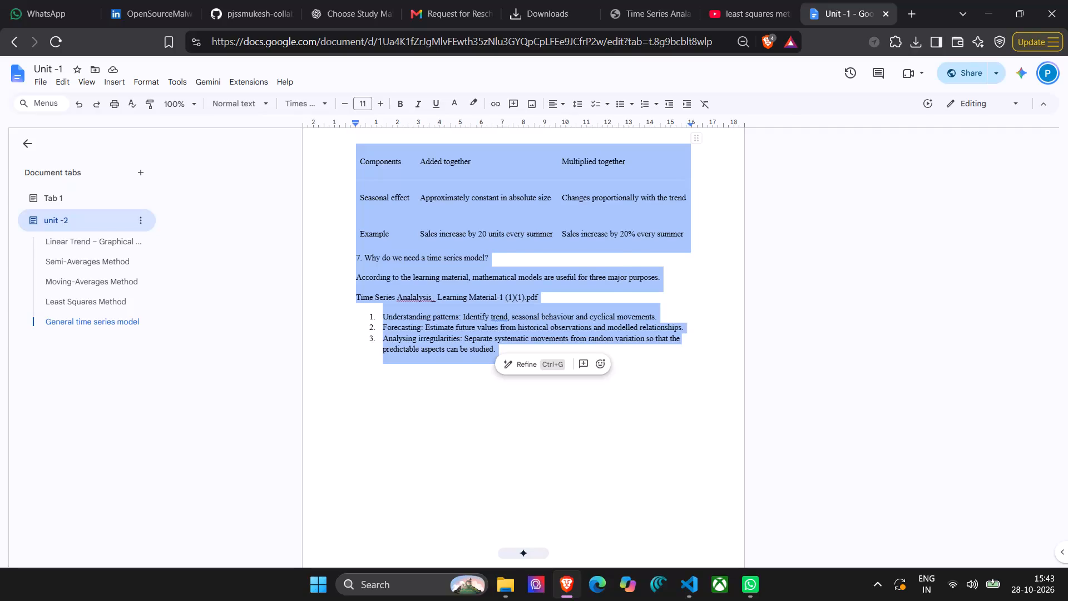
Delete the "Time Series Analalysis_ Learning Material-1 (1)(1).pdf" source line and its empty paragraph under "Why do we need a time series model?".
{"action": "double_click", "coordinate": [493, 230]}
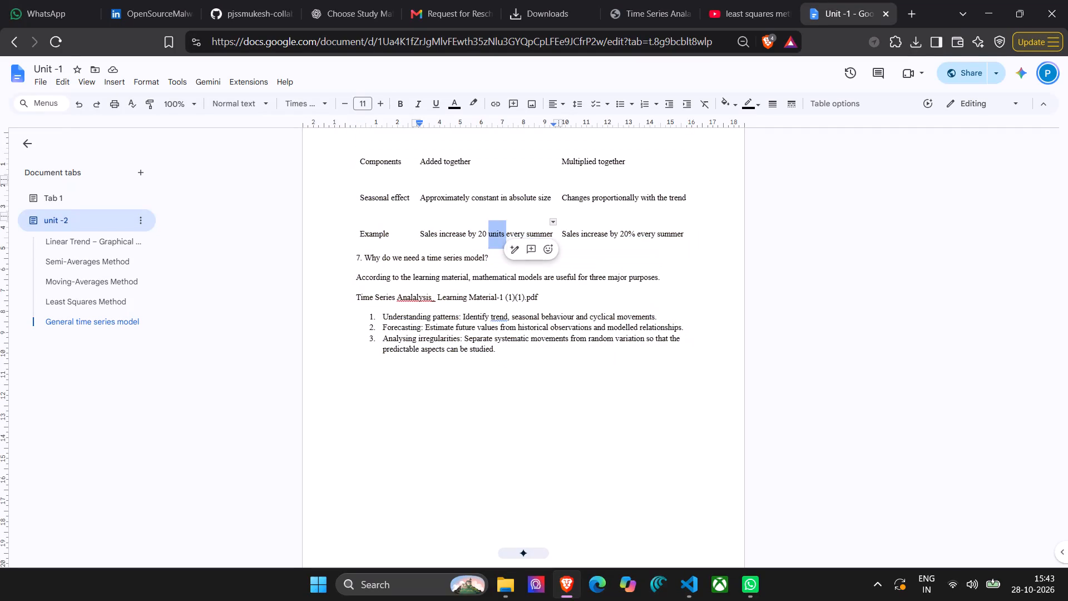
{"action": "left_click", "coordinate": [540, 294]}
{"action": "left_click_drag", "start_coordinate": [540, 295], "coordinate": [328, 301]}
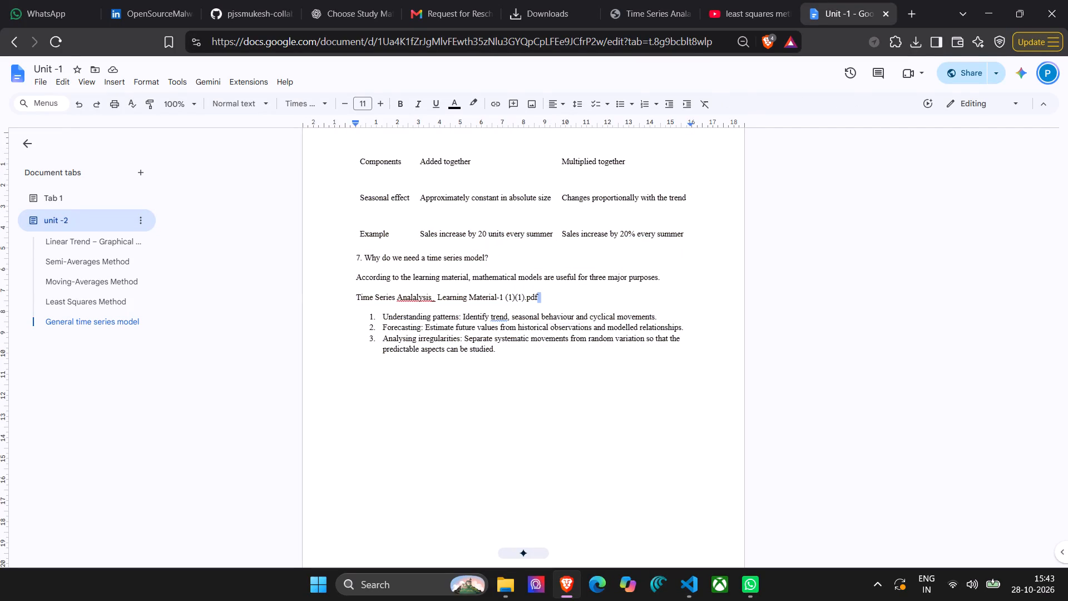
{"action": "key", "text": "BackSpace"}
{"action": "key", "text": "BackSpace"}
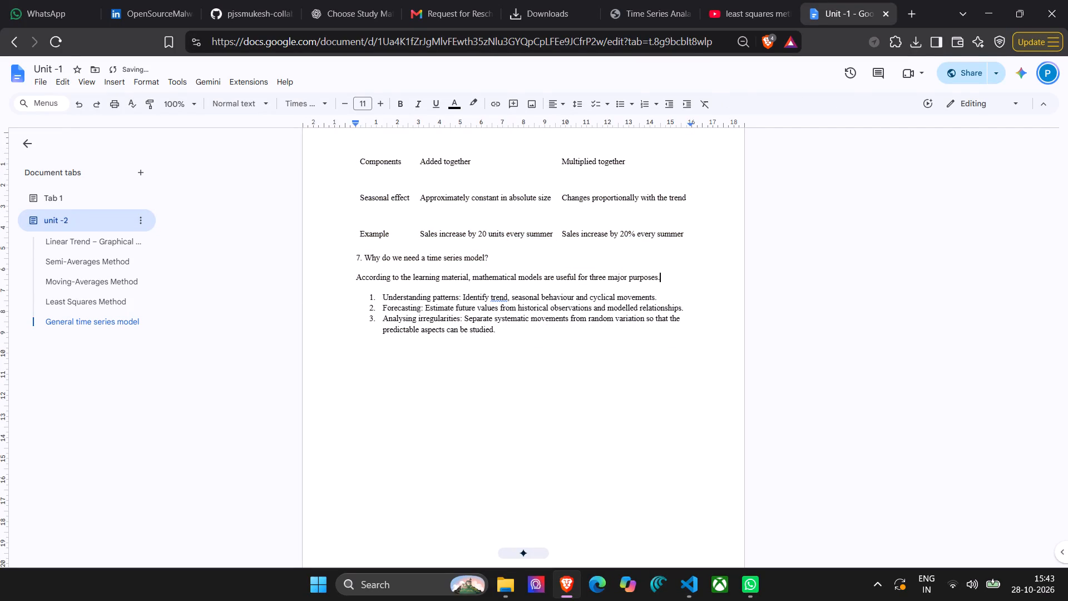
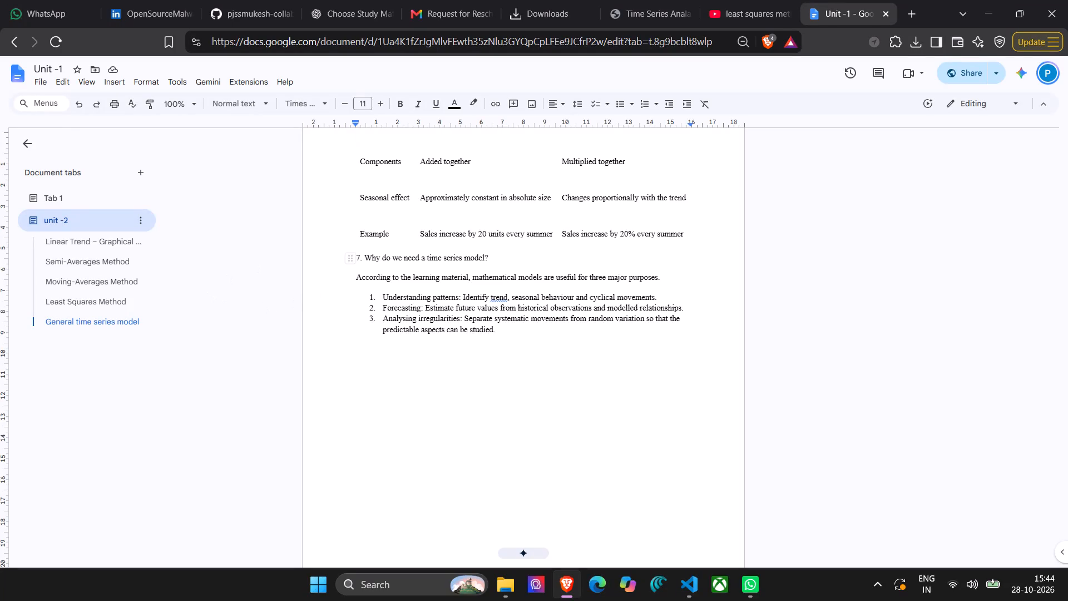
Remove the number "7." from the "Why do we need a time series model?" heading and make the heading bold.
{"action": "left_click_drag", "start_coordinate": [364, 260], "coordinate": [351, 257]}
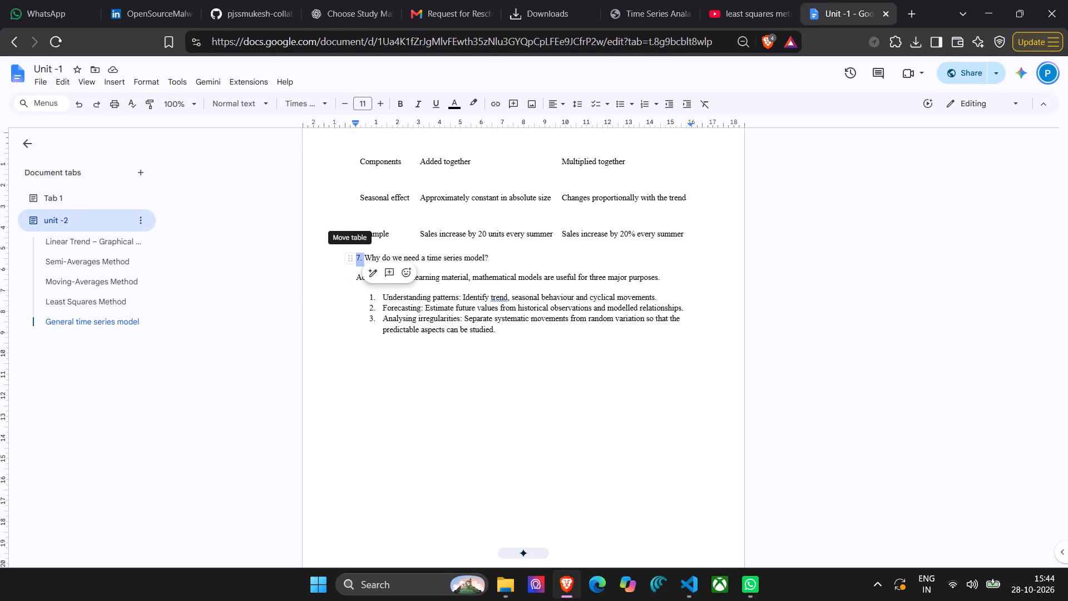
{"action": "key", "text": "BackSpace"}
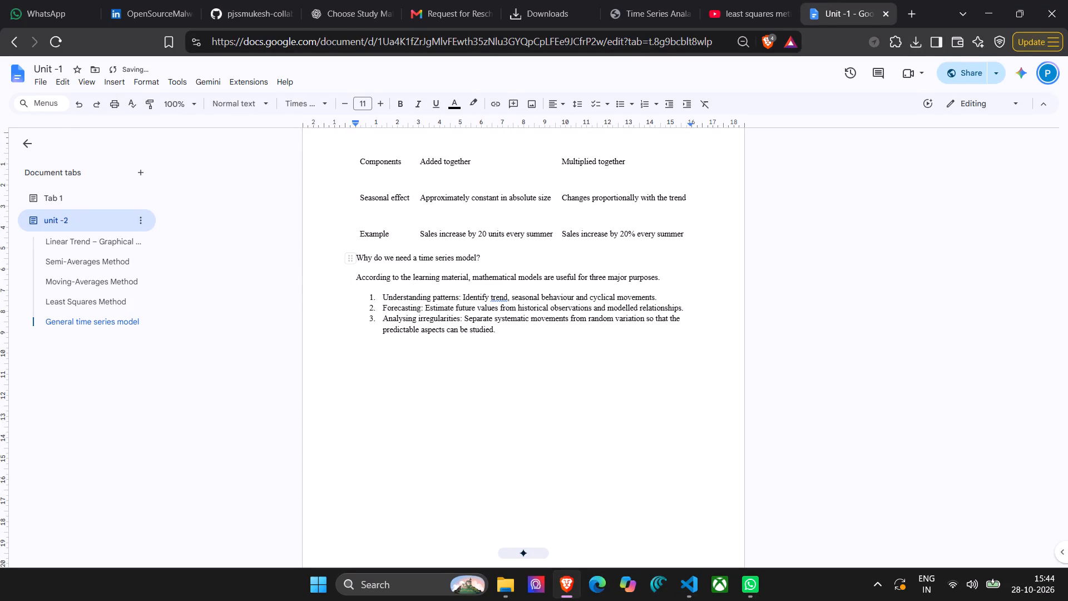
{"action": "left_click_drag", "start_coordinate": [497, 263], "coordinate": [348, 263]}
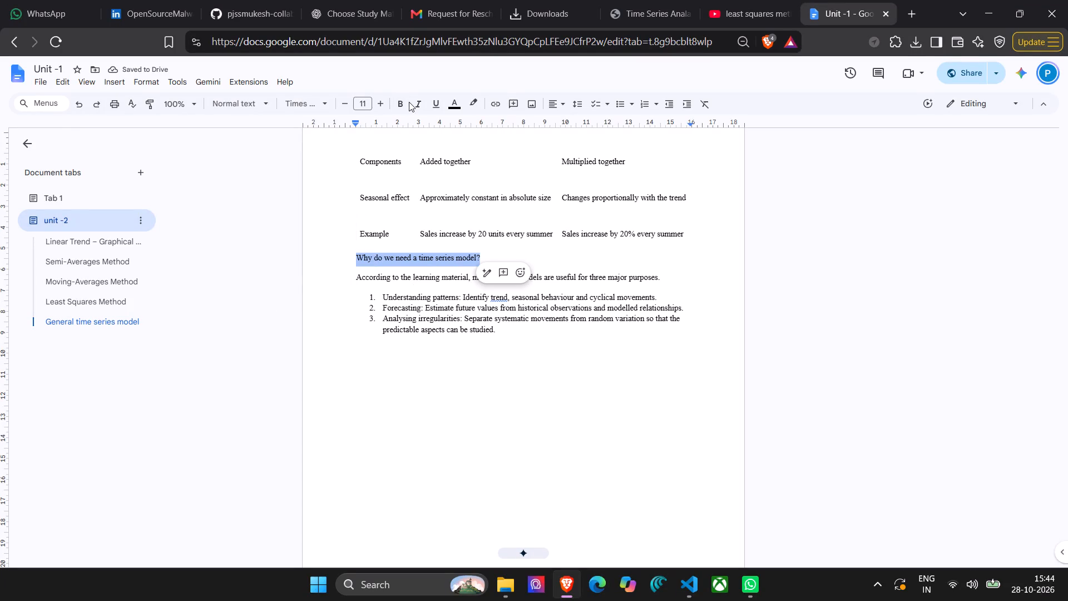
{"action": "left_click", "coordinate": [409, 102]}
{"action": "left_click", "coordinate": [404, 102]}
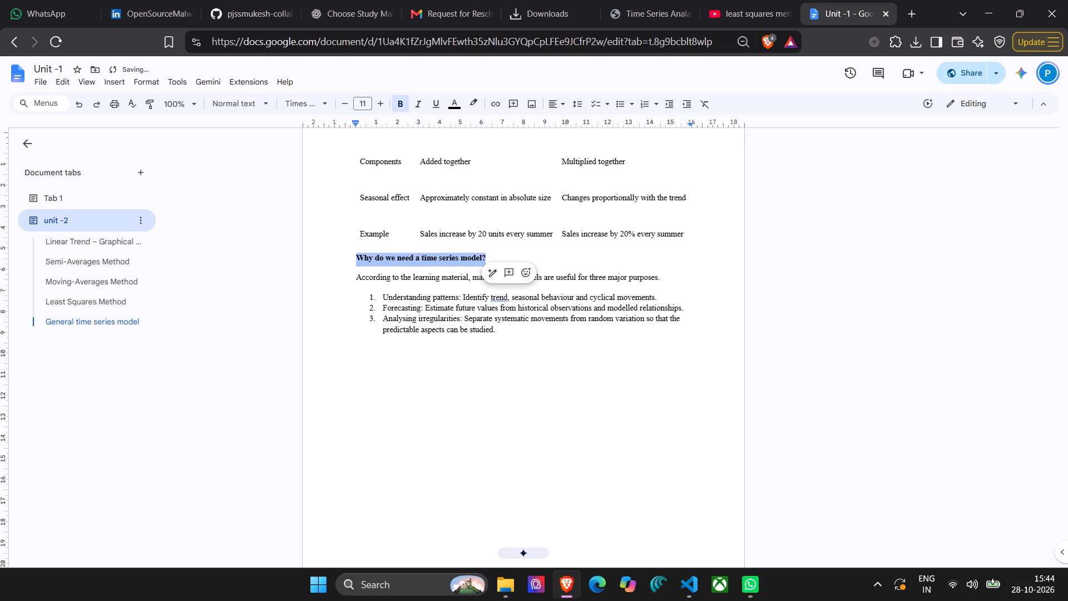
{"action": "left_click", "coordinate": [367, 293]}
{"action": "left_click", "coordinate": [365, 287]}
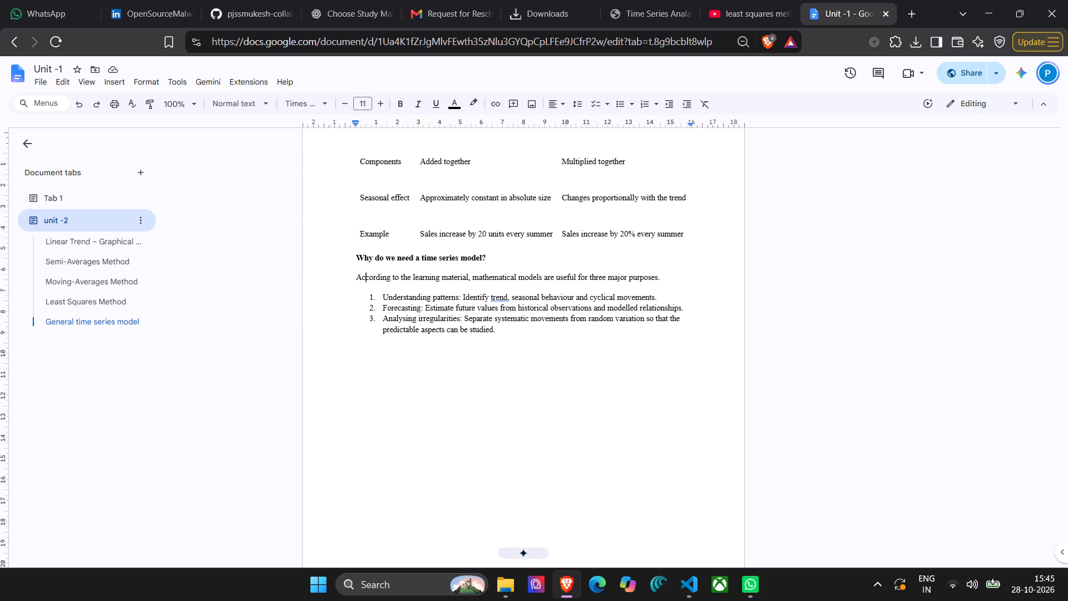
Apply 1pt borders to the whole table comparing the additive and multiplicative models.
{"action": "left_click", "coordinate": [489, 232]}
{"action": "scroll", "coordinate": [489, 232], "scroll_direction": "up", "scroll_amount": 1}
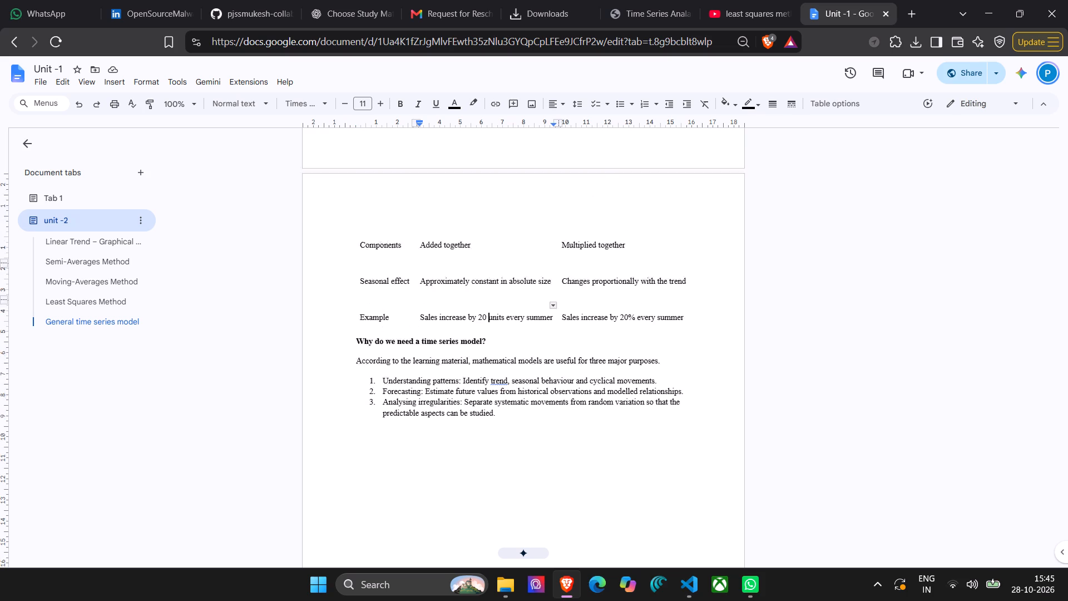
{"action": "scroll", "coordinate": [489, 232], "scroll_direction": "up", "scroll_amount": 1}
{"action": "scroll", "coordinate": [451, 269], "scroll_direction": "up", "scroll_amount": 3}
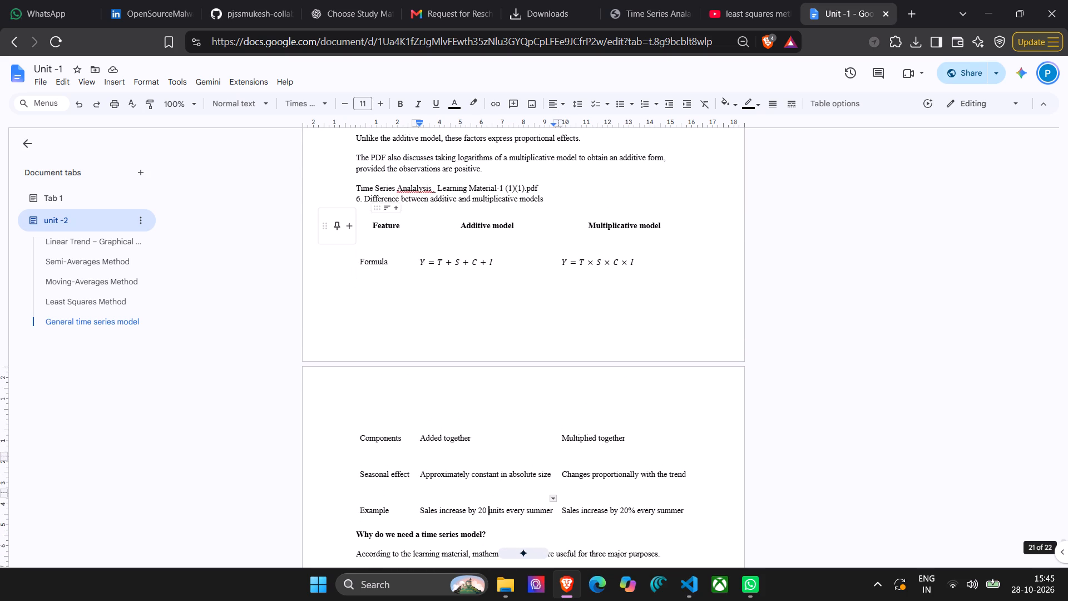
{"action": "left_click_drag", "start_coordinate": [364, 226], "coordinate": [657, 490]}
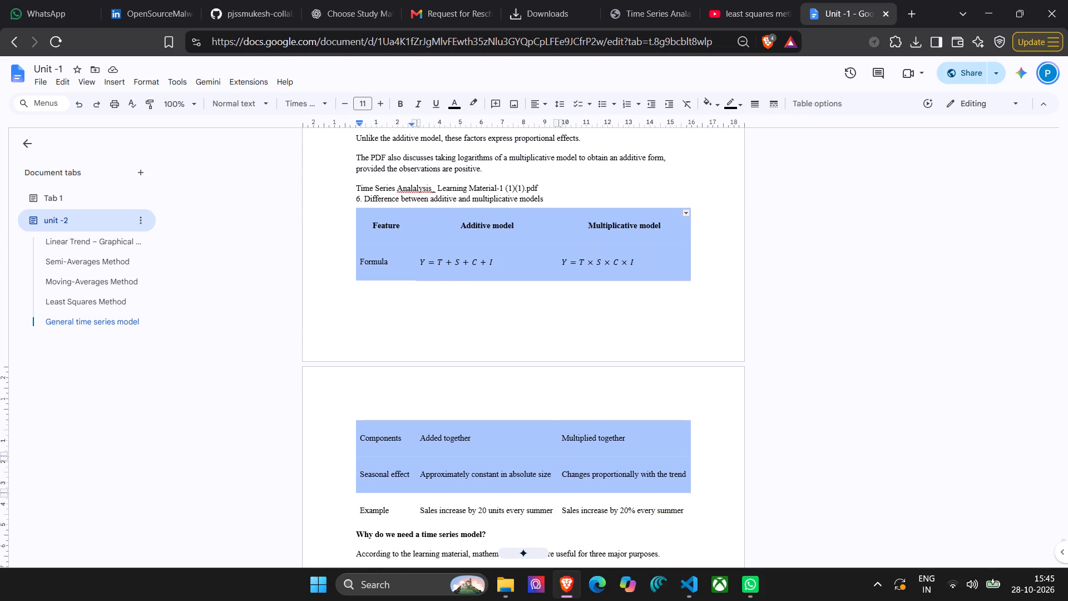
{"action": "left_click_drag", "start_coordinate": [657, 490], "coordinate": [666, 496]}
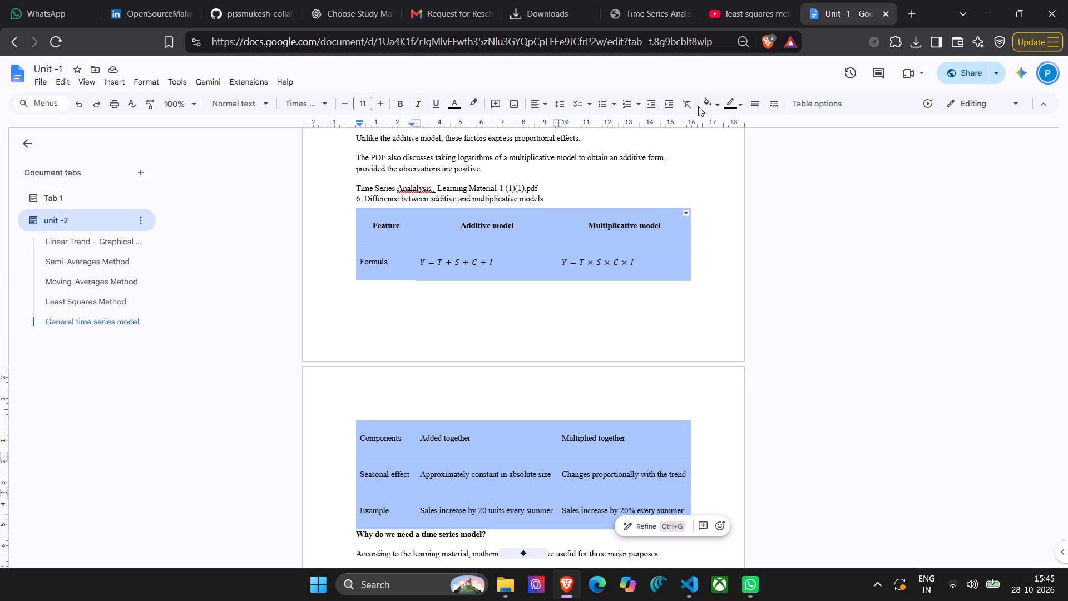
{"action": "left_click", "coordinate": [755, 107]}
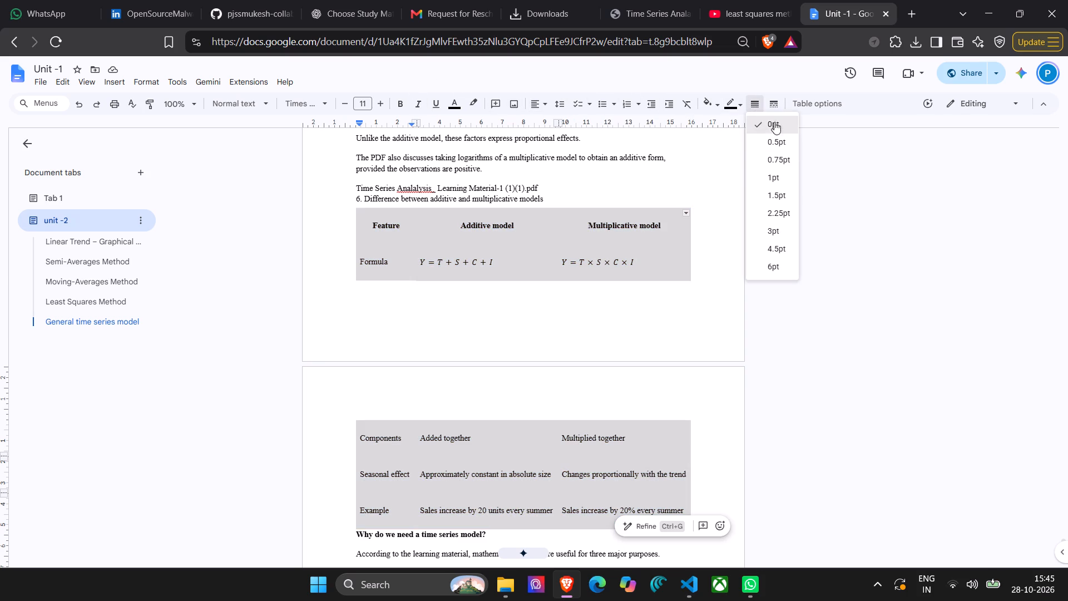
{"action": "left_click", "coordinate": [797, 183]}
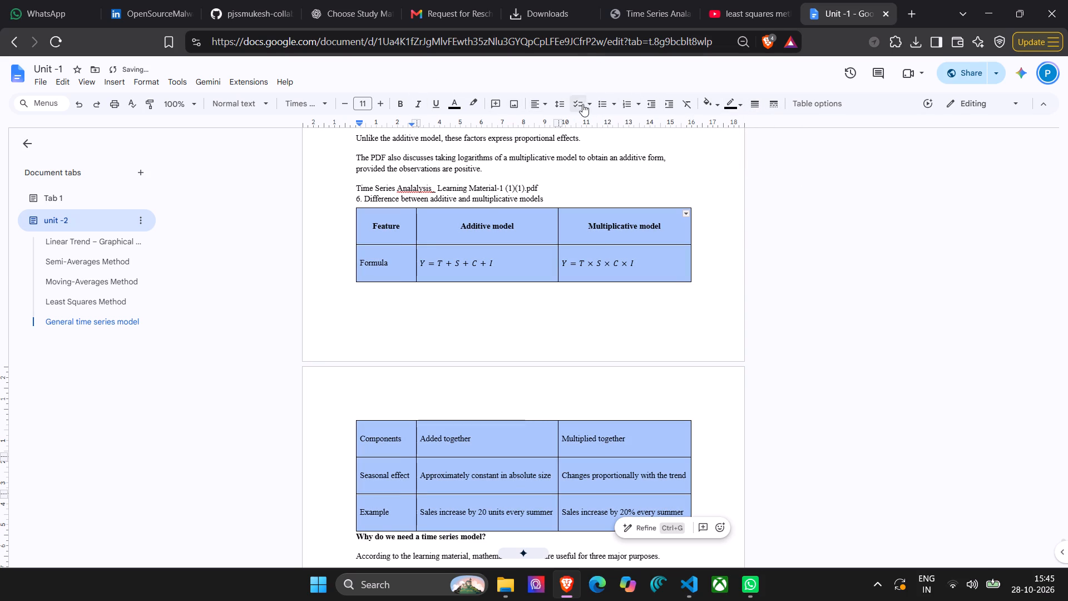
Remove the space before and after paragraphs in all cells of the additive versus multiplicative comparison table.
{"action": "left_click", "coordinate": [564, 102]}
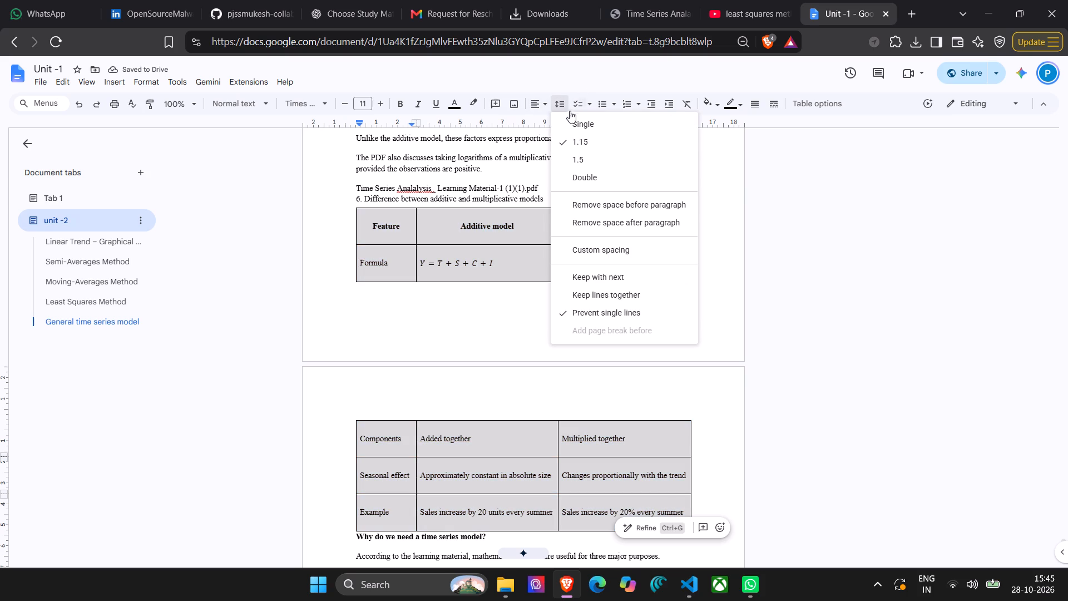
{"action": "left_click", "coordinate": [607, 205]}
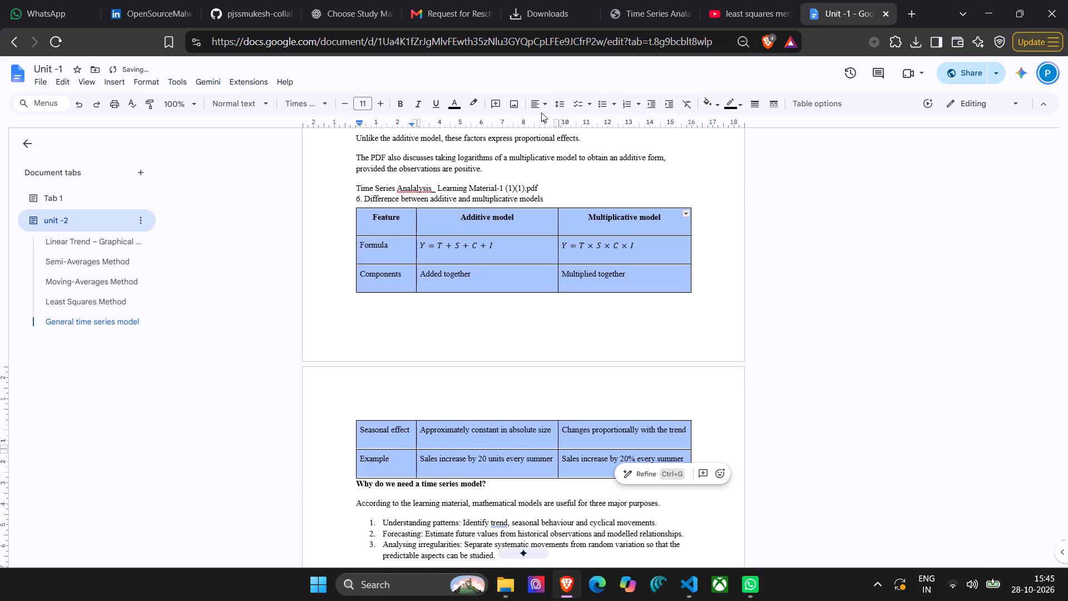
{"action": "left_click", "coordinate": [541, 112]}
{"action": "left_click", "coordinate": [567, 102]}
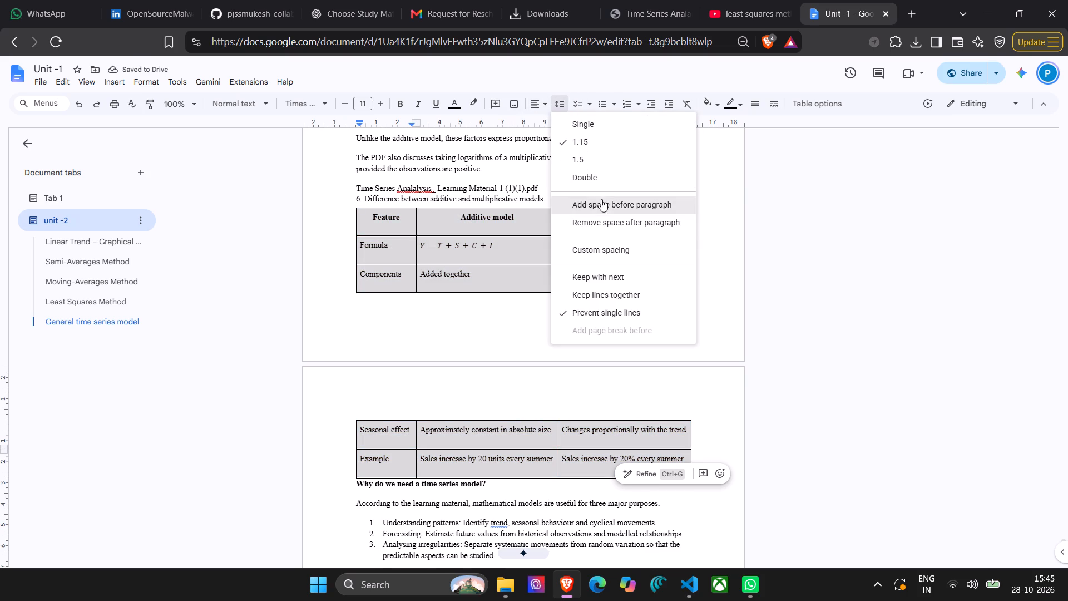
{"action": "left_click", "coordinate": [605, 218]}
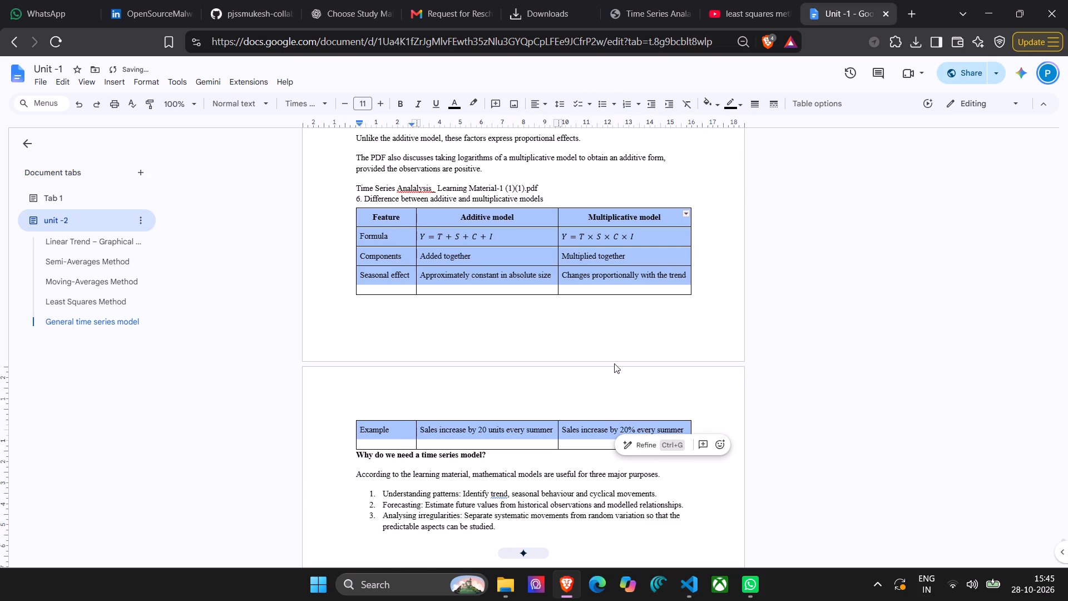
Delete the "Time Series Analalysis_ Learning Material-1 (1)(1).pdf" source line and its empty paragraph above the "Difference between additive and multiplicative models" heading.
{"action": "left_click", "coordinate": [554, 196]}
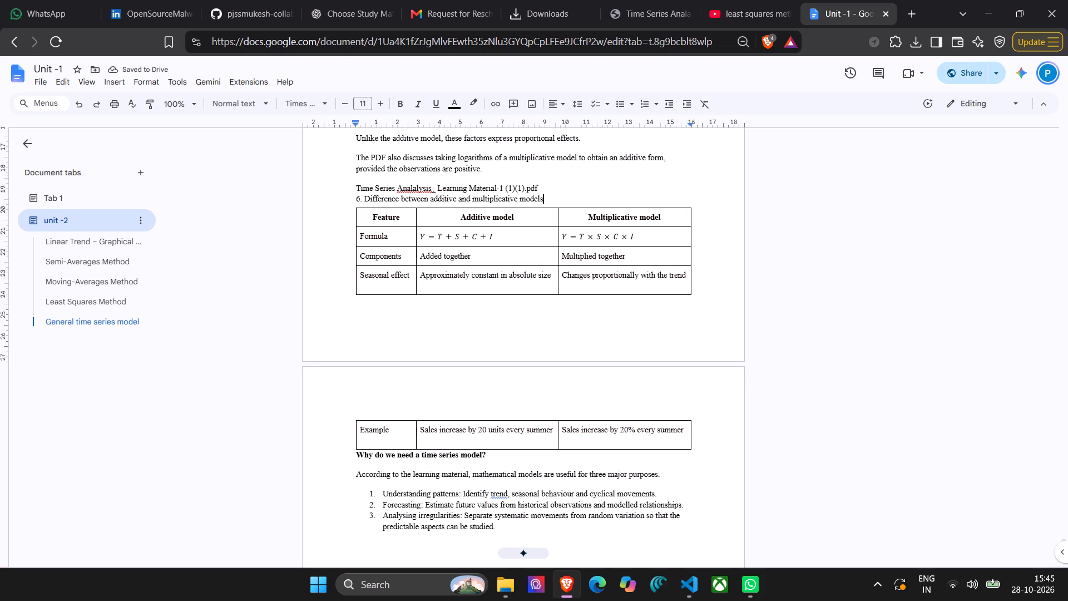
{"action": "left_click_drag", "start_coordinate": [548, 189], "coordinate": [331, 184]}
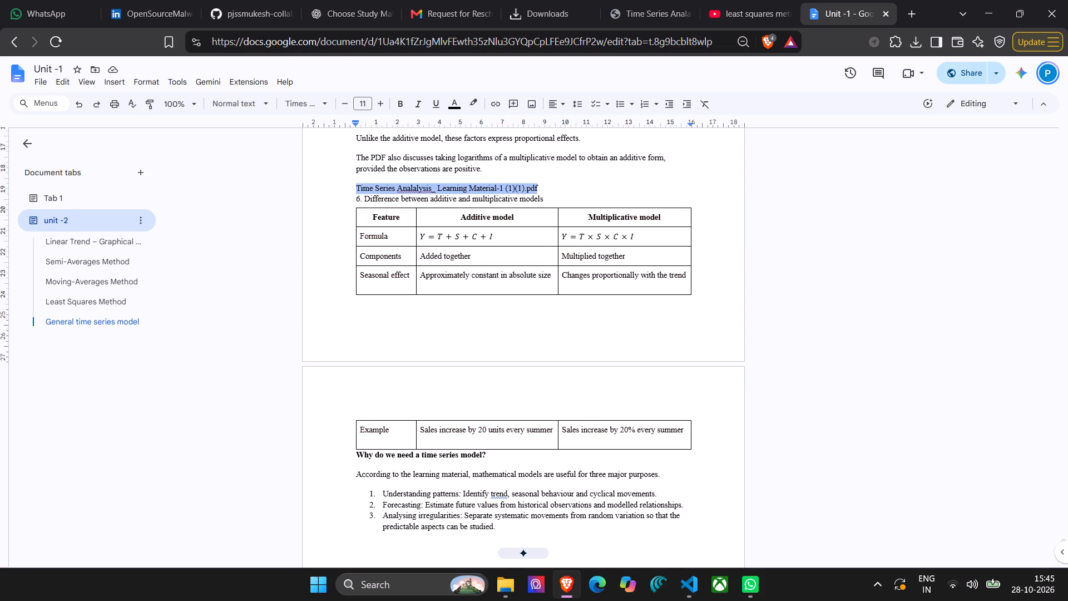
{"action": "key", "text": "BackSpace"}
{"action": "key", "text": "BackSpace"}
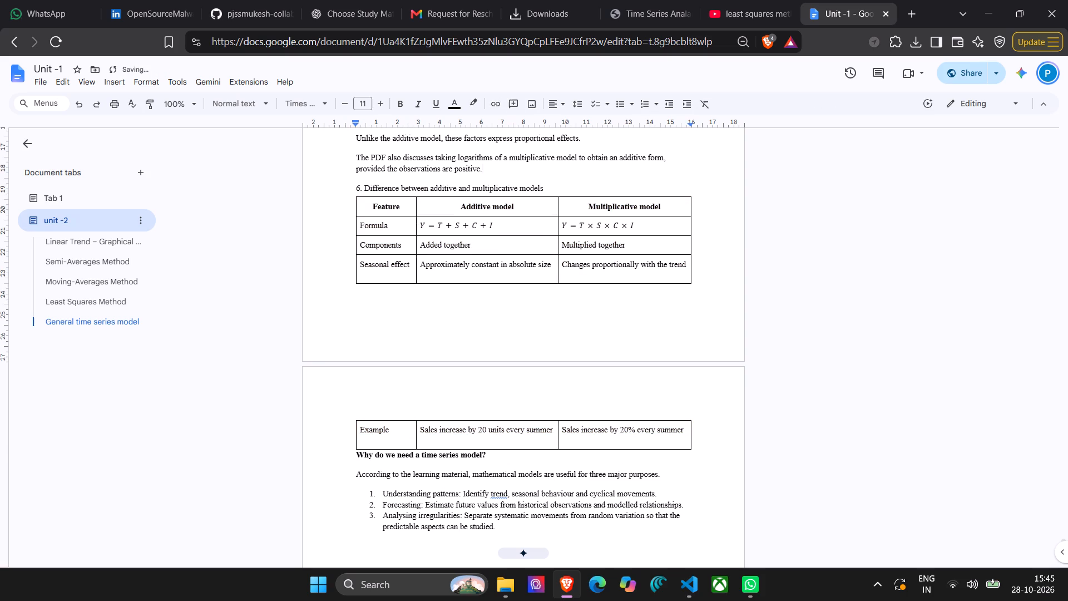
Make the "Difference between additive and multiplicative models" heading bold and remove its number "6.".
{"action": "scroll", "coordinate": [452, 211], "scroll_direction": "up", "scroll_amount": 1}
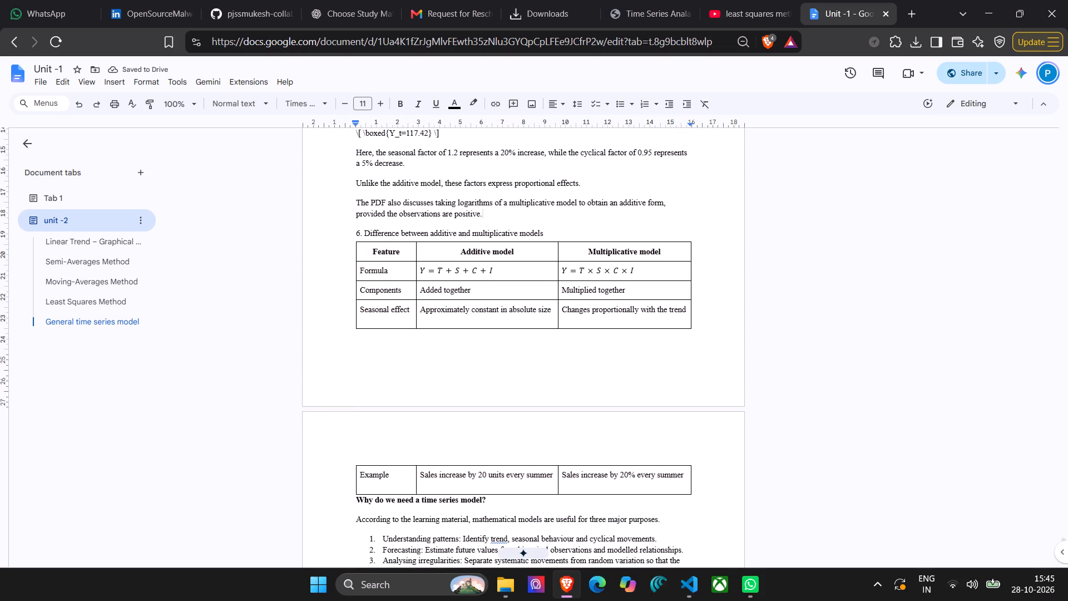
{"action": "left_click_drag", "start_coordinate": [554, 235], "coordinate": [276, 260]}
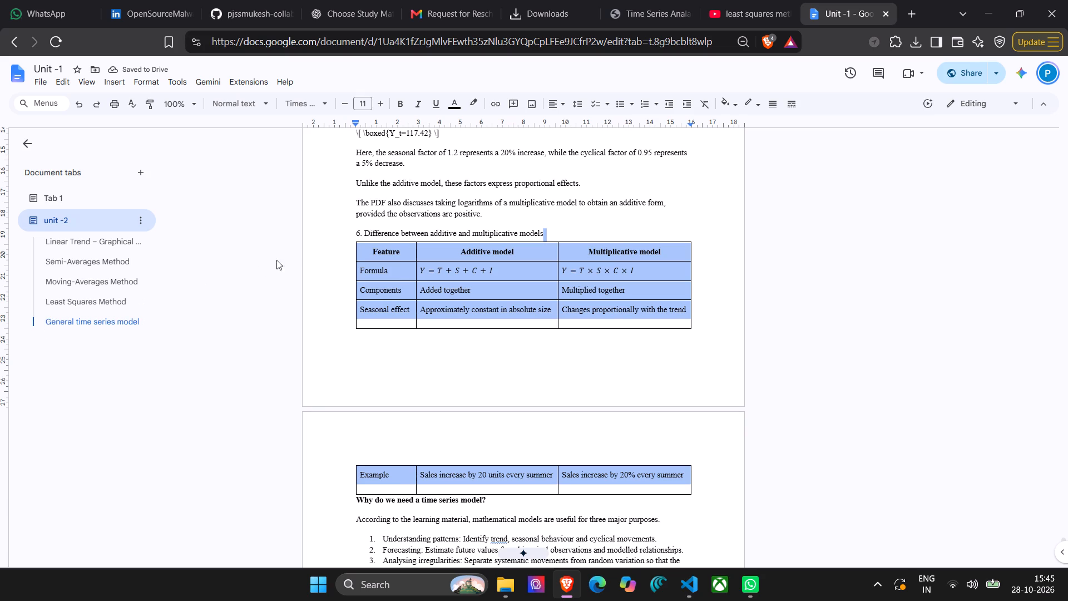
{"action": "left_click_drag", "start_coordinate": [276, 260], "coordinate": [283, 260]}
{"action": "left_click", "coordinate": [305, 257]}
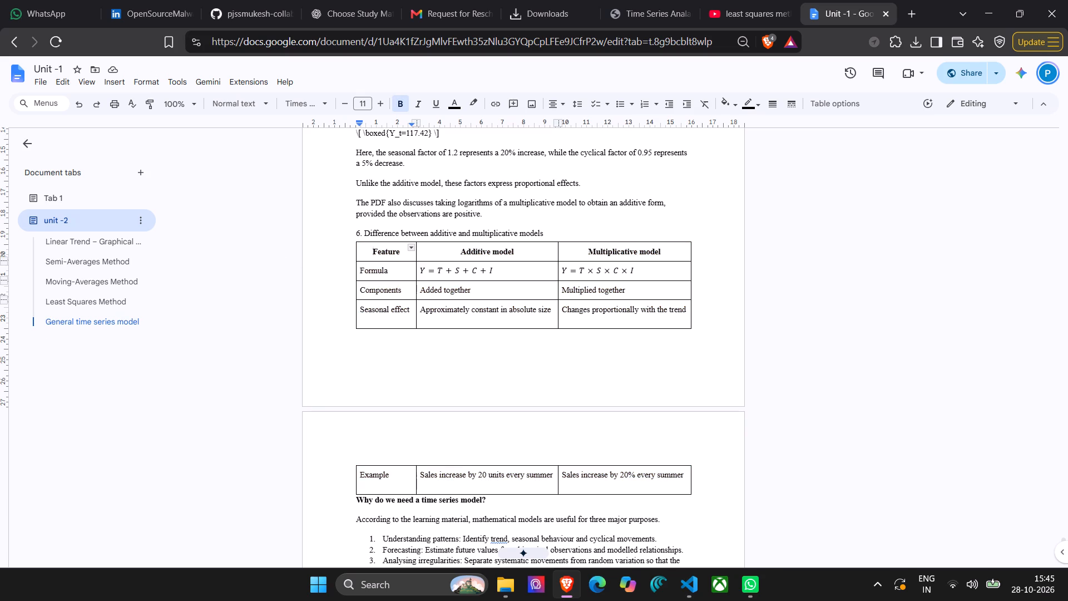
{"action": "left_click", "coordinate": [367, 233]}
{"action": "left_click_drag", "start_coordinate": [366, 233], "coordinate": [505, 219]}
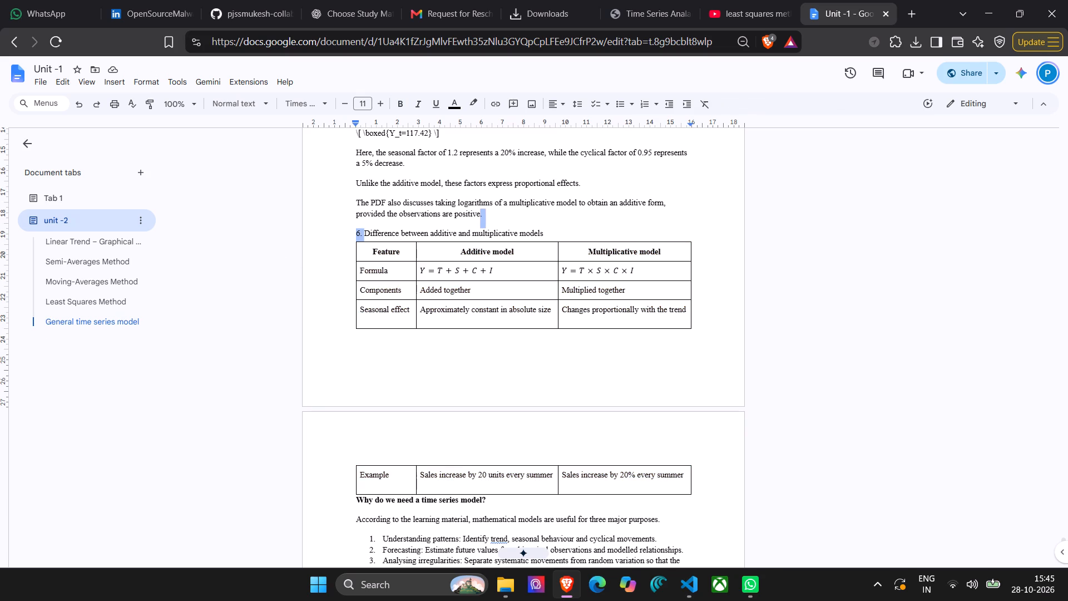
{"action": "left_click_drag", "start_coordinate": [505, 219], "coordinate": [545, 230]}
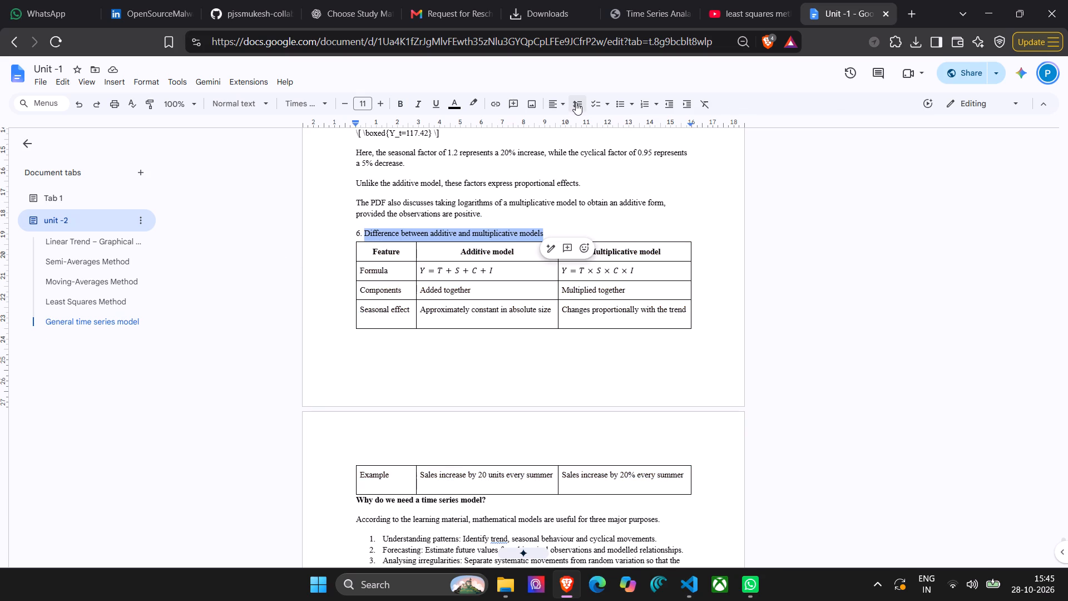
{"action": "left_click", "coordinate": [396, 112]}
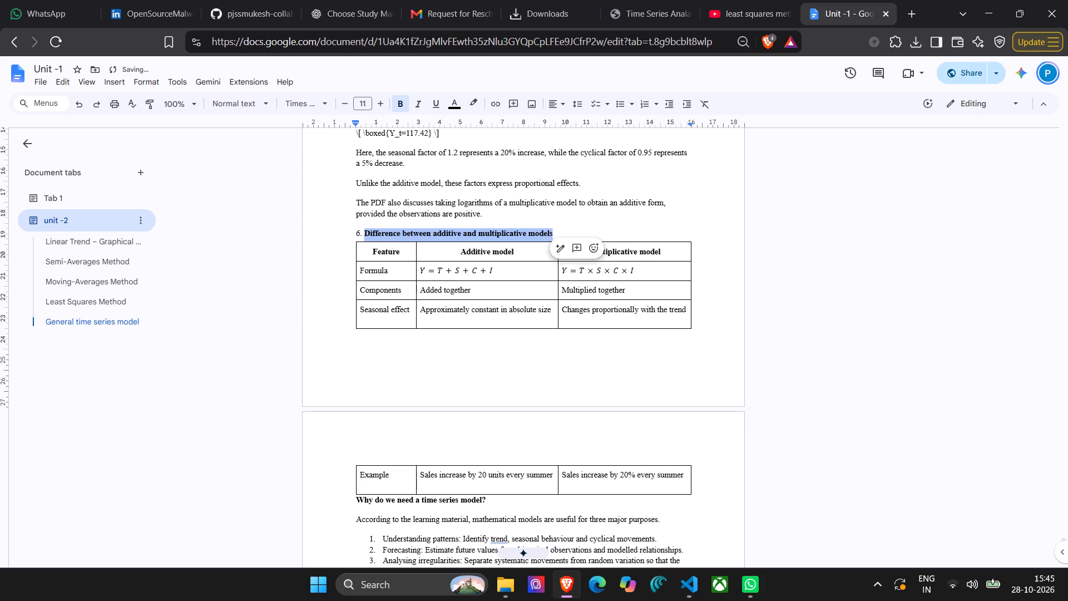
{"action": "left_click_drag", "start_coordinate": [363, 234], "coordinate": [346, 233]}
{"action": "key", "text": "BackSpace"}
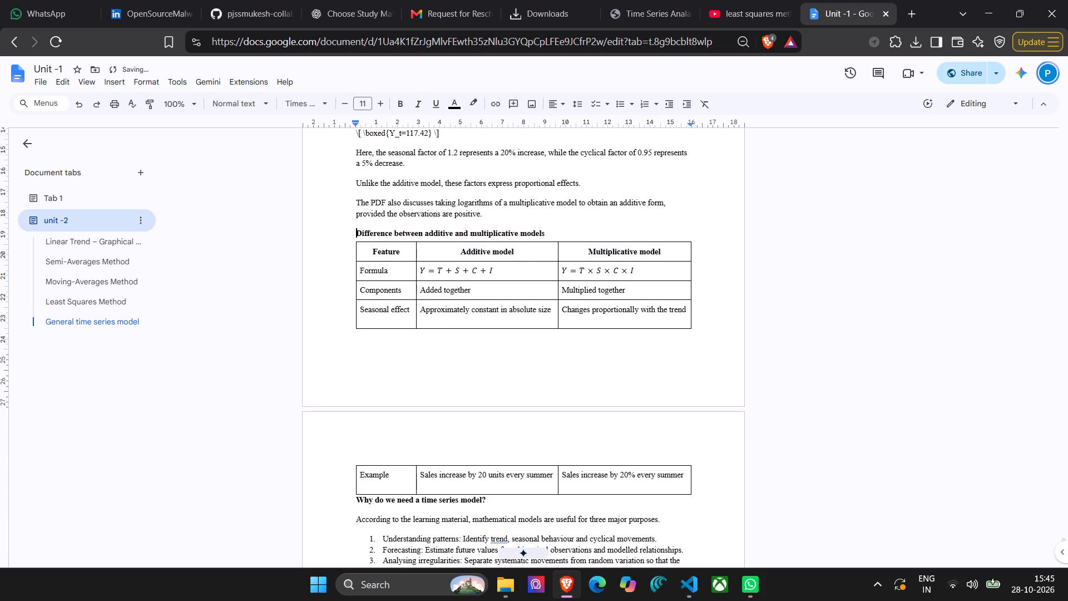
Join the "Difference between additive and multiplicative models" heading to the paragraph above and split it back onto its own line.
{"action": "key", "text": "Right"}
{"action": "key", "text": "Left"}
{"action": "key", "text": "BackSpace"}
{"action": "key", "text": "Return"}
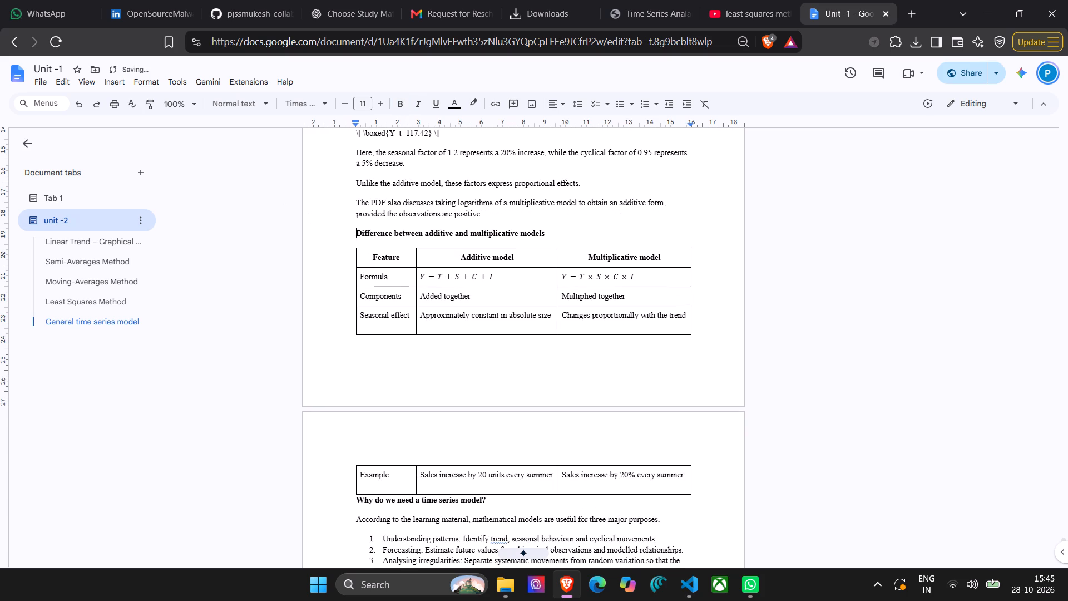
Delete the paragraph beginning "The PDF also discusses taking logarithms of a multiplicative model" and its empty line.
{"action": "left_click_drag", "start_coordinate": [347, 204], "coordinate": [382, 203]}
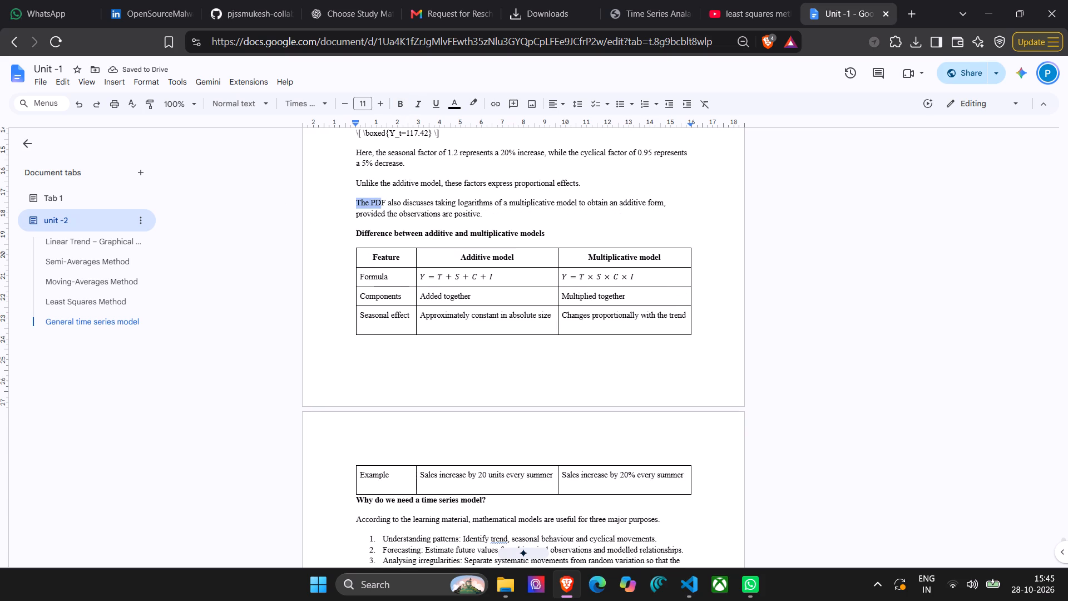
{"action": "left_click_drag", "start_coordinate": [382, 203], "coordinate": [471, 214]}
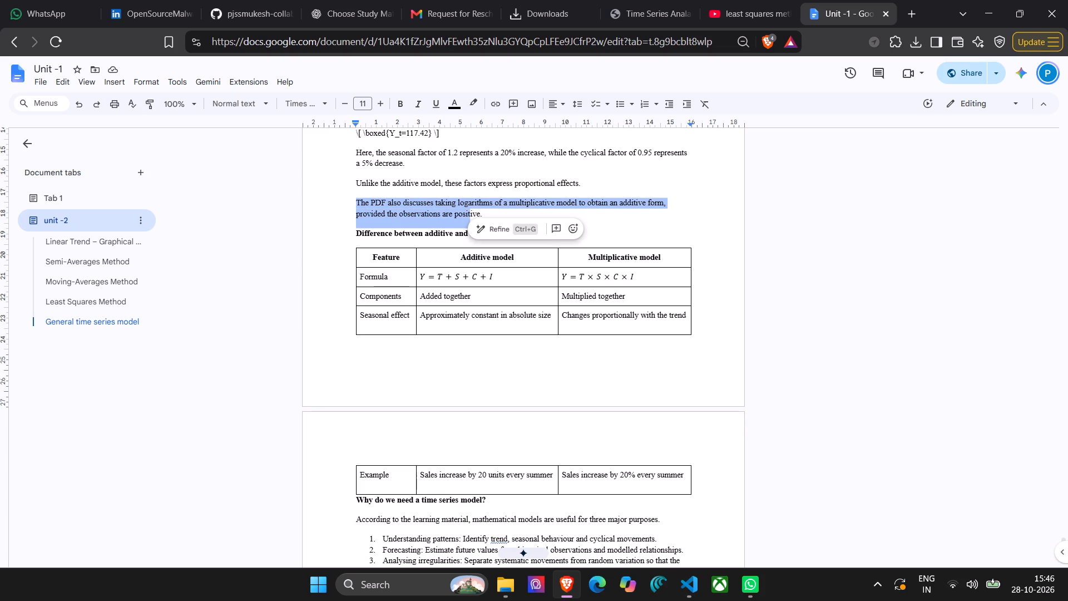
{"action": "left_click_drag", "start_coordinate": [503, 216], "coordinate": [357, 199]}
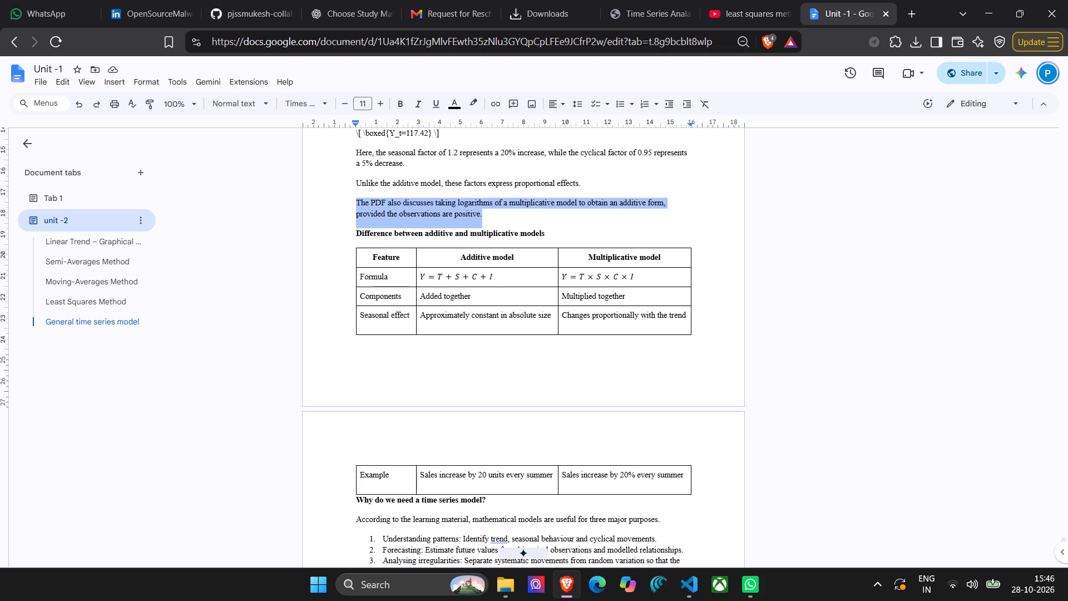
{"action": "key", "text": "BackSpace"}
{"action": "key", "text": "BackSpace"}
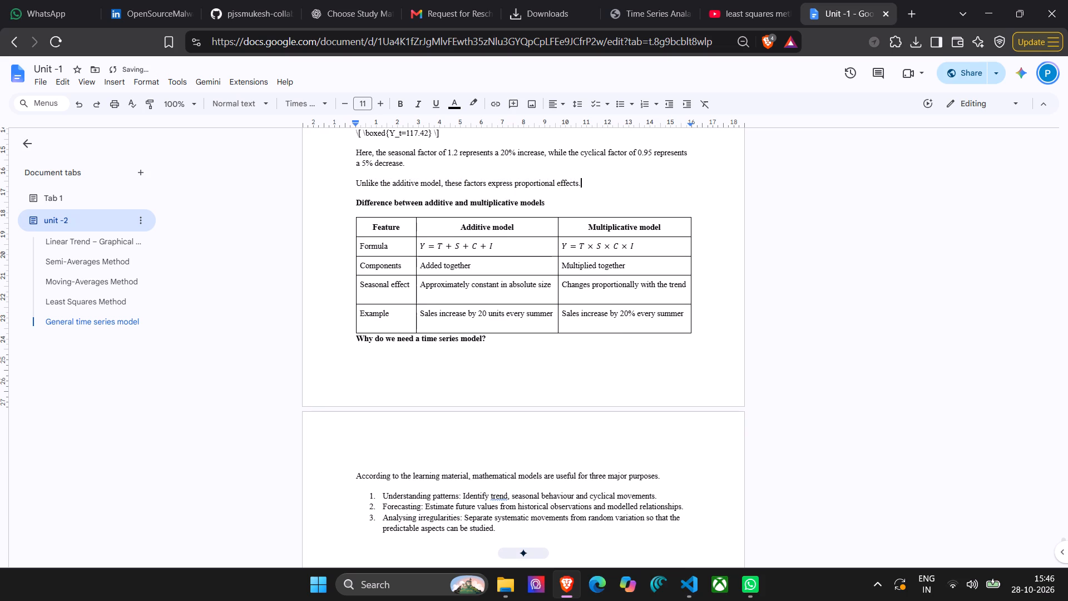
Copy the equation "Y_t = 100 × 1.2 × 0.95 × 1.03" above the raw "\[ \boxed{Y_t=117.42} \]" line.
{"action": "key", "text": "Up"}
{"action": "key", "text": "Down"}
{"action": "key", "text": "Up"}
{"action": "key", "text": "Up"}
{"action": "key", "text": "Up"}
{"action": "key", "text": "Left"}
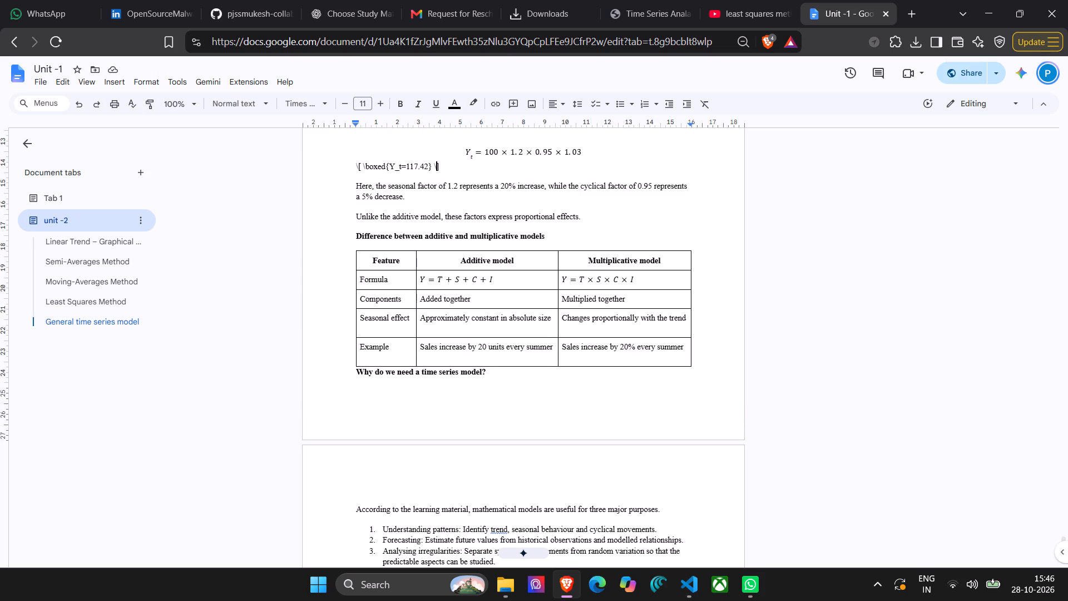
{"action": "key", "text": "Right"}
{"action": "left_click_drag", "start_coordinate": [582, 155], "coordinate": [496, 150]}
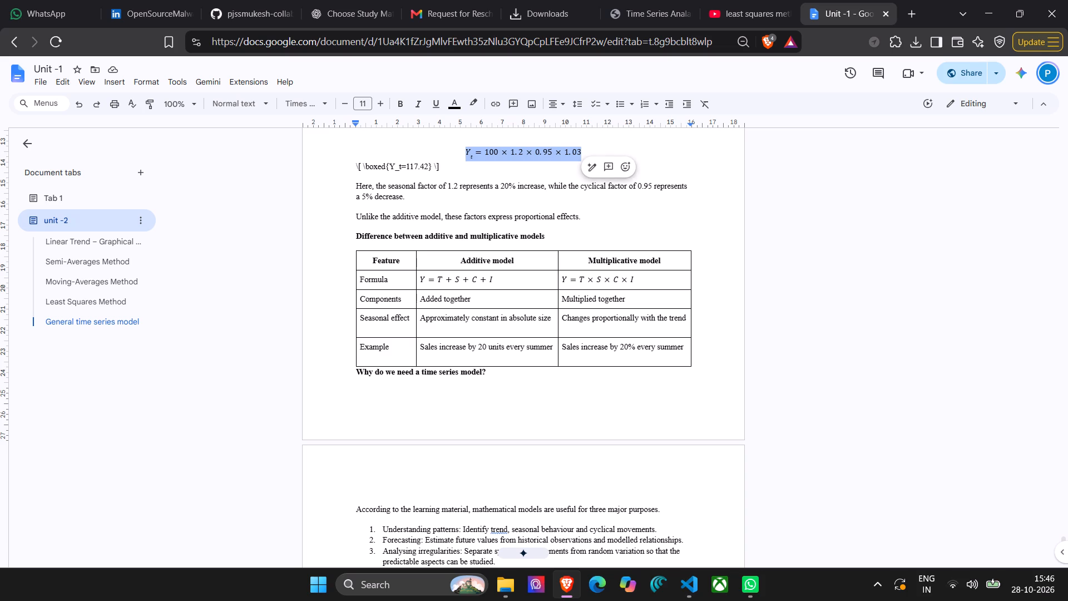
{"action": "key", "text": "ctrl+c"}
Delete the empty line between "Then:" and the "Y_t = 100 × 1.2 × 0.95 × 1.03" equation.
{"action": "left_click", "coordinate": [598, 136]}
{"action": "left_click", "coordinate": [596, 188]}
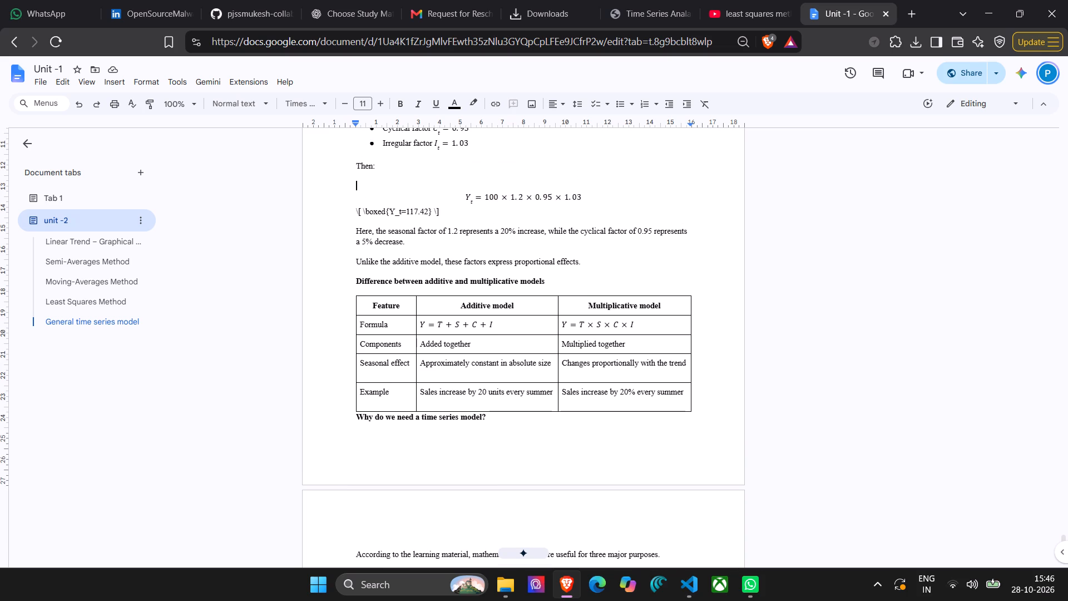
{"action": "key", "text": "BackSpace"}
{"action": "key", "text": "Right"}
{"action": "key", "text": "Right"}
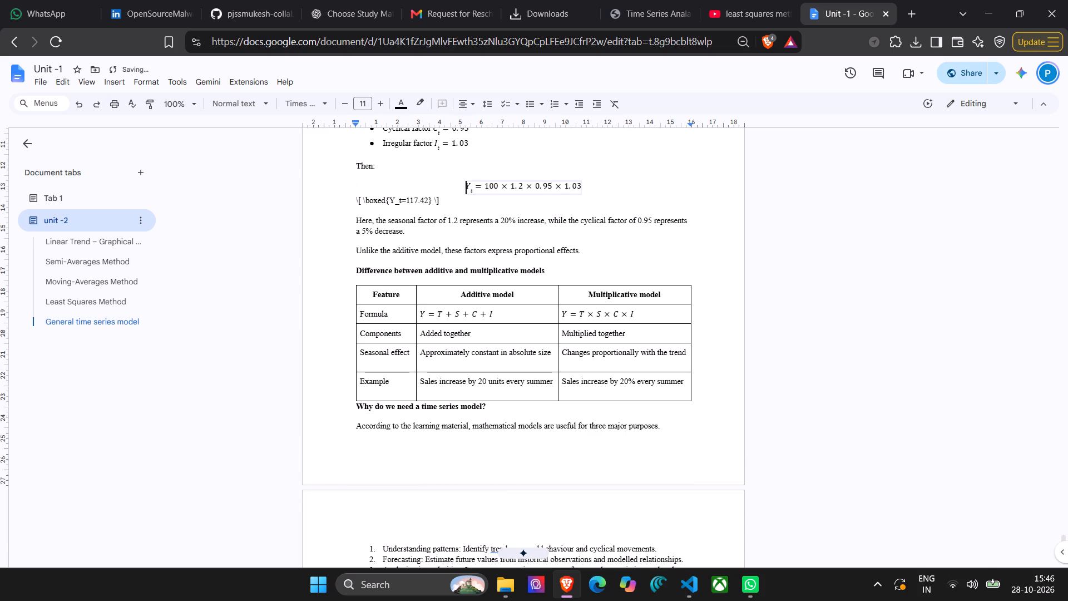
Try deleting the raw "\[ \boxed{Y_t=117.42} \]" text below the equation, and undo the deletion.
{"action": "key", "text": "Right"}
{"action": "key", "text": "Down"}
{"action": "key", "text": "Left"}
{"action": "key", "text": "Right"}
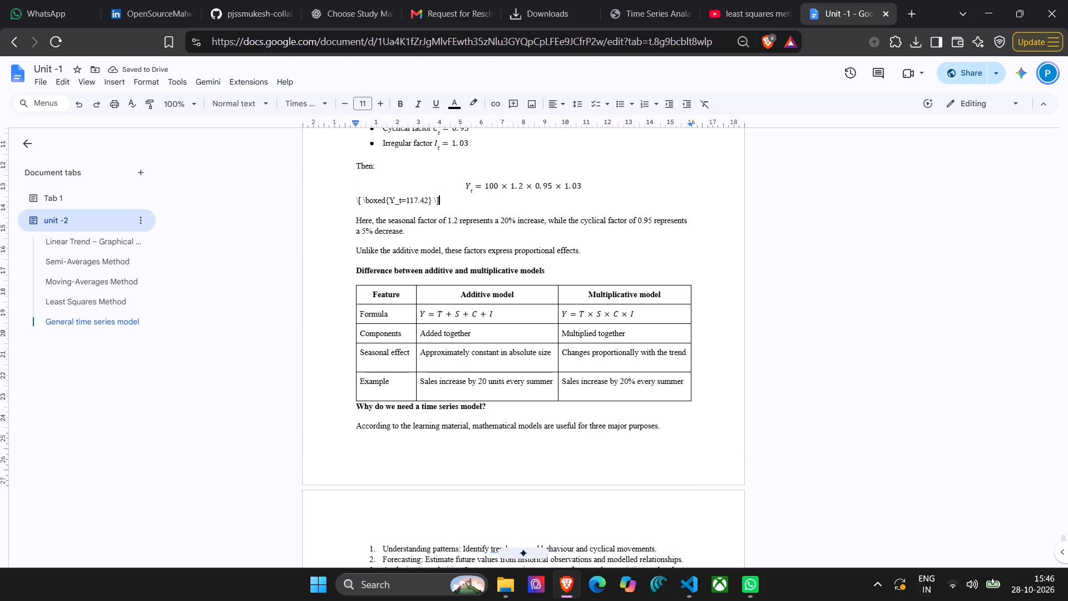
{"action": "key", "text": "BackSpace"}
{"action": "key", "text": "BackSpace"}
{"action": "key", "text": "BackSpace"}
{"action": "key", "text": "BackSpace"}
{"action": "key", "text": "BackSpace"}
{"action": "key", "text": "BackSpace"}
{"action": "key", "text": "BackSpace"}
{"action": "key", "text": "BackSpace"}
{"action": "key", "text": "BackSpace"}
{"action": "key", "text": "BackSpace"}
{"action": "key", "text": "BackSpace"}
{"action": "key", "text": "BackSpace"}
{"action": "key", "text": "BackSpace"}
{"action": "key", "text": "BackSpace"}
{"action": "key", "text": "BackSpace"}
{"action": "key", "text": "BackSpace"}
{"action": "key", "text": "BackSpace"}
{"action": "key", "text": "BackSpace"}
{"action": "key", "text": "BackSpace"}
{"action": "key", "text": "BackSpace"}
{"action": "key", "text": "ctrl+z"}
Paste the copied equation directly after the raw "\[ \boxed{Y_t=117.42} \]" text, undoing any stray deletion in the paragraph below.
{"action": "key", "text": "ctrl+c"}
{"action": "key", "text": "ctrl+v"}
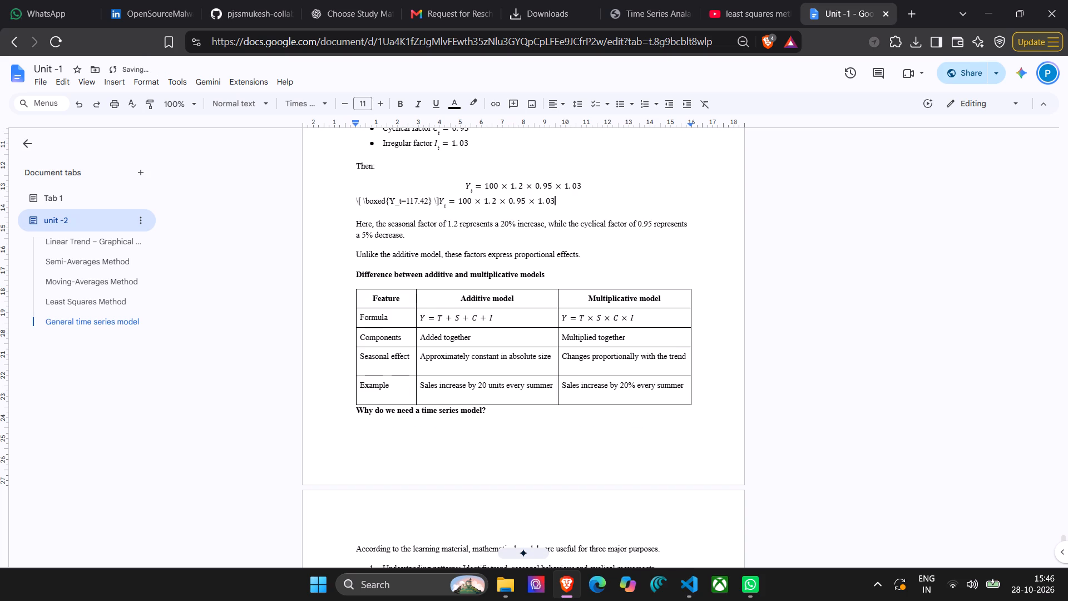
{"action": "key", "text": "Down"}
{"action": "key", "text": "BackSpace"}
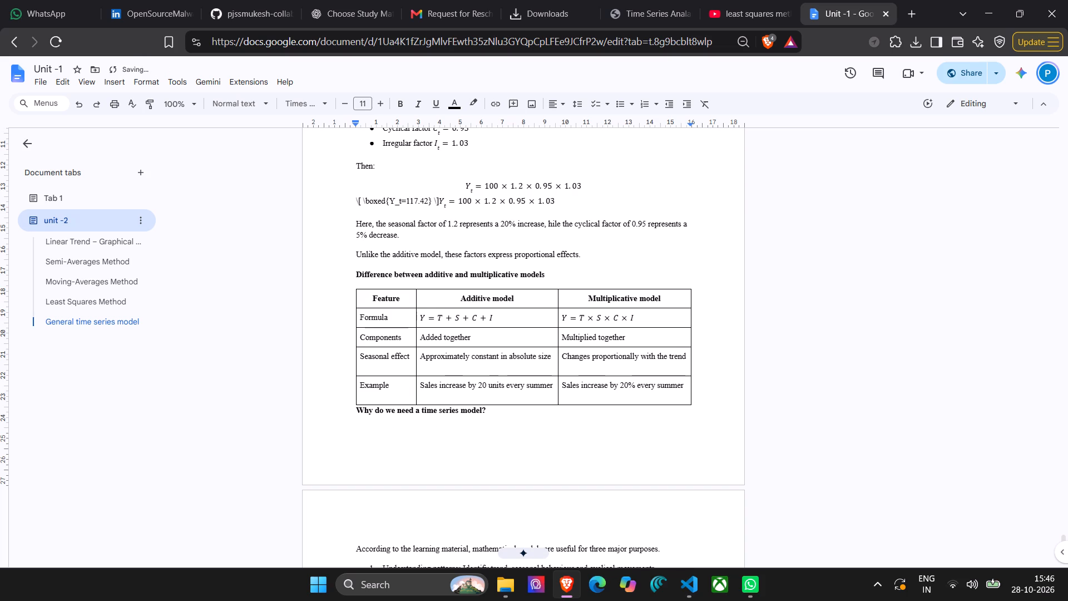
{"action": "key", "text": "ctrl+z"}
{"action": "key", "text": "Up"}
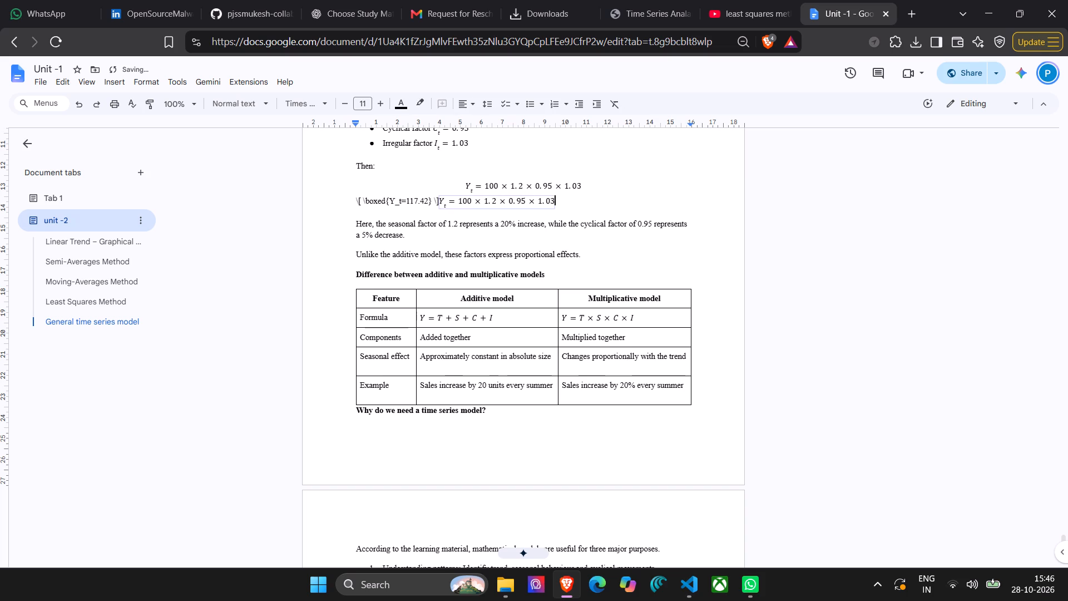
Replace the right-hand side of the pasted equation so that it reads "Y_t = 117.42".
{"action": "key", "text": "BackSpace"}
{"action": "key", "text": "BackSpace"}
{"action": "key", "text": "BackSpace"}
{"action": "key", "text": "BackSpace"}
{"action": "key", "text": "BackSpace"}
{"action": "key", "text": "BackSpace"}
{"action": "key", "text": "BackSpace"}
{"action": "key", "text": "BackSpace"}
{"action": "key", "text": "BackSpace"}
{"action": "key", "text": "BackSpace"}
{"action": "key", "text": "BackSpace"}
{"action": "key", "text": "BackSpace"}
{"action": "key", "text": "BackSpace"}
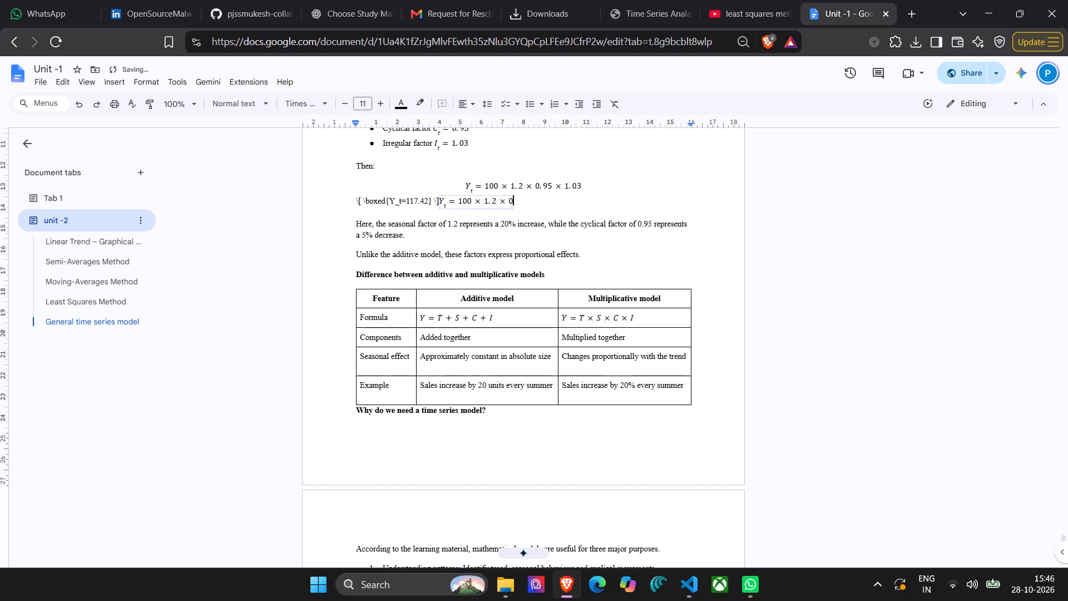
{"action": "key", "text": "BackSpace"}
{"action": "key", "text": "BackSpace"}
{"action": "key", "text": "BackSpace"}
{"action": "key", "text": "BackSpace"}
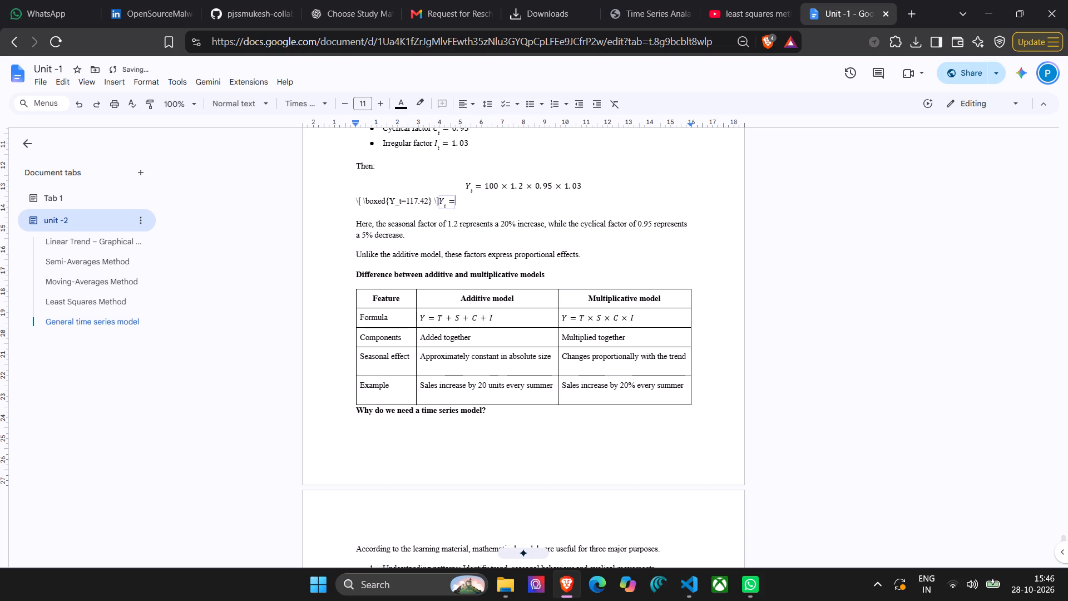
{"action": "type", "text": "11"}
{"action": "key", "text": "7"}
{"action": "key", "text": "period"}
{"action": "type", "text": "42"}
Delete the raw "\[ \boxed{Y_t=117.42} \]" text in front of the "Y_t = 117.42" equation.
{"action": "key", "text": "Left"}
{"action": "key", "text": "Left"}
{"action": "key", "text": "Left"}
{"action": "key", "text": "Left"}
{"action": "key", "text": "Left"}
{"action": "key", "text": "Left"}
{"action": "key", "text": "Left"}
{"action": "key", "text": "Left"}
{"action": "key", "text": "Left"}
{"action": "key", "text": "Left"}
{"action": "key", "text": "Left"}
{"action": "key", "text": "BackSpace"}
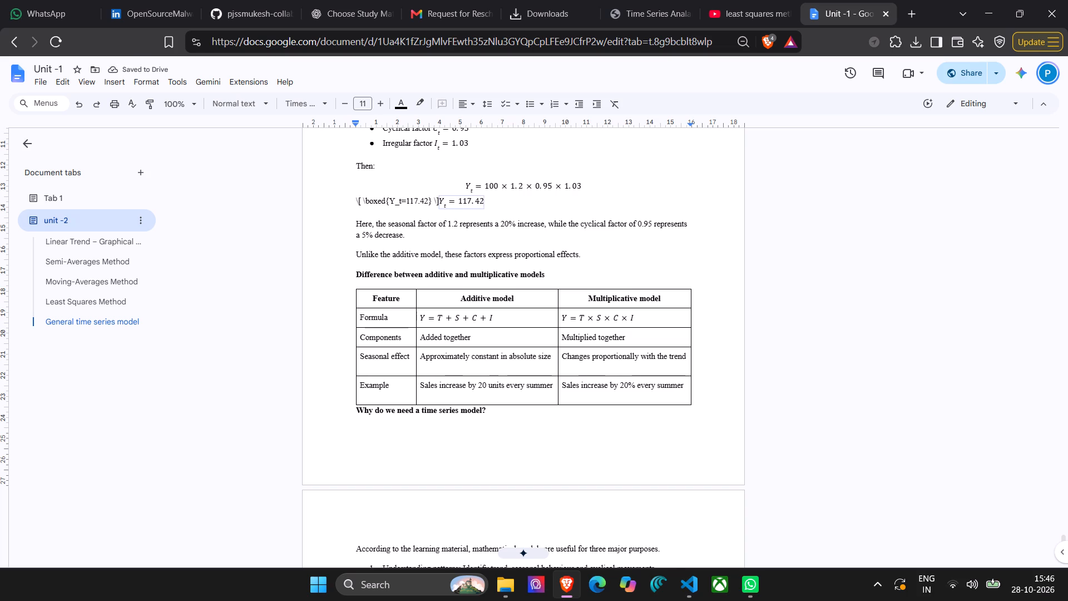
{"action": "key", "text": "ctrl+z"}
{"action": "left_click", "coordinate": [428, 206]}
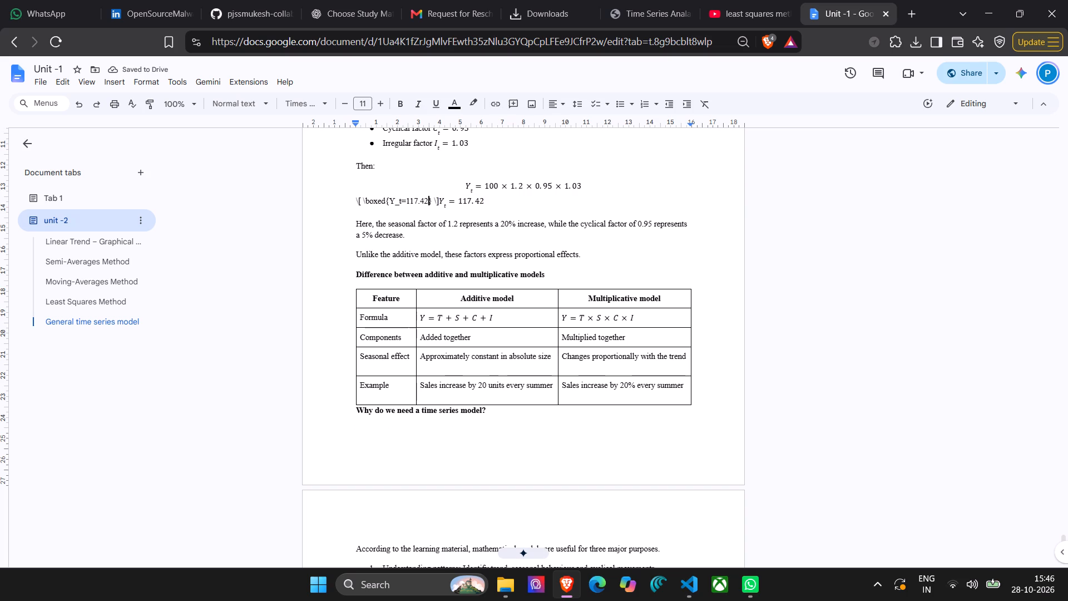
{"action": "key", "text": "Down"}
{"action": "key", "text": "Right"}
{"action": "key", "text": "Right"}
{"action": "key", "text": "Right"}
{"action": "key", "text": "Up"}
{"action": "key", "text": "BackSpace"}
{"action": "key", "text": "Right"}
{"action": "key", "text": "BackSpace"}
{"action": "key", "text": "BackSpace"}
{"action": "key", "text": "BackSpace"}
{"action": "key", "text": "BackSpace"}
{"action": "key", "text": "BackSpace"}
{"action": "key", "text": "BackSpace"}
{"action": "key", "text": "BackSpace"}
{"action": "key", "text": "BackSpace"}
{"action": "key", "text": "BackSpace"}
{"action": "key", "text": "BackSpace"}
{"action": "key", "text": "BackSpace"}
{"action": "key", "text": "BackSpace"}
{"action": "key", "text": "BackSpace"}
{"action": "key", "text": "BackSpace"}
{"action": "key", "text": "BackSpace"}
{"action": "key", "text": "BackSpace"}
{"action": "key", "text": "BackSpace"}
{"action": "key", "text": "BackSpace"}
{"action": "key", "text": "BackSpace"}
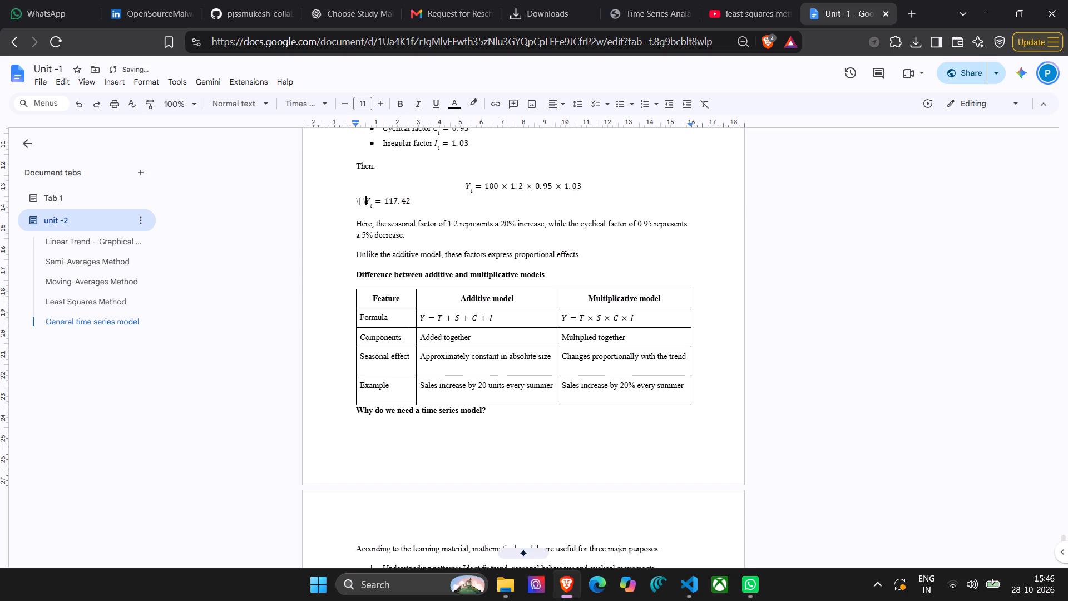
{"action": "key", "text": "BackSpace"}
{"action": "key", "text": "BackSpace"}
{"action": "key", "text": "BackSpace"}
{"action": "key", "text": "BackSpace"}
Indent the "Y_t = 117.42" equation so that it lines up with the start of the equation above it.
{"action": "key", "text": "Tab"}
{"action": "key", "text": "Tab"}
{"action": "key", "text": "Tab"}
{"action": "key", "text": "Tab"}
{"action": "key", "text": "space"}
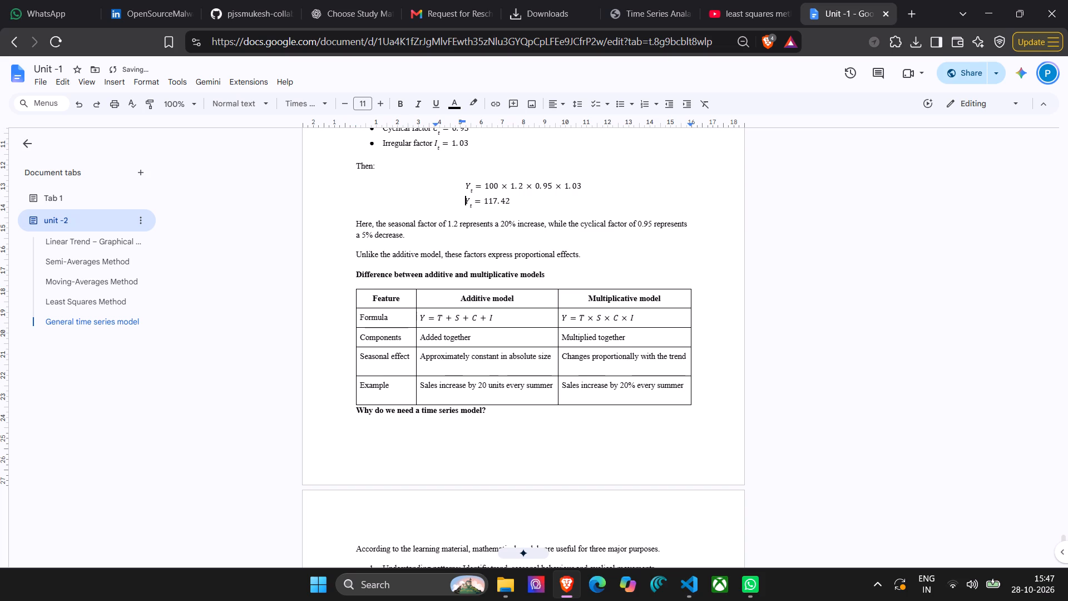
{"action": "left_click", "coordinate": [792, 219]}
Delete the "Time Series Analalysis_ Learning Material-1 (1)(1).pdf" source line and the number "5." before the "Multiplicative model of a time series" heading.
{"action": "scroll", "coordinate": [392, 155], "scroll_direction": "up", "scroll_amount": 1}
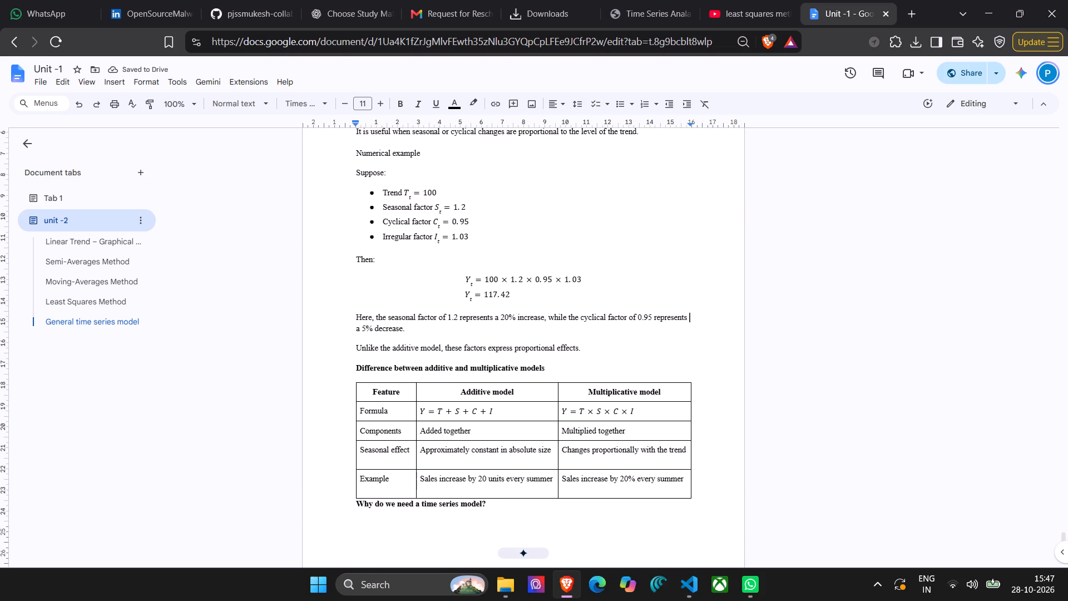
{"action": "scroll", "coordinate": [486, 237], "scroll_direction": "up", "scroll_amount": 1}
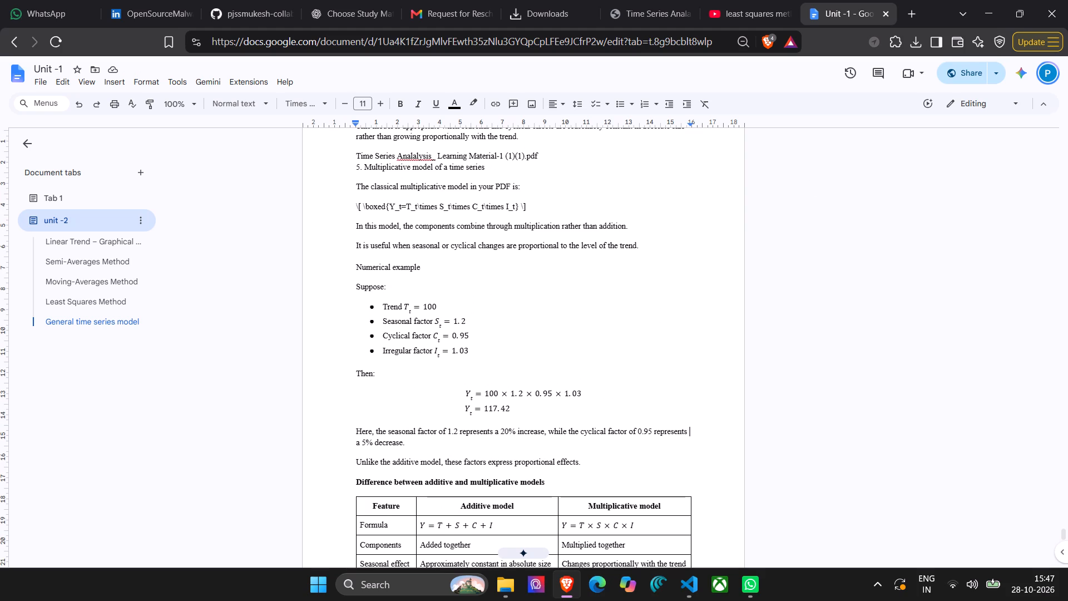
{"action": "scroll", "coordinate": [425, 302], "scroll_direction": "up", "scroll_amount": 1}
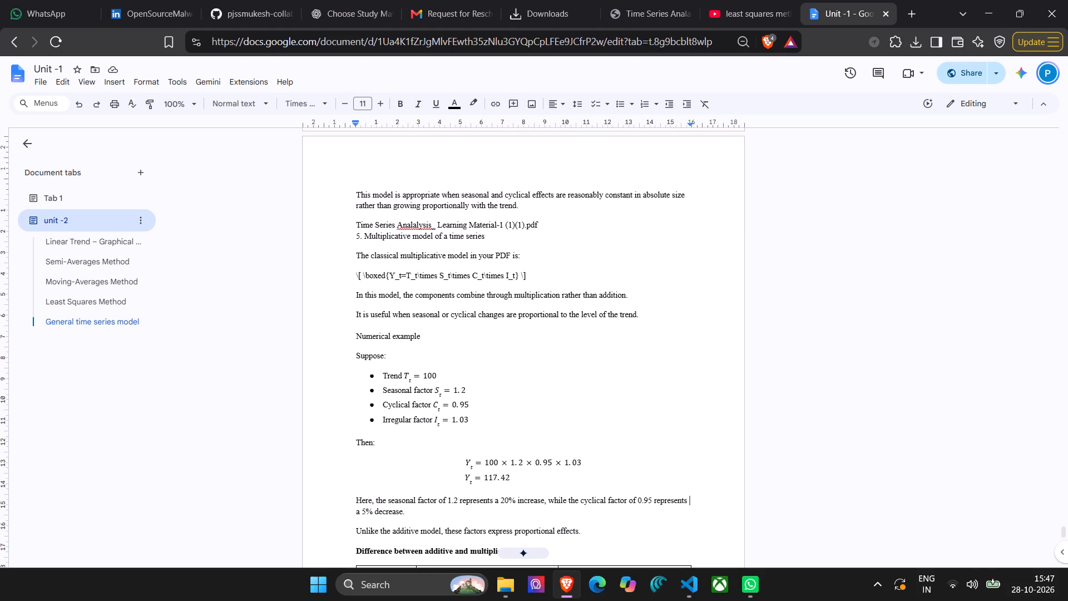
{"action": "left_click_drag", "start_coordinate": [364, 234], "coordinate": [357, 229]}
{"action": "key", "text": "BackSpace"}
{"action": "key", "text": "BackSpace"}
{"action": "key", "text": "Return"}
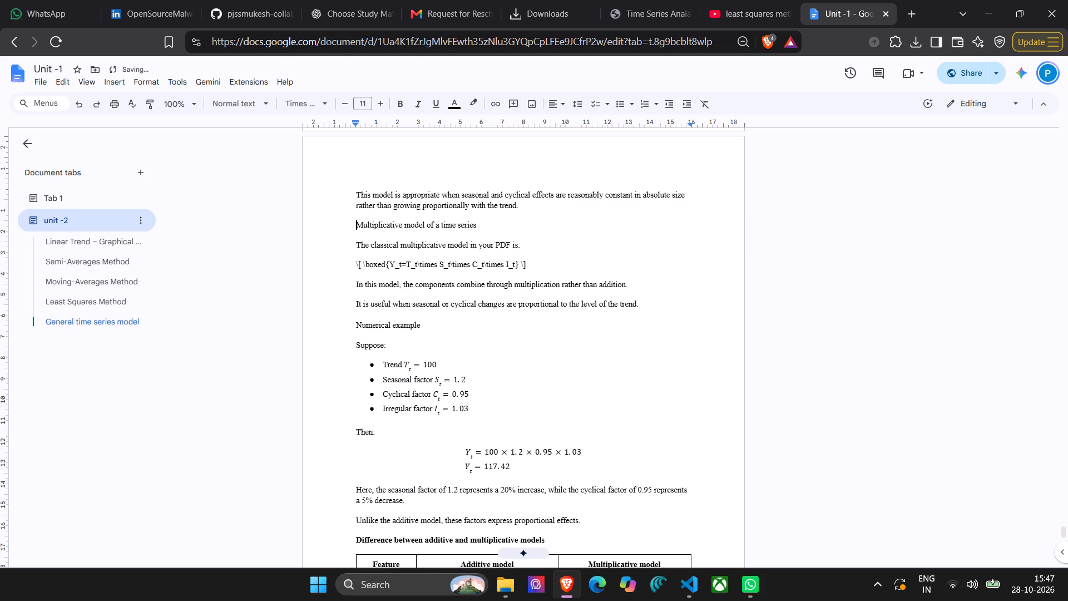
Make the "Multiplicative model of a time series" heading bold.
{"action": "left_click_drag", "start_coordinate": [512, 226], "coordinate": [341, 214]}
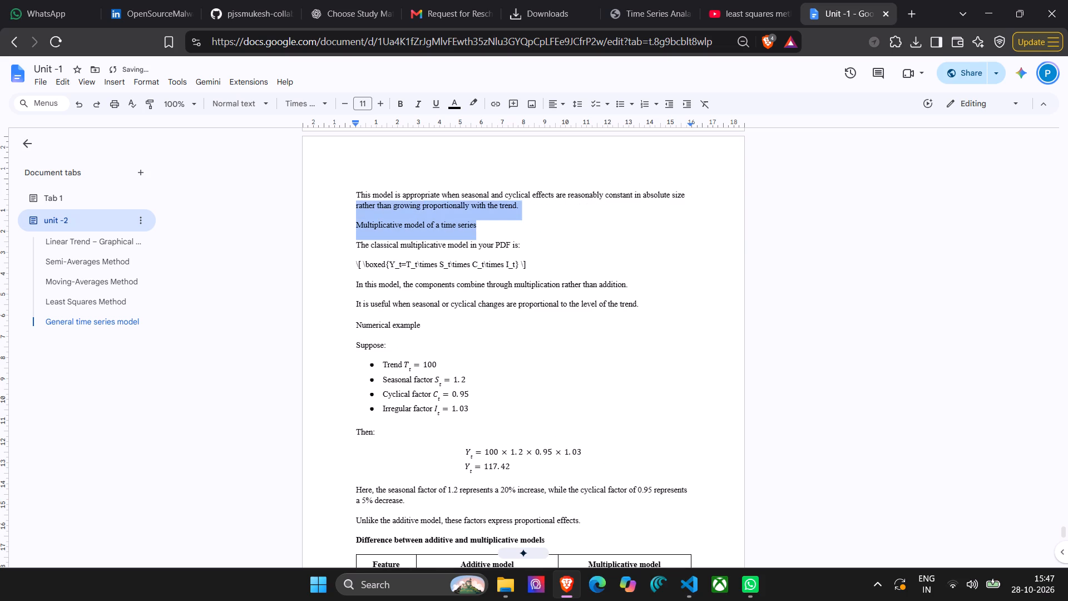
{"action": "left_click_drag", "start_coordinate": [341, 214], "coordinate": [356, 224]}
{"action": "left_click", "coordinate": [394, 102]}
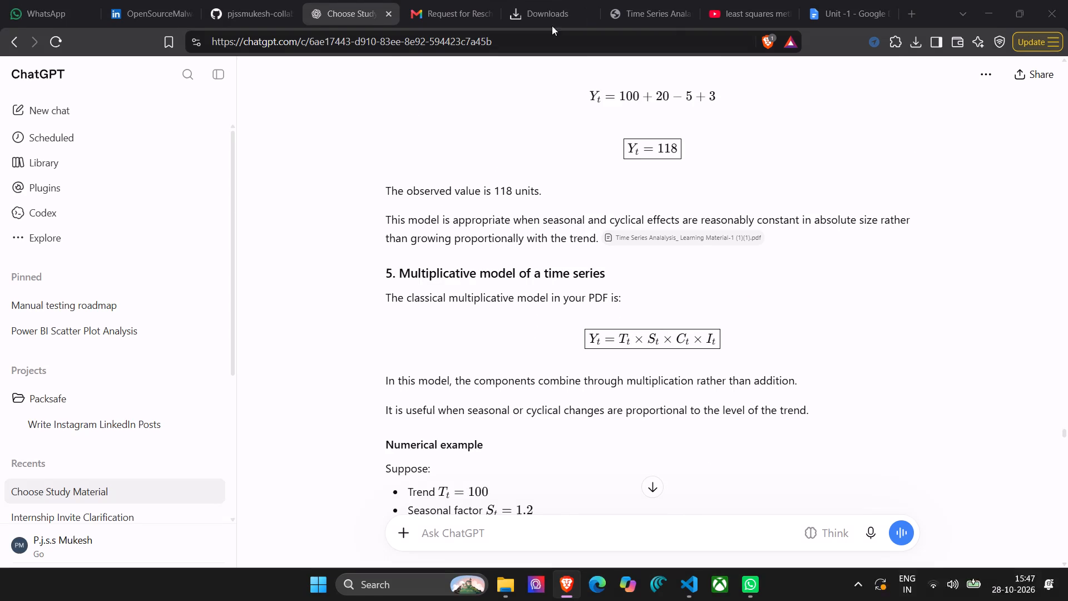
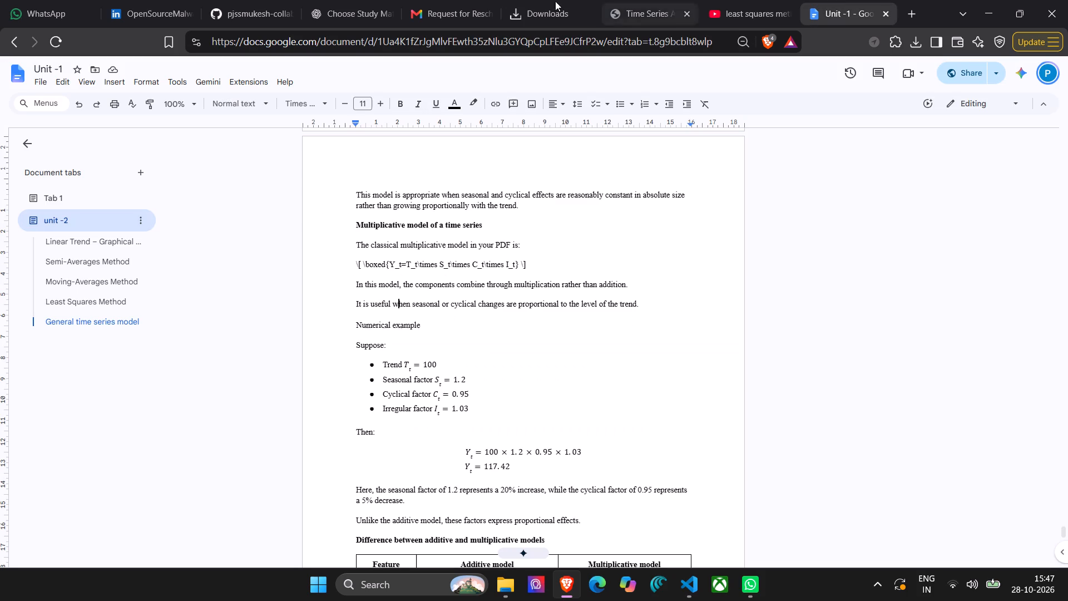
Copy the "T_t" symbol from the Trend bullet and paste it after the raw "\[ \boxed{Y_t=T_t\times S_t\times C_t\times I_t} \]" text, separated by a space.
{"action": "scroll", "coordinate": [457, 255], "scroll_direction": "down", "scroll_amount": 1}
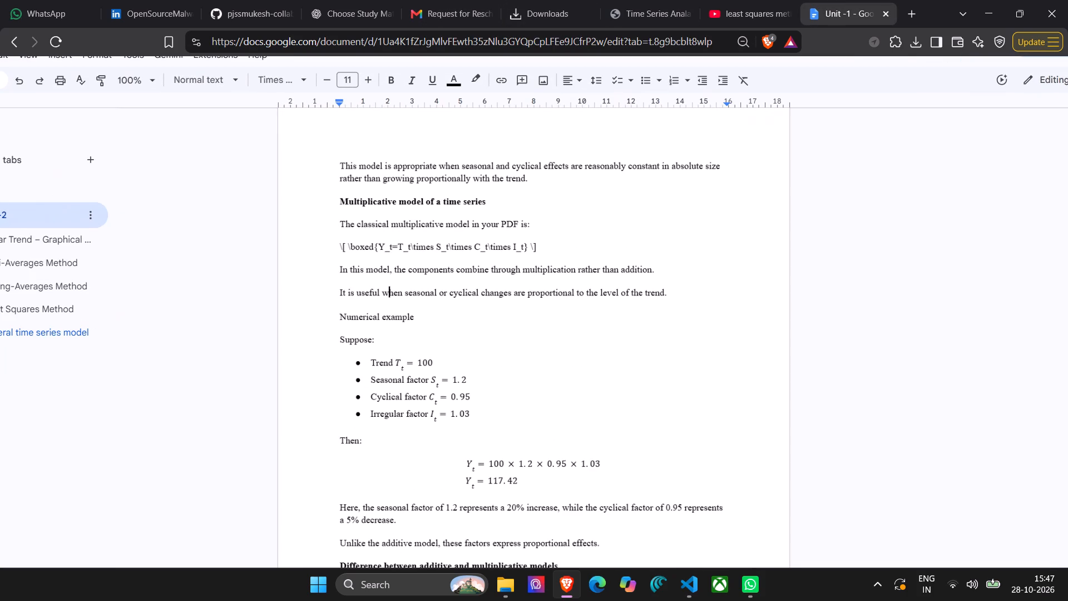
{"action": "left_click", "coordinate": [562, 245]}
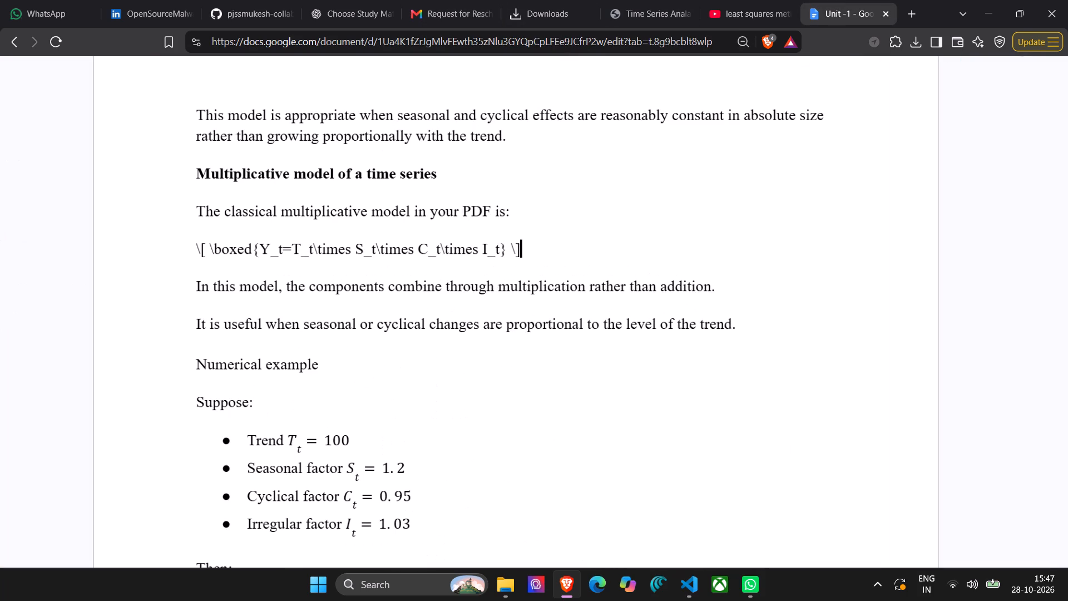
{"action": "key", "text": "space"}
{"action": "scroll", "coordinate": [562, 245], "scroll_direction": "down", "scroll_amount": 2}
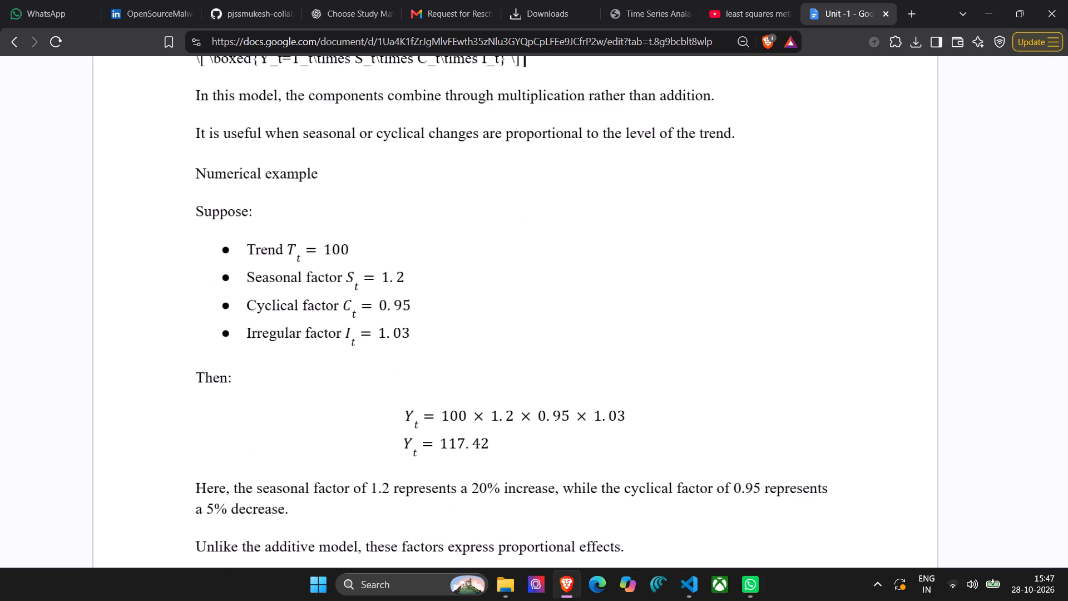
{"action": "double_click", "coordinate": [298, 251]}
{"action": "left_click", "coordinate": [298, 251]}
{"action": "left_click_drag", "start_coordinate": [298, 251], "coordinate": [291, 251]}
{"action": "key", "text": "ctrl+c"}
{"action": "left_click", "coordinate": [526, 185]}
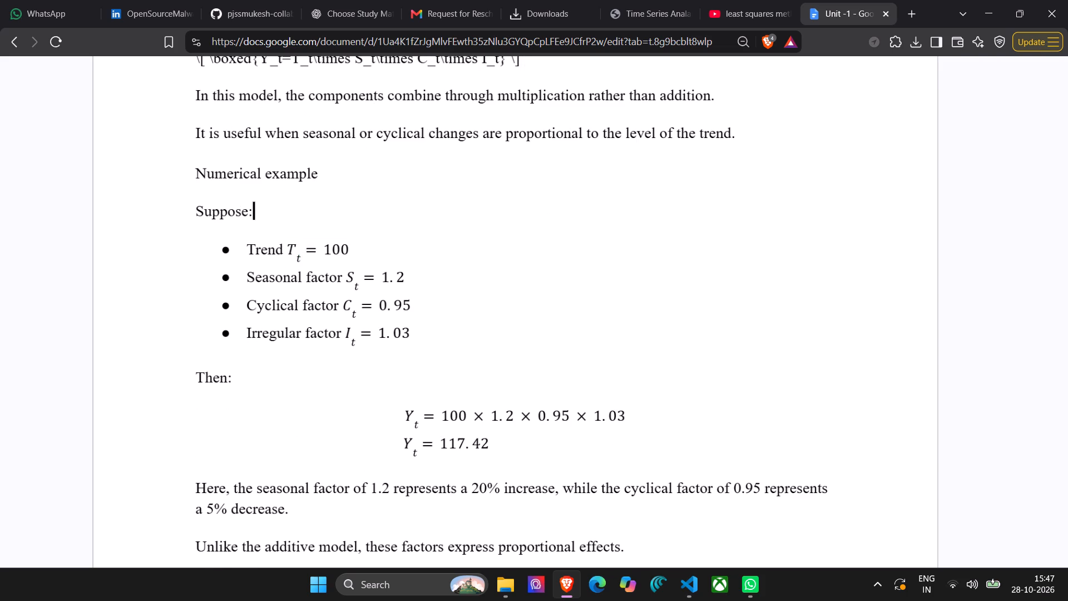
{"action": "scroll", "coordinate": [526, 185], "scroll_direction": "up", "scroll_amount": 3}
{"action": "left_click", "coordinate": [532, 321]}
{"action": "key", "text": "ctrl+v"}
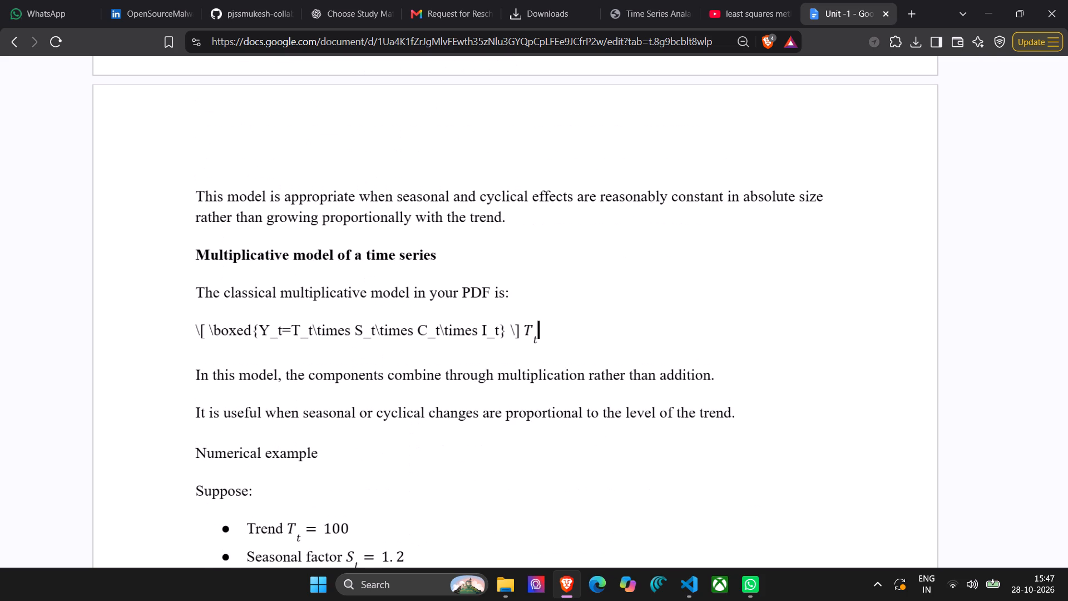
Copy "Y_t" from the "Y_t = 100 × 1.2 × 0.95 × 1.03" equation and insert it before "T_t" in the multiplicative model formula line.
{"action": "key", "text": "Left"}
{"action": "key", "text": "Left"}
{"action": "key", "text": "Left"}
{"action": "key", "text": "Left"}
{"action": "key", "text": "Left"}
{"action": "scroll", "coordinate": [532, 321], "scroll_direction": "down", "scroll_amount": 4}
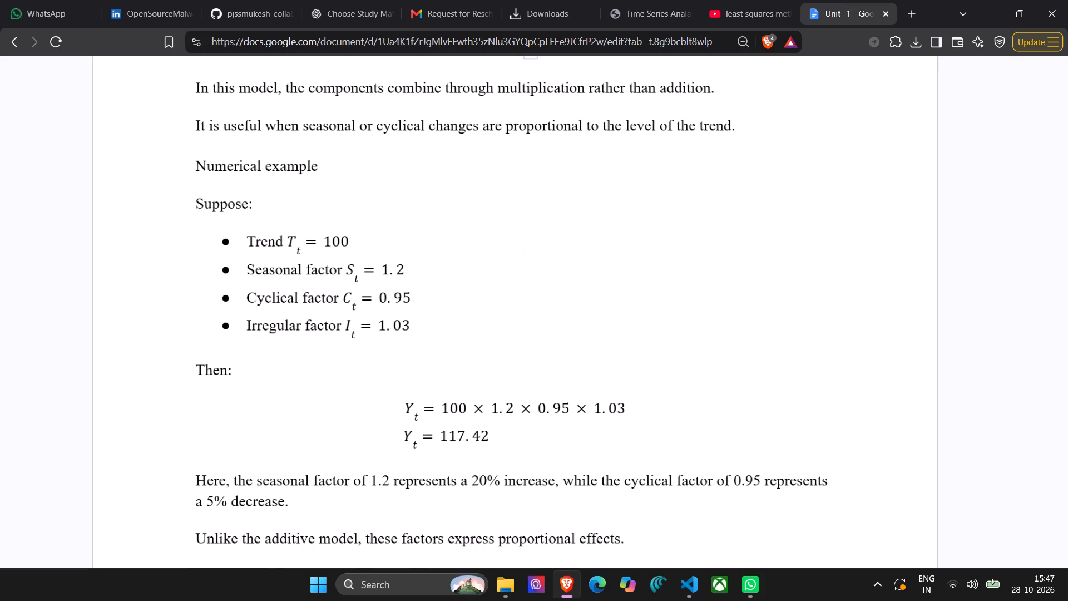
{"action": "triple_click", "coordinate": [409, 415]}
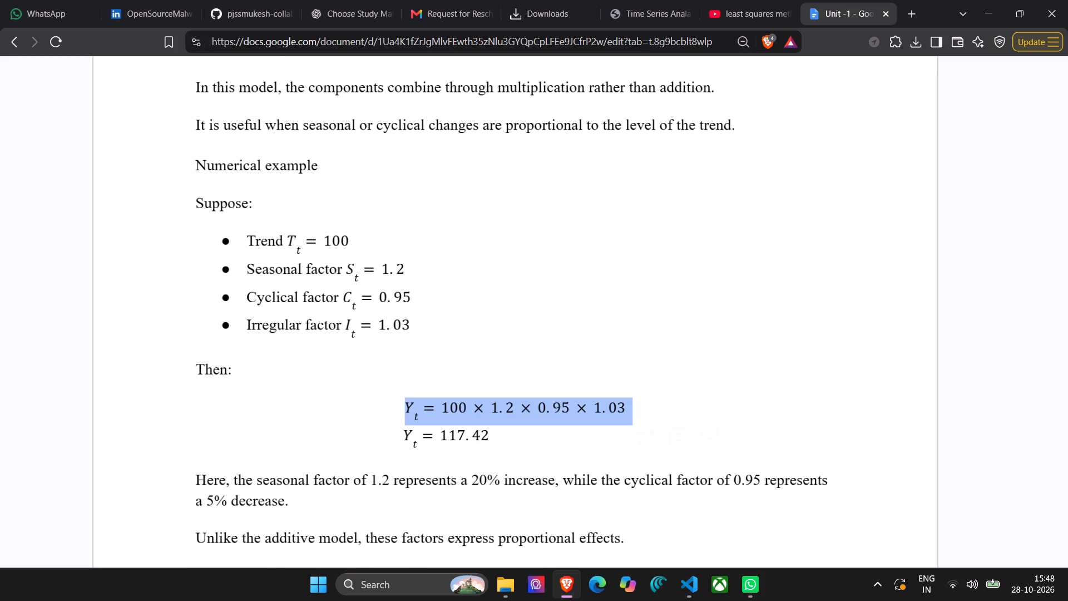
{"action": "left_click", "coordinate": [417, 415]}
{"action": "left_click_drag", "start_coordinate": [416, 415], "coordinate": [404, 408]}
{"action": "left_click", "coordinate": [432, 419]}
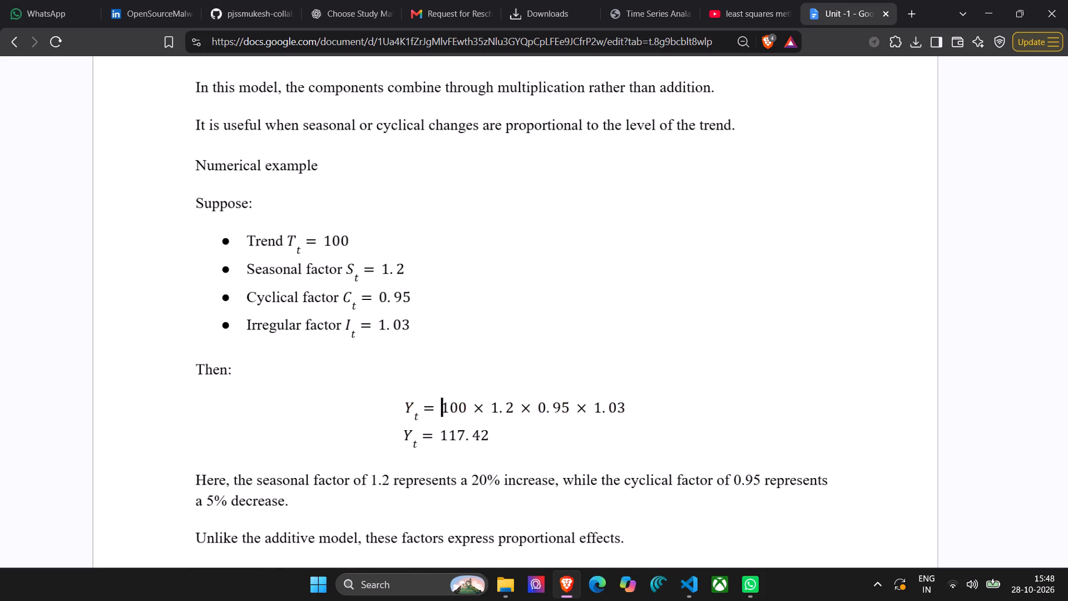
{"action": "left_click_drag", "start_coordinate": [415, 414], "coordinate": [407, 410]}
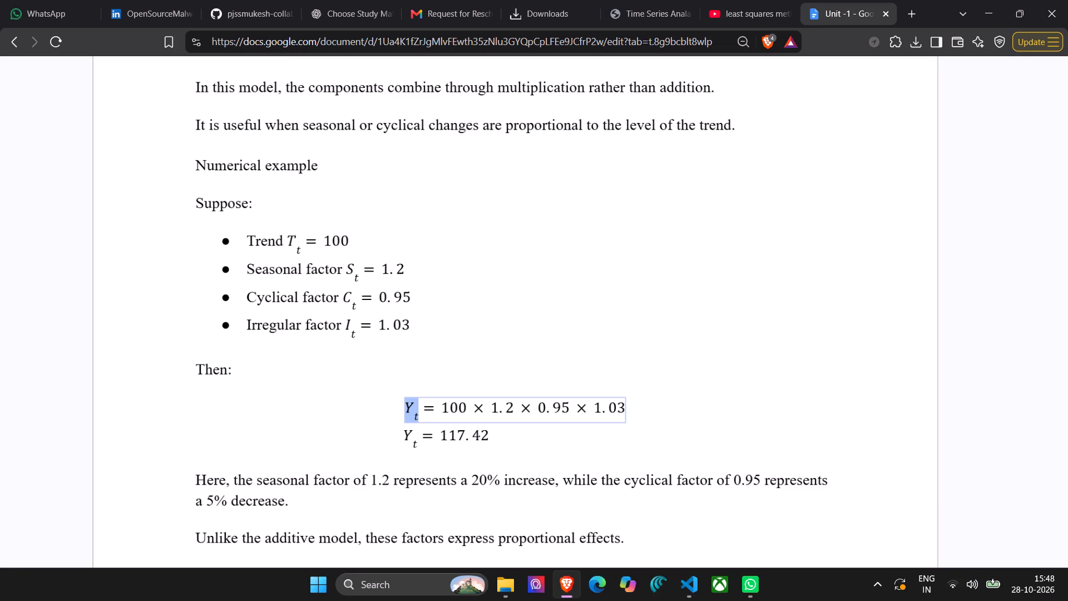
{"action": "key", "text": "ctrl+c"}
{"action": "scroll", "coordinate": [753, 132], "scroll_direction": "up", "scroll_amount": 3}
{"action": "scroll", "coordinate": [684, 159], "scroll_direction": "up", "scroll_amount": 1}
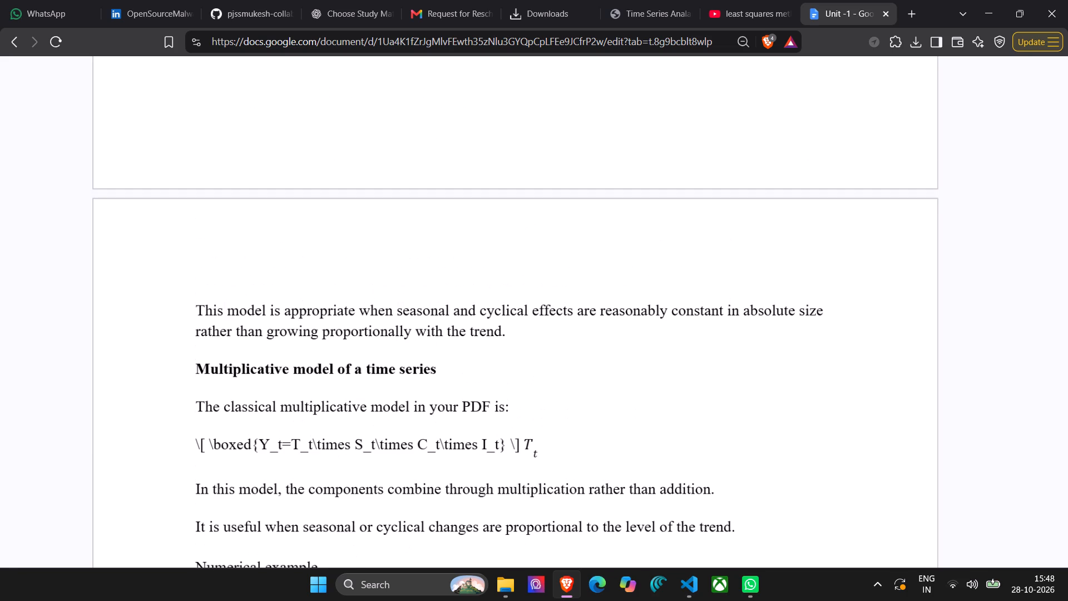
{"action": "left_click", "coordinate": [525, 441]}
{"action": "key", "text": "ctrl+v"}
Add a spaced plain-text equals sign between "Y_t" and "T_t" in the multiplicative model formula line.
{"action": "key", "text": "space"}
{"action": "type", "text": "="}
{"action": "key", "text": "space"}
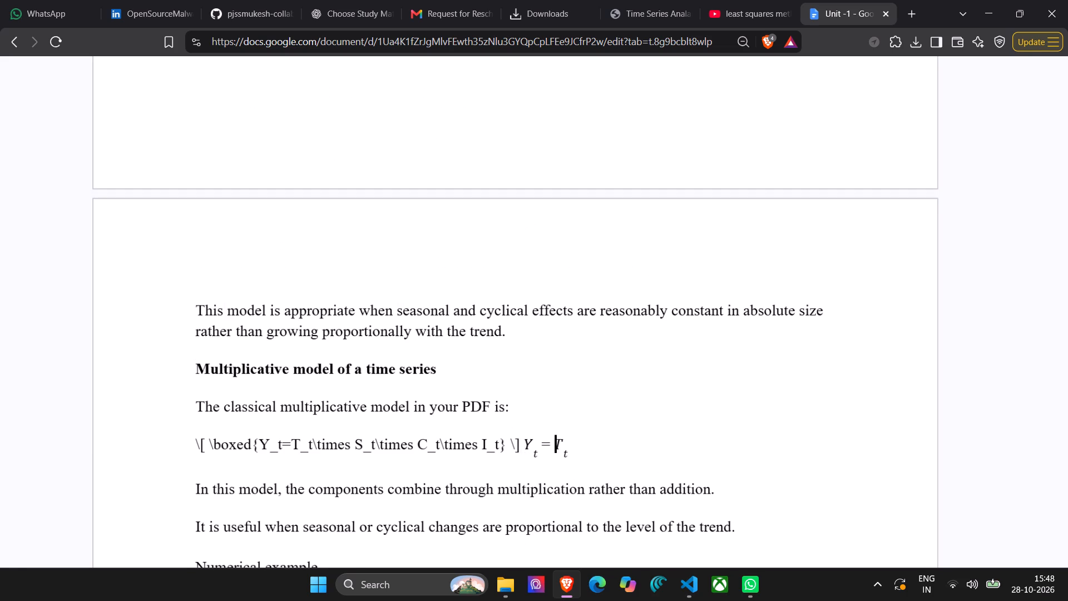
Cut the "T_t" equation out of the multiplicative model line and delete the equals sign behind "Y_t".
{"action": "double_click", "coordinate": [570, 452]}
{"action": "double_click", "coordinate": [560, 451]}
{"action": "left_click", "coordinate": [561, 454]}
{"action": "left_click", "coordinate": [566, 455]}
{"action": "key", "text": "ctrl+x"}
{"action": "left_click", "coordinate": [536, 447]}
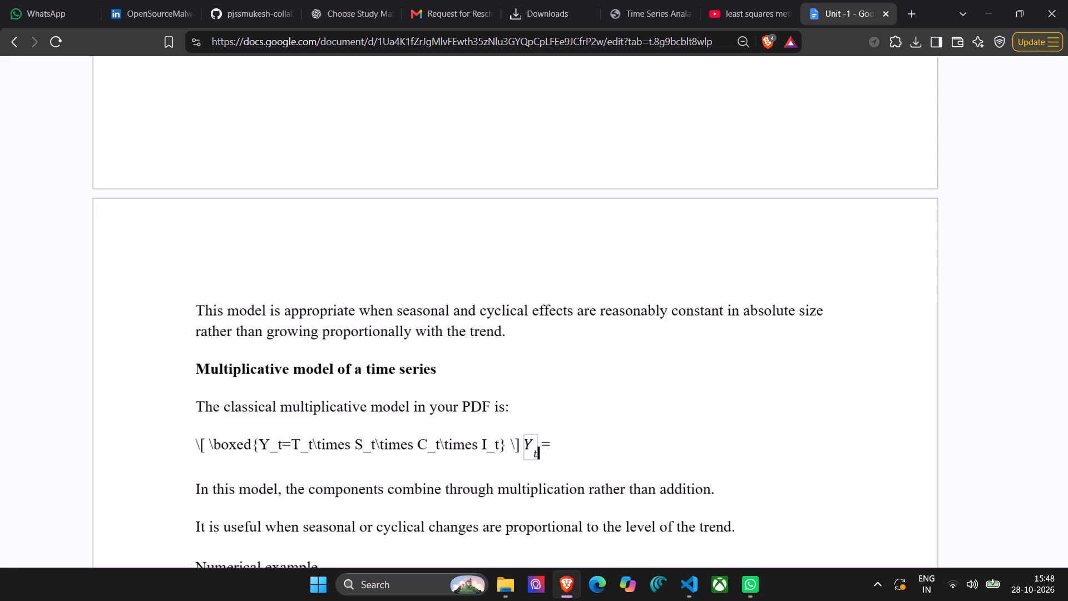
{"action": "left_click", "coordinate": [548, 446]}
{"action": "key", "text": "BackSpace"}
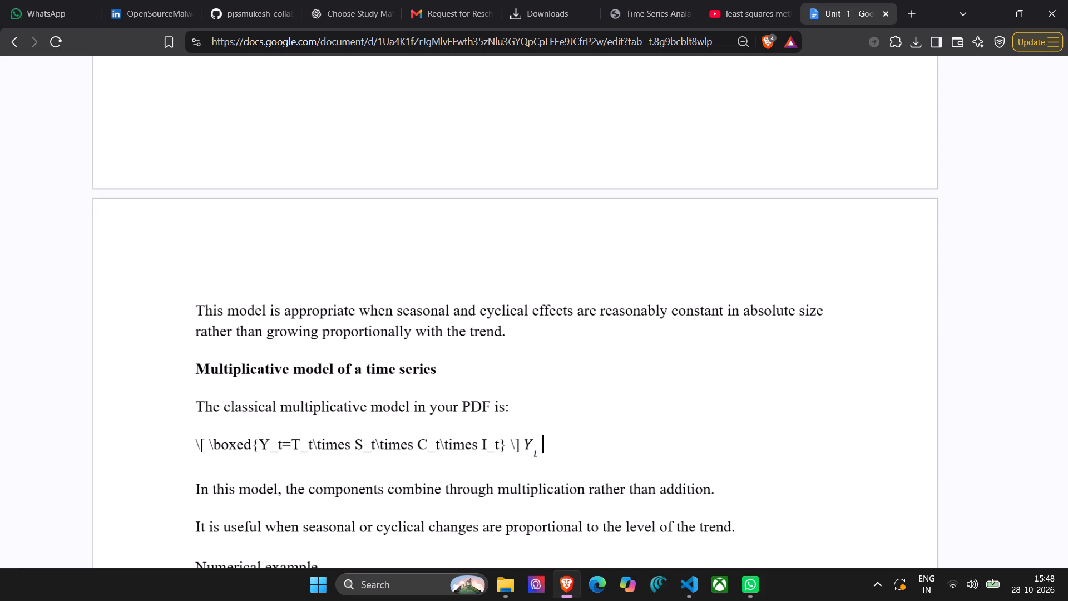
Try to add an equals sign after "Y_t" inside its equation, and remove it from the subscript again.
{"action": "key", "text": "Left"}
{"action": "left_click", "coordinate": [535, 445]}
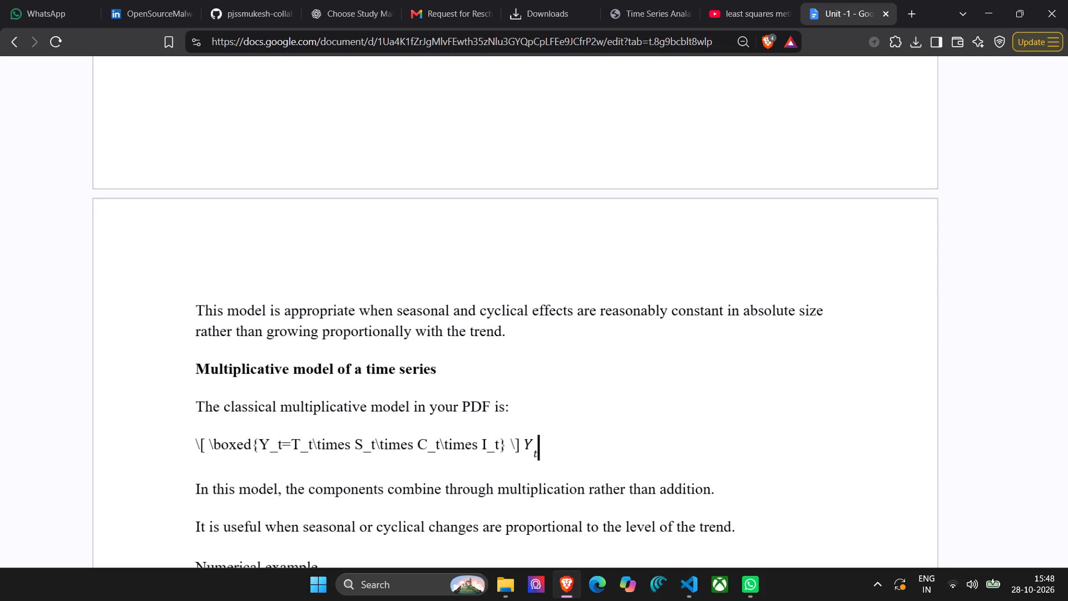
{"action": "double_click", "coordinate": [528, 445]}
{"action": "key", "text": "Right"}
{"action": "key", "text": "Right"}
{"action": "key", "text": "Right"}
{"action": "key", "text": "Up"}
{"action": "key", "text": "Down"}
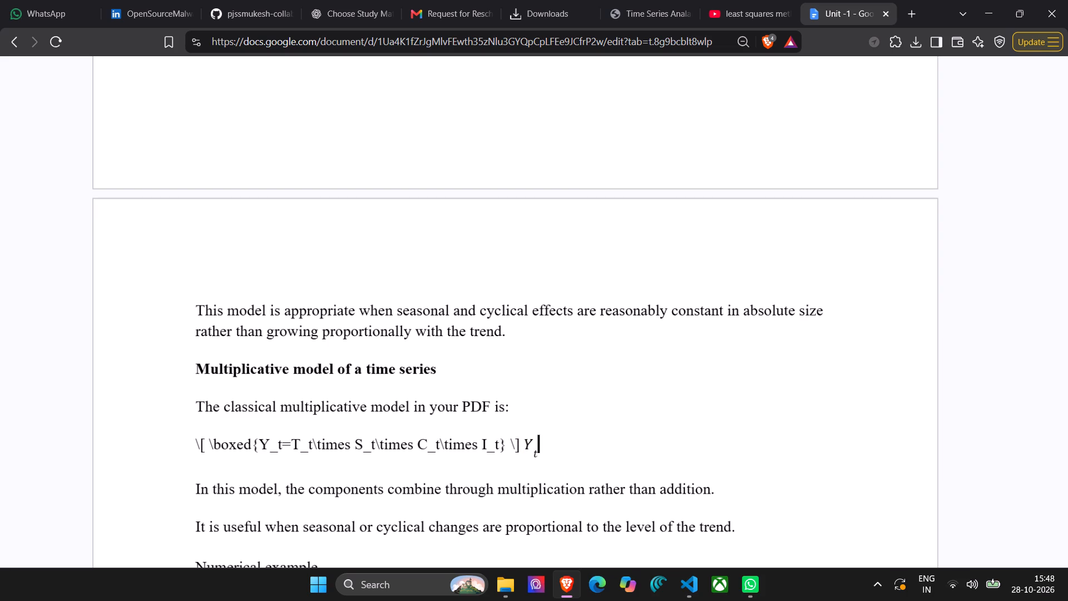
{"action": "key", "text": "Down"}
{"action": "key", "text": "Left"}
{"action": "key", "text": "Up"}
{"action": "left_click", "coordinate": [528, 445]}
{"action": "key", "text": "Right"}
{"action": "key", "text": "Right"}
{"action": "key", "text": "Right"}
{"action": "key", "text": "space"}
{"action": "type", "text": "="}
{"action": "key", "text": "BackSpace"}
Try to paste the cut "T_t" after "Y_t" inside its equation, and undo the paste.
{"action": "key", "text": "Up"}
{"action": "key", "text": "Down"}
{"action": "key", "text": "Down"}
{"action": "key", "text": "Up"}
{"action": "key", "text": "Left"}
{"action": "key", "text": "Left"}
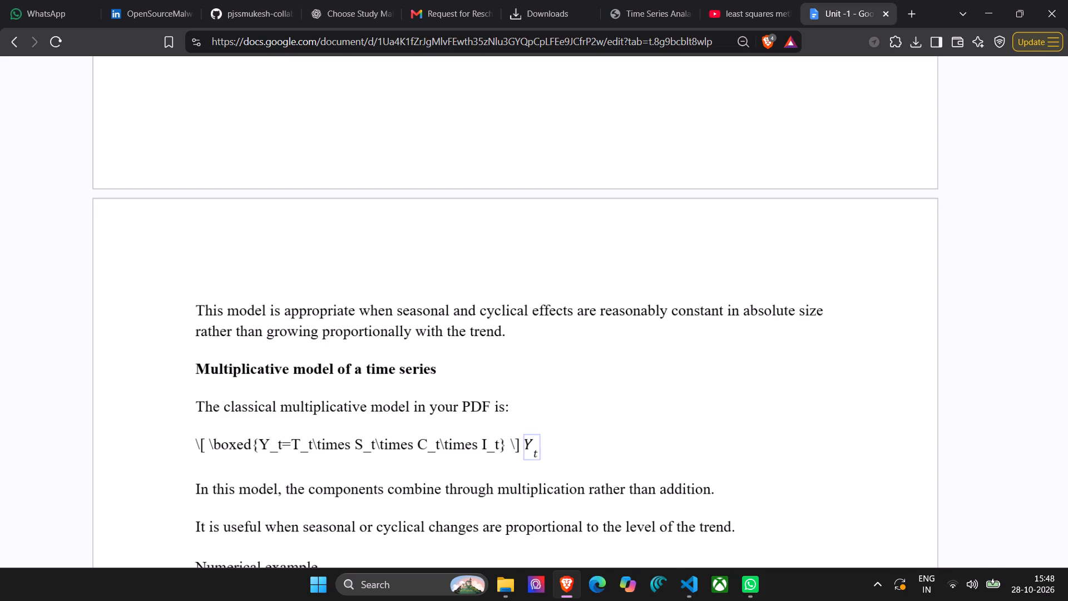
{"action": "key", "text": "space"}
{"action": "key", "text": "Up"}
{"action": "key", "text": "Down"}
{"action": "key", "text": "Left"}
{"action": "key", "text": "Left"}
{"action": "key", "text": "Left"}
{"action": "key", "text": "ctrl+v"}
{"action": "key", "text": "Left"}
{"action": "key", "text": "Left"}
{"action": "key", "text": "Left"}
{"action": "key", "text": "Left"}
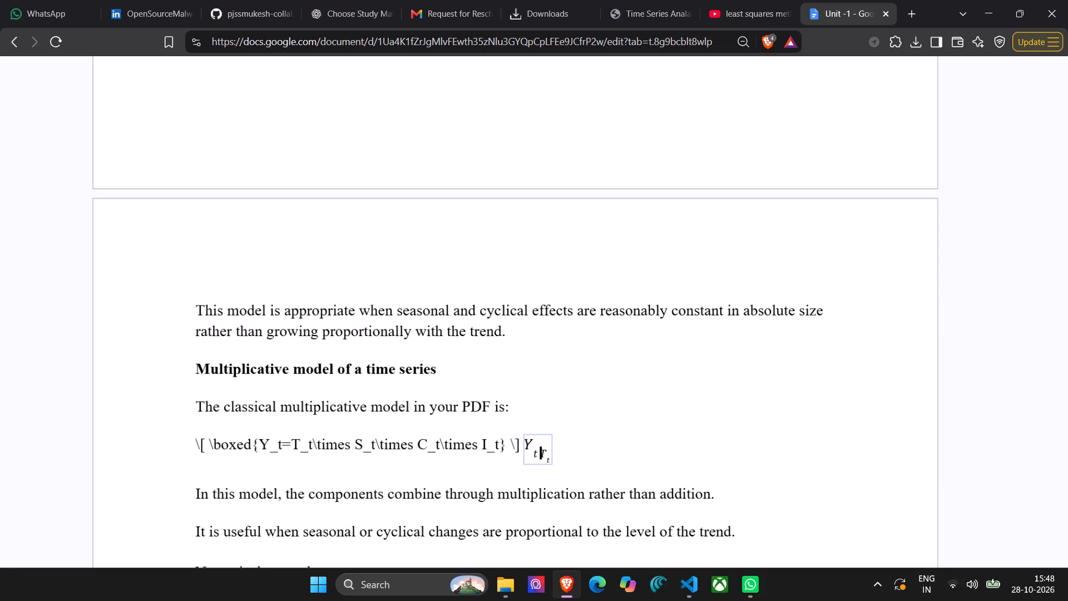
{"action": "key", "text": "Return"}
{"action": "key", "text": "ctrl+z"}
Clear the extra spaces in the subscript of "Y_t" and paste "T_t" after it at baseline level in the same equation.
{"action": "key", "text": "Up"}
{"action": "key", "text": "Down"}
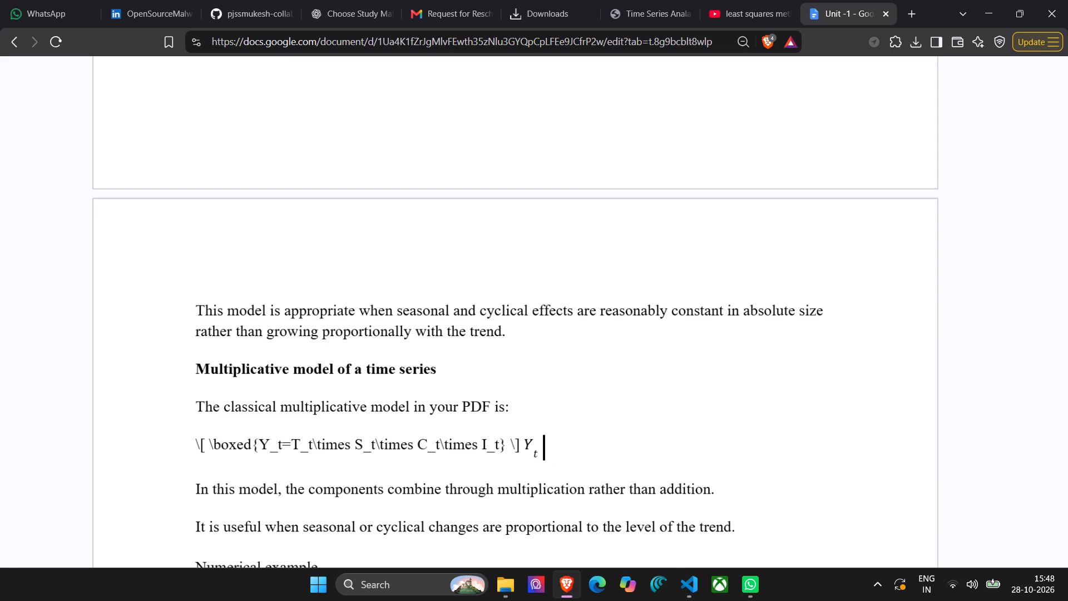
{"action": "double_click", "coordinate": [537, 445]}
{"action": "left_click", "coordinate": [539, 447]}
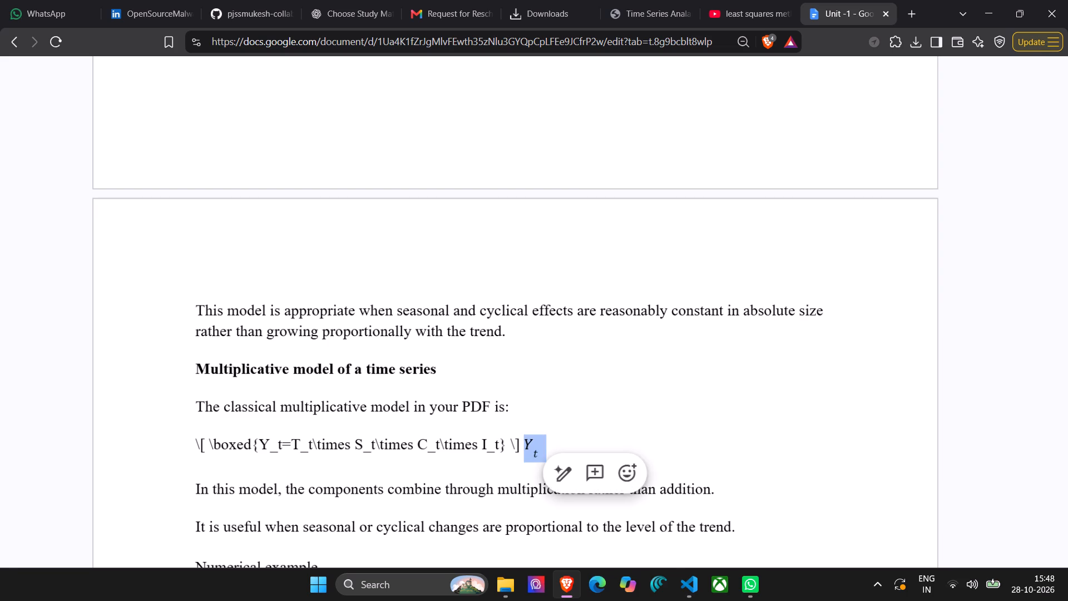
{"action": "left_click", "coordinate": [534, 452]}
{"action": "double_click", "coordinate": [540, 452]}
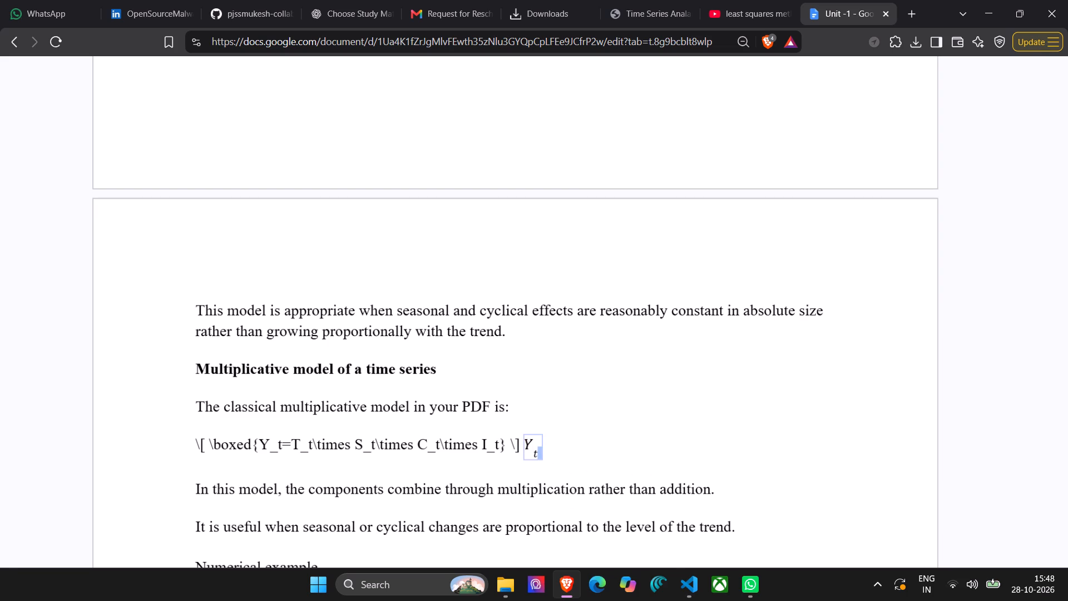
{"action": "key", "text": "Return"}
{"action": "key", "text": "ctrl+v"}
{"action": "key", "text": "Left"}
{"action": "key", "text": "Left"}
Replace the "T" following "Y_t" with an equals sign and paste "T_t" after that sign.
{"action": "key", "text": "Up"}
{"action": "key", "text": "Left"}
{"action": "key", "text": "Down"}
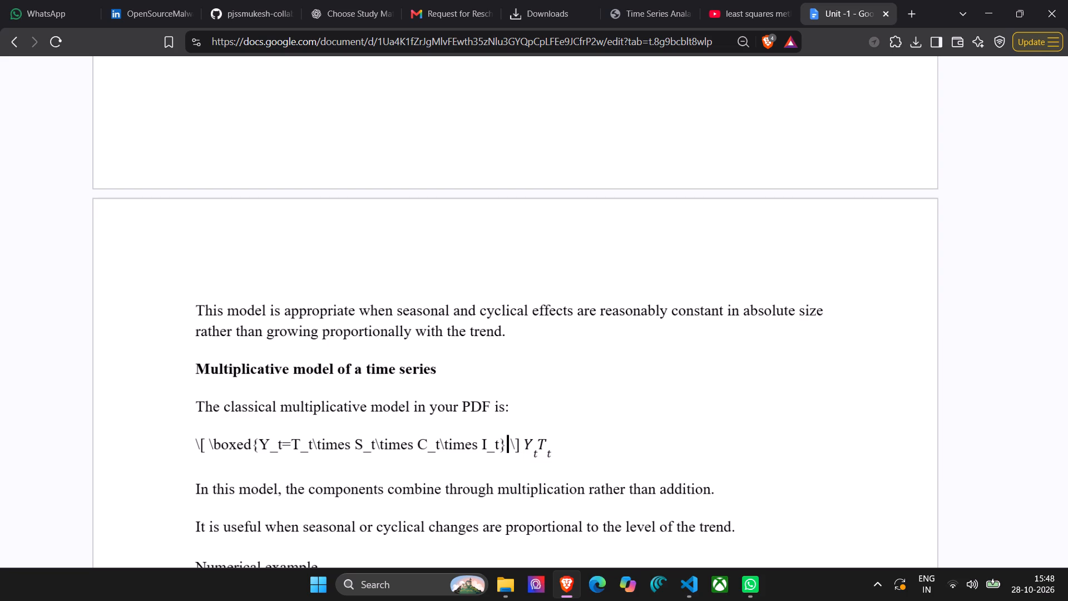
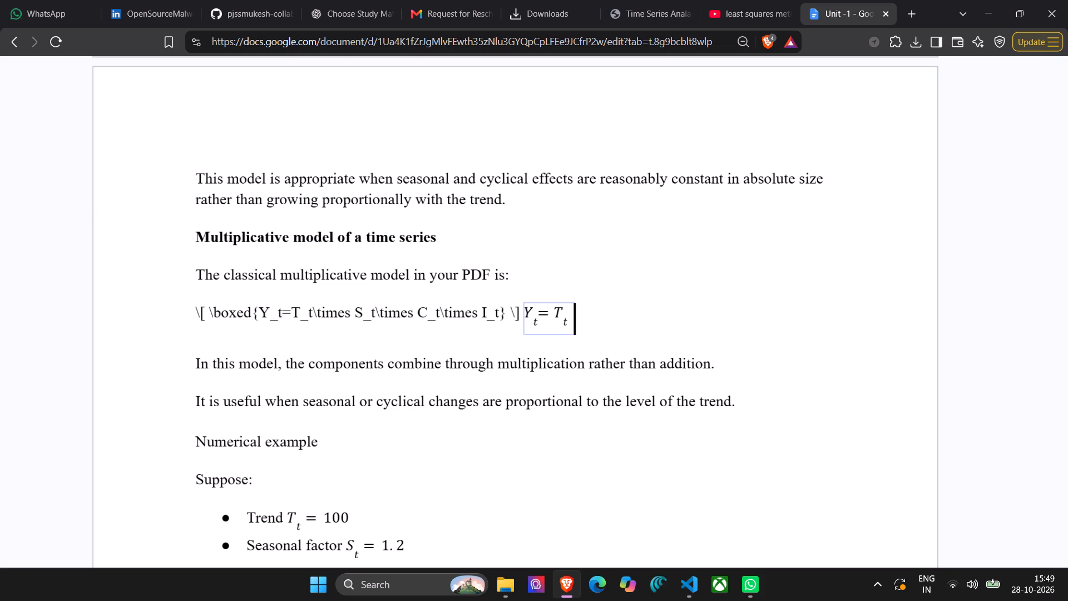
Extend the "Y_t = T_t" equation with three asterisks as multiplication signs and paste a copy of "T_t" after each.
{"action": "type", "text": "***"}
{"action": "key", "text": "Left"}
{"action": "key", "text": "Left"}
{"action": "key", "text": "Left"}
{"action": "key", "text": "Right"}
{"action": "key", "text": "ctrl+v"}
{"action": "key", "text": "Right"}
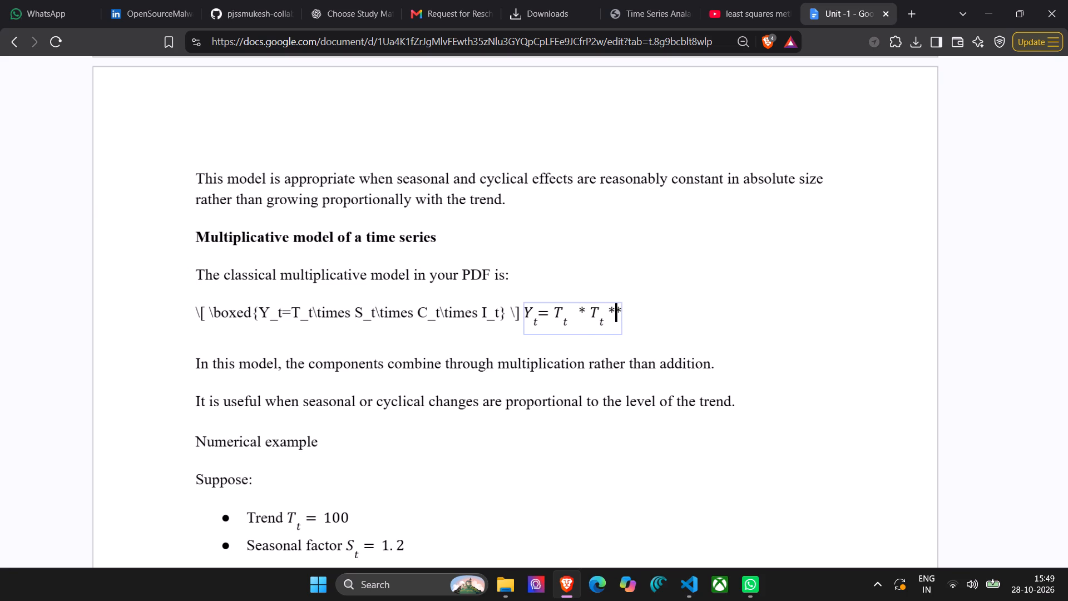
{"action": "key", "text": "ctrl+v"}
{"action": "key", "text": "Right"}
Paste another "T_t" after the last asterisk in the equation as the fourth factor.
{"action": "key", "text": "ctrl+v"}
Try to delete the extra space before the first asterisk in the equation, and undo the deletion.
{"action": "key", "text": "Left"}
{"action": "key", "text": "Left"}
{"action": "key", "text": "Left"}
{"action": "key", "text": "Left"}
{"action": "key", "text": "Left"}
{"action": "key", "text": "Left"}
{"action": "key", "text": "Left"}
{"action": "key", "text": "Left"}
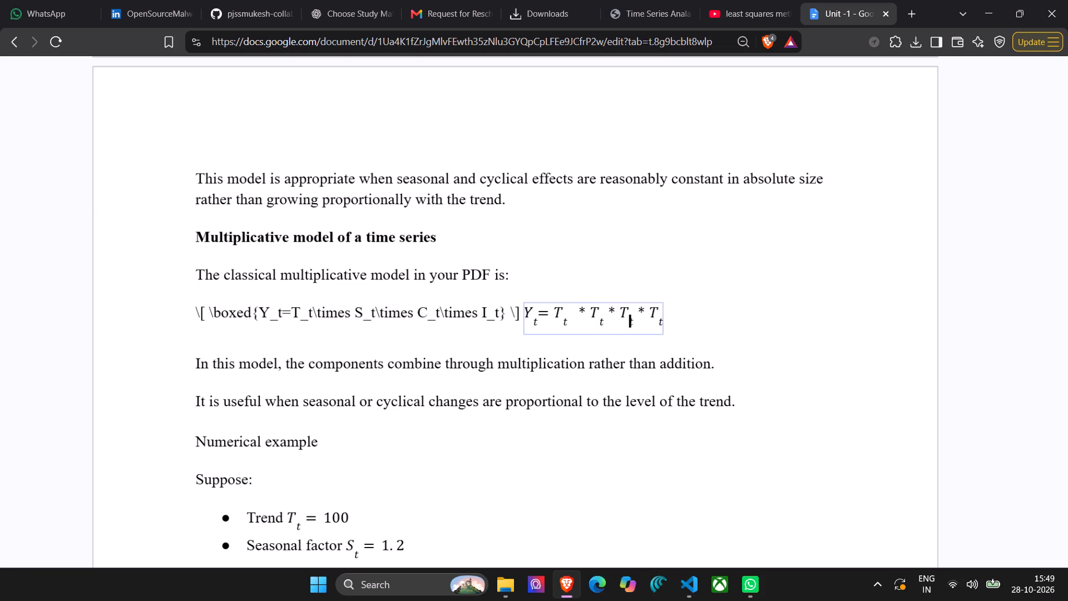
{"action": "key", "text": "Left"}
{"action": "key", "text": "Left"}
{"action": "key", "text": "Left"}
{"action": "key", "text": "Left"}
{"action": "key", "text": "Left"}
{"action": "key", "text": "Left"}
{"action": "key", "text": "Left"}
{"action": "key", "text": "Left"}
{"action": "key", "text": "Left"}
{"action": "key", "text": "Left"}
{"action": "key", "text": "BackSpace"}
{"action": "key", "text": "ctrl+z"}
Select the extra space between the first "T_t" and the asterisk following it in the equation.
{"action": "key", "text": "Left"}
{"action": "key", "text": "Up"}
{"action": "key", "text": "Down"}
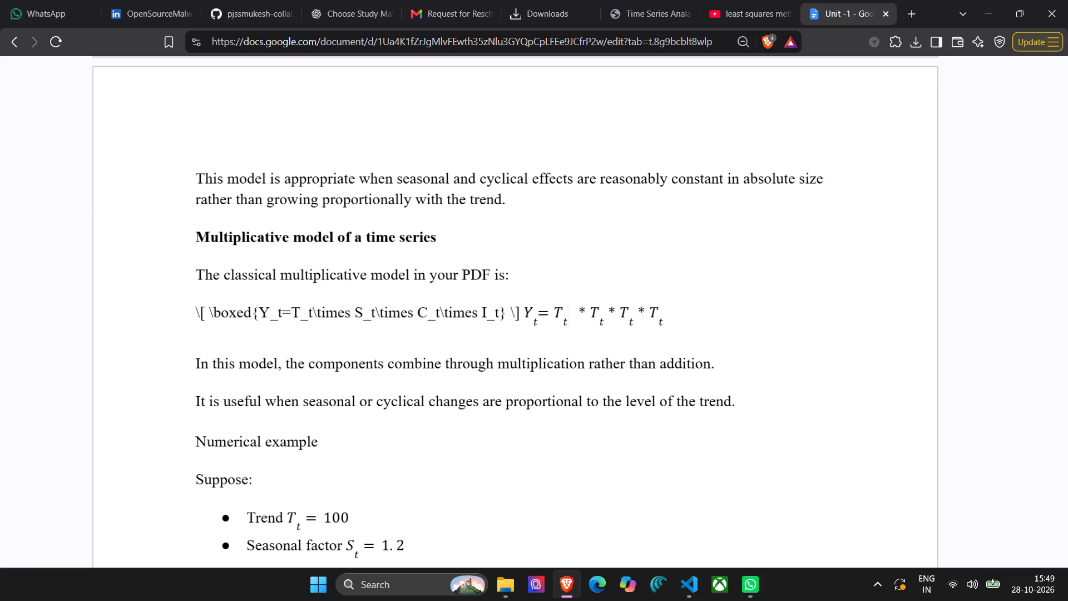
{"action": "double_click", "coordinate": [581, 307]}
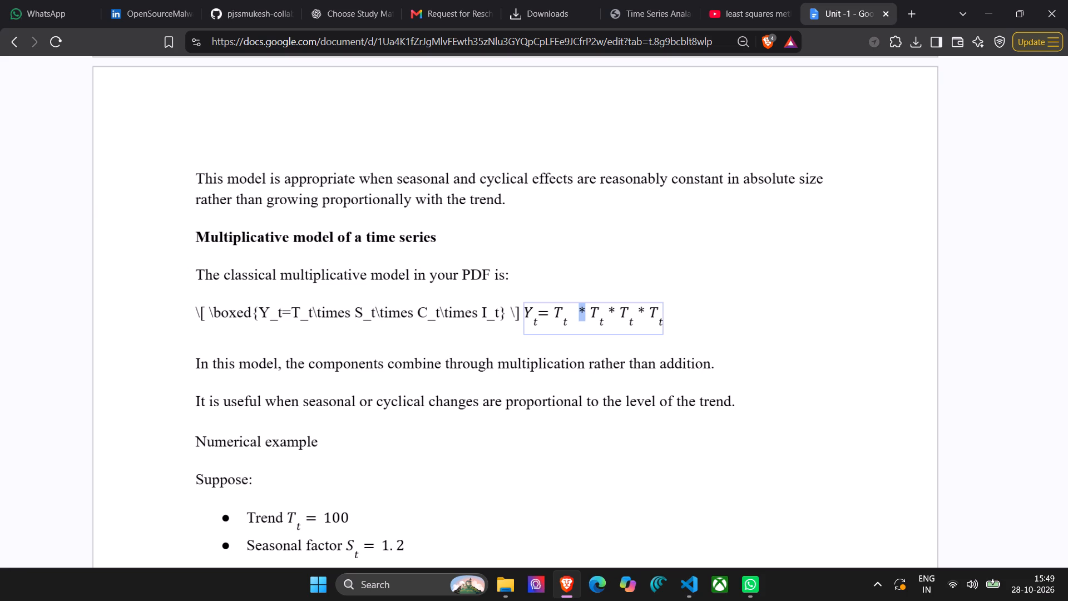
{"action": "left_click", "coordinate": [578, 310]}
{"action": "left_click_drag", "start_coordinate": [580, 310], "coordinate": [575, 310]}
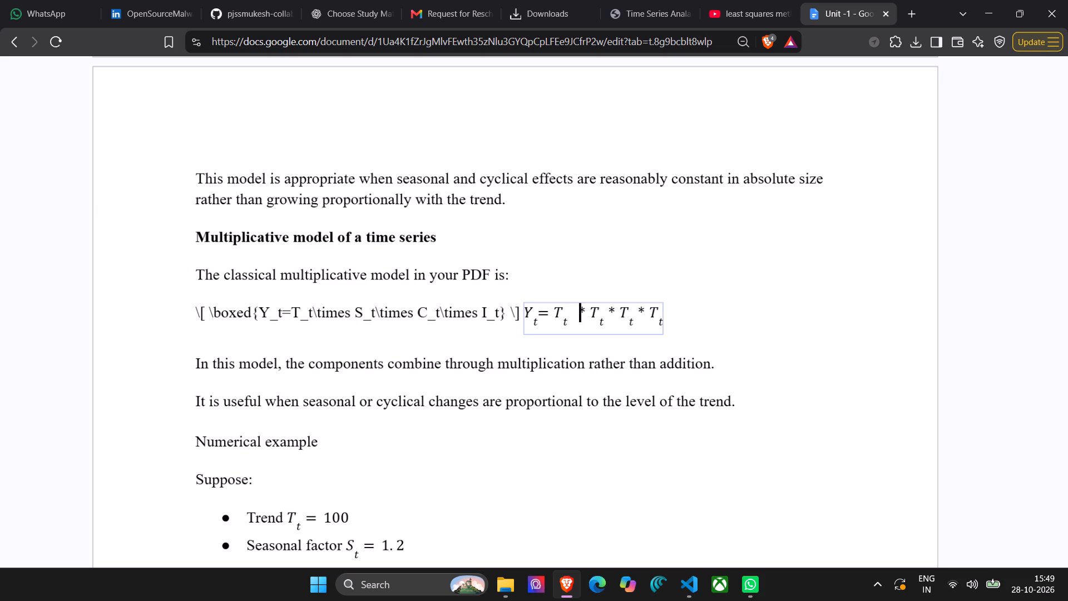
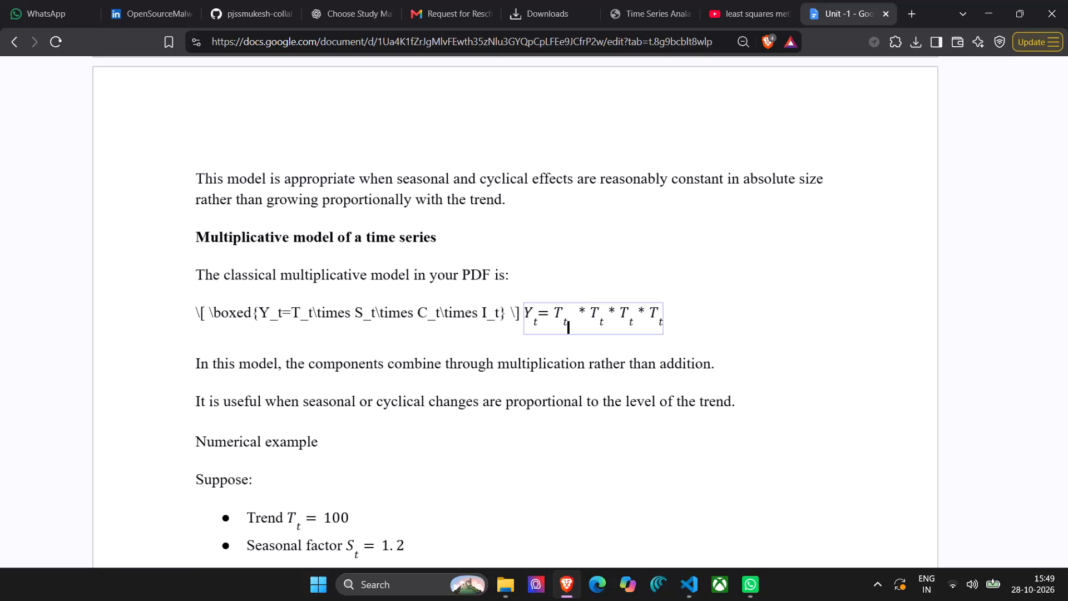
Delete the "= T_t" part with its extra space before the first asterisk, and paste "T_t" back after "Y_t".
{"action": "left_click", "coordinate": [571, 309]}
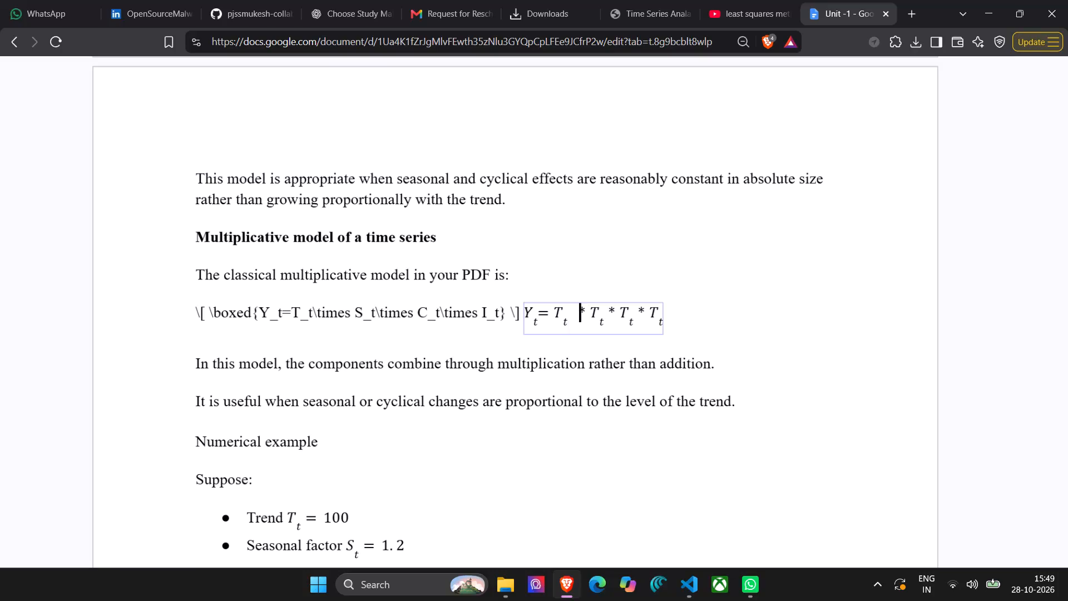
{"action": "left_click", "coordinate": [558, 297]}
{"action": "double_click", "coordinate": [542, 328]}
{"action": "left_click", "coordinate": [564, 310]}
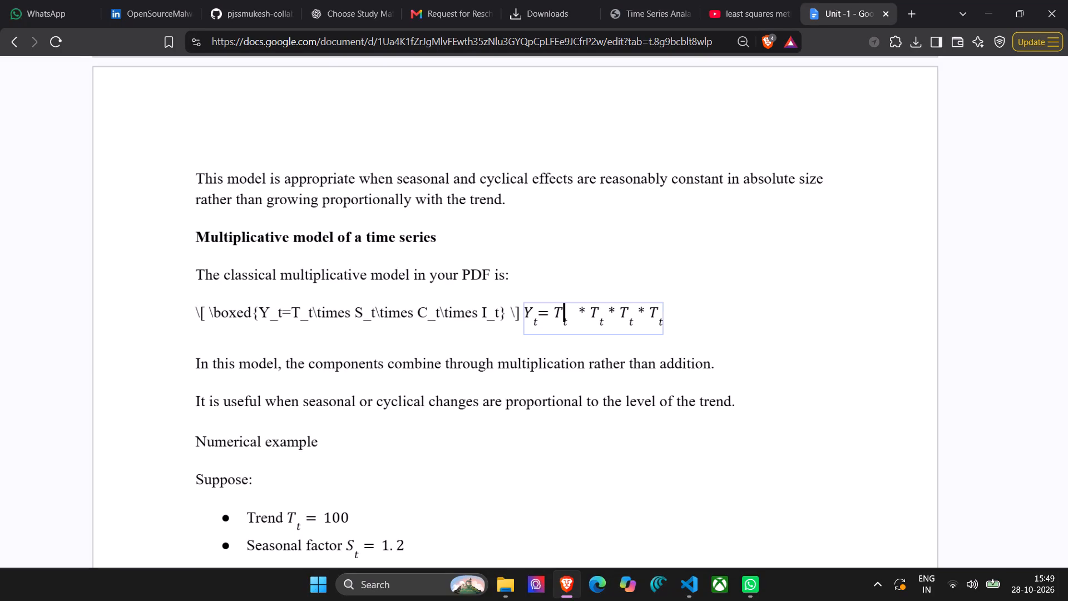
{"action": "left_click", "coordinate": [570, 312]}
{"action": "key", "text": "BackSpace"}
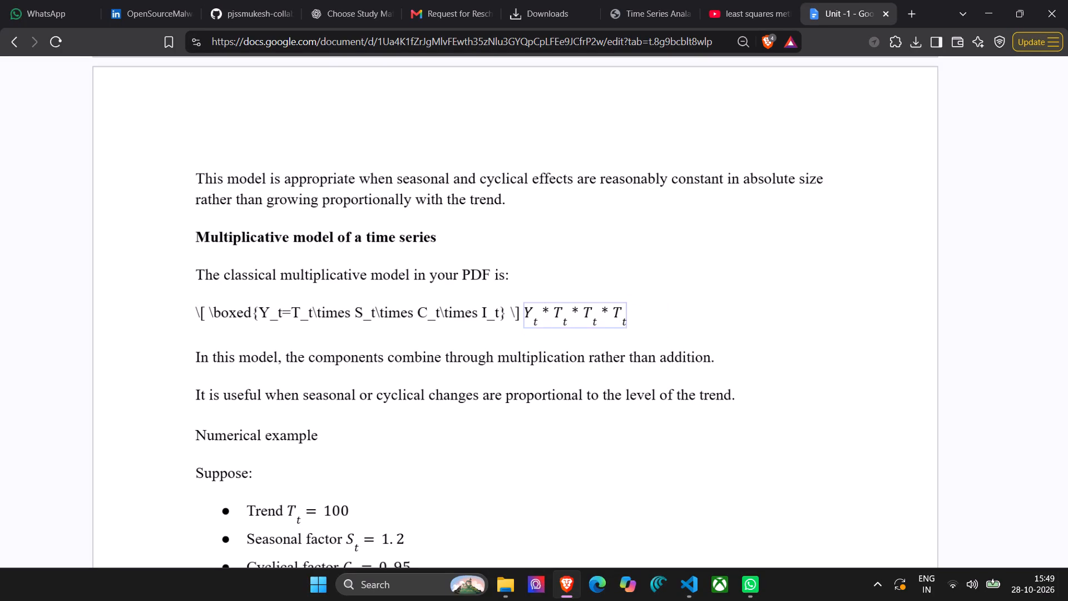
{"action": "key", "text": "ctrl+v"}
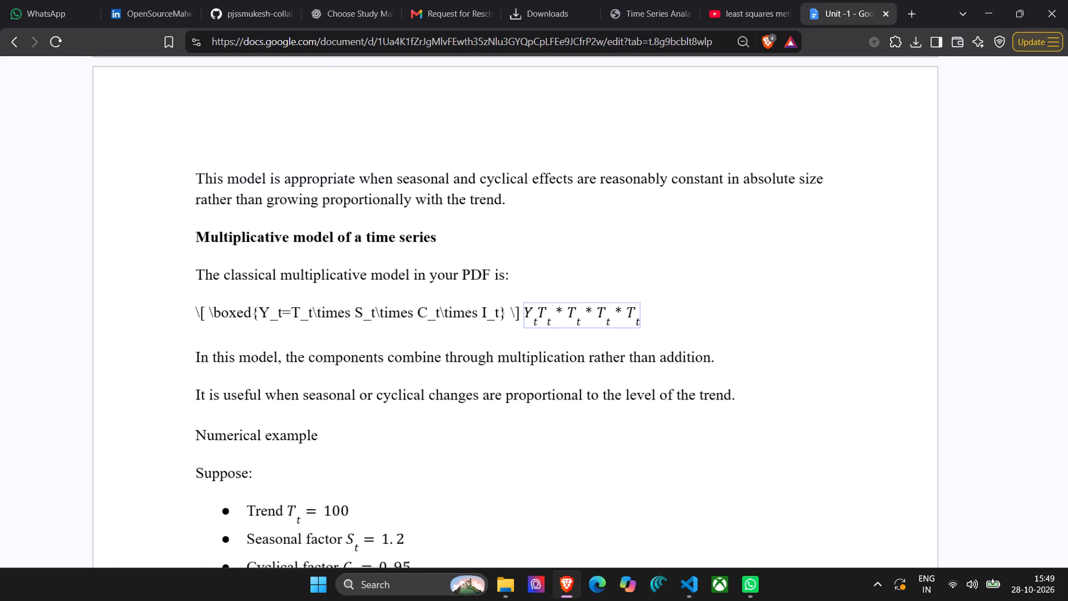
Insert a spaced equals sign between "Y_t" and the first "T_t" in the equation.
{"action": "key", "text": "Left"}
{"action": "key", "text": "Left"}
{"action": "key", "text": "Left"}
{"action": "key", "text": "Left"}
{"action": "key", "text": "Left"}
{"action": "key", "text": "space"}
{"action": "type", "text": "="}
{"action": "key", "text": "space"}
Change the letter of the equation's second factor to a capital "S", keeping its subscript t.
{"action": "key", "text": "Right"}
{"action": "key", "text": "Right"}
{"action": "key", "text": "Right"}
{"action": "key", "text": "Right"}
{"action": "key", "text": "Right"}
{"action": "key", "text": "Right"}
{"action": "key", "text": "Right"}
{"action": "key", "text": "Right"}
{"action": "key", "text": "Right"}
{"action": "key", "text": "Right"}
{"action": "key", "text": "Right"}
{"action": "key", "text": "Right"}
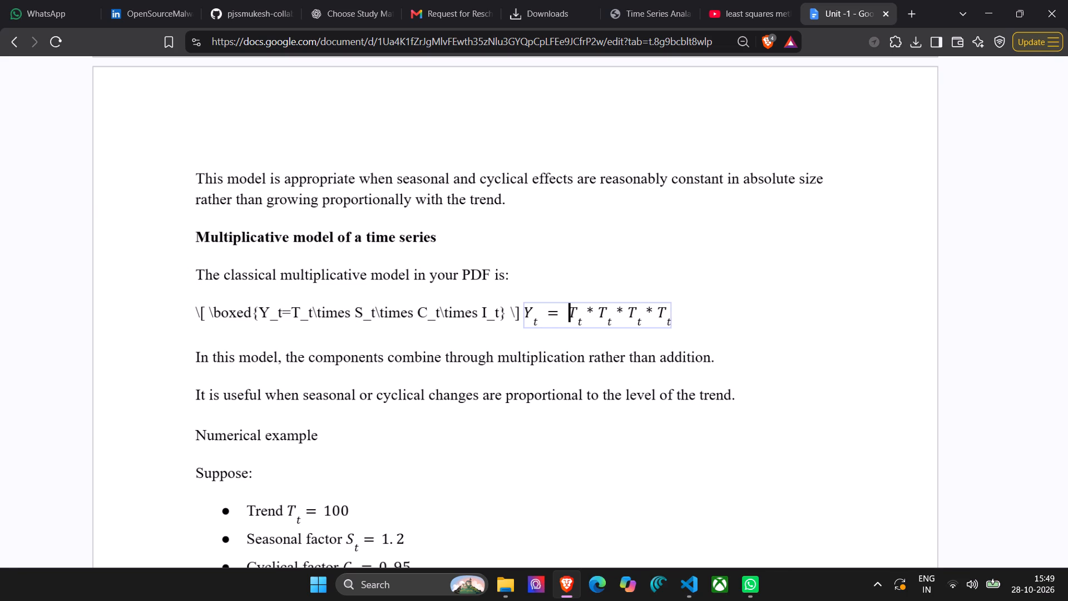
{"action": "key", "text": "Left"}
{"action": "key", "text": "Left"}
{"action": "key", "text": "Left"}
{"action": "key", "text": "Left"}
{"action": "key", "text": "BackSpace"}
{"action": "key", "text": "s"}
{"action": "key", "text": "BackSpace"}
{"action": "key", "text": "shift+s"}
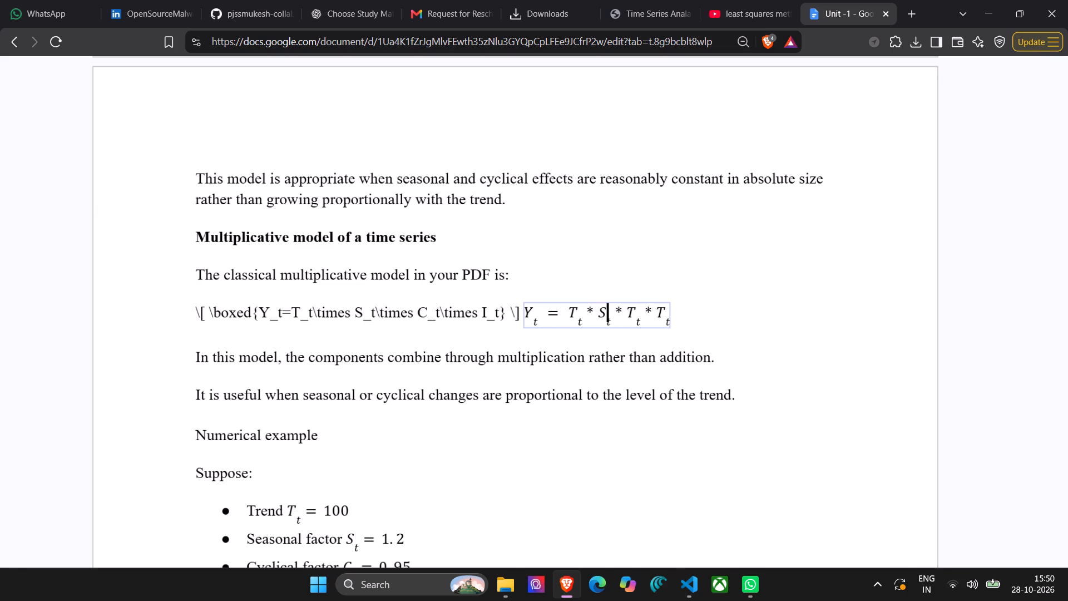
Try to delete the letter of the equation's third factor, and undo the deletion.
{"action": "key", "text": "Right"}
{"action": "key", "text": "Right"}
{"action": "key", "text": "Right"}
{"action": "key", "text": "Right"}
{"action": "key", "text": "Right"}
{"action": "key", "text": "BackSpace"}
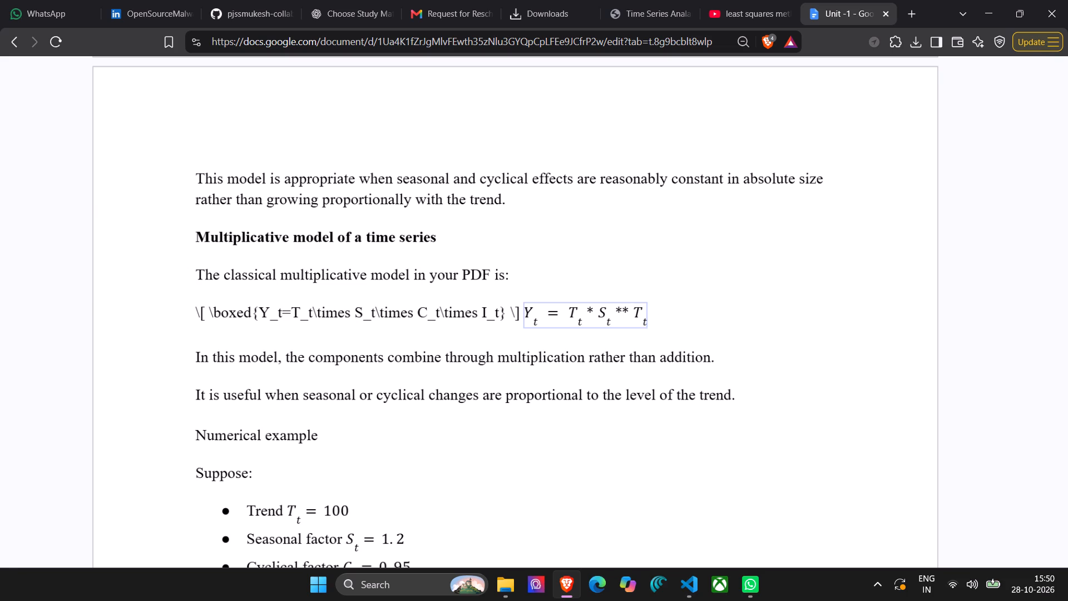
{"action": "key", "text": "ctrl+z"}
Replace the letter of the equation's third factor with a capital "C", keeping its subscript t.
{"action": "key", "text": "Right"}
{"action": "key", "text": "Right"}
{"action": "key", "text": "Up"}
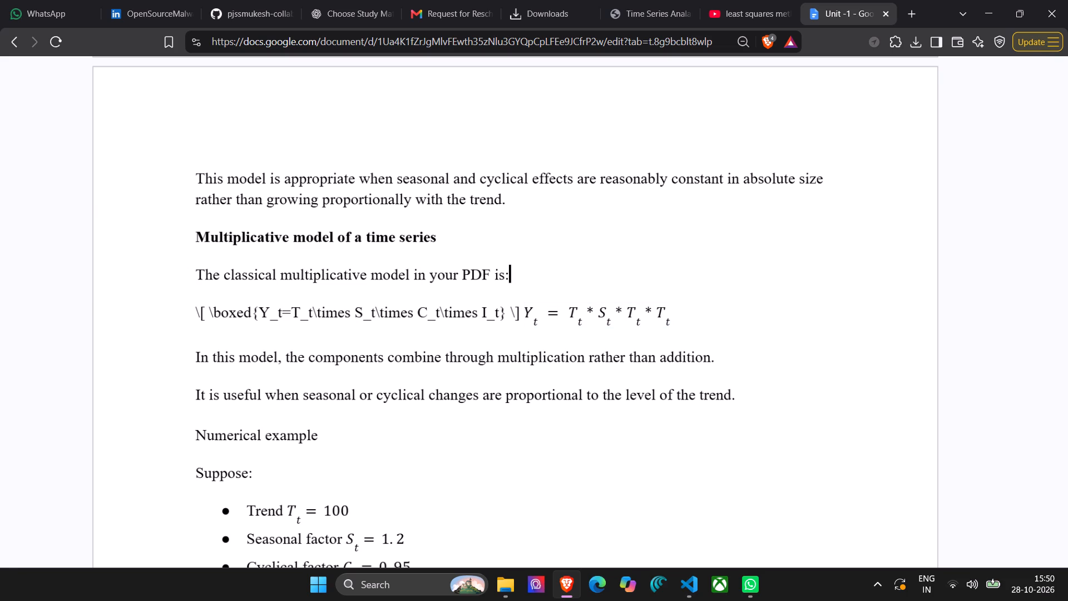
{"action": "key", "text": "Right"}
{"action": "double_click", "coordinate": [635, 308]}
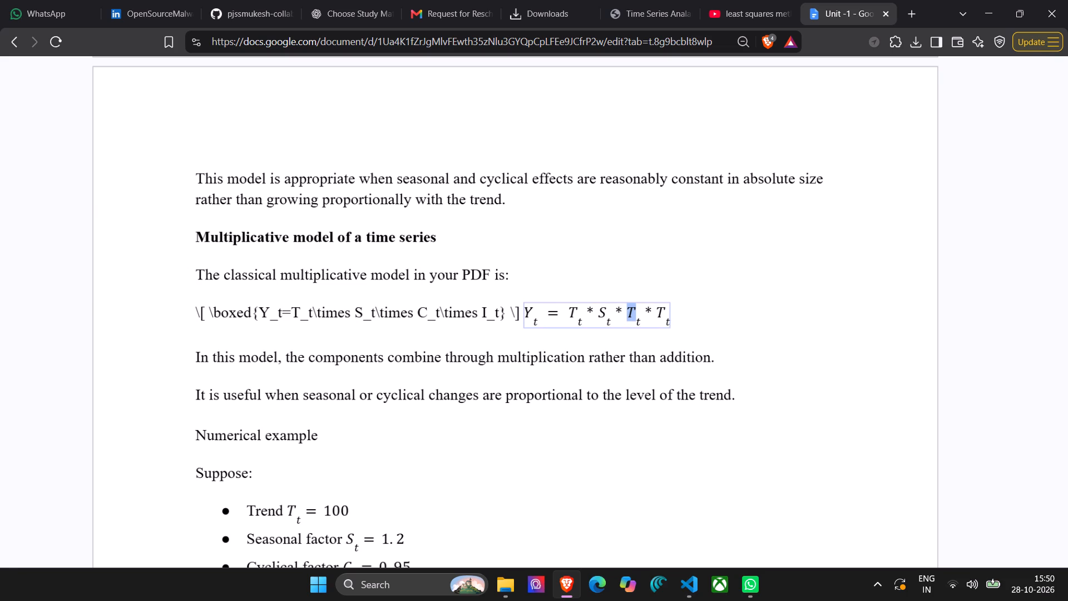
{"action": "key", "text": "c"}
{"action": "key", "text": "Right"}
{"action": "key", "text": "Up"}
{"action": "key", "text": "Right"}
{"action": "key", "text": "Right"}
{"action": "key", "text": "Right"}
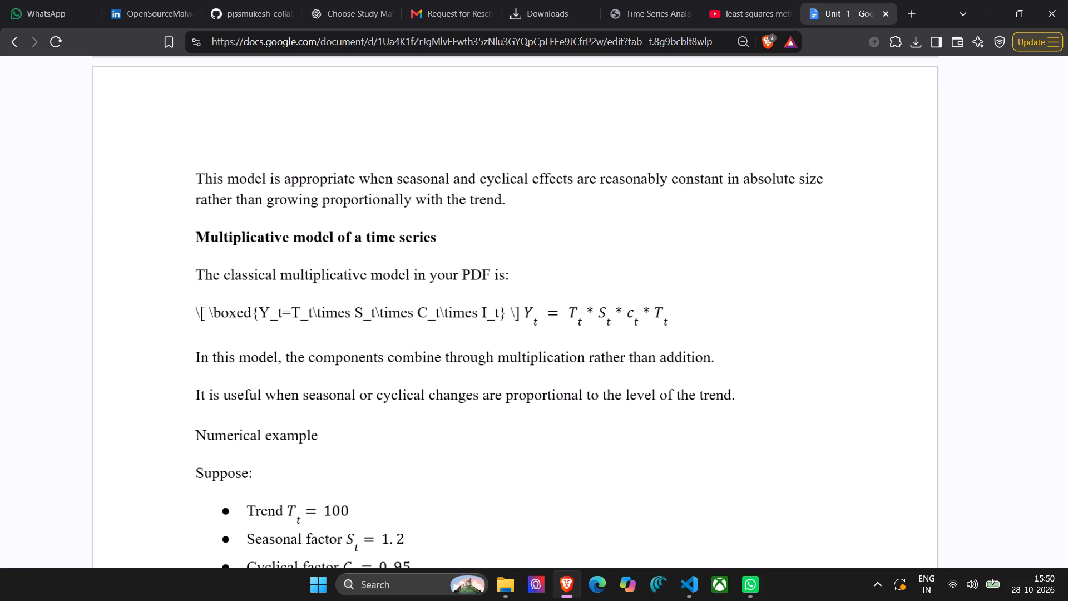
{"action": "double_click", "coordinate": [634, 311]}
{"action": "key", "text": "shift+c"}
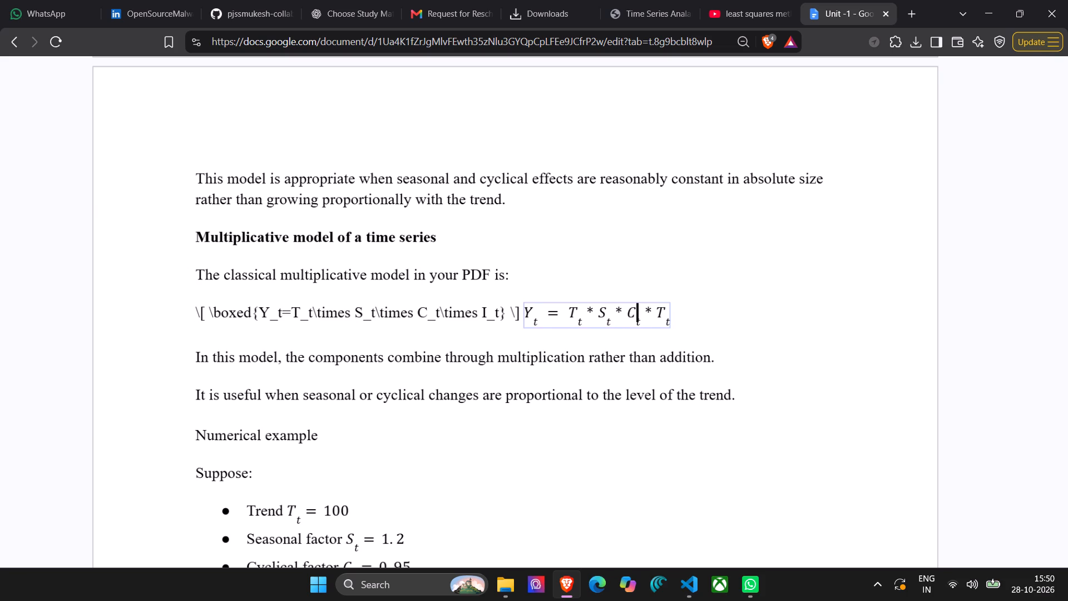
Change the letter of the equation's fourth factor to a capital "I", keeping its subscript t.
{"action": "key", "text": "Right"}
{"action": "key", "text": "Right"}
{"action": "key", "text": "Right"}
{"action": "key", "text": "Right"}
{"action": "key", "text": "Right"}
{"action": "key", "text": "Right"}
{"action": "key", "text": "shift+BackSpace"}
{"action": "key", "text": "shift+o"}
{"action": "key", "text": "shift+Home"}
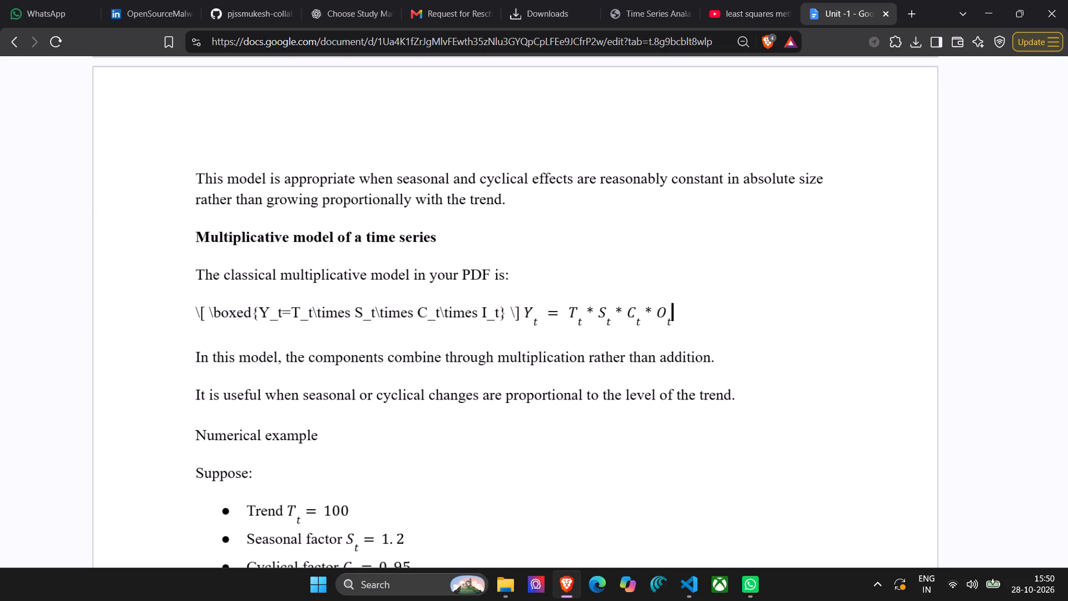
{"action": "key", "text": "Right"}
{"action": "key", "text": "Left"}
{"action": "key", "text": "Left"}
{"action": "key", "text": "Left"}
{"action": "key", "text": "Left"}
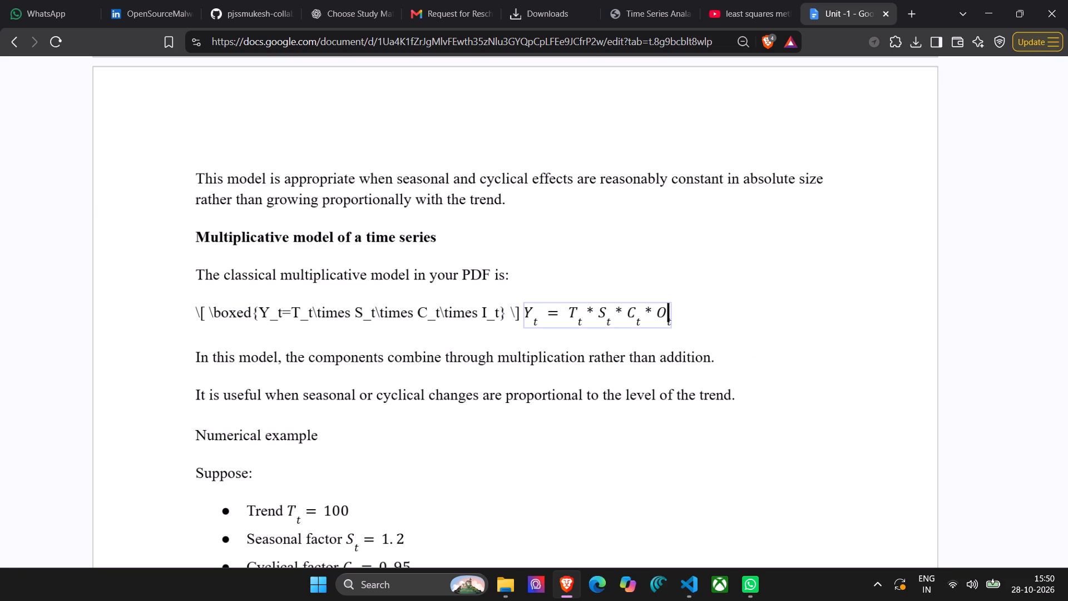
{"action": "key", "text": "BackSpace"}
{"action": "key", "text": "shift+i"}
Delete the raw "\[ \boxed{Y_t=T_t\times S_t\times C_t\times I_t} \]" code before the rebuilt multiplicative equation.
{"action": "scroll", "coordinate": [634, 311], "scroll_direction": "down", "scroll_amount": 2}
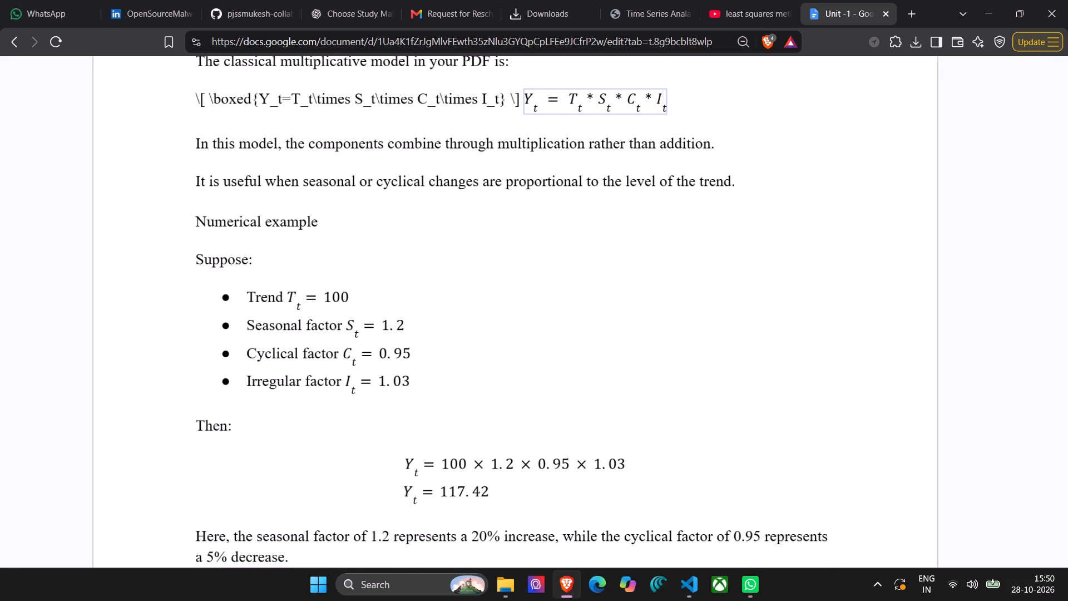
{"action": "scroll", "coordinate": [634, 311], "scroll_direction": "up", "scroll_amount": 1}
{"action": "left_click", "coordinate": [488, 354]}
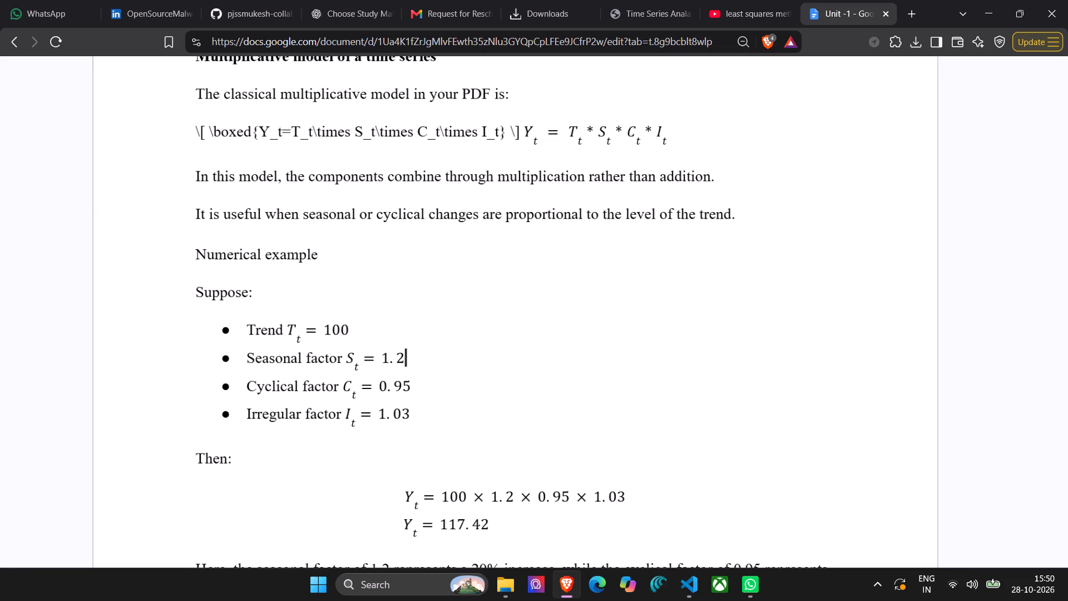
{"action": "left_click_drag", "start_coordinate": [526, 137], "coordinate": [242, 128]}
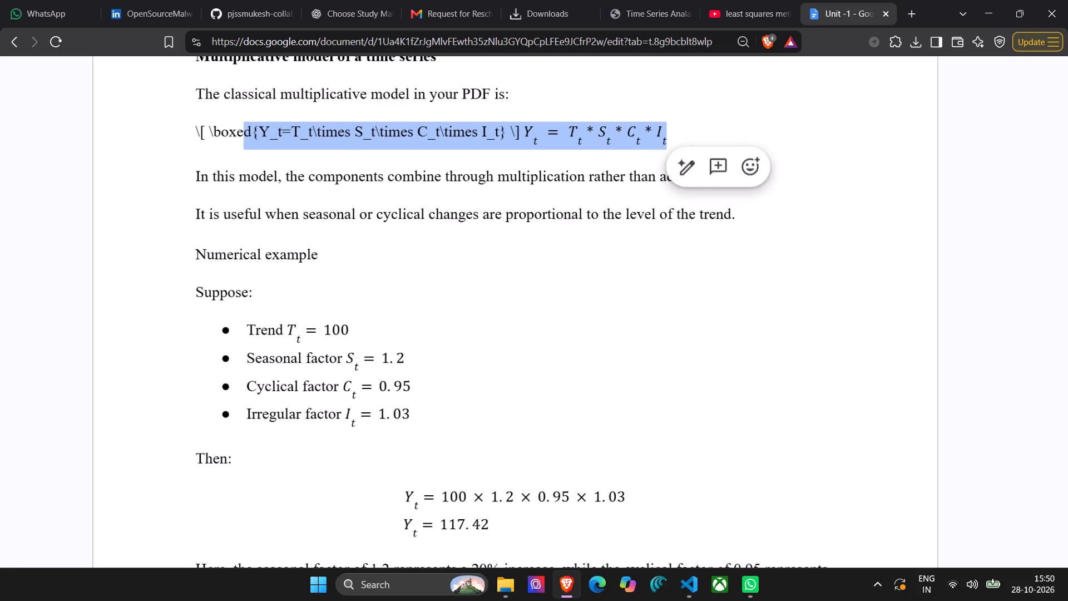
{"action": "left_click_drag", "start_coordinate": [191, 131], "coordinate": [525, 130]}
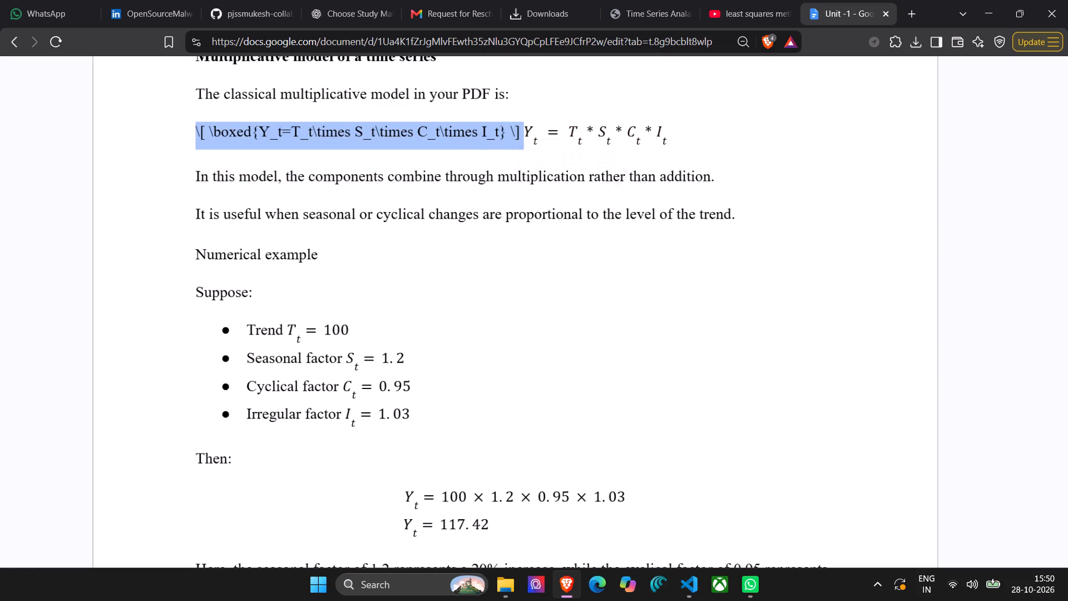
{"action": "key", "text": "BackSpace"}
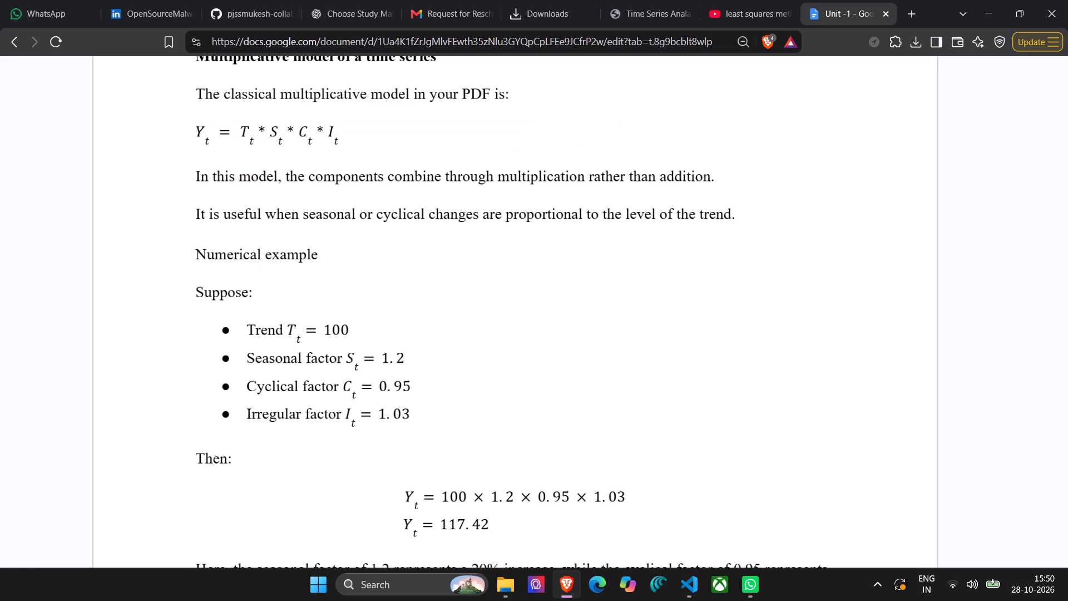
Indent the multiplicative model equation by four tab stops toward the middle of the line.
{"action": "key", "text": "Tab"}
{"action": "key", "text": "Tab"}
{"action": "key", "text": "Tab"}
{"action": "key", "text": "Tab"}
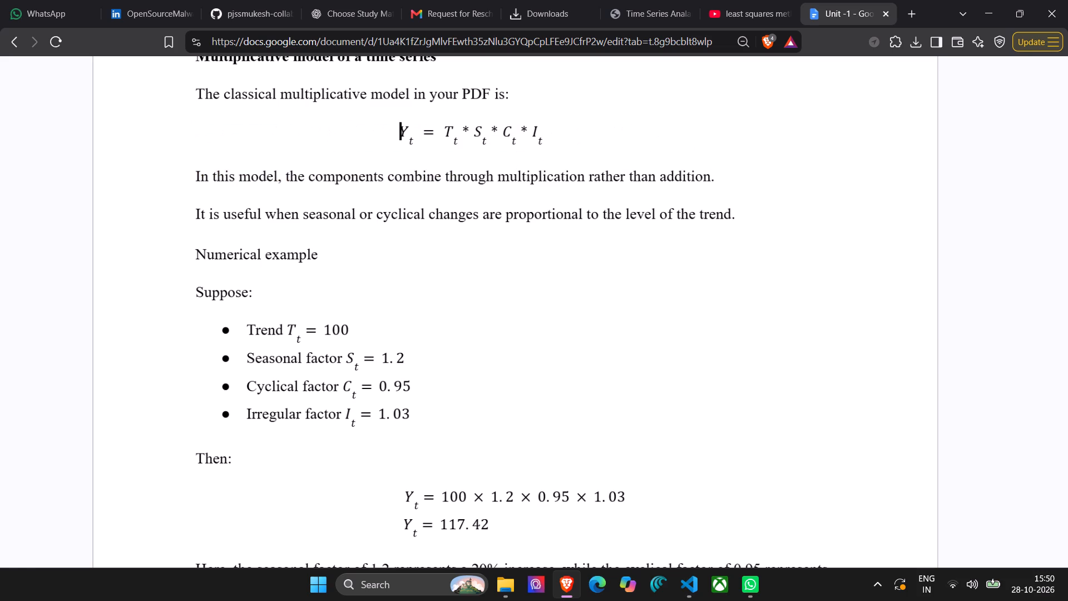
Delete "in your PDF is" from the sentence introducing the classical multiplicative model.
{"action": "scroll", "coordinate": [525, 130], "scroll_direction": "up", "scroll_amount": 1}
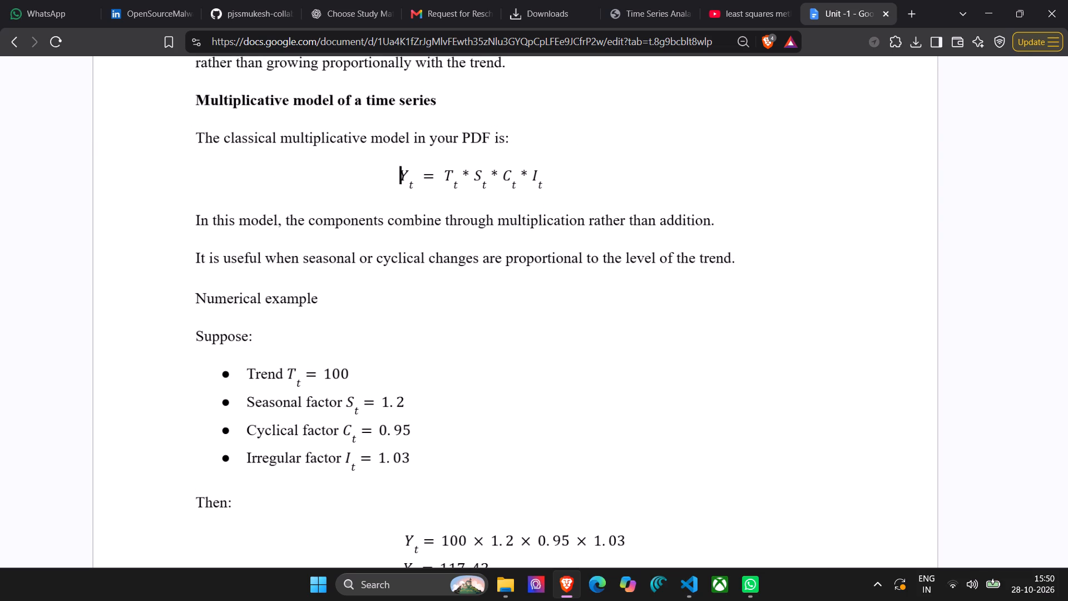
{"action": "left_click_drag", "start_coordinate": [413, 137], "coordinate": [430, 139]}
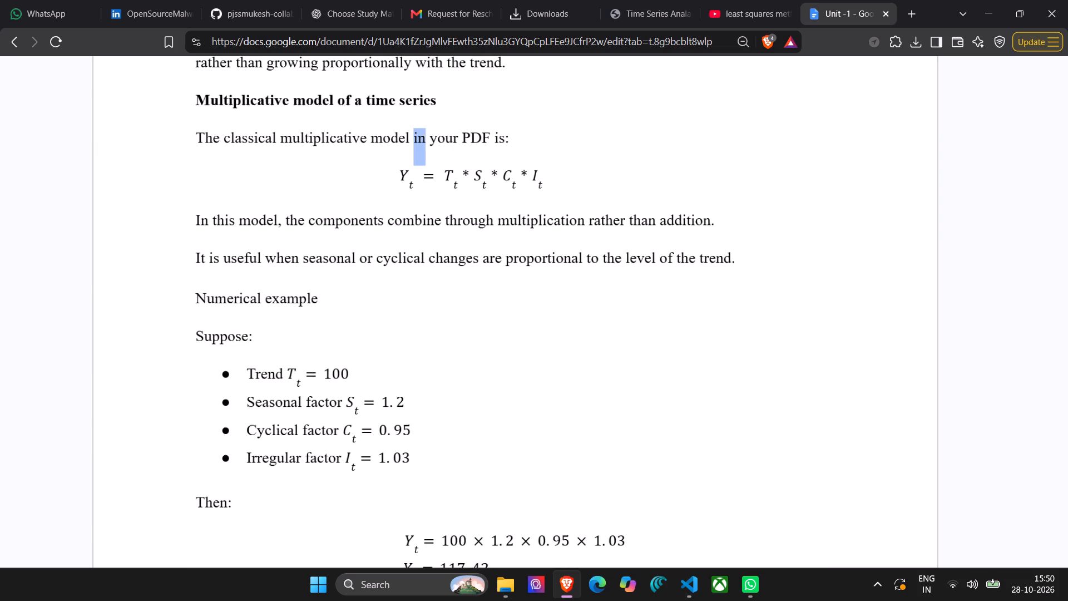
{"action": "left_click_drag", "start_coordinate": [430, 139], "coordinate": [504, 140]}
{"action": "key", "text": "BackSpace"}
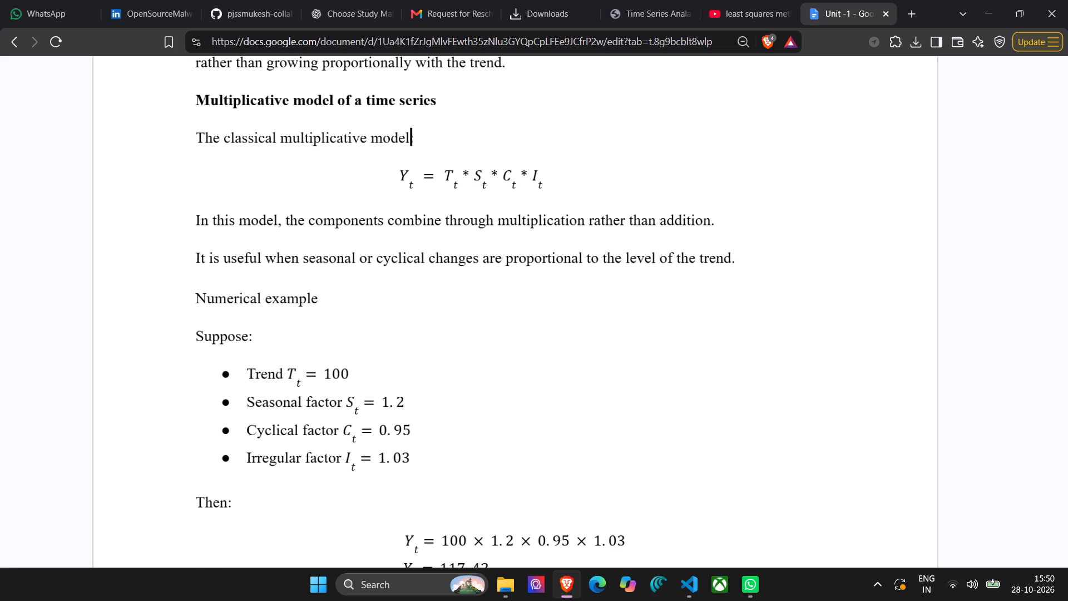
Add a centred line "Y_t =118" below the additive calculation, reusing a copy of its "Y_t =" part.
{"action": "scroll", "coordinate": [504, 140], "scroll_direction": "up", "scroll_amount": 1}
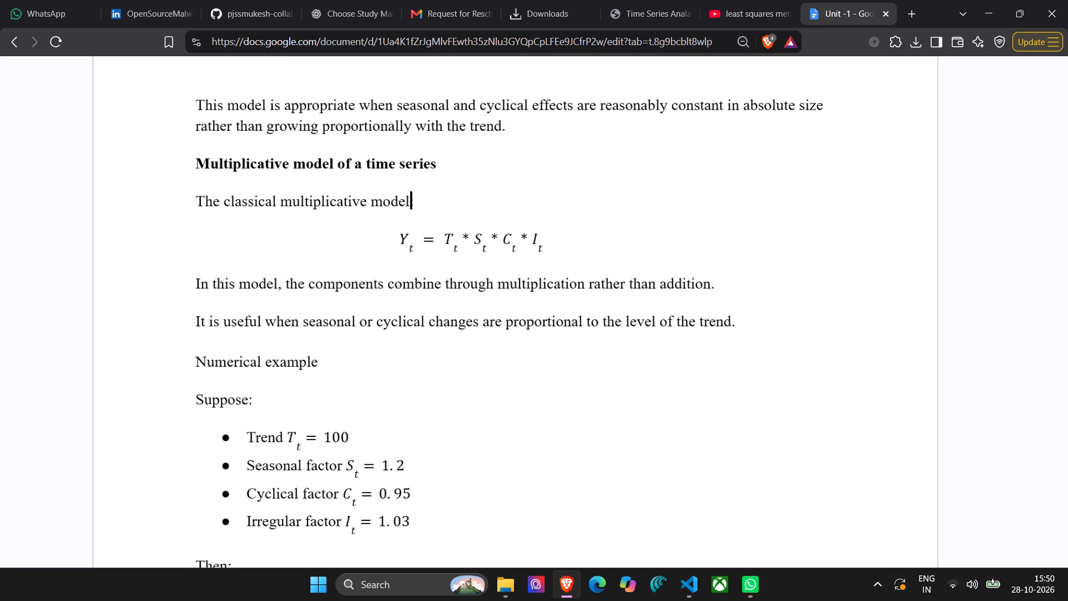
{"action": "scroll", "coordinate": [567, 200], "scroll_direction": "up", "scroll_amount": 6}
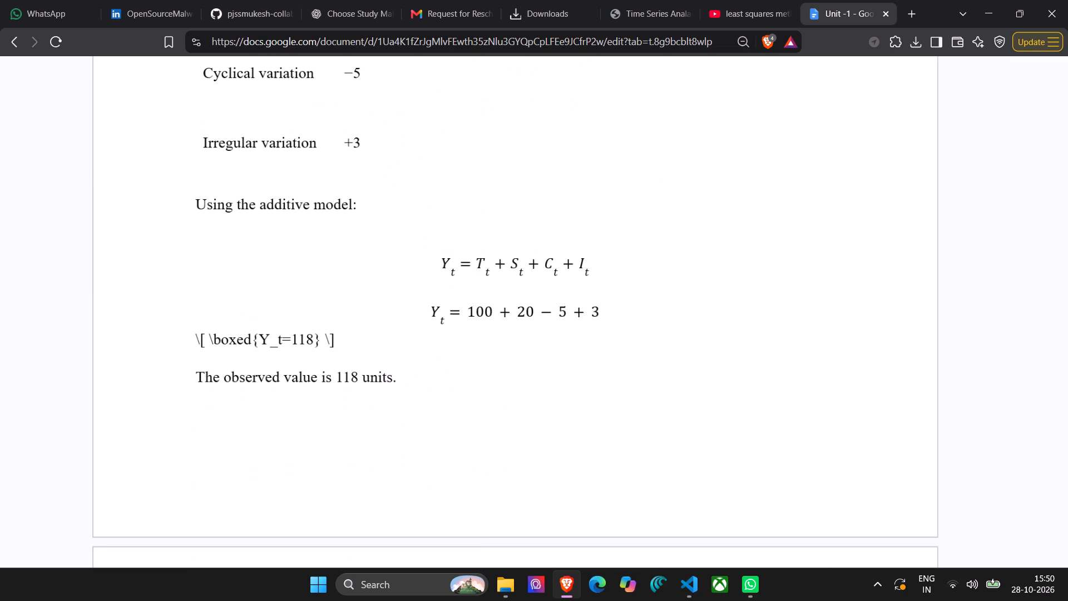
{"action": "scroll", "coordinate": [567, 200], "scroll_direction": "up", "scroll_amount": 1}
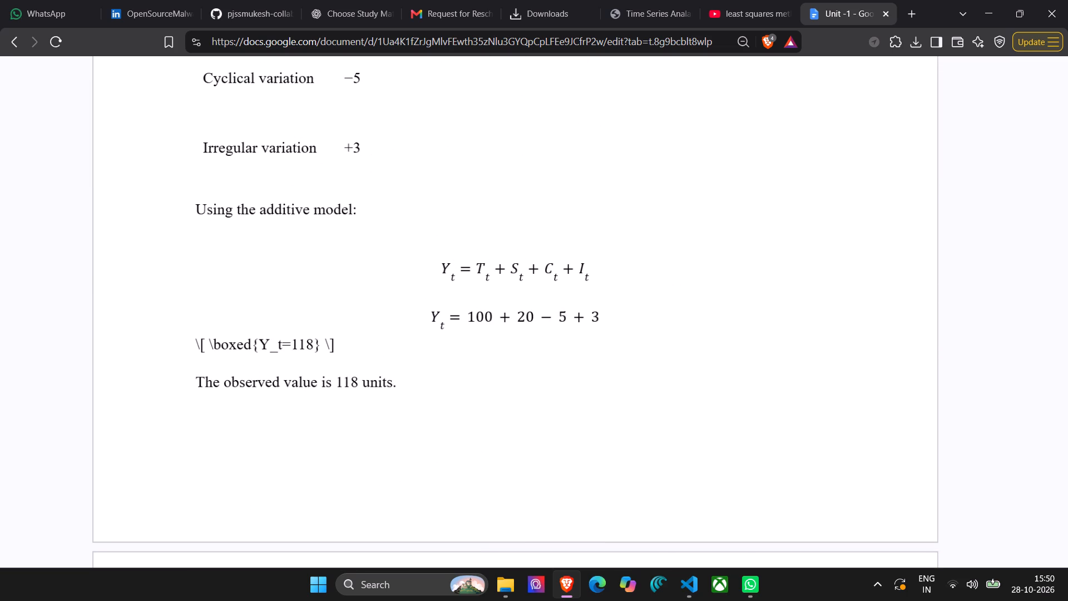
{"action": "left_click_drag", "start_coordinate": [343, 347], "coordinate": [139, 345]}
{"action": "left_click", "coordinate": [586, 300]}
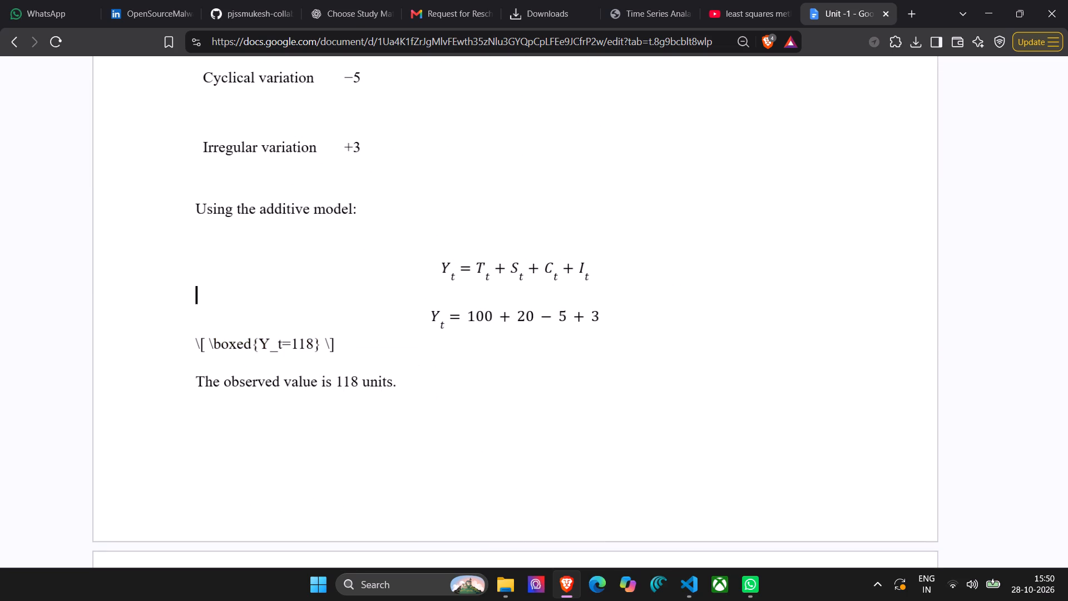
{"action": "double_click", "coordinate": [441, 315]}
{"action": "left_click", "coordinate": [441, 319]}
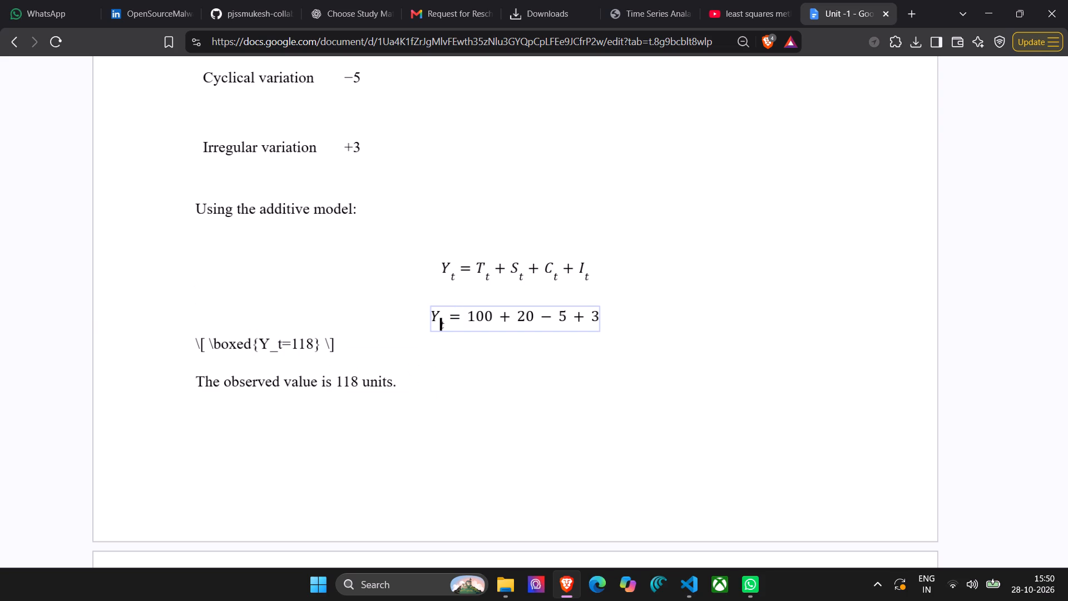
{"action": "left_click_drag", "start_coordinate": [461, 320], "coordinate": [410, 312]}
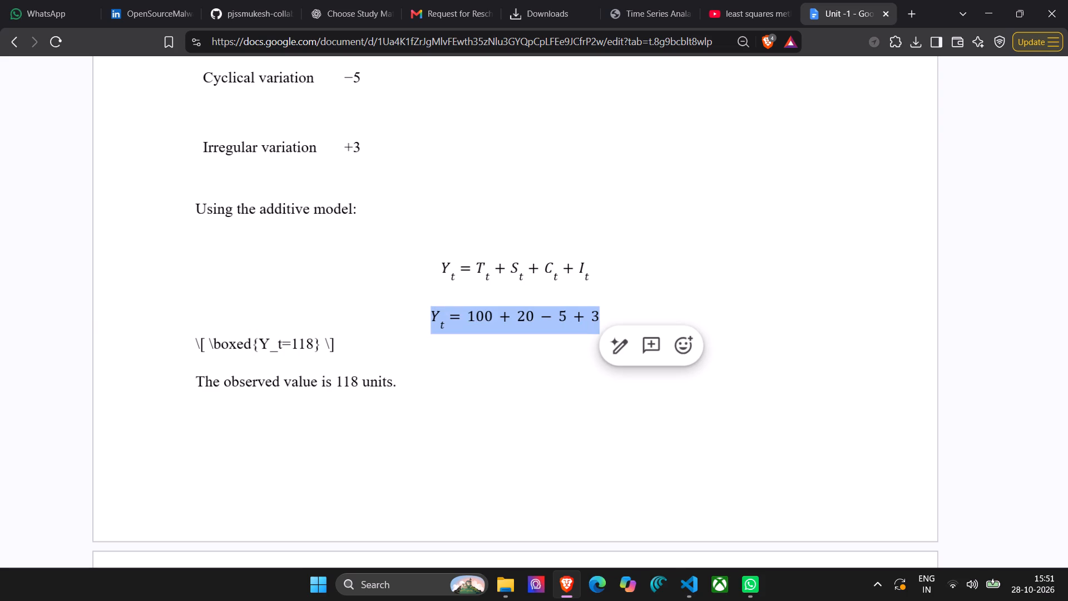
{"action": "left_click", "coordinate": [469, 323]}
{"action": "left_click_drag", "start_coordinate": [469, 322], "coordinate": [429, 312]}
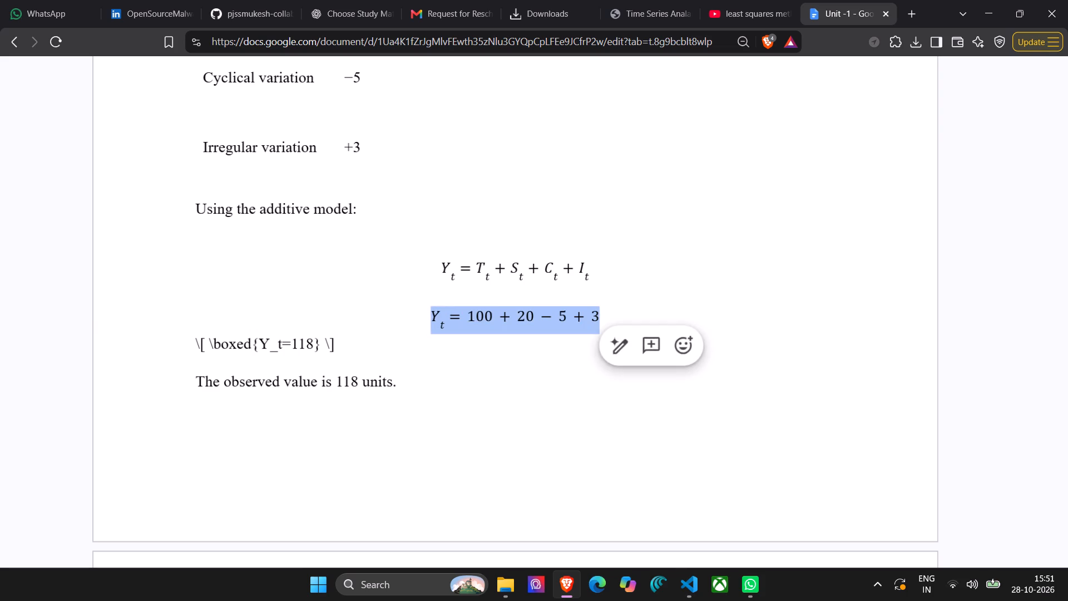
{"action": "left_click", "coordinate": [467, 332]}
{"action": "left_click_drag", "start_coordinate": [459, 324], "coordinate": [442, 321]}
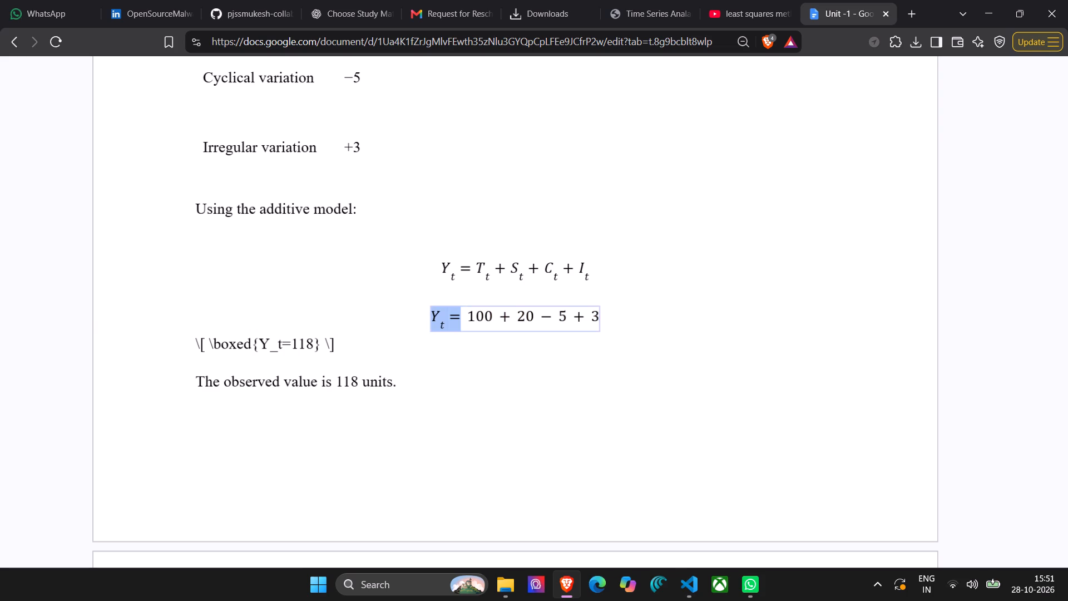
{"action": "key", "text": "ctrl+c"}
{"action": "left_click", "coordinate": [616, 322]}
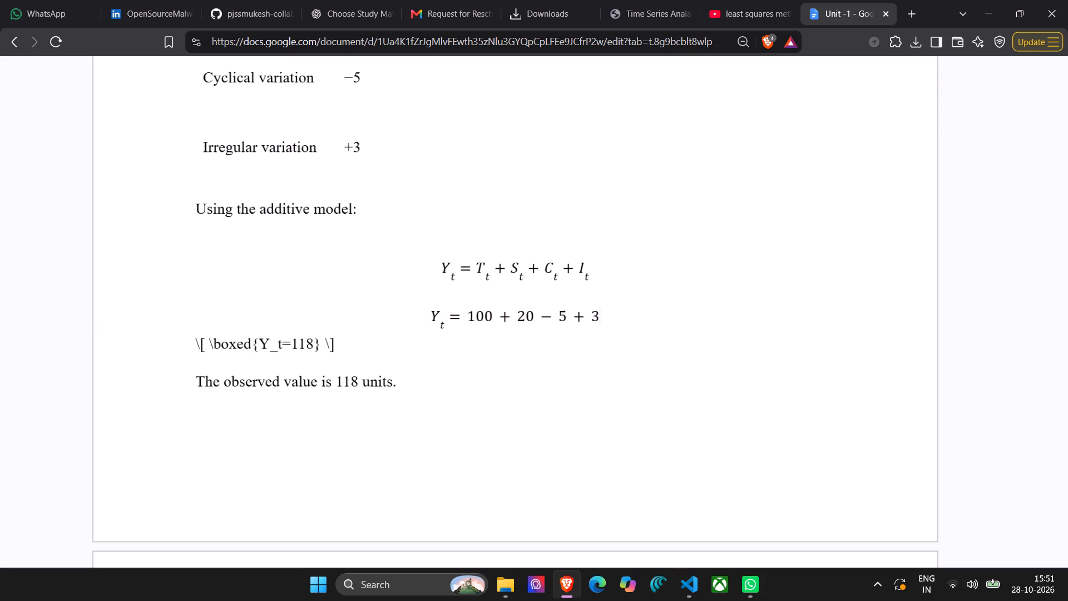
{"action": "key", "text": "Return"}
{"action": "key", "text": "ctrl+v"}
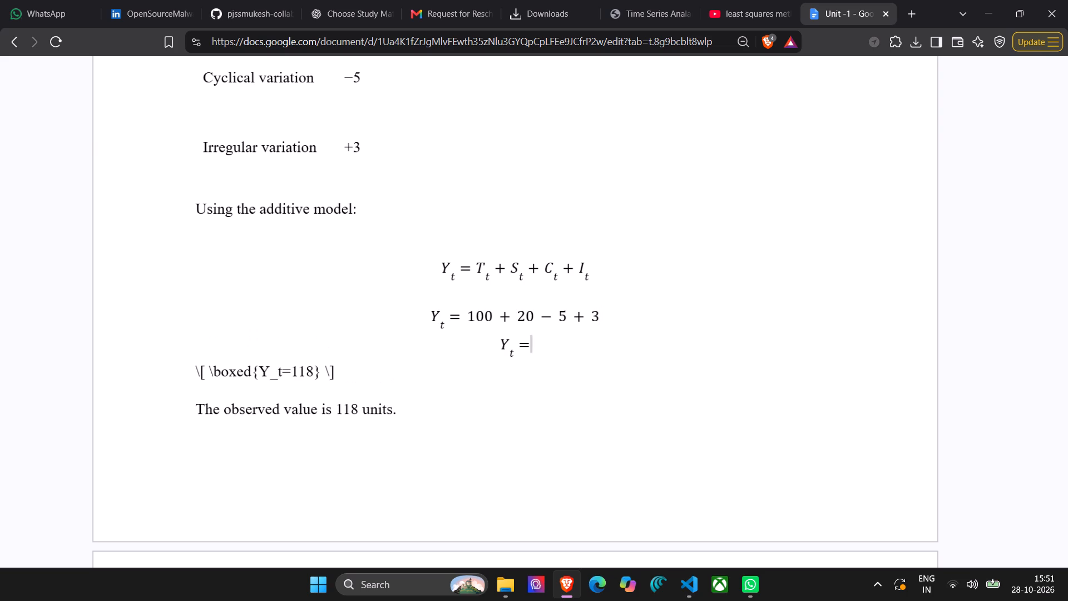
{"action": "type", "text": "11"}
{"action": "key", "text": "8"}
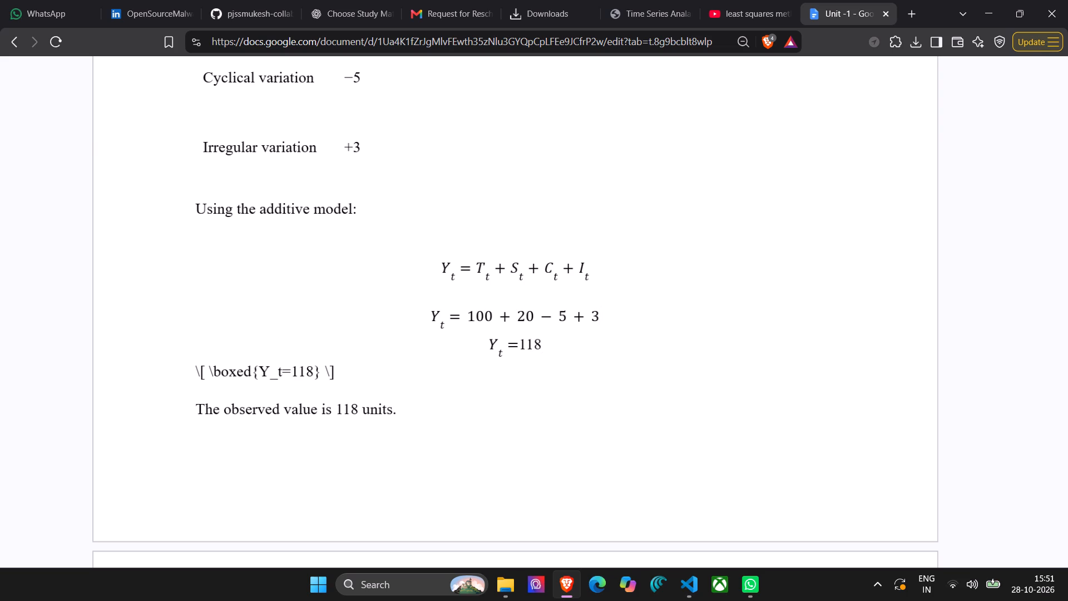
Delete the raw "\[ \boxed{Y_t=118} \]" code line below the additive calculation.
{"action": "left_click", "coordinate": [315, 380]}
{"action": "left_click_drag", "start_coordinate": [364, 382], "coordinate": [182, 367]}
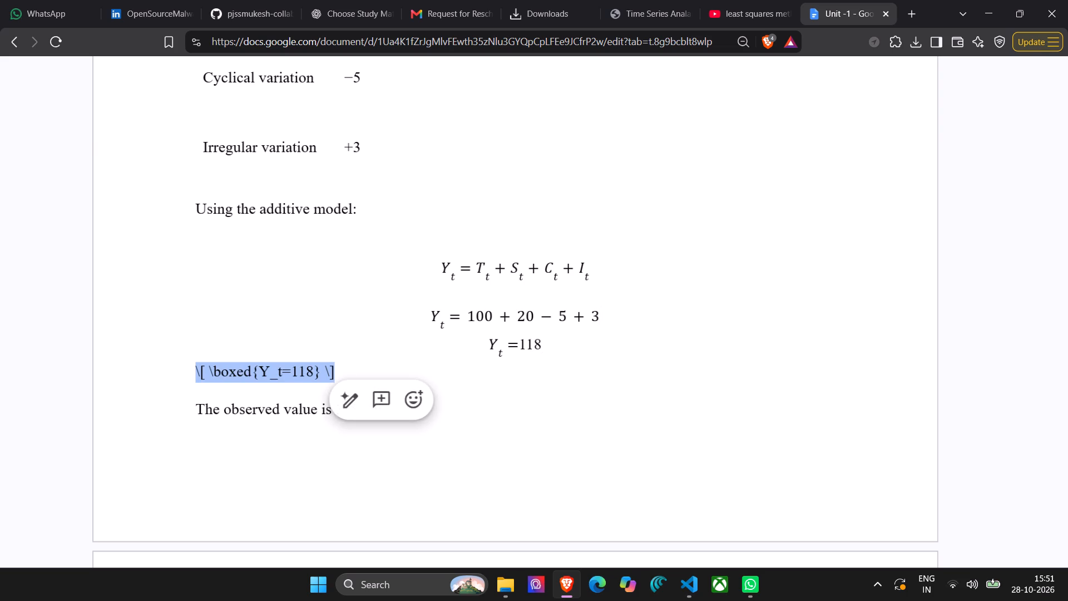
{"action": "key", "text": "BackSpace"}
{"action": "key", "text": "BackSpace"}
Remove the blank lines before and after the Y_t = T_t + S_t + C_t + I_t equation under "Using the additive model:".
{"action": "scroll", "coordinate": [182, 367], "scroll_direction": "down", "scroll_amount": 2}
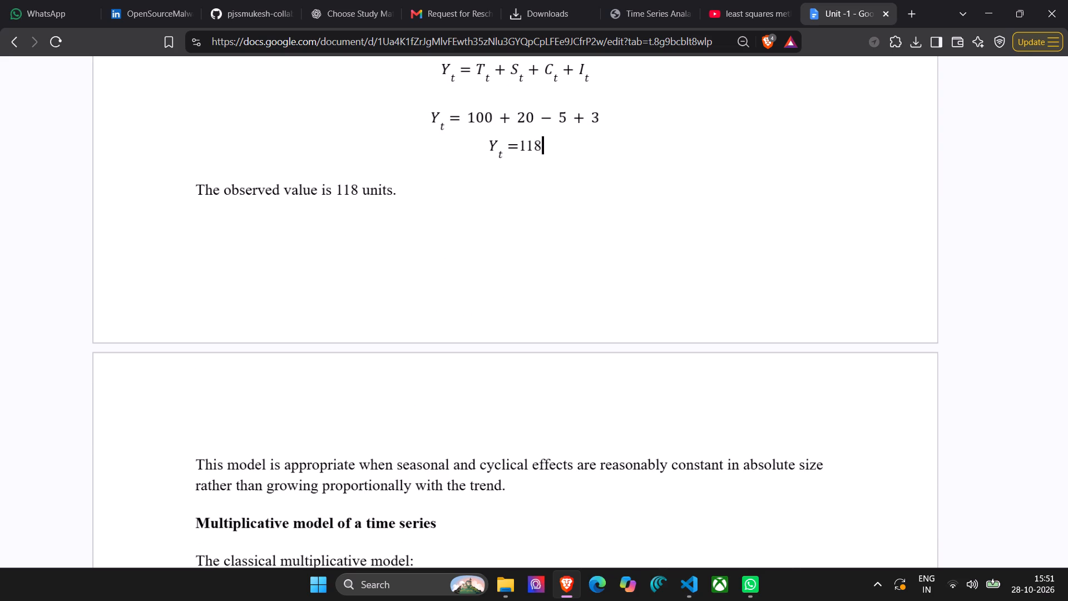
{"action": "scroll", "coordinate": [296, 411], "scroll_direction": "up", "scroll_amount": 3}
{"action": "left_click", "coordinate": [316, 288]}
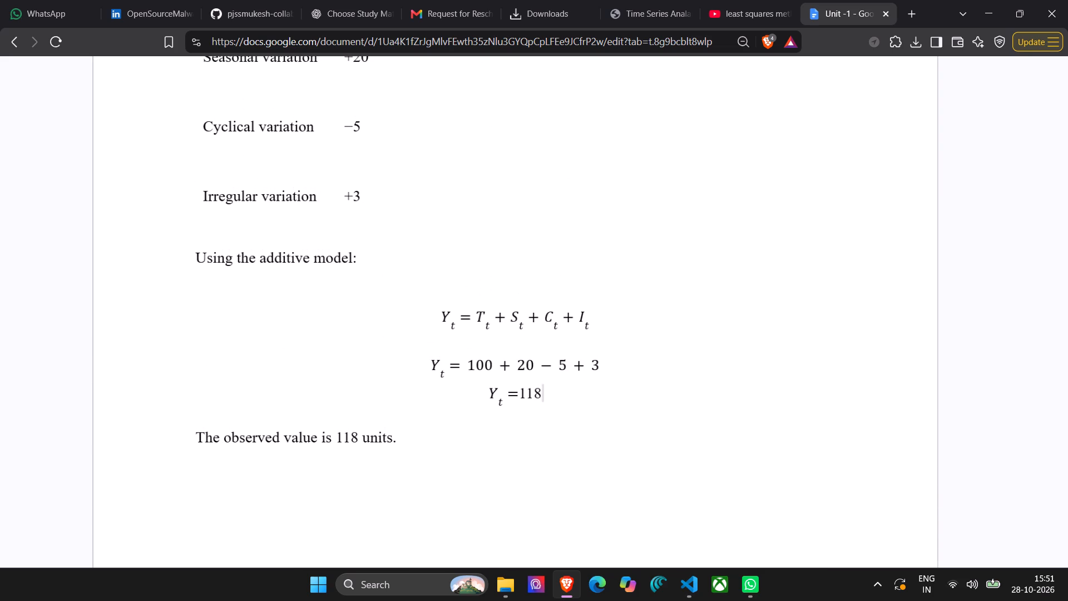
{"action": "key", "text": "BackSpace"}
{"action": "key", "text": "Down"}
{"action": "key", "text": "Down"}
{"action": "key", "text": "BackSpace"}
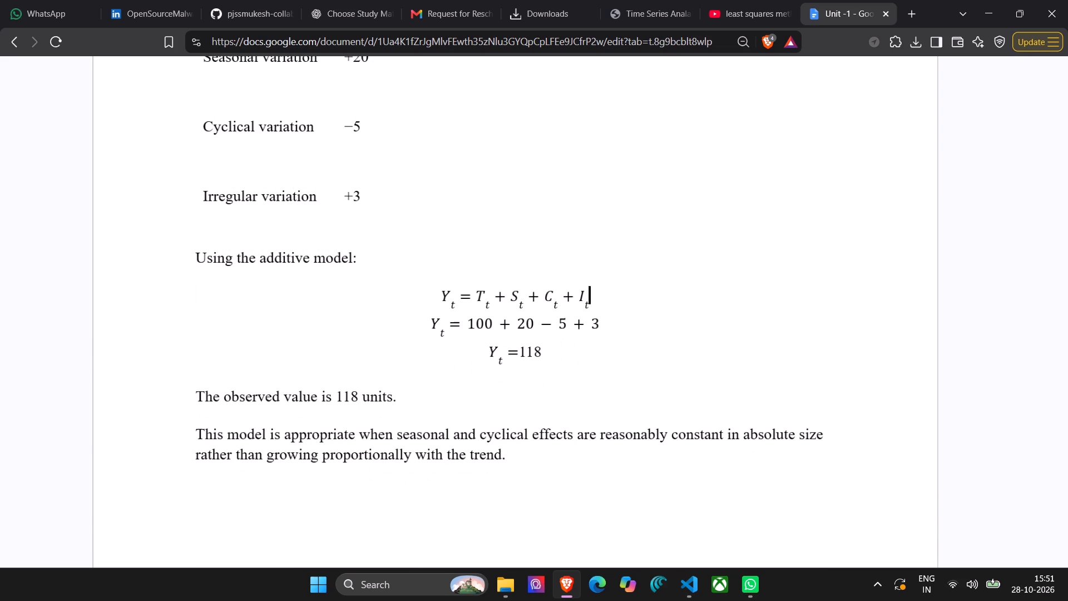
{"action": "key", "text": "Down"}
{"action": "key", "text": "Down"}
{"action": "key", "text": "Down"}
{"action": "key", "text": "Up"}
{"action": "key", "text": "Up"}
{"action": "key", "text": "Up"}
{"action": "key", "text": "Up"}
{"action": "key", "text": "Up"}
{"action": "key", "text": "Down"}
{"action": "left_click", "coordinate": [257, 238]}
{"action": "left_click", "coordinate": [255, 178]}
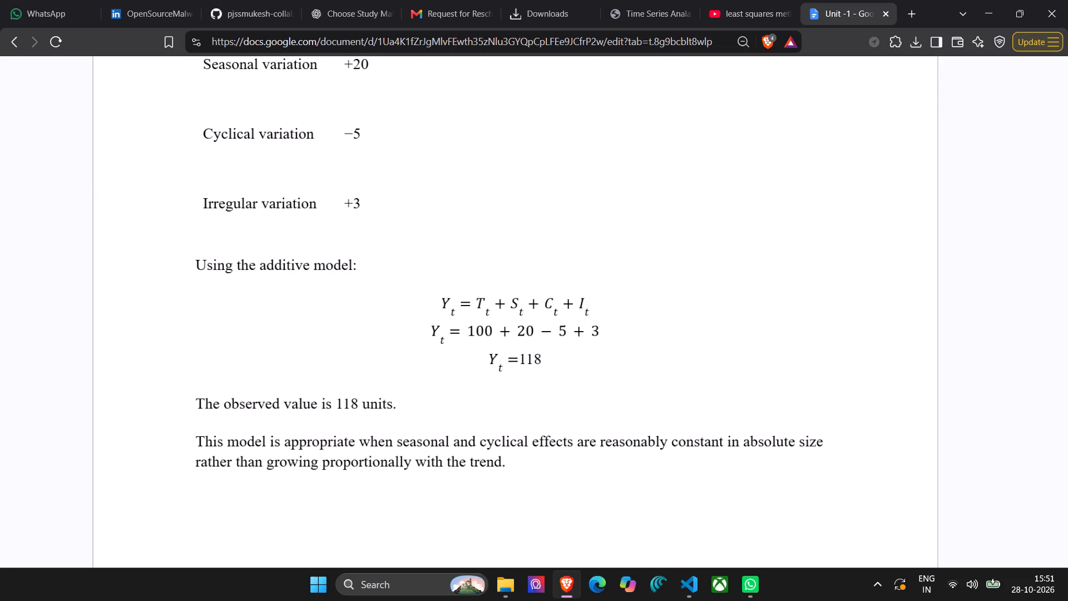
Remove the paragraph spacing before and after the text in all cells of the Component and Value table.
{"action": "scroll", "coordinate": [255, 178], "scroll_direction": "up", "scroll_amount": 1}
{"action": "left_click", "coordinate": [233, 263]}
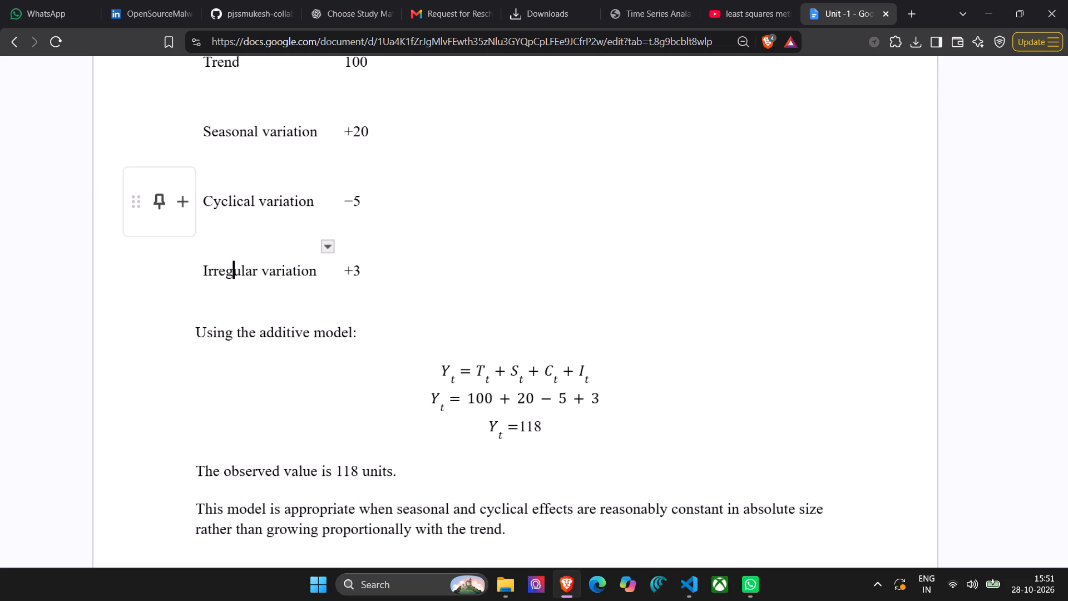
{"action": "scroll", "coordinate": [253, 214], "scroll_direction": "up", "scroll_amount": 3}
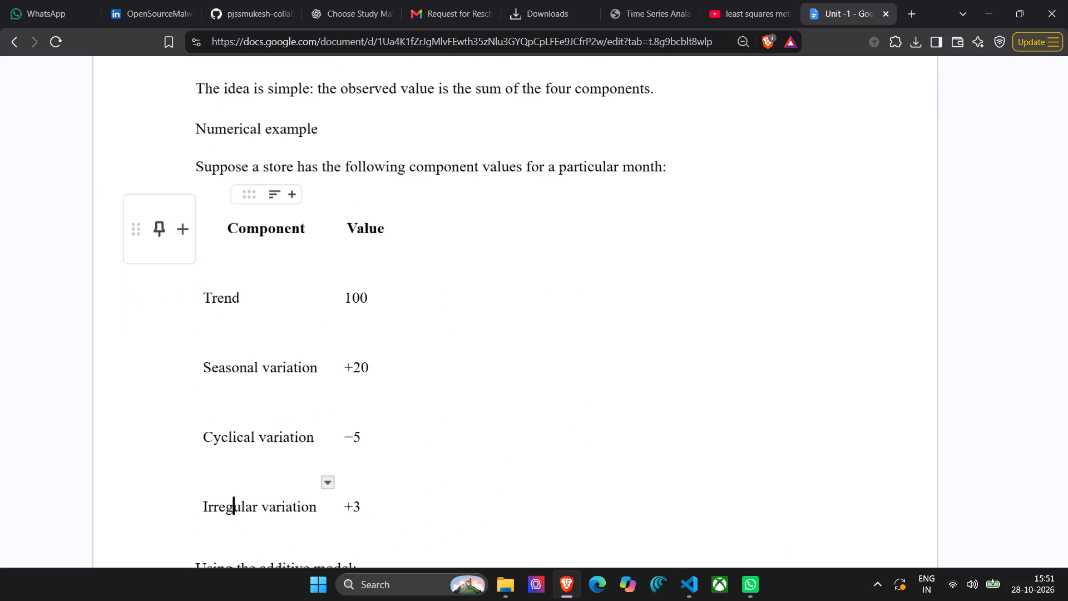
{"action": "left_click_drag", "start_coordinate": [229, 221], "coordinate": [344, 497]}
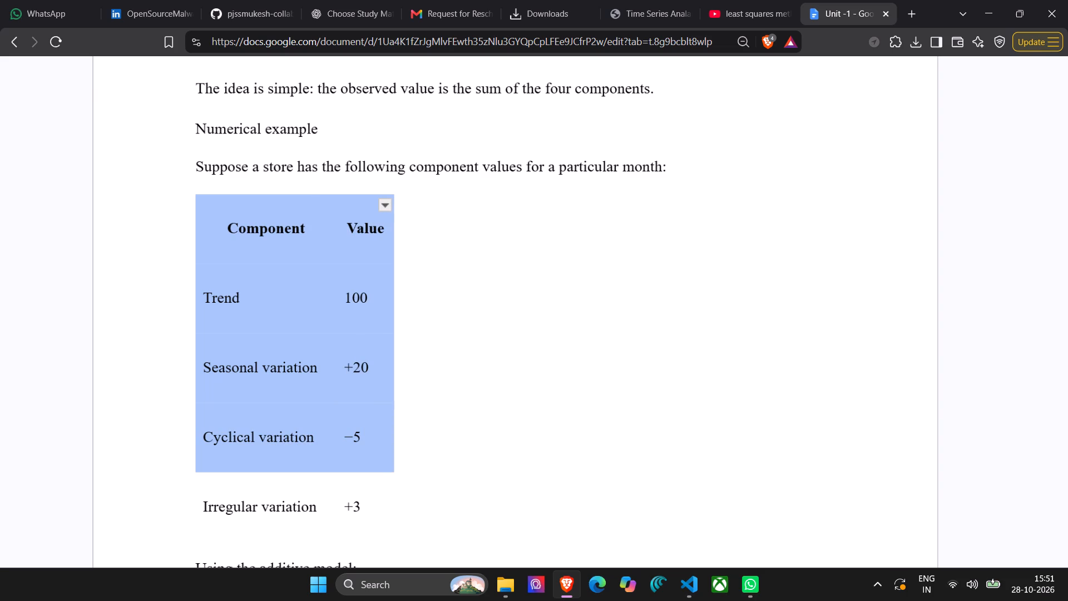
{"action": "left_click_drag", "start_coordinate": [344, 497], "coordinate": [344, 525]}
{"action": "scroll", "coordinate": [637, 102], "scroll_direction": "up", "scroll_amount": 2}
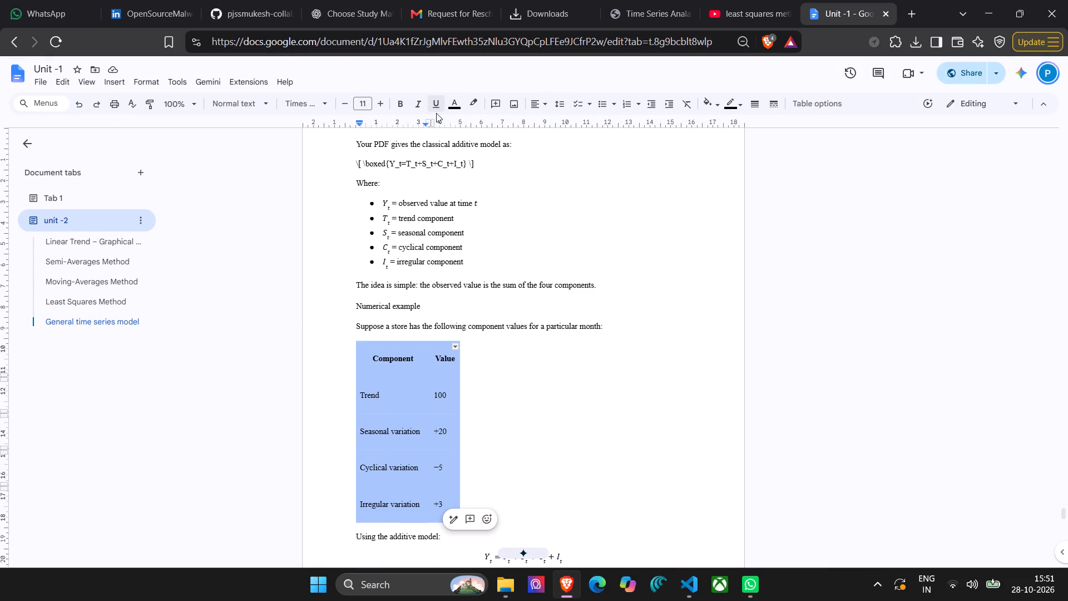
{"action": "left_click", "coordinate": [567, 100]}
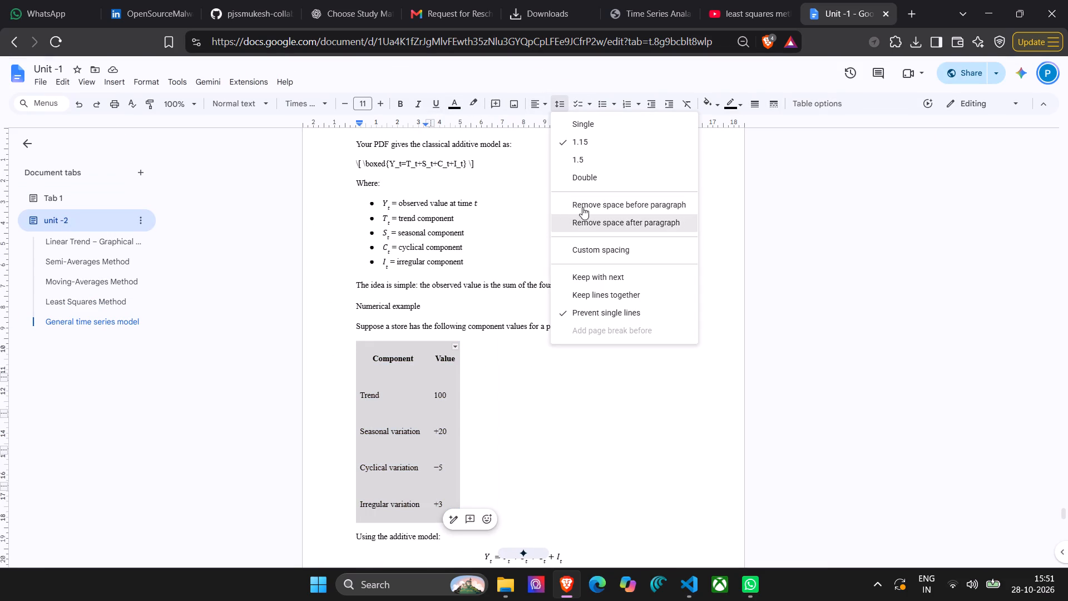
{"action": "left_click", "coordinate": [585, 205]}
{"action": "left_click", "coordinate": [559, 106]}
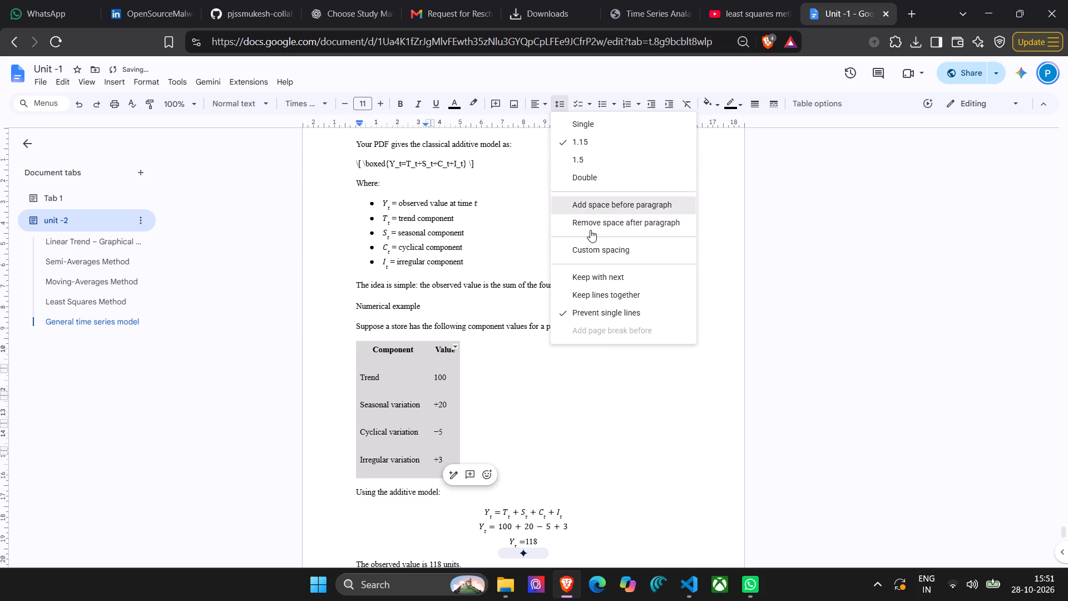
{"action": "left_click", "coordinate": [590, 230]}
Set a visible border width on all cells of the Component and Value table.
{"action": "left_click", "coordinate": [758, 106]}
{"action": "left_click", "coordinate": [780, 179]}
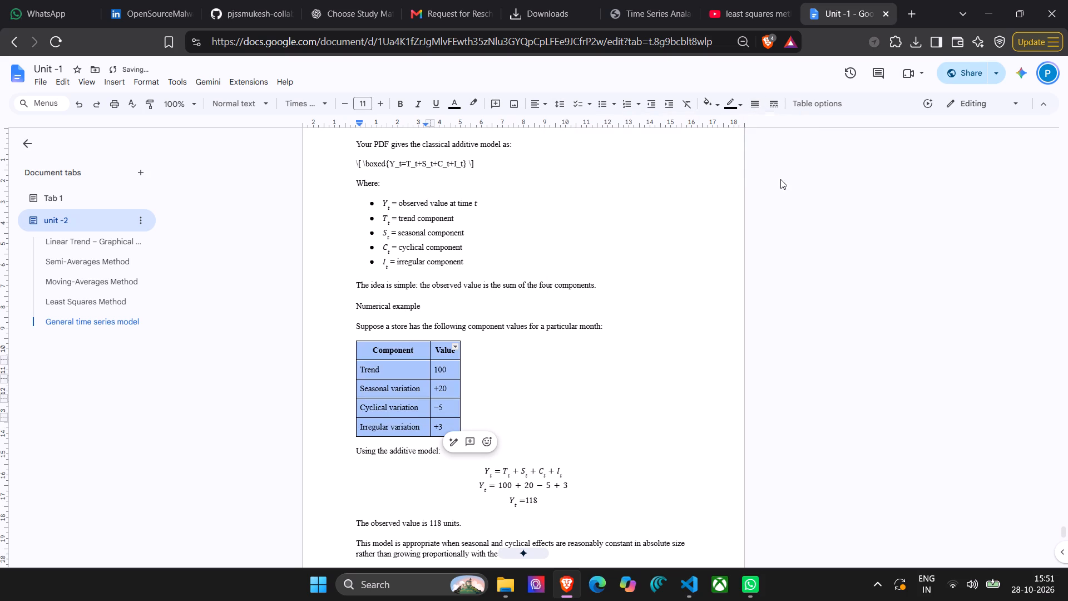
{"action": "left_click", "coordinate": [385, 318]}
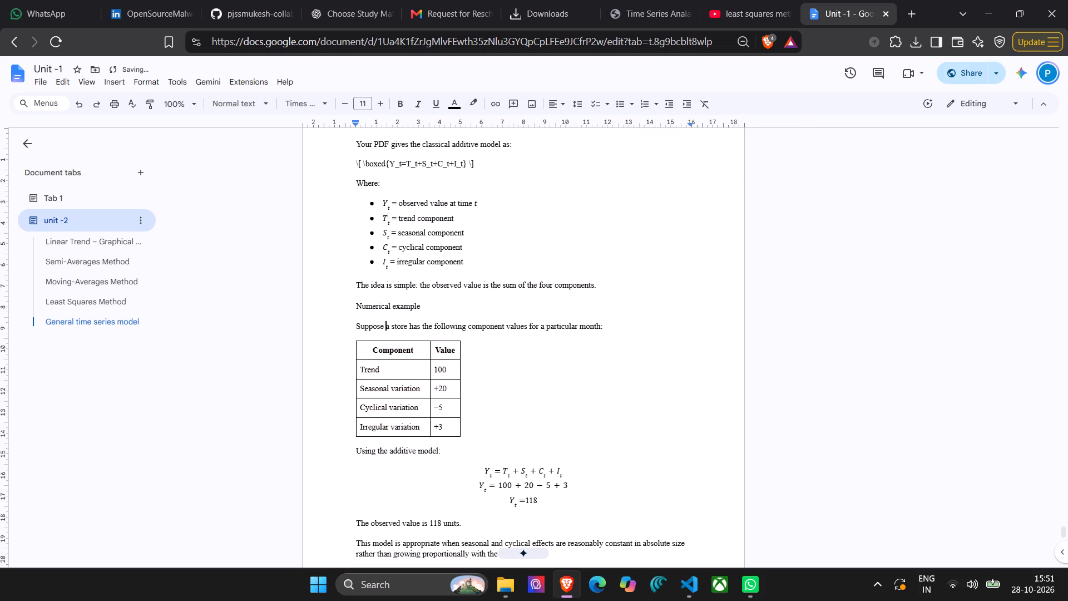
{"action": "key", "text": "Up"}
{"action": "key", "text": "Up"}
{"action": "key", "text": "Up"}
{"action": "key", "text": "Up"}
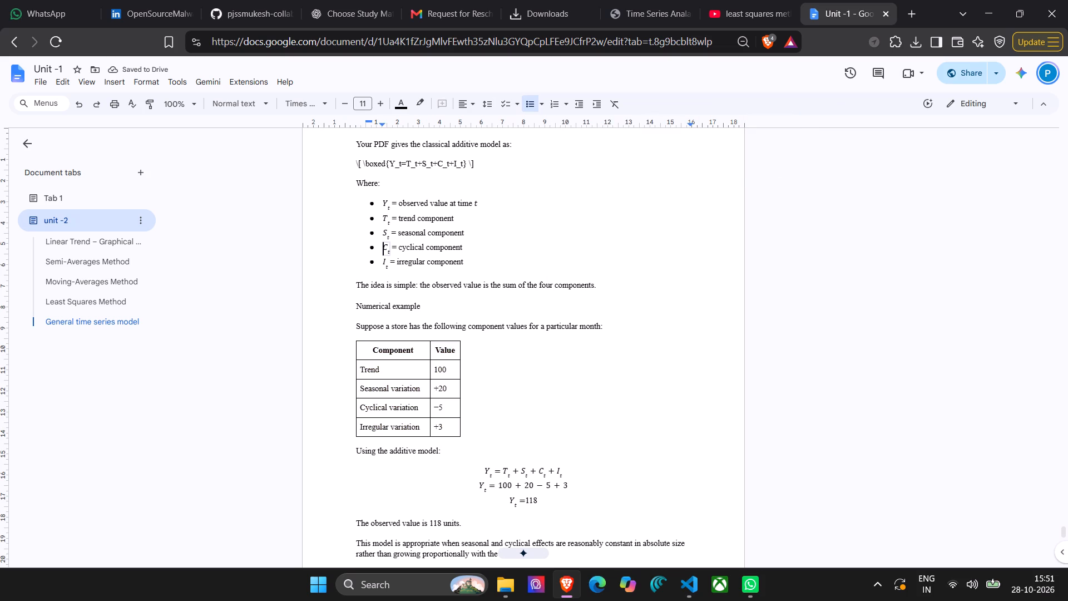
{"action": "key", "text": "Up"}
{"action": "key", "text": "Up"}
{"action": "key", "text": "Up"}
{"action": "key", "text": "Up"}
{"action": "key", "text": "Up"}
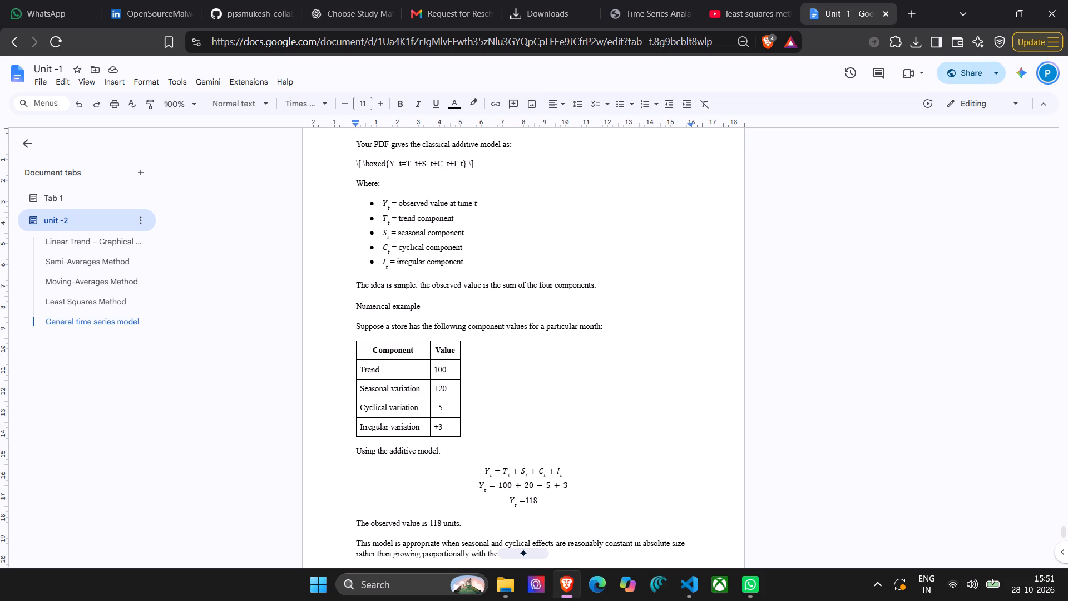
Replace the raw "\[ \boxed{Y_t=T_t+S_t+C_t+I_t} \]" code under the classical additive model sentence with a copy of the multiplicative model equation.
{"action": "scroll", "coordinate": [440, 373], "scroll_direction": "down", "scroll_amount": 4}
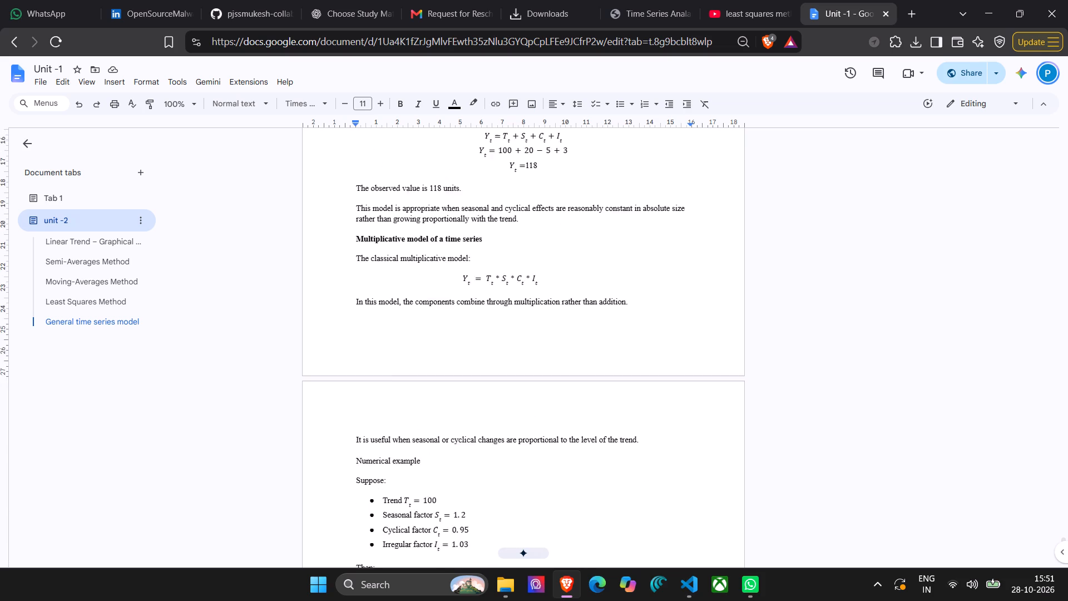
{"action": "scroll", "coordinate": [477, 415], "scroll_direction": "down", "scroll_amount": 1}
{"action": "left_click", "coordinate": [533, 229]}
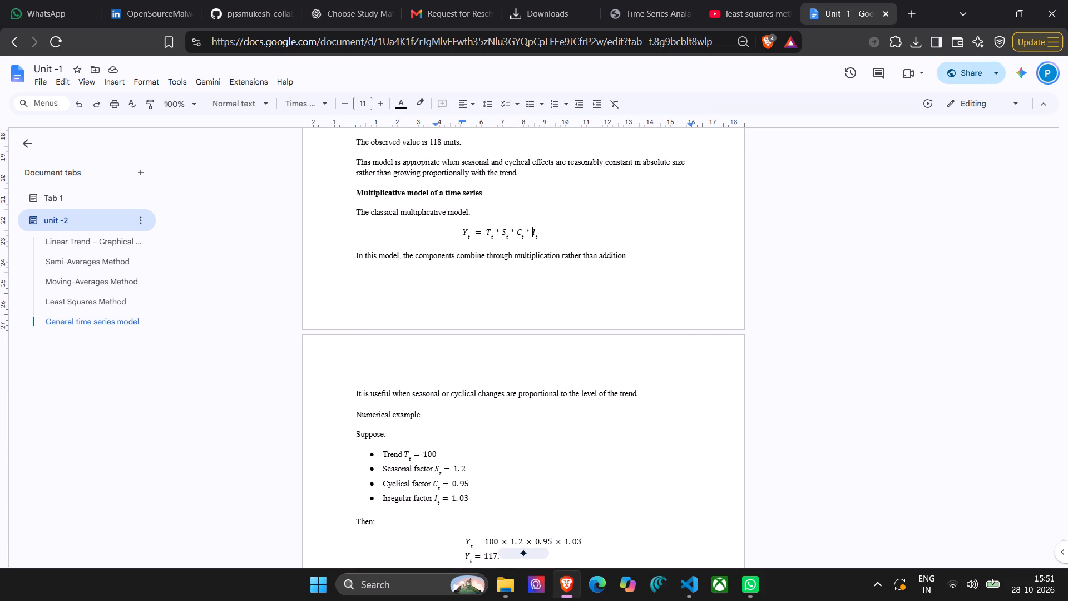
{"action": "left_click_drag", "start_coordinate": [542, 233], "coordinate": [424, 230]}
{"action": "key", "text": "ctrl+c"}
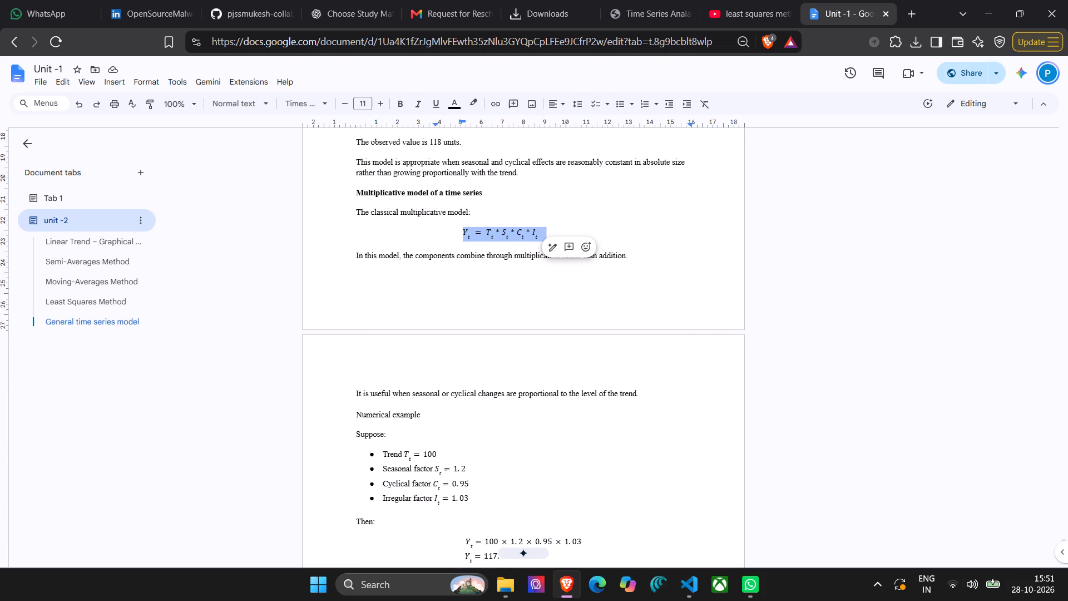
{"action": "scroll", "coordinate": [491, 172], "scroll_direction": "up", "scroll_amount": 5}
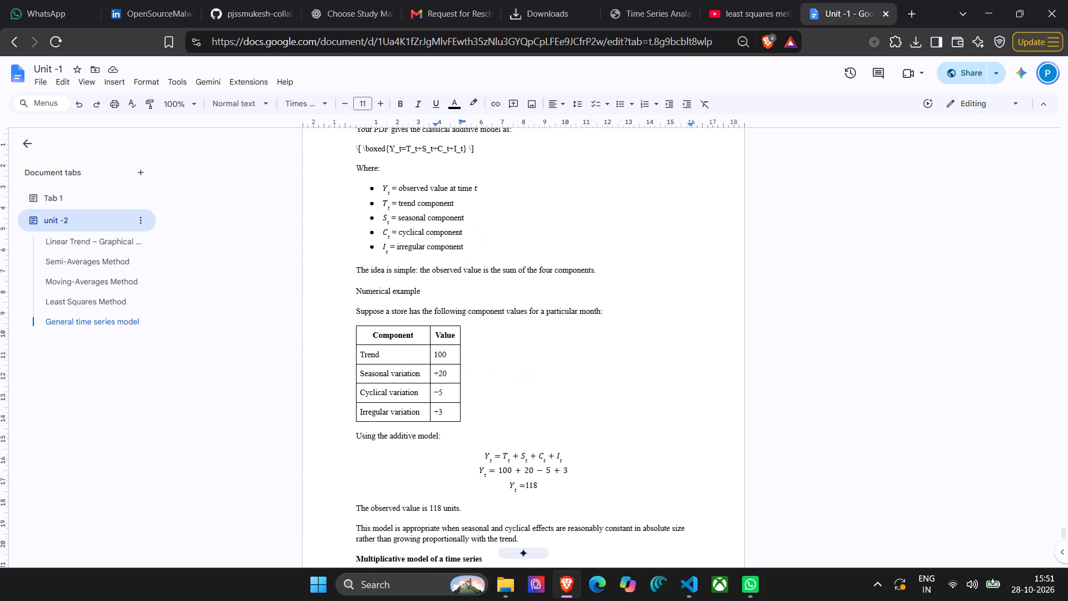
{"action": "left_click_drag", "start_coordinate": [495, 143], "coordinate": [423, 140]}
{"action": "left_click_drag", "start_coordinate": [491, 192], "coordinate": [347, 187]}
{"action": "key", "text": "ctrl+v"}
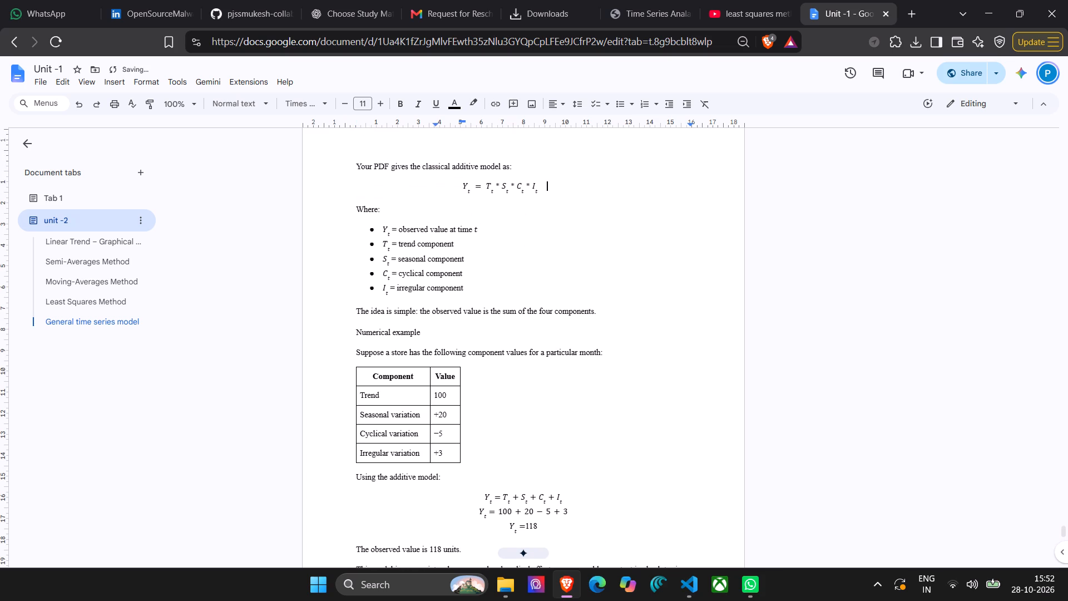
Replace the multiplication sign before I_t with a plus sign in the equation under the classical additive model sentence.
{"action": "key", "text": "Left"}
{"action": "key", "text": "Left"}
{"action": "key", "text": "Left"}
{"action": "key", "text": "Left"}
{"action": "key", "text": "Left"}
{"action": "key", "text": "Left"}
{"action": "key", "text": "Left"}
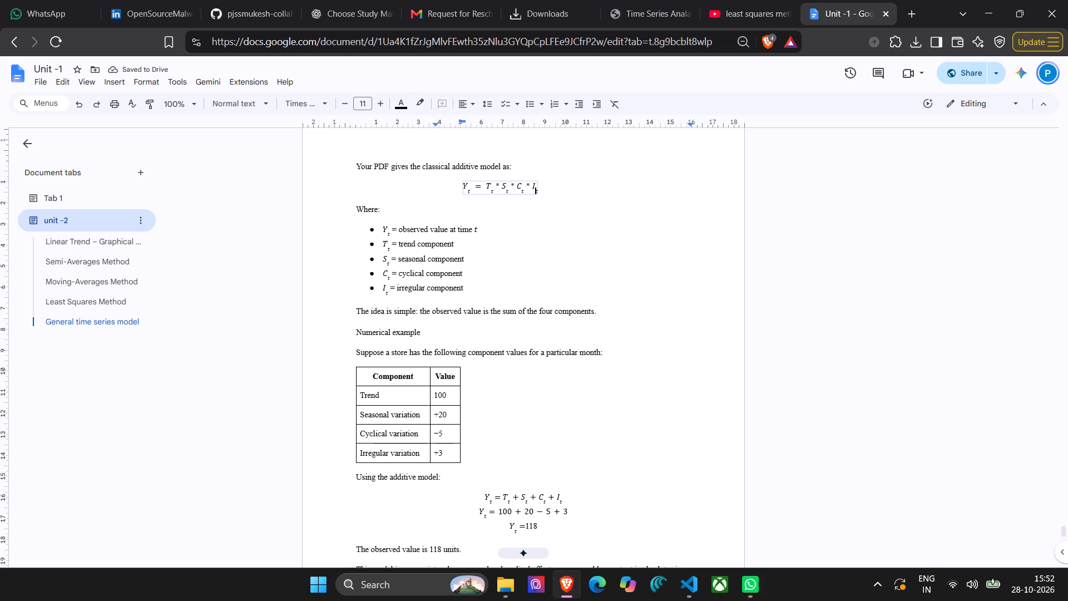
{"action": "key", "text": "Left"}
{"action": "key", "text": "Left"}
{"action": "key", "text": "Left"}
{"action": "key", "text": "BackSpace"}
{"action": "key", "text": "shift+plus"}
Replace the multiplication sign before C_t with a plus sign in the same additive model equation.
{"action": "key", "text": "Left"}
{"action": "key", "text": "Left"}
{"action": "key", "text": "Left"}
{"action": "key", "text": "Left"}
{"action": "key", "text": "Left"}
{"action": "key", "text": "BackSpace"}
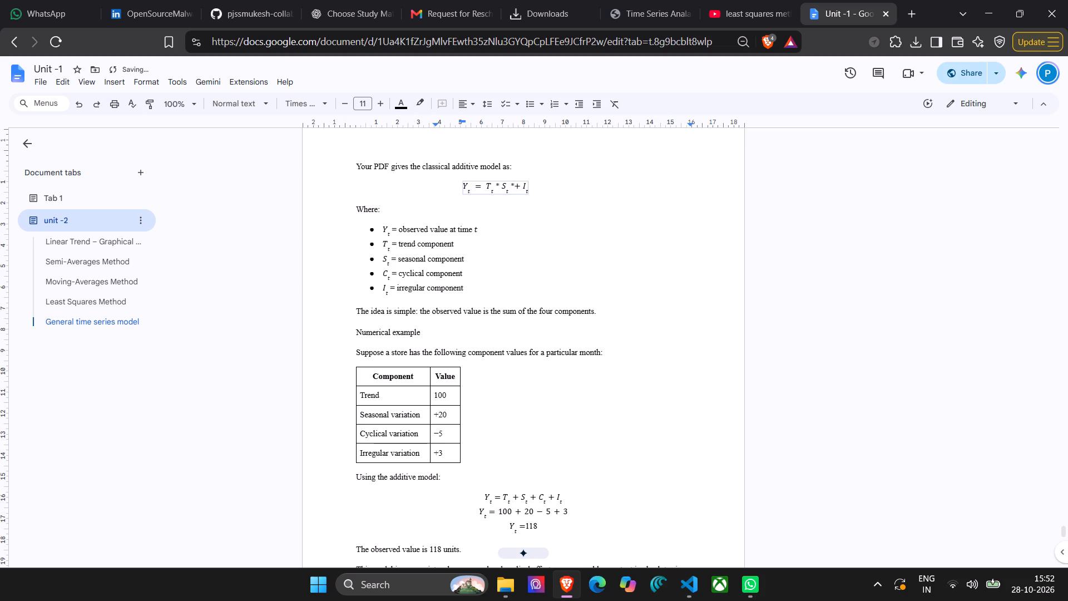
{"action": "key", "text": "ctrl+z"}
{"action": "key", "text": "Left"}
{"action": "key", "text": "BackSpace"}
{"action": "key", "text": "shift+plus"}
Replace the multiplication sign before S_t with a plus sign in the same additive model equation.
{"action": "key", "text": "Left"}
{"action": "key", "text": "Left"}
{"action": "key", "text": "Left"}
{"action": "key", "text": "Left"}
{"action": "key", "text": "Left"}
{"action": "key", "text": "Left"}
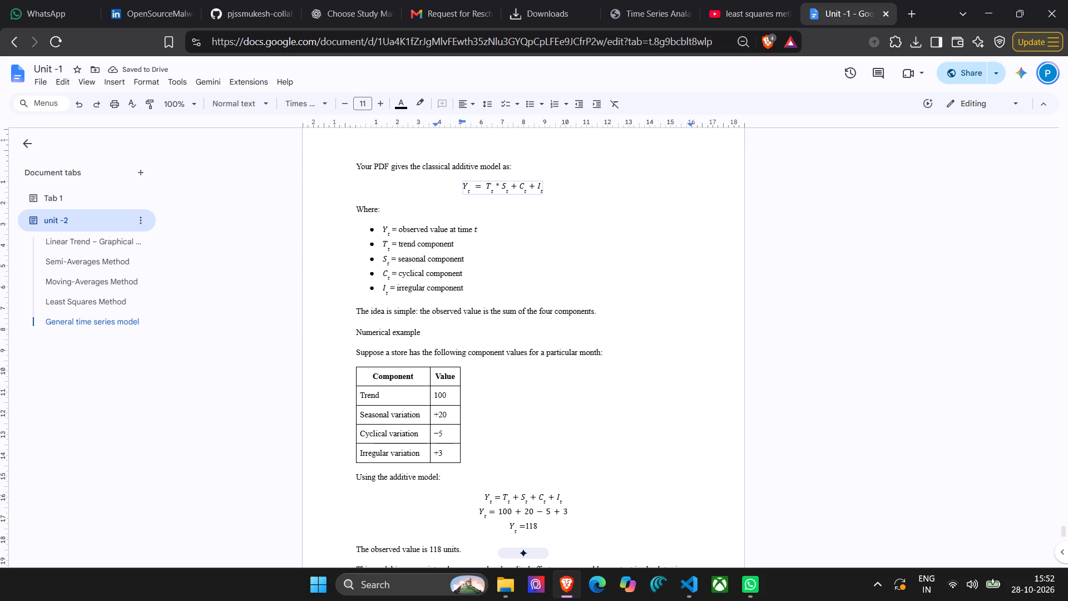
{"action": "key", "text": "BackSpace"}
{"action": "key", "text": "shift+underscore"}
{"action": "key", "text": "ctrl+z"}
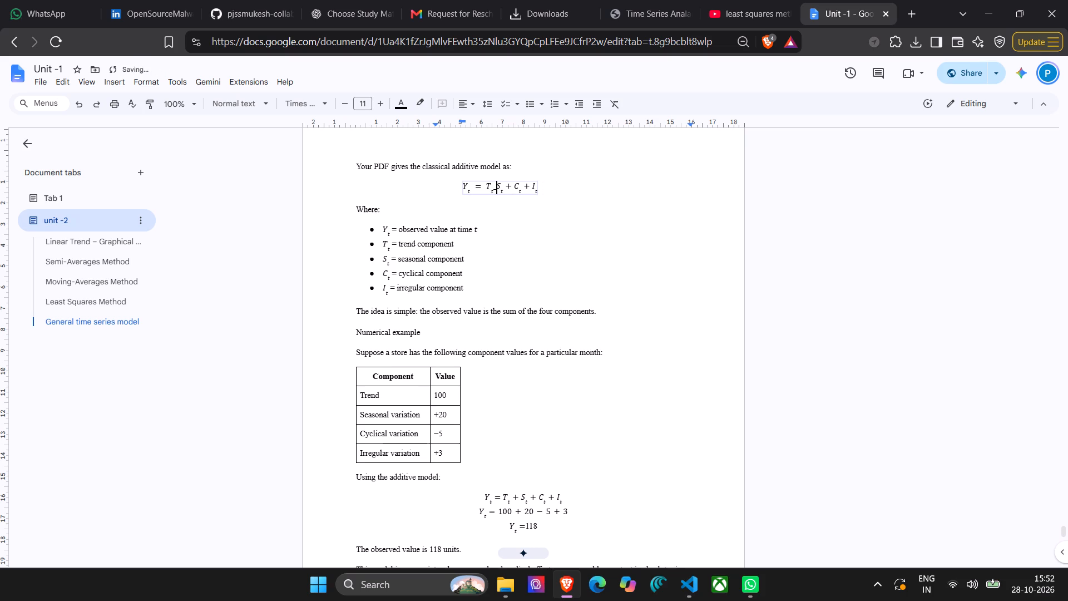
{"action": "key", "text": "shift+plus"}
Delete the stray underscore after T_t so the equation reads Y_t = T_t + S_t + C_t + I_t.
{"action": "key", "text": "Left"}
{"action": "key", "text": "Left"}
{"action": "key", "text": "Down"}
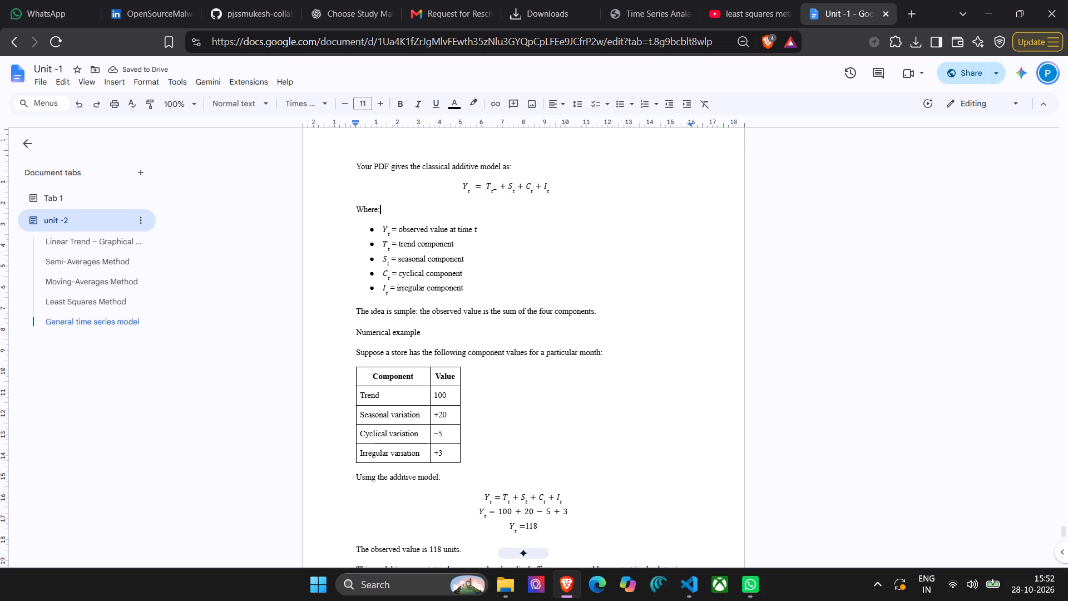
{"action": "key", "text": "Up"}
{"action": "double_click", "coordinate": [498, 193]}
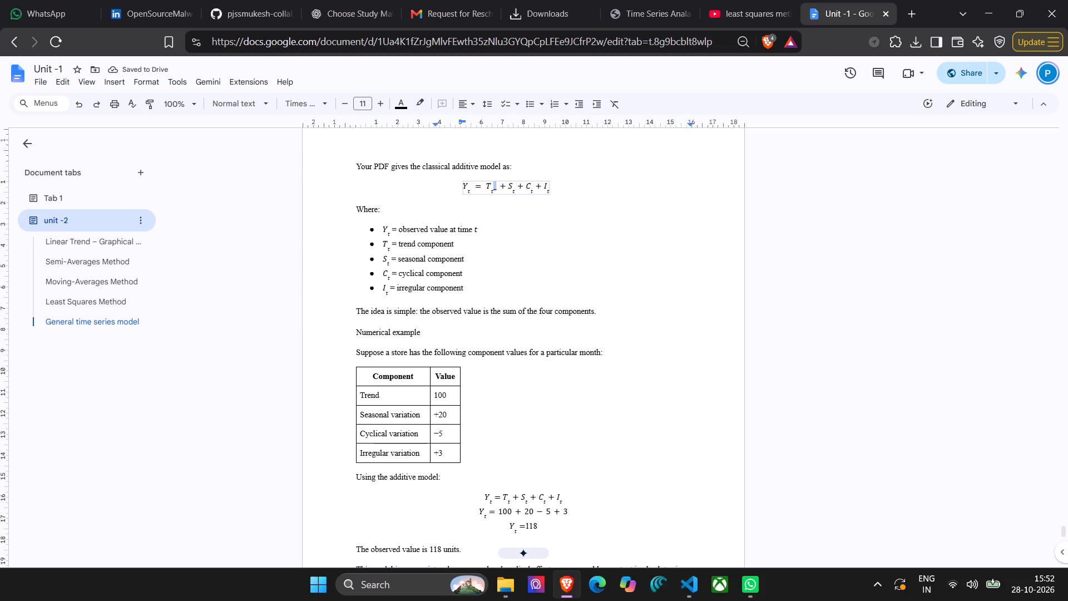
{"action": "left_click", "coordinate": [497, 193]}
{"action": "double_click", "coordinate": [497, 193]}
{"action": "key", "text": "BackSpace"}
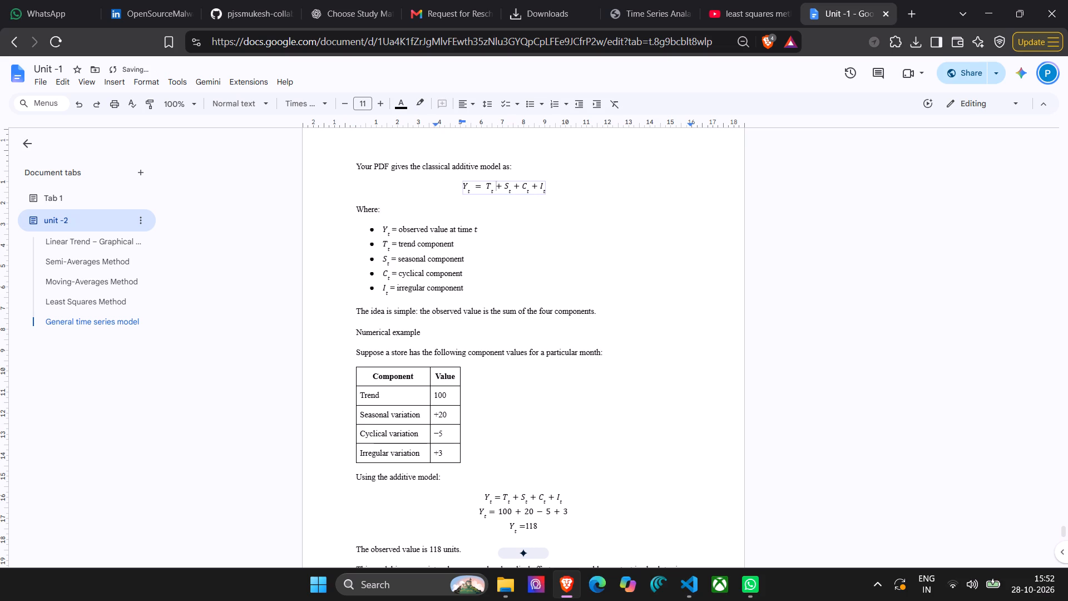
{"action": "key", "text": "BackSpace"}
{"action": "key", "text": "ctrl+z"}
{"action": "key", "text": "Right"}
{"action": "key", "text": "Right"}
{"action": "key", "text": "Right"}
{"action": "key", "text": "Right"}
{"action": "left_click", "coordinate": [612, 195]}
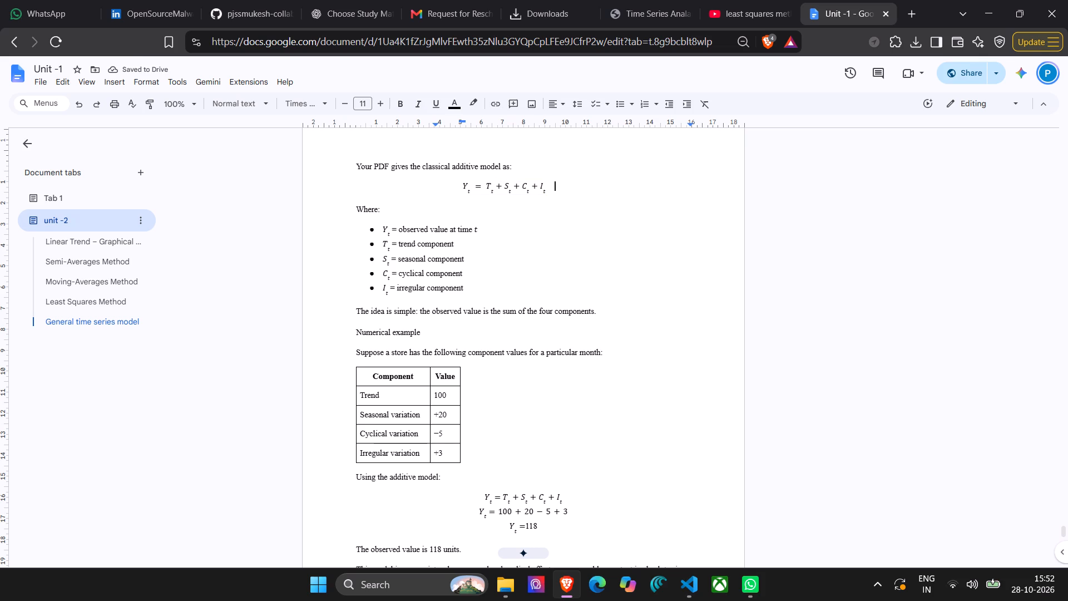
Delete the sentence "Your PDF gives the classical additive model as:" together with its empty line above the equation.
{"action": "scroll", "coordinate": [612, 195], "scroll_direction": "up", "scroll_amount": 2}
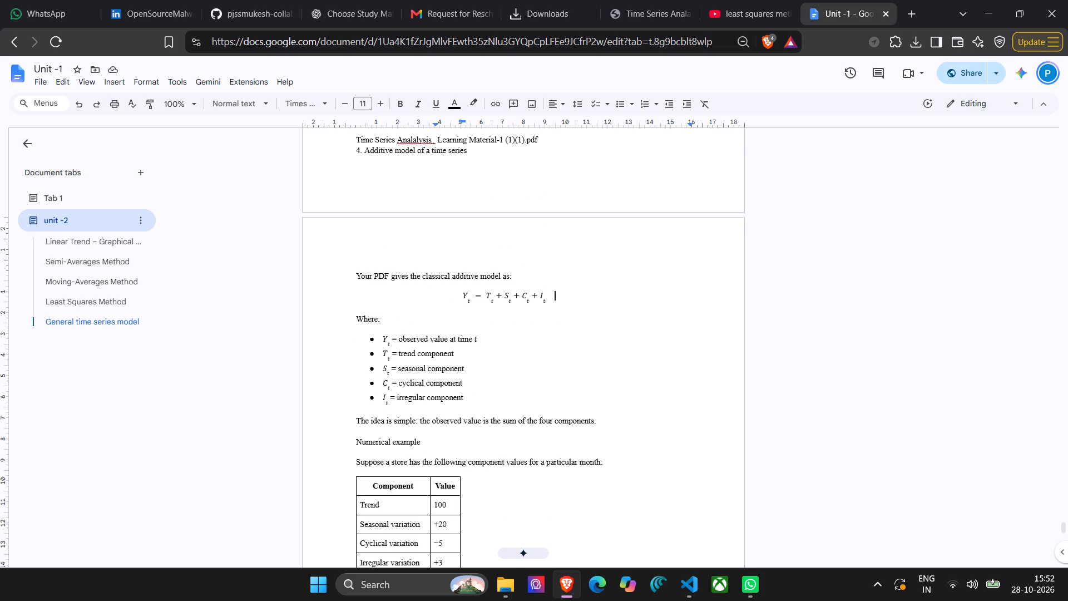
{"action": "left_click_drag", "start_coordinate": [521, 279], "coordinate": [359, 277]}
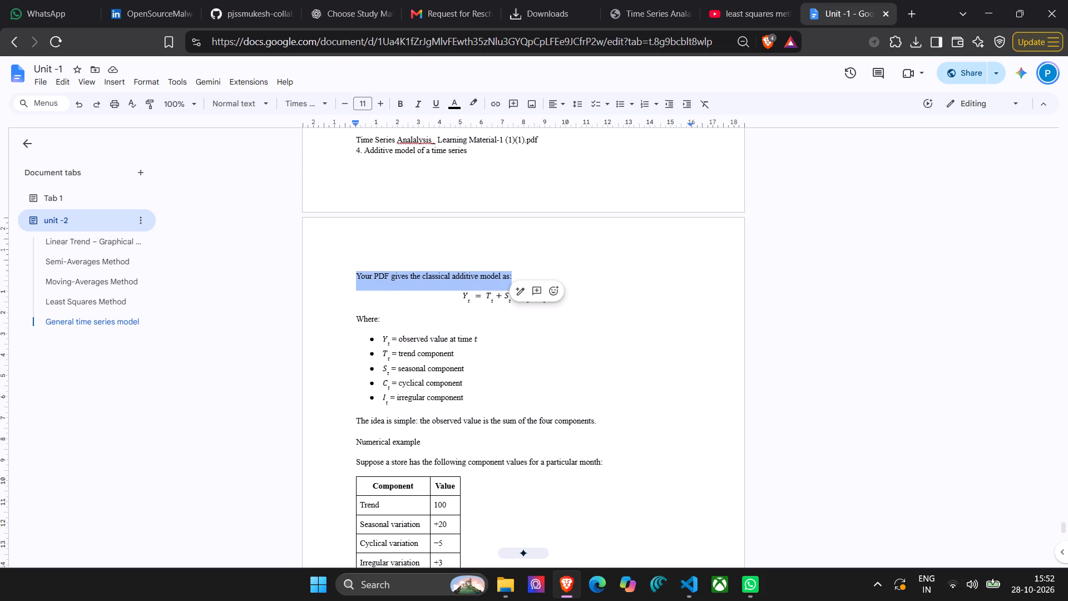
{"action": "key", "text": "BackSpace"}
{"action": "key", "text": "BackSpace"}
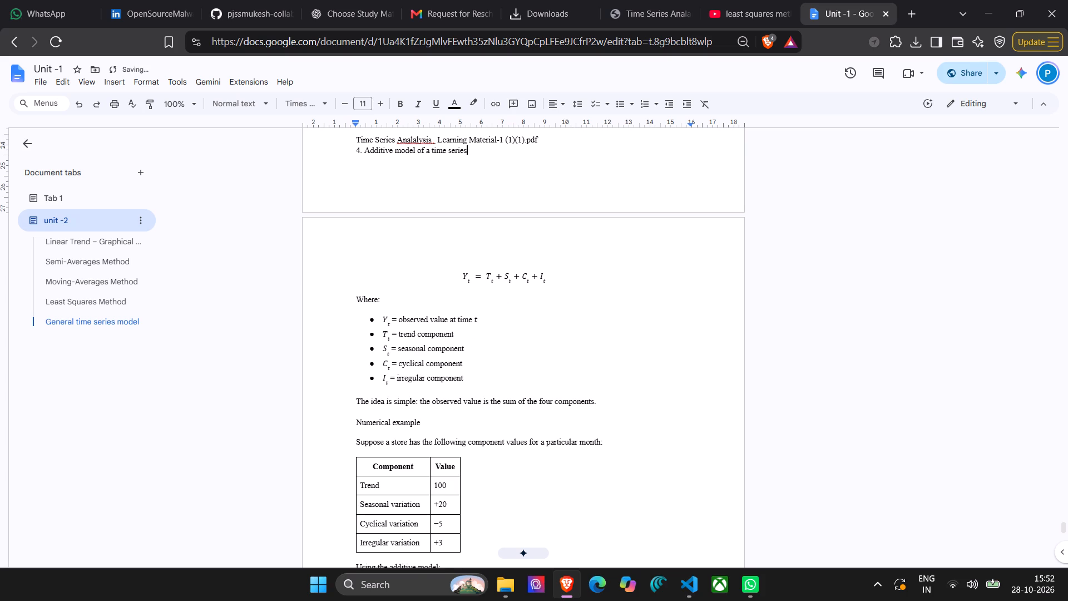
Delete the "Time Series Analalysis_ Learning Material-1 (1)(1).pdf" reference line above the additive model heading.
{"action": "left_click_drag", "start_coordinate": [561, 141], "coordinate": [338, 139]}
{"action": "left_click", "coordinate": [517, 234]}
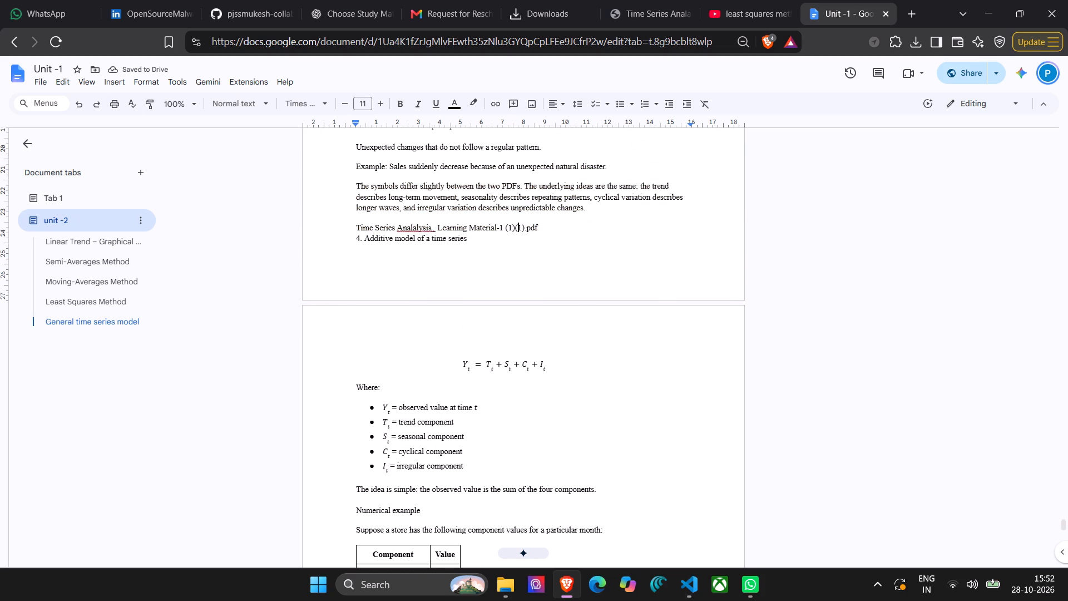
{"action": "left_click_drag", "start_coordinate": [555, 223], "coordinate": [334, 228]}
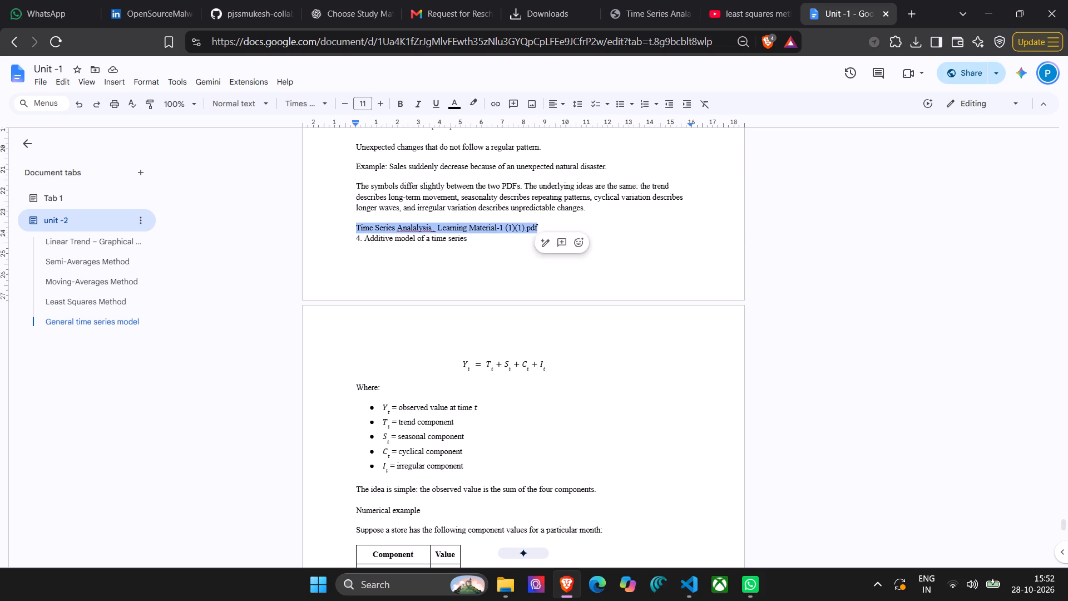
{"action": "key", "text": "BackSpace"}
{"action": "key", "text": "BackSpace"}
Make the heading text "Additive model of a time series" bold.
{"action": "left_click_drag", "start_coordinate": [483, 226], "coordinate": [362, 224]}
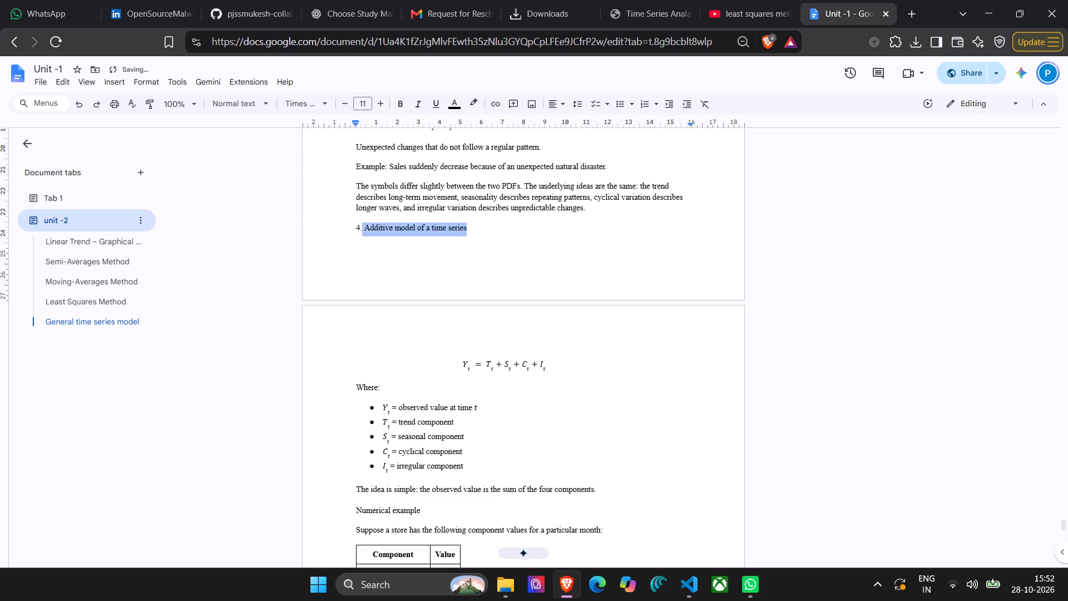
{"action": "left_click_drag", "start_coordinate": [362, 224], "coordinate": [367, 224]}
{"action": "left_click", "coordinate": [403, 108]}
Remove the number "4." from the start of the additive model heading.
{"action": "left_click", "coordinate": [368, 231]}
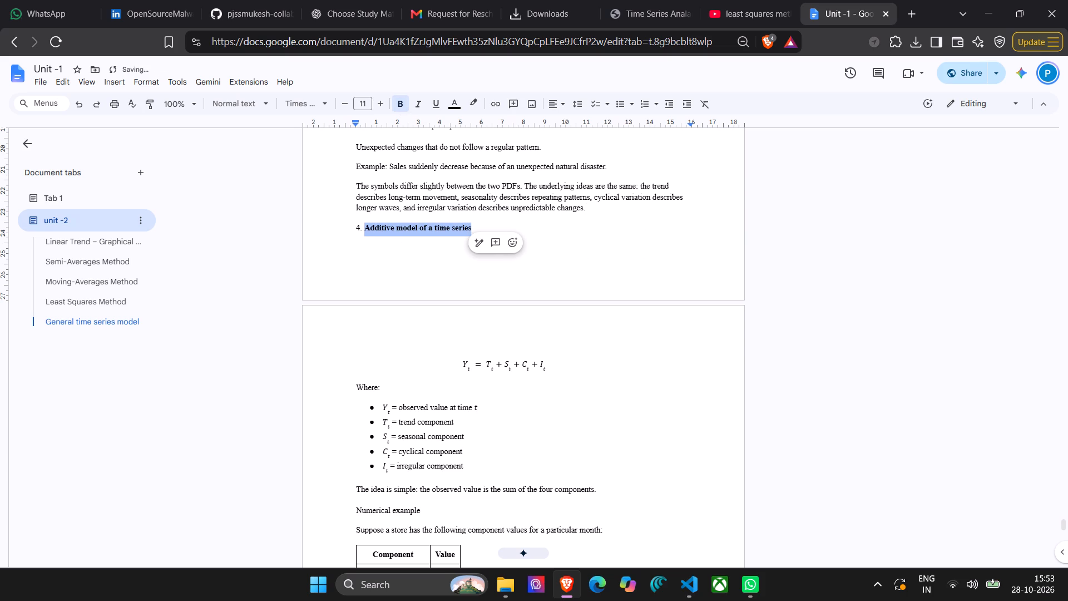
{"action": "left_click", "coordinate": [367, 231]}
{"action": "left_click_drag", "start_coordinate": [365, 229], "coordinate": [350, 228]}
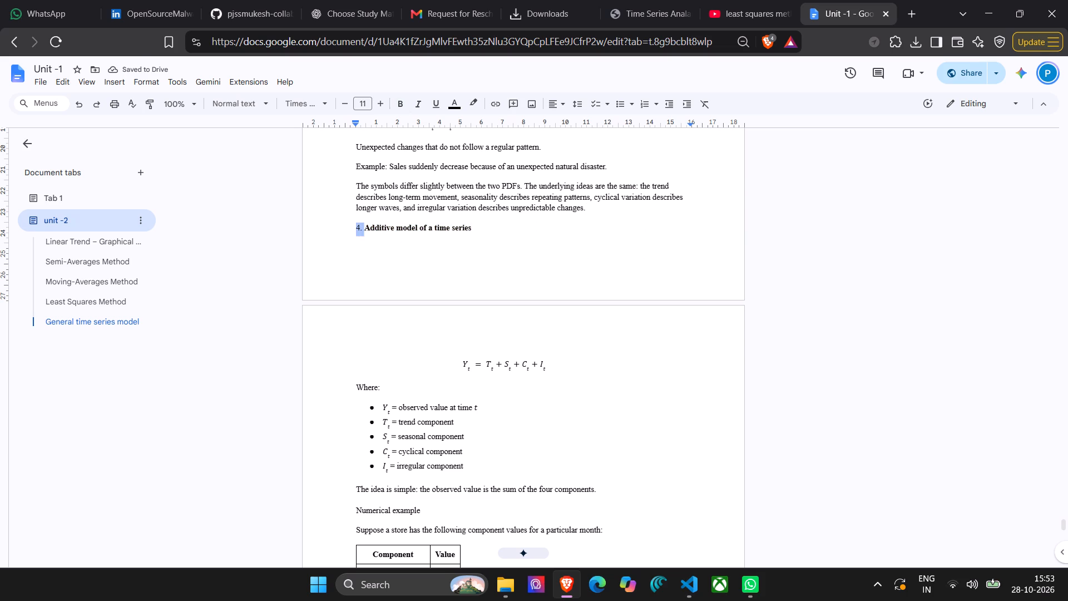
{"action": "key", "text": "BackSpace"}
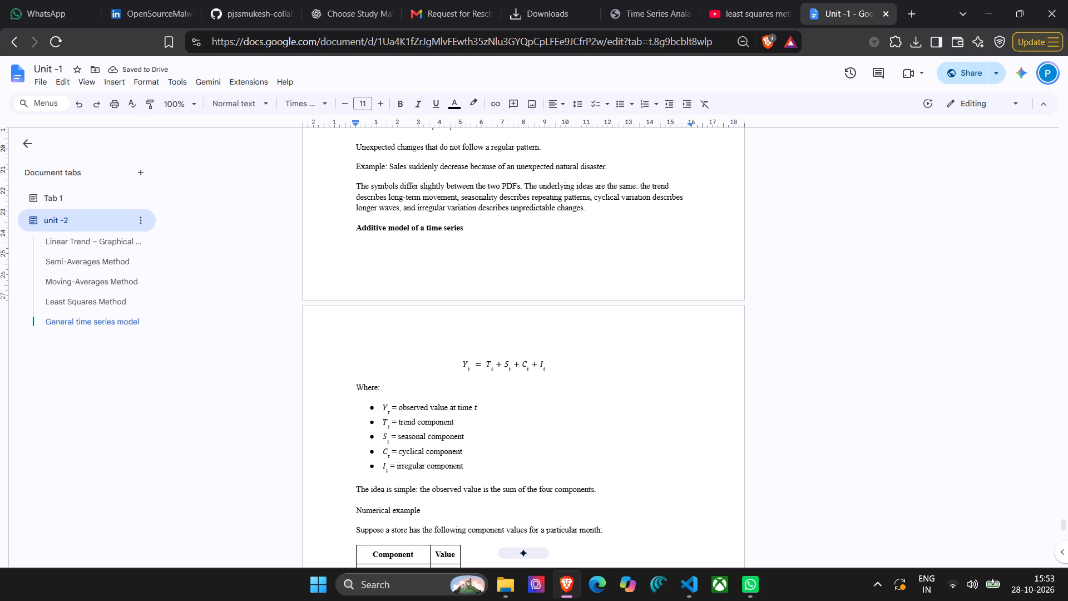
Delete the paragraph starting "The symbols differ slightly between the two PDFs" above the additive model heading.
{"action": "scroll", "coordinate": [612, 197], "scroll_direction": "up", "scroll_amount": 1}
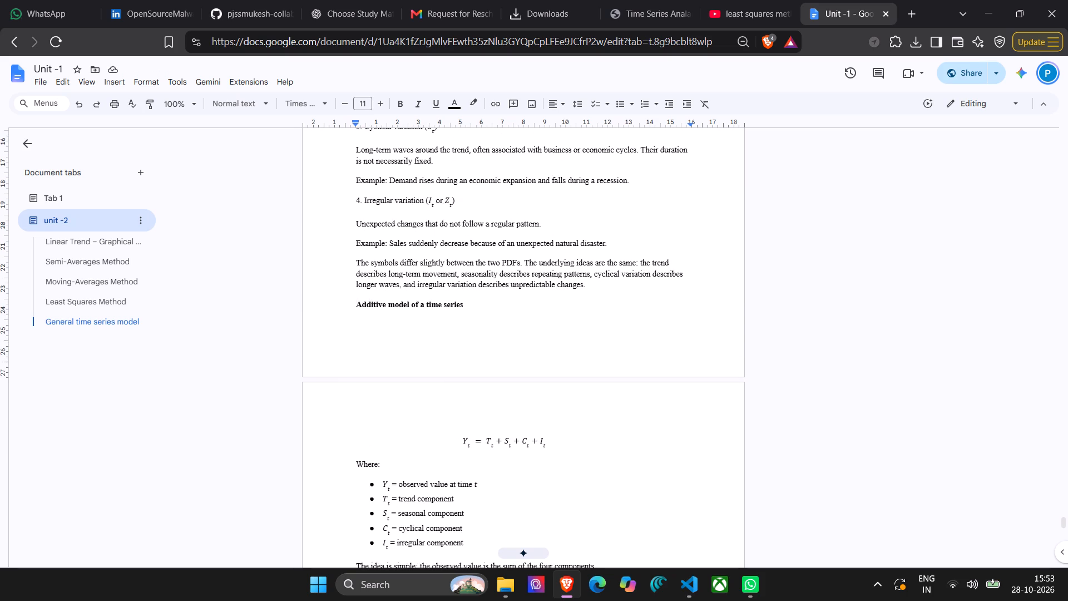
{"action": "left_click_drag", "start_coordinate": [355, 267], "coordinate": [610, 297]}
{"action": "key", "text": "BackSpace"}
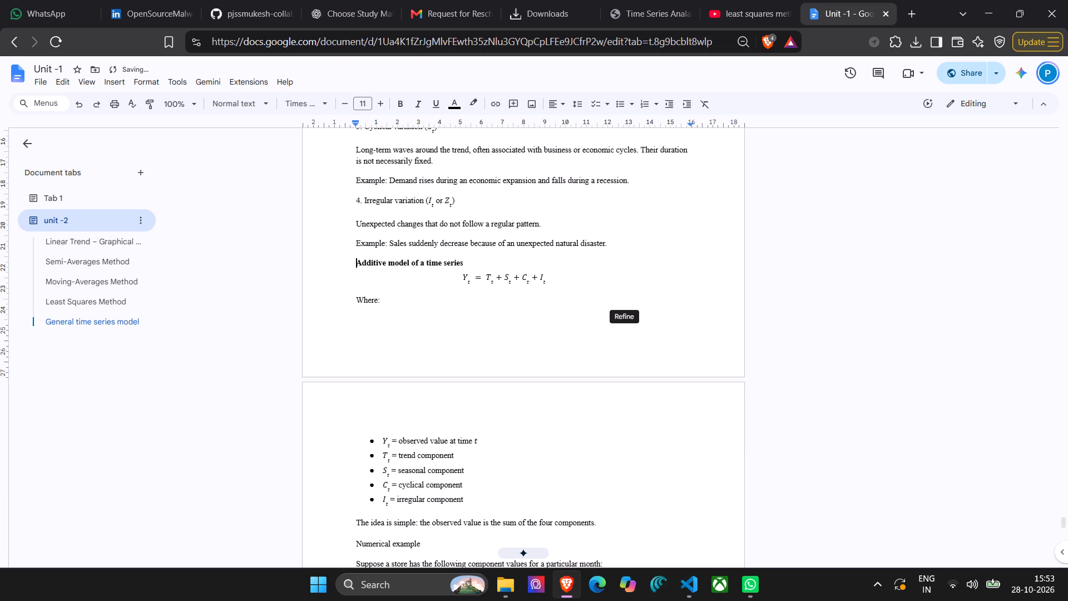
Make the "4. Irregular variation (I_t or Z_t)" heading bold.
{"action": "left_click", "coordinate": [376, 229]}
{"action": "left_click", "coordinate": [383, 209]}
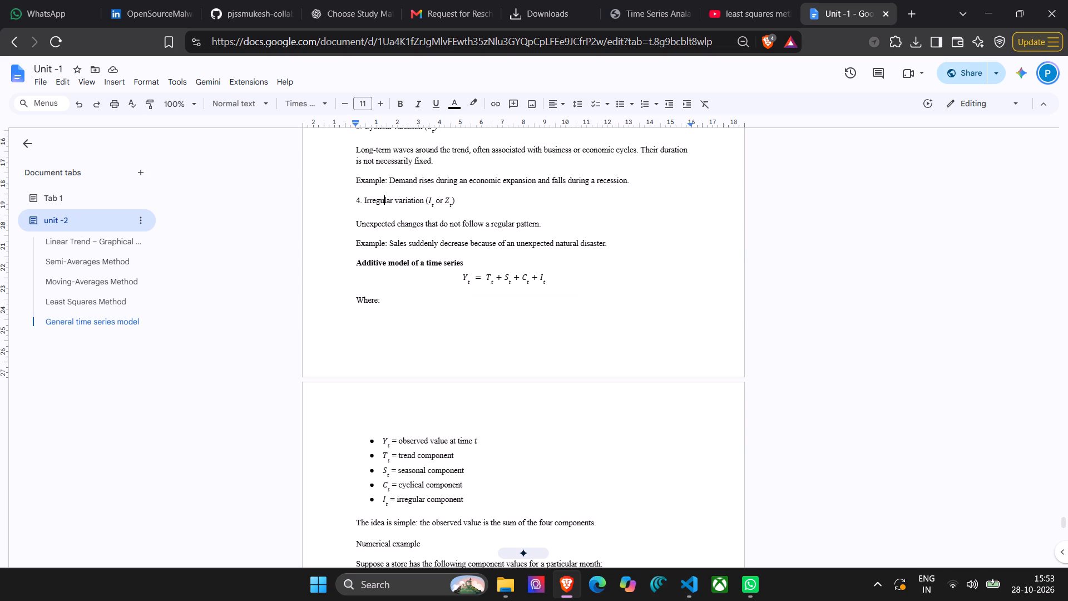
{"action": "left_click", "coordinate": [466, 211]}
{"action": "left_click_drag", "start_coordinate": [466, 205], "coordinate": [347, 196]}
{"action": "left_click", "coordinate": [363, 202]}
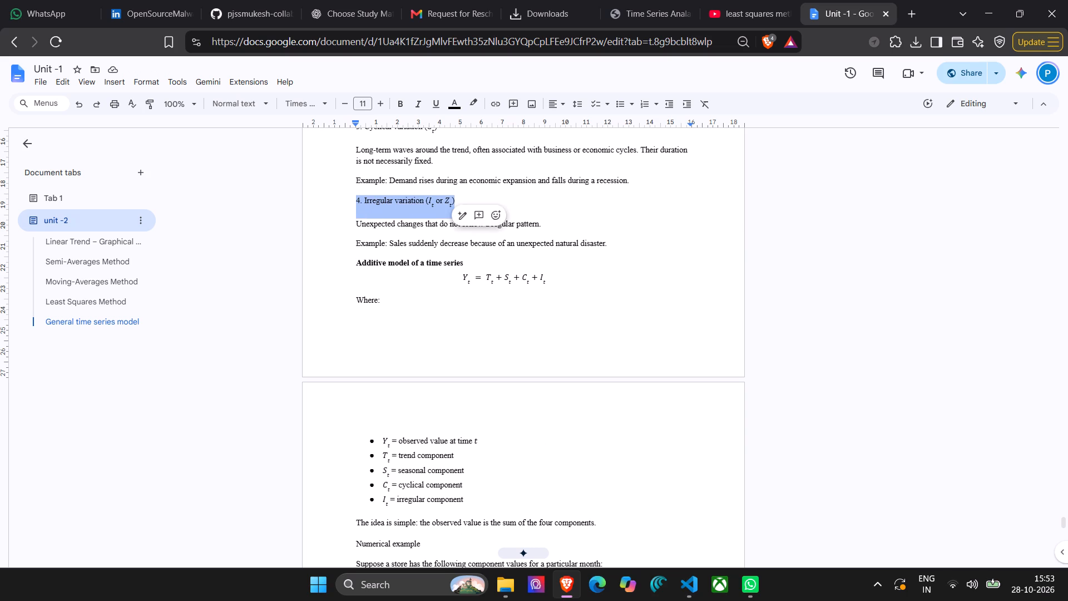
{"action": "left_click_drag", "start_coordinate": [353, 202], "coordinate": [478, 199]}
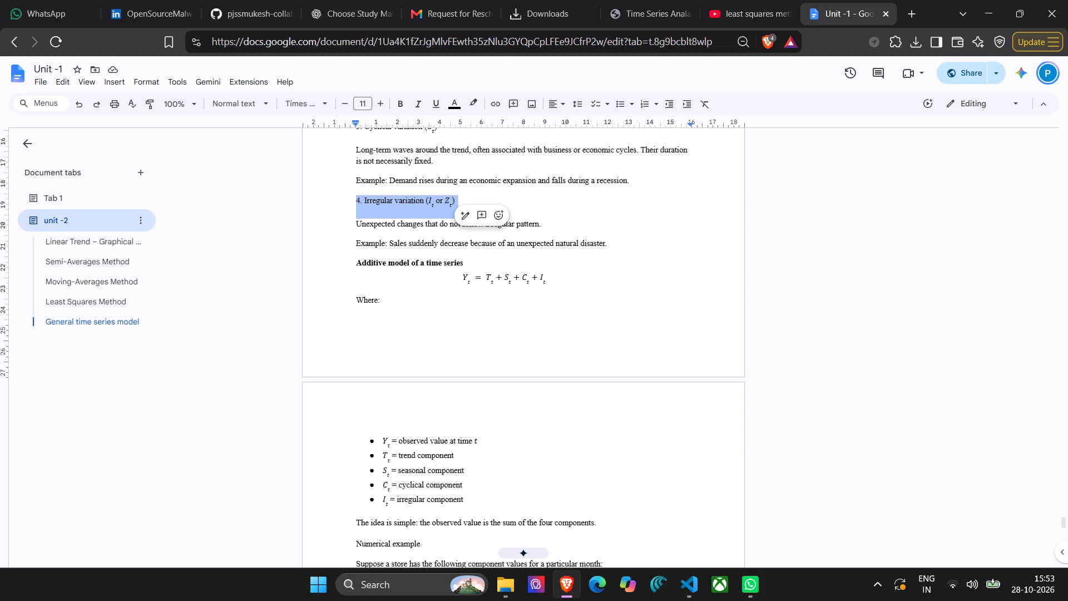
{"action": "left_click", "coordinate": [400, 106]}
Turn the description and example lines under Irregular variation into a bulleted list.
{"action": "scroll", "coordinate": [555, 291], "scroll_direction": "right", "scroll_amount": 1}
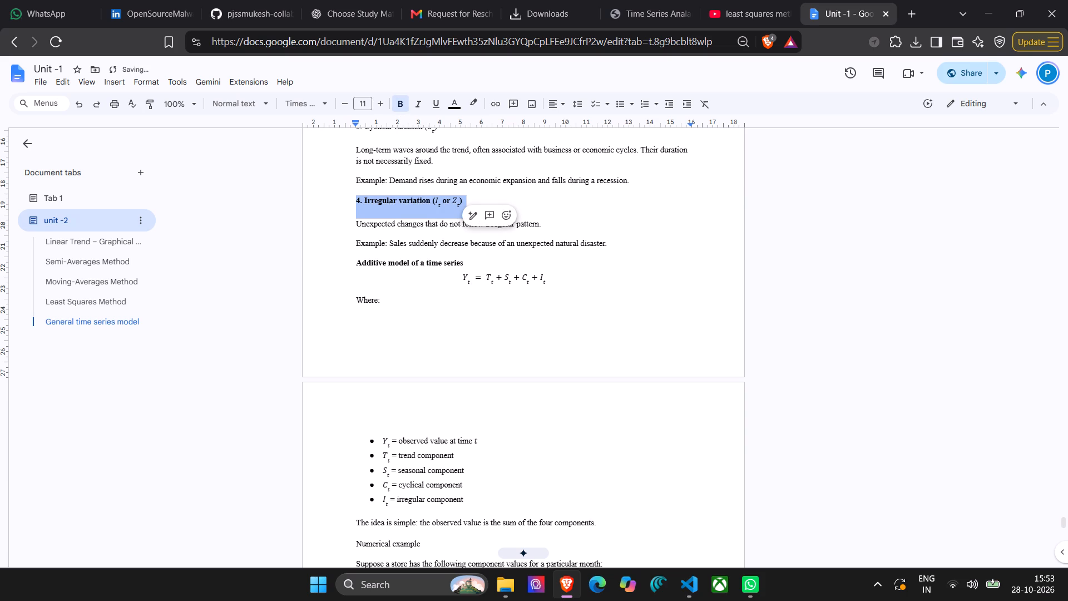
{"action": "scroll", "coordinate": [621, 248], "scroll_direction": "right", "scroll_amount": 1}
{"action": "left_click_drag", "start_coordinate": [621, 248], "coordinate": [323, 232]}
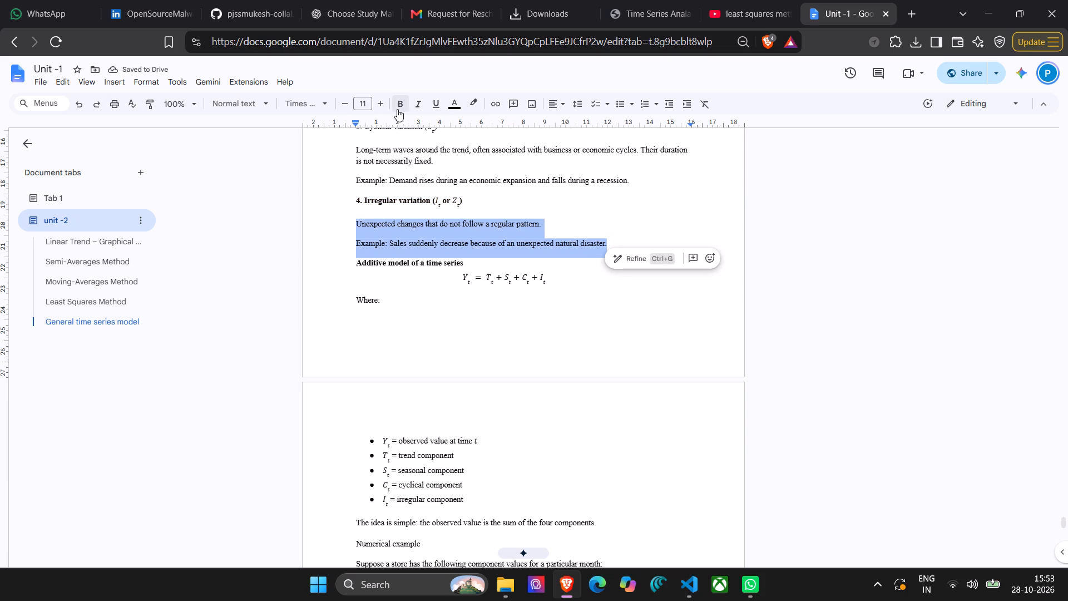
{"action": "left_click", "coordinate": [615, 106]}
{"action": "scroll", "coordinate": [548, 258], "scroll_direction": "up", "scroll_amount": 1}
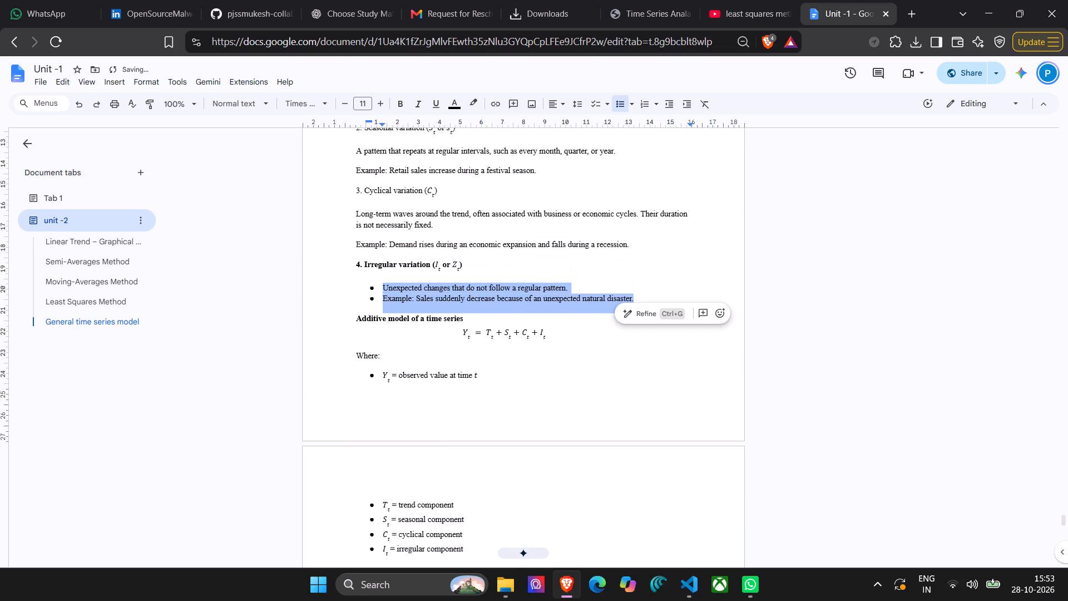
Turn the description and example lines under Cyclical variation and under Seasonal variation into bulleted lists.
{"action": "left_click_drag", "start_coordinate": [647, 244], "coordinate": [348, 211]}
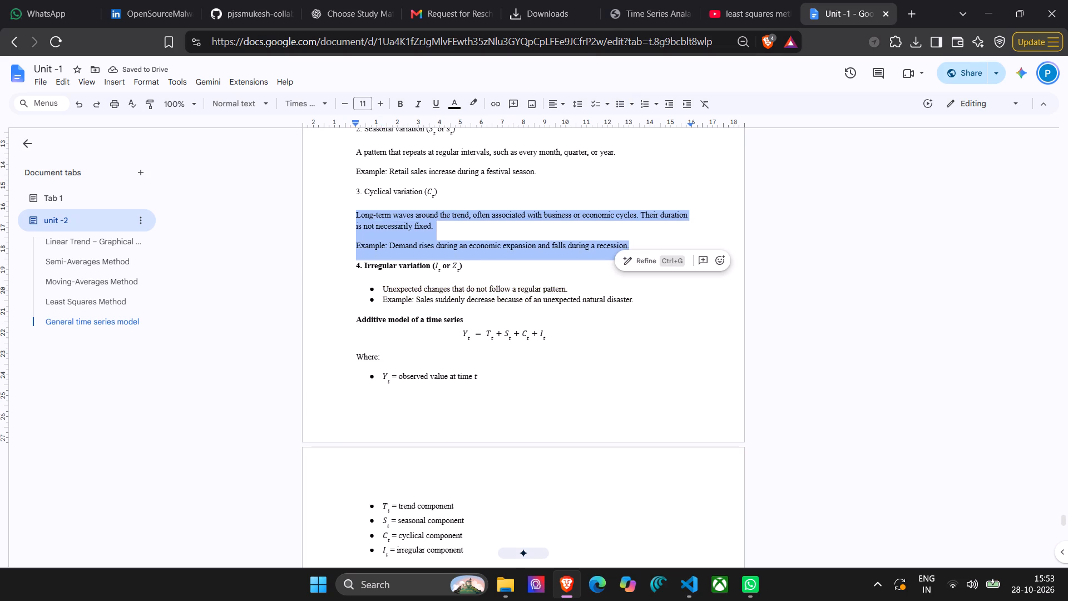
{"action": "left_click", "coordinate": [624, 104]}
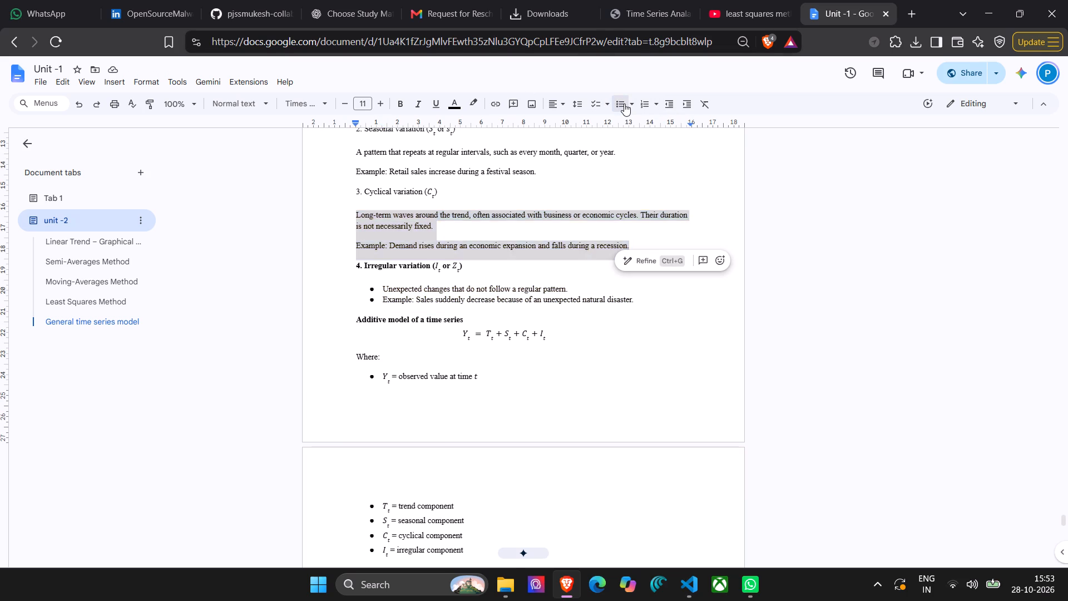
{"action": "scroll", "coordinate": [374, 246], "scroll_direction": "up", "scroll_amount": 2}
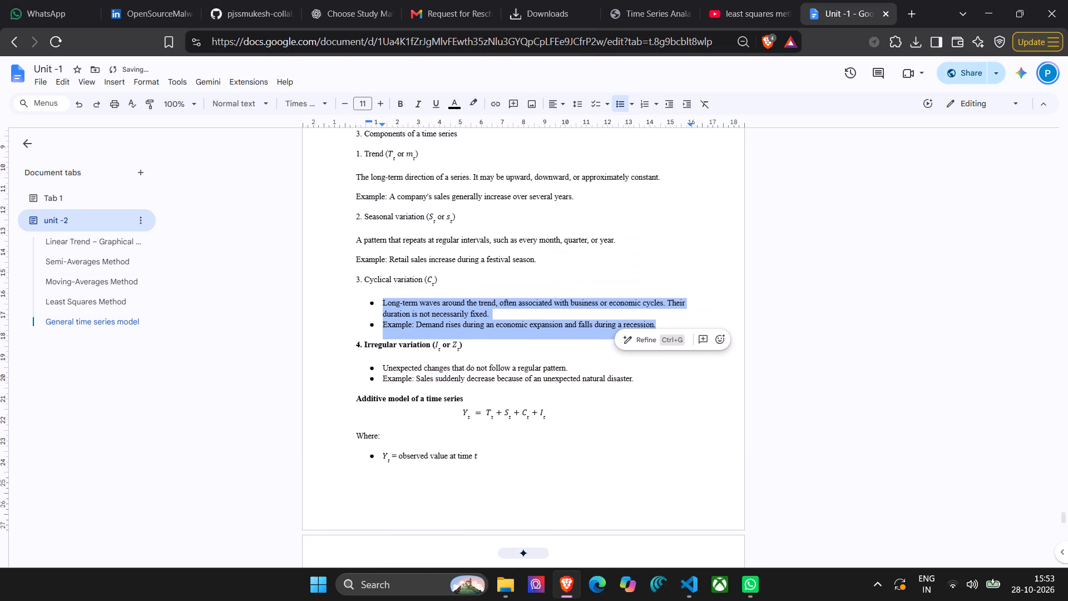
{"action": "left_click_drag", "start_coordinate": [546, 266], "coordinate": [336, 234]}
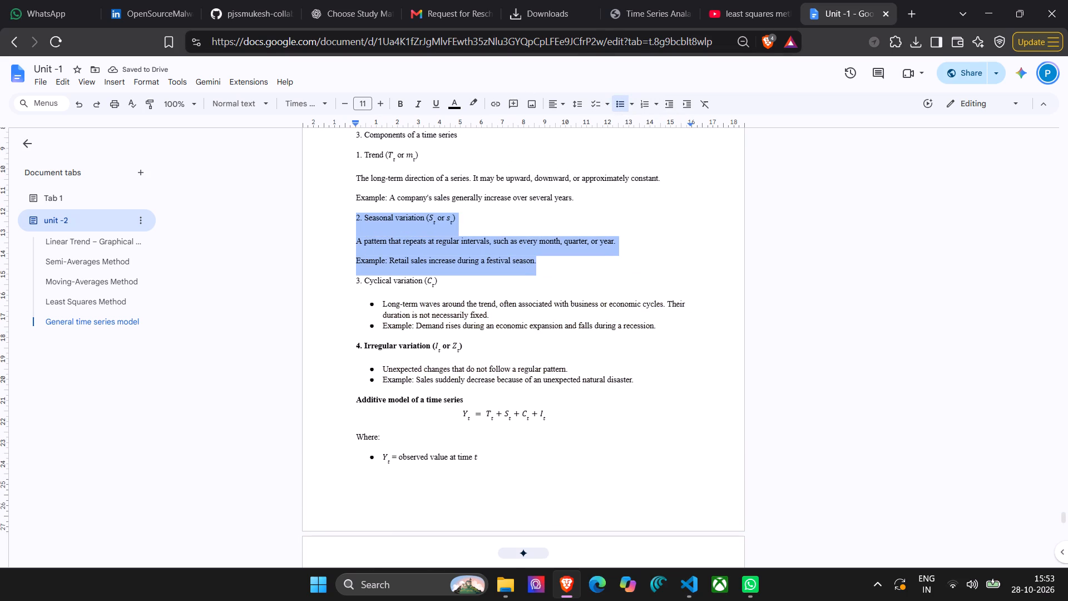
{"action": "left_click_drag", "start_coordinate": [336, 234], "coordinate": [340, 238]}
{"action": "left_click", "coordinate": [617, 101]}
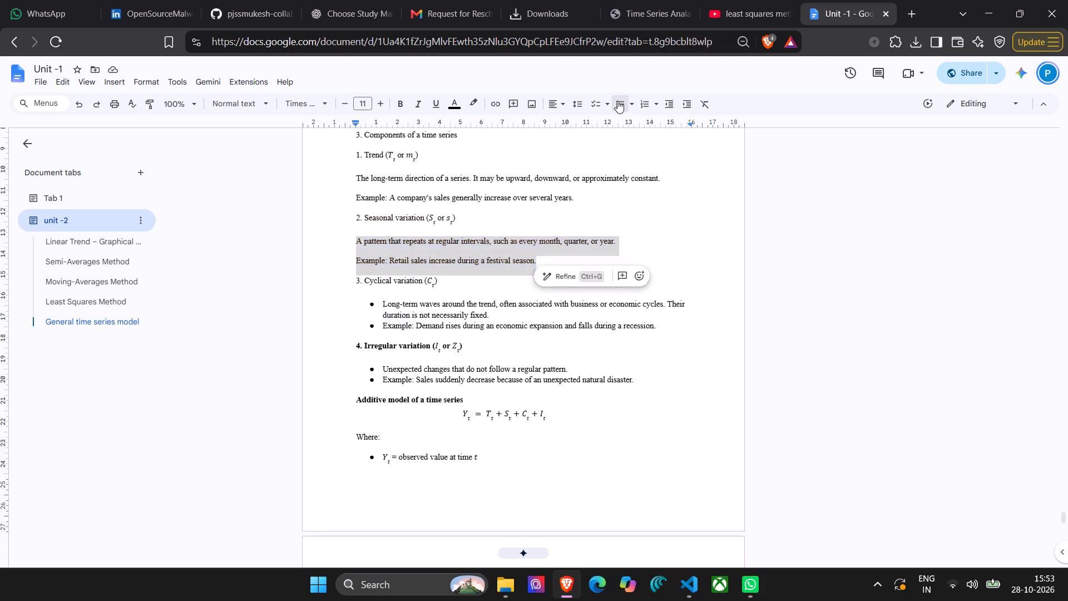
Remove the bold formatting from the "4. Irregular variation" heading.
{"action": "left_click_drag", "start_coordinate": [474, 339], "coordinate": [379, 339]}
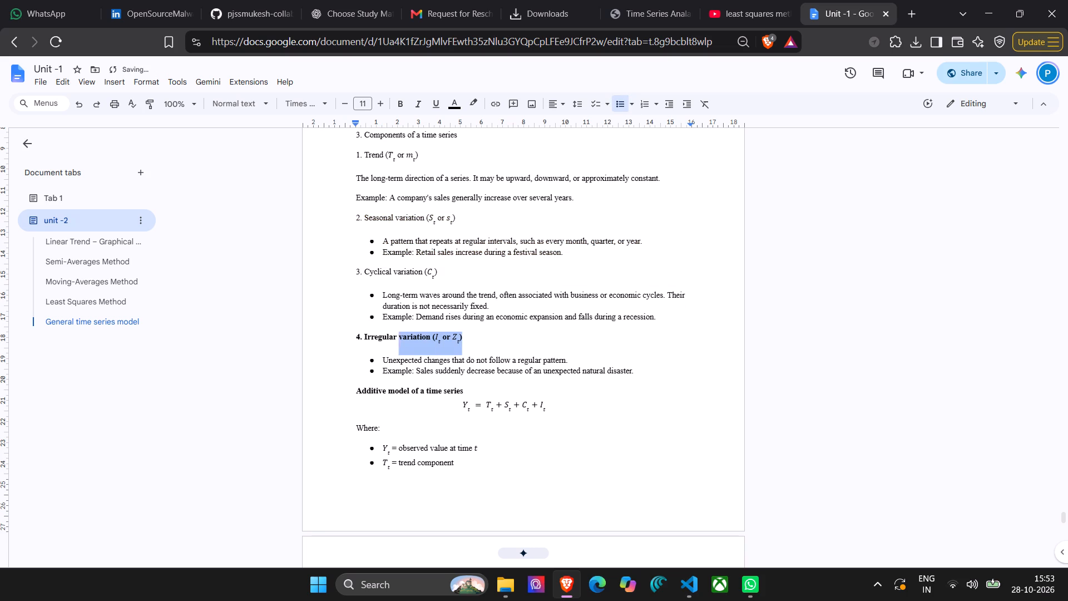
{"action": "left_click_drag", "start_coordinate": [379, 339], "coordinate": [308, 343]}
{"action": "left_click", "coordinate": [404, 100]}
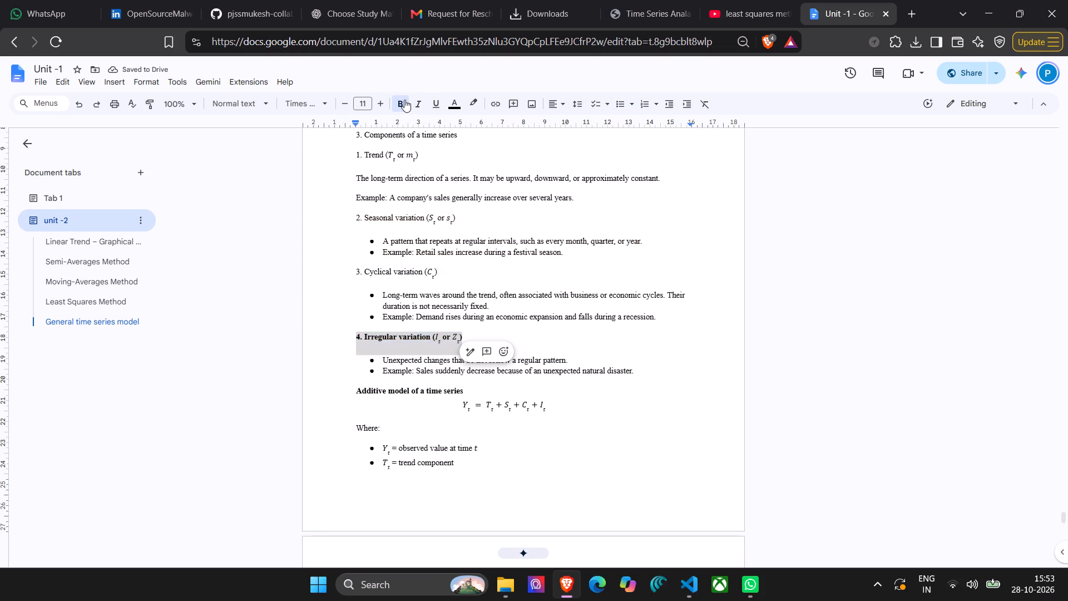
{"action": "scroll", "coordinate": [423, 322], "scroll_direction": "up", "scroll_amount": 1}
{"action": "left_click", "coordinate": [495, 308]}
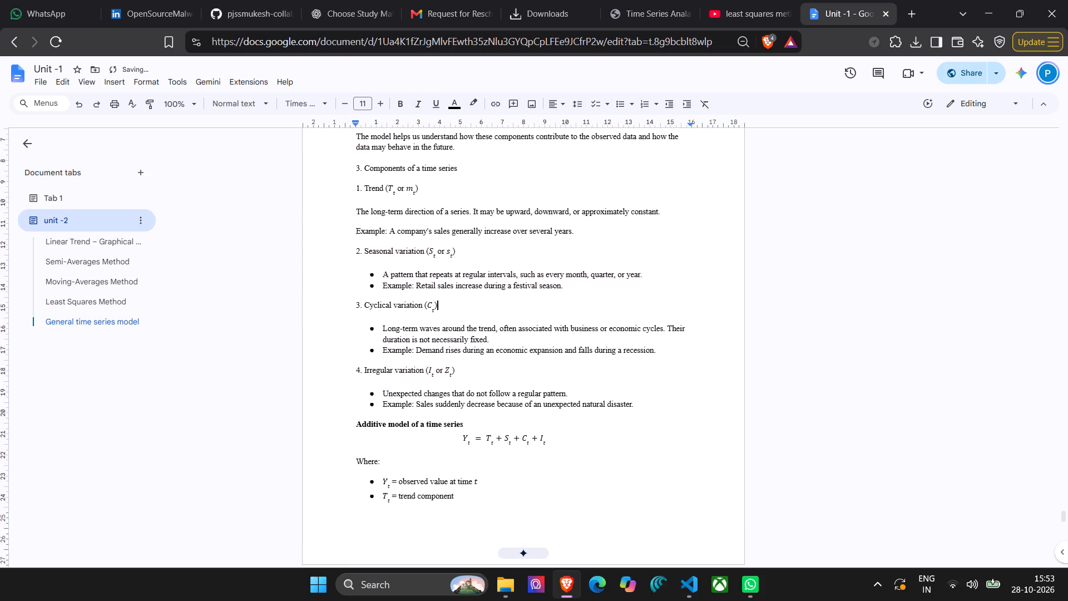
Turn the description and example lines under the Trend component into a bulleted list.
{"action": "left_click_drag", "start_coordinate": [590, 232], "coordinate": [269, 215]}
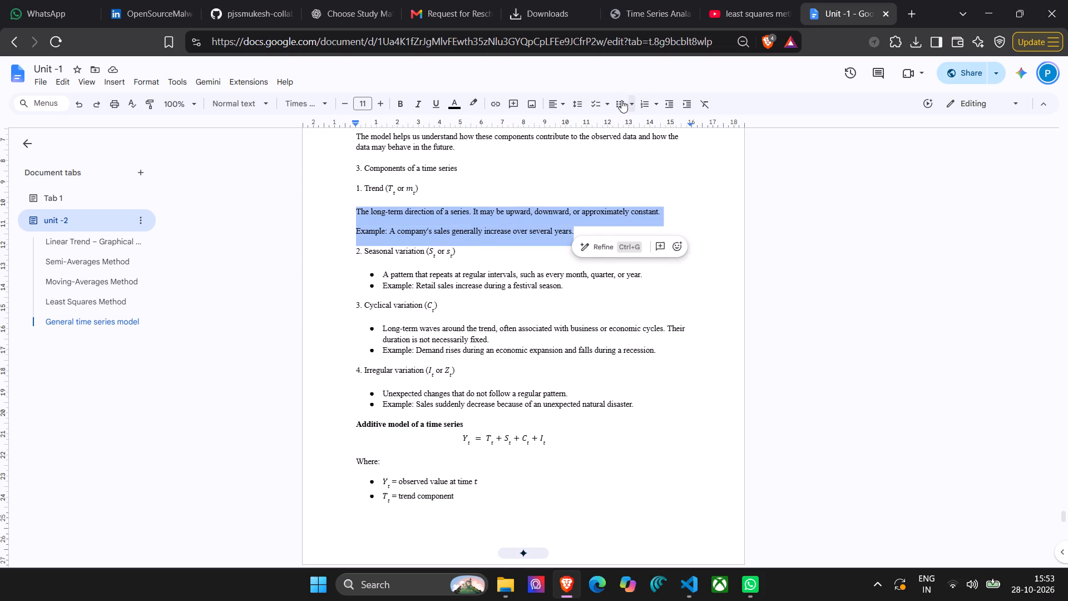
{"action": "left_click", "coordinate": [621, 104]}
Remove the number "3." from the "Components of a time series" heading and make the heading bold.
{"action": "scroll", "coordinate": [461, 161], "scroll_direction": "up", "scroll_amount": 1}
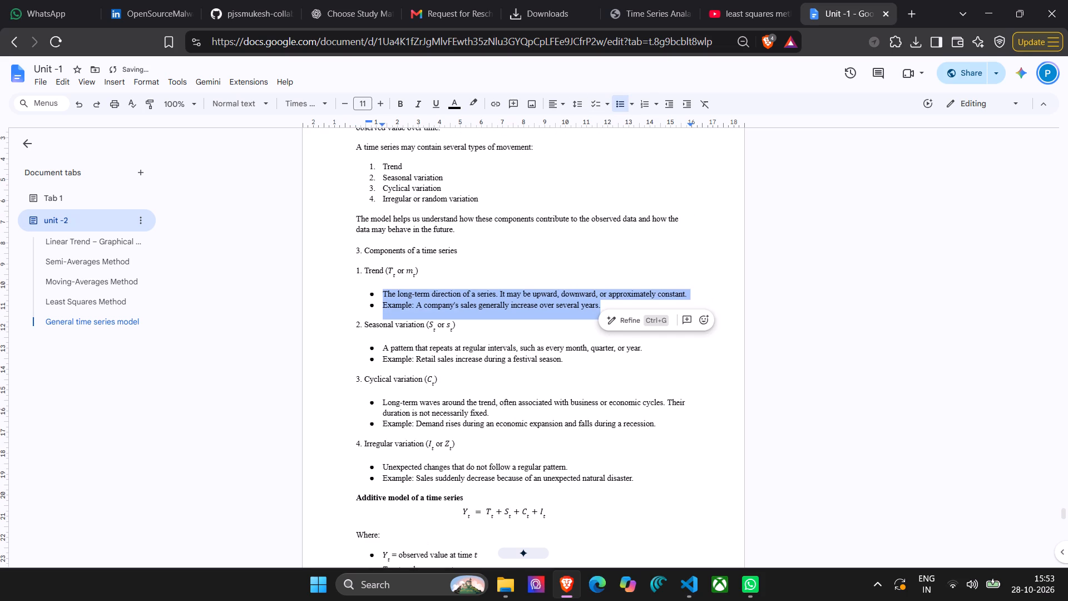
{"action": "left_click_drag", "start_coordinate": [367, 251], "coordinate": [337, 251]}
{"action": "key", "text": "BackSpace"}
{"action": "left_click_drag", "start_coordinate": [453, 252], "coordinate": [434, 251]}
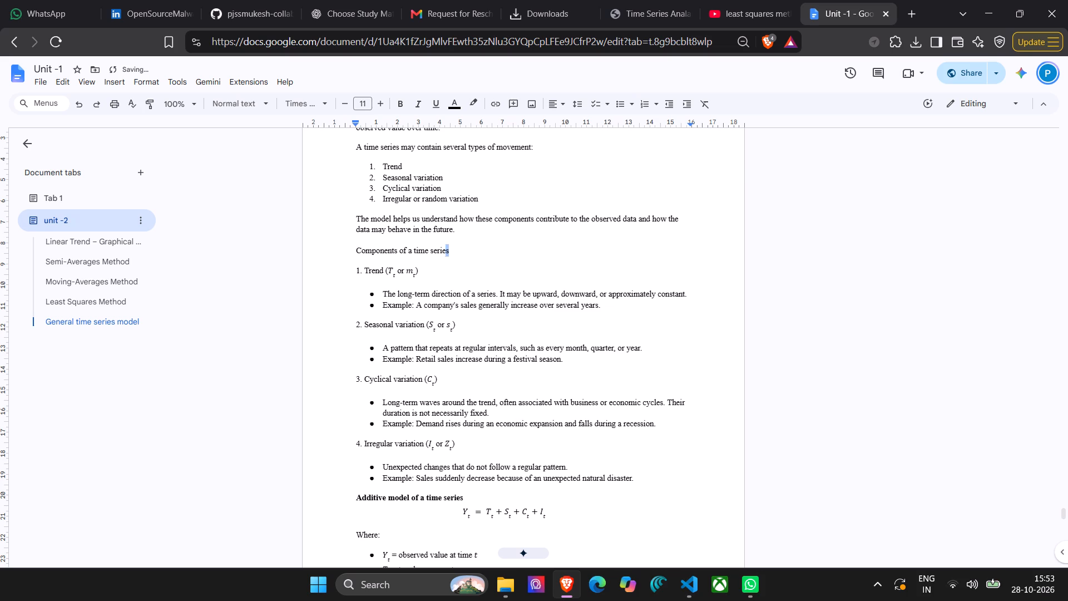
{"action": "left_click_drag", "start_coordinate": [434, 251], "coordinate": [350, 251]}
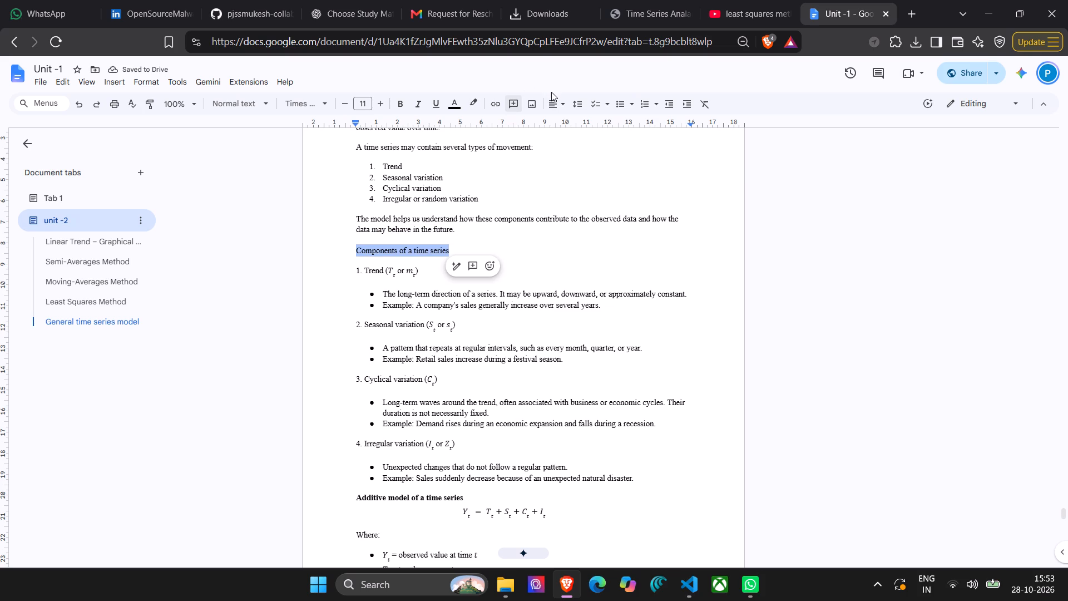
{"action": "left_click", "coordinate": [400, 101]}
{"action": "left_click", "coordinate": [426, 230]}
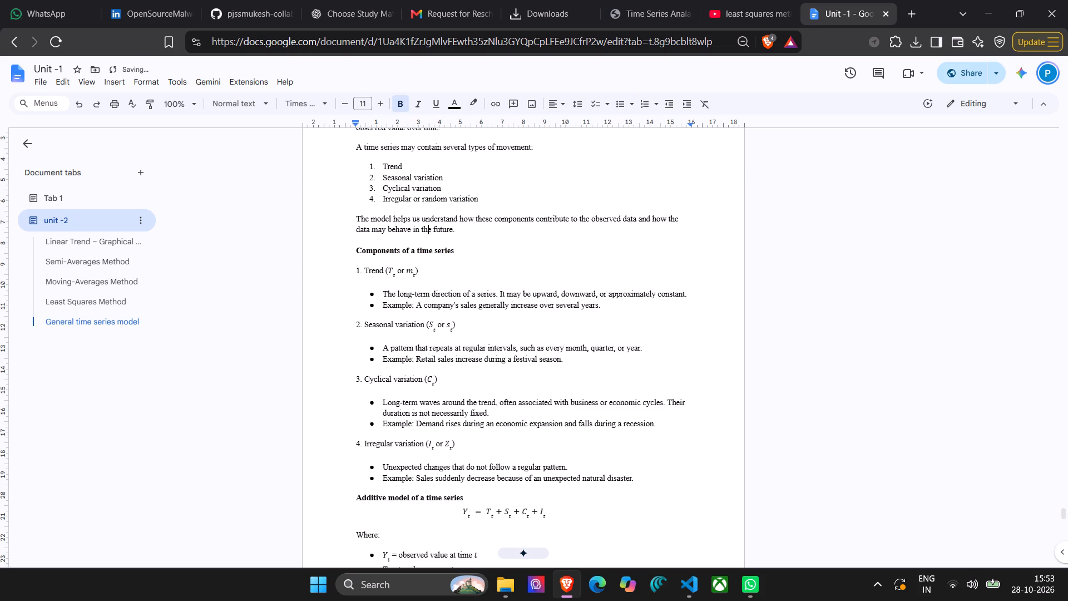
Look over the General time series model section and the end of the preceding Least Squares Method section.
{"action": "left_click_drag", "start_coordinate": [475, 234], "coordinate": [339, 224]}
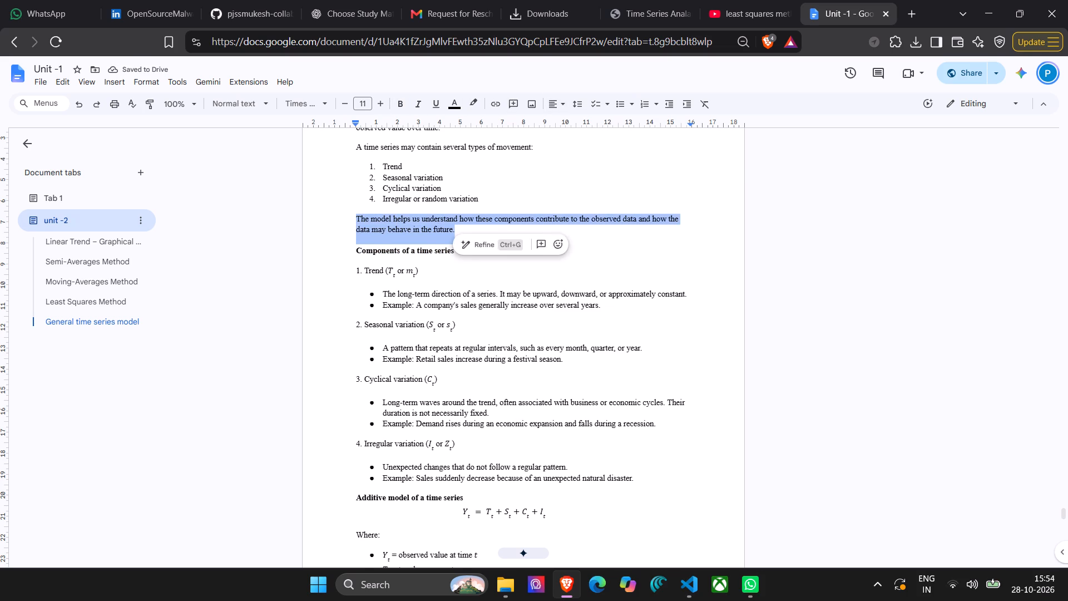
{"action": "scroll", "coordinate": [416, 175], "scroll_direction": "up", "scroll_amount": 2}
{"action": "scroll", "coordinate": [416, 175], "scroll_direction": "right", "scroll_amount": 1}
{"action": "left_click", "coordinate": [359, 339]}
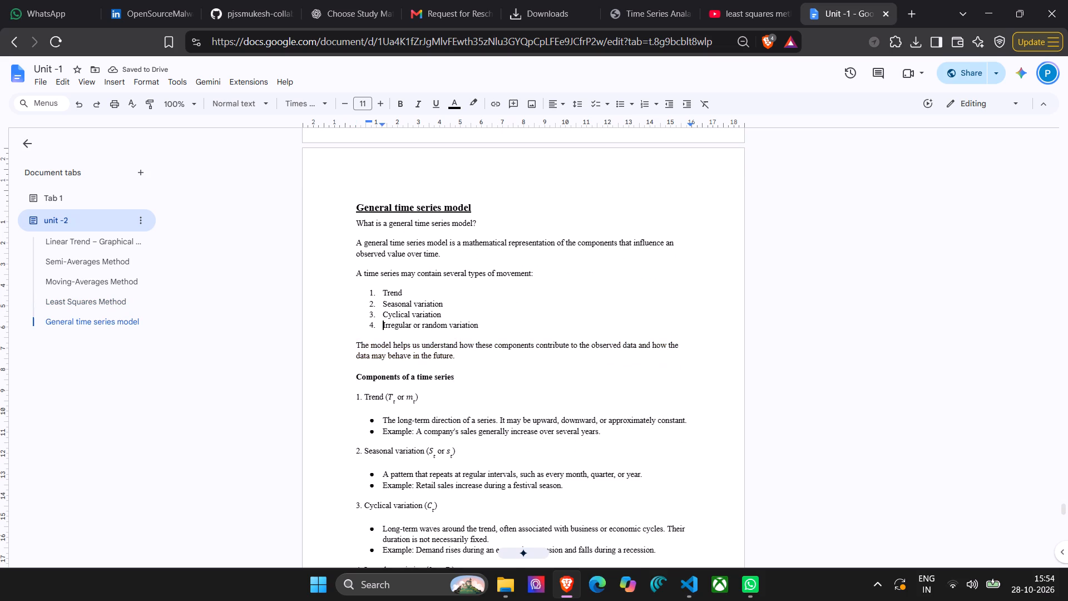
{"action": "scroll", "coordinate": [359, 339], "scroll_direction": "down", "scroll_amount": 1}
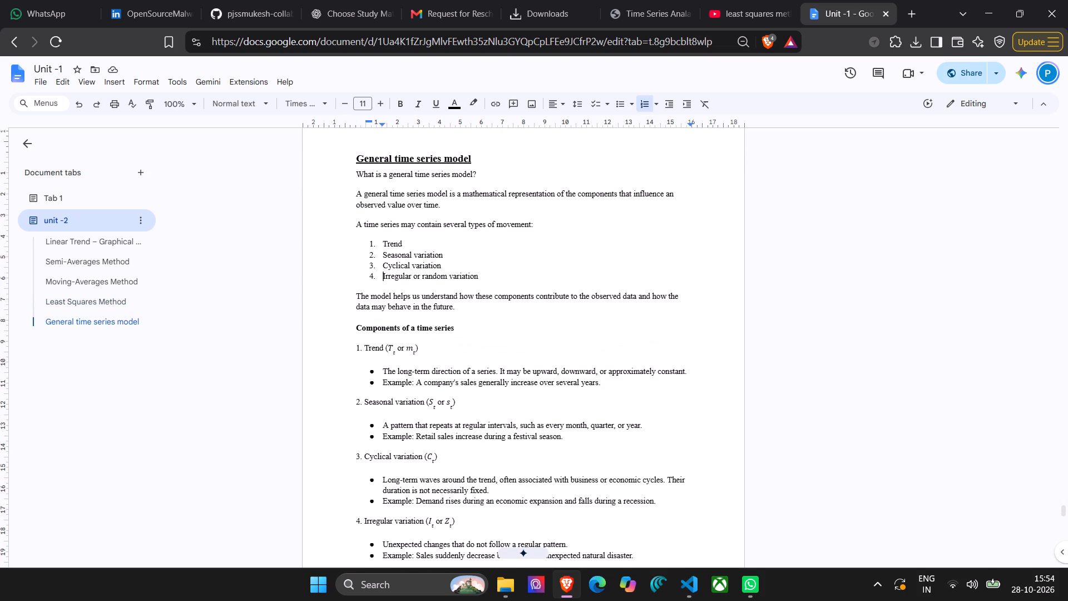
{"action": "scroll", "coordinate": [383, 300], "scroll_direction": "down", "scroll_amount": 5}
{"action": "scroll", "coordinate": [383, 300], "scroll_direction": "up", "scroll_amount": 5}
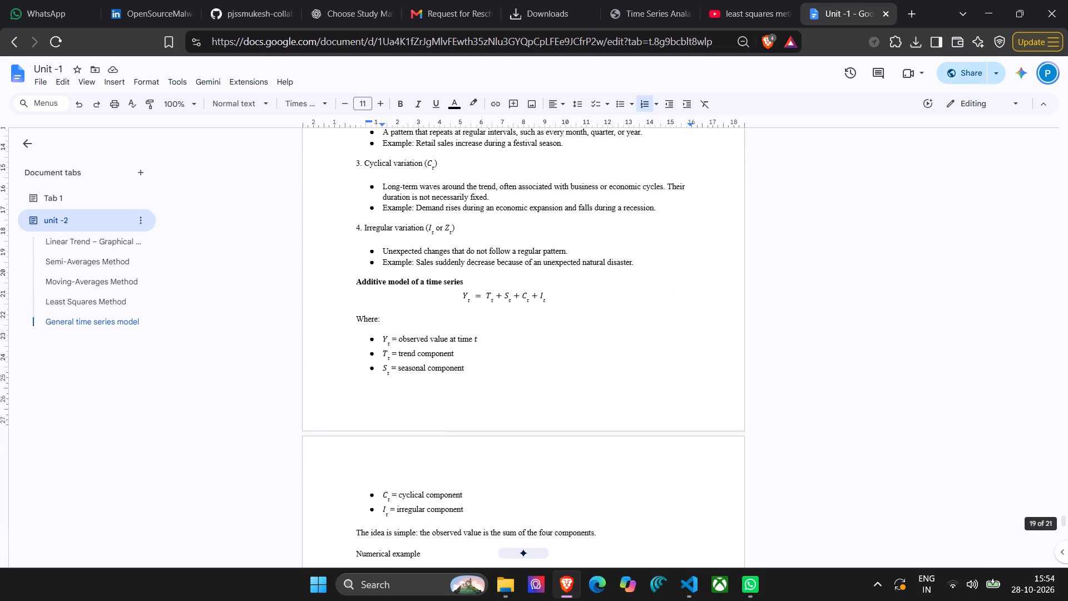
{"action": "scroll", "coordinate": [383, 300], "scroll_direction": "up", "scroll_amount": 4}
{"action": "scroll", "coordinate": [383, 300], "scroll_direction": "down", "scroll_amount": 2}
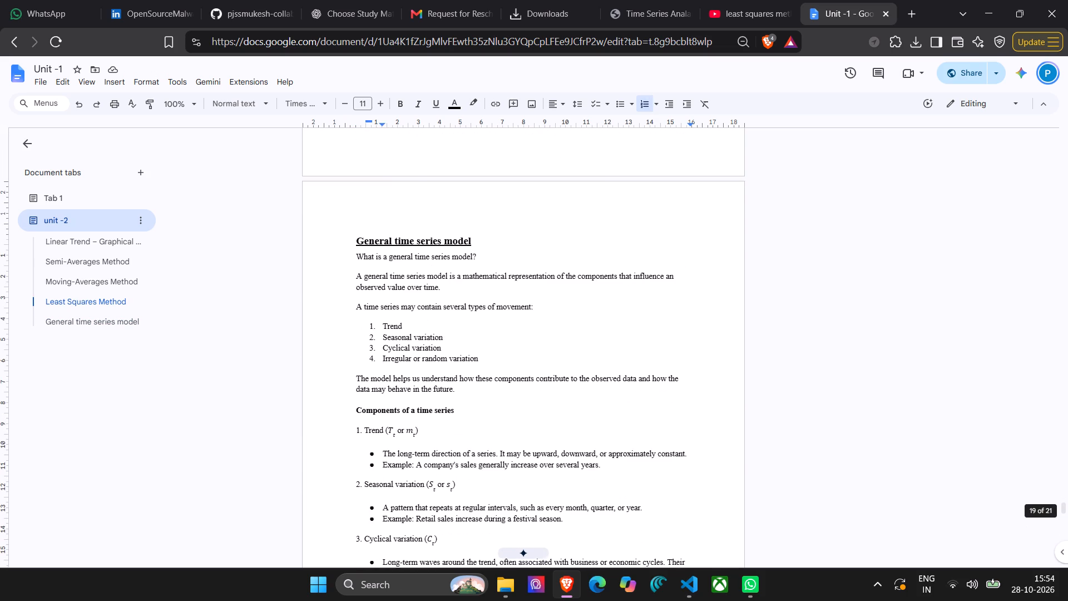
{"action": "scroll", "coordinate": [383, 300], "scroll_direction": "up", "scroll_amount": 5}
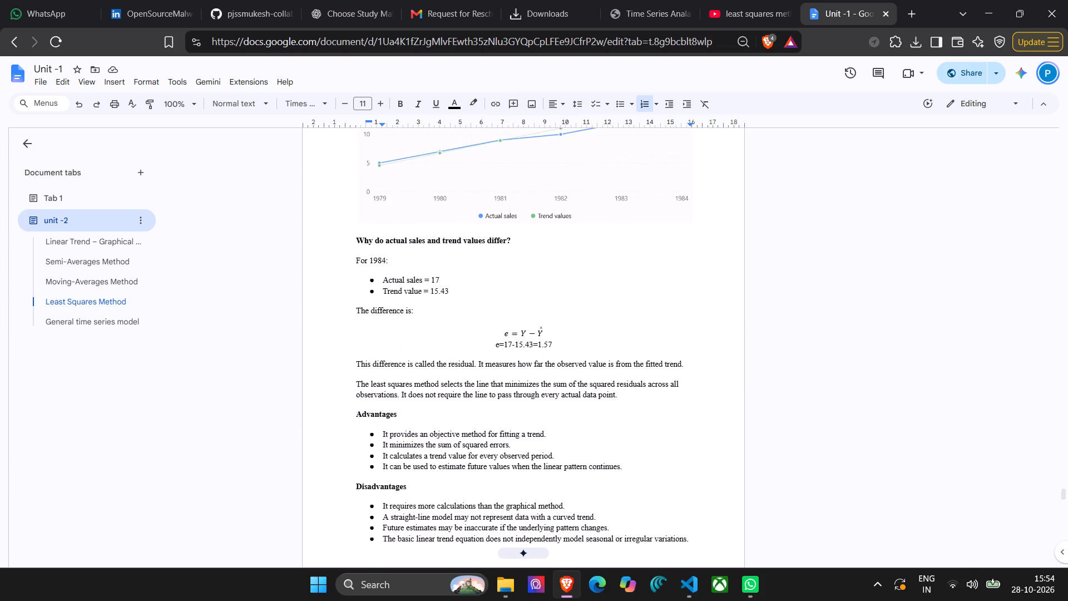
{"action": "scroll", "coordinate": [387, 333], "scroll_direction": "up", "scroll_amount": 5}
{"action": "scroll", "coordinate": [387, 333], "scroll_direction": "down", "scroll_amount": 3}
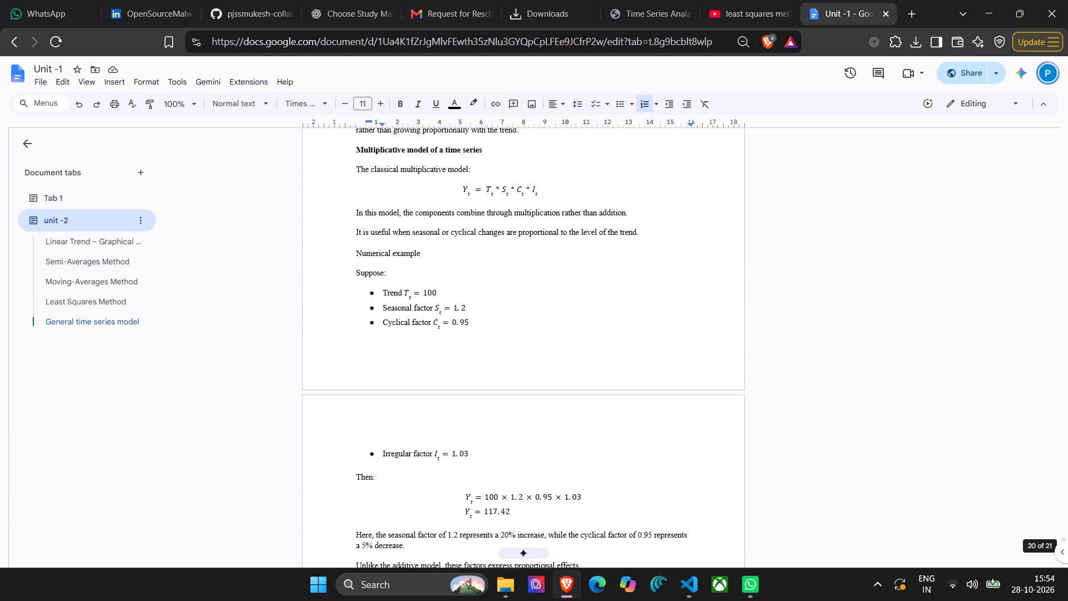
{"action": "left_click", "coordinate": [94, 312]}
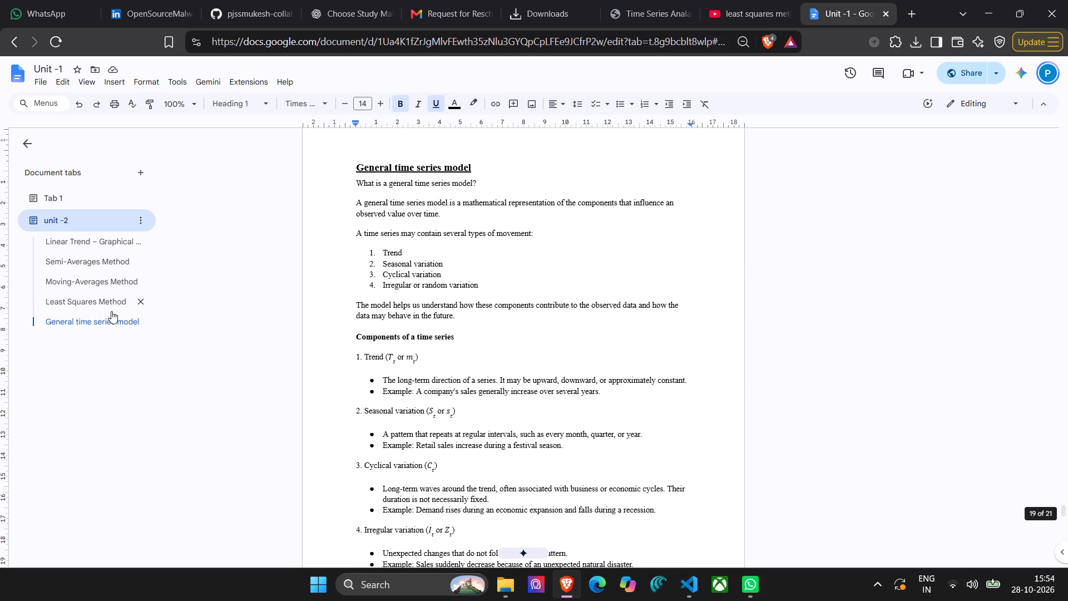
{"action": "scroll", "coordinate": [269, 373], "scroll_direction": "down", "scroll_amount": 1}
{"action": "scroll", "coordinate": [269, 373], "scroll_direction": "up", "scroll_amount": 3}
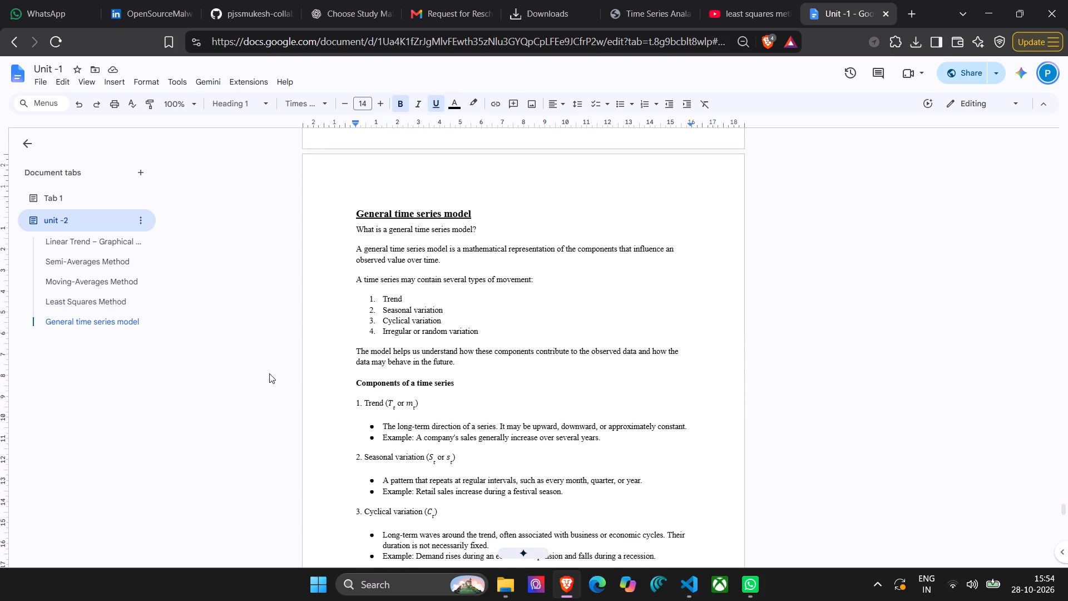
{"action": "key", "text": "Up"}
{"action": "key", "text": "Down"}
{"action": "key", "text": "Down"}
{"action": "key", "text": "Down"}
{"action": "key", "text": "Down"}
{"action": "key", "text": "Down"}
{"action": "key", "text": "Down"}
{"action": "key", "text": "Down"}
{"action": "key", "text": "Down"}
{"action": "key", "text": "Down"}
{"action": "key", "text": "Down"}
{"action": "key", "text": "Down"}
{"action": "key", "text": "Down"}
{"action": "key", "text": "Down"}
{"action": "key", "text": "Down"}
{"action": "key", "text": "Down"}
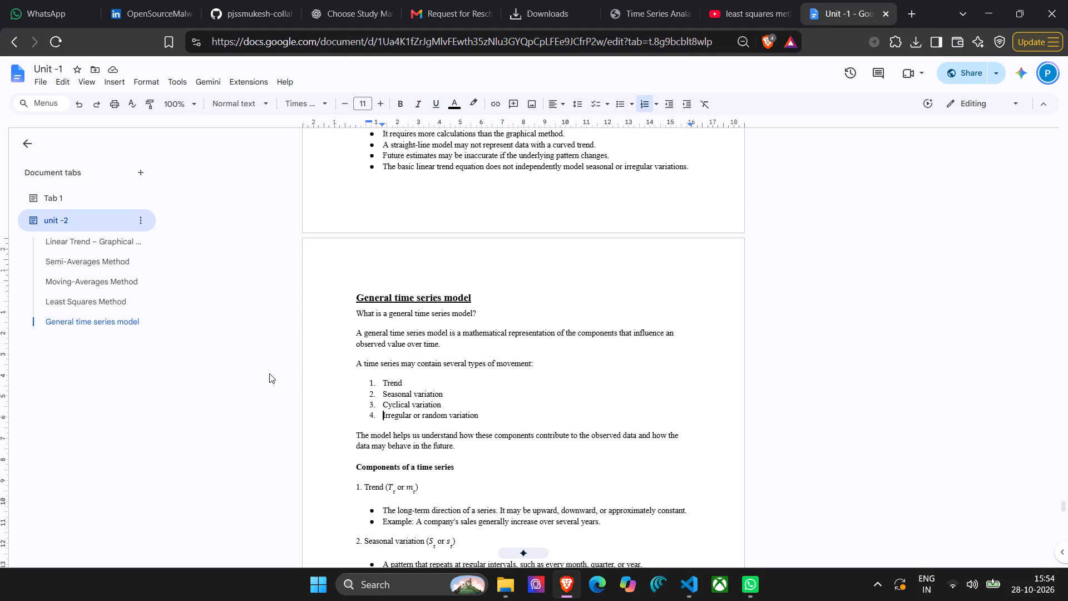
{"action": "key", "text": "Down"}
{"action": "key", "text": "Down"}
{"action": "key", "text": "Down"}
{"action": "key", "text": "Down"}
{"action": "key", "text": "Down"}
{"action": "key", "text": "Down"}
{"action": "key", "text": "Down"}
{"action": "key", "text": "Down"}
{"action": "key", "text": "Down"}
{"action": "key", "text": "Down"}
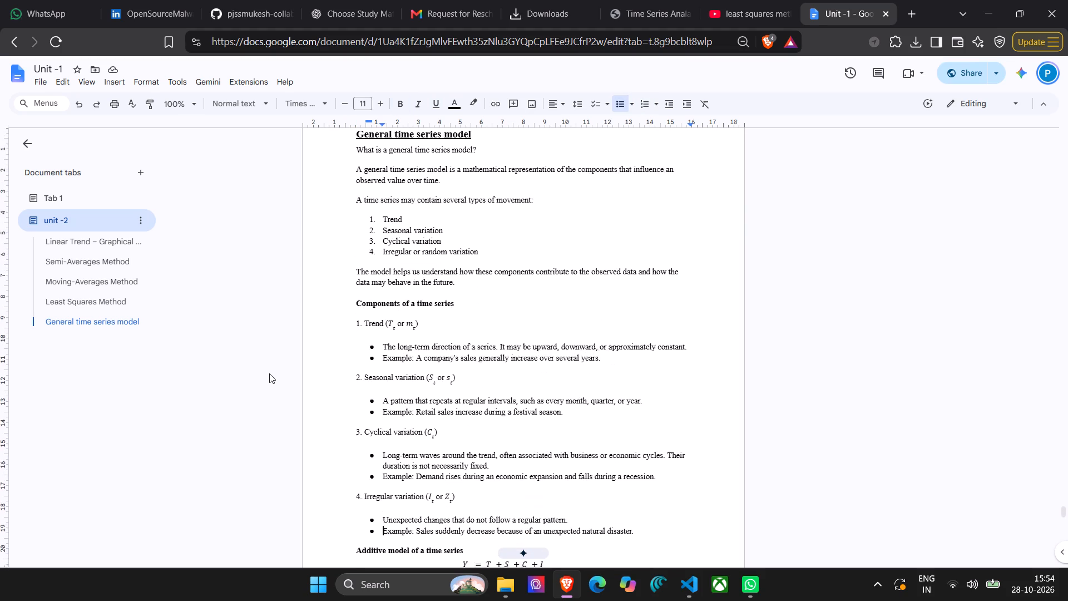
{"action": "key", "text": "Down"}
{"action": "key", "text": "Down"}
{"action": "key", "text": "Down"}
{"action": "key", "text": "Down"}
{"action": "key", "text": "Down"}
{"action": "key", "text": "Down"}
{"action": "key", "text": "Down"}
{"action": "key", "text": "Down"}
{"action": "key", "text": "Down"}
{"action": "key", "text": "Down"}
{"action": "key", "text": "Down"}
{"action": "key", "text": "Down"}
{"action": "key", "text": "Down"}
{"action": "key", "text": "Down"}
{"action": "key", "text": "Down"}
{"action": "key", "text": "Down"}
{"action": "key", "text": "Down"}
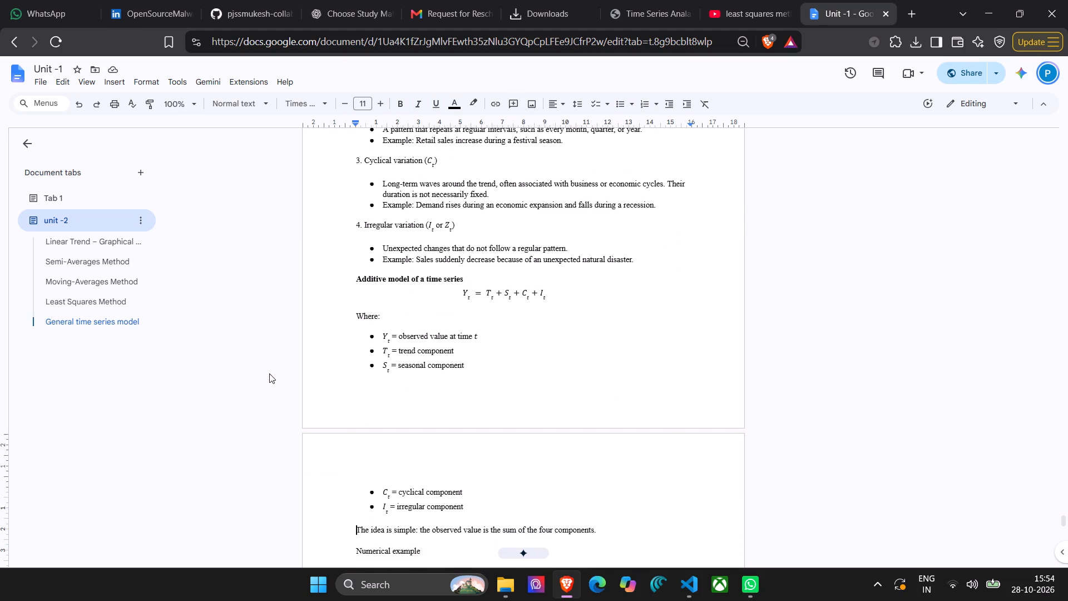
{"action": "key", "text": "Down"}
{"action": "key", "text": "Down"}
{"action": "key", "text": "Down"}
{"action": "key", "text": "Down"}
{"action": "key", "text": "Down"}
{"action": "key", "text": "Down"}
{"action": "key", "text": "Down"}
{"action": "key", "text": "Down"}
{"action": "key", "text": "Down"}
{"action": "key", "text": "Down"}
{"action": "key", "text": "Down"}
{"action": "key", "text": "Down"}
{"action": "key", "text": "Down"}
{"action": "key", "text": "Down"}
{"action": "key", "text": "Down"}
{"action": "key", "text": "Down"}
{"action": "key", "text": "Down"}
{"action": "key", "text": "Down"}
{"action": "key", "text": "Down"}
{"action": "key", "text": "Down"}
{"action": "key", "text": "Down"}
{"action": "key", "text": "Down"}
{"action": "key", "text": "Down"}
{"action": "key", "text": "Down"}
{"action": "key", "text": "Down"}
{"action": "key", "text": "Down"}
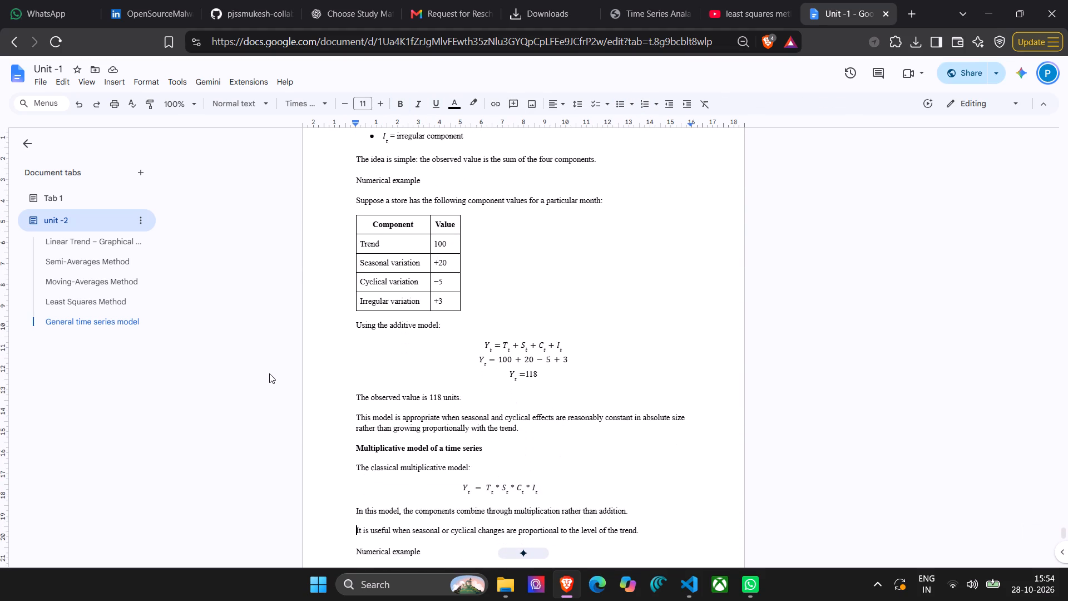
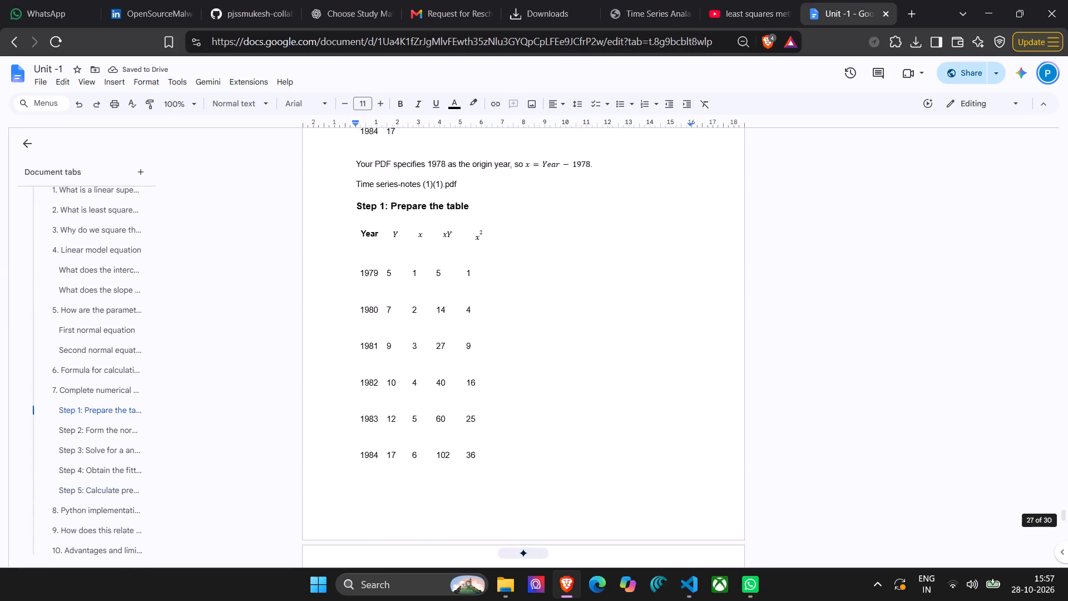
Go back through the document and jump to the heading "Least Squares Estimation in Linear Supervised Models".
{"action": "scroll", "coordinate": [718, 338], "scroll_direction": "up", "scroll_amount": 9}
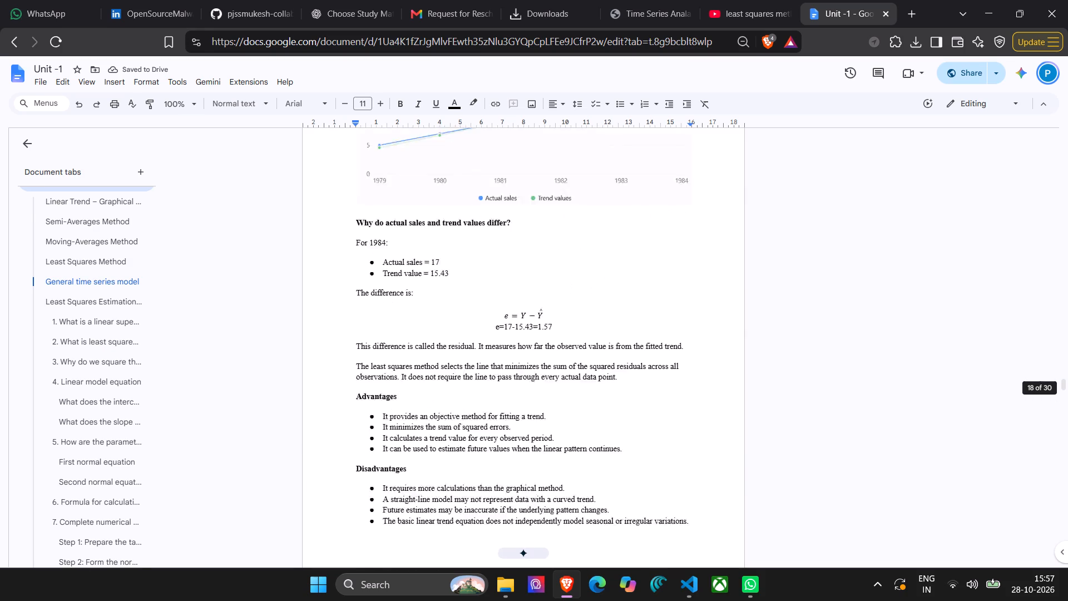
{"action": "scroll", "coordinate": [718, 338], "scroll_direction": "up", "scroll_amount": 1}
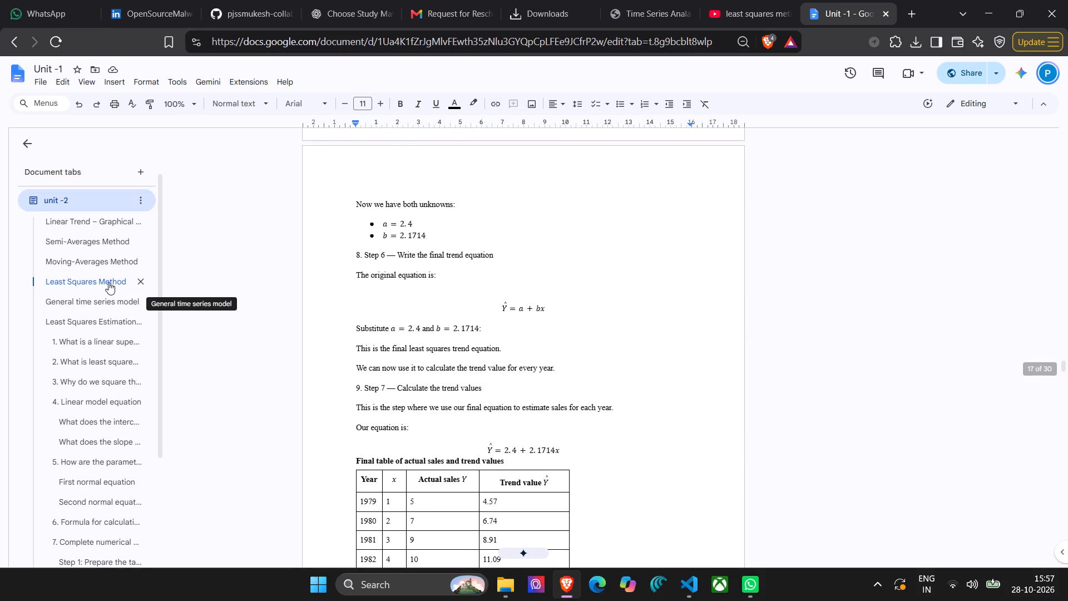
{"action": "left_click", "coordinate": [97, 320]}
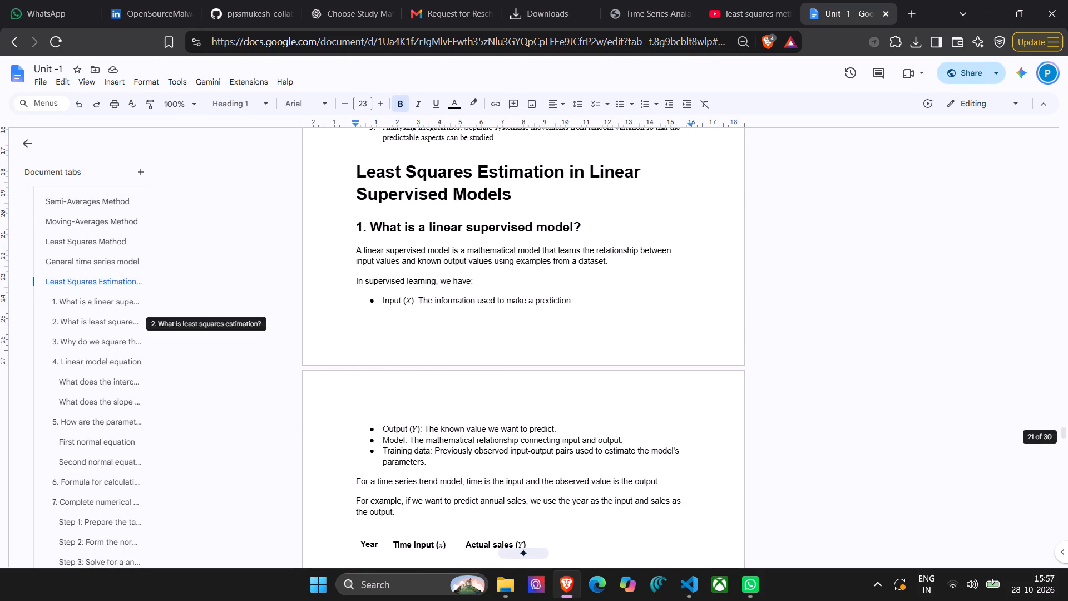
Format the heading "Least Squares Estimation in Linear Supervised Models" as 14 pt Times New Roman.
{"action": "left_click_drag", "start_coordinate": [518, 200], "coordinate": [488, 196]}
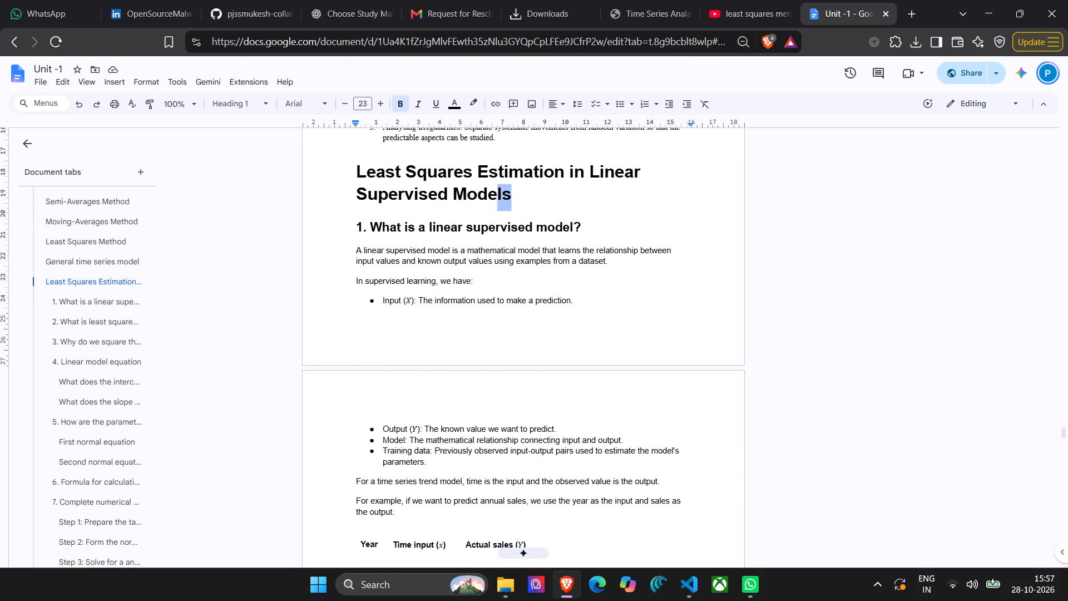
{"action": "left_click_drag", "start_coordinate": [488, 196], "coordinate": [338, 180]}
{"action": "left_click", "coordinate": [366, 104]}
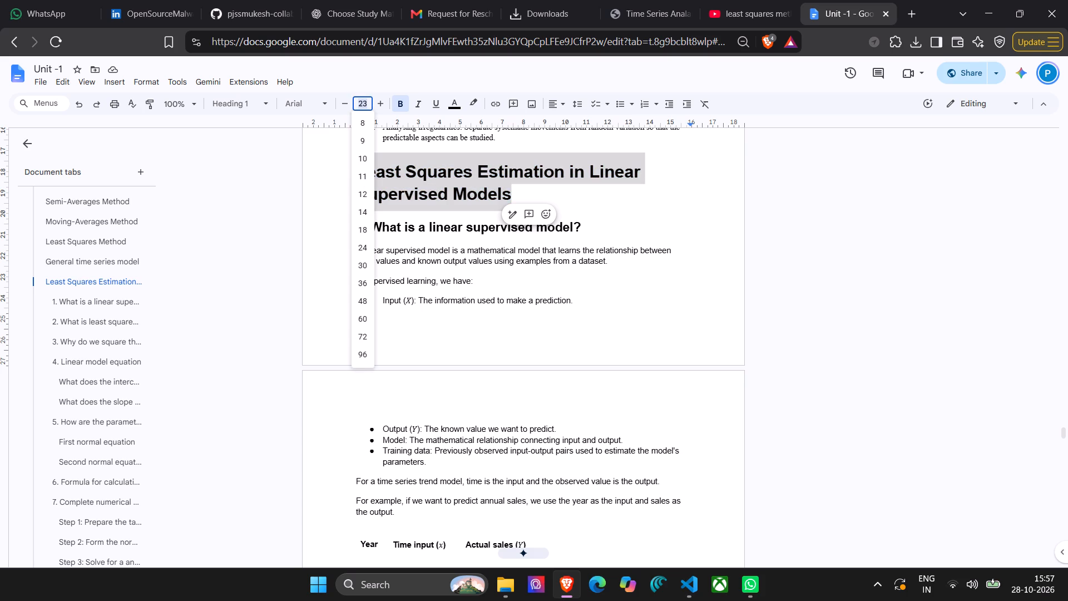
{"action": "left_click", "coordinate": [365, 212]}
{"action": "left_click", "coordinate": [329, 97]}
{"action": "left_click", "coordinate": [329, 171]}
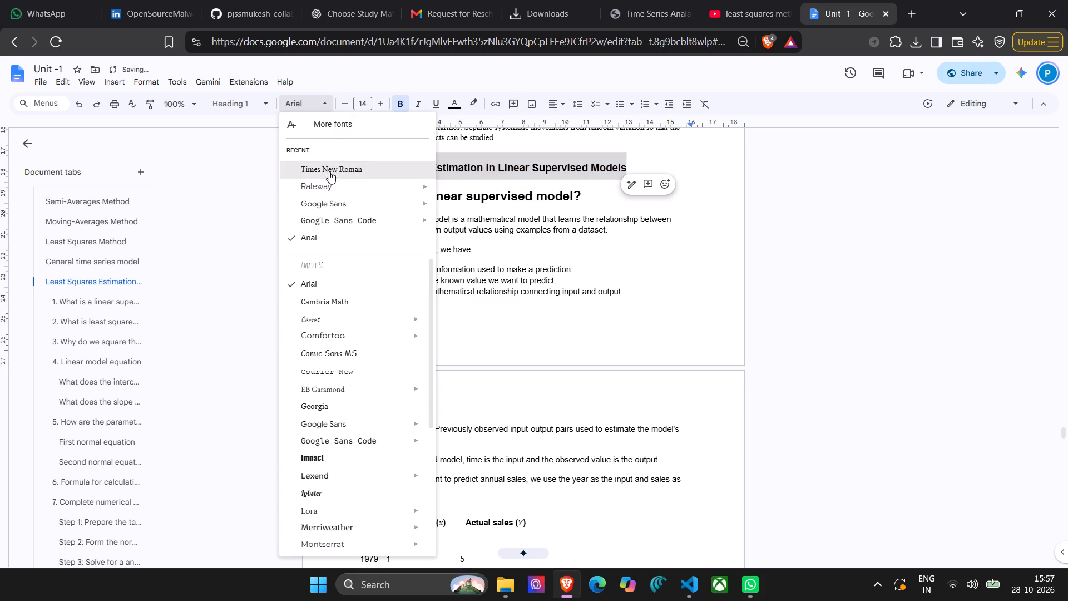
Format everything from "1. What is a linear supervised model?" through the final Limitations list as Normal text, Times New Roman, 11 pt.
{"action": "left_click_drag", "start_coordinate": [357, 193], "coordinate": [332, 600]}
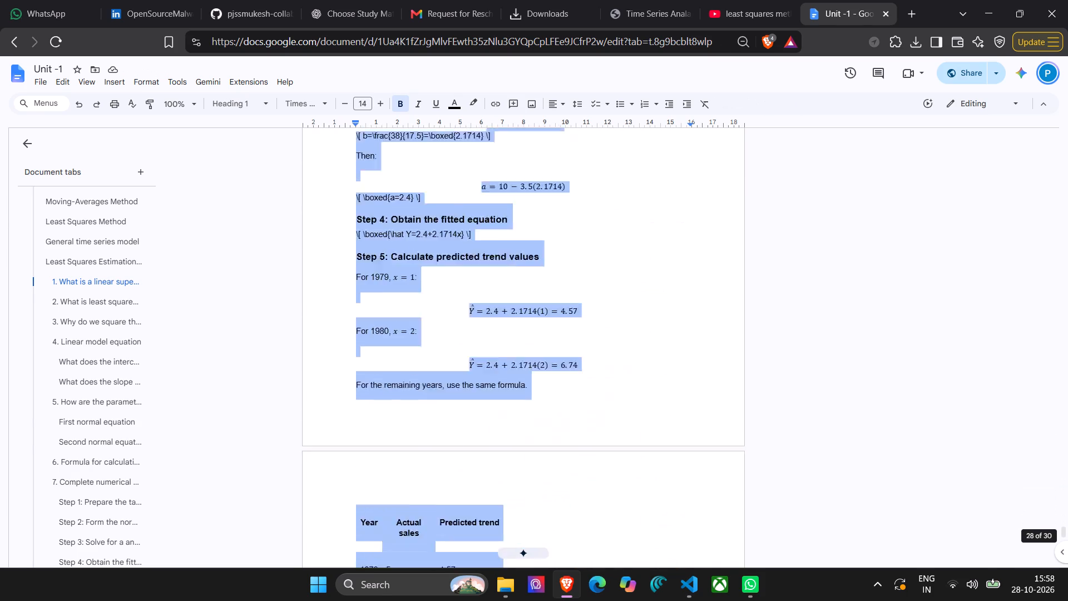
{"action": "left_click_drag", "start_coordinate": [332, 600], "coordinate": [363, 590]}
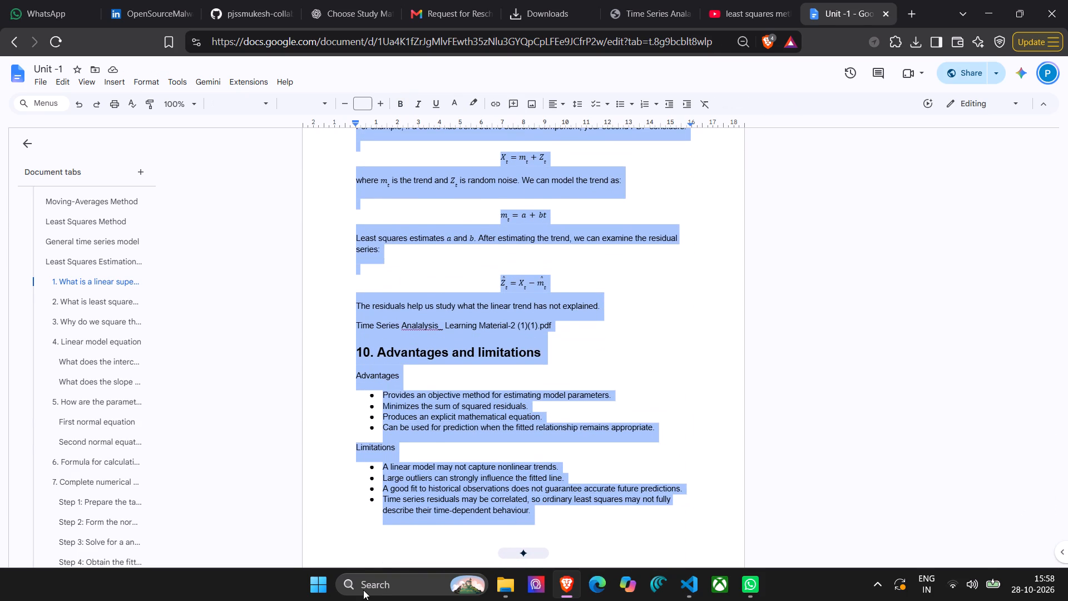
{"action": "left_click", "coordinate": [247, 114]}
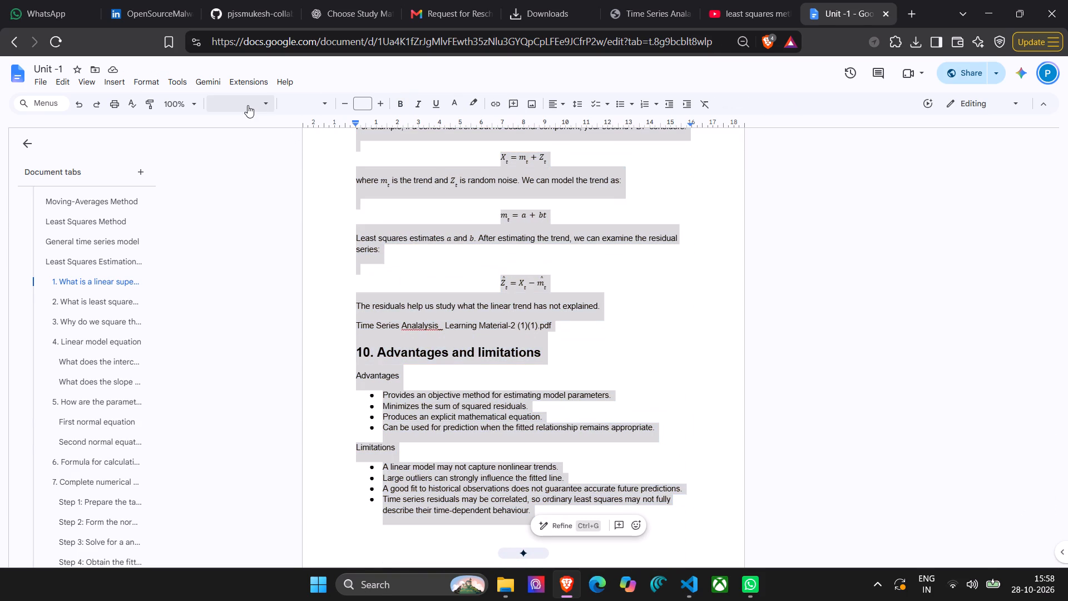
{"action": "left_click", "coordinate": [248, 109]}
{"action": "left_click", "coordinate": [264, 143]}
{"action": "left_click", "coordinate": [304, 109]}
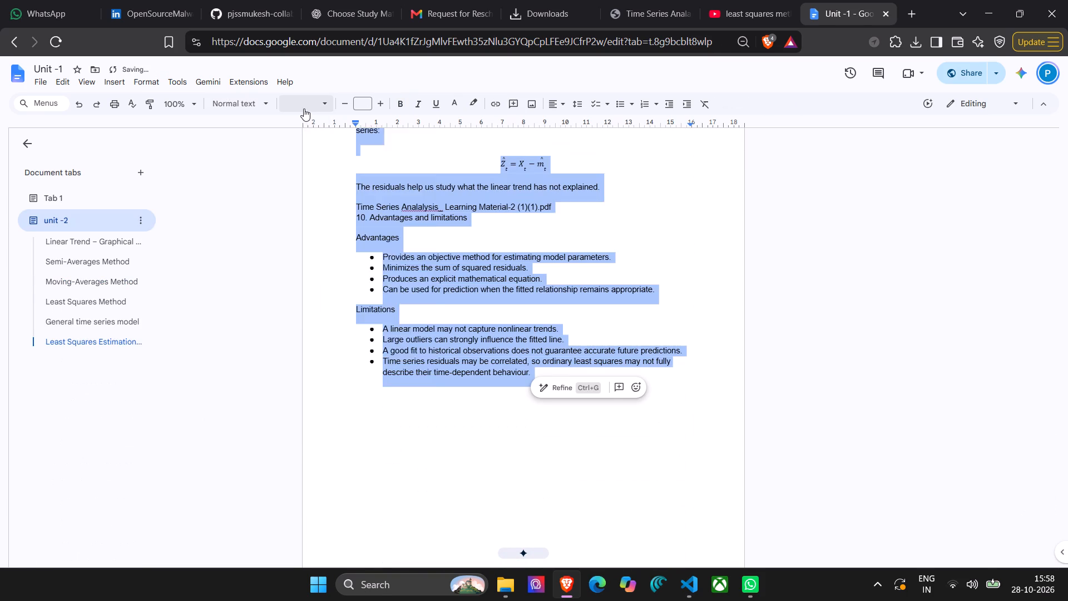
{"action": "left_click", "coordinate": [320, 165]}
{"action": "left_click", "coordinate": [360, 97]}
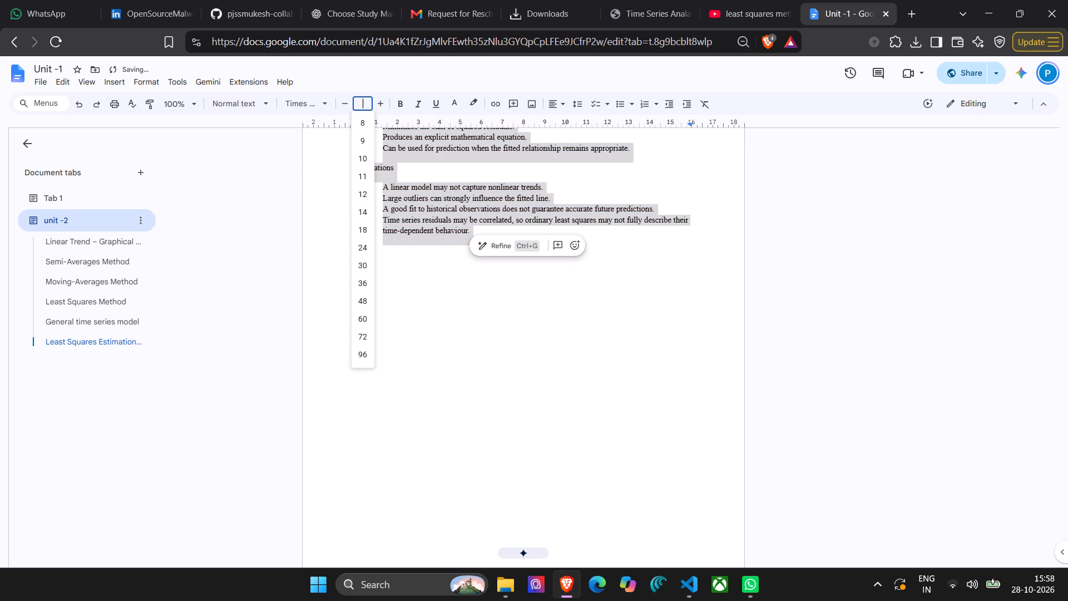
{"action": "left_click", "coordinate": [368, 175]}
Insert five blank lines before the "Least Squares Estimation in Linear Supervised Models" heading so it starts on a new page.
{"action": "scroll", "coordinate": [393, 236], "scroll_direction": "up", "scroll_amount": 7}
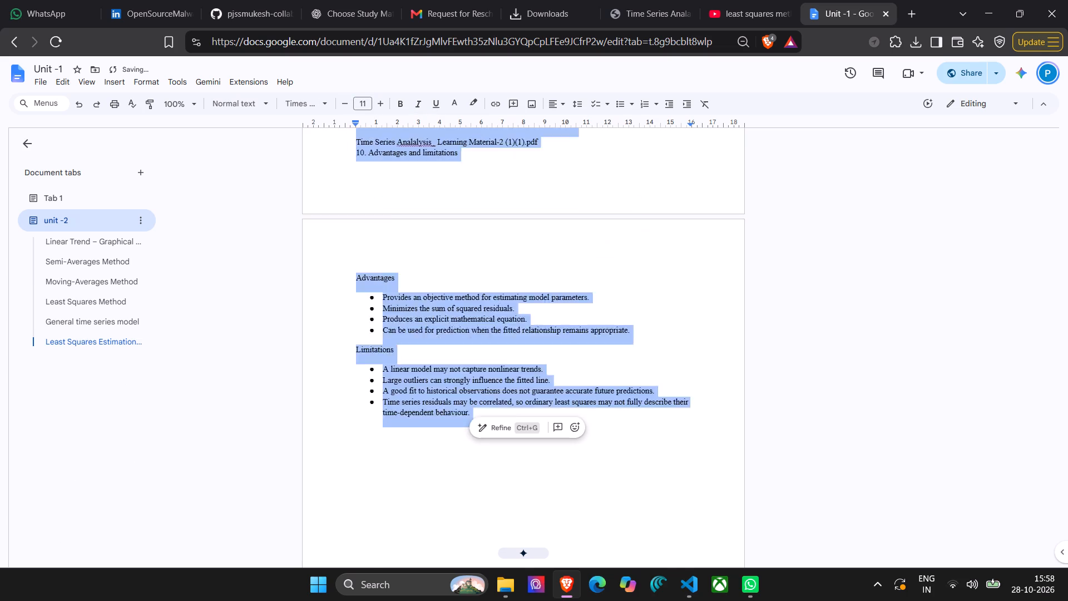
{"action": "scroll", "coordinate": [393, 236], "scroll_direction": "up", "scroll_amount": 16}
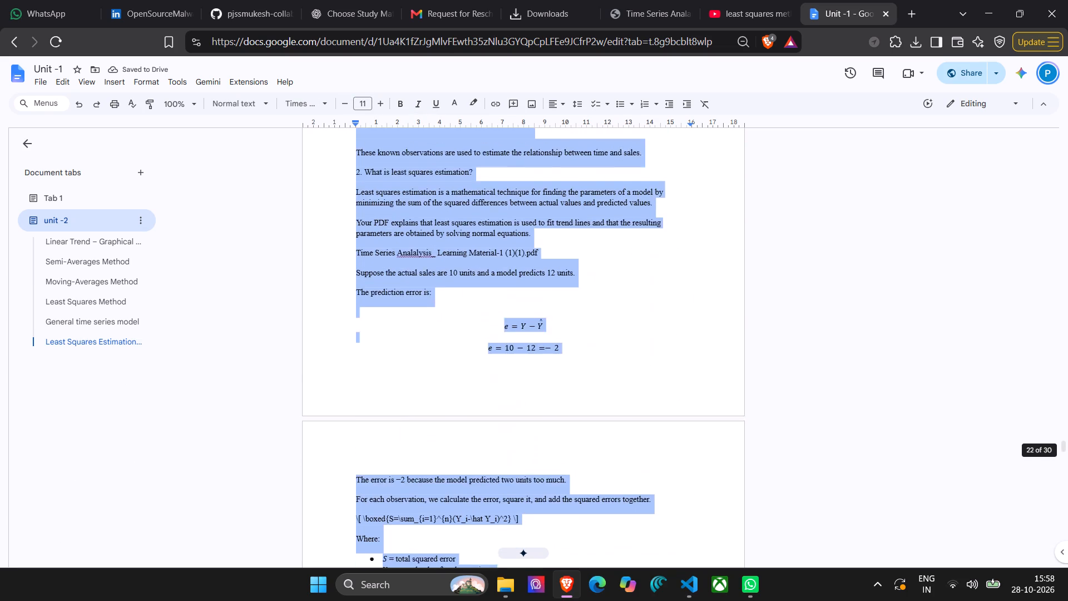
{"action": "scroll", "coordinate": [393, 236], "scroll_direction": "up", "scroll_amount": 10}
{"action": "scroll", "coordinate": [393, 236], "scroll_direction": "down", "scroll_amount": 3}
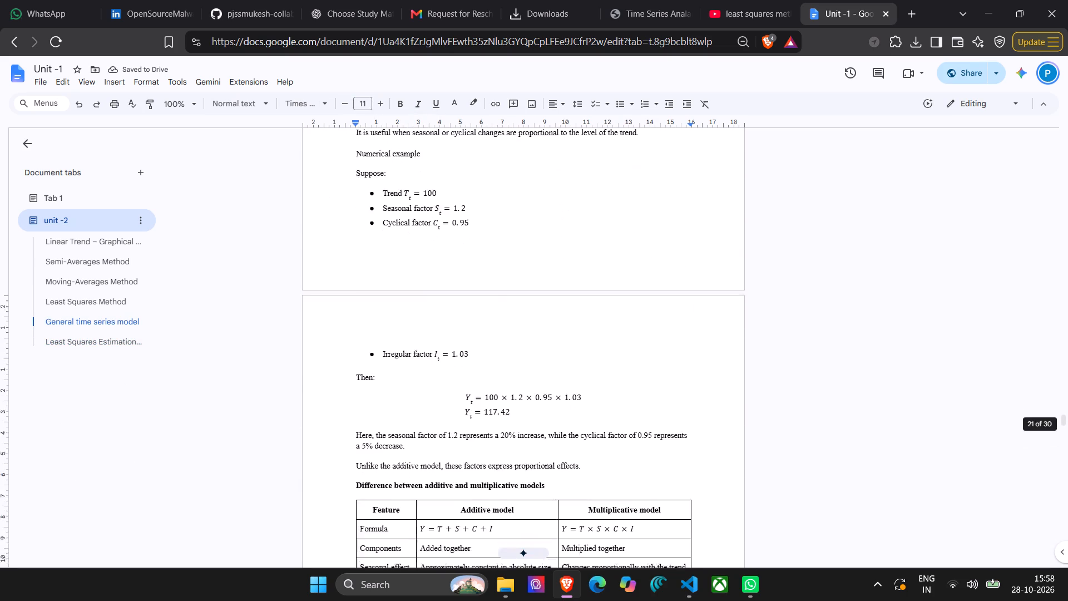
{"action": "scroll", "coordinate": [393, 236], "scroll_direction": "down", "scroll_amount": 5}
{"action": "left_click", "coordinate": [393, 236]}
{"action": "scroll", "coordinate": [393, 236], "scroll_direction": "up", "scroll_amount": 2}
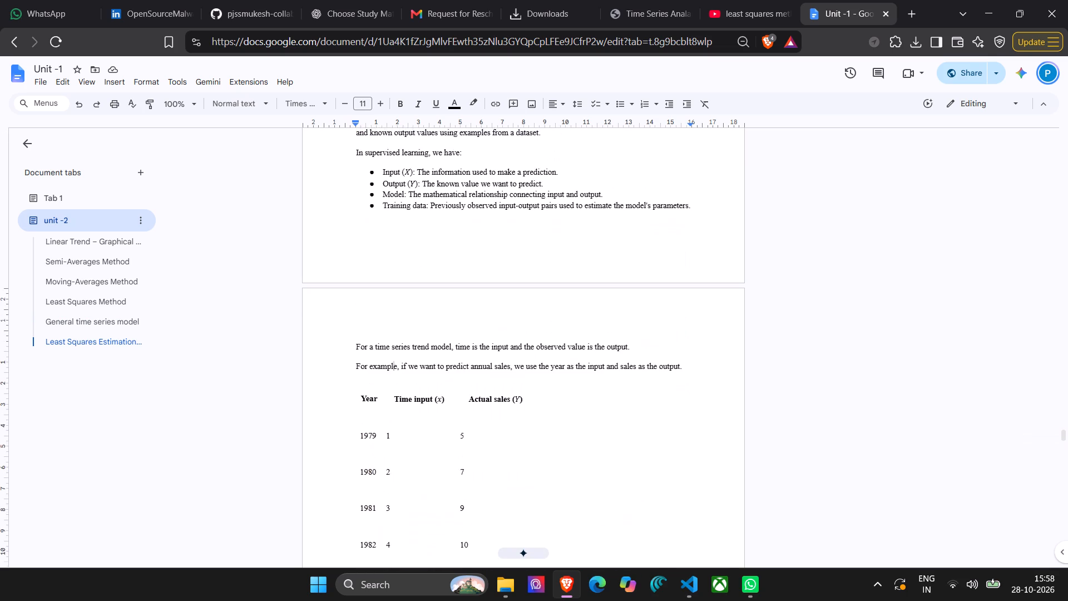
{"action": "scroll", "coordinate": [393, 236], "scroll_direction": "up", "scroll_amount": 1}
{"action": "scroll", "coordinate": [393, 236], "scroll_direction": "down", "scroll_amount": 1}
{"action": "scroll", "coordinate": [393, 236], "scroll_direction": "up", "scroll_amount": 2}
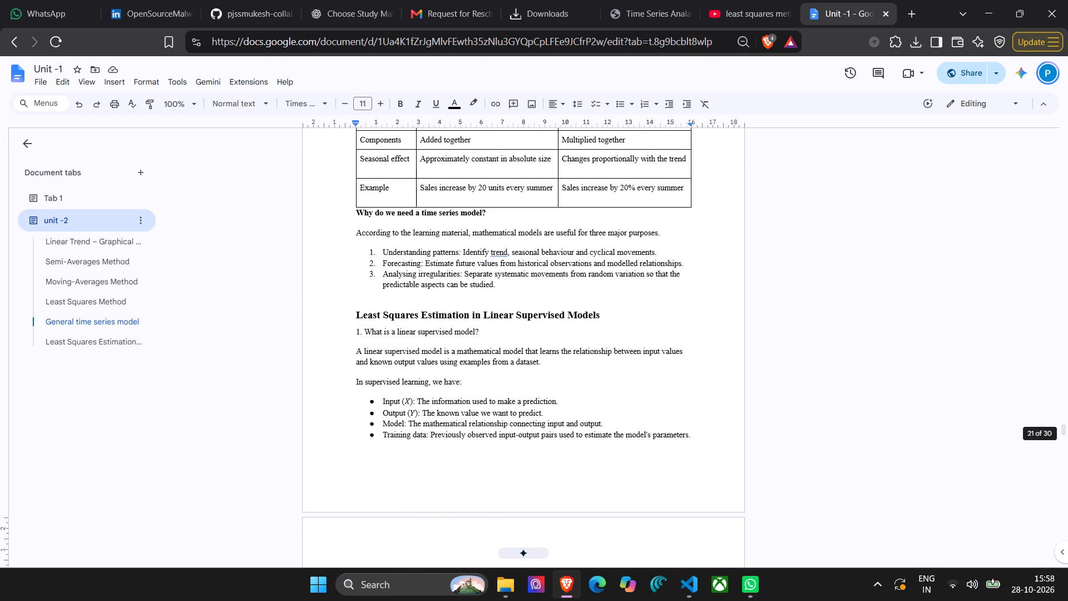
{"action": "left_click", "coordinate": [349, 301]}
{"action": "key", "text": "Return"}
{"action": "key", "text": "Return"}
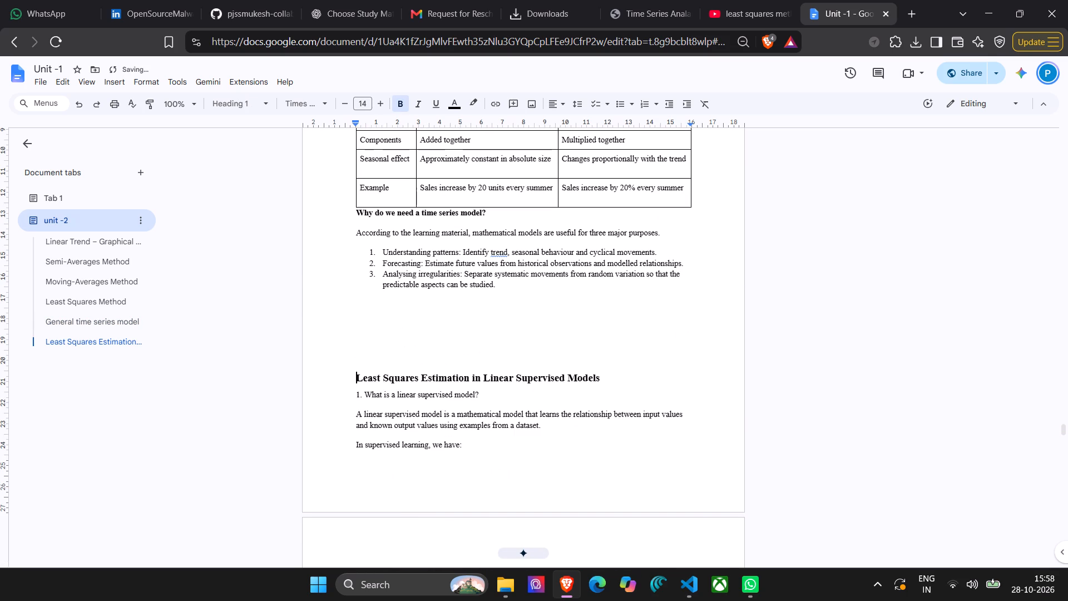
{"action": "key", "text": "Return"}
{"action": "key", "text": "Return"}
{"action": "key", "text": "Return"}
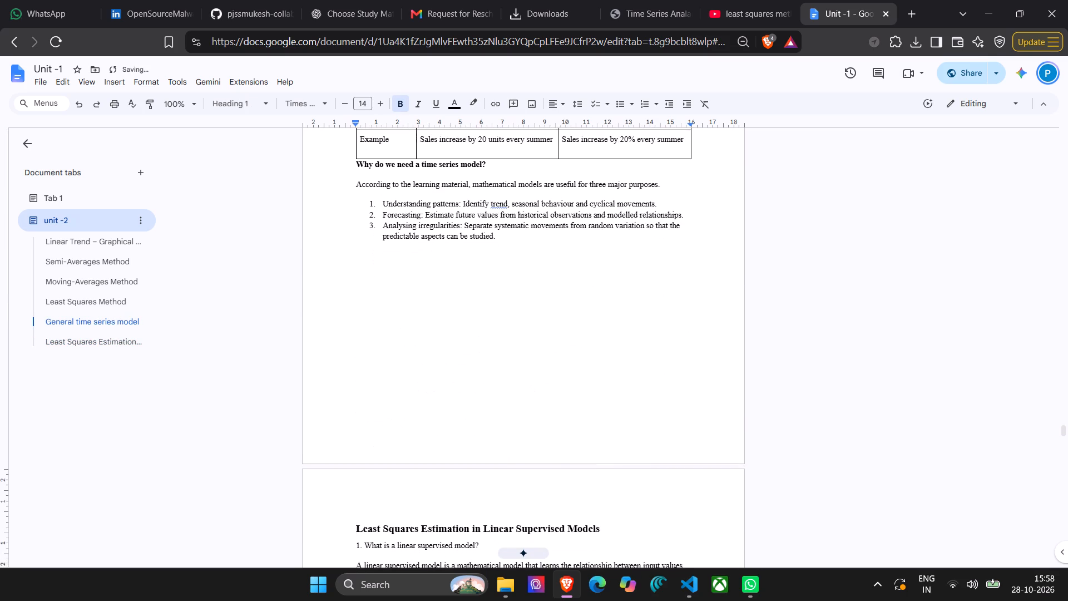
Underline the "Least Squares Estimation in Linear Supervised Models" heading.
{"action": "scroll", "coordinate": [372, 300], "scroll_direction": "down", "scroll_amount": 2}
{"action": "left_click", "coordinate": [86, 331]}
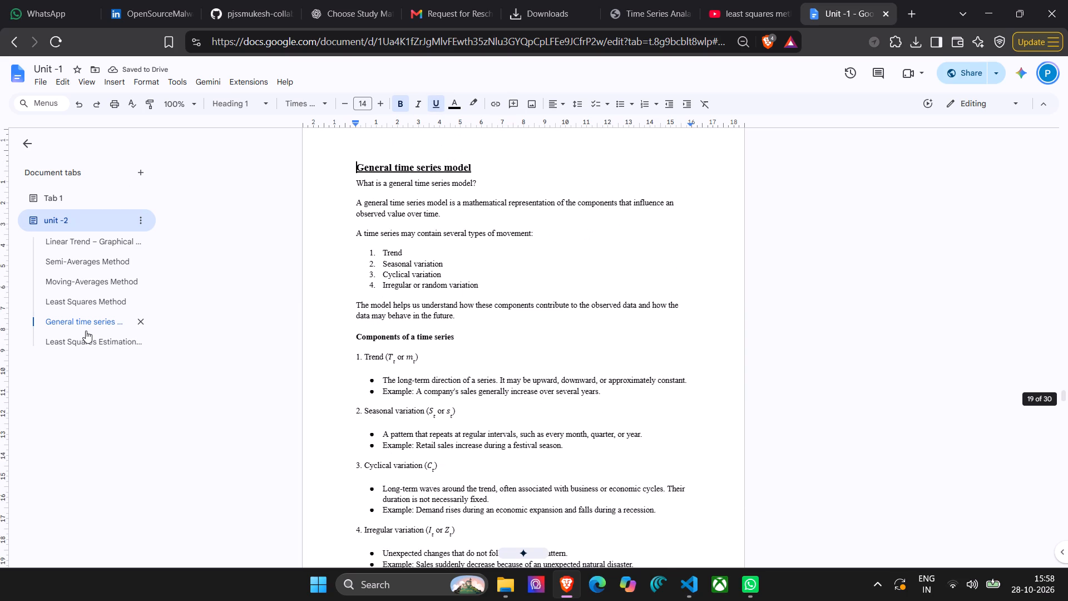
{"action": "left_click", "coordinate": [85, 344]}
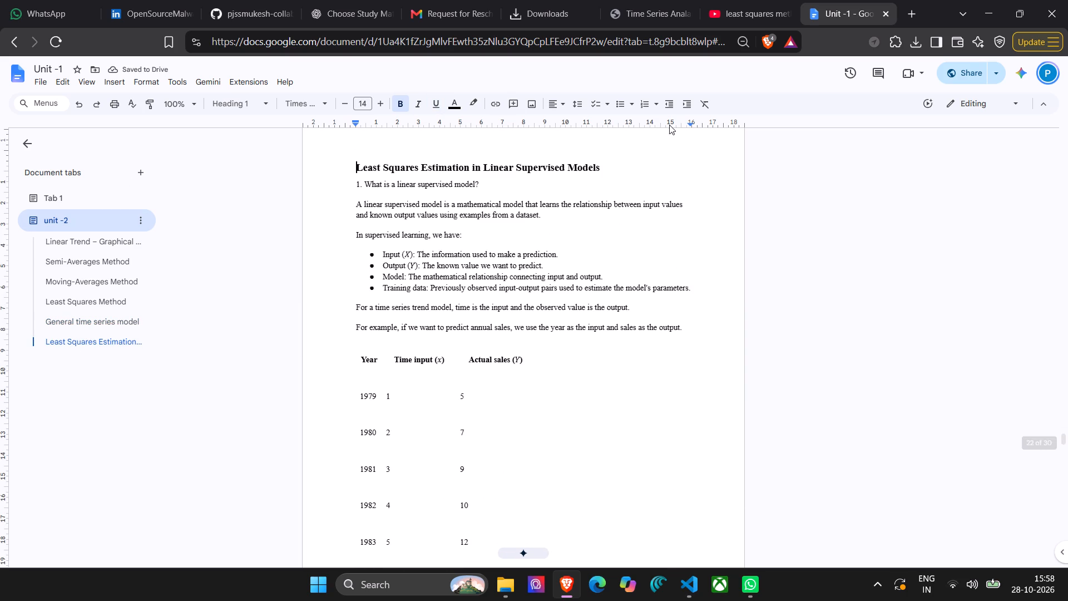
{"action": "left_click_drag", "start_coordinate": [610, 170], "coordinate": [334, 162]}
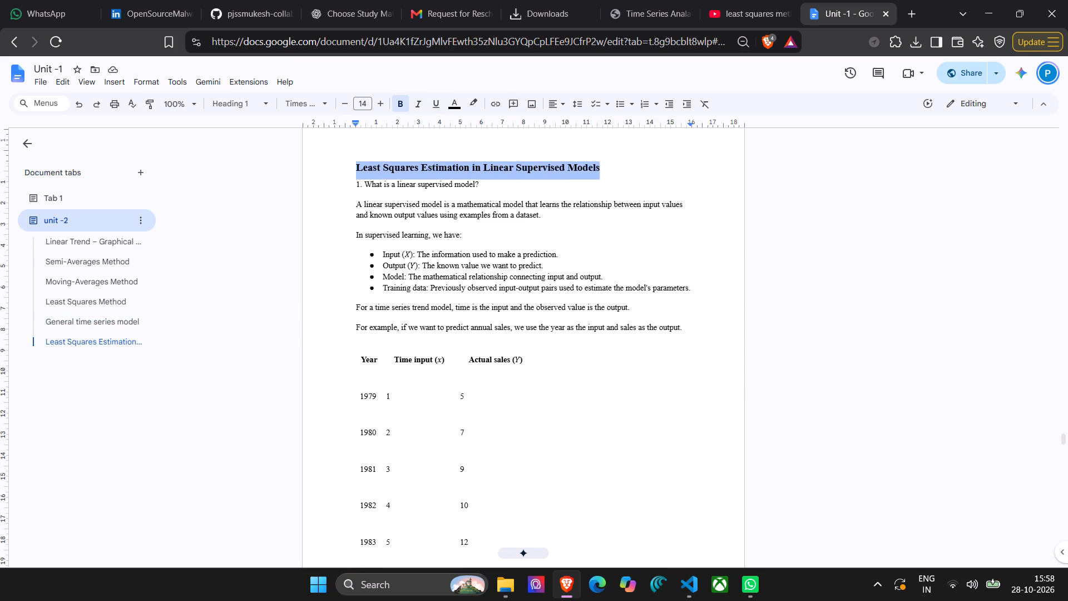
{"action": "left_click_drag", "start_coordinate": [334, 162], "coordinate": [320, 164]}
{"action": "left_click", "coordinate": [430, 107]}
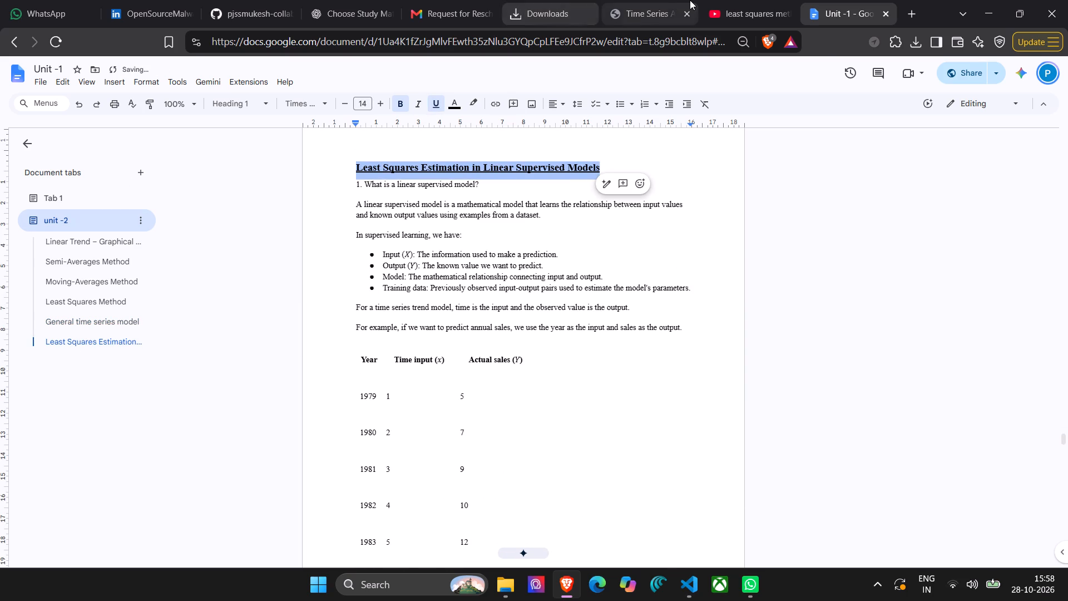
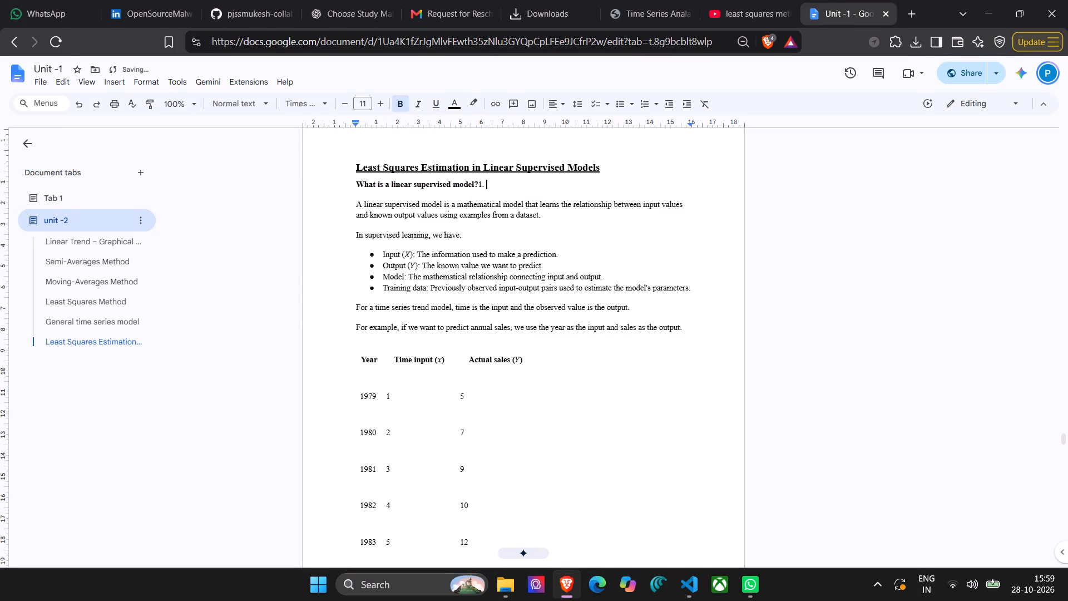
Delete the stray "1." after the "What is a linear supervised model?" subheading, keeping its question mark.
{"action": "key", "text": "BackSpace"}
{"action": "key", "text": "BackSpace"}
{"action": "key", "text": "BackSpace"}
{"action": "key", "text": "BackSpace"}
{"action": "key", "text": "ctrl+z"}
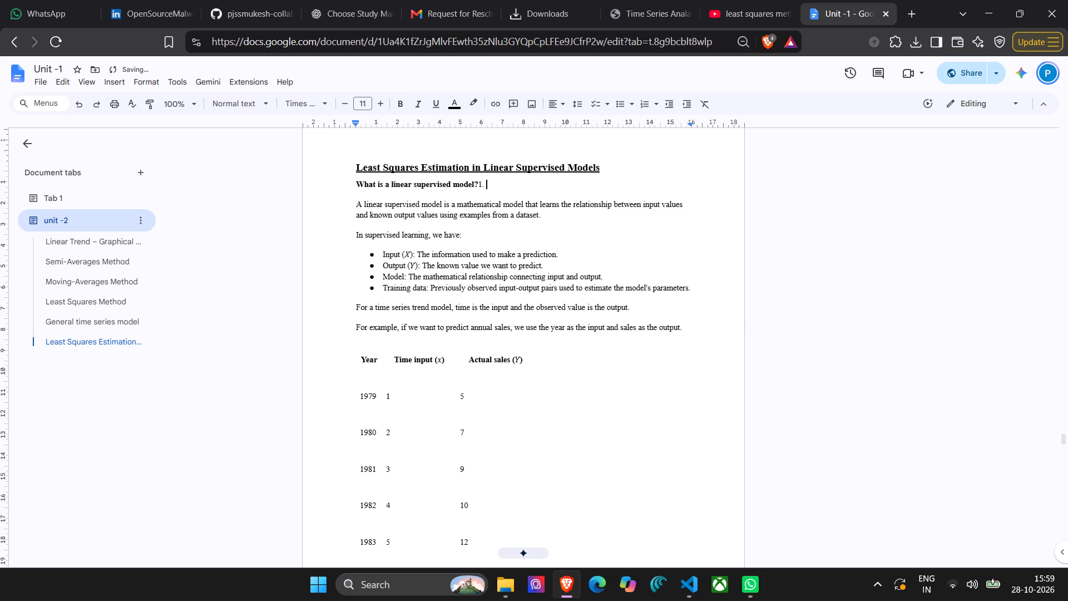
{"action": "key", "text": "BackSpace"}
{"action": "key", "text": "BackSpace"}
{"action": "key", "text": "BackSpace"}
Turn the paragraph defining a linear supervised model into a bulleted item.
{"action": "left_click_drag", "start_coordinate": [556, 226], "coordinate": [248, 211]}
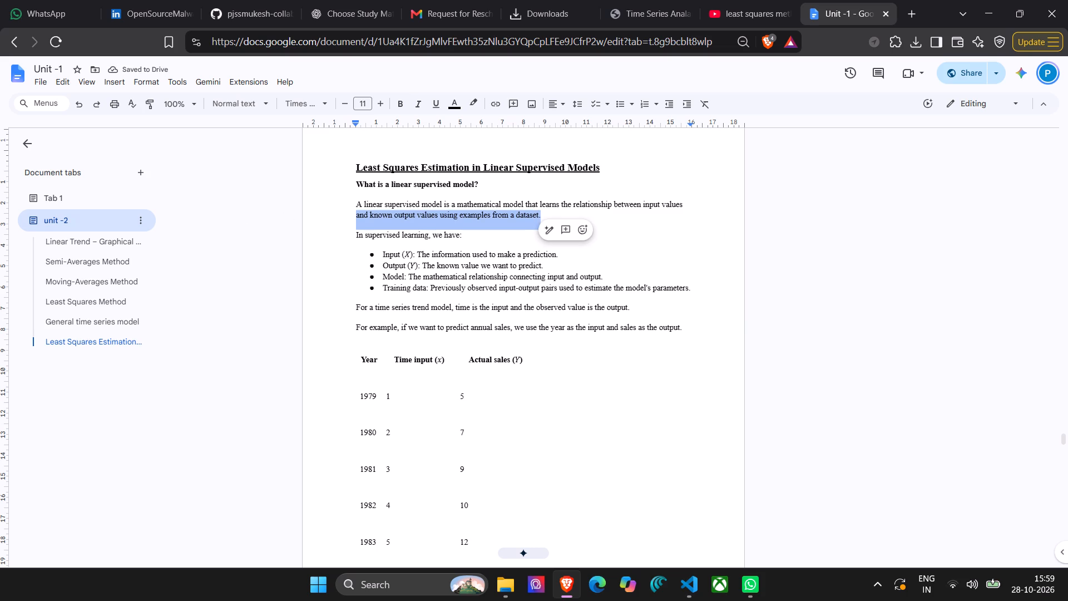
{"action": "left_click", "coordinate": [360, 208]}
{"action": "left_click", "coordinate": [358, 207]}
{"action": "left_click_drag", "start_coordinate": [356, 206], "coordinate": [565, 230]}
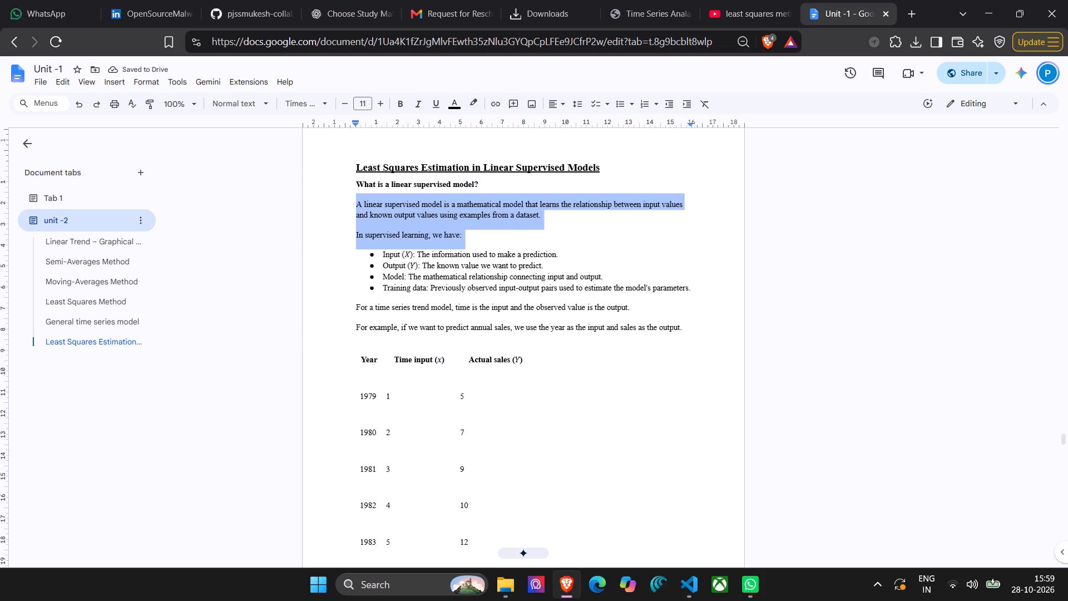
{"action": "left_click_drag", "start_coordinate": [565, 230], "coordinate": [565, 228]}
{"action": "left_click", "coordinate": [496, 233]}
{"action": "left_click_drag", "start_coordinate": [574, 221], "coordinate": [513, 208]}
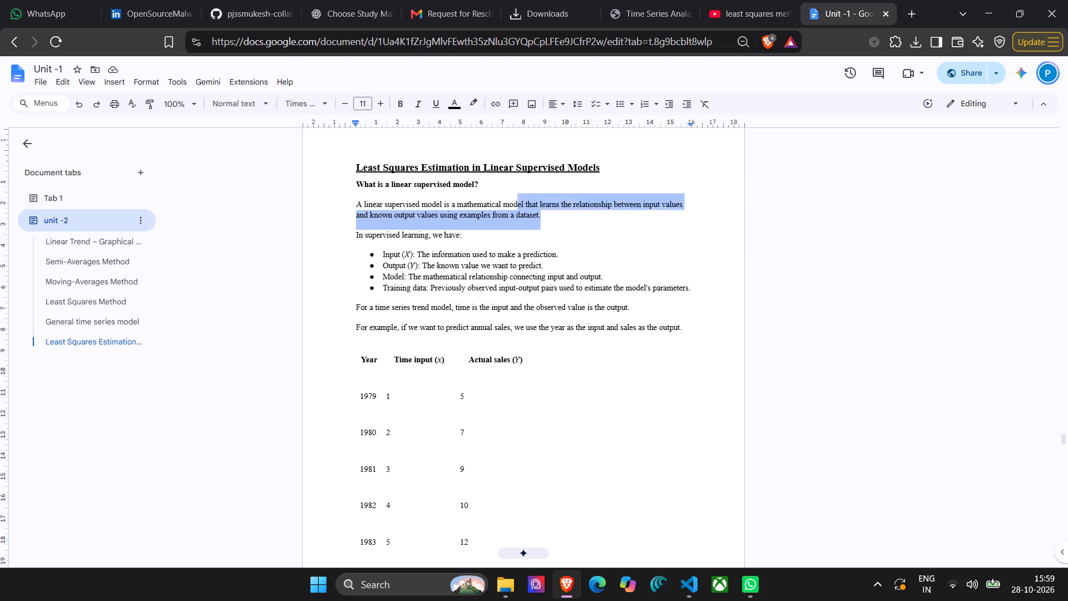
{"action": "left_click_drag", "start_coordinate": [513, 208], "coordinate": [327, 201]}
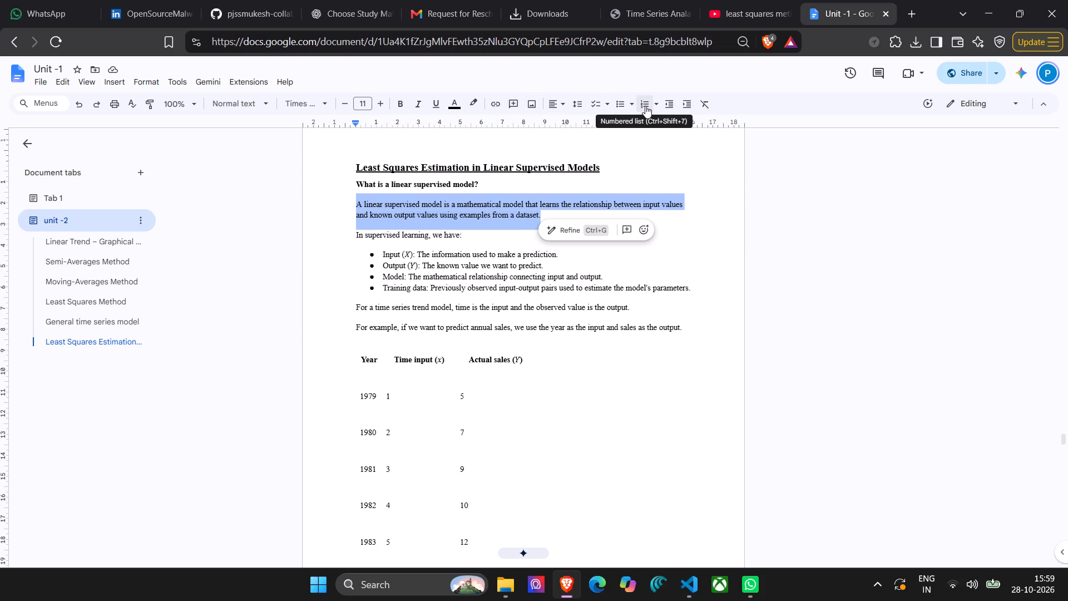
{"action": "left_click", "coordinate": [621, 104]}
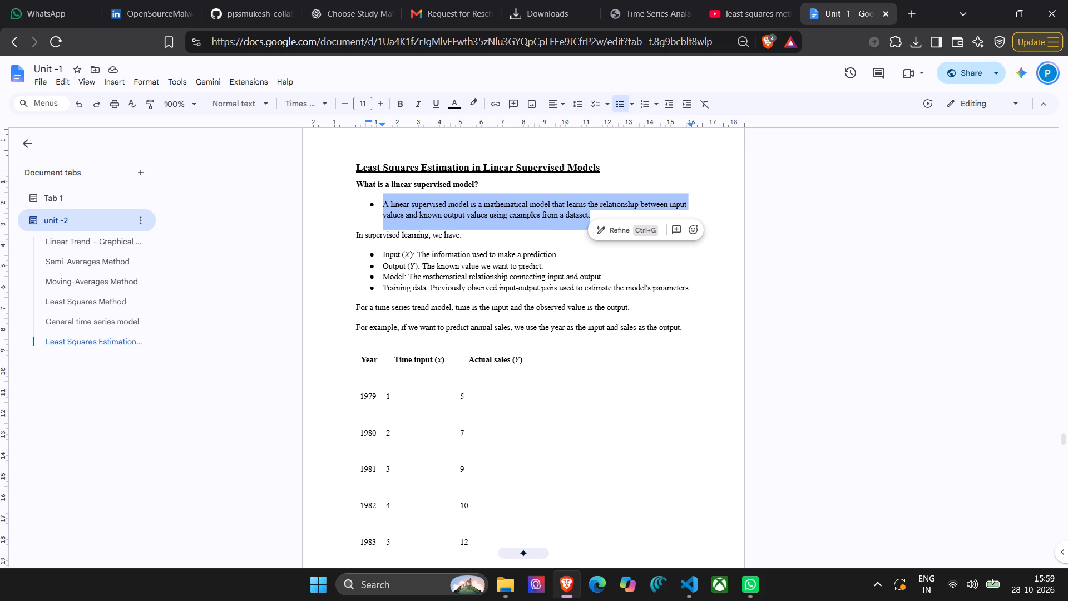
Remove the bullet from the definition paragraph and place it directly below its subheading without a gap.
{"action": "left_click", "coordinate": [348, 240]}
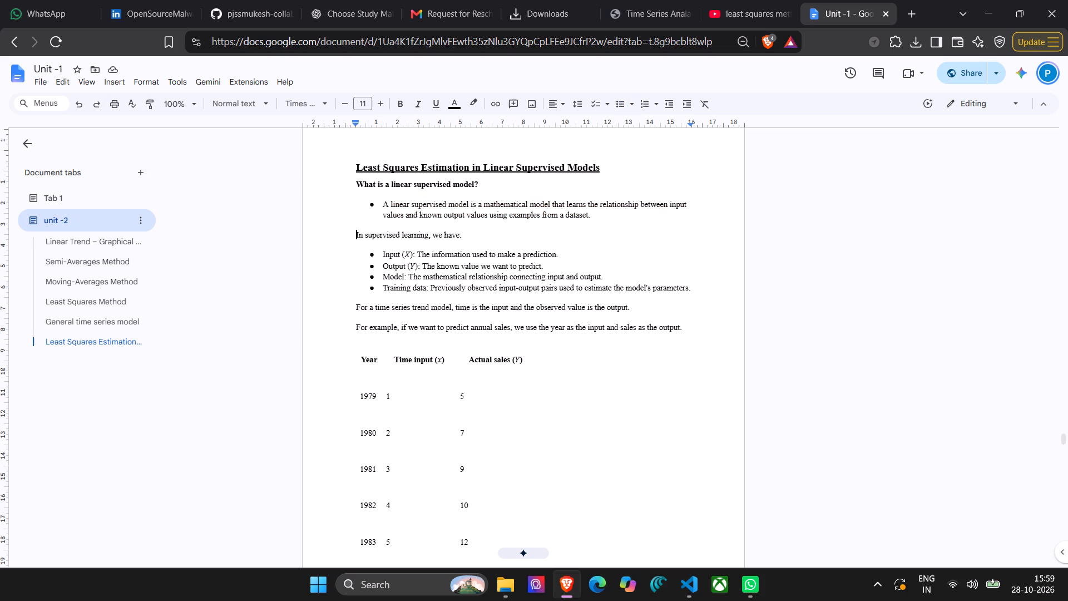
{"action": "left_click", "coordinate": [377, 205]}
{"action": "key", "text": "BackSpace"}
{"action": "key", "text": "BackSpace"}
{"action": "key", "text": "BackSpace"}
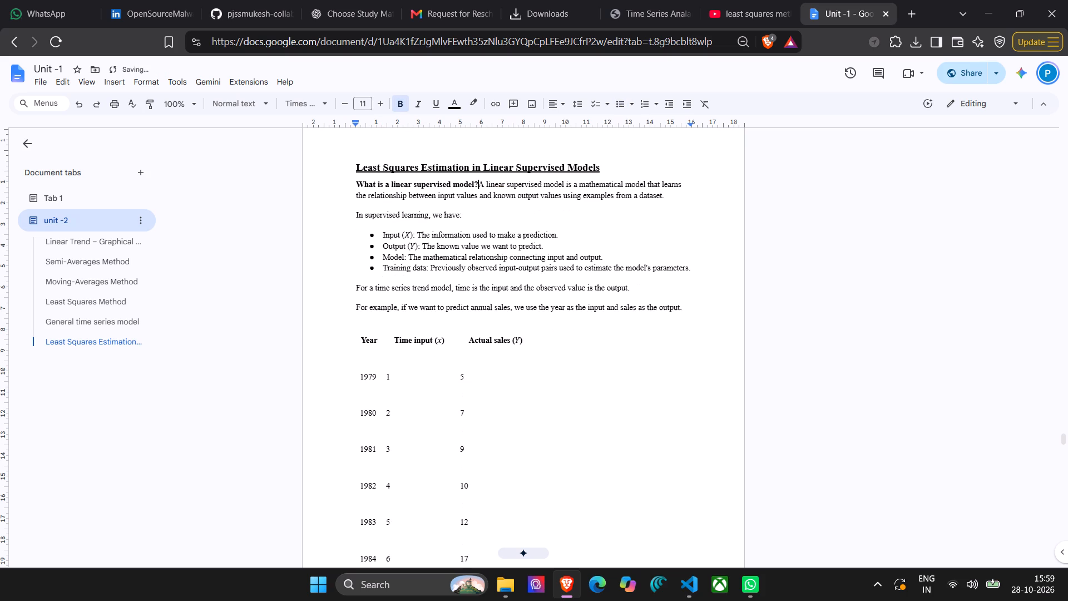
{"action": "key", "text": "Return"}
Join the "For example, if we want to predict annual sales" paragraph to the one above it, separated by two spaces.
{"action": "key", "text": "Up"}
{"action": "key", "text": "Up"}
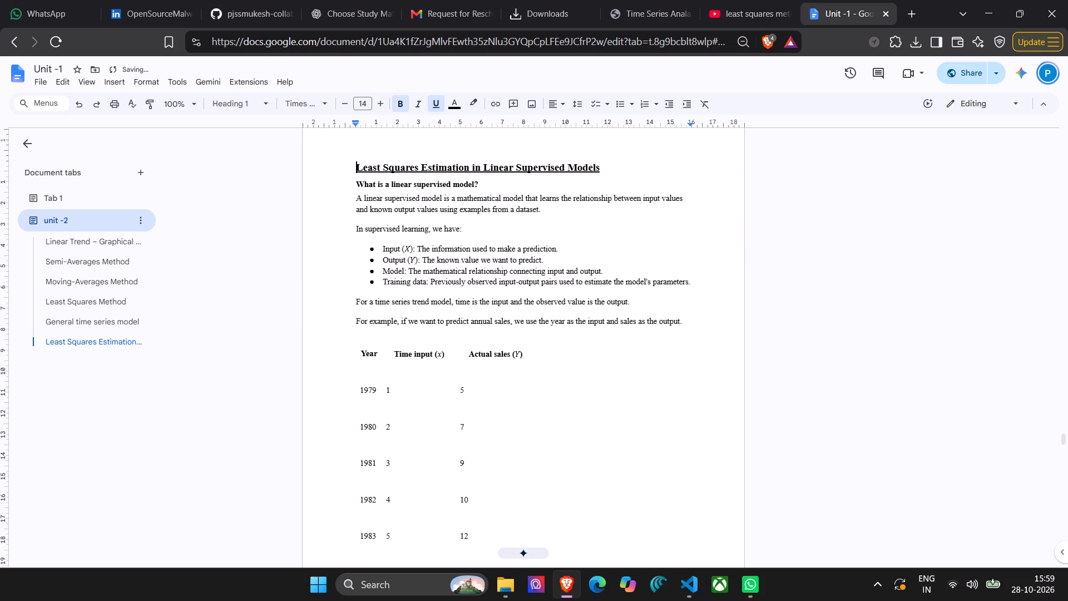
{"action": "key", "text": "Down"}
{"action": "key", "text": "Down"}
{"action": "key", "text": "Down"}
{"action": "key", "text": "Down"}
{"action": "key", "text": "Up"}
{"action": "key", "text": "Down"}
{"action": "key", "text": "Down"}
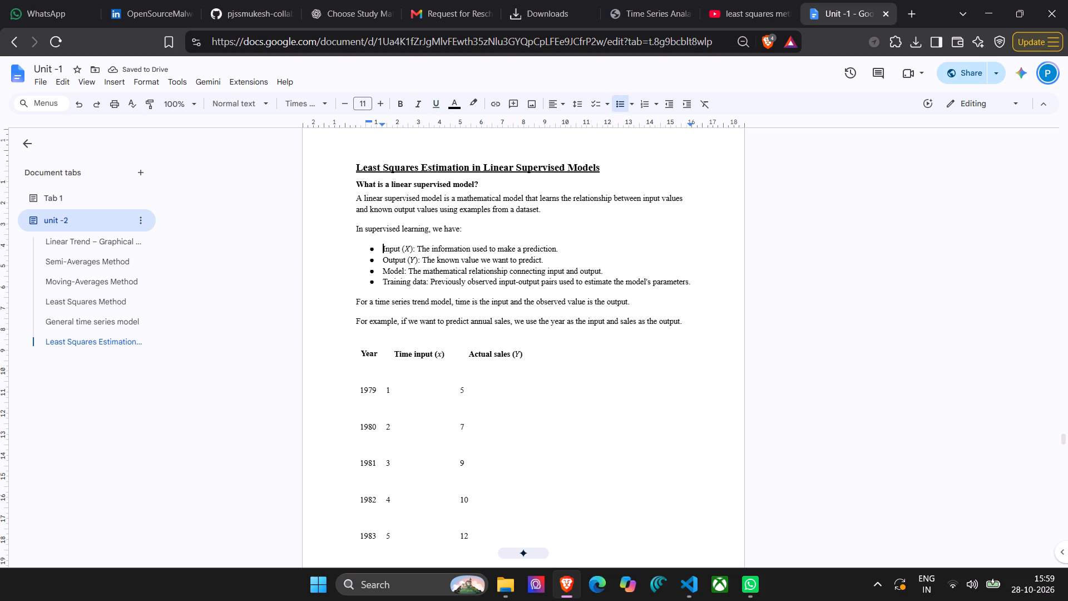
{"action": "key", "text": "Down"}
{"action": "key", "text": "Down"}
{"action": "key", "text": "Down"}
{"action": "key", "text": "Down"}
{"action": "key", "text": "Down"}
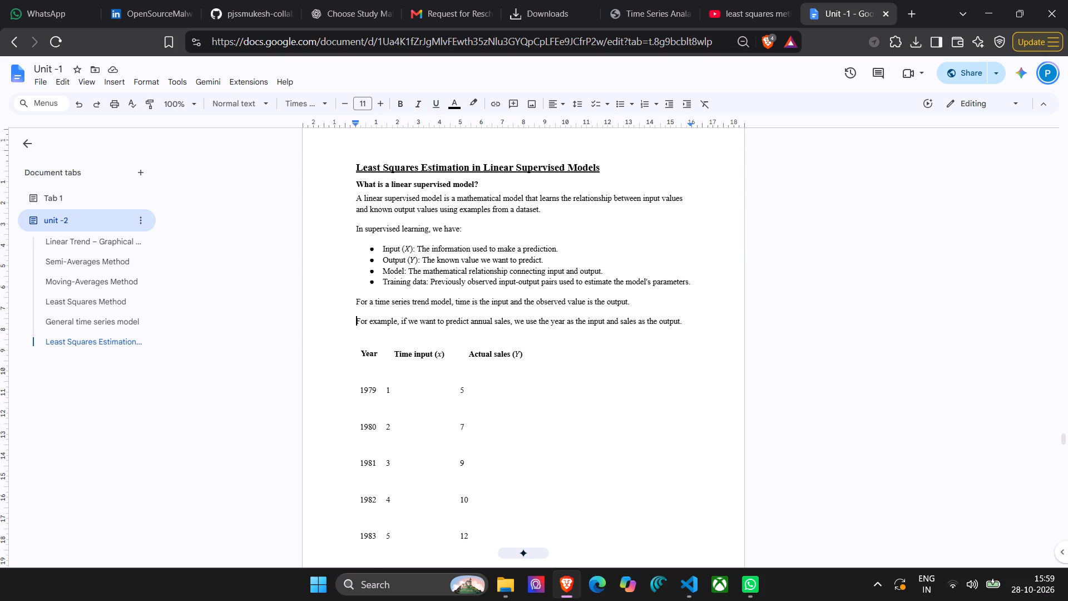
{"action": "key", "text": "BackSpace"}
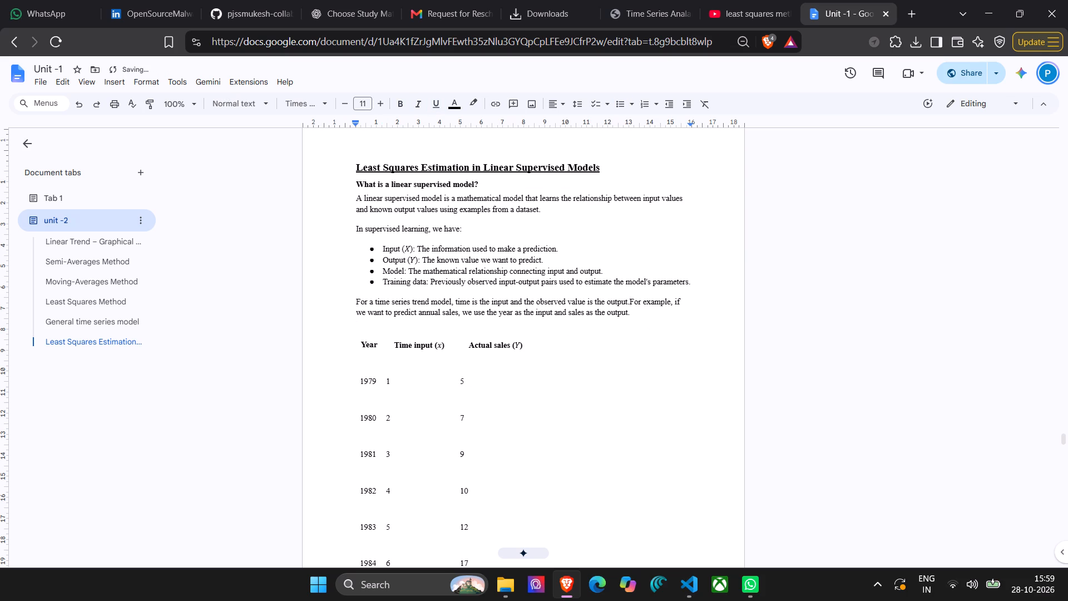
{"action": "key", "text": "space"}
{"action": "key", "text": "space"}
Give the whole Year, Time input and Actual sales table 1 pt borders.
{"action": "left_click", "coordinate": [360, 356]}
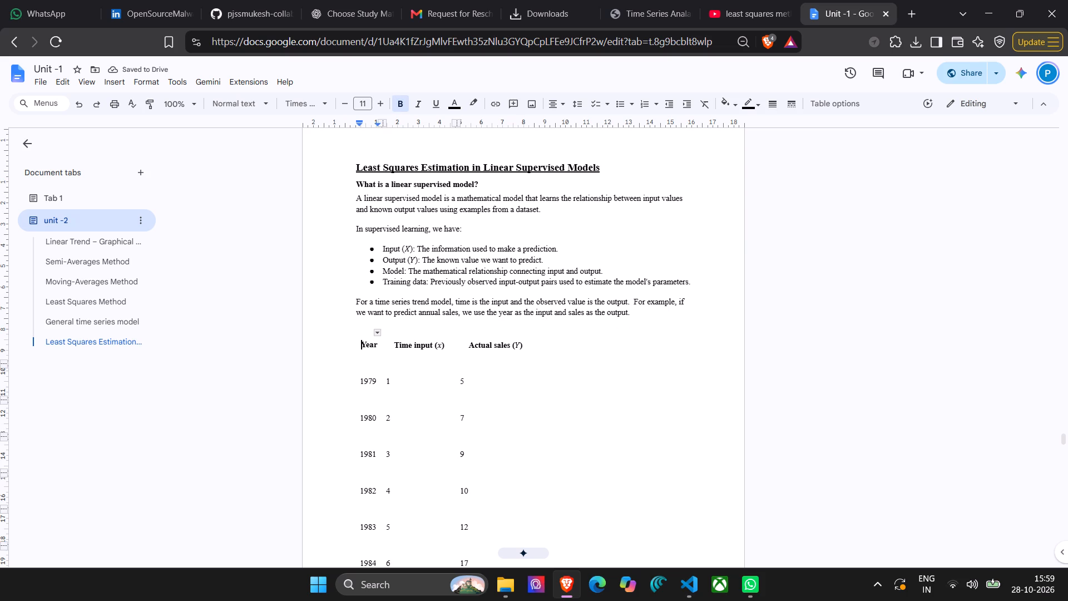
{"action": "left_click_drag", "start_coordinate": [360, 341], "coordinate": [530, 234]}
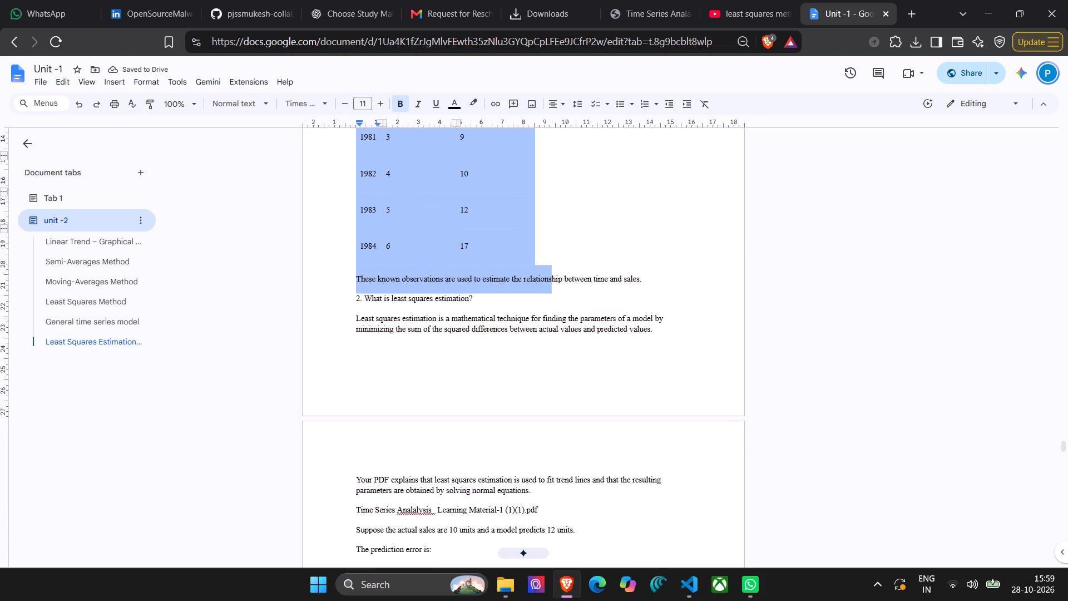
{"action": "left_click_drag", "start_coordinate": [530, 234], "coordinate": [524, 243]}
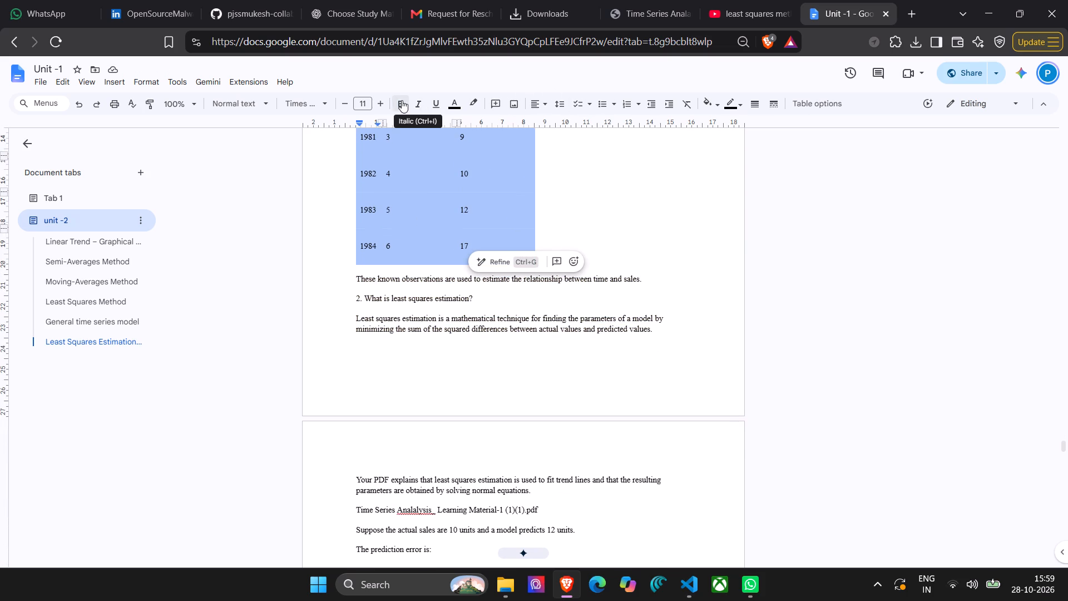
{"action": "left_click", "coordinate": [399, 101]}
{"action": "left_click", "coordinate": [398, 102]}
{"action": "key", "text": "ctrl+z"}
{"action": "key", "text": "ctrl+z"}
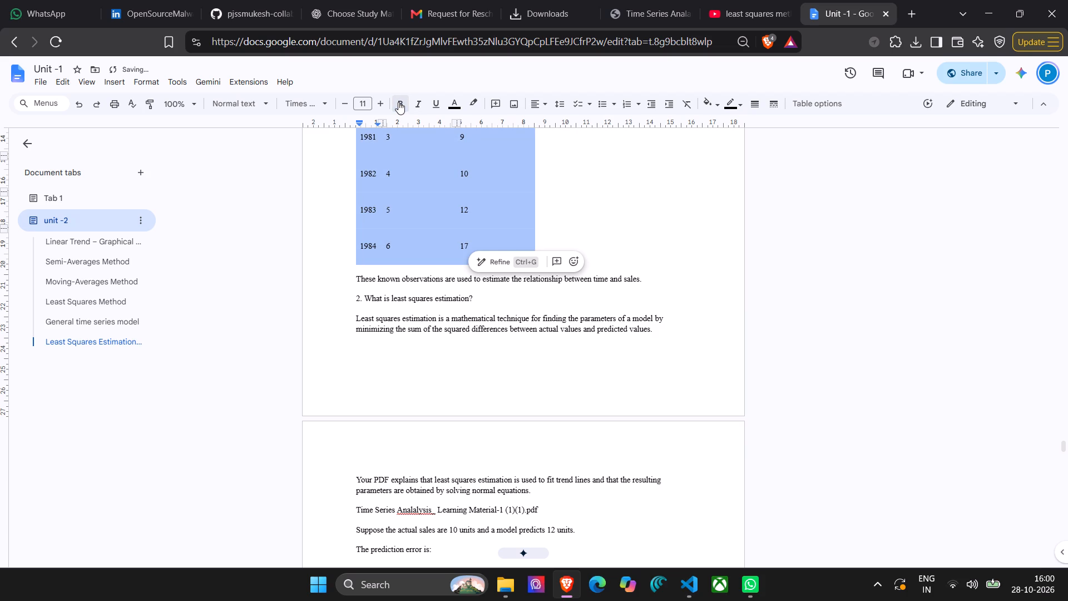
{"action": "left_click", "coordinate": [754, 108]}
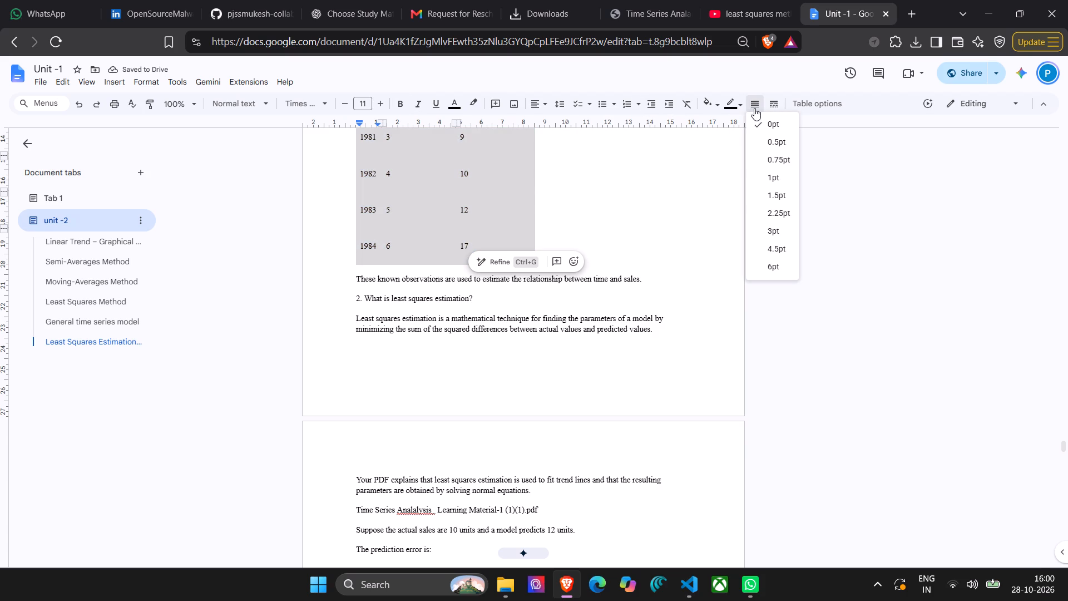
{"action": "left_click", "coordinate": [787, 183]}
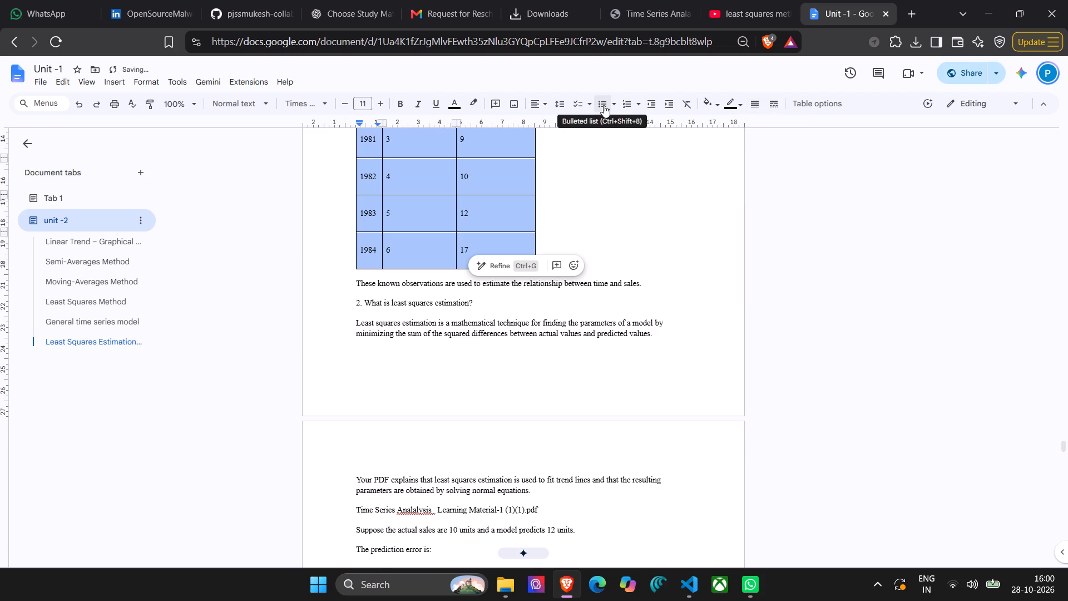
Remove the paragraph spacing before and after the text in all cells of the sales table.
{"action": "left_click", "coordinate": [604, 105]}
{"action": "left_click", "coordinate": [604, 105]}
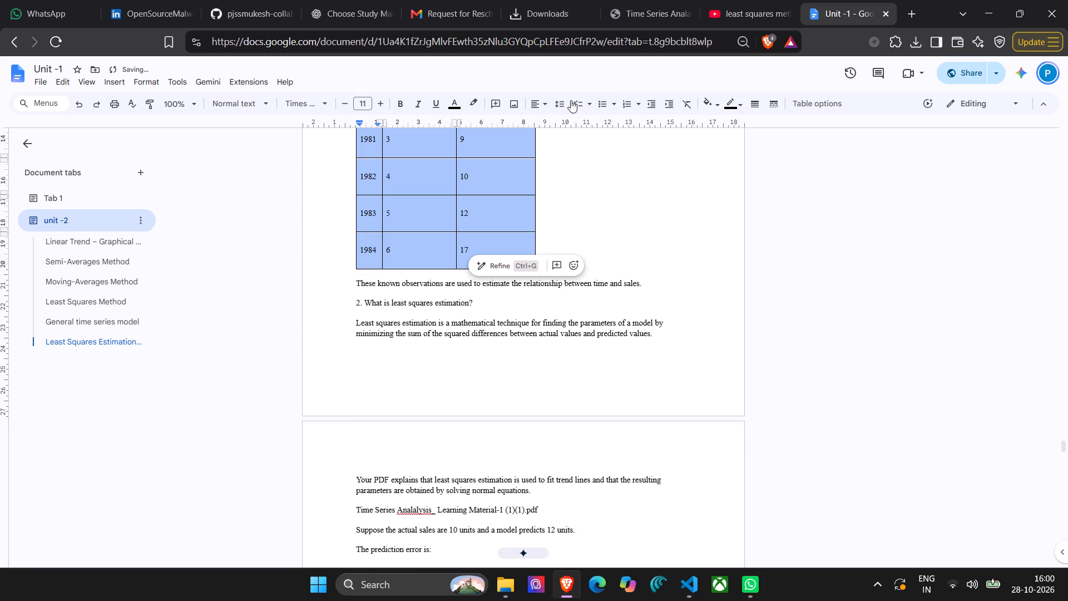
{"action": "left_click", "coordinate": [563, 100]}
{"action": "left_click", "coordinate": [627, 215]}
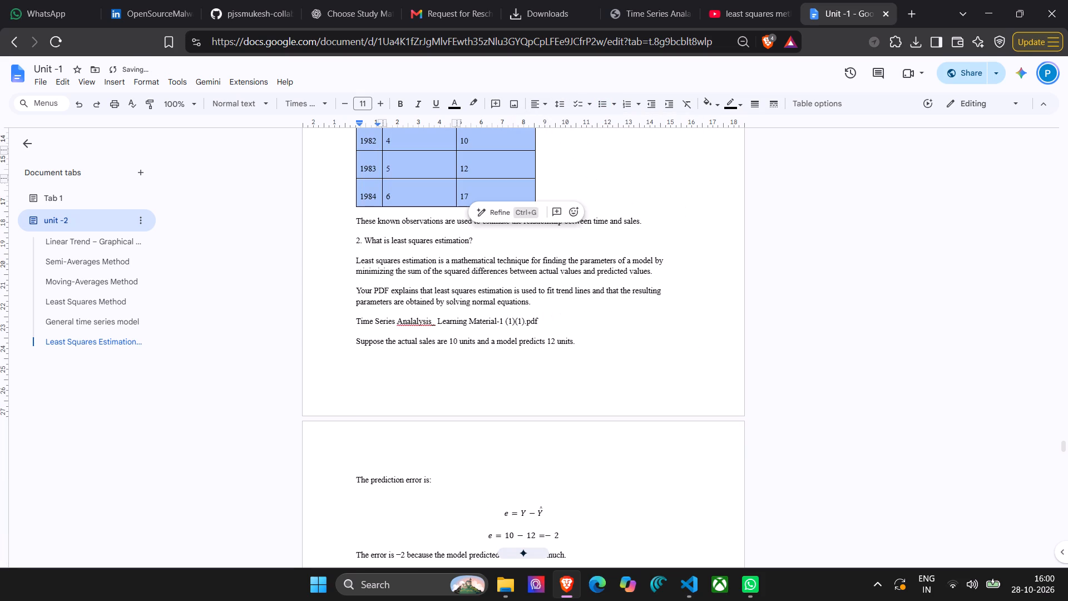
{"action": "left_click", "coordinate": [551, 109]}
{"action": "left_click", "coordinate": [596, 209]}
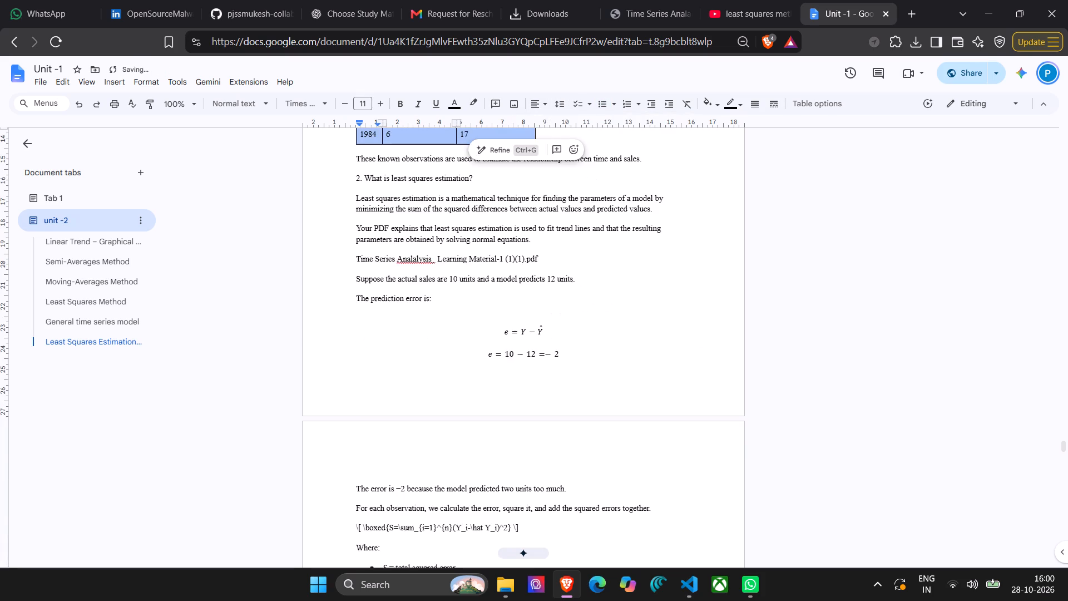
{"action": "scroll", "coordinate": [353, 230], "scroll_direction": "up", "scroll_amount": 3}
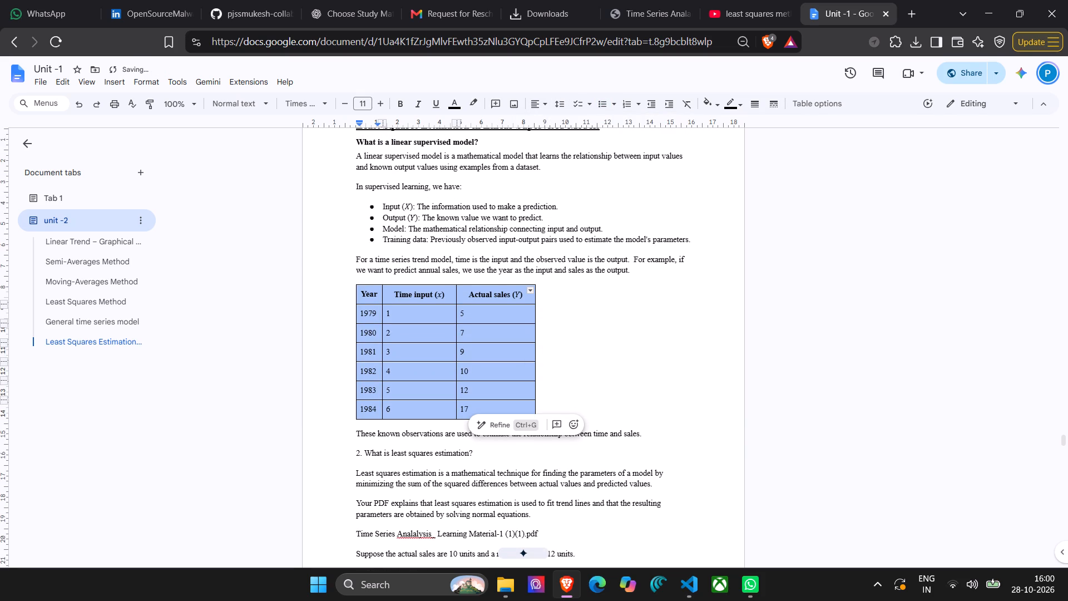
{"action": "left_click", "coordinate": [653, 423]}
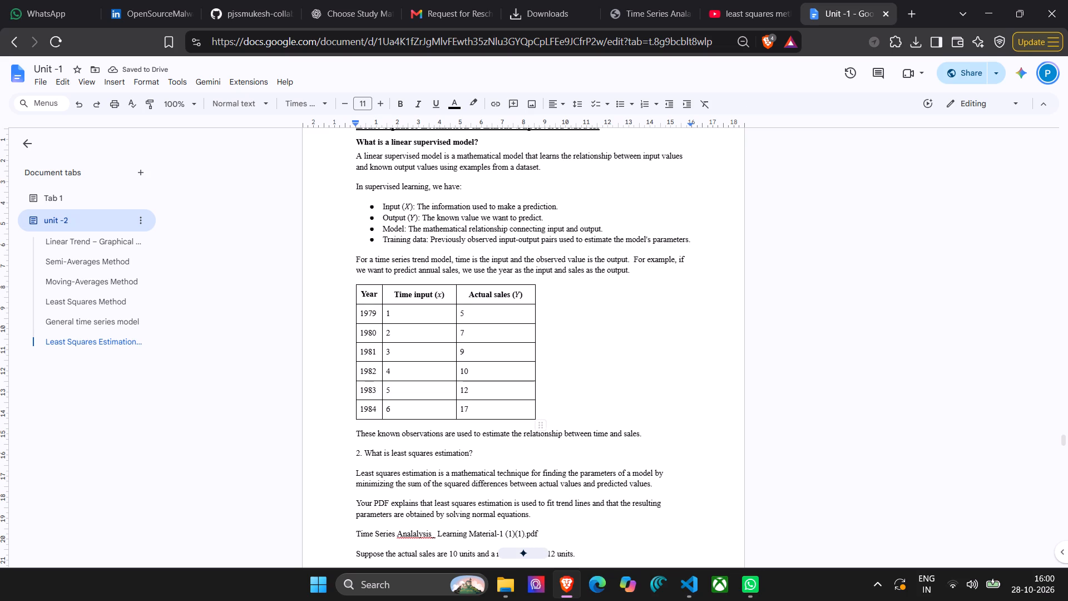
Delete the "2." in front of the "What is least squares estimation?" subheading and make the subheading bold.
{"action": "left_click_drag", "start_coordinate": [364, 455], "coordinate": [362, 455]}
{"action": "left_click_drag", "start_coordinate": [362, 455], "coordinate": [321, 462]}
{"action": "key", "text": "BackSpace"}
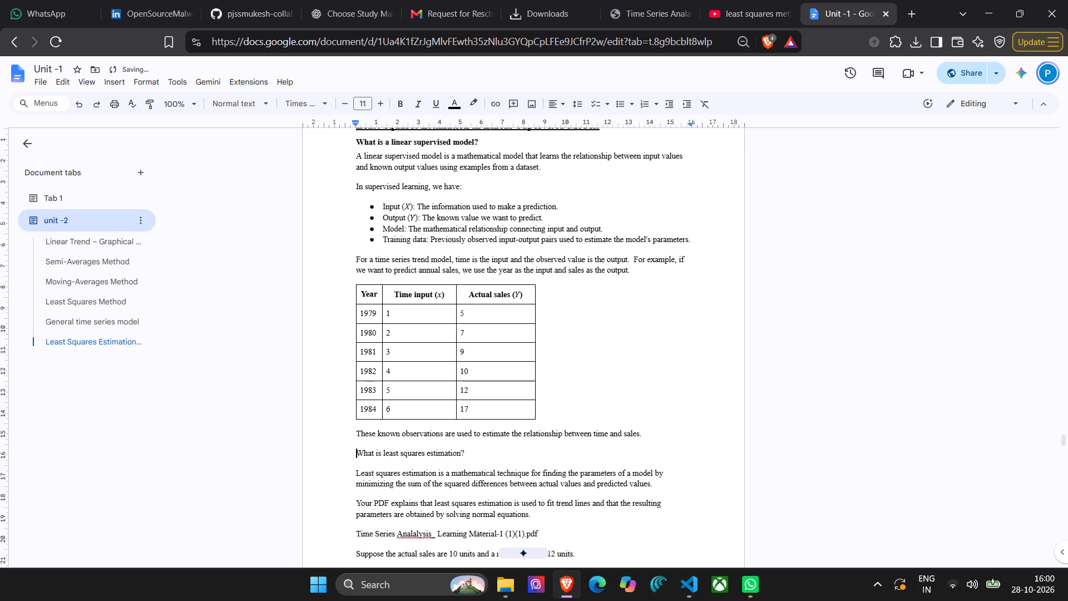
{"action": "left_click", "coordinate": [492, 444]}
{"action": "left_click_drag", "start_coordinate": [488, 460], "coordinate": [358, 456]}
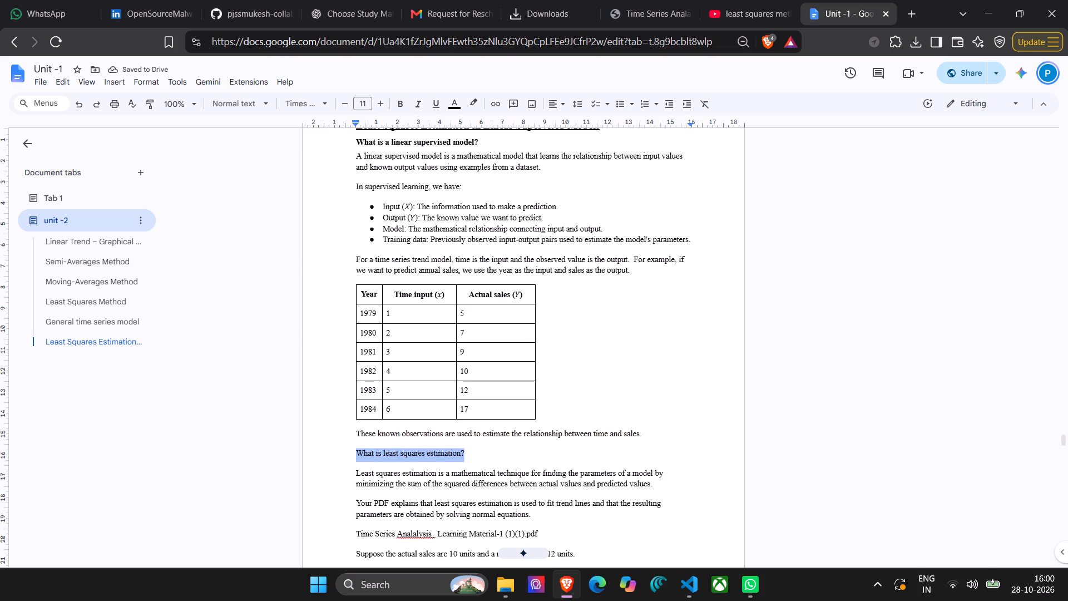
{"action": "left_click_drag", "start_coordinate": [358, 456], "coordinate": [357, 456]}
{"action": "left_click", "coordinate": [404, 102]}
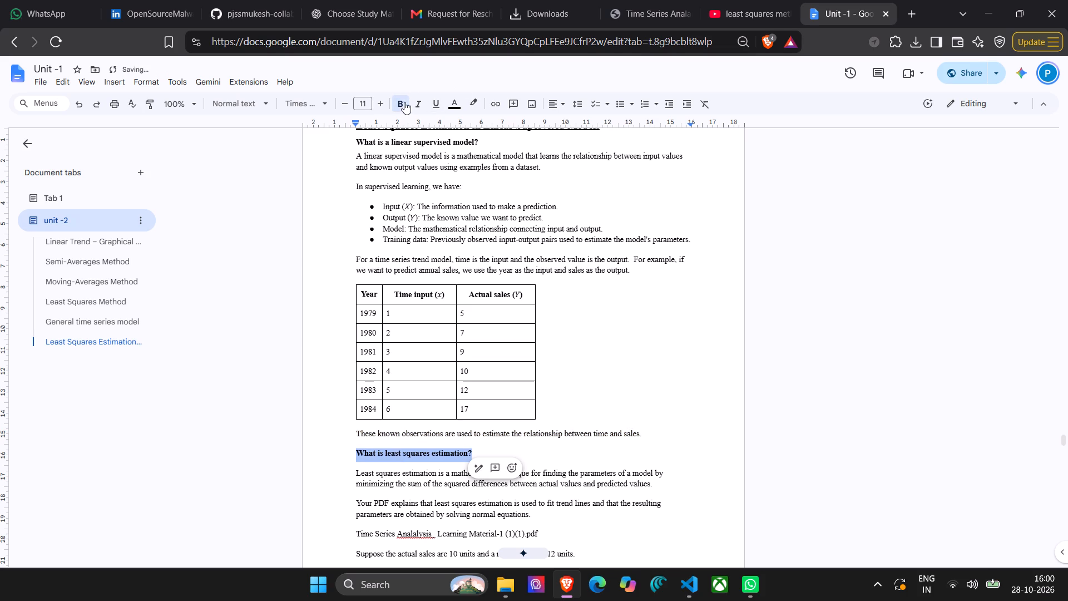
{"action": "left_click", "coordinate": [388, 499]}
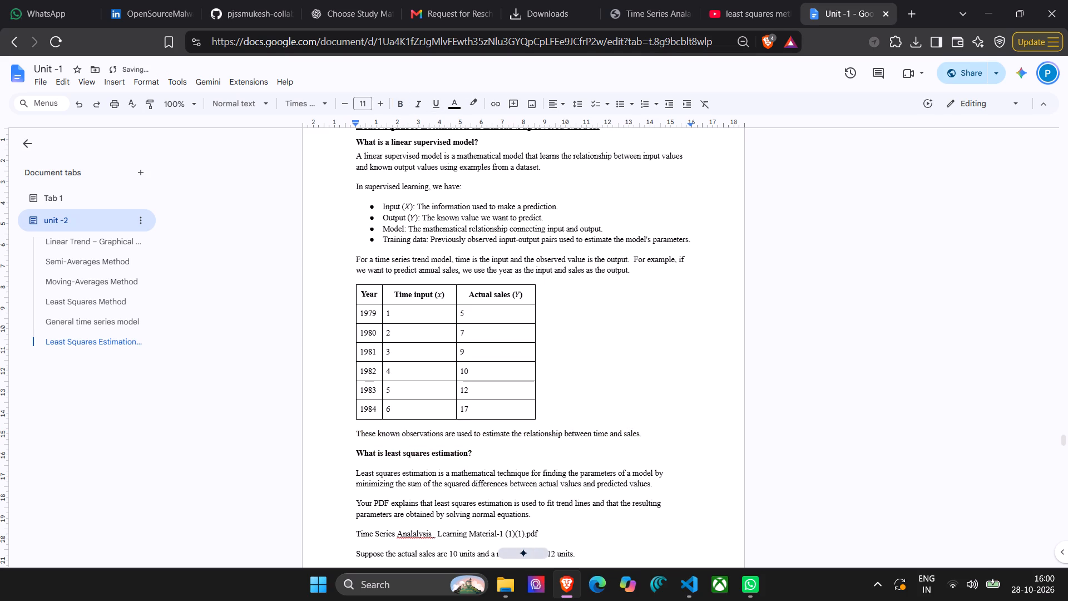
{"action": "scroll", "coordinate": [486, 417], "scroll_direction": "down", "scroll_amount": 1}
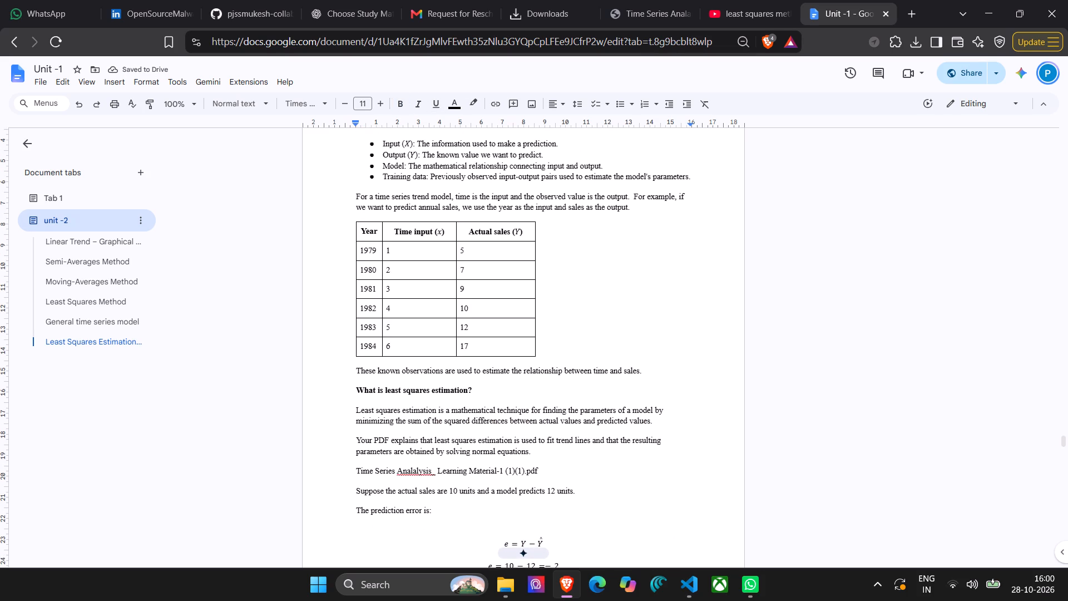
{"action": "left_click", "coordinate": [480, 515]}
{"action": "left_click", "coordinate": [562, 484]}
Delete the "Your PDF explains" paragraph and the PDF file name line below it in the "What is least squares estimation?" section.
{"action": "left_click_drag", "start_coordinate": [550, 477], "coordinate": [335, 479]}
{"action": "left_click", "coordinate": [341, 476]}
{"action": "left_click_drag", "start_coordinate": [341, 476], "coordinate": [548, 477]}
{"action": "key", "text": "BackSpace"}
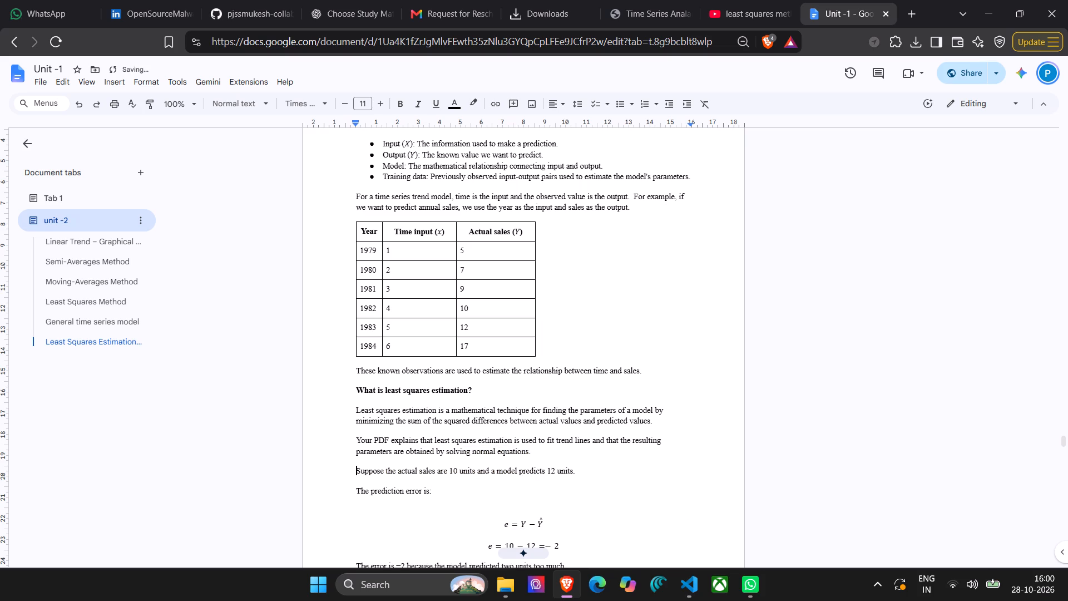
{"action": "left_click_drag", "start_coordinate": [355, 442], "coordinate": [555, 452]}
{"action": "key", "text": "BackSpace"}
{"action": "key", "text": "BackSpace"}
{"action": "key", "text": "Return"}
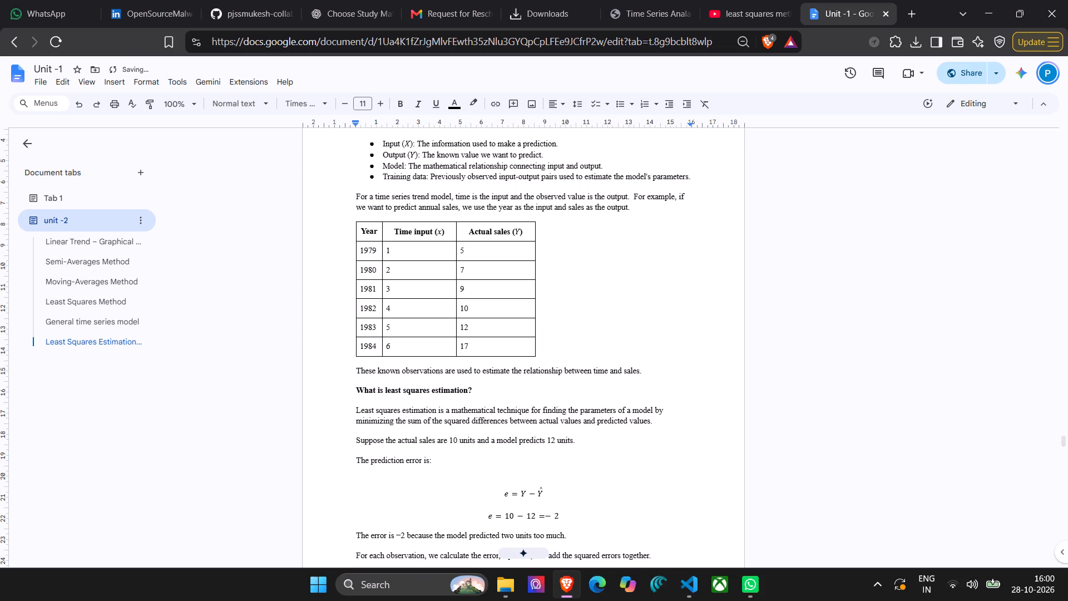
Remove the blank lines above and between the two prediction error equations.
{"action": "left_click", "coordinate": [470, 490]}
{"action": "key", "text": "Down"}
{"action": "key", "text": "Up"}
{"action": "key", "text": "Up"}
{"action": "key", "text": "BackSpace"}
{"action": "key", "text": "Down"}
{"action": "key", "text": "Down"}
{"action": "key", "text": "BackSpace"}
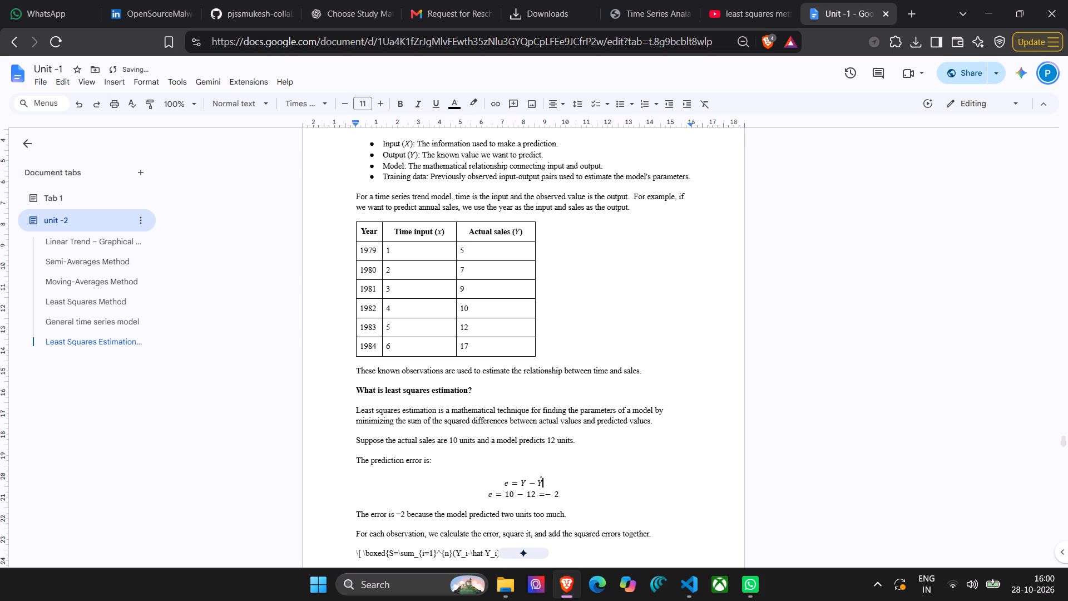
{"action": "key", "text": "Down"}
{"action": "key", "text": "Down"}
Delete the raw LaTeX code of the boxed sum formula S below the "For each observation" paragraph.
{"action": "scroll", "coordinate": [567, 505], "scroll_direction": "down", "scroll_amount": 3}
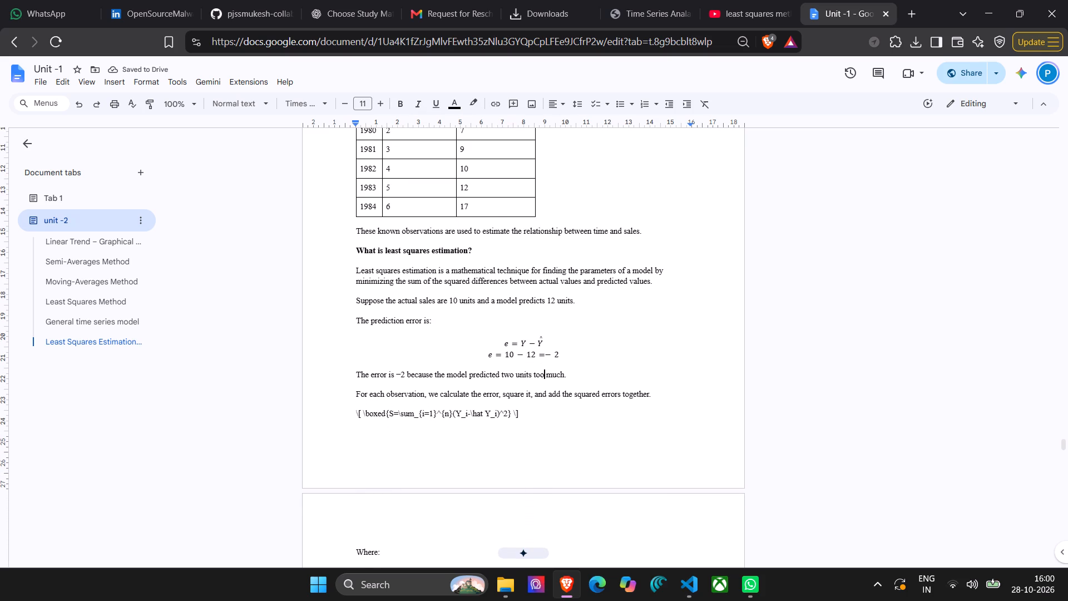
{"action": "left_click_drag", "start_coordinate": [524, 416], "coordinate": [248, 417]}
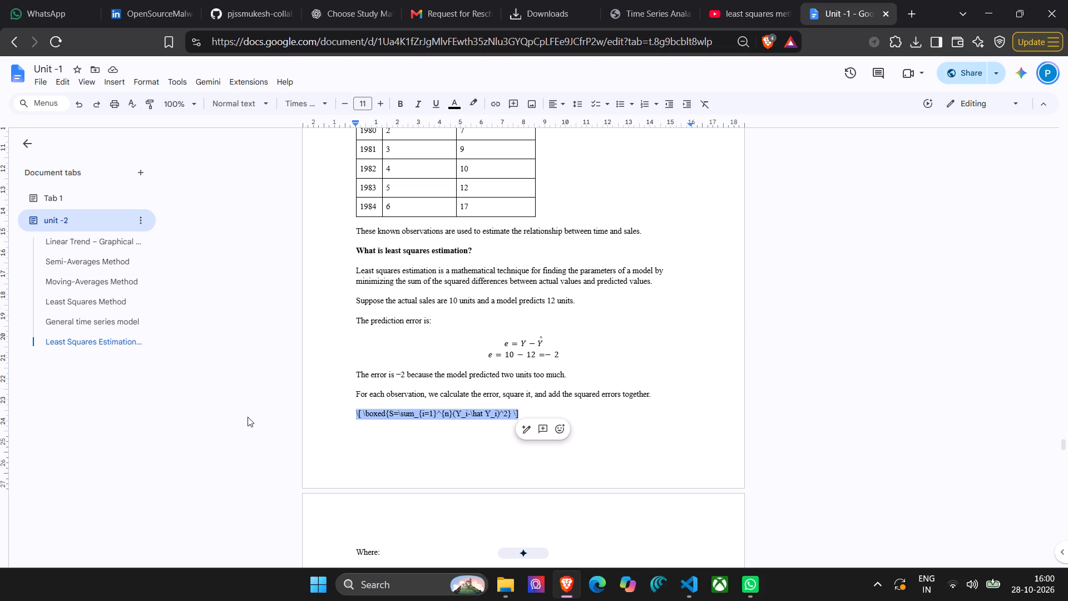
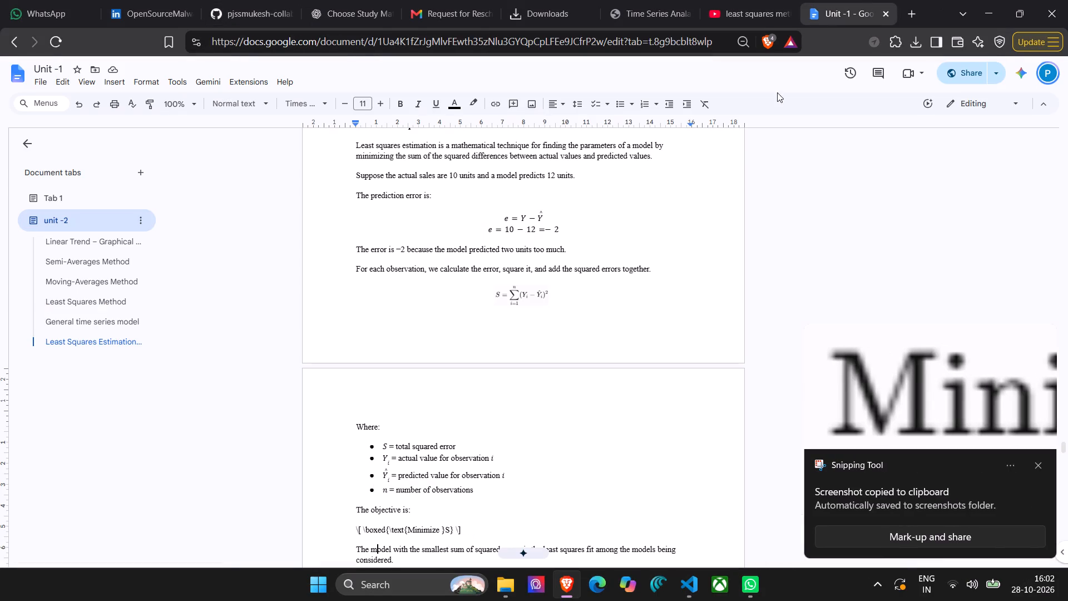
{"action": "key", "text": "ctrl+v"}
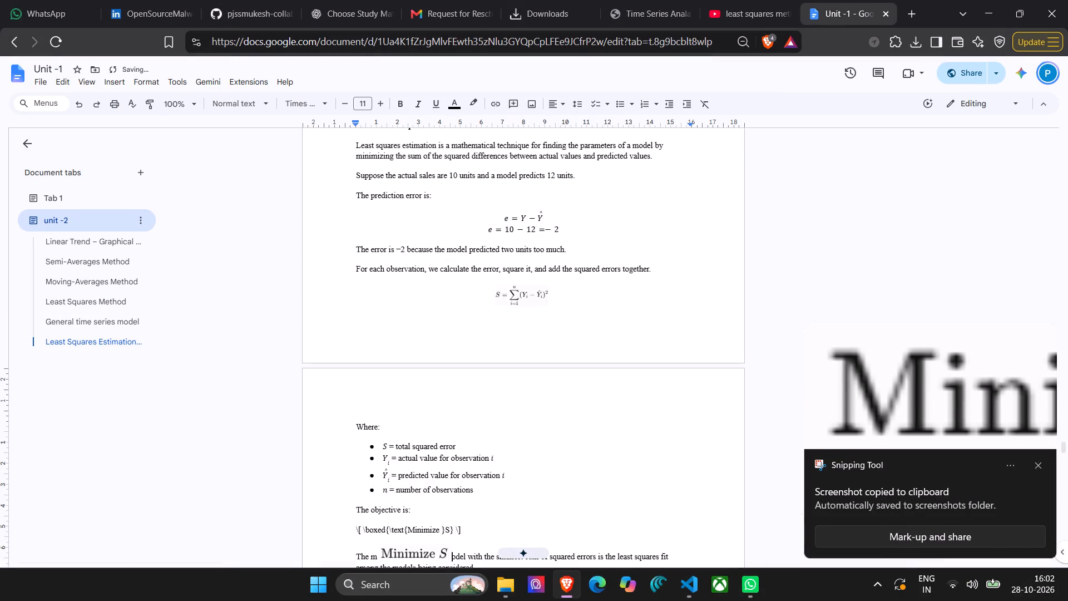
Delete the raw LaTeX code of the boxed Minimize S expression below "The objective is:".
{"action": "left_click_drag", "start_coordinate": [471, 533], "coordinate": [368, 521]}
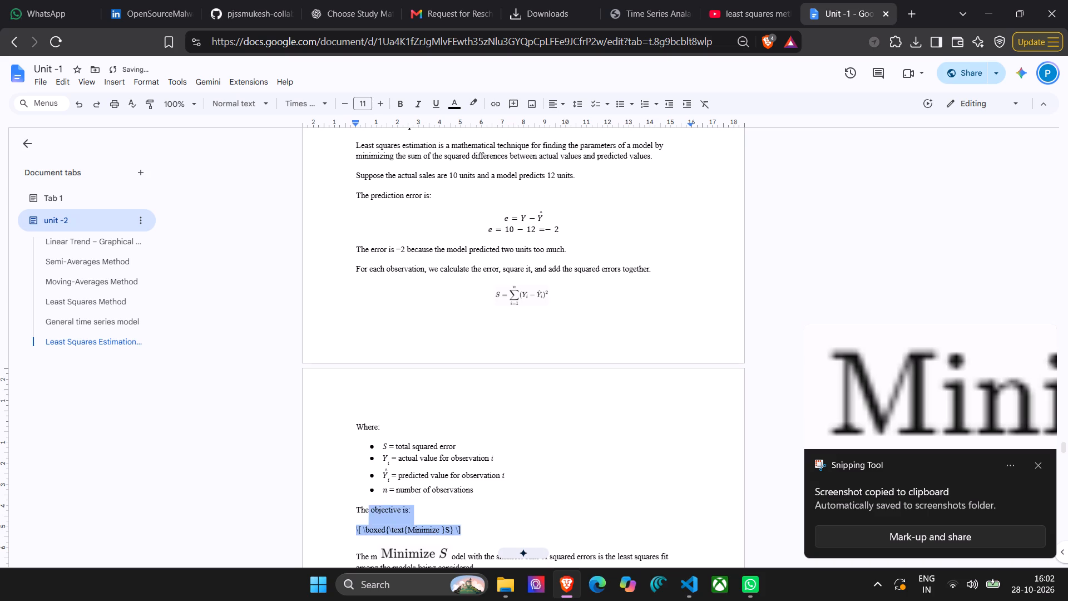
{"action": "left_click_drag", "start_coordinate": [368, 521], "coordinate": [355, 528]}
{"action": "key", "text": "BackSpace"}
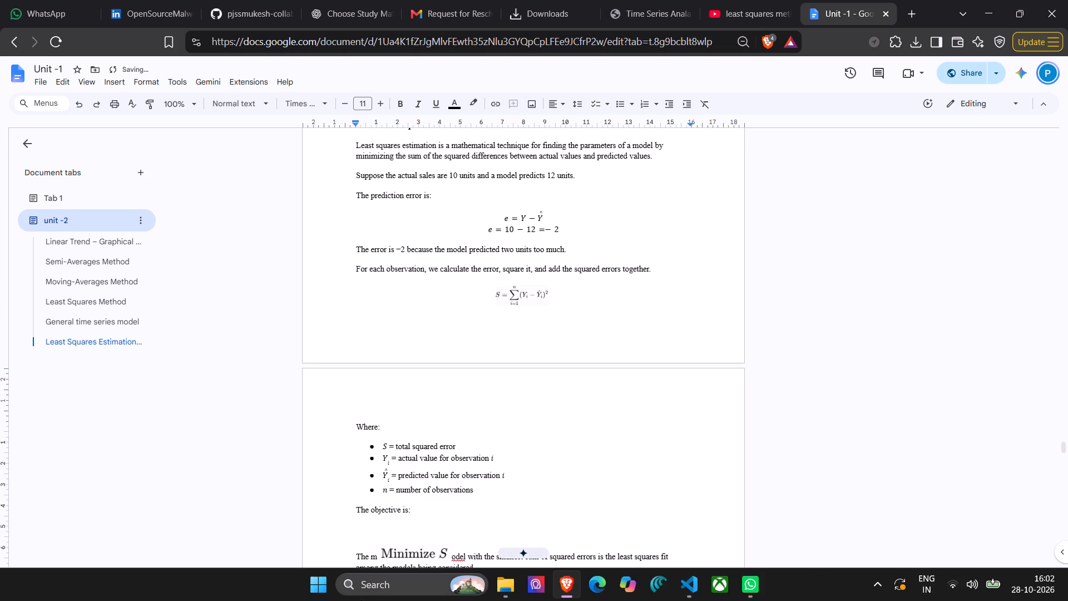
Move the Minimize S image out of the paragraph onto the blank line below "The objective is:".
{"action": "left_click", "coordinate": [397, 566]}
{"action": "left_click", "coordinate": [394, 526]}
{"action": "left_click", "coordinate": [394, 512]}
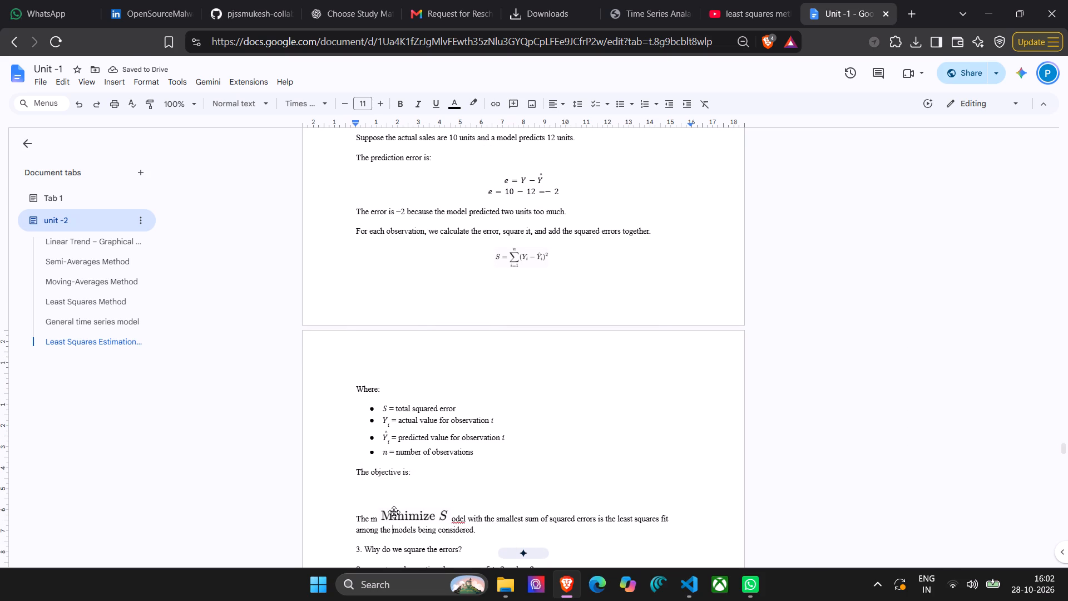
{"action": "left_click_drag", "start_coordinate": [394, 512], "coordinate": [383, 489]}
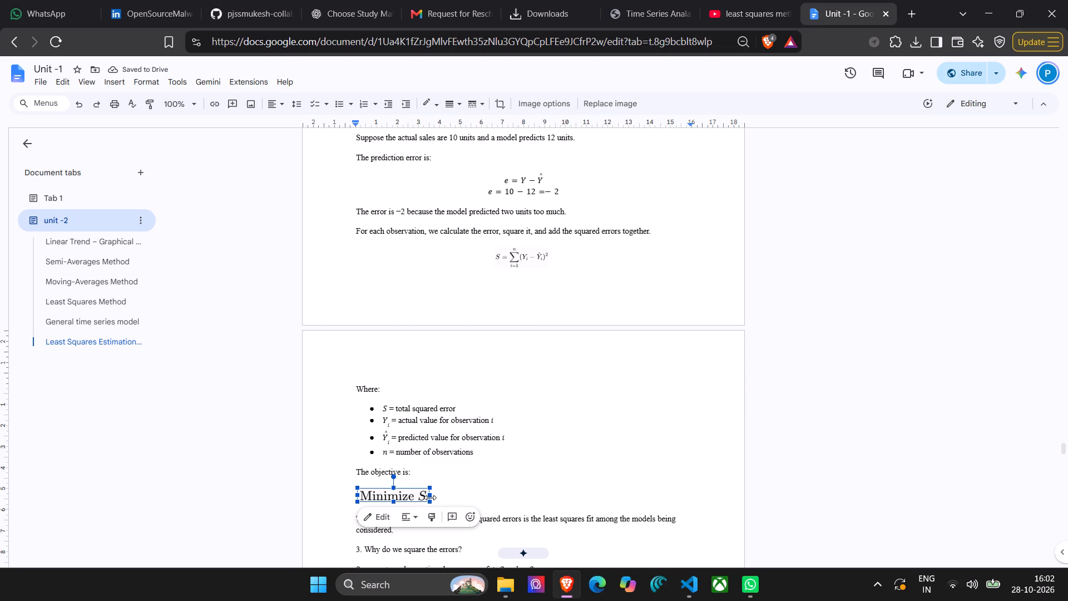
Shrink the Minimize S image slightly so it better matches the surrounding text.
{"action": "left_click_drag", "start_coordinate": [429, 502], "coordinate": [412, 483]}
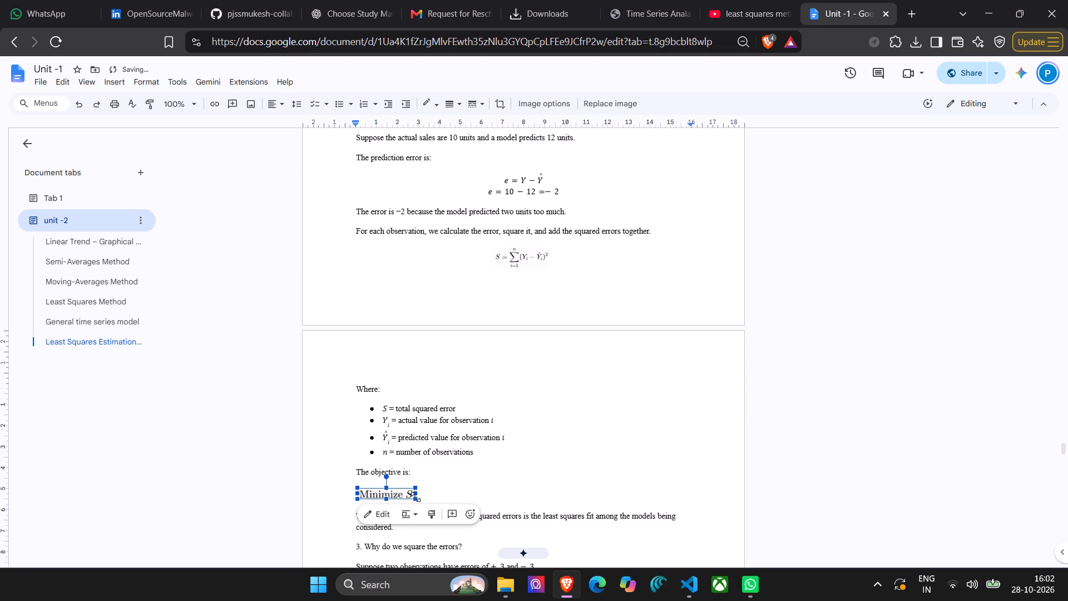
{"action": "left_click", "coordinate": [416, 503]}
{"action": "left_click_drag", "start_coordinate": [416, 500], "coordinate": [400, 488]}
Insert spaces before the Minimize S image to shift it towards the middle of the line.
{"action": "left_click", "coordinate": [359, 483]}
{"action": "key", "text": "Down"}
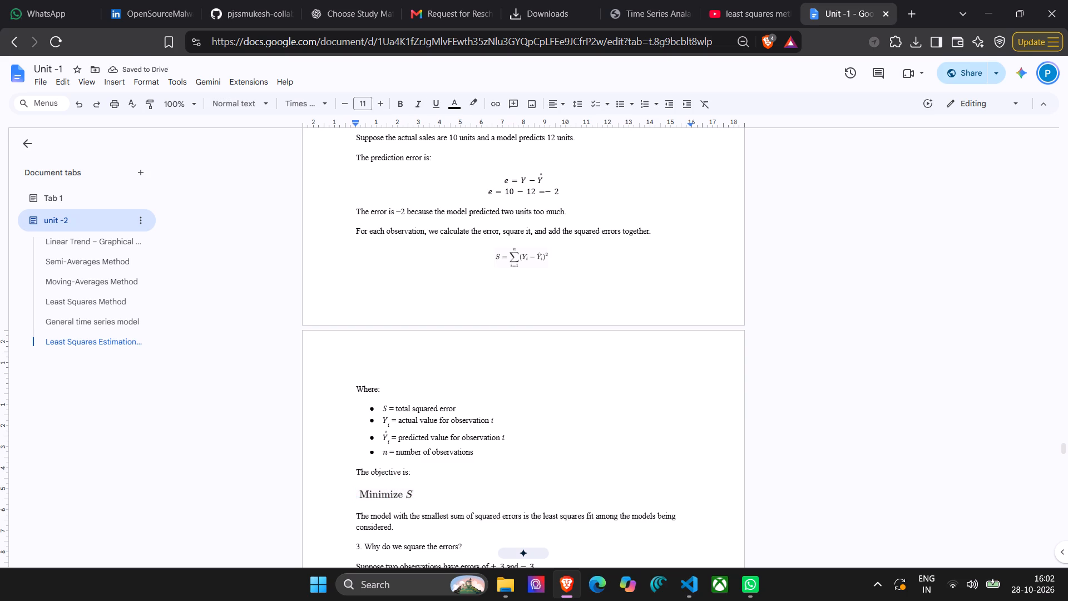
{"action": "key", "text": "space"}
{"action": "key", "text": "space"}
{"action": "key", "text": "space"}
{"action": "key", "text": "space"}
{"action": "key", "text": "space"}
{"action": "key", "text": "space"}
{"action": "key", "text": "space"}
{"action": "key", "text": "space"}
{"action": "key", "text": "space"}
{"action": "key", "text": "space"}
{"action": "key", "text": "space"}
{"action": "key", "text": "space"}
{"action": "key", "text": "space"}
{"action": "key", "text": "space"}
{"action": "key", "text": "space"}
{"action": "key", "text": "space"}
{"action": "key", "text": "space"}
{"action": "key", "text": "space"}
{"action": "key", "text": "space"}
{"action": "key", "text": "space"}
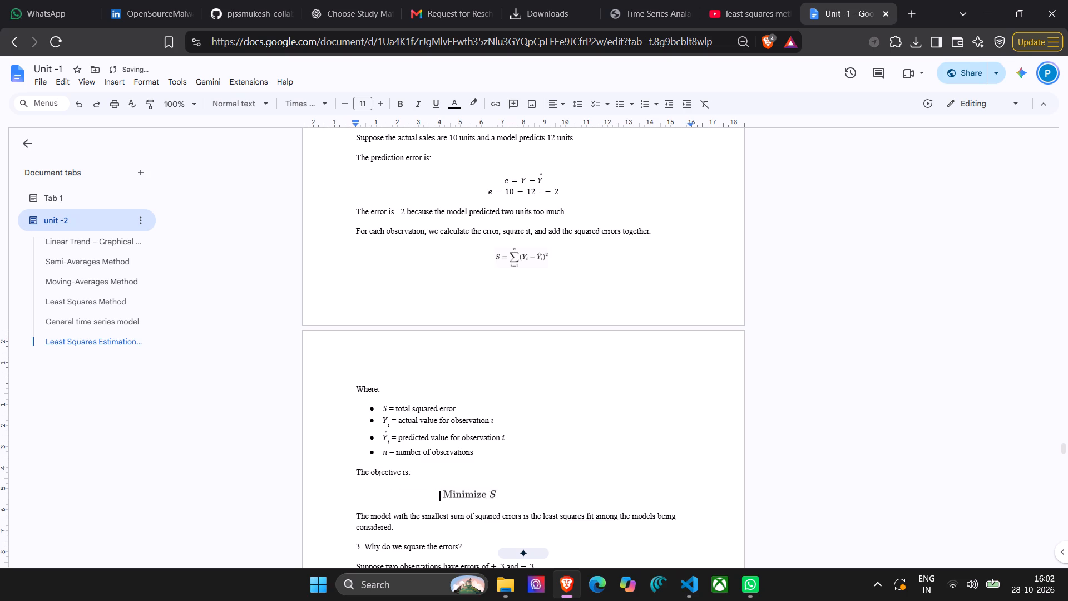
{"action": "key", "text": "space"}
Remove the paragraph spacing before and after the "The objective is:" line and the Minimize S line.
{"action": "left_click_drag", "start_coordinate": [428, 474], "coordinate": [489, 497]}
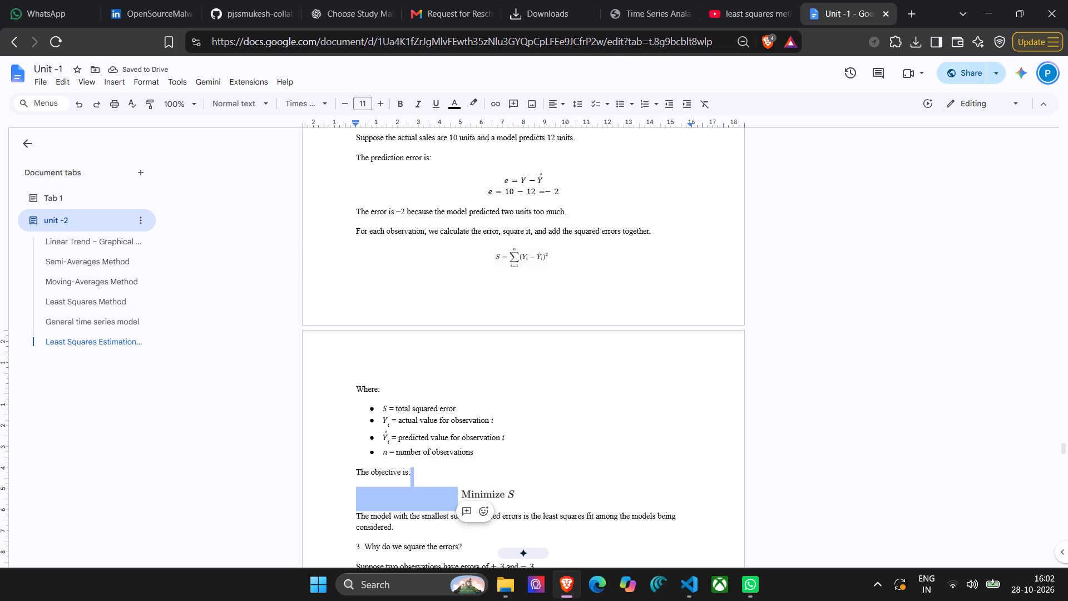
{"action": "left_click", "coordinate": [584, 109]}
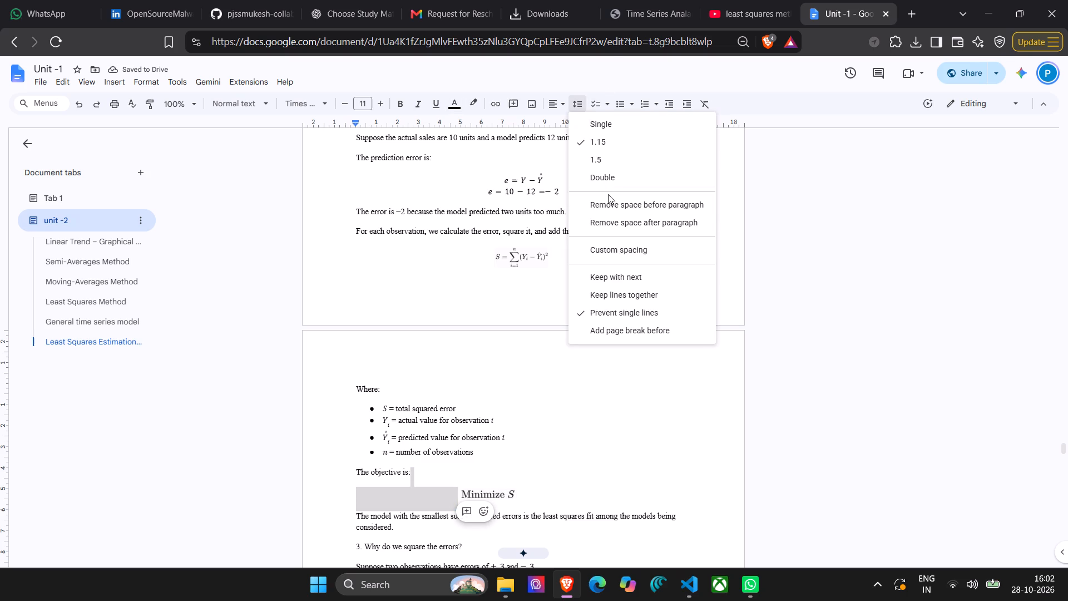
{"action": "left_click", "coordinate": [609, 198]}
{"action": "left_click", "coordinate": [565, 104]}
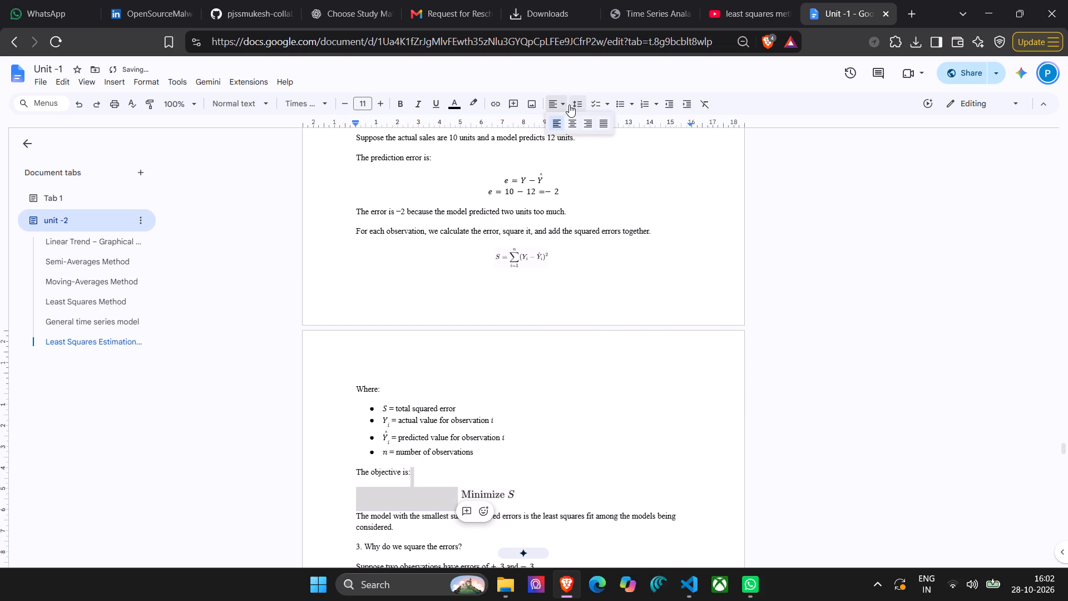
{"action": "left_click", "coordinate": [569, 105]}
{"action": "left_click", "coordinate": [607, 219]}
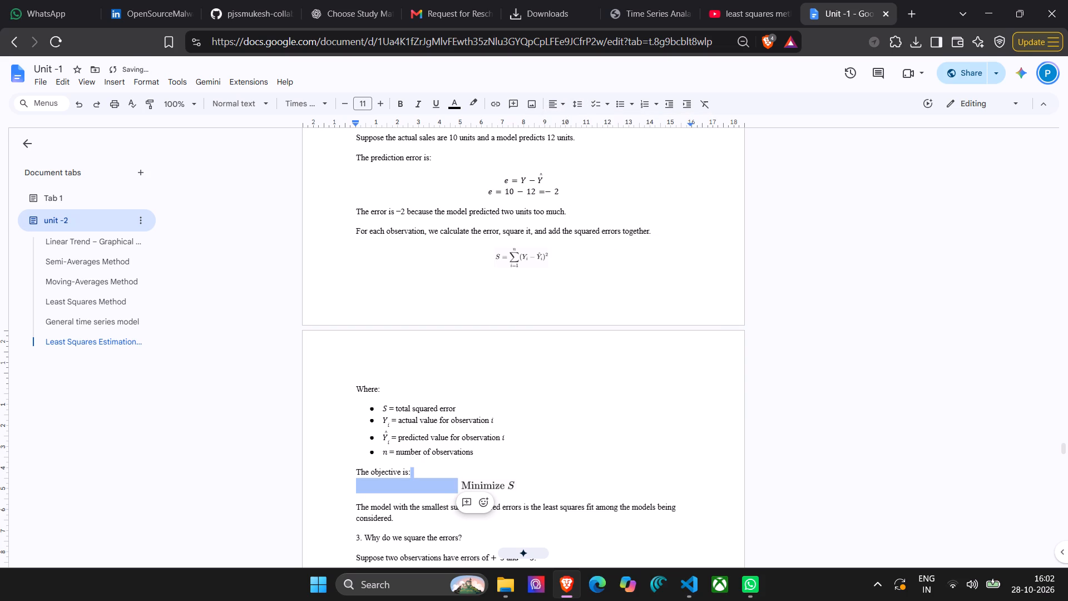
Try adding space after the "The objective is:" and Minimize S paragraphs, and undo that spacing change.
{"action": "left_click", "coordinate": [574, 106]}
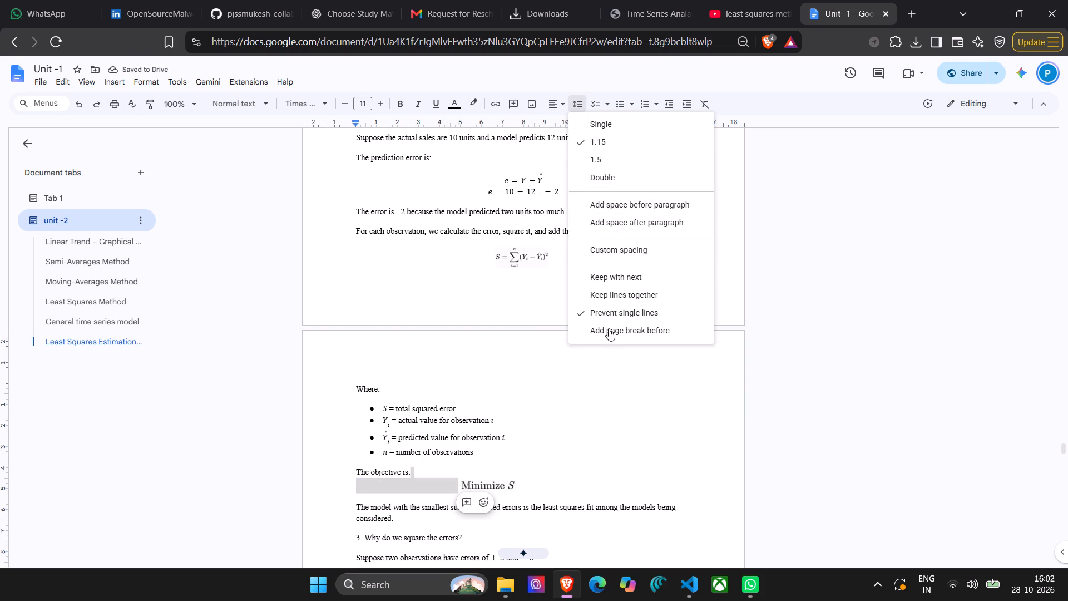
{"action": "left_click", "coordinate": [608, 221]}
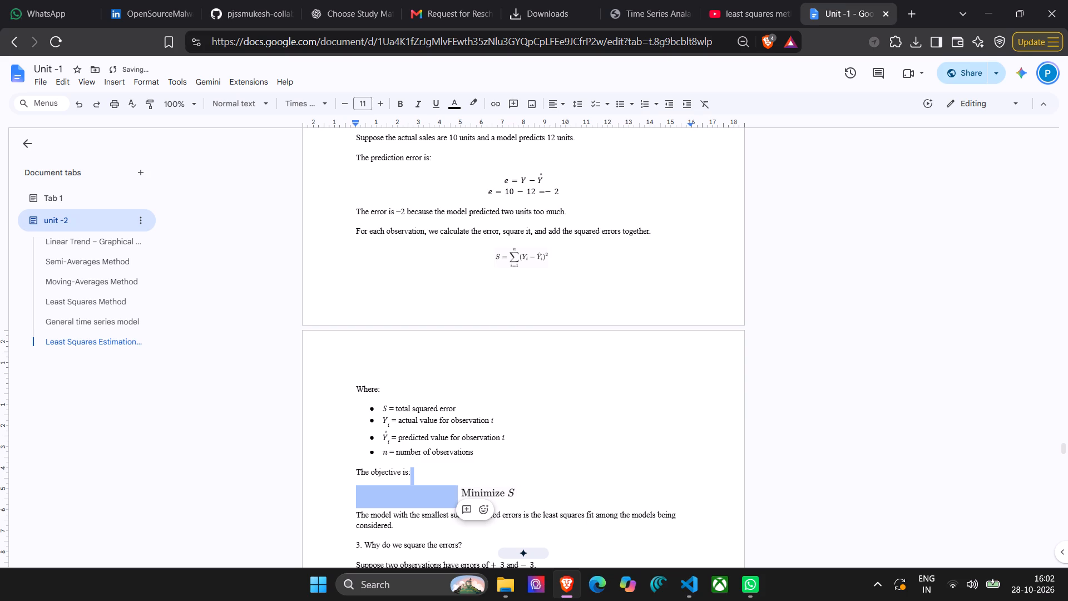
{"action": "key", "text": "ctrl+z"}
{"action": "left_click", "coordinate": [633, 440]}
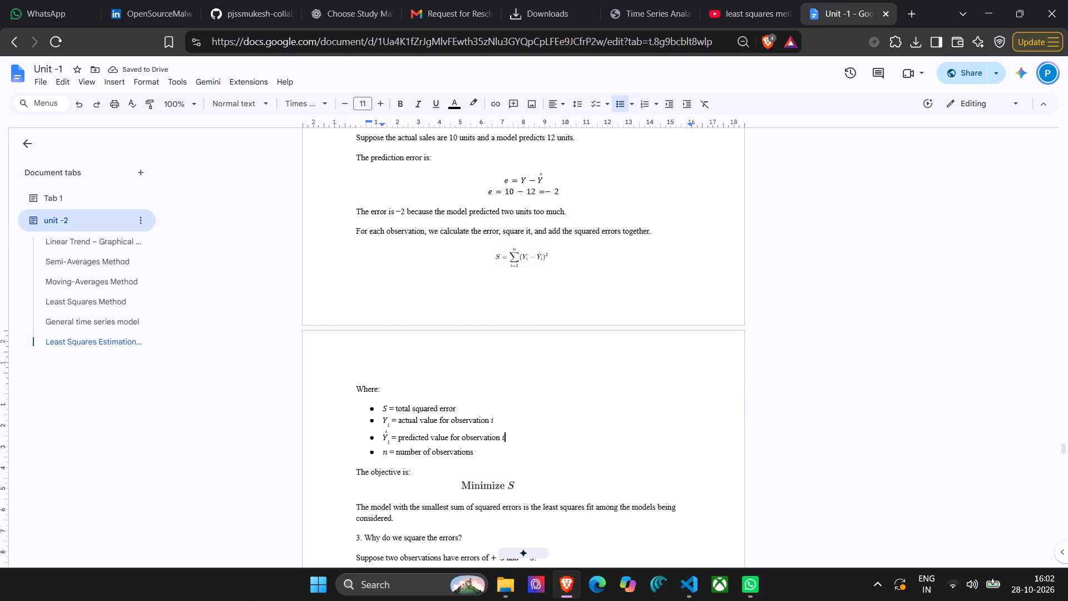
Remove the space before the paragraph starting "The model with the smallest sum of squared errors".
{"action": "left_click", "coordinate": [360, 510]}
{"action": "left_click", "coordinate": [360, 510]}
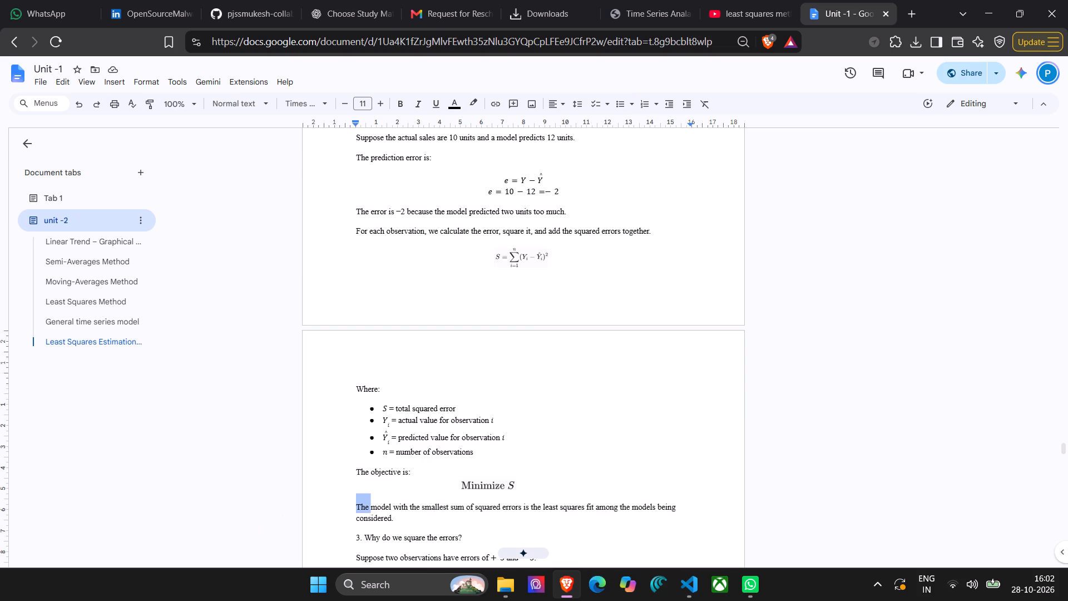
{"action": "left_click", "coordinate": [558, 112]}
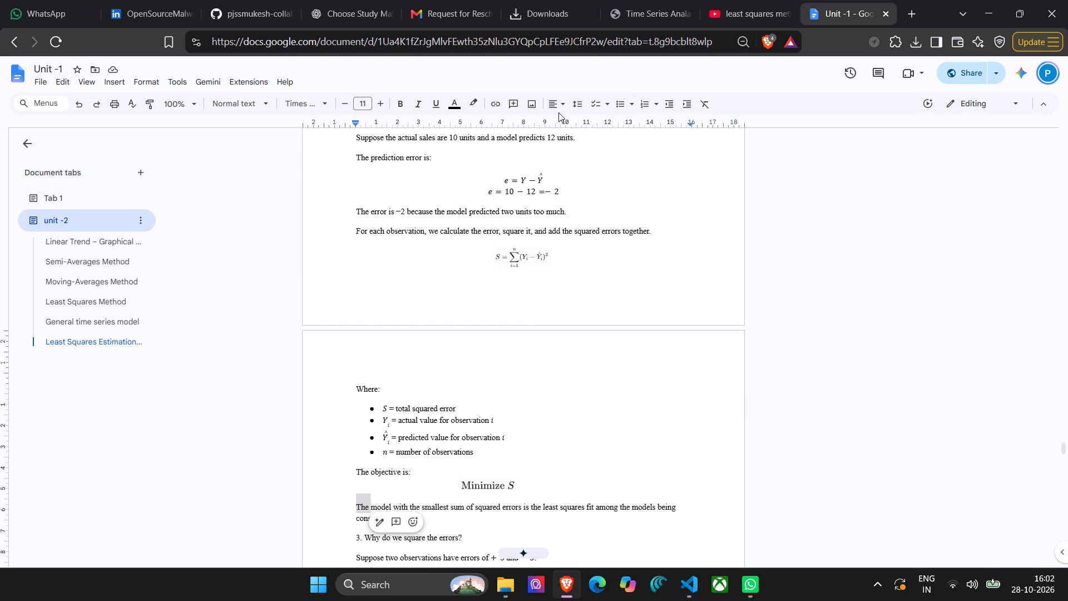
{"action": "left_click", "coordinate": [556, 102]}
{"action": "left_click", "coordinate": [576, 98]}
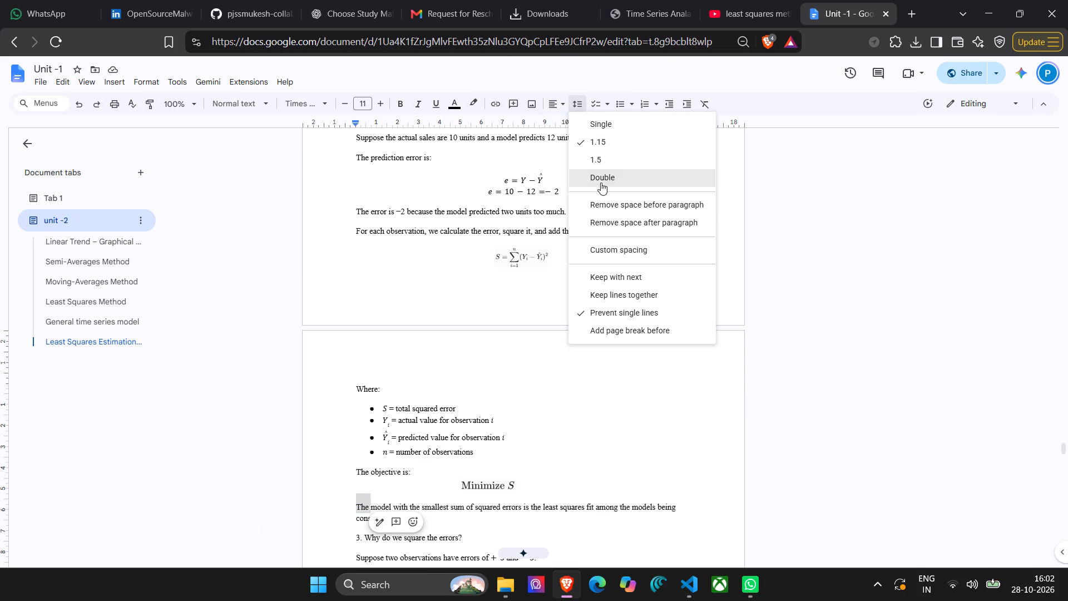
{"action": "left_click", "coordinate": [609, 210]}
{"action": "left_click", "coordinate": [599, 450]}
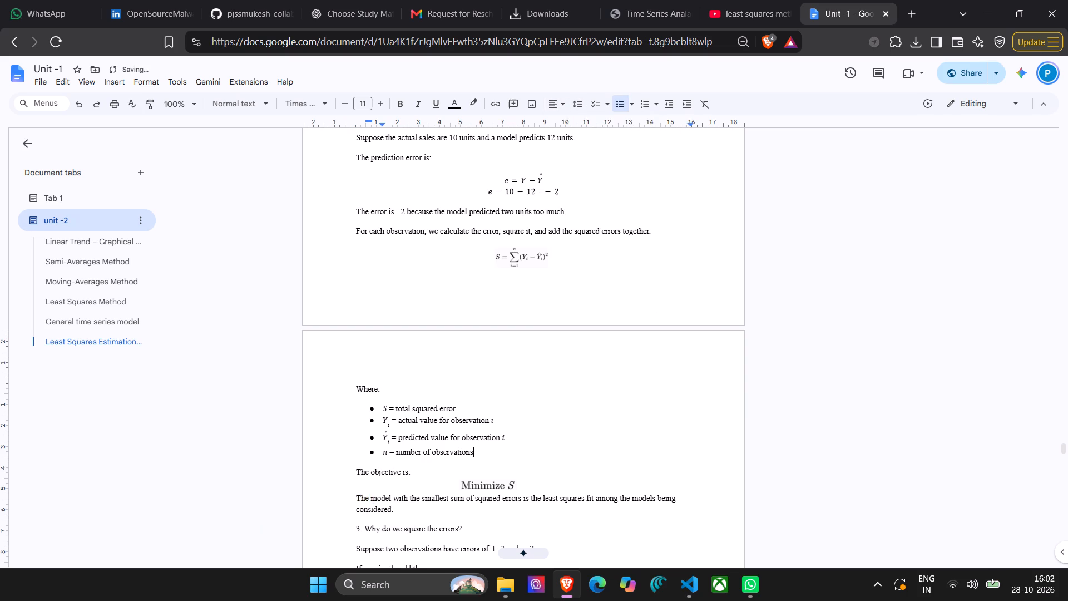
Delete the number "3." in front of the "Why do we square the errors?" heading.
{"action": "scroll", "coordinate": [599, 450], "scroll_direction": "down", "scroll_amount": 1}
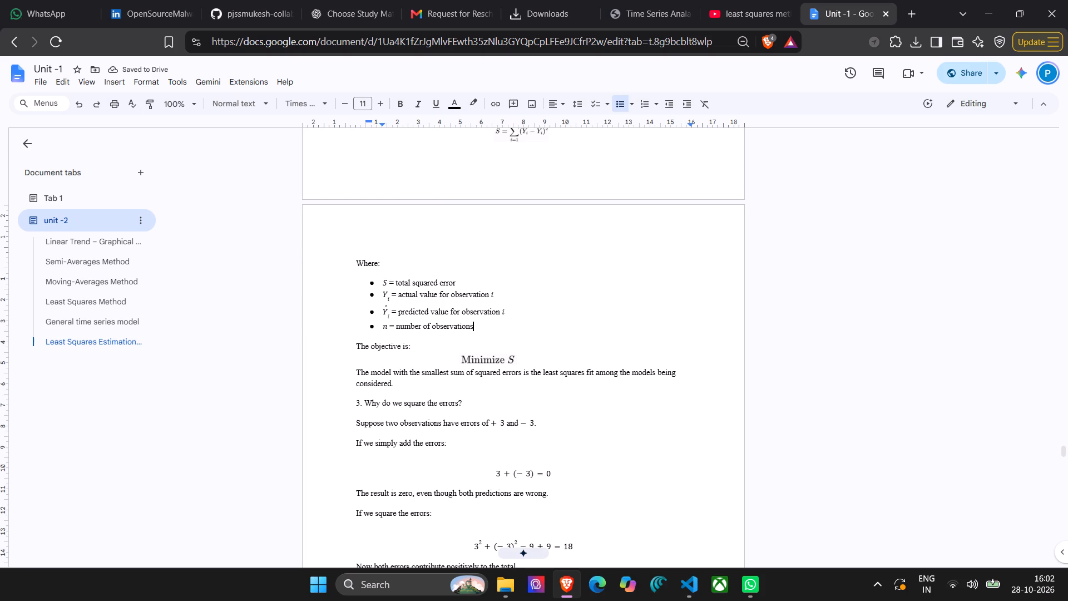
{"action": "left_click_drag", "start_coordinate": [366, 407], "coordinate": [345, 405]}
{"action": "key", "text": "BackSpace"}
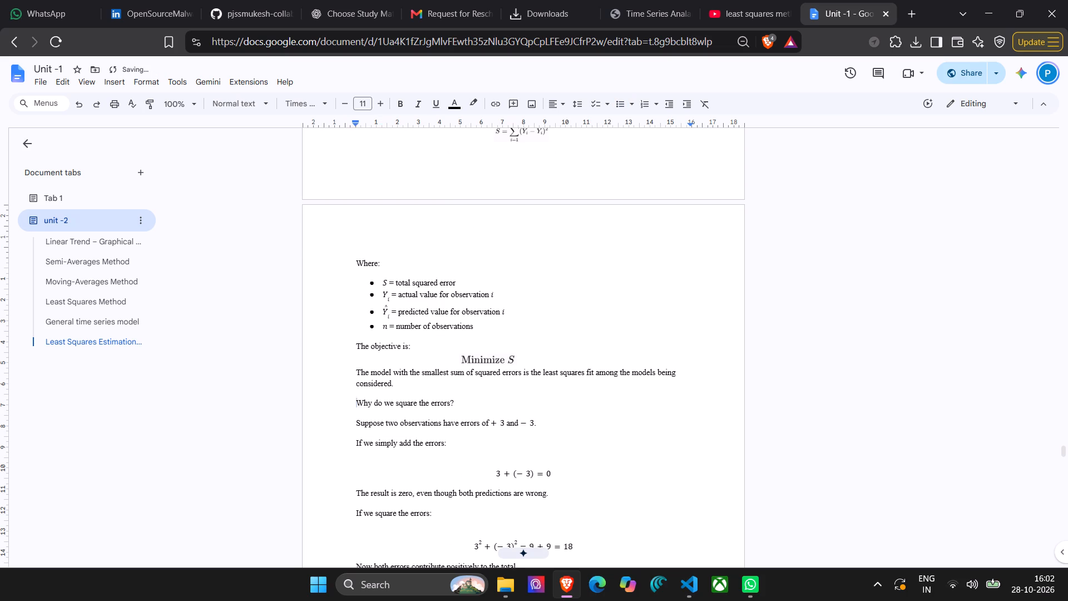
Make the "Why do we square the errors?" heading bold.
{"action": "left_click_drag", "start_coordinate": [466, 400], "coordinate": [319, 405]}
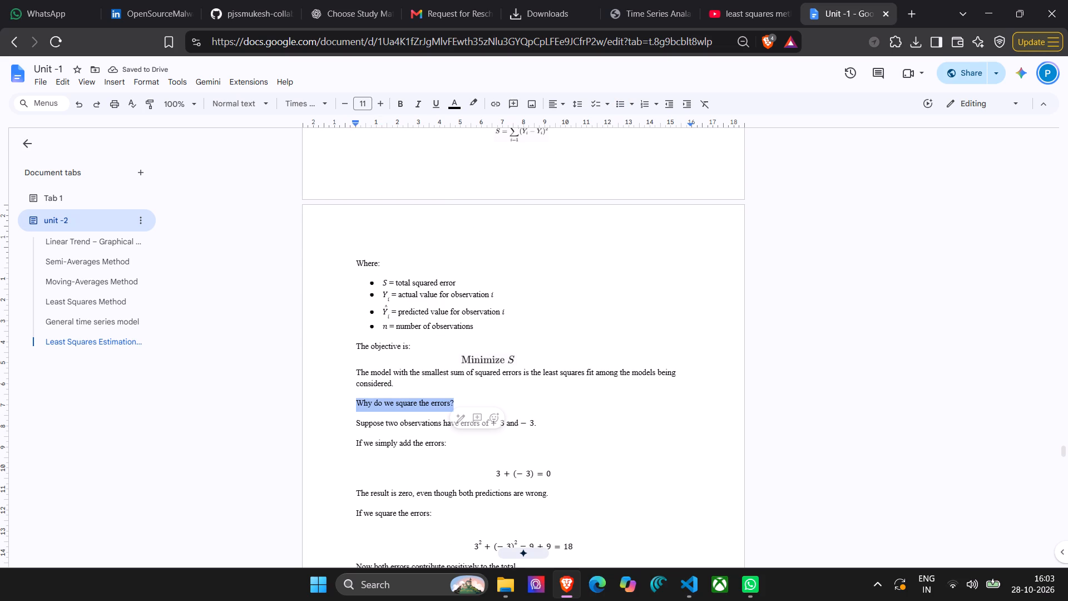
{"action": "left_click", "coordinate": [403, 104]}
{"action": "left_click", "coordinate": [413, 418]}
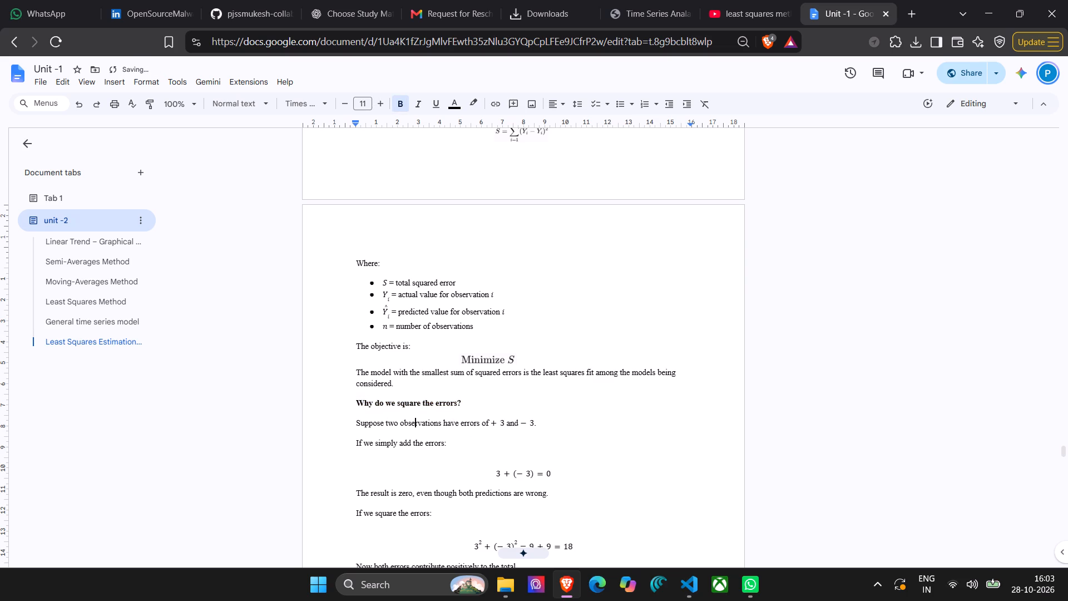
Remove the blank line between "If we simply add the errors:" and the equation 3 + (−3) = 0.
{"action": "left_click_drag", "start_coordinate": [342, 425], "coordinate": [393, 458]}
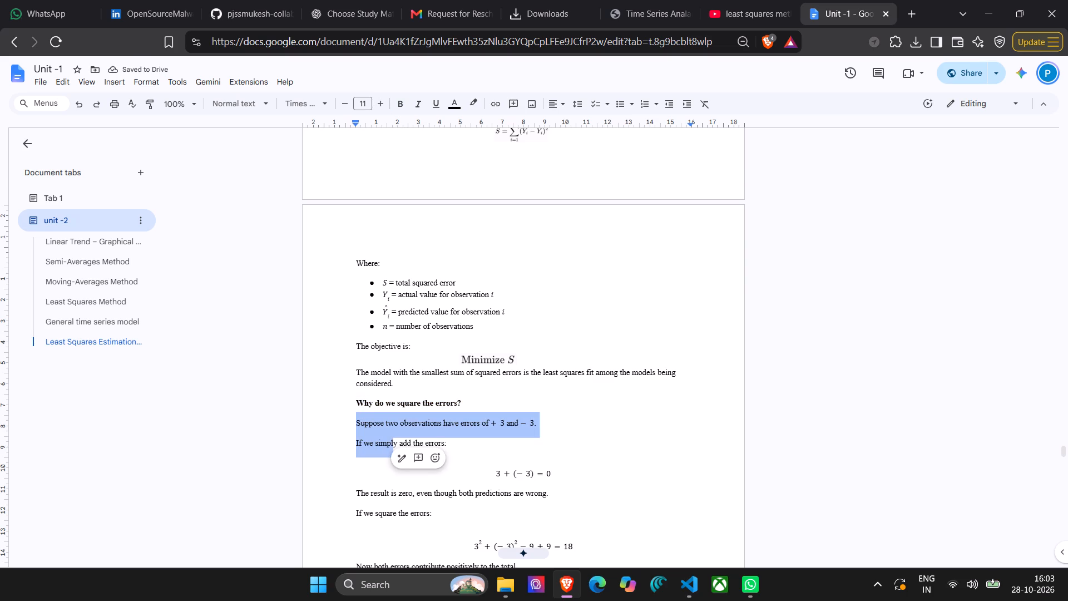
{"action": "left_click", "coordinate": [463, 454]}
{"action": "scroll", "coordinate": [463, 454], "scroll_direction": "down", "scroll_amount": 2}
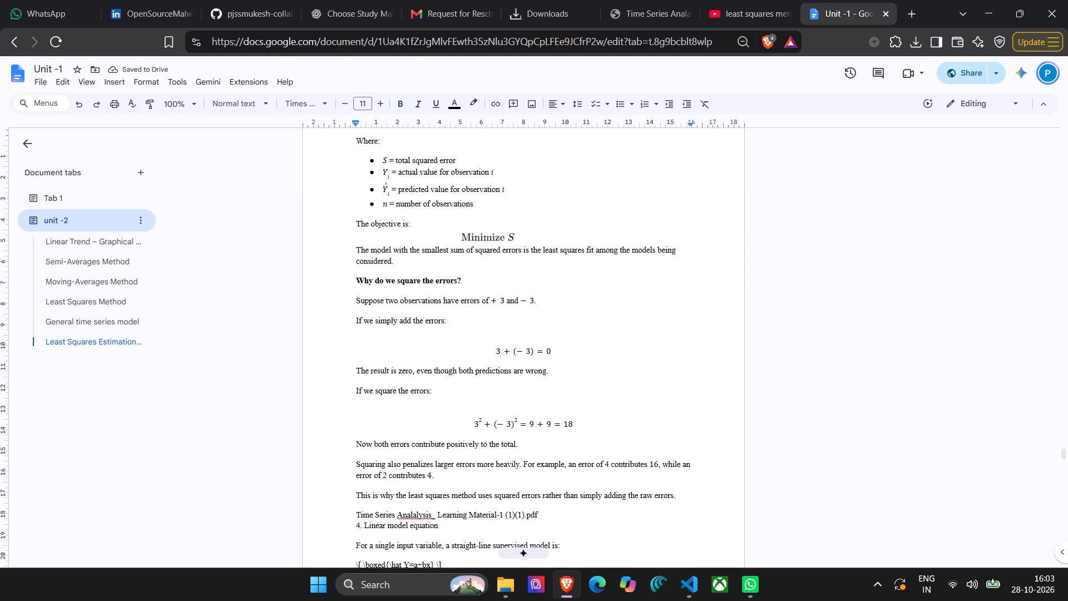
{"action": "key", "text": "Down"}
{"action": "key", "text": "BackSpace"}
Remove the blank line between "If we square the errors:" and the squared-errors equation.
{"action": "key", "text": "Down"}
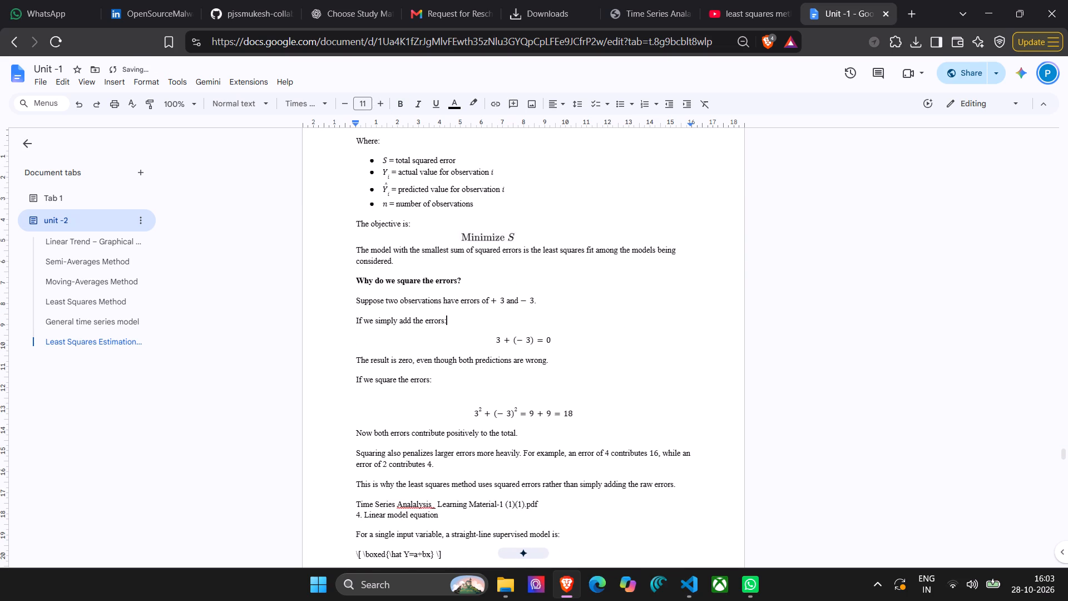
{"action": "key", "text": "Down"}
{"action": "key", "text": "Down"}
{"action": "key", "text": "Down"}
{"action": "key", "text": "BackSpace"}
Delete the "Time Series Analalysis_ Learning Material-1 (1)(1).pdf" reference line, including its line break, above the Linear model equation heading.
{"action": "key", "text": "Down"}
{"action": "key", "text": "Down"}
{"action": "key", "text": "Down"}
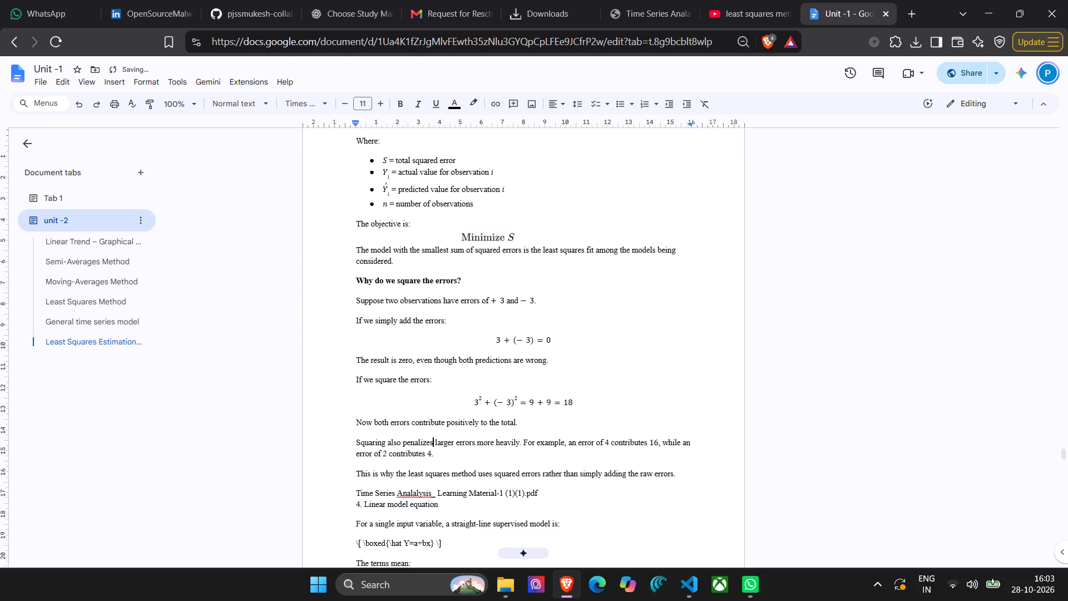
{"action": "key", "text": "Down"}
{"action": "key", "text": "Down"}
{"action": "left_click", "coordinate": [565, 477]}
{"action": "left_click_drag", "start_coordinate": [556, 492], "coordinate": [354, 490]}
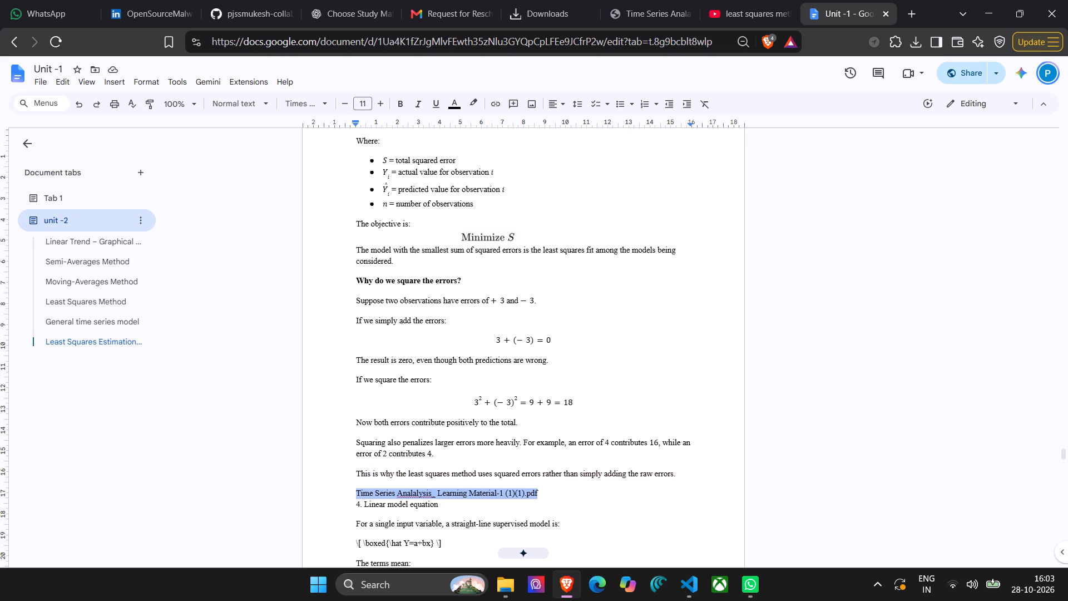
{"action": "left_click_drag", "start_coordinate": [354, 490], "coordinate": [354, 492]}
{"action": "key", "text": "BackSpace"}
{"action": "key", "text": "BackSpace"}
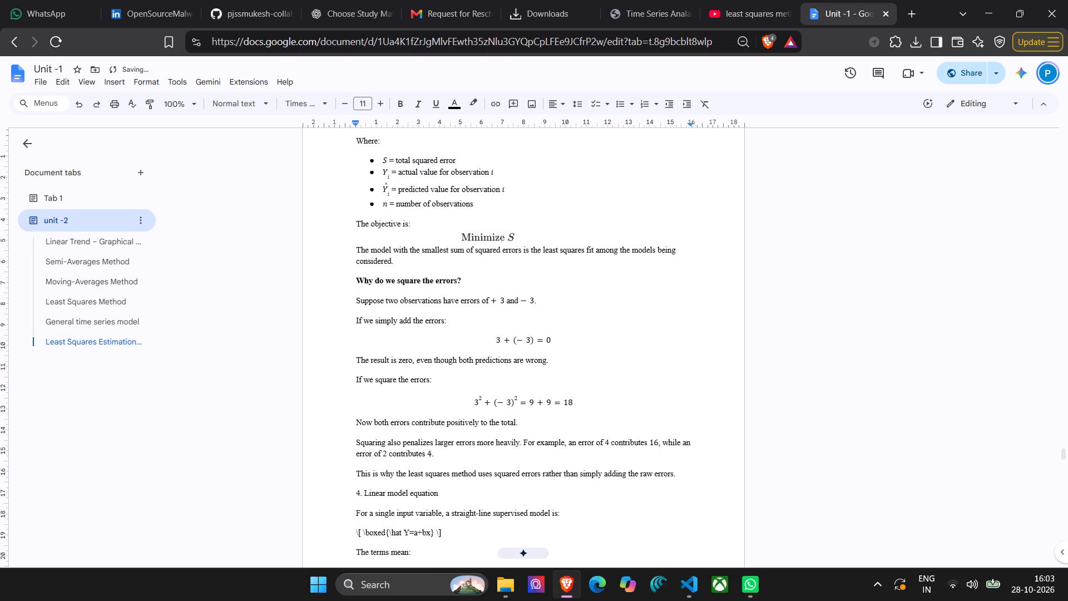
Delete the number "4." in front of the "Linear model equation" heading.
{"action": "scroll", "coordinate": [354, 492], "scroll_direction": "down", "scroll_amount": 1}
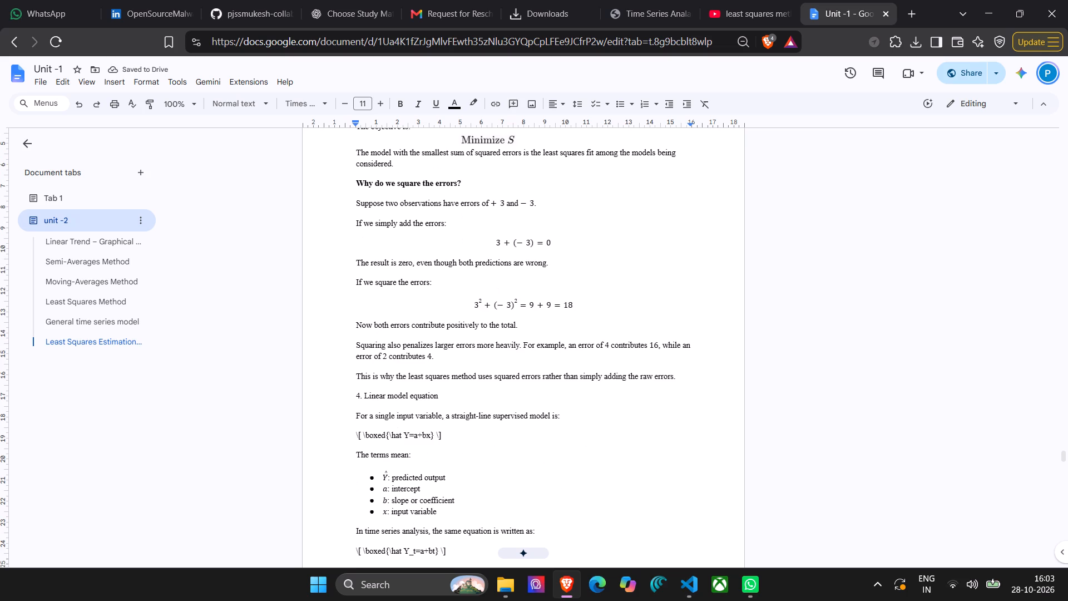
{"action": "left_click_drag", "start_coordinate": [364, 396], "coordinate": [350, 395]}
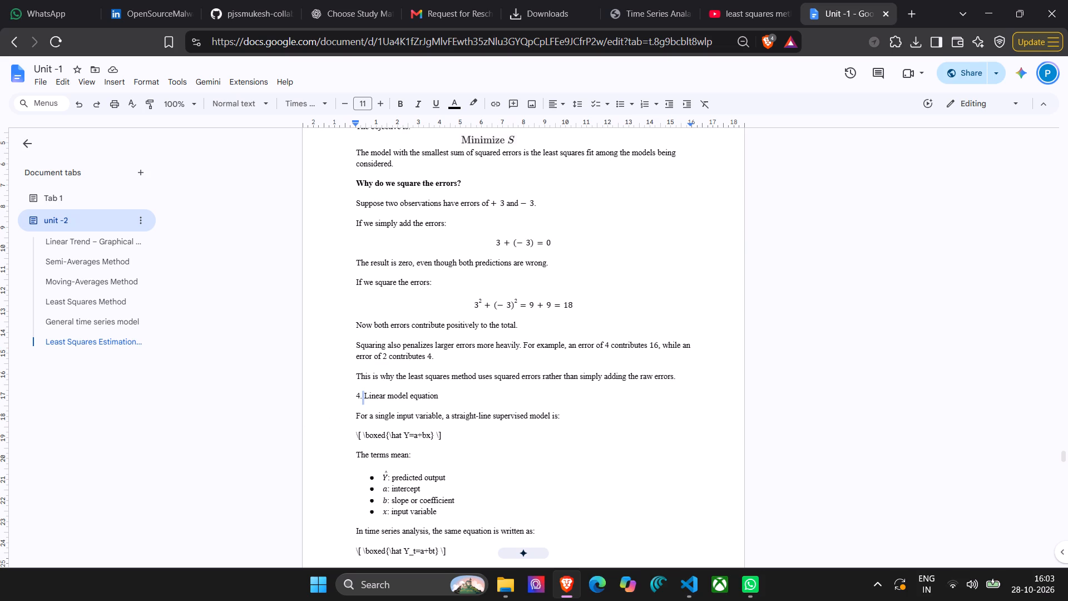
{"action": "left_click_drag", "start_coordinate": [350, 395], "coordinate": [348, 394]}
{"action": "key", "text": "BackSpace"}
Make the "Linear model equation" heading bold.
{"action": "left_click_drag", "start_coordinate": [440, 396], "coordinate": [350, 396]}
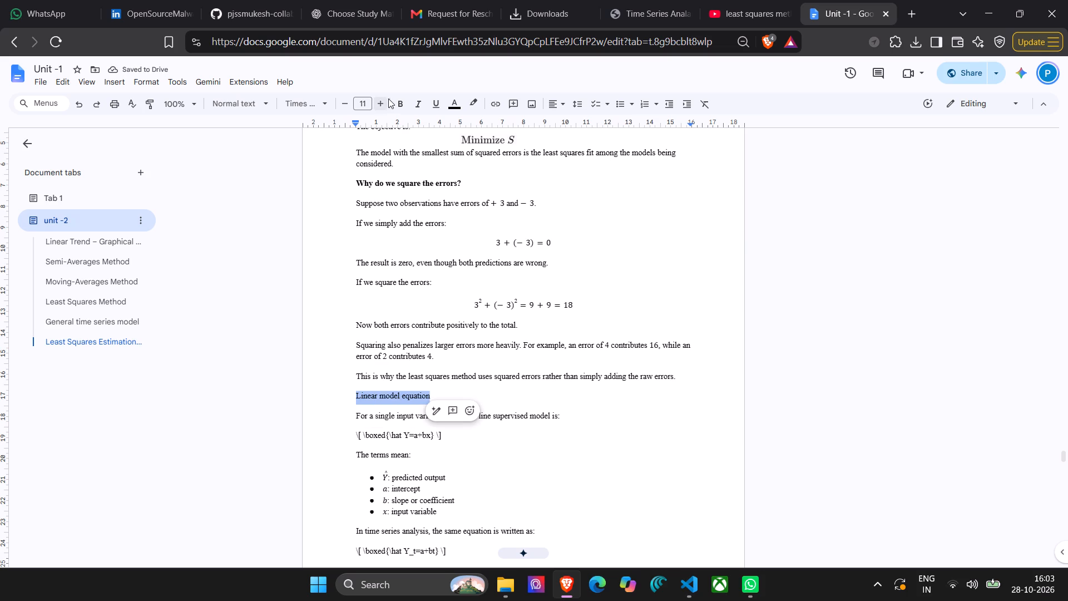
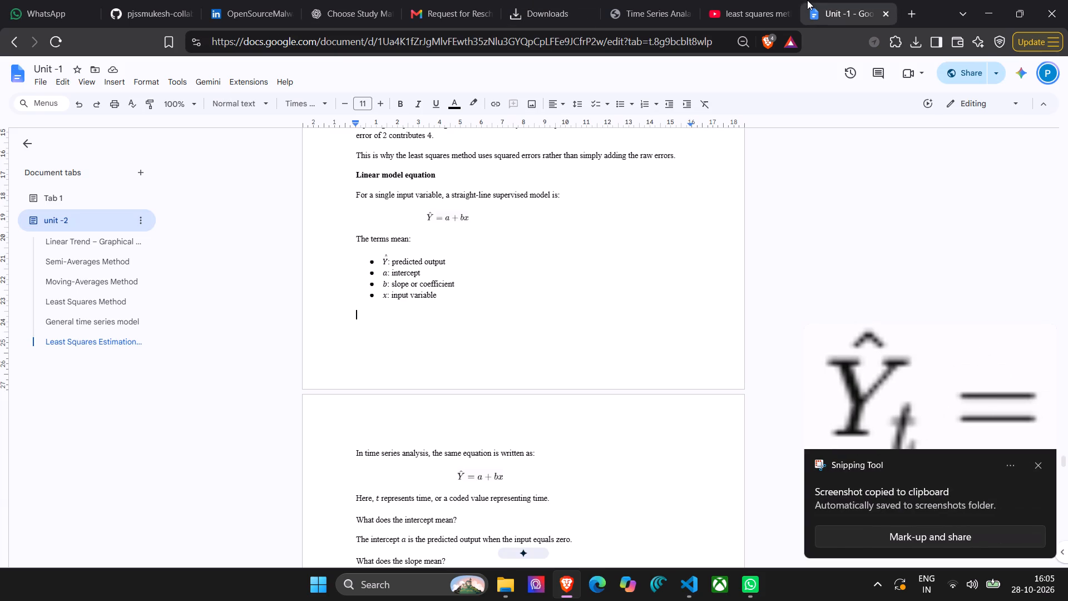
{"action": "left_click", "coordinate": [463, 476]}
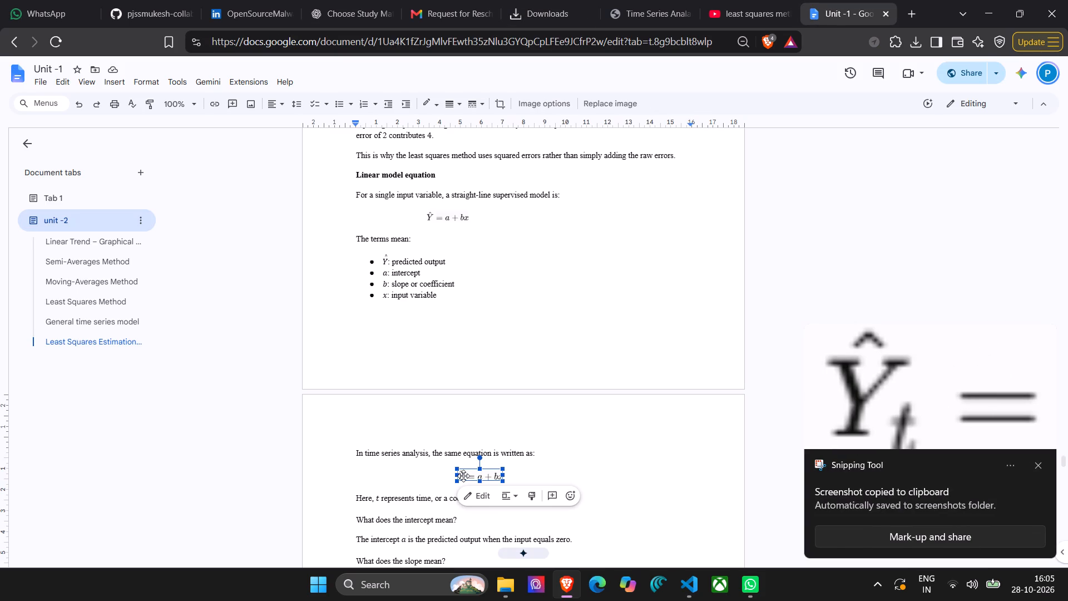
{"action": "key", "text": "ctrl+v"}
{"action": "left_click", "coordinate": [479, 487]}
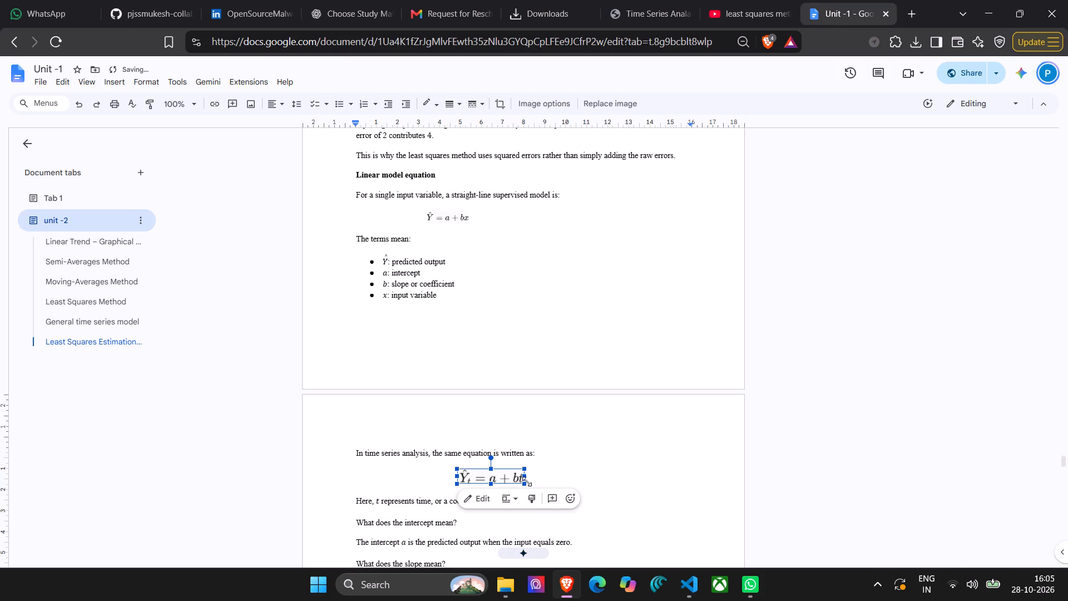
{"action": "left_click_drag", "start_coordinate": [525, 485], "coordinate": [512, 476]}
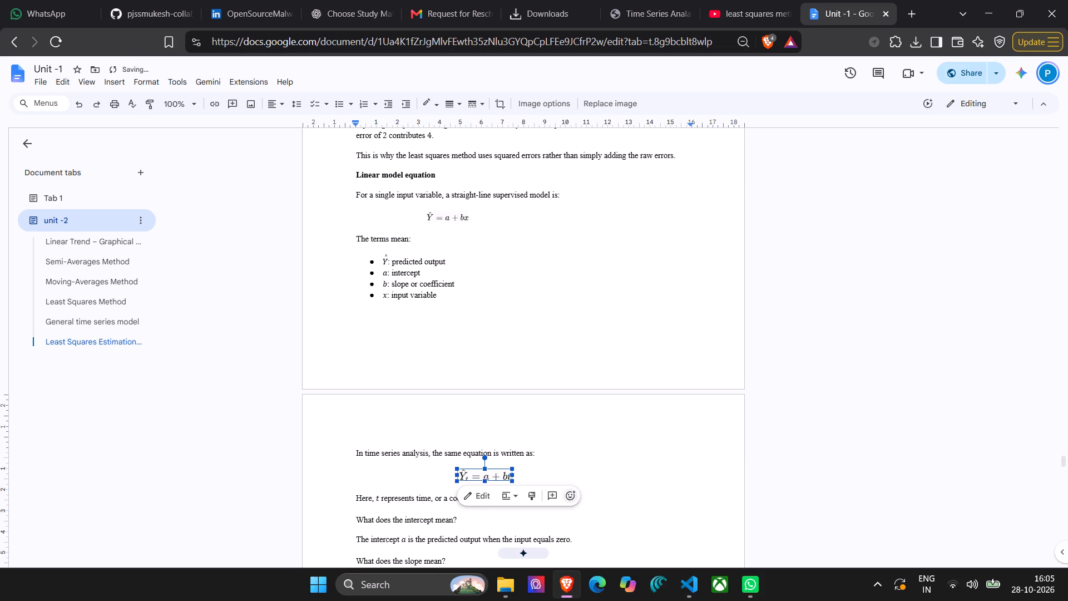
{"action": "left_click", "coordinate": [542, 474]}
Turn the answer sentences under "What does the intercept mean?" and "What does the slope mean?" into bullet points.
{"action": "scroll", "coordinate": [542, 474], "scroll_direction": "down", "scroll_amount": 2}
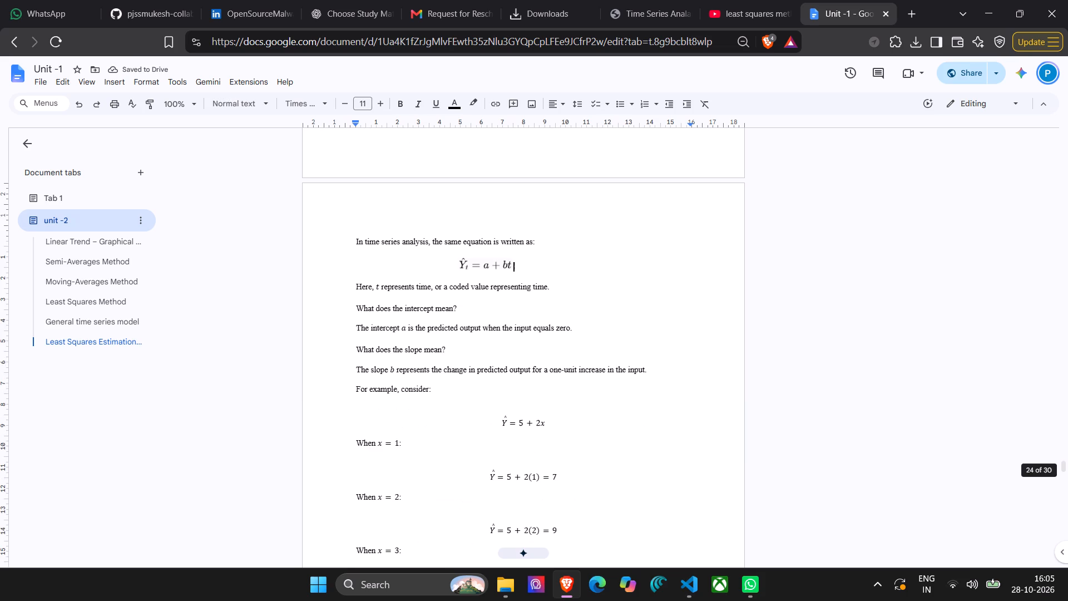
{"action": "scroll", "coordinate": [542, 474], "scroll_direction": "down", "scroll_amount": 1}
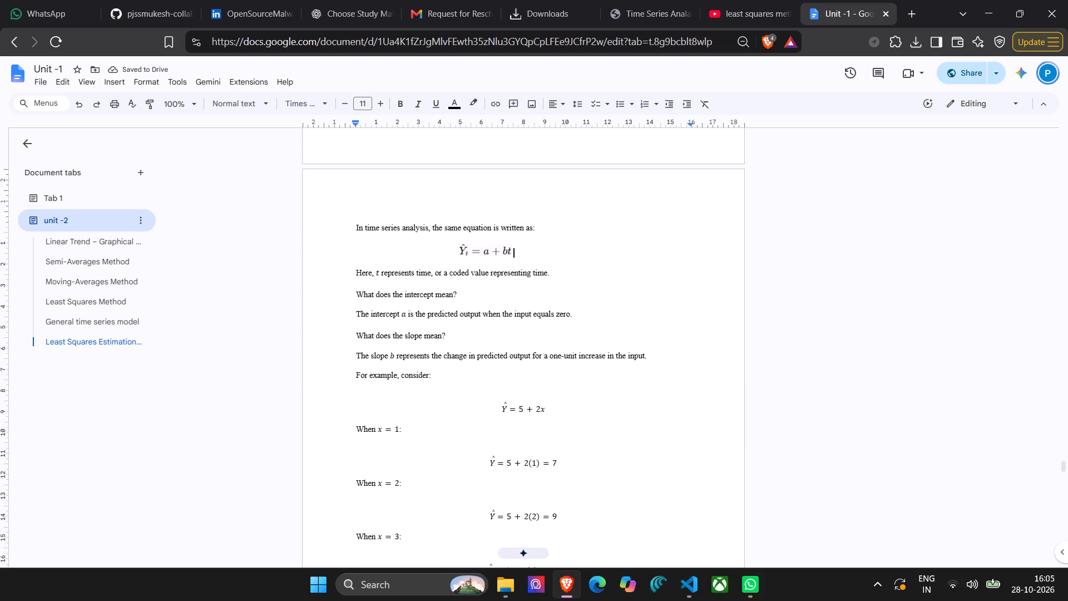
{"action": "left_click", "coordinate": [355, 298]}
{"action": "left_click", "coordinate": [353, 316]}
{"action": "left_click", "coordinate": [621, 100]}
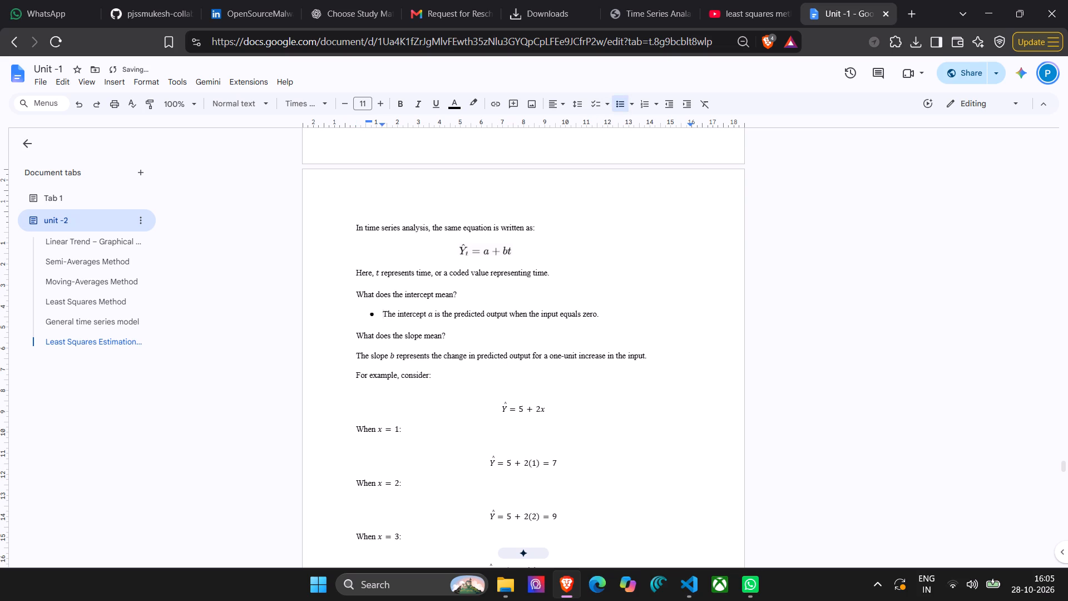
{"action": "left_click", "coordinate": [354, 359]}
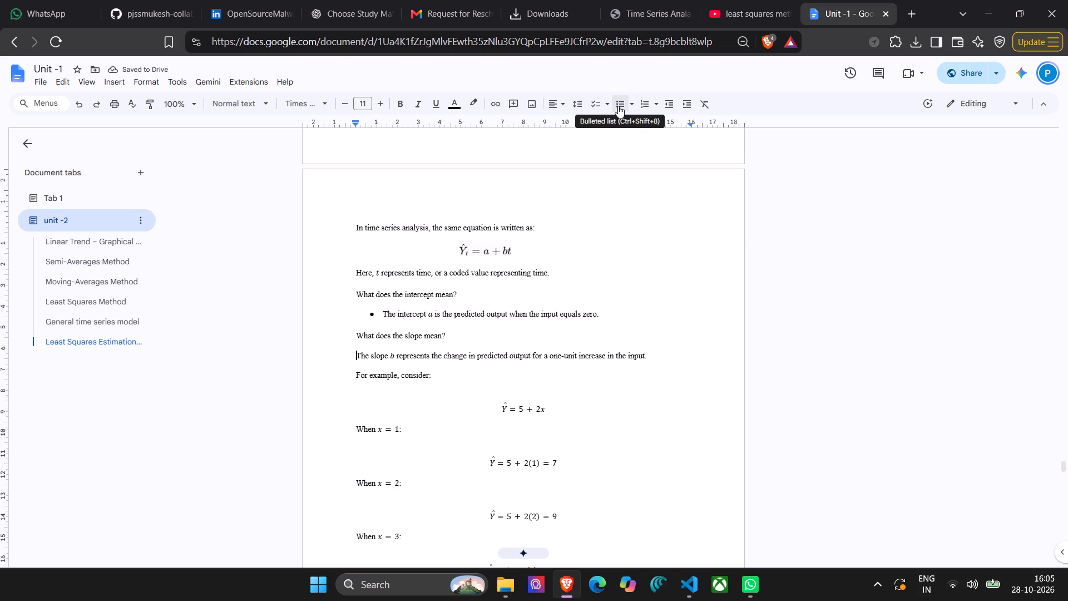
{"action": "left_click", "coordinate": [618, 108]}
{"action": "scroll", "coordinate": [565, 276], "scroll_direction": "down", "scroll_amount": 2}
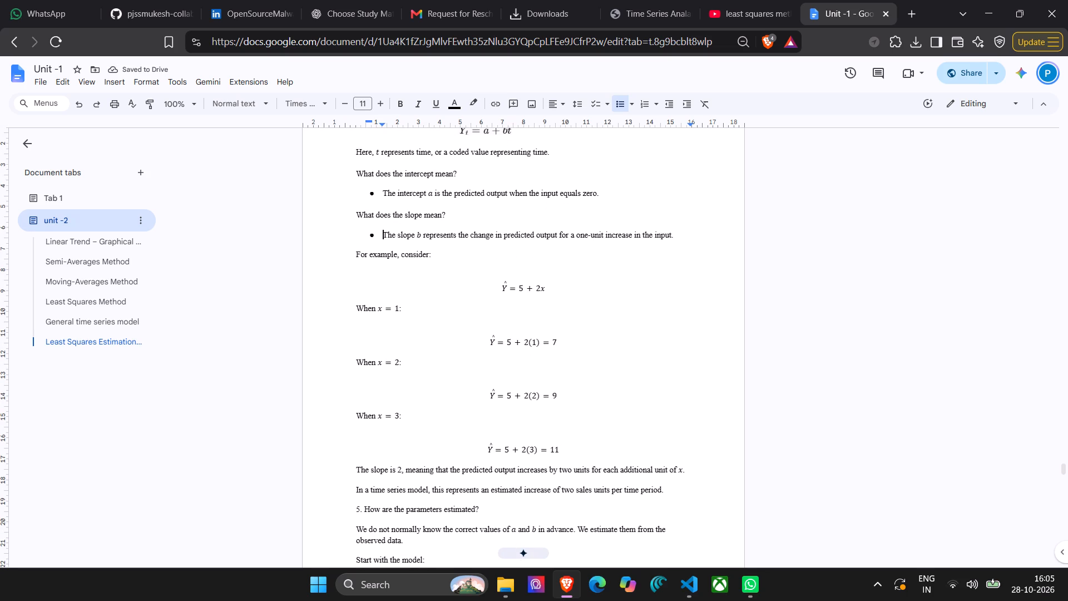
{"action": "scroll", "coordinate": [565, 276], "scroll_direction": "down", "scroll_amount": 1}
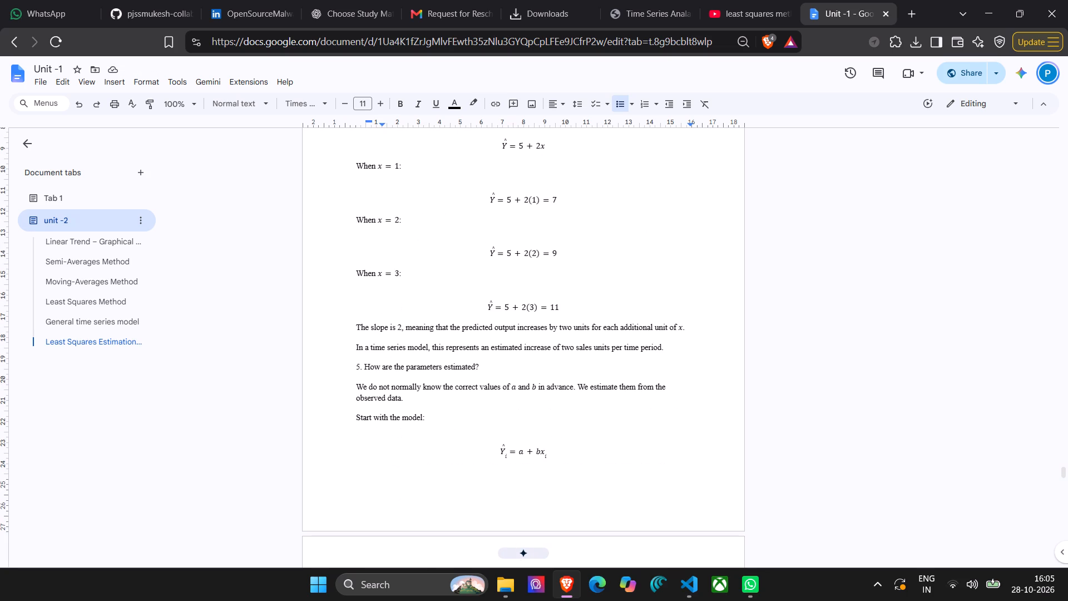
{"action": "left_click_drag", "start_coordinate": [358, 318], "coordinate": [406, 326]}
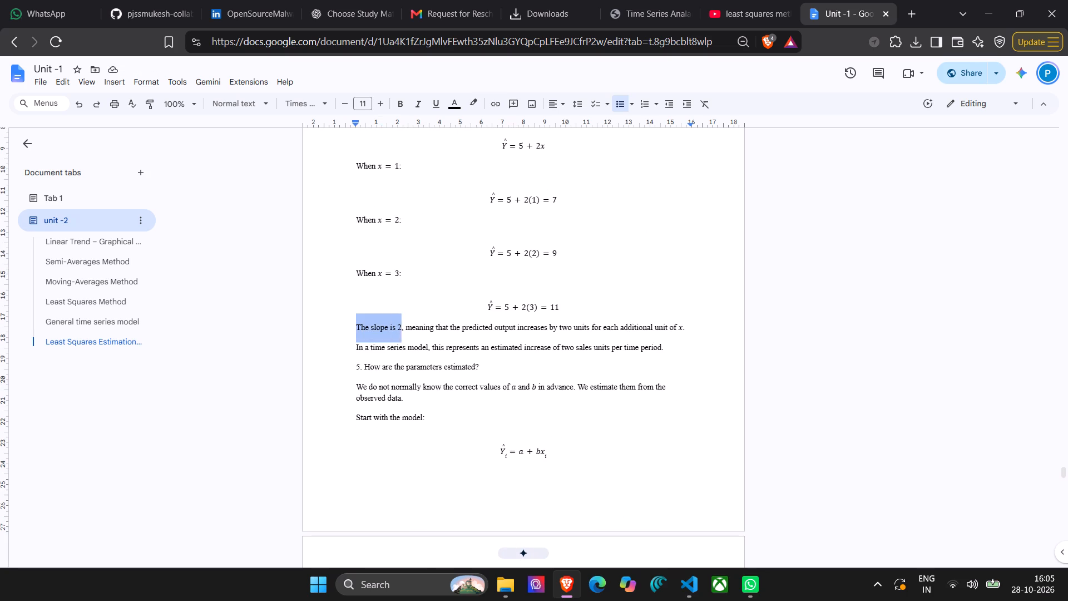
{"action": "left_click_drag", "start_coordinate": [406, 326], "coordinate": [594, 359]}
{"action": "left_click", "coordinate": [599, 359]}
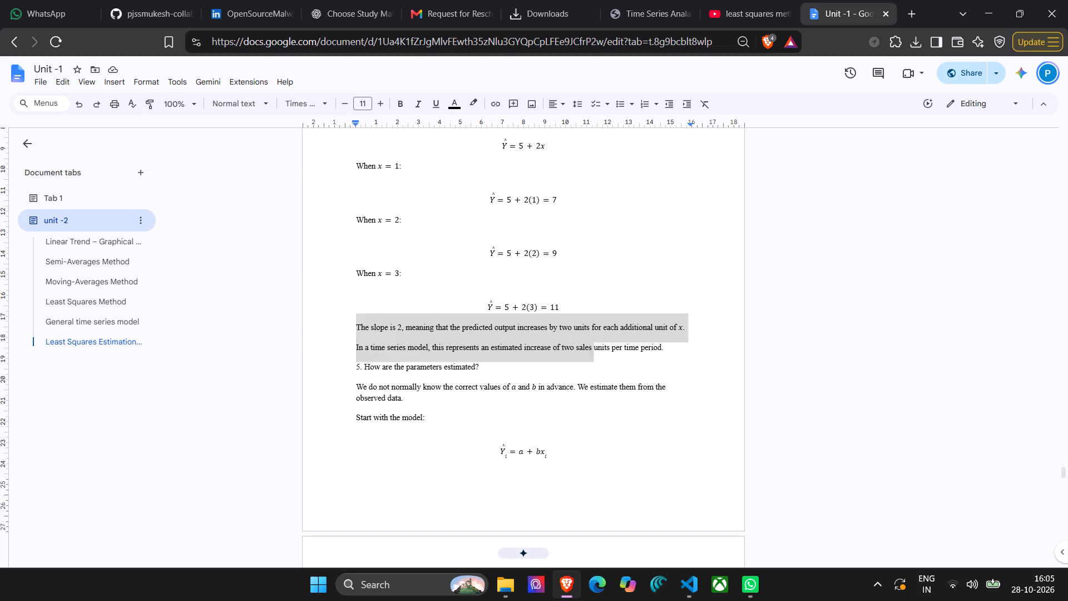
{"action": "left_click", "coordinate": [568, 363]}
Remove the number "5." from the heading "How are the parameters estimated?" and make the heading bold.
{"action": "scroll", "coordinate": [568, 363], "scroll_direction": "down", "scroll_amount": 1}
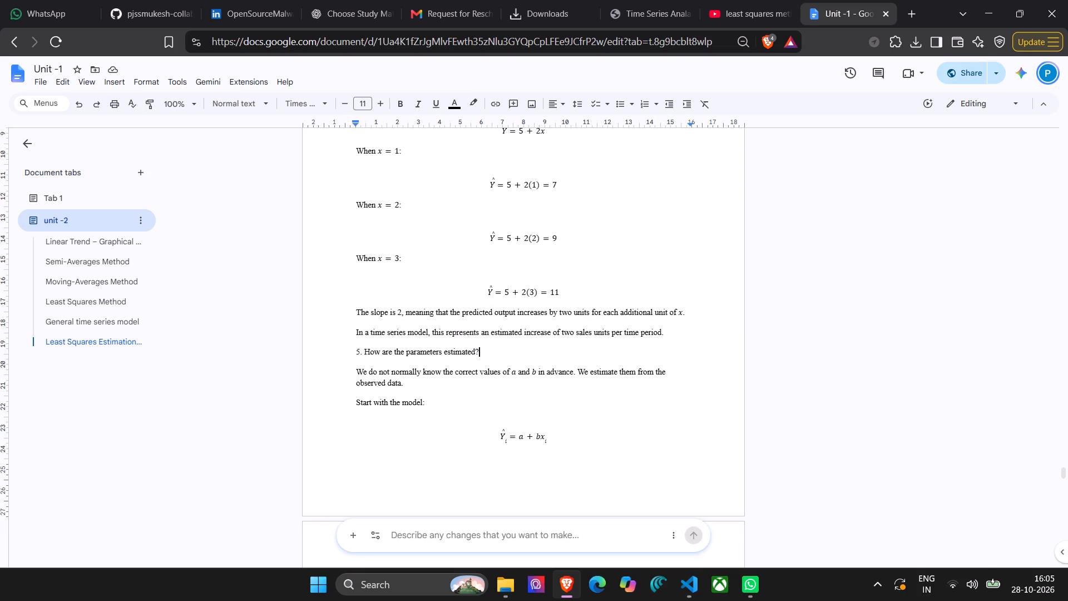
{"action": "left_click", "coordinate": [369, 358]}
{"action": "left_click_drag", "start_coordinate": [364, 354], "coordinate": [347, 346]}
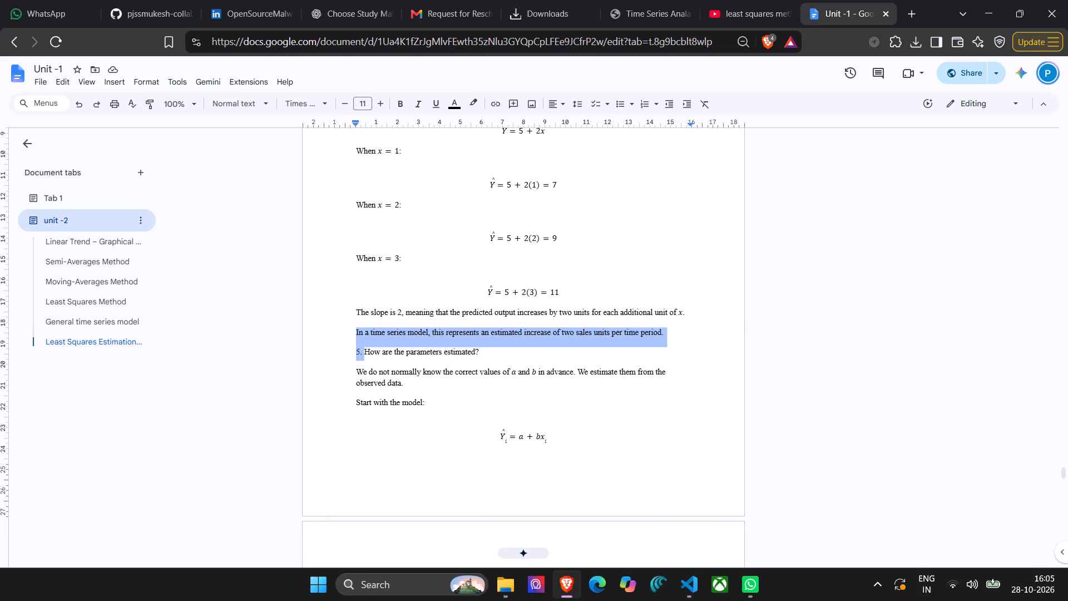
{"action": "left_click", "coordinate": [363, 357]}
{"action": "left_click", "coordinate": [362, 344]}
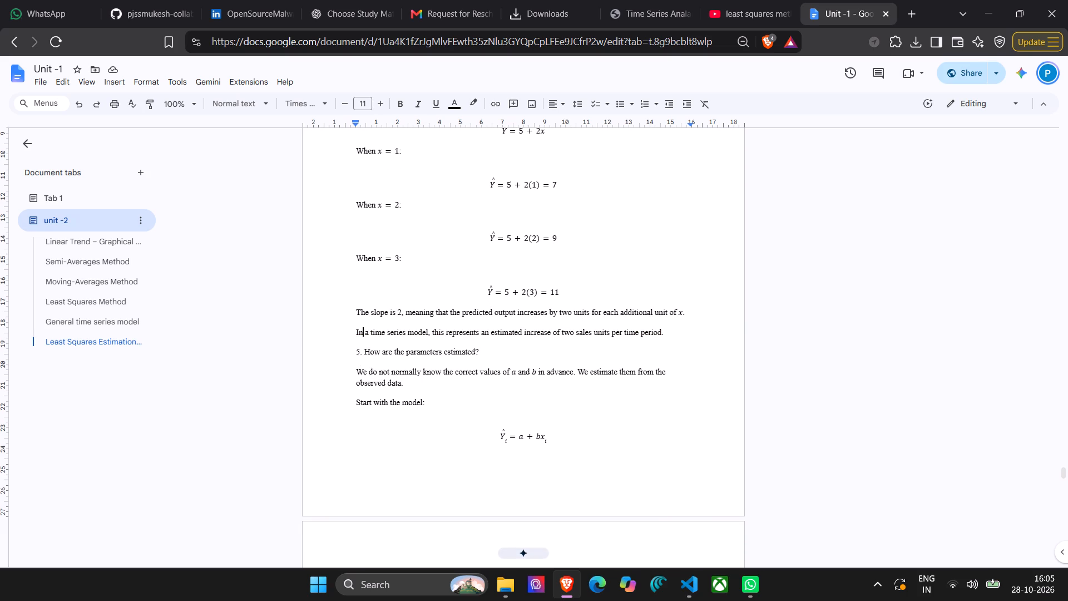
{"action": "left_click_drag", "start_coordinate": [363, 353], "coordinate": [348, 348]}
{"action": "key", "text": "BackSpace"}
{"action": "key", "text": "End"}
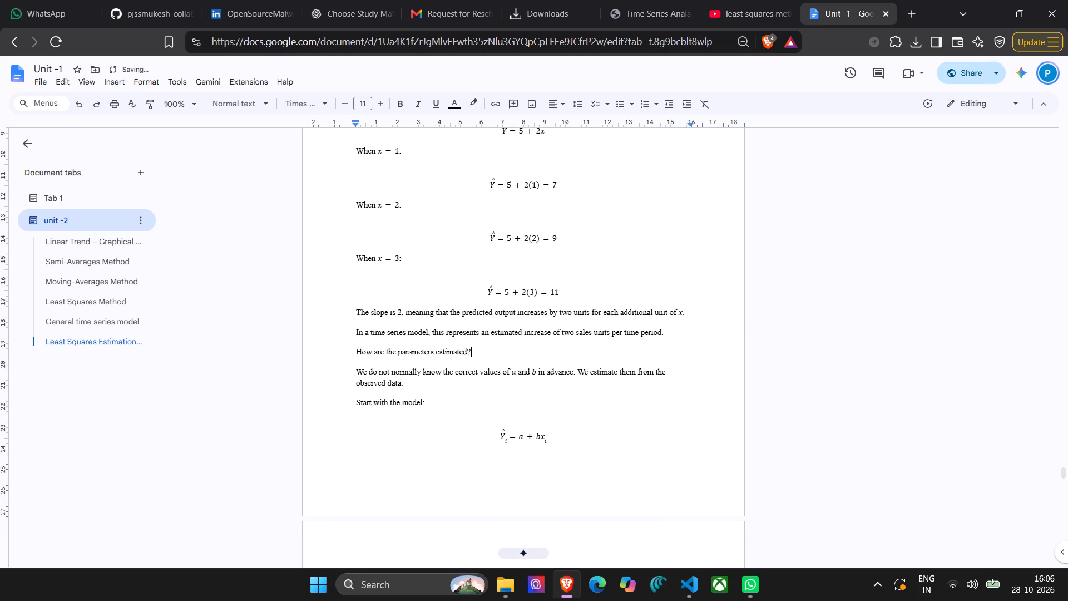
{"action": "key", "text": "Right"}
{"action": "left_click_drag", "start_coordinate": [475, 352], "coordinate": [352, 351]}
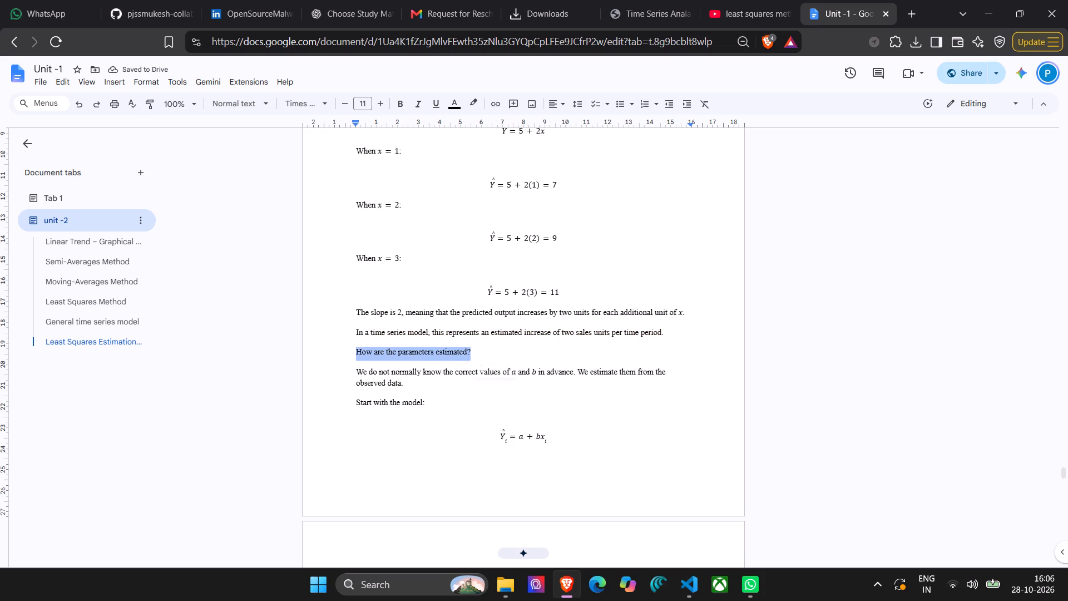
{"action": "left_click", "coordinate": [395, 110]}
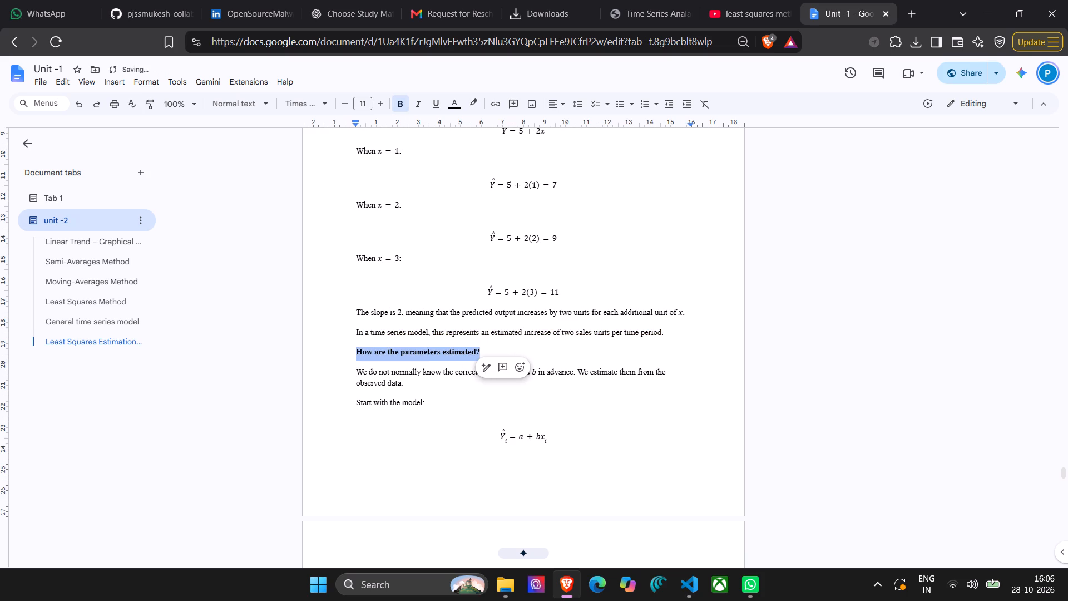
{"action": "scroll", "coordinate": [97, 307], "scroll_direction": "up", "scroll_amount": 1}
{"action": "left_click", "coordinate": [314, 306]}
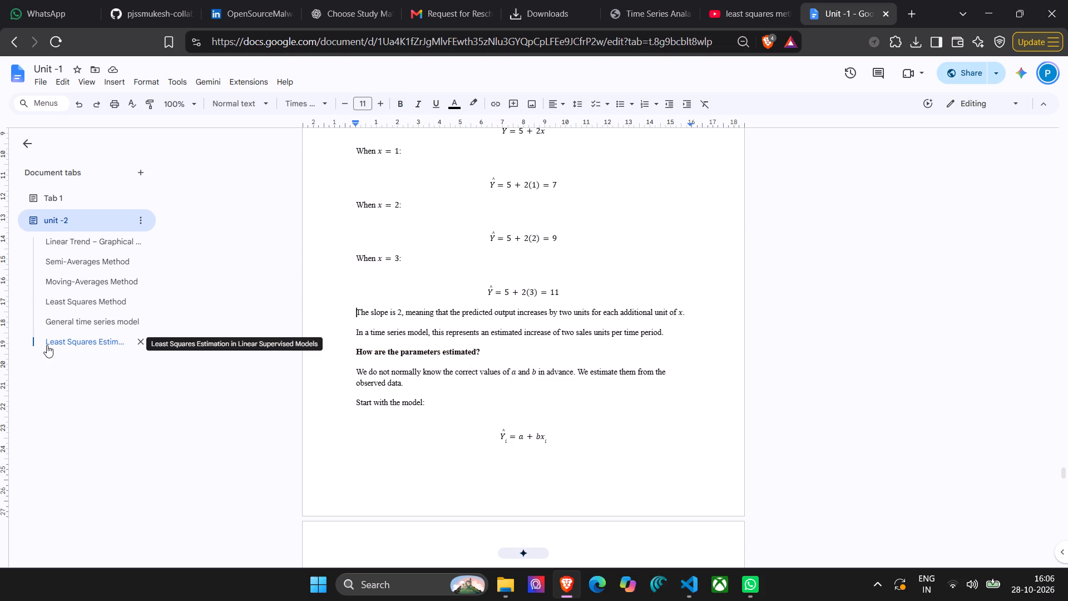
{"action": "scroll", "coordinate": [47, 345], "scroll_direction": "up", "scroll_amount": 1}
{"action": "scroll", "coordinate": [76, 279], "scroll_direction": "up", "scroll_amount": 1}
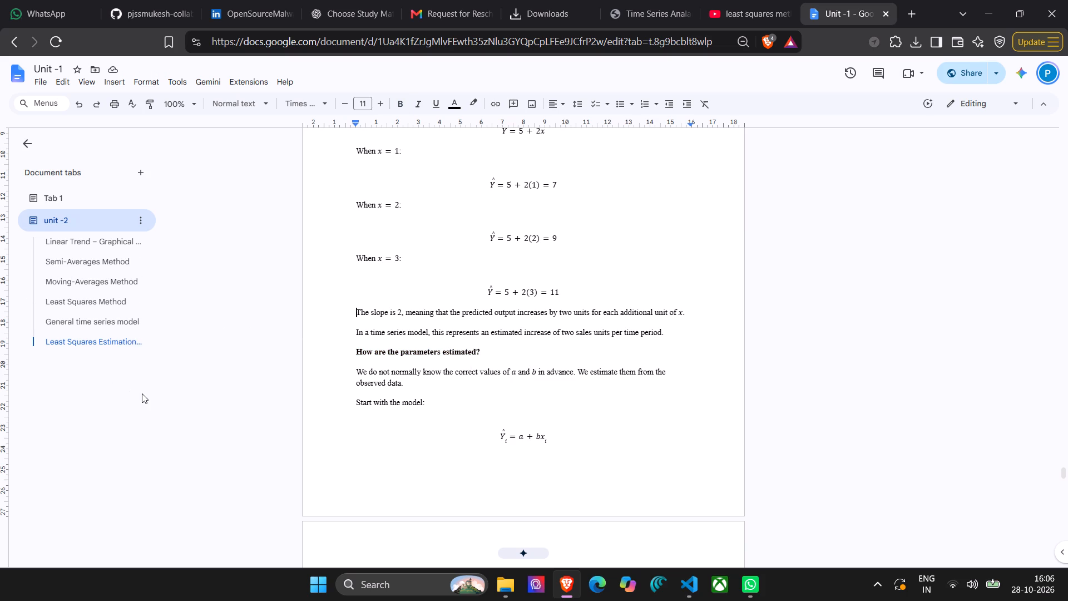
Delete the blank line between "Start with the model:" and the Ŷi = a + bxi formula.
{"action": "scroll", "coordinate": [393, 372], "scroll_direction": "down", "scroll_amount": 2}
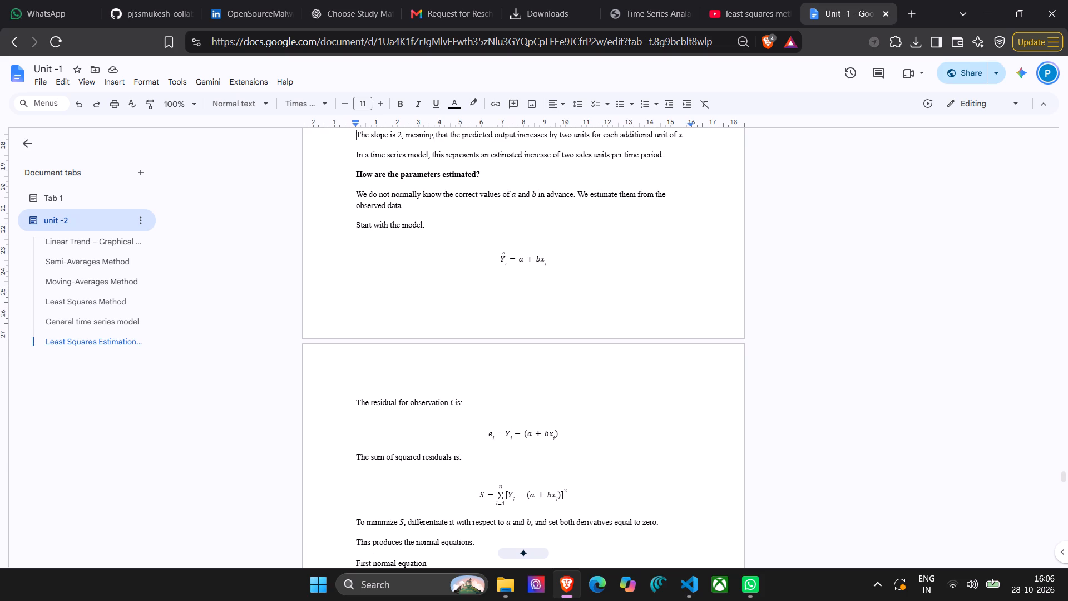
{"action": "double_click", "coordinate": [503, 258]}
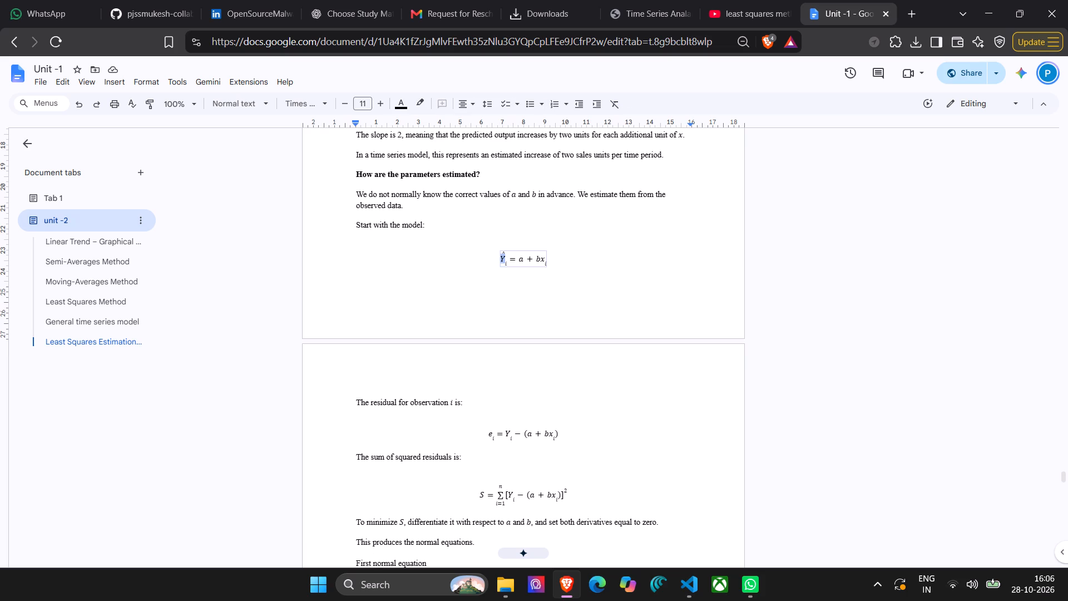
{"action": "left_click", "coordinate": [564, 291]}
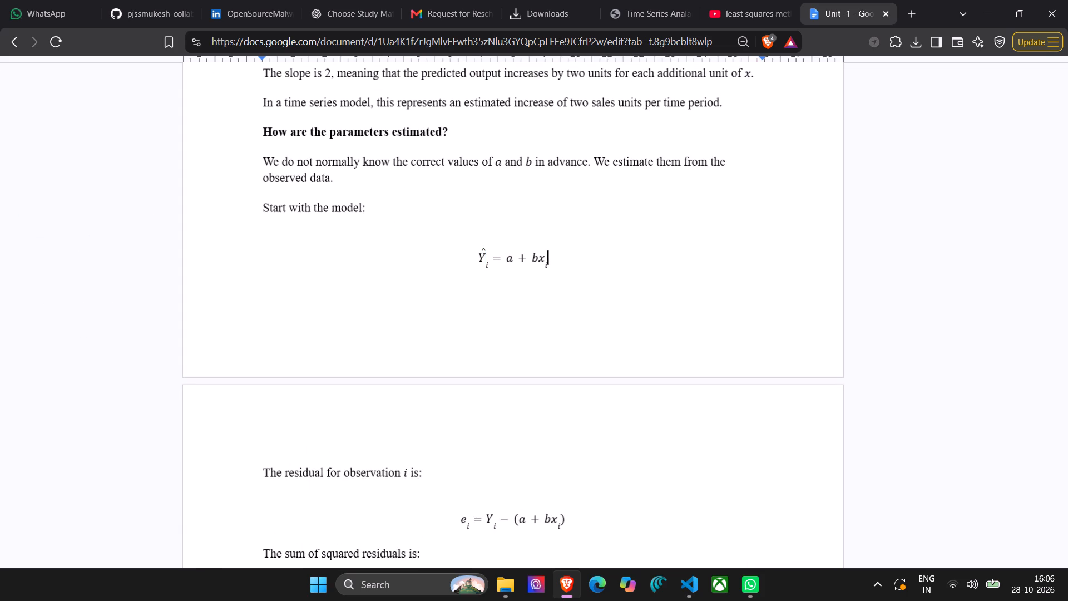
{"action": "scroll", "coordinate": [564, 291], "scroll_direction": "down", "scroll_amount": 1}
{"action": "scroll", "coordinate": [532, 365], "scroll_direction": "down", "scroll_amount": 2}
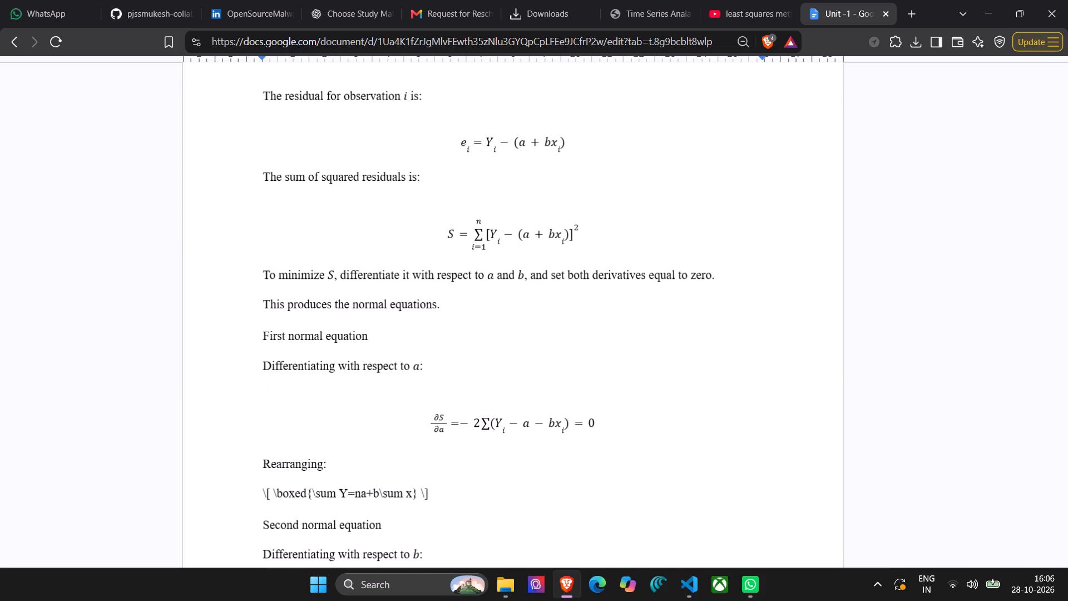
{"action": "scroll", "coordinate": [532, 365], "scroll_direction": "down", "scroll_amount": 1}
{"action": "scroll", "coordinate": [481, 298], "scroll_direction": "up", "scroll_amount": 1}
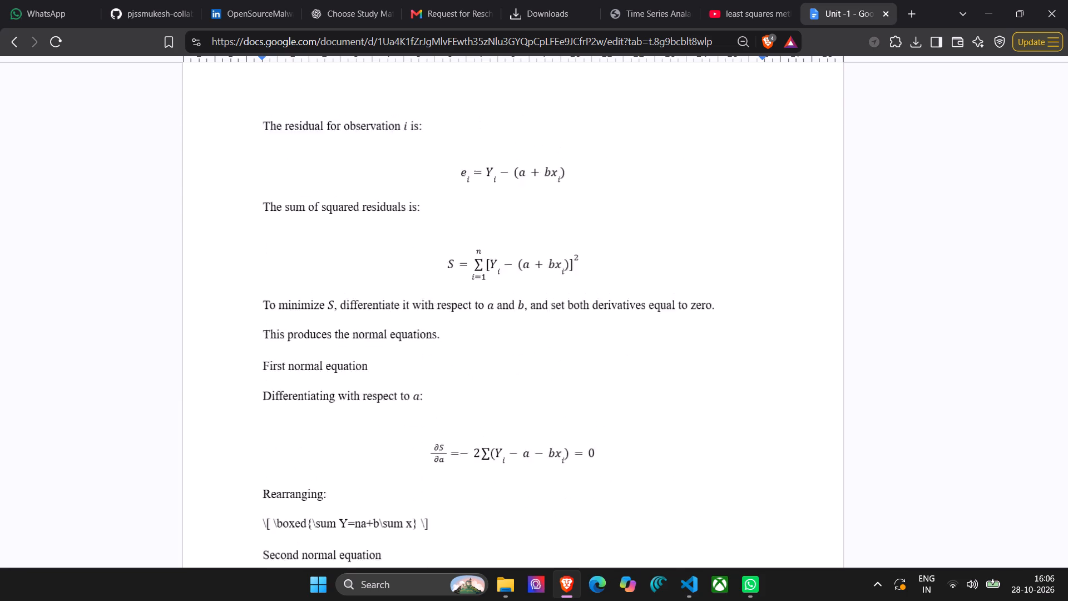
{"action": "scroll", "coordinate": [481, 298], "scroll_direction": "up", "scroll_amount": 1}
{"action": "scroll", "coordinate": [481, 298], "scroll_direction": "left", "scroll_amount": 1}
{"action": "scroll", "coordinate": [403, 146], "scroll_direction": "up", "scroll_amount": 1}
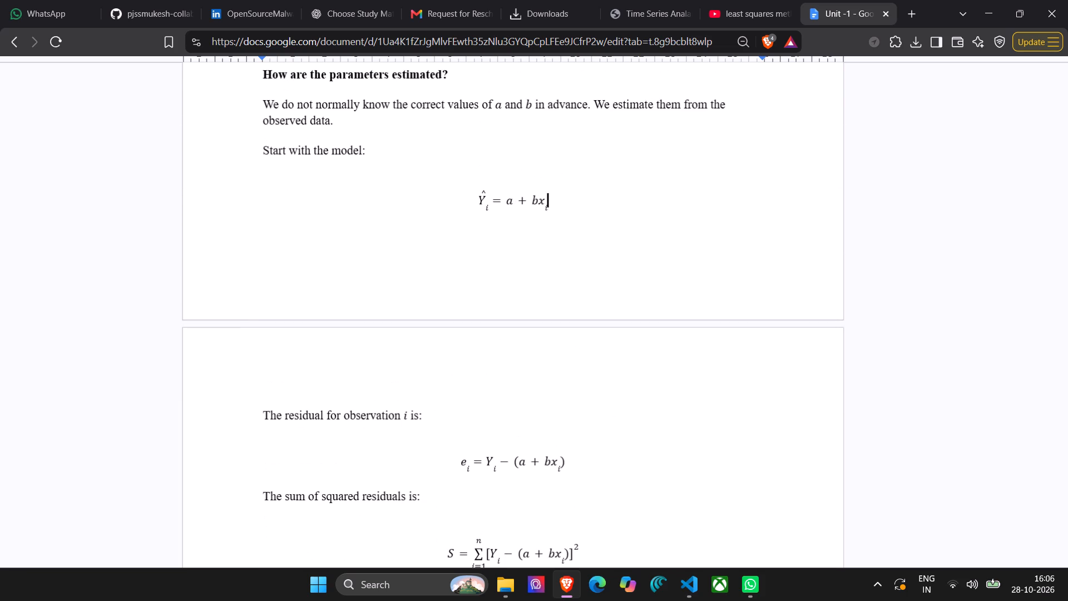
{"action": "key", "text": "Up"}
{"action": "key", "text": "BackSpace"}
Delete the blank line above the residual formula ei = Yi − (a + bxi).
{"action": "key", "text": "Down"}
{"action": "key", "text": "Down"}
{"action": "key", "text": "Down"}
{"action": "key", "text": "Down"}
{"action": "key", "text": "Up"}
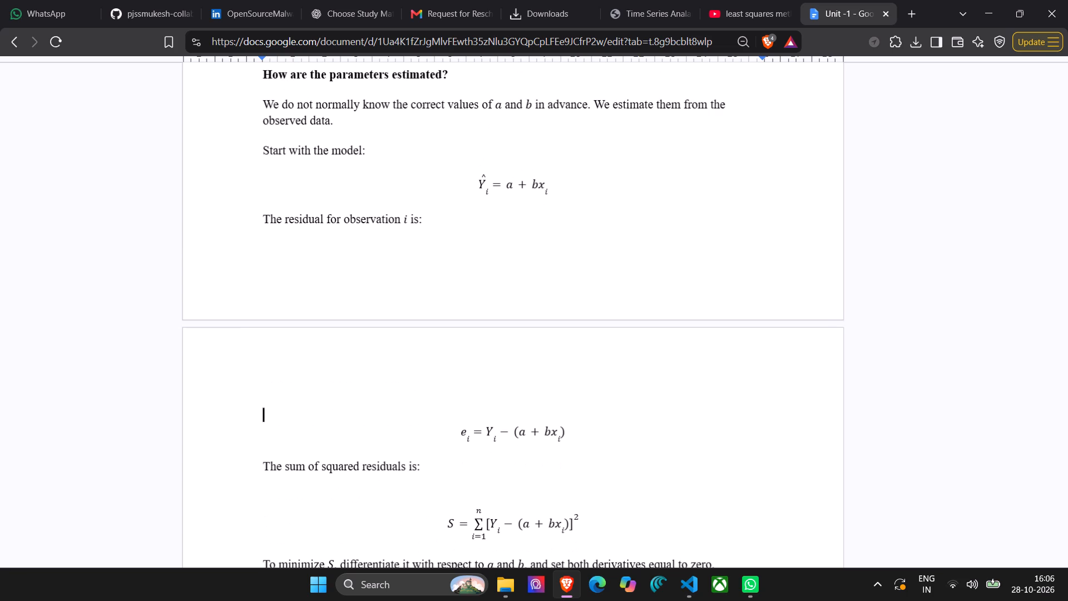
{"action": "key", "text": "BackSpace"}
Delete the blank line between "The sum of squared residuals is:" and its summation formula for S.
{"action": "key", "text": "Down"}
{"action": "key", "text": "Down"}
{"action": "key", "text": "Down"}
{"action": "key", "text": "Down"}
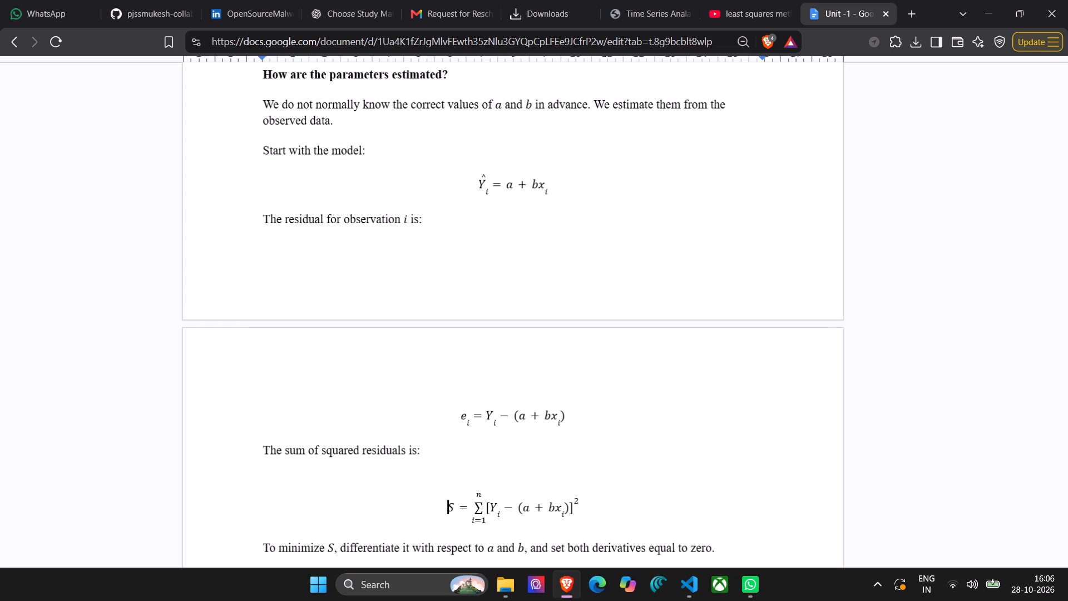
{"action": "key", "text": "Up"}
{"action": "key", "text": "BackSpace"}
Insert a blank line before "The residual for observation i is:" so that line starts on the following page with its formula.
{"action": "key", "text": "Up"}
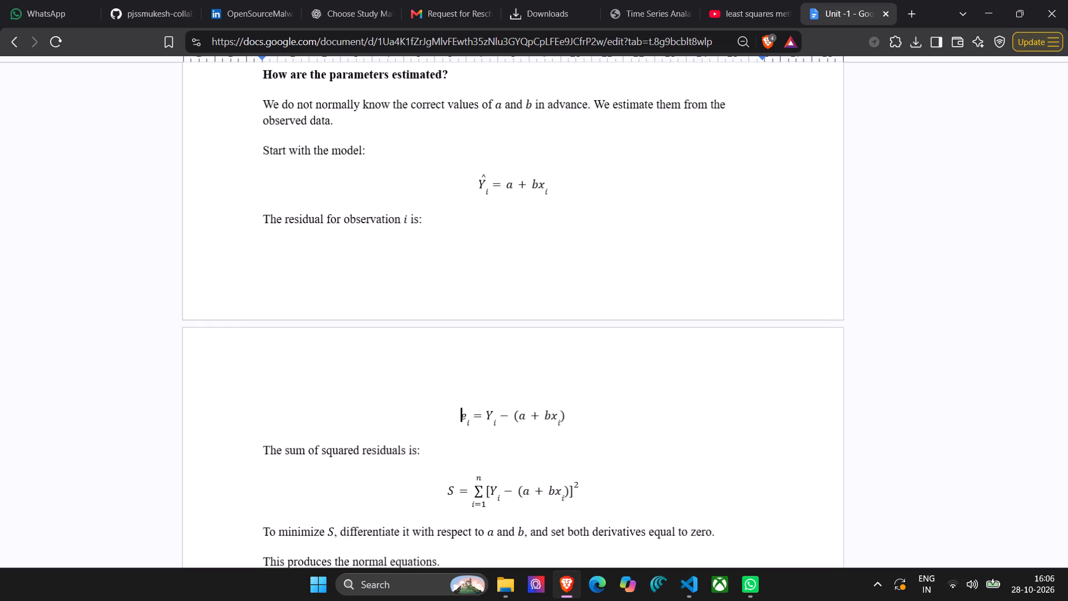
{"action": "key", "text": "Up"}
{"action": "key", "text": "Up"}
{"action": "key", "text": "Right"}
{"action": "key", "text": "Right"}
{"action": "key", "text": "Right"}
{"action": "key", "text": "Down"}
{"action": "key", "text": "Left"}
{"action": "key", "text": "Left"}
{"action": "key", "text": "Left"}
{"action": "key", "text": "Left"}
{"action": "key", "text": "Left"}
{"action": "key", "text": "Left"}
{"action": "key", "text": "Left"}
{"action": "key", "text": "Left"}
{"action": "key", "text": "Left"}
{"action": "key", "text": "Left"}
{"action": "key", "text": "Left"}
{"action": "key", "text": "Left"}
{"action": "key", "text": "Left"}
{"action": "key", "text": "Left"}
{"action": "key", "text": "Left"}
{"action": "key", "text": "Left"}
{"action": "key", "text": "Left"}
{"action": "key", "text": "Left"}
{"action": "key", "text": "Left"}
{"action": "key", "text": "Left"}
{"action": "key", "text": "Left"}
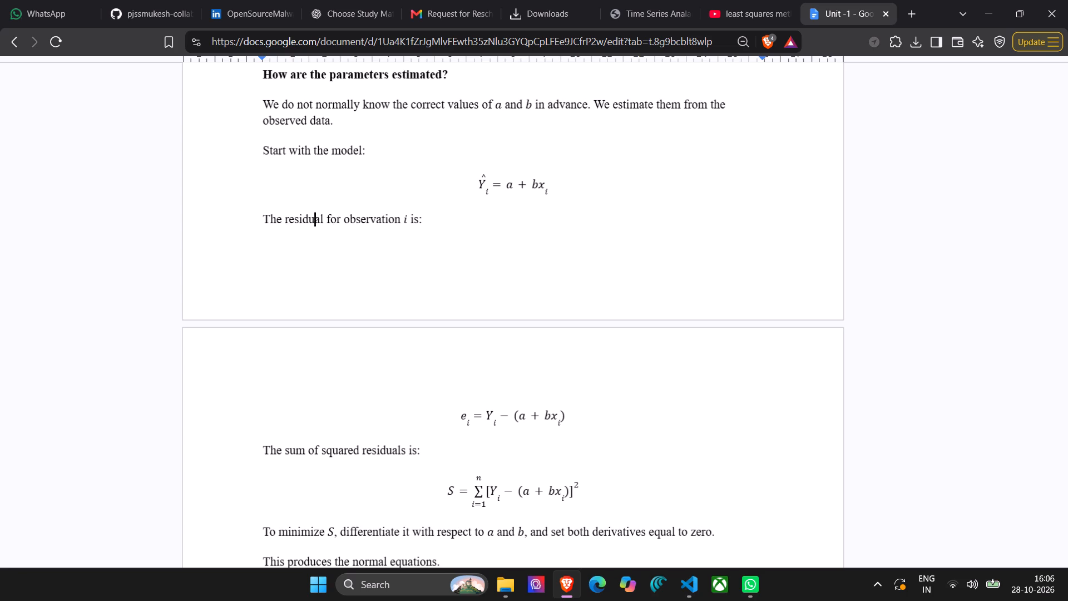
{"action": "key", "text": "Left"}
{"action": "key", "text": "Left"}
{"action": "key", "text": "Left"}
{"action": "key", "text": "Left"}
{"action": "key", "text": "Left"}
{"action": "key", "text": "Return"}
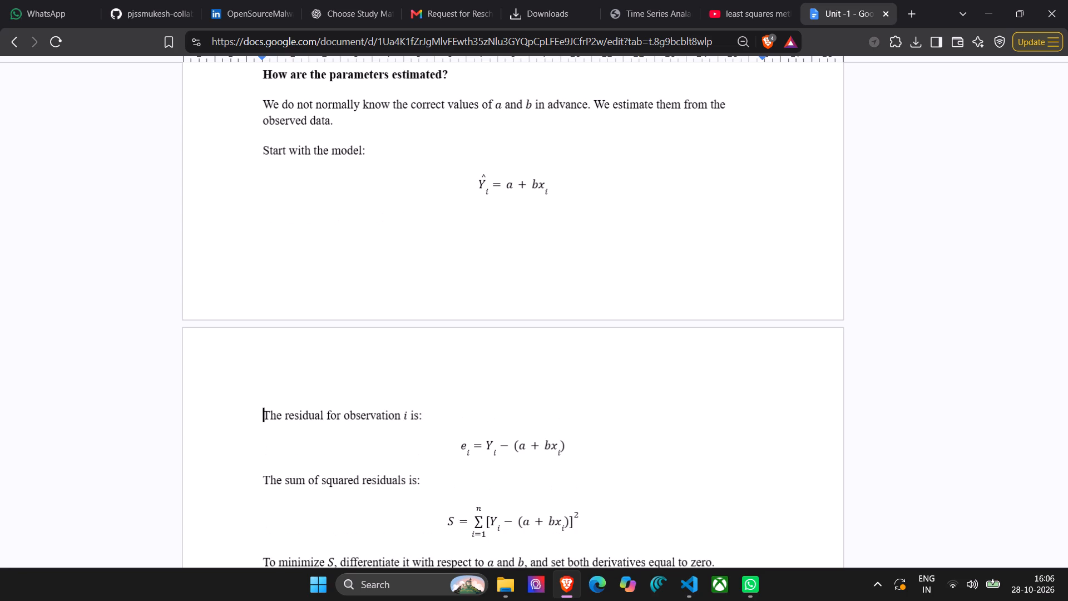
Delete the blank line between "Differentiating with respect to a:" and the ∂S/∂a formula.
{"action": "key", "text": "Left"}
{"action": "key", "text": "Down"}
{"action": "key", "text": "Down"}
{"action": "key", "text": "Down"}
{"action": "key", "text": "Down"}
{"action": "key", "text": "Down"}
{"action": "key", "text": "Down"}
{"action": "key", "text": "Down"}
{"action": "scroll", "coordinate": [403, 146], "scroll_direction": "down", "scroll_amount": 1}
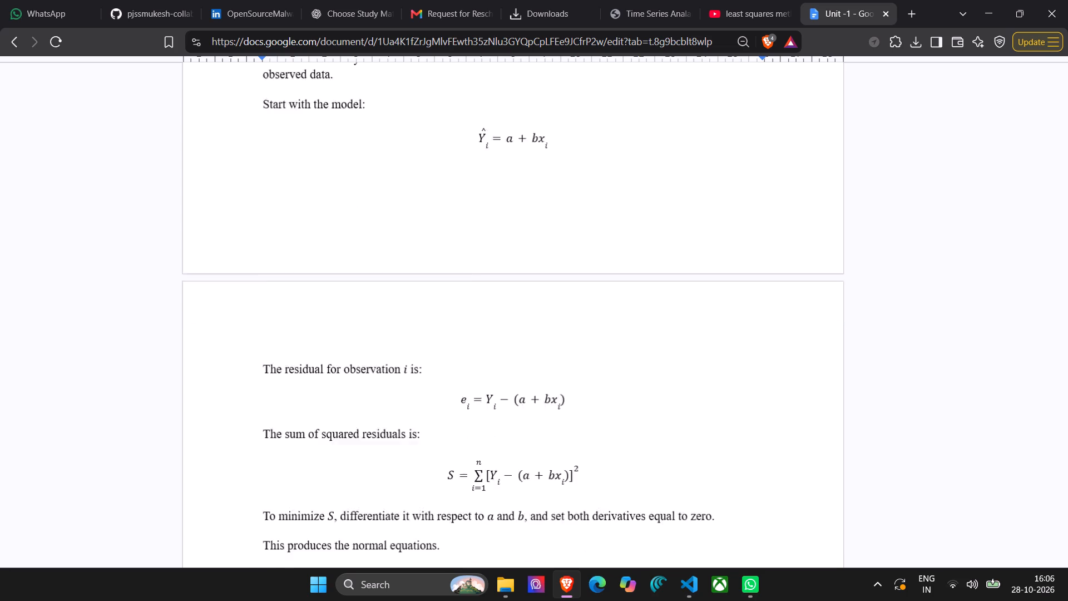
{"action": "scroll", "coordinate": [403, 146], "scroll_direction": "down", "scroll_amount": 1}
{"action": "key", "text": "Down"}
{"action": "key", "text": "Down"}
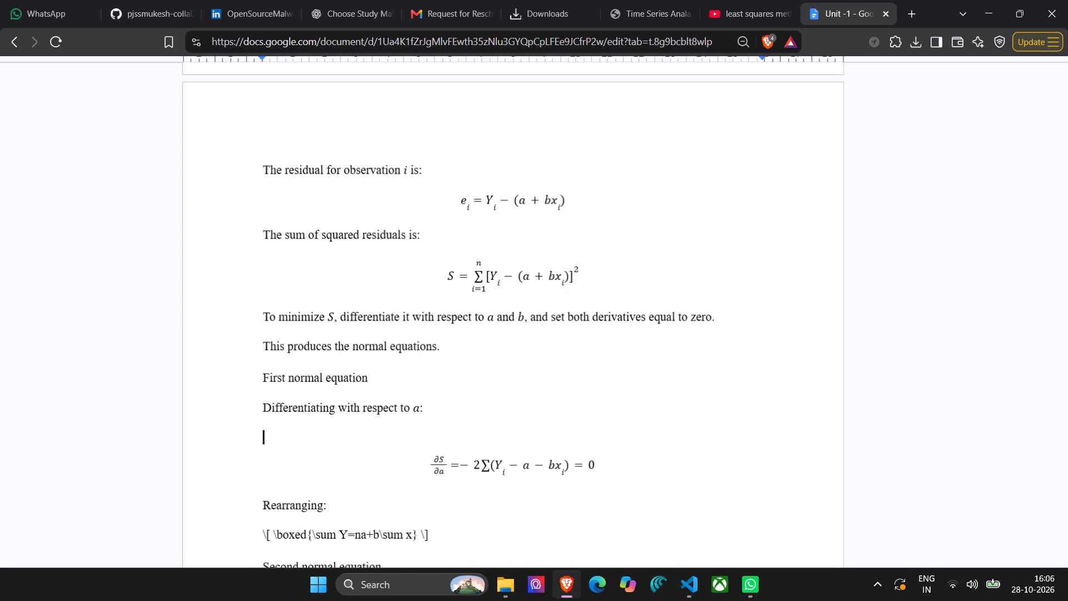
{"action": "key", "text": "backslash"}
{"action": "key", "text": "BackSpace"}
{"action": "key", "text": "BackSpace"}
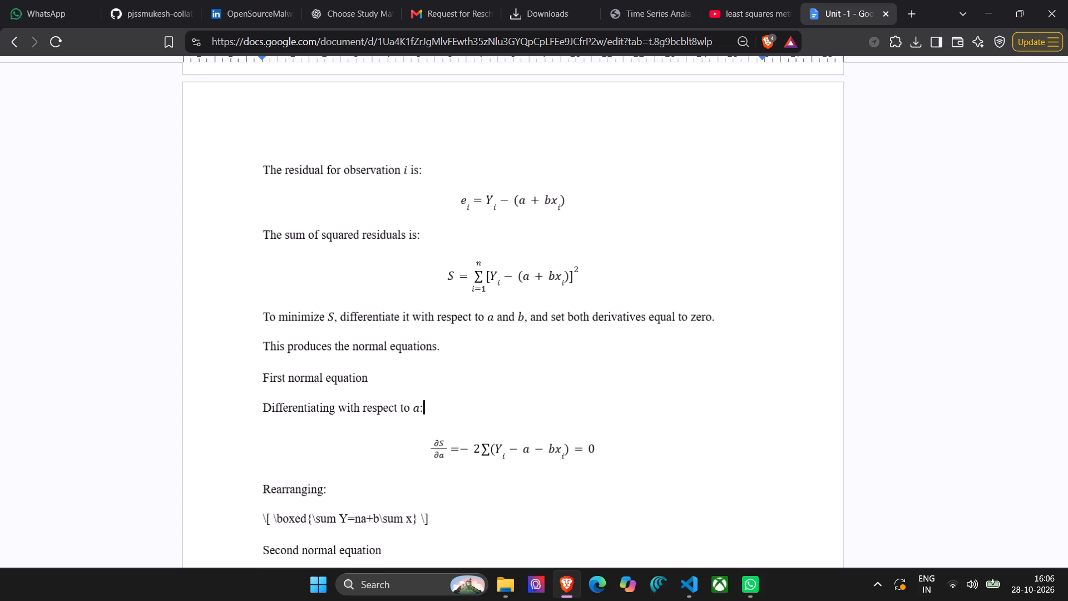
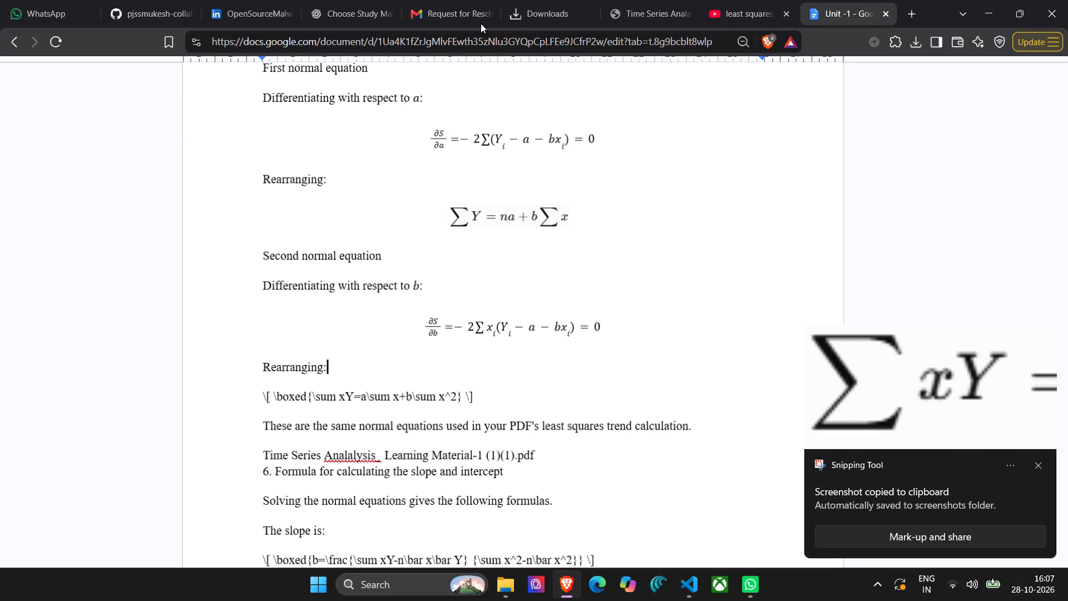
{"action": "left_click_drag", "start_coordinate": [482, 400], "coordinate": [222, 394]}
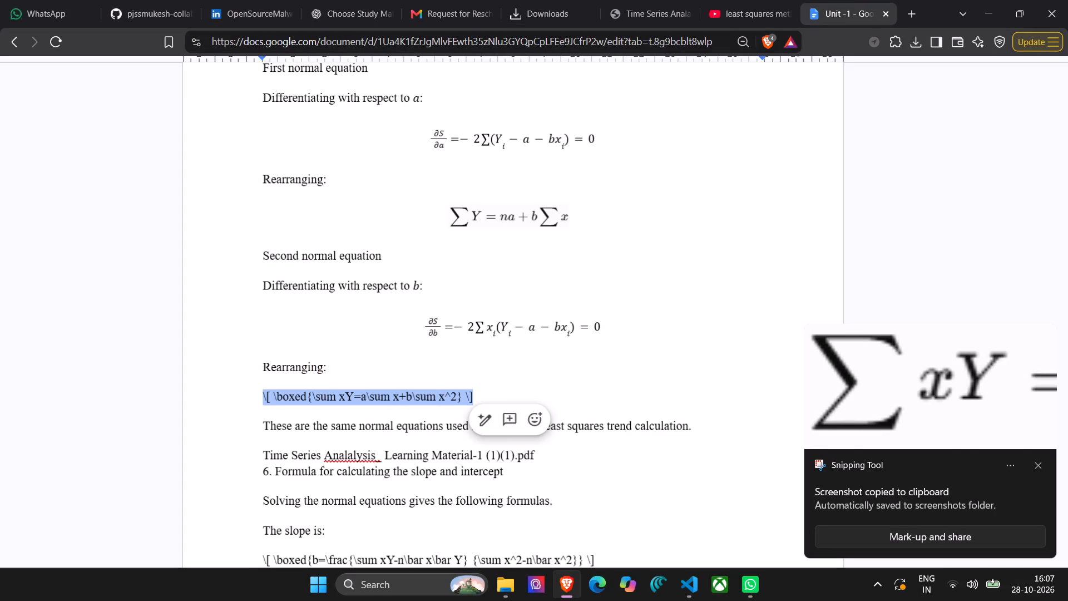
{"action": "key", "text": "ctrl+v"}
Shrink the pasted ∑xY = a∑x + b∑x² image to about the scale of the ∑Y = na + b∑x image above.
{"action": "left_click", "coordinate": [350, 417]}
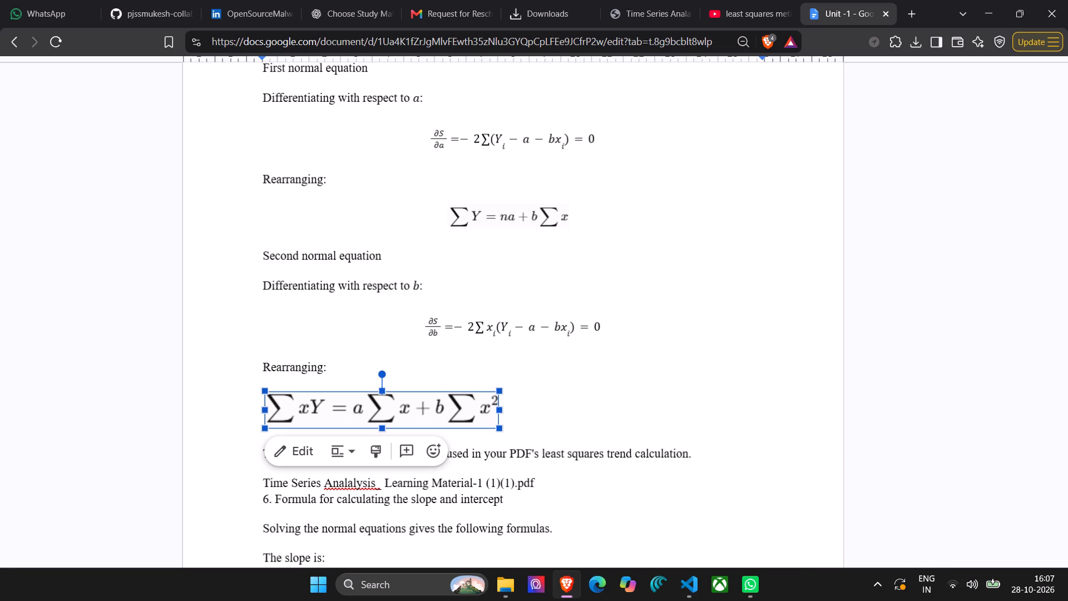
{"action": "left_click_drag", "start_coordinate": [495, 431], "coordinate": [450, 411]}
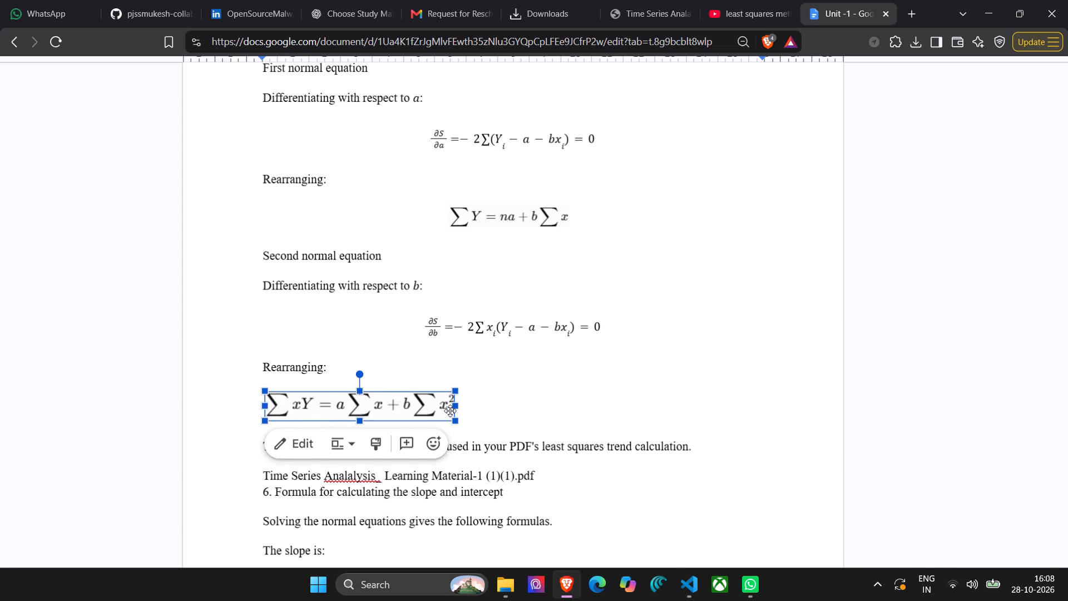
{"action": "left_click_drag", "start_coordinate": [452, 422], "coordinate": [428, 405]}
Insert spaces before the ∑xY = a∑x + b∑x² image until it sits centred under the ∂S/∂b formula.
{"action": "left_click", "coordinate": [273, 403]}
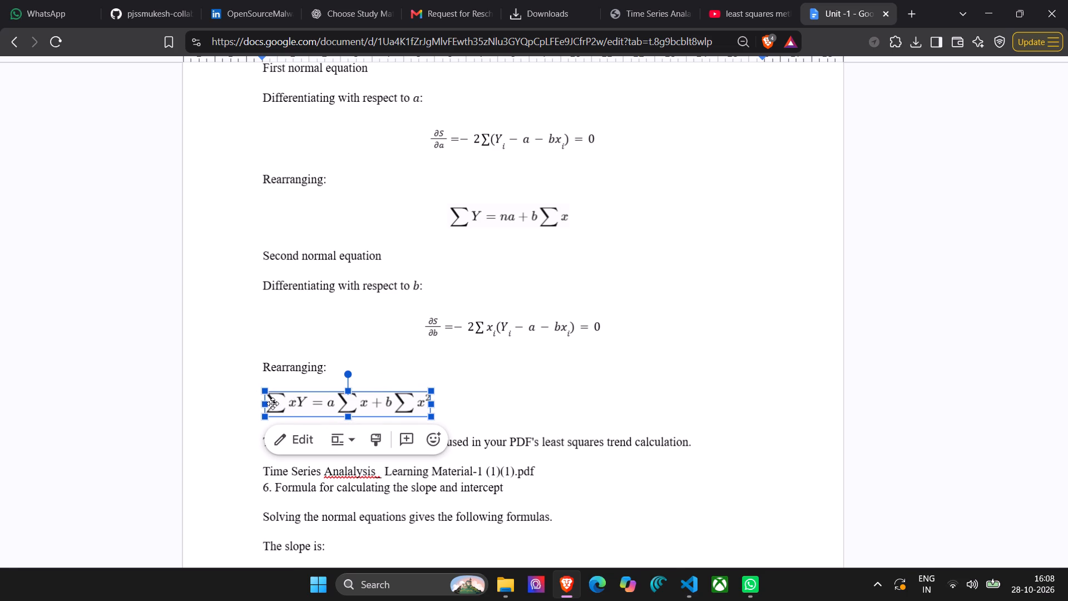
{"action": "key", "text": "Left"}
{"action": "key", "text": "space"}
{"action": "key", "text": "space"}
{"action": "key", "text": "space"}
{"action": "key", "text": "space"}
{"action": "key", "text": "space"}
{"action": "key", "text": "space"}
{"action": "key", "text": "space"}
{"action": "key", "text": "space"}
{"action": "key", "text": "space"}
{"action": "key", "text": "space"}
{"action": "key", "text": "space"}
{"action": "key", "text": "space"}
{"action": "key", "text": "space"}
{"action": "key", "text": "space"}
{"action": "key", "text": "space"}
{"action": "key", "text": "space"}
{"action": "key", "text": "space"}
{"action": "key", "text": "space"}
{"action": "key", "text": "space"}
{"action": "key", "text": "space"}
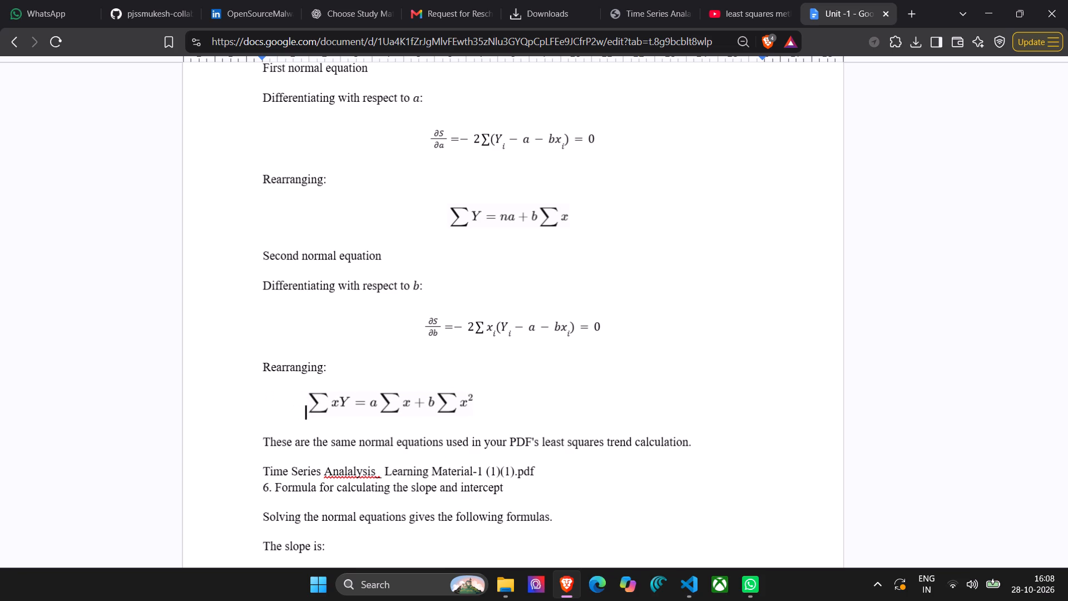
{"action": "key", "text": "space"}
{"action": "key", "text": "space"}
{"action": "key", "text": "space"}
{"action": "key", "text": "space"}
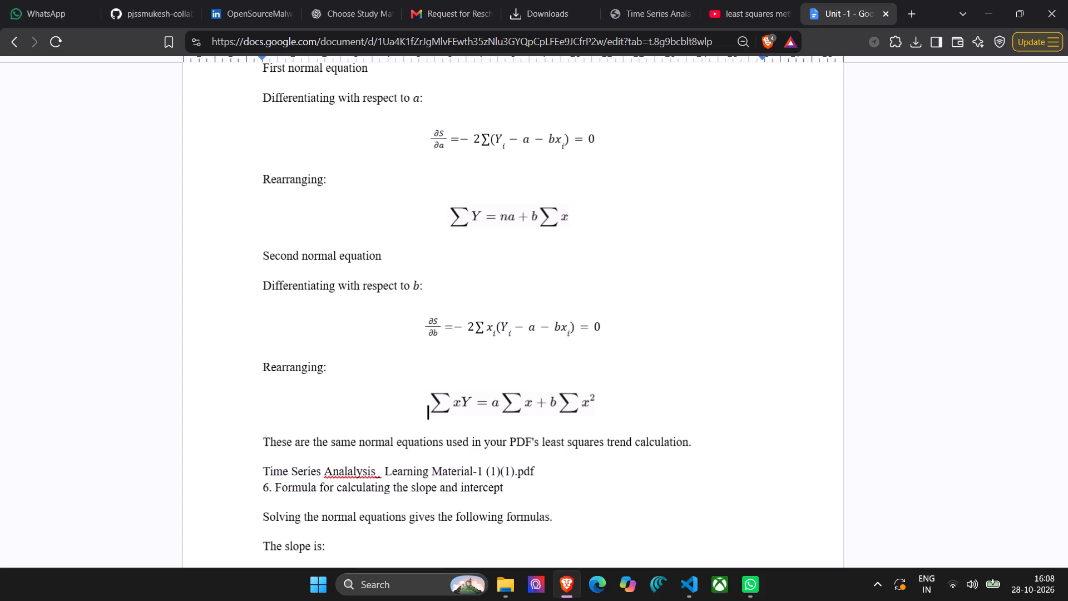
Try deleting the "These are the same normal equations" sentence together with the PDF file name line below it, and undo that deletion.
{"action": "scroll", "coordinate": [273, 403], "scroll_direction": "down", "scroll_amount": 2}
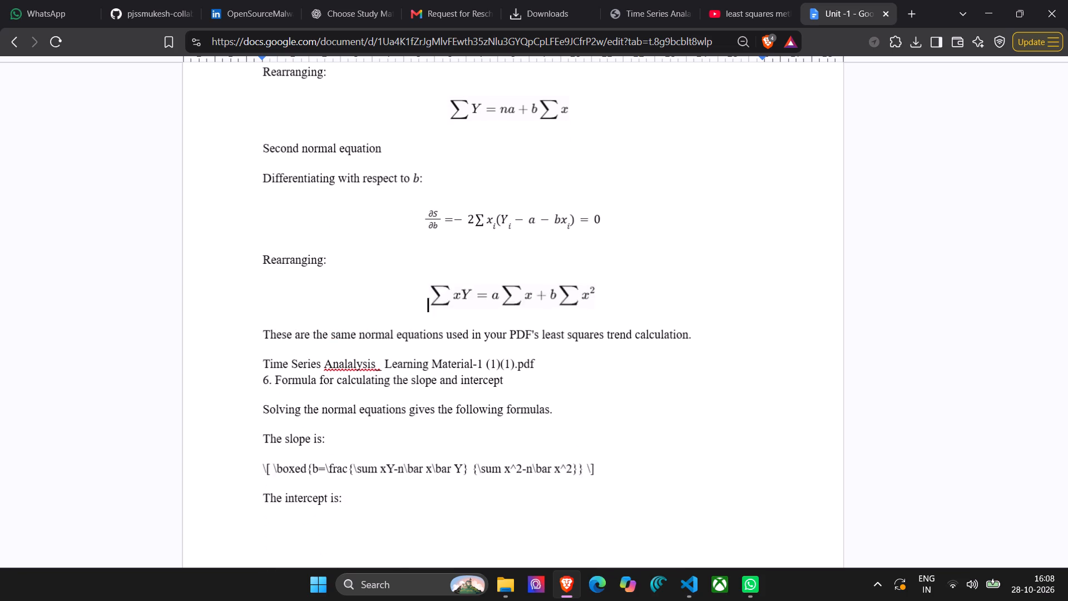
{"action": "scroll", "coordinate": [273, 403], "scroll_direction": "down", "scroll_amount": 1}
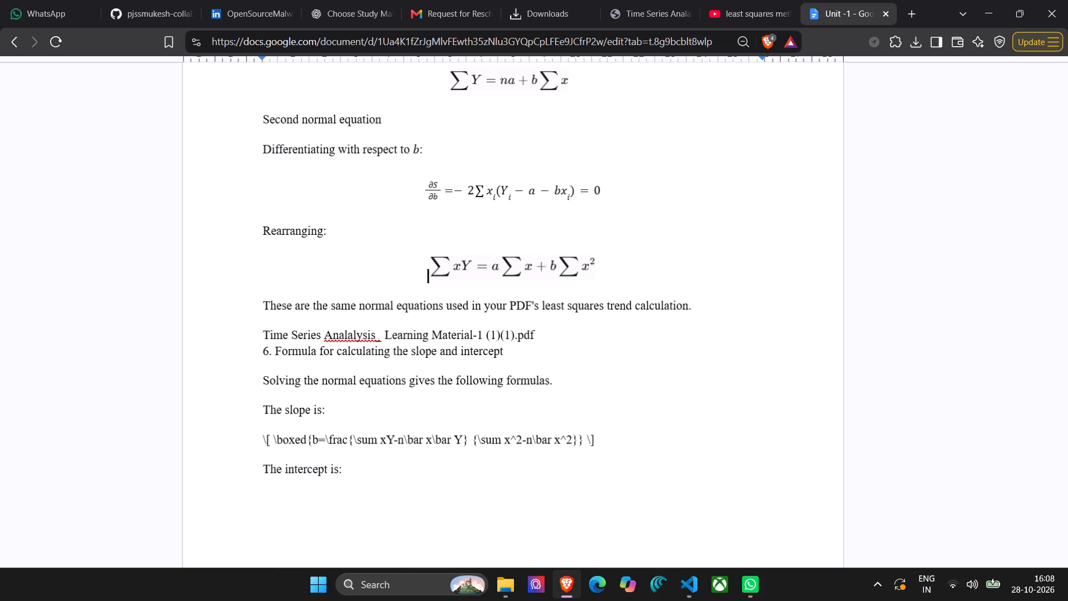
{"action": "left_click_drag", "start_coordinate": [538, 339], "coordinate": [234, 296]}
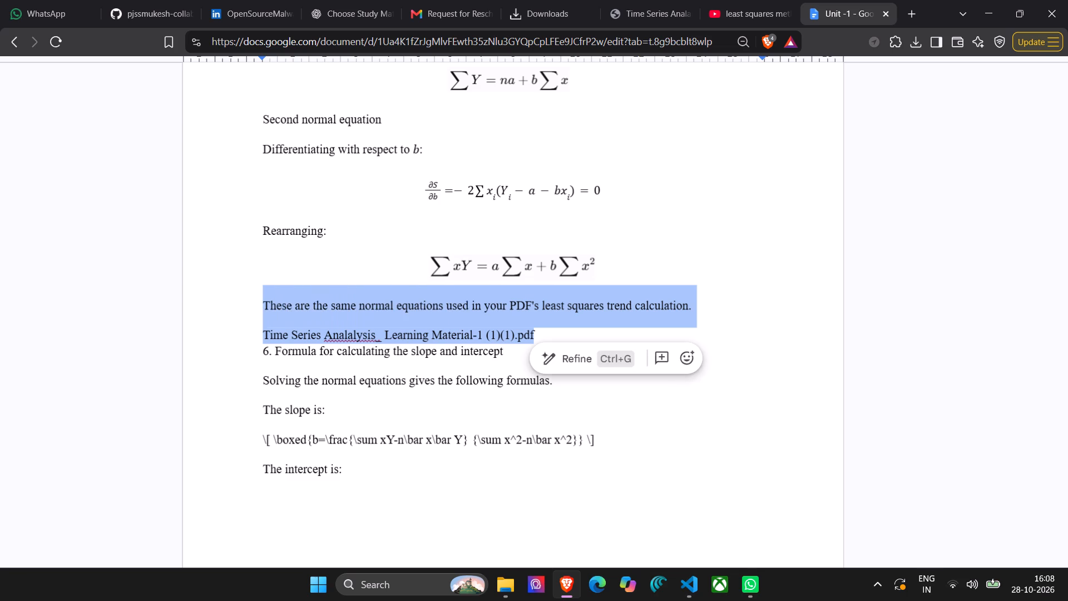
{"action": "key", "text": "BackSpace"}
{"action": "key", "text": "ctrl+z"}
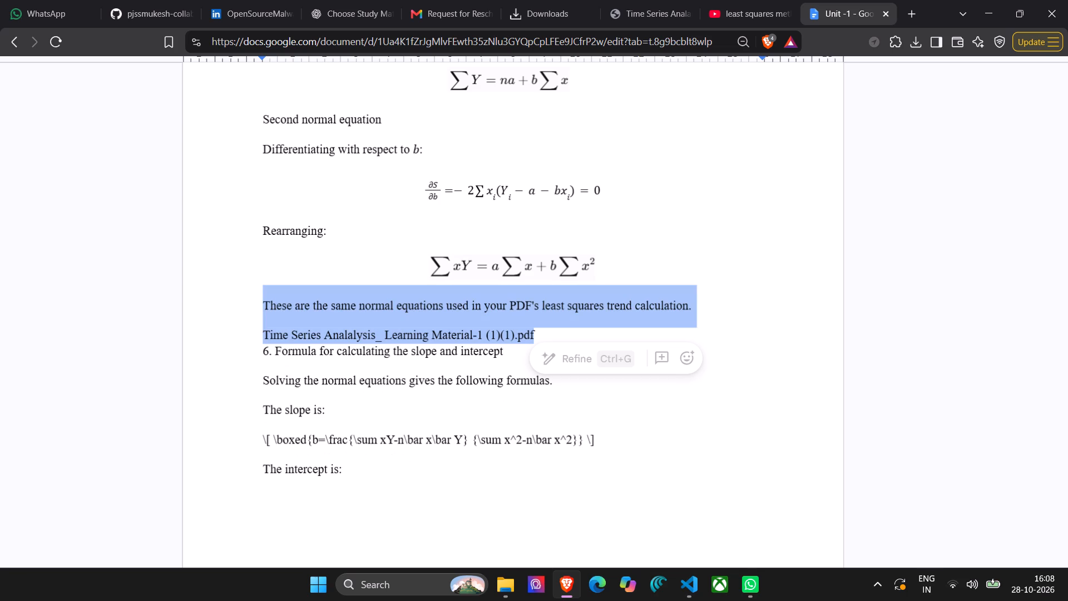
Remove "your PDF's" from the sentence so it reads "These are the same normal equations used in least squares trend calculation.".
{"action": "left_click", "coordinate": [446, 308]}
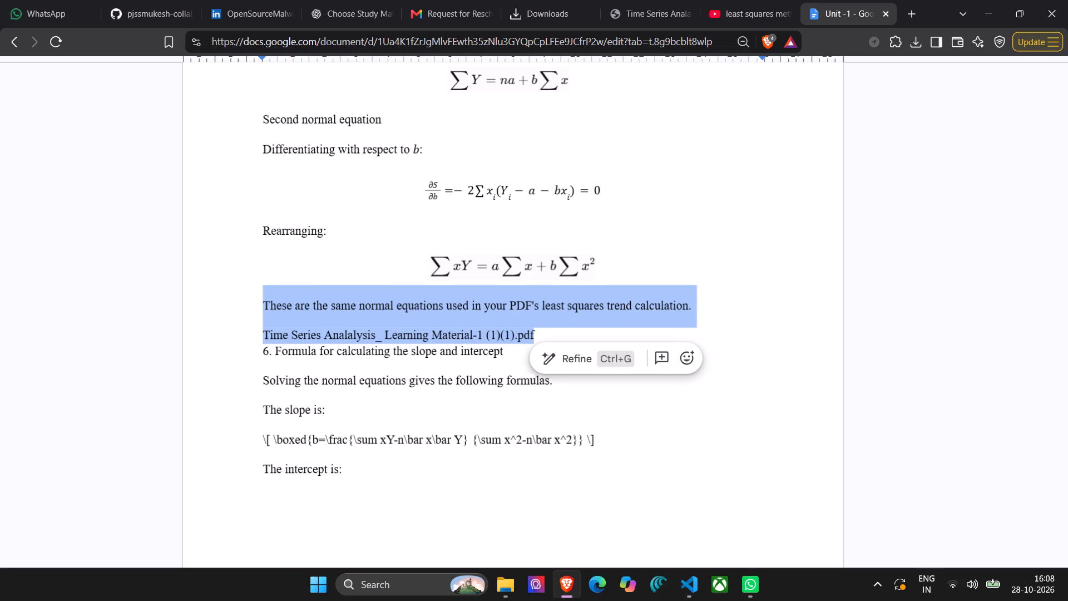
{"action": "left_click_drag", "start_coordinate": [446, 309], "coordinate": [562, 336]}
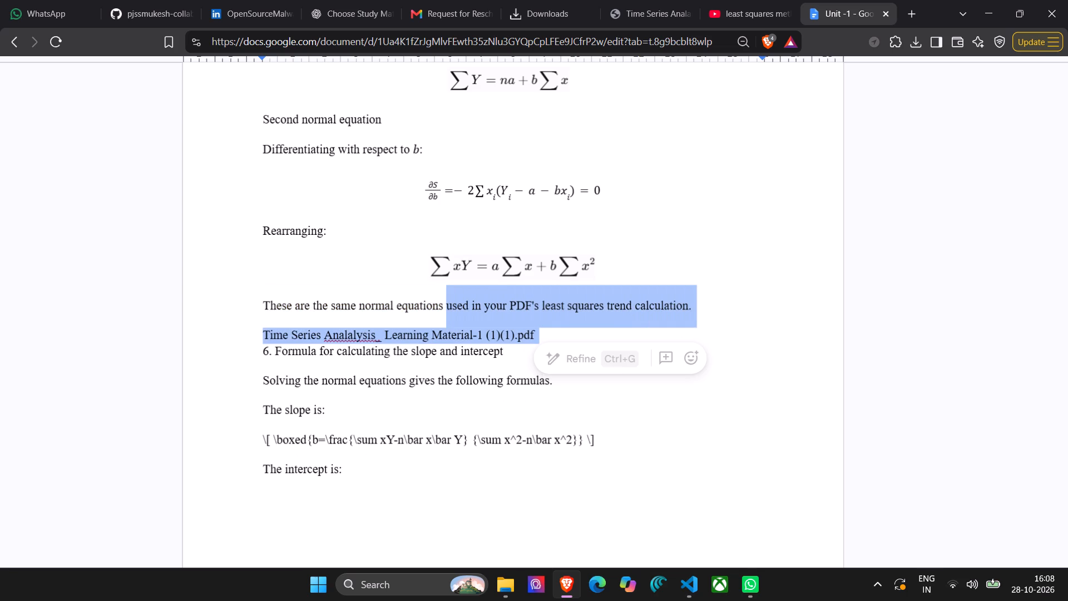
{"action": "left_click", "coordinate": [543, 293]}
{"action": "left_click_drag", "start_coordinate": [543, 299], "coordinate": [501, 299]}
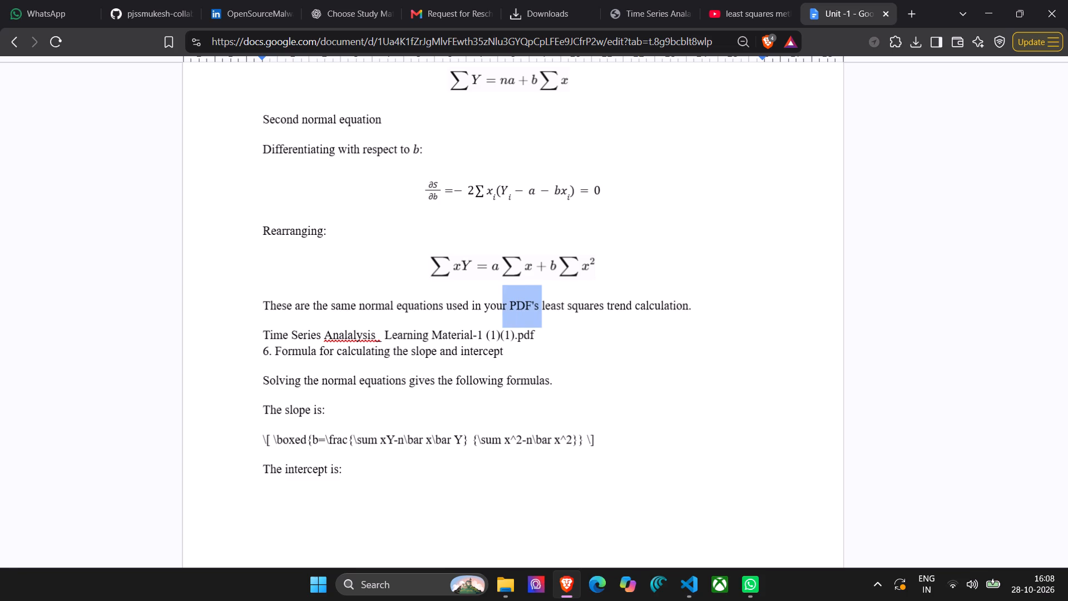
{"action": "left_click_drag", "start_coordinate": [501, 299], "coordinate": [482, 303]}
{"action": "left_click_drag", "start_coordinate": [482, 303], "coordinate": [482, 302]}
{"action": "key", "text": "BackSpace"}
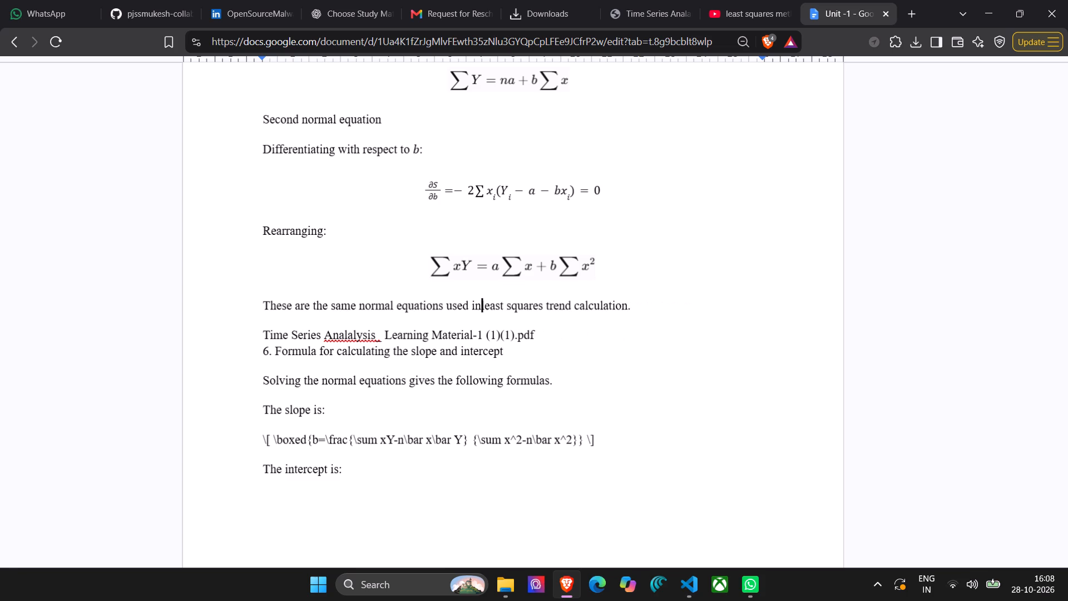
{"action": "key", "text": "space"}
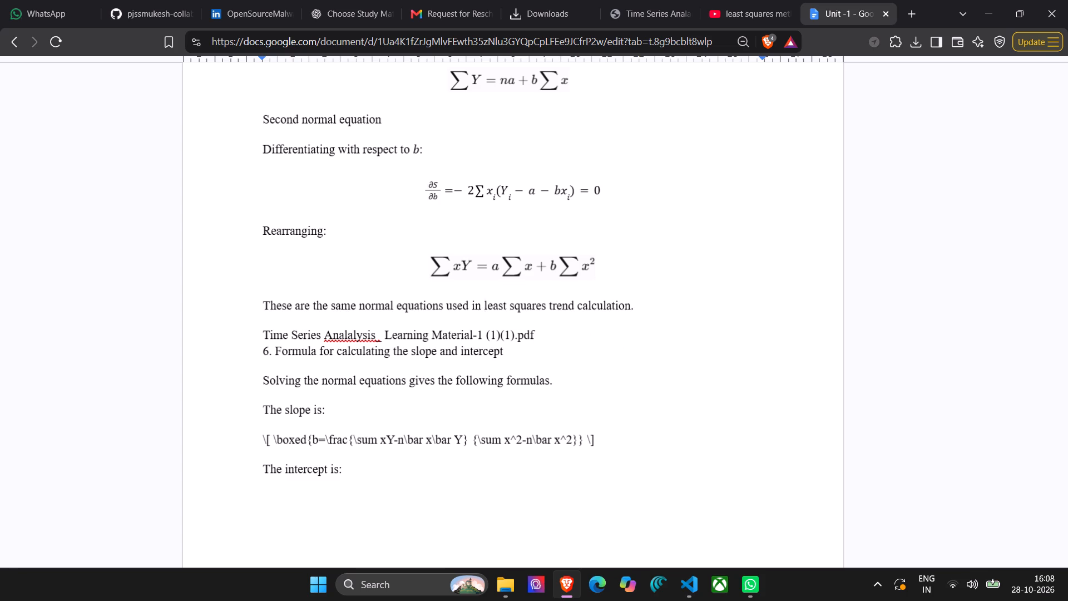
Delete the "Time Series Analalysis_ Learning Material-1 (1)(1).pdf" line, including its line break.
{"action": "left_click_drag", "start_coordinate": [558, 344], "coordinate": [215, 339]}
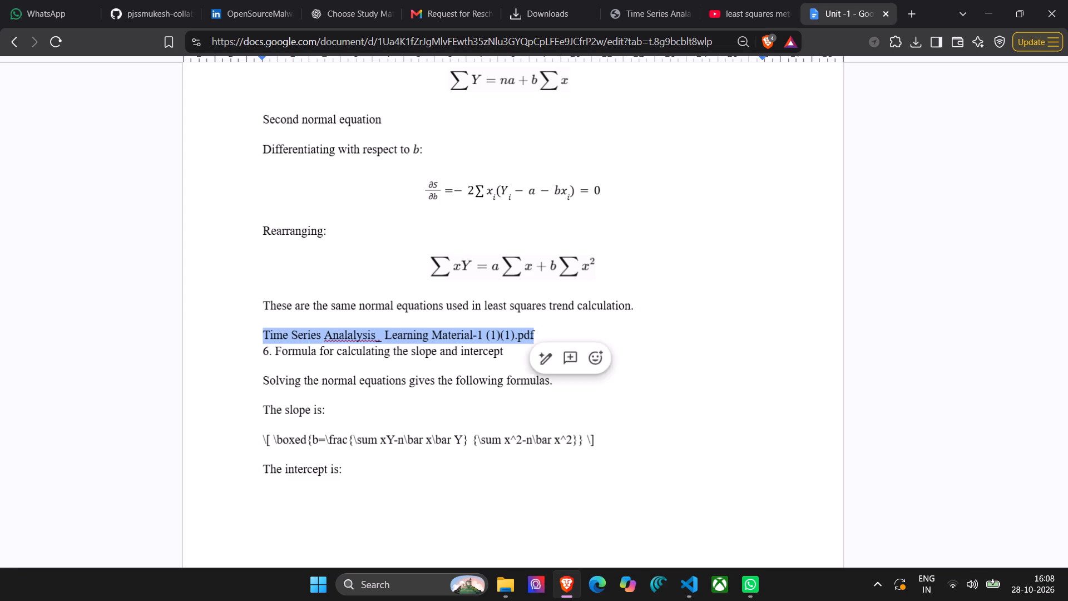
{"action": "key", "text": "BackSpace"}
{"action": "key", "text": "BackSpace"}
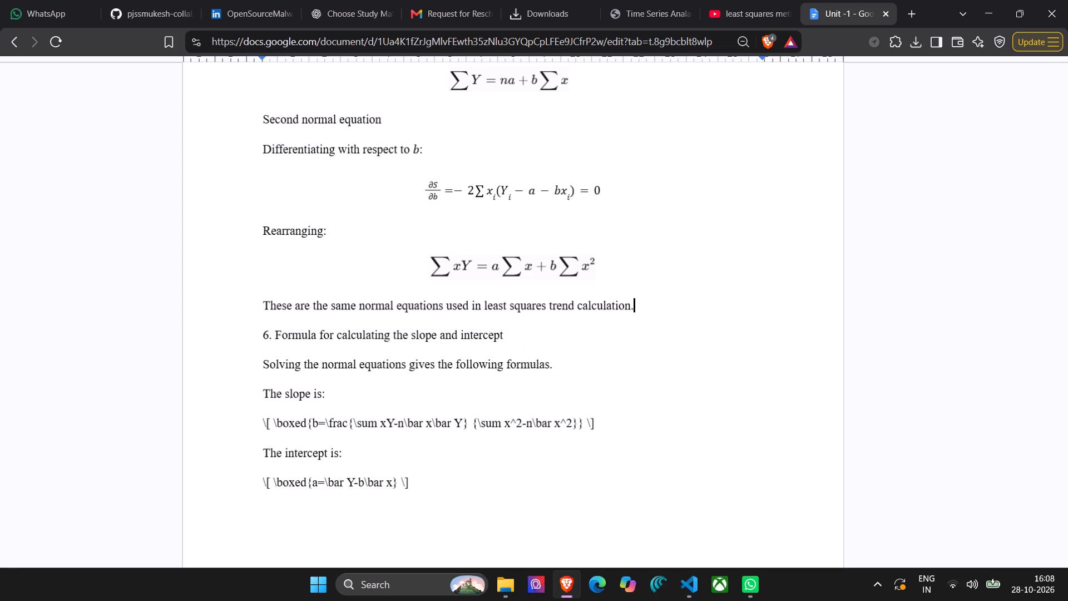
Remove the "6." number from the heading "Formula for calculating the slope and intercept" and make the heading bold.
{"action": "left_click_drag", "start_coordinate": [276, 346], "coordinate": [232, 333]}
{"action": "key", "text": "BackSpace"}
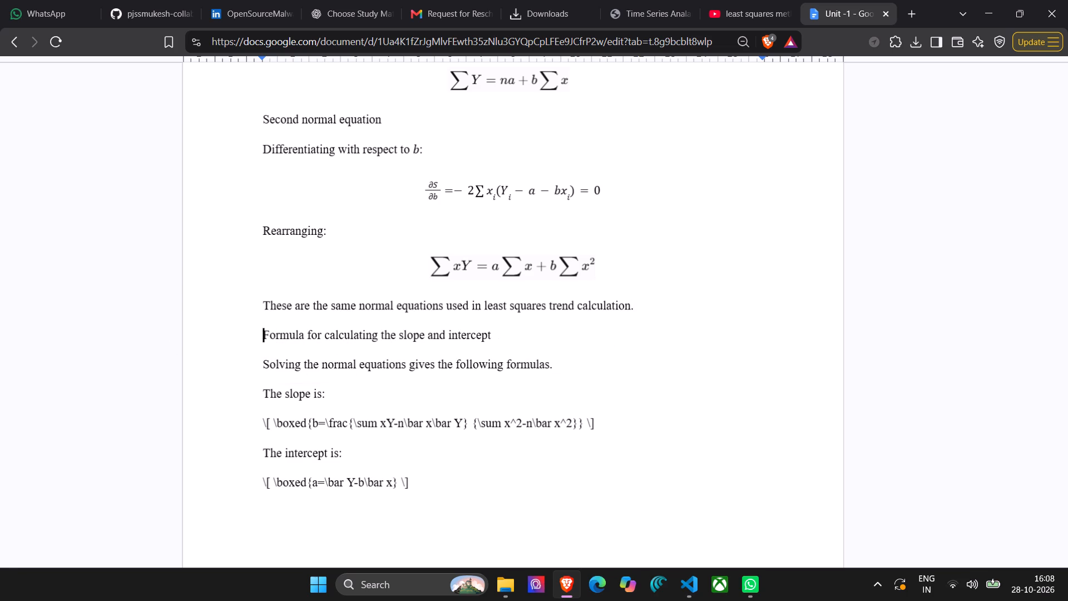
{"action": "left_click_drag", "start_coordinate": [235, 336], "coordinate": [496, 336]}
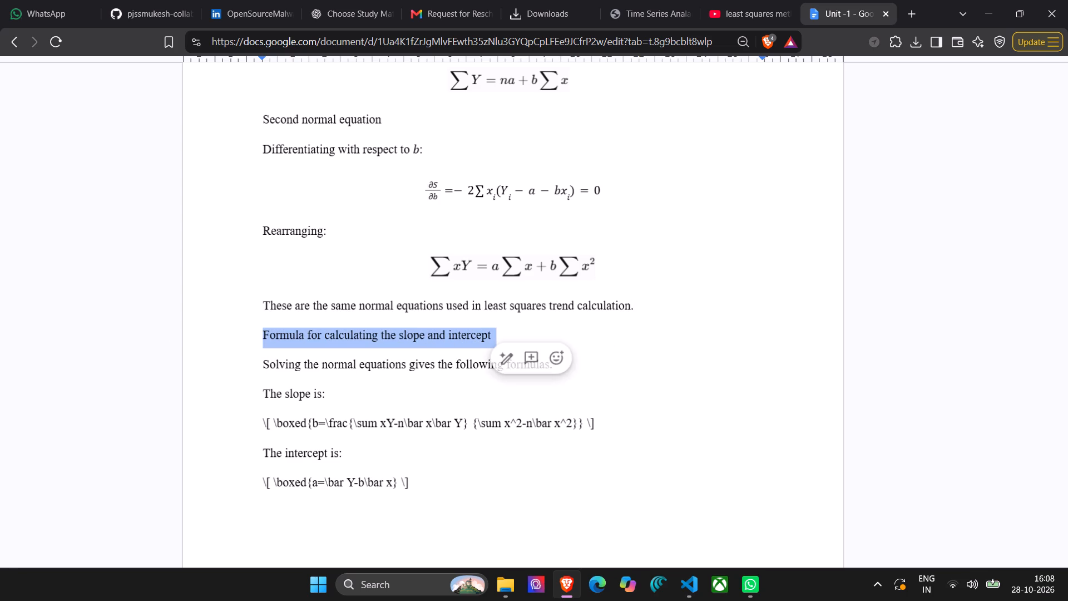
{"action": "scroll", "coordinate": [364, 169], "scroll_direction": "up", "scroll_amount": 2}
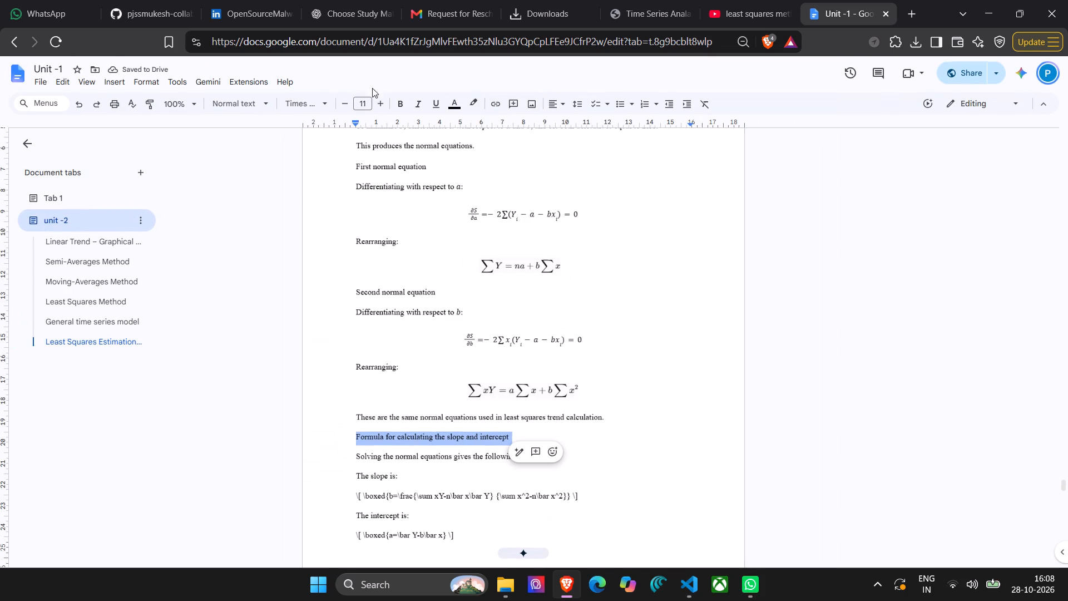
{"action": "left_click", "coordinate": [407, 110]}
{"action": "scroll", "coordinate": [449, 287], "scroll_direction": "up", "scroll_amount": 3}
{"action": "scroll", "coordinate": [449, 287], "scroll_direction": "down", "scroll_amount": 1}
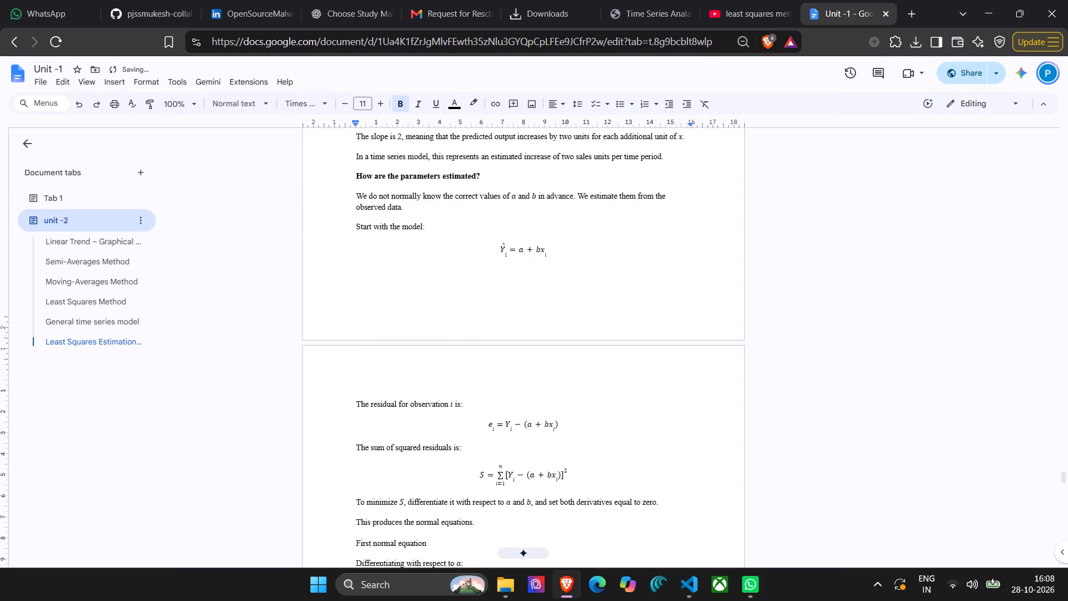
{"action": "scroll", "coordinate": [449, 287], "scroll_direction": "down", "scroll_amount": 3}
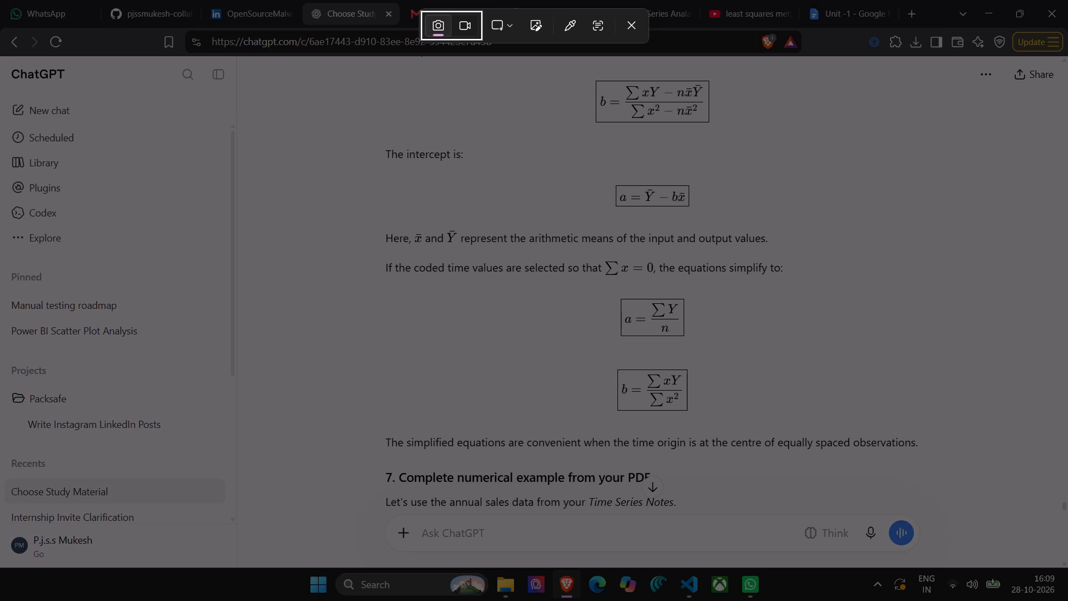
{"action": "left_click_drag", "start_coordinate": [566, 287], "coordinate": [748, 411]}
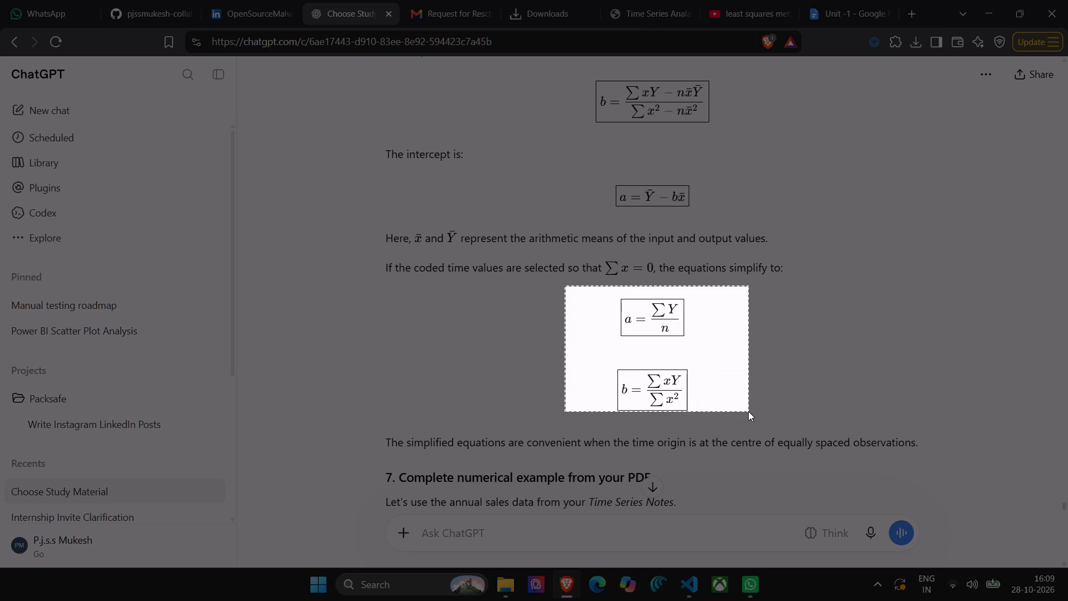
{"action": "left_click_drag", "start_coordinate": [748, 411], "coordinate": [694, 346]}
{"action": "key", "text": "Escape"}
Capture a screenshot closely framing the two boxed formulas a = ΣY/n and b = ΣxY/Σx².
{"action": "key", "text": "Print"}
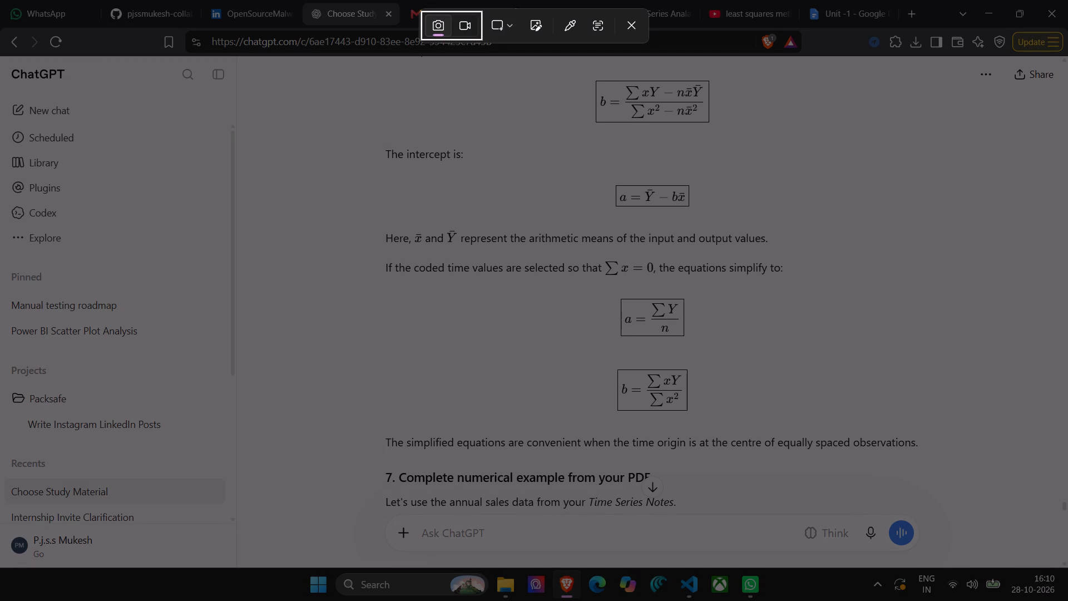
{"action": "left_click_drag", "start_coordinate": [606, 292], "coordinate": [703, 418]}
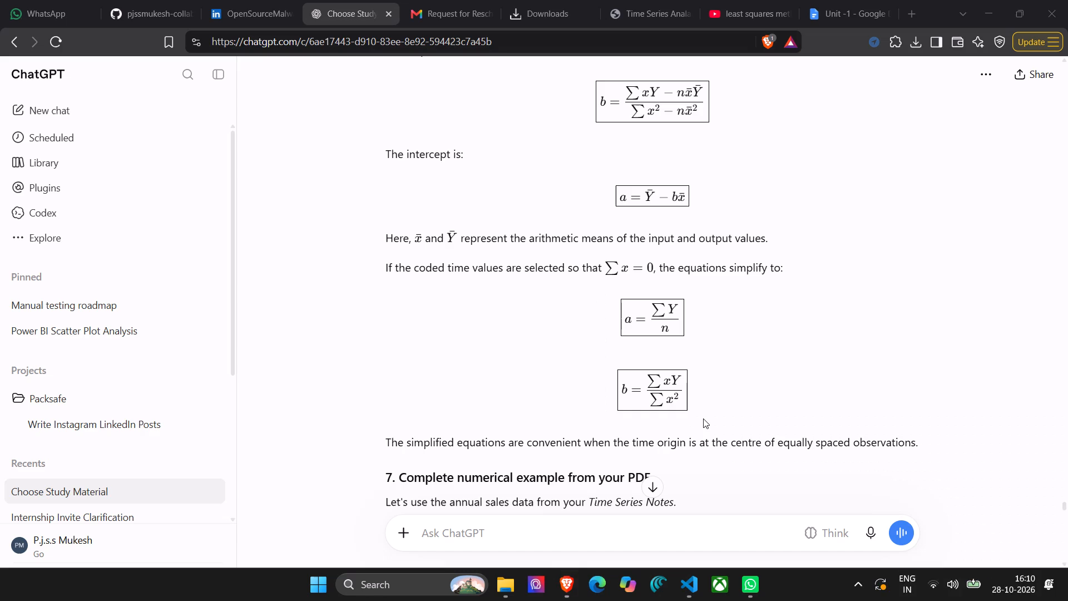
Return to the Unit -1 document and replace the two raw LaTeX lines for boxed a and b with the captured image.
{"action": "left_click", "coordinate": [597, 0]}
{"action": "left_click", "coordinate": [631, 0]}
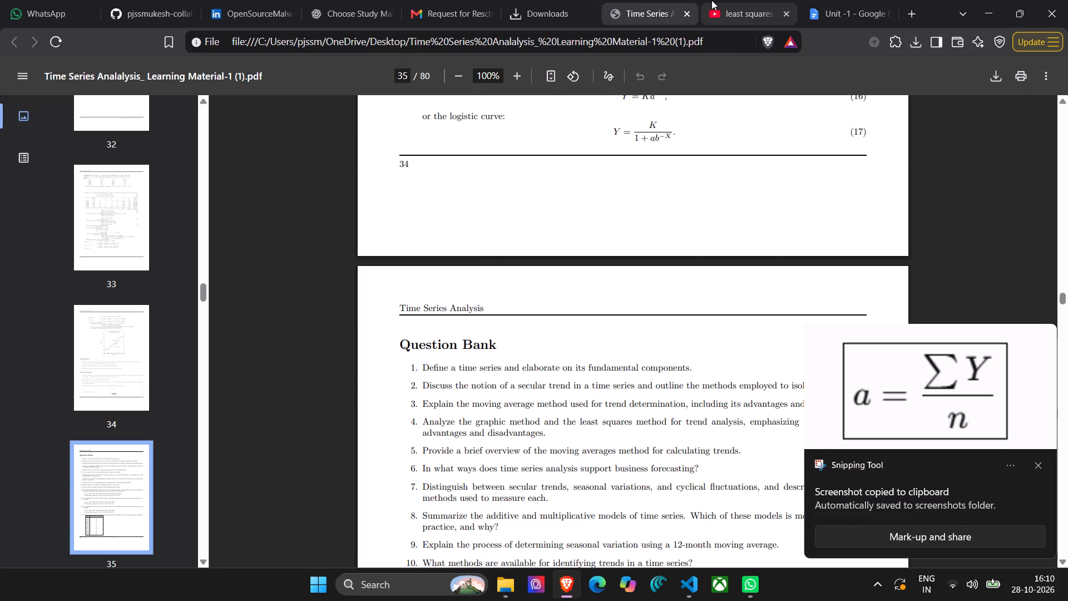
{"action": "left_click", "coordinate": [711, 0]}
{"action": "left_click", "coordinate": [807, 0]}
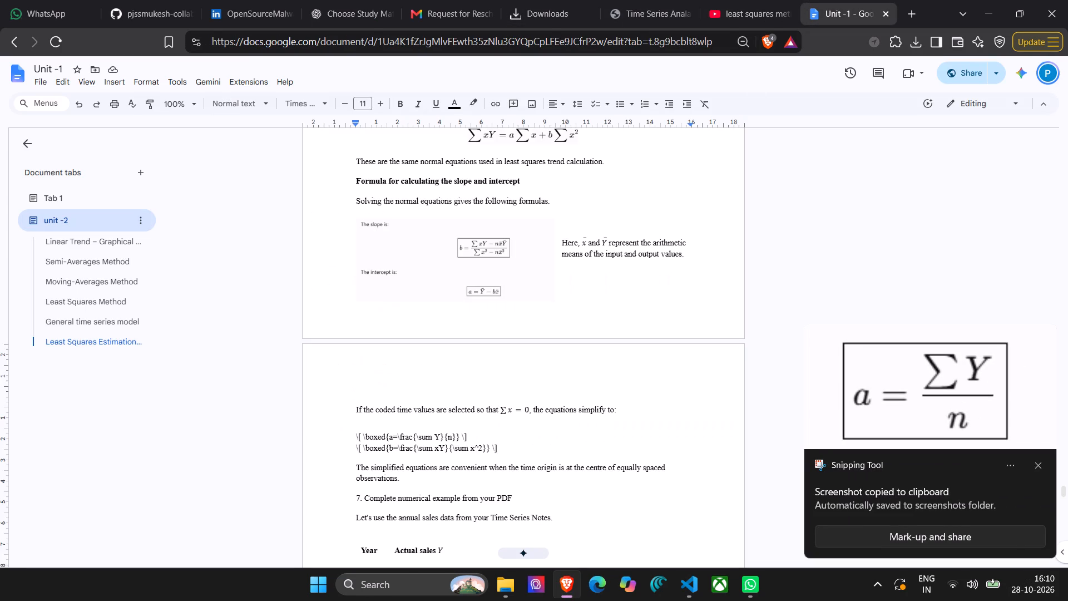
{"action": "left_click_drag", "start_coordinate": [512, 457], "coordinate": [349, 444]}
{"action": "left_click", "coordinate": [508, 448]}
{"action": "left_click_drag", "start_coordinate": [507, 448], "coordinate": [342, 439]}
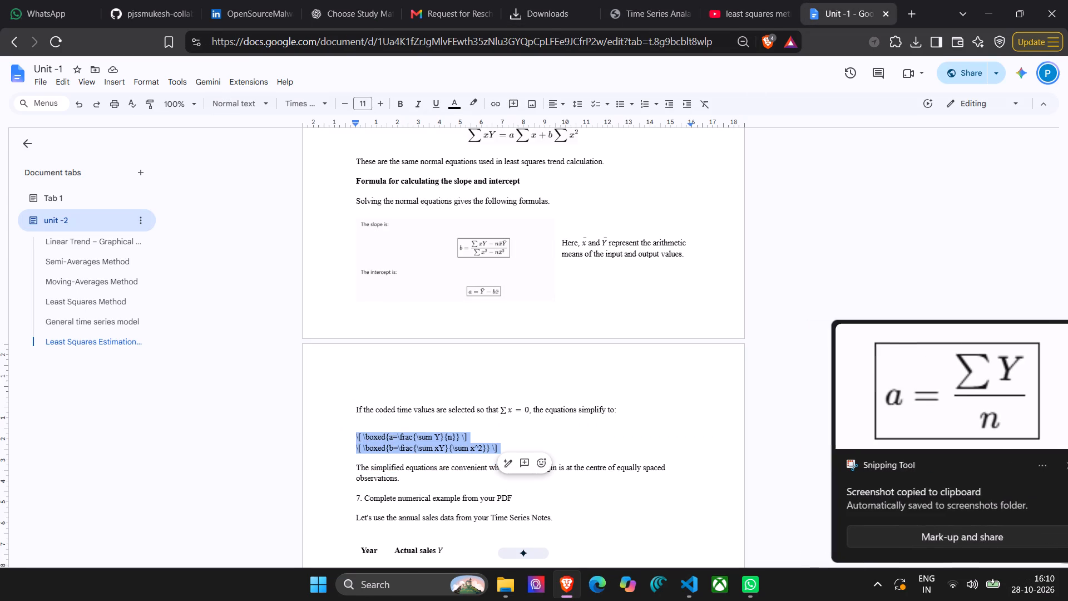
{"action": "key", "text": "ctrl+v"}
{"action": "left_click", "coordinate": [395, 500]}
{"action": "right_click", "coordinate": [395, 500]}
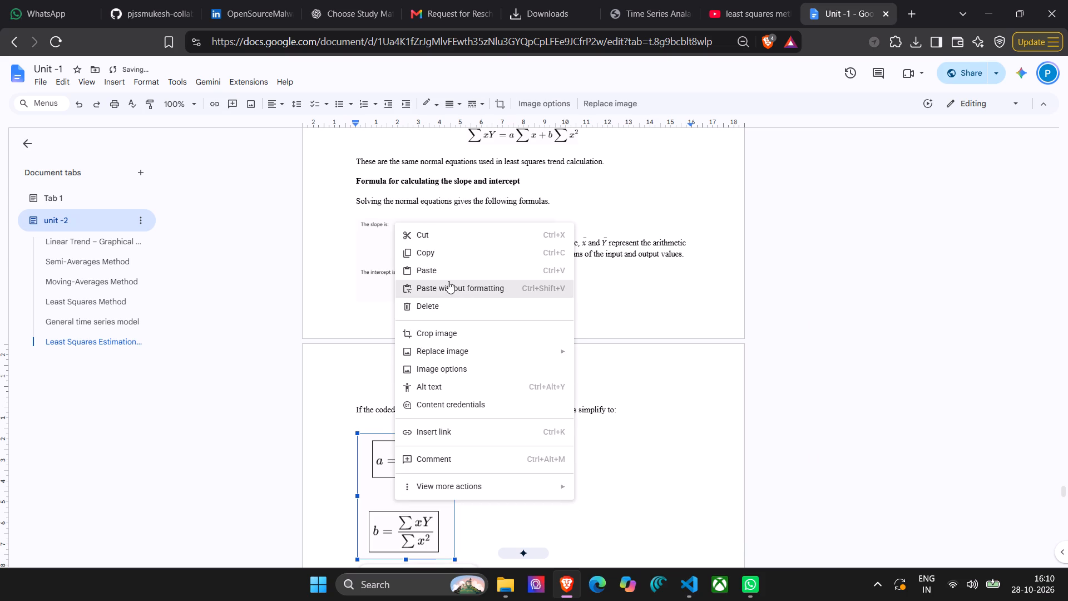
{"action": "left_click", "coordinate": [440, 518]}
Set the pasted simplified-equations image to wrap text, leaving the image editor without making edits.
{"action": "scroll", "coordinate": [440, 518], "scroll_direction": "down", "scroll_amount": 1}
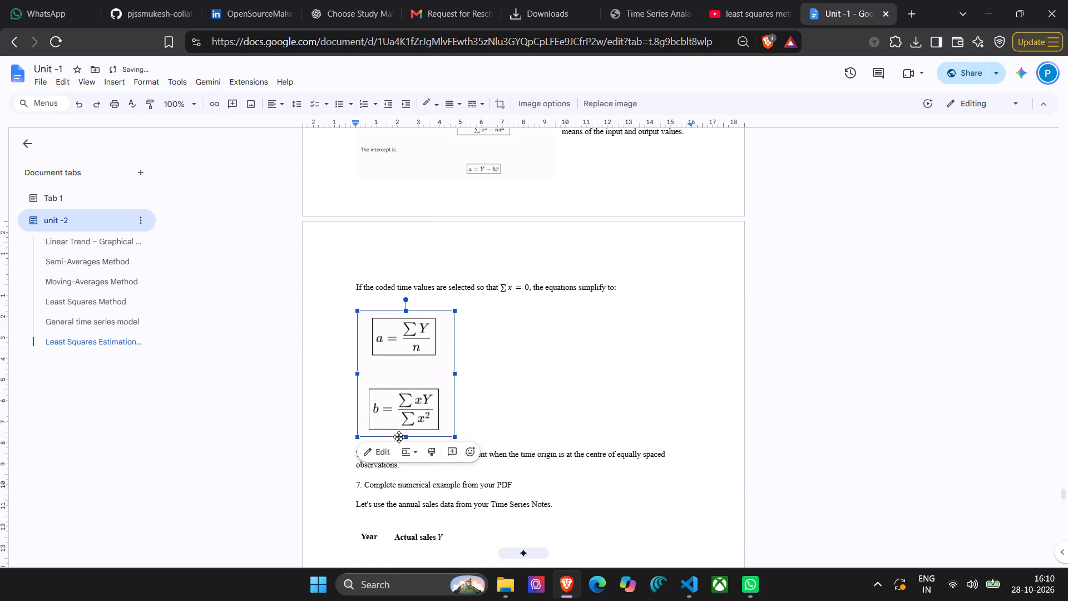
{"action": "left_click", "coordinate": [409, 448]}
{"action": "left_click", "coordinate": [427, 376]}
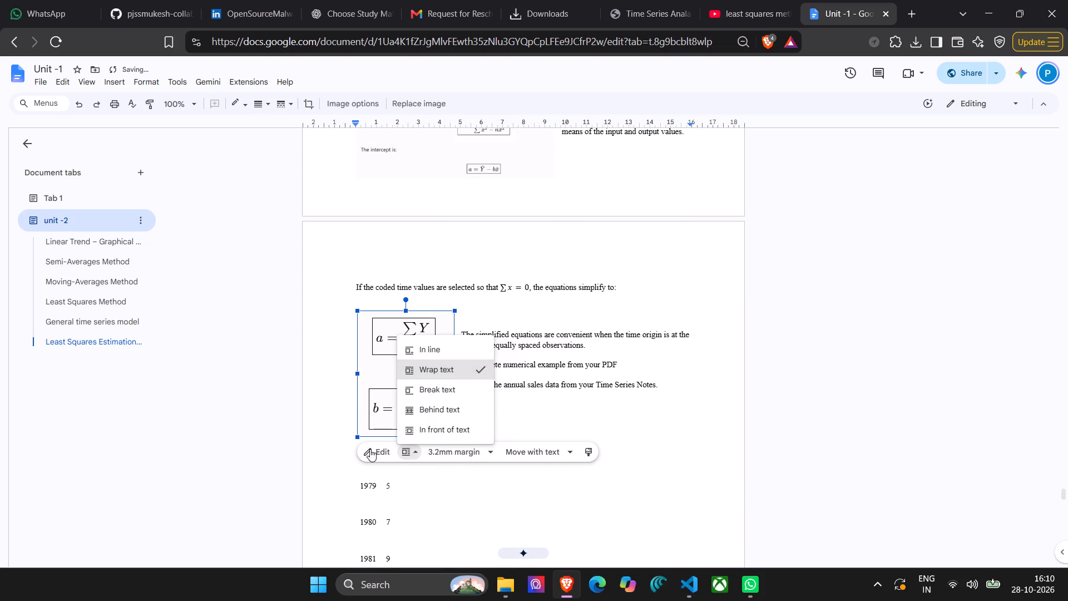
{"action": "left_click", "coordinate": [363, 446]}
{"action": "key", "text": "Escape"}
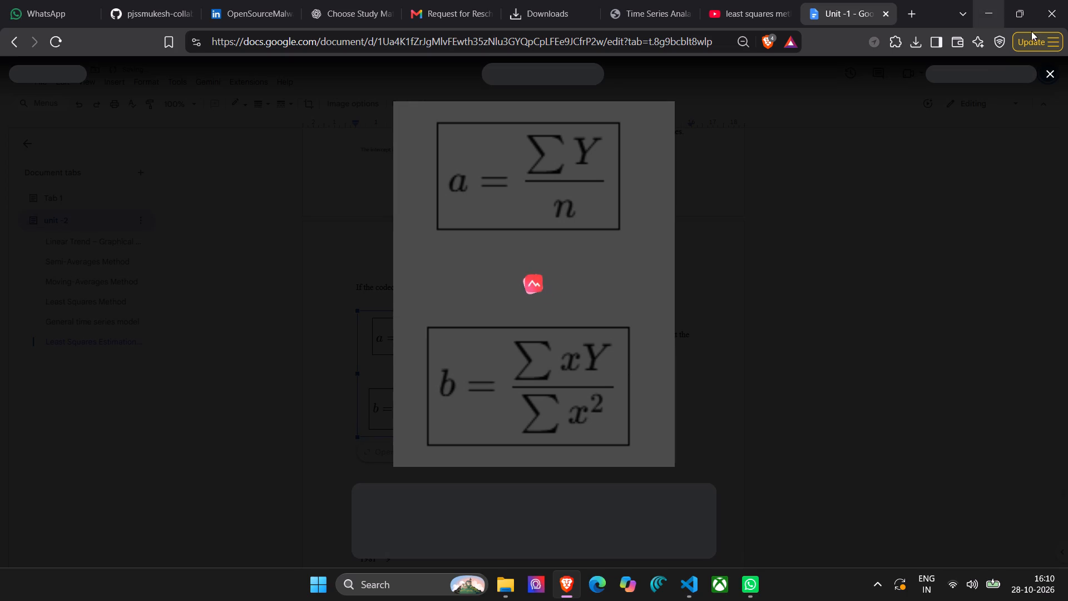
{"action": "left_click", "coordinate": [1053, 80]}
Shrink the simplified-equations image proportionally to about 40 percent of its pasted size.
{"action": "left_click", "coordinate": [434, 380]}
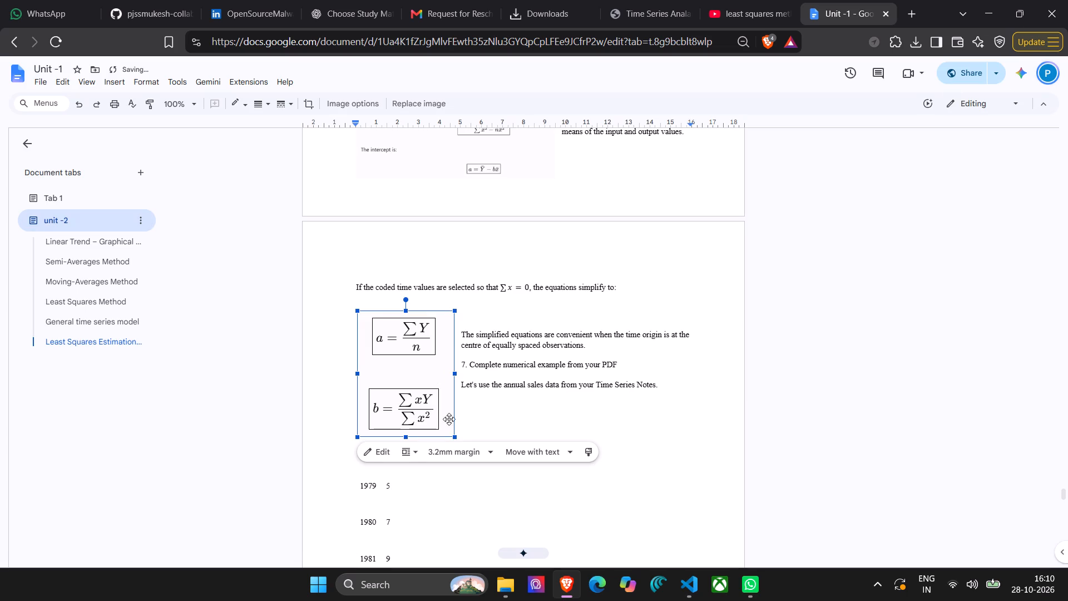
{"action": "left_click", "coordinate": [459, 436]}
{"action": "left_click_drag", "start_coordinate": [454, 436], "coordinate": [414, 372]}
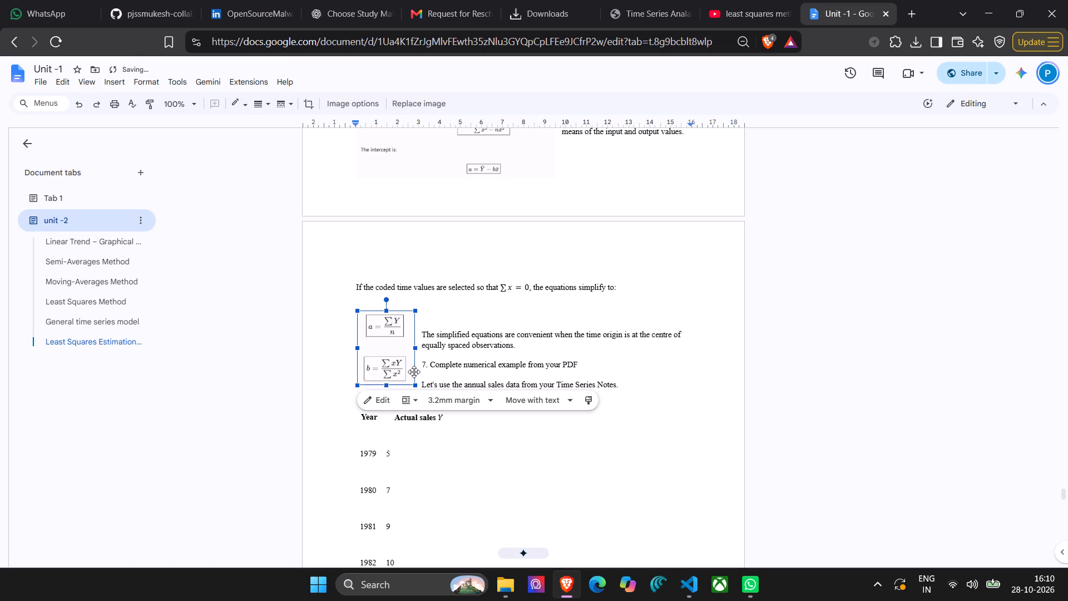
{"action": "left_click_drag", "start_coordinate": [412, 385], "coordinate": [402, 369]}
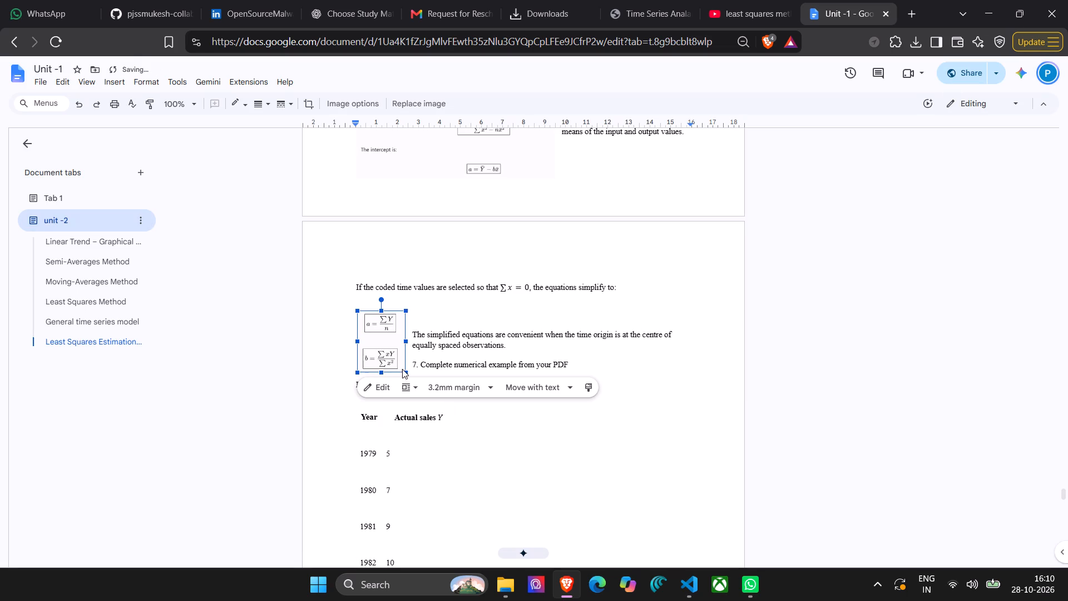
{"action": "left_click_drag", "start_coordinate": [404, 372], "coordinate": [393, 359]}
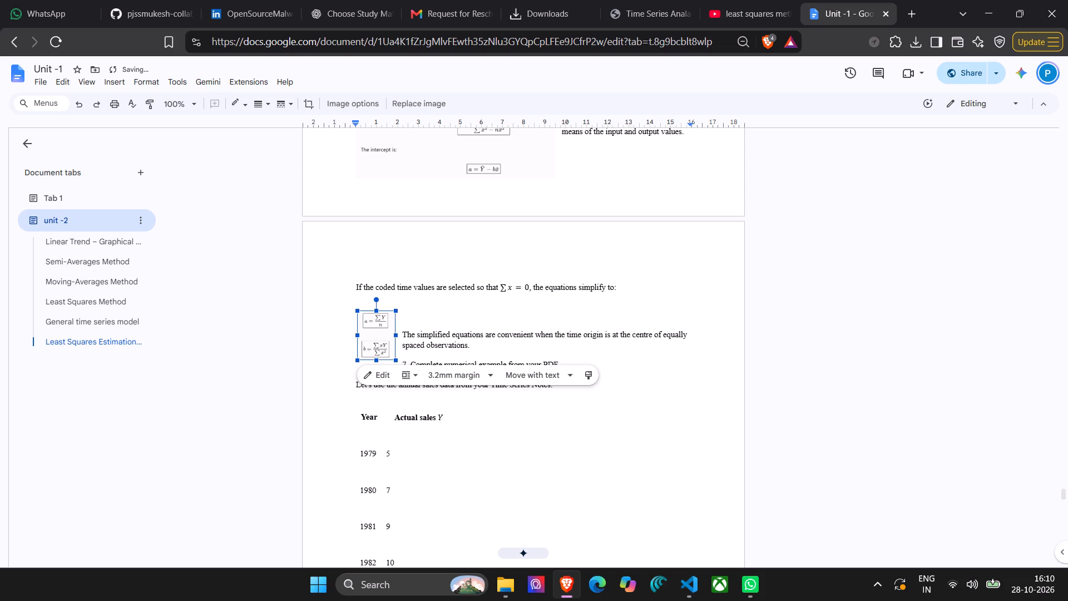
Nudge the simplified-equations image slightly up and widen it by about a third.
{"action": "left_click_drag", "start_coordinate": [388, 338], "coordinate": [387, 327]}
{"action": "left_click_drag", "start_coordinate": [394, 327], "coordinate": [397, 327]}
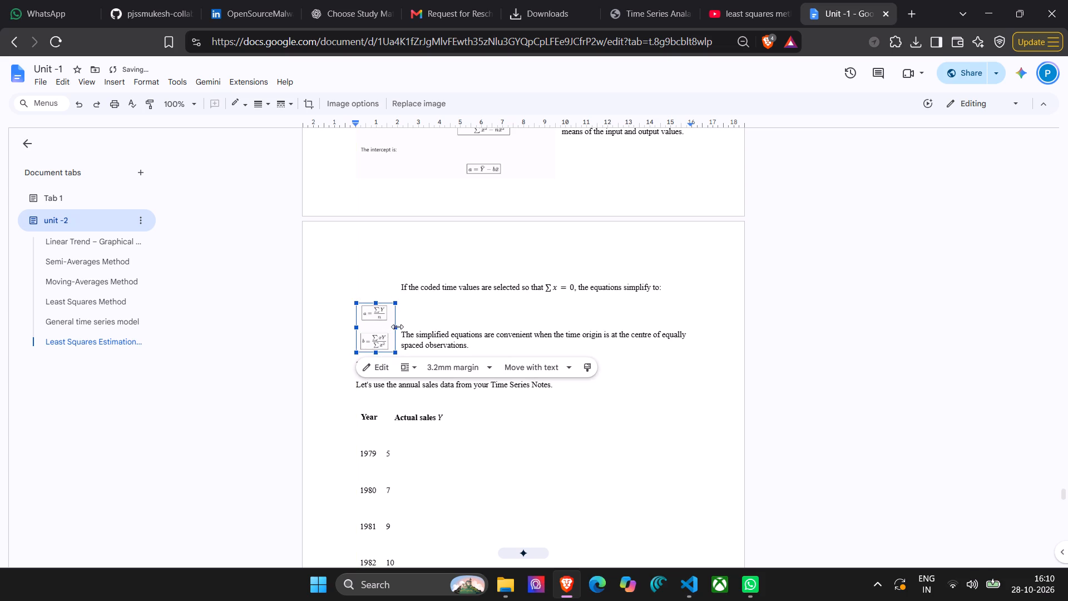
{"action": "left_click_drag", "start_coordinate": [397, 327], "coordinate": [409, 327]}
{"action": "left_click", "coordinate": [413, 286]}
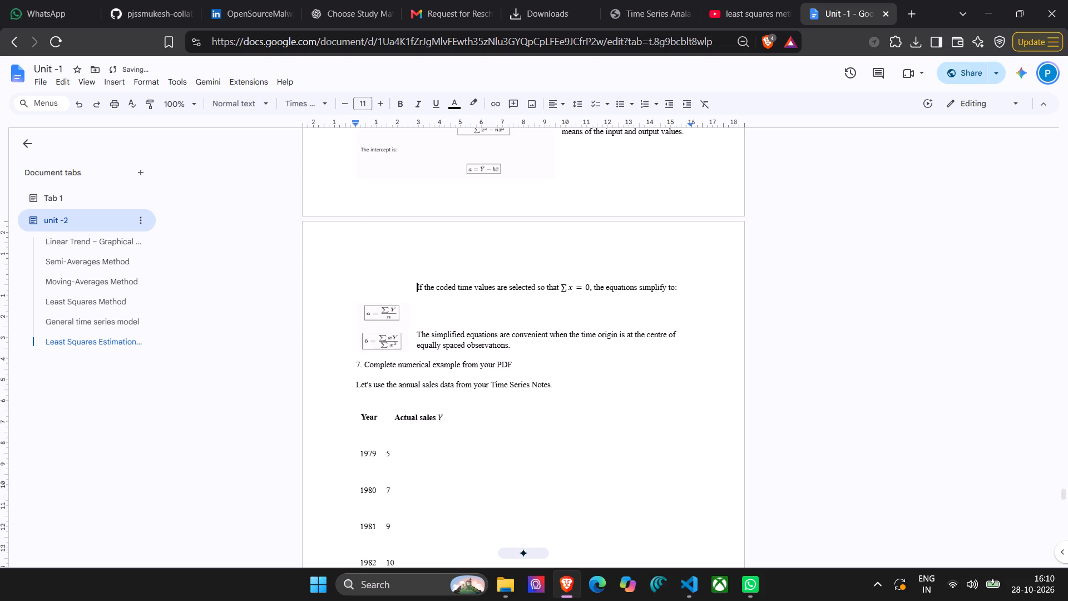
Reduce the simplified-equations image's height by about a quarter and move it up close to the "If the coded time values" sentence.
{"action": "left_click", "coordinate": [393, 301]}
{"action": "left_click", "coordinate": [393, 308]}
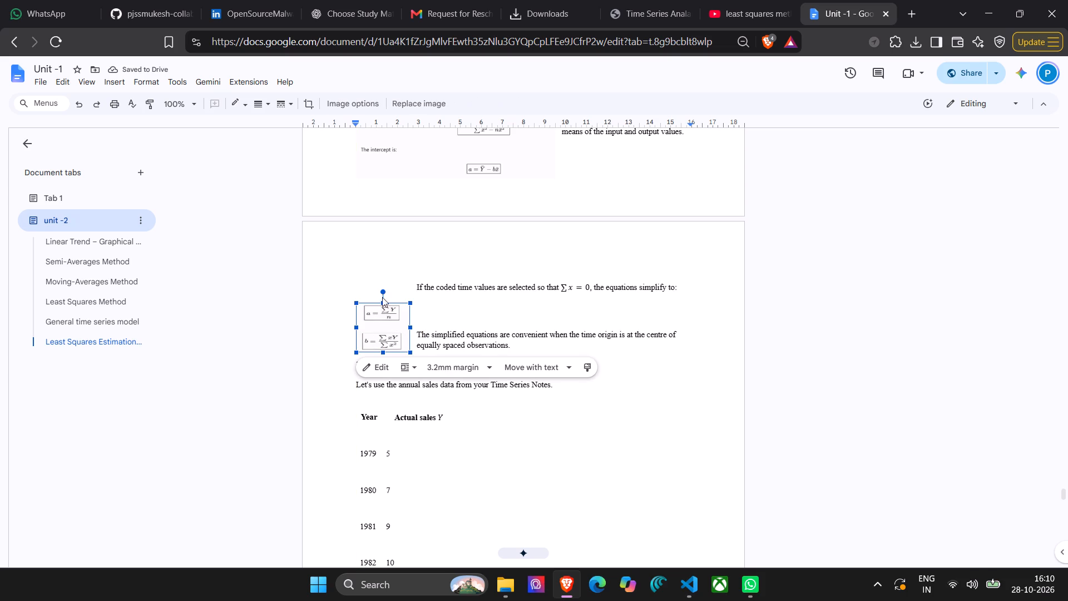
{"action": "left_click", "coordinate": [382, 306]}
{"action": "left_click_drag", "start_coordinate": [384, 303], "coordinate": [385, 316]}
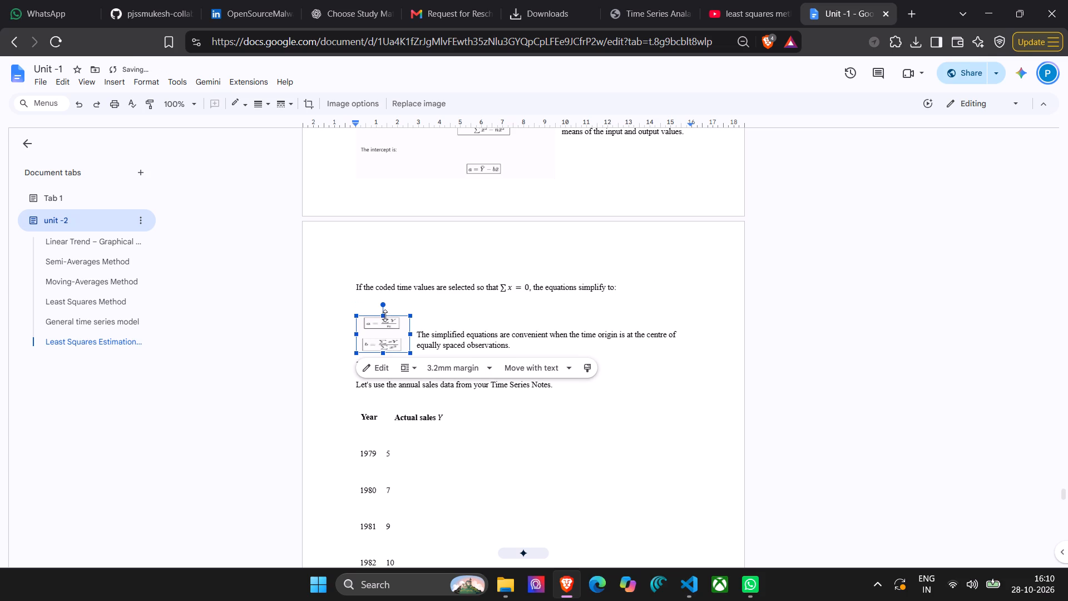
{"action": "left_click_drag", "start_coordinate": [391, 327], "coordinate": [393, 308]}
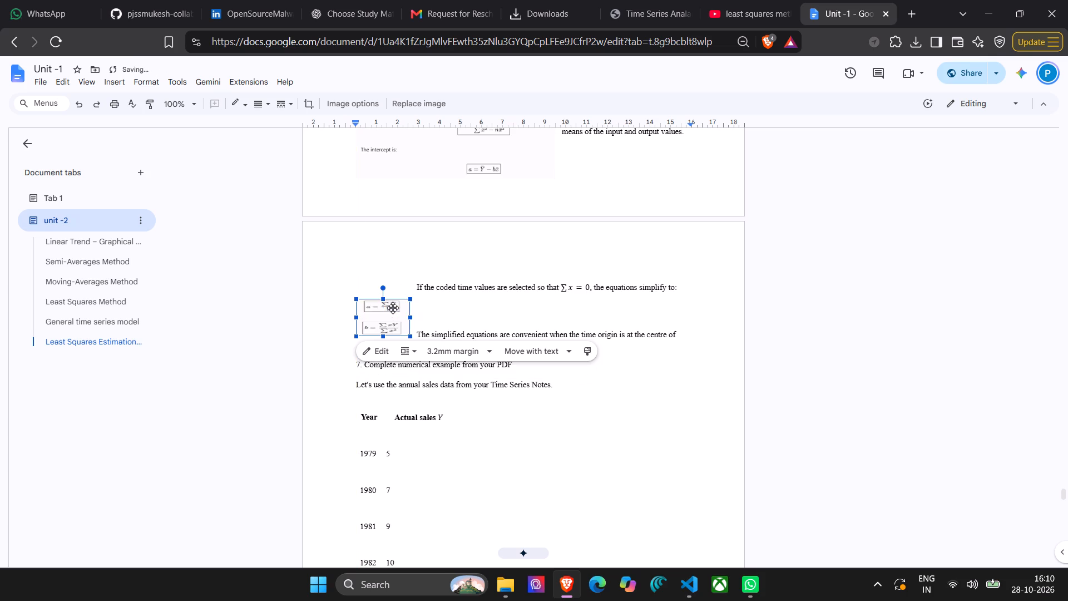
Crop the lower part off the simplified-equations image so that only the a = ΣY/n formula is kept.
{"action": "double_click", "coordinate": [394, 326]}
{"action": "left_click_drag", "start_coordinate": [382, 330], "coordinate": [380, 311]}
{"action": "left_click", "coordinate": [436, 360]}
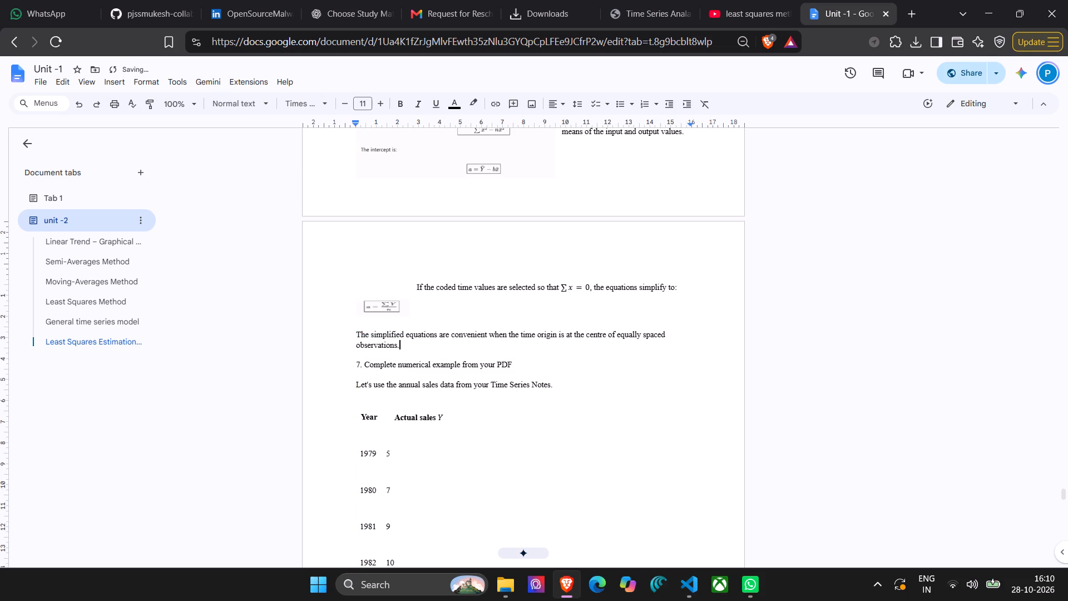
Enlarge the cropped a = ΣY/n image, making it taller and slightly wider, about twice as wide as tall.
{"action": "left_click", "coordinate": [380, 311]}
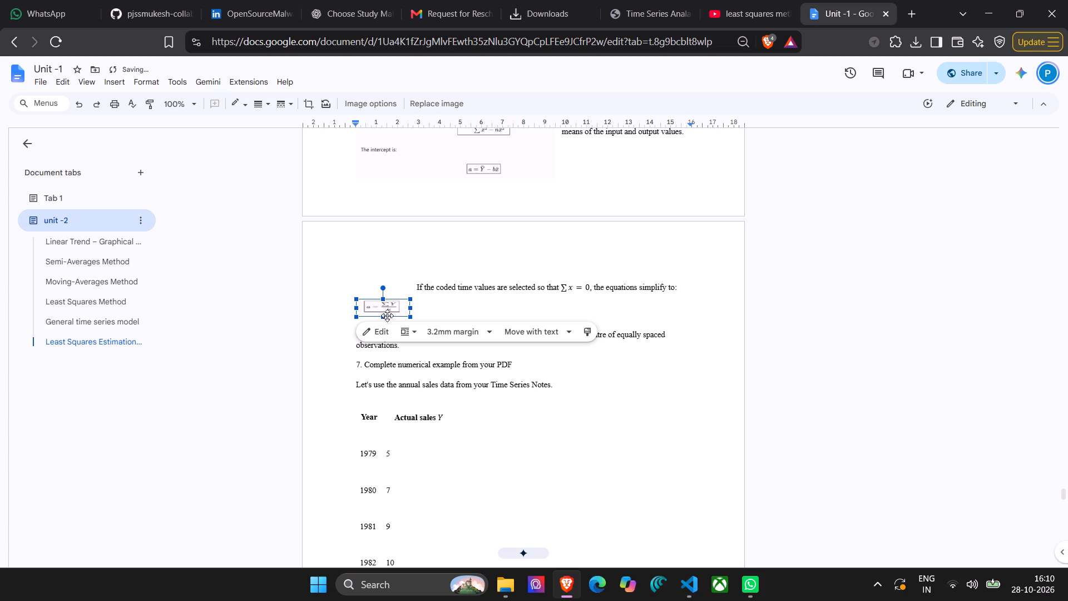
{"action": "left_click_drag", "start_coordinate": [383, 318], "coordinate": [385, 326]}
{"action": "left_click_drag", "start_coordinate": [412, 311], "coordinate": [409, 328]}
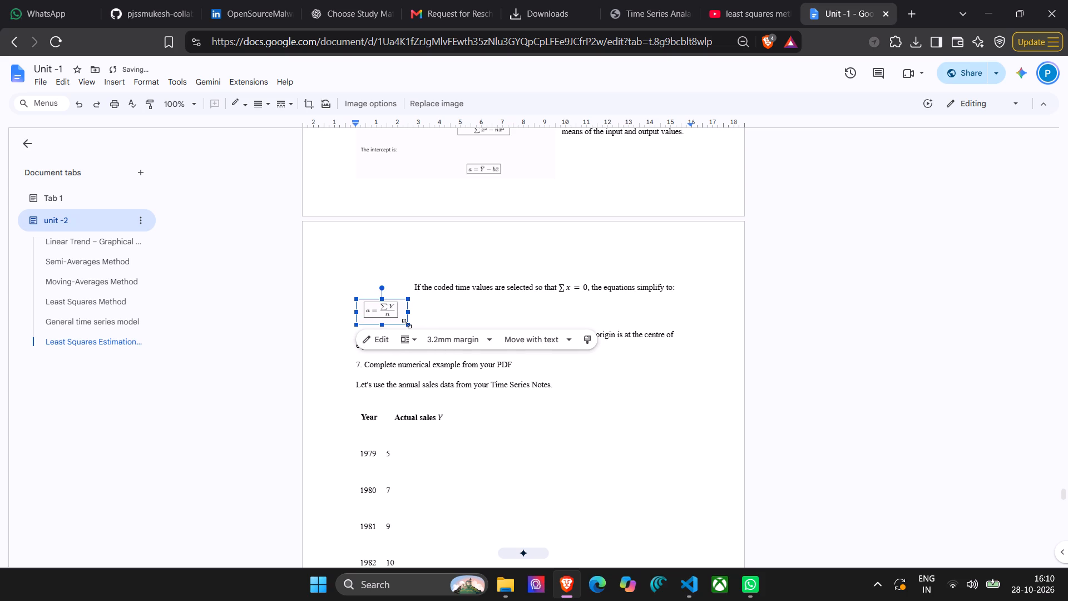
{"action": "left_click_drag", "start_coordinate": [407, 323], "coordinate": [408, 328]}
{"action": "left_click", "coordinate": [461, 309]}
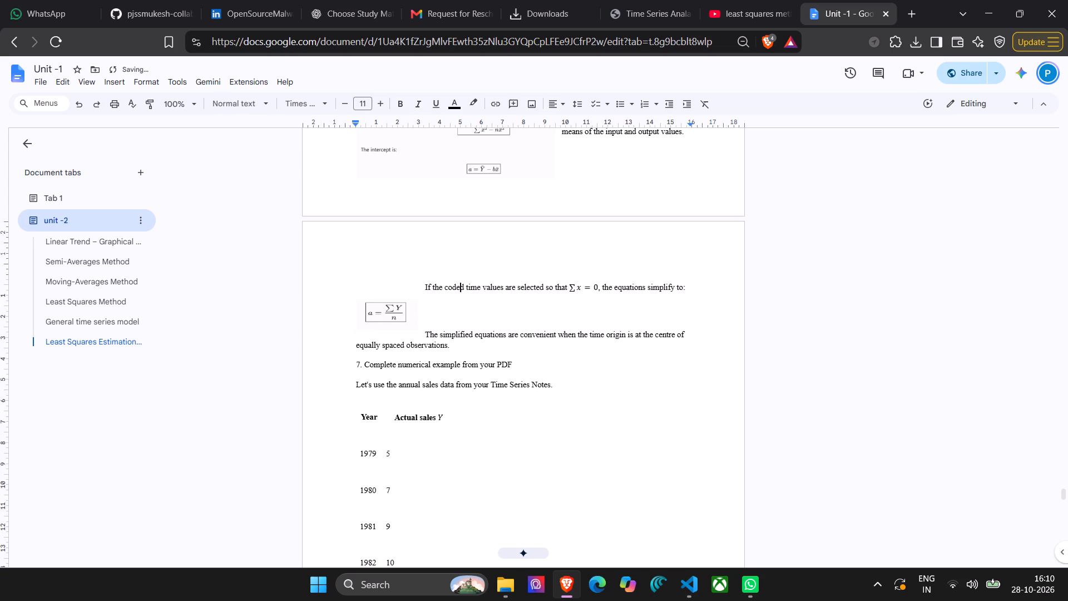
Move the a = ΣY/n image down so it sits clear below the "If the coded time values" sentence.
{"action": "left_click_drag", "start_coordinate": [387, 322], "coordinate": [387, 332]}
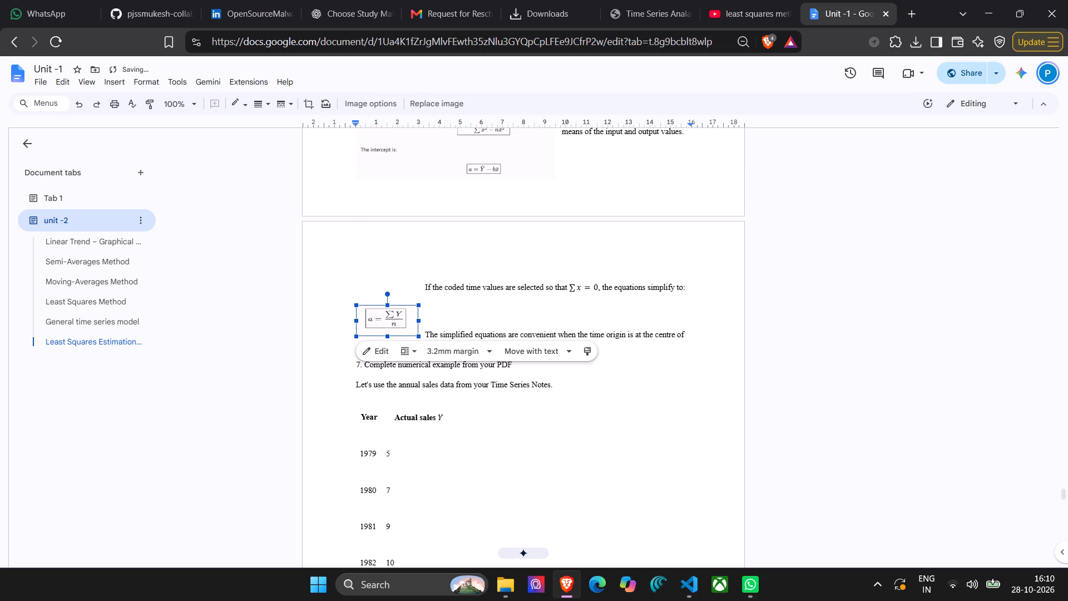
{"action": "left_click", "coordinate": [446, 323]}
{"action": "left_click_drag", "start_coordinate": [393, 320], "coordinate": [393, 331]}
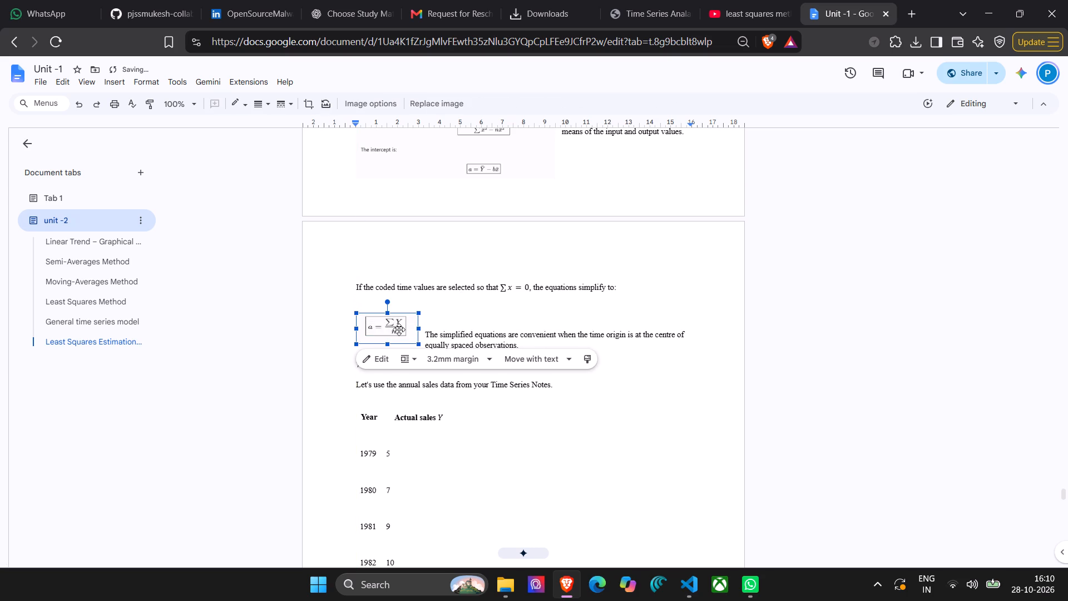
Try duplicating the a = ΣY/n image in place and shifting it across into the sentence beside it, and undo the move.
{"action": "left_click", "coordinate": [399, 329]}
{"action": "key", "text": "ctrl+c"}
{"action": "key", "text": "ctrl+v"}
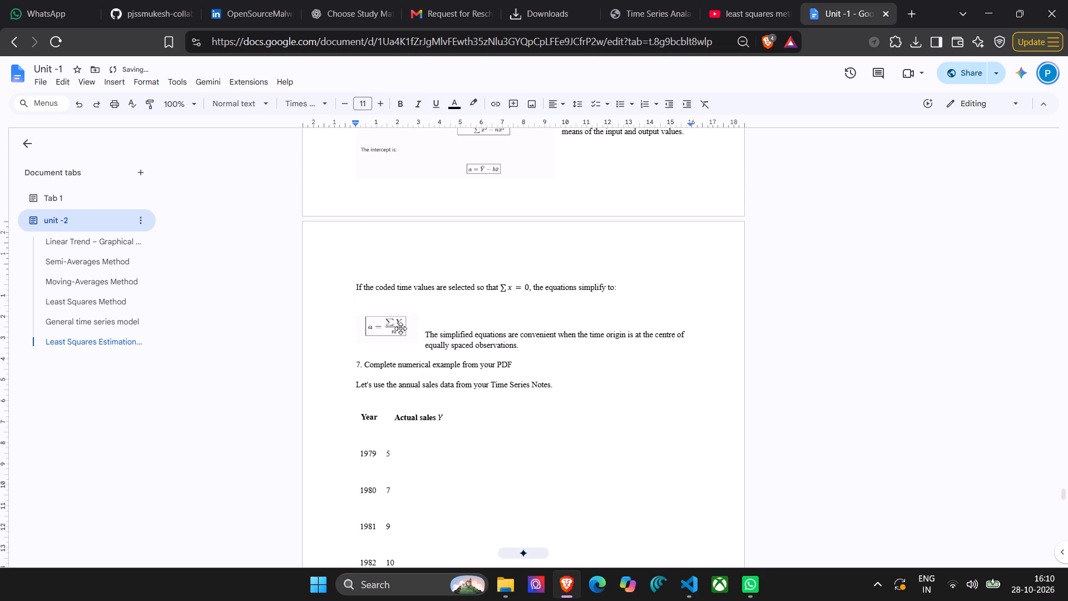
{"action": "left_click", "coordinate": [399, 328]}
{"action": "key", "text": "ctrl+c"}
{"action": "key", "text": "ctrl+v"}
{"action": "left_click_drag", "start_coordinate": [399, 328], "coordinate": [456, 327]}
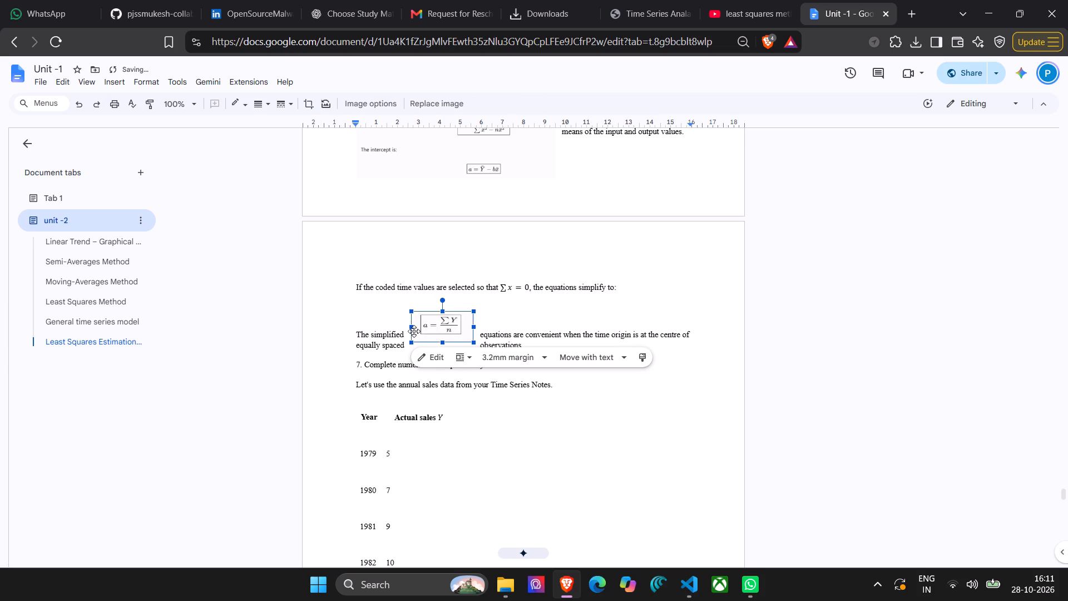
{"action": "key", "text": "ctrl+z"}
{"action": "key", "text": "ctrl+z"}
Duplicate the a = ΣY/n image into the "The simplified equations" paragraph and place the copy just beside the original.
{"action": "double_click", "coordinate": [393, 332]}
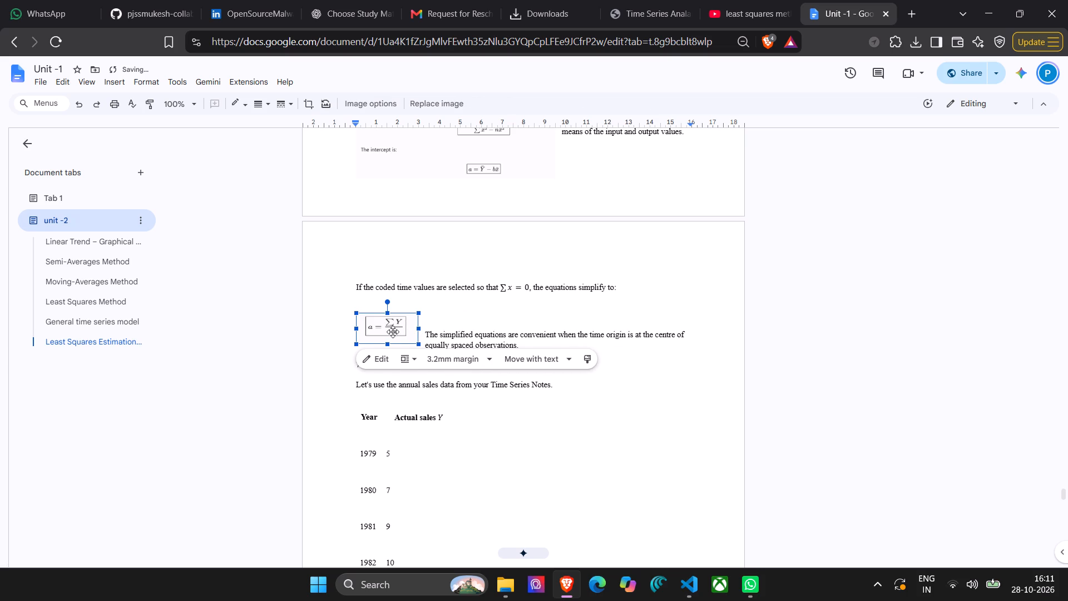
{"action": "left_click", "coordinate": [393, 332]}
{"action": "key", "text": "ctrl+c"}
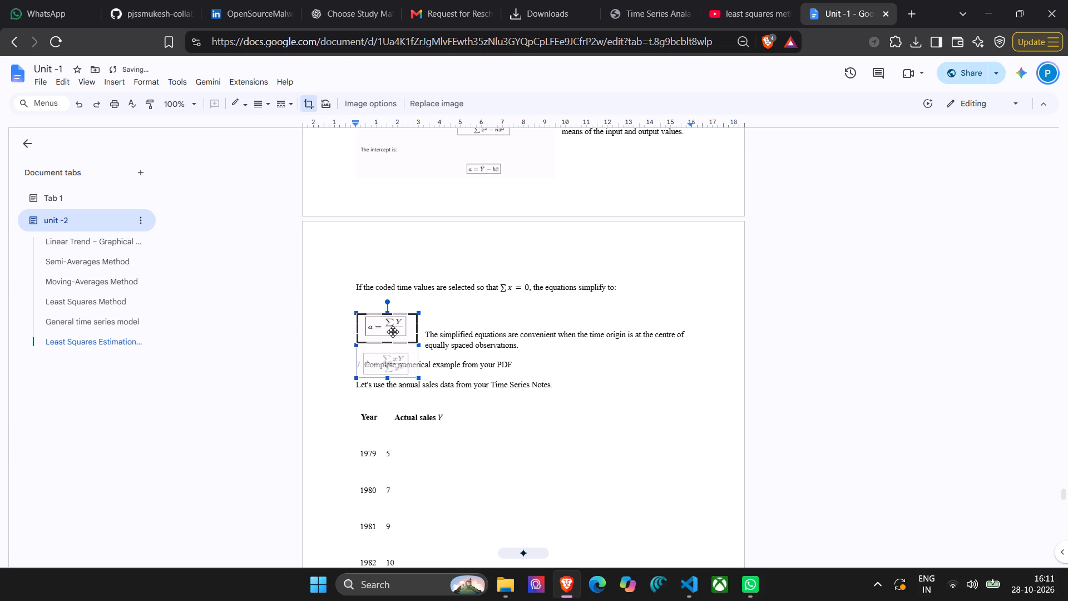
{"action": "left_click", "coordinate": [456, 331]}
{"action": "key", "text": "ctrl+v"}
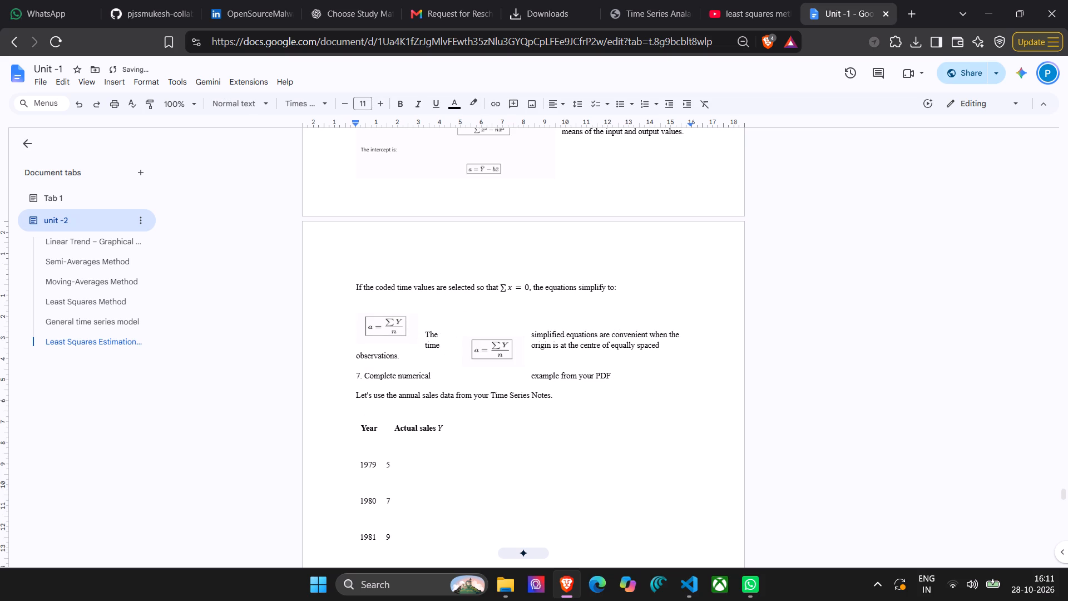
{"action": "left_click_drag", "start_coordinate": [488, 342], "coordinate": [428, 328]}
Shift the picture within the copied image's crop frame so that it shows only the b = ΣxY/Σx² formula.
{"action": "double_click", "coordinate": [441, 338]}
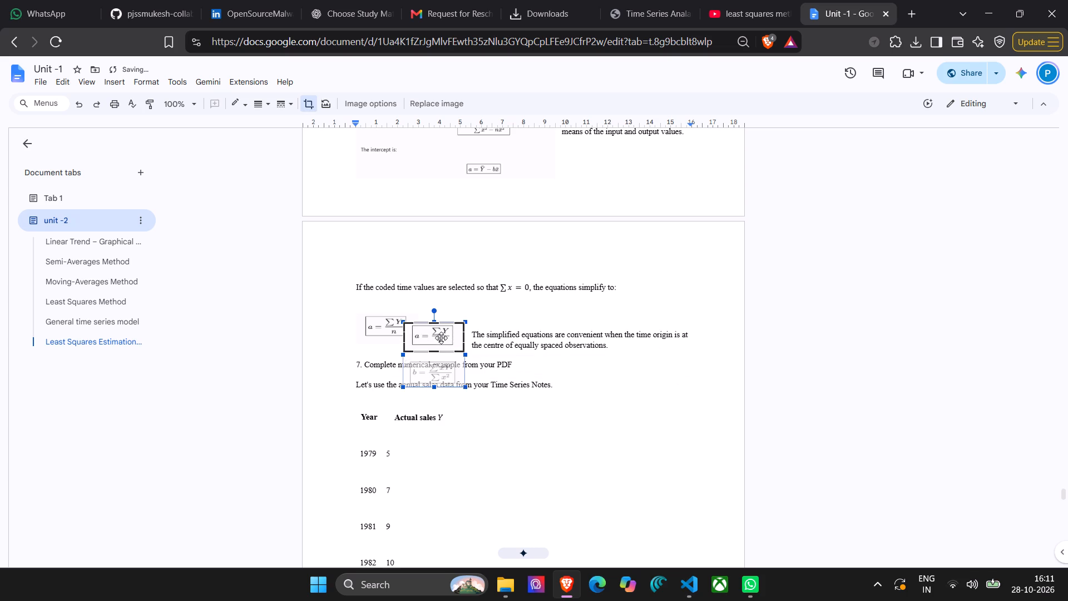
{"action": "left_click_drag", "start_coordinate": [440, 339], "coordinate": [440, 304]}
{"action": "left_click", "coordinate": [522, 343]}
Move the b = ΣxY/Σx² image directly beside the a = ΣY/n image, roughly level with it and without overlap.
{"action": "left_click_drag", "start_coordinate": [422, 347], "coordinate": [432, 336]}
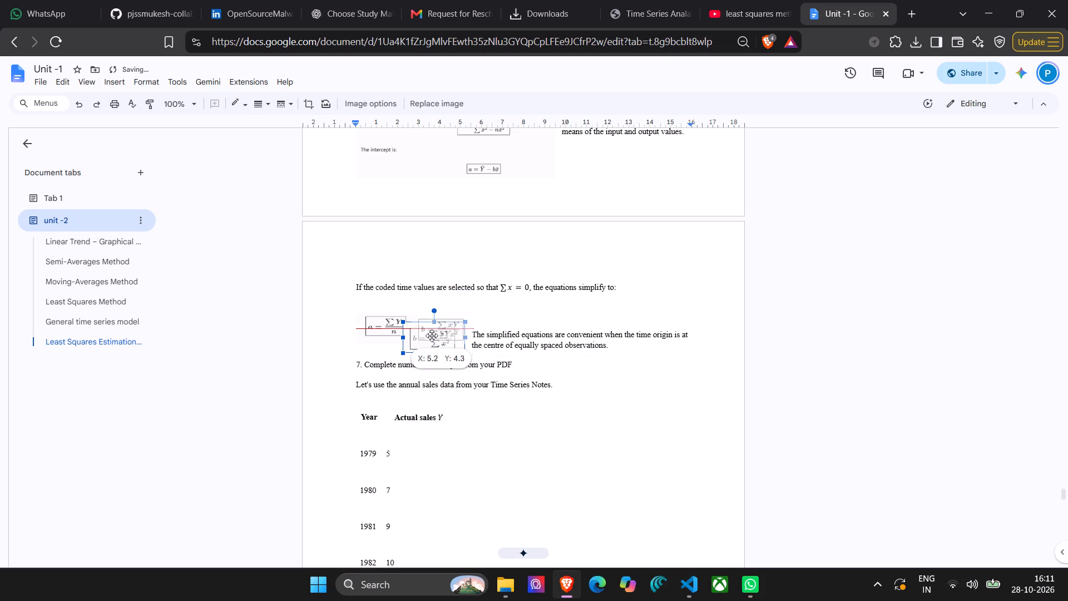
{"action": "left_click_drag", "start_coordinate": [432, 336], "coordinate": [432, 336]}
{"action": "left_click_drag", "start_coordinate": [436, 334], "coordinate": [448, 333]}
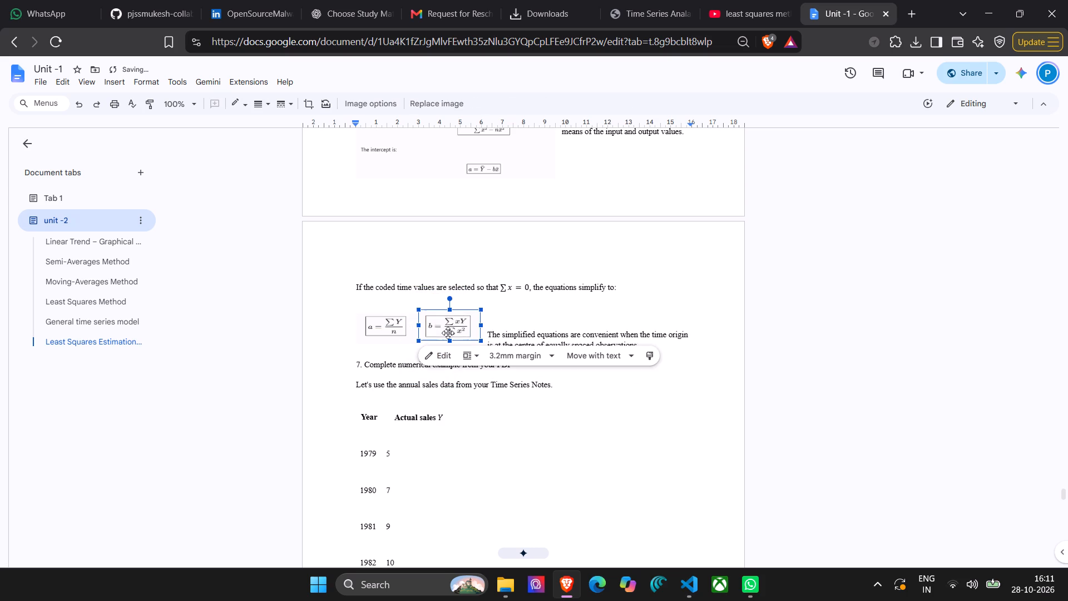
Insert two line breaks before "The simplified equations are convenient" to push the sentence below the formula images.
{"action": "left_click", "coordinate": [494, 332]}
{"action": "left_click", "coordinate": [486, 332]}
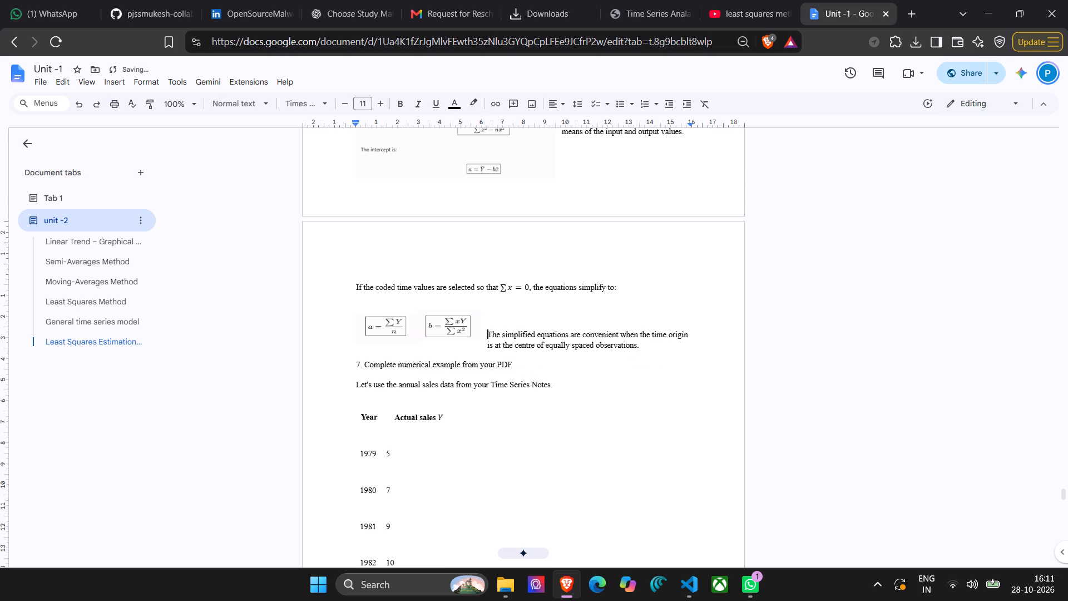
{"action": "key", "text": "Return"}
{"action": "key", "text": "BackSpace"}
{"action": "key", "text": "Return"}
{"action": "key", "text": "Return"}
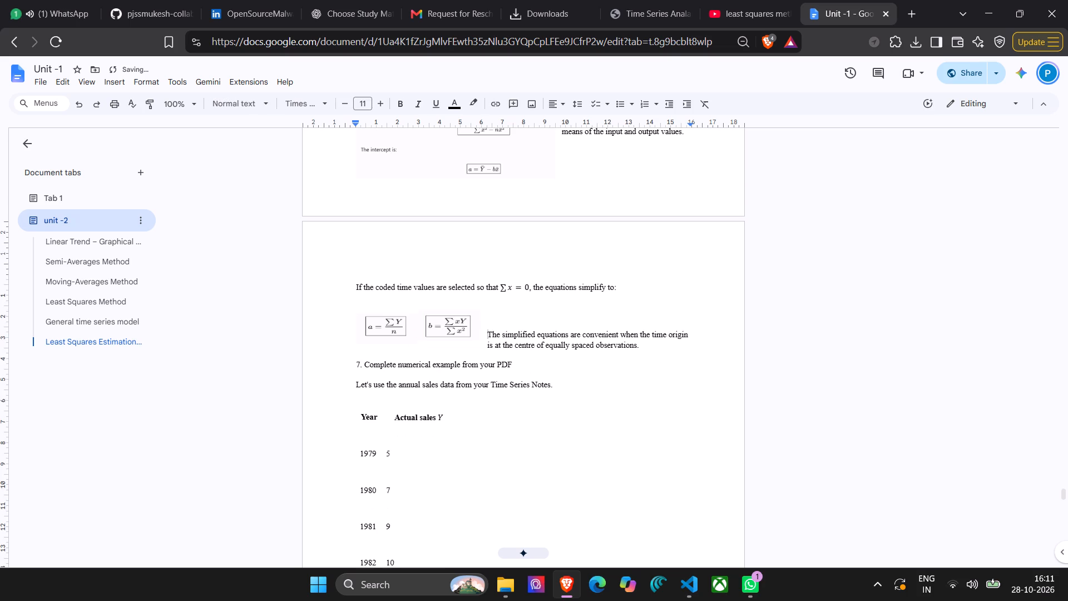
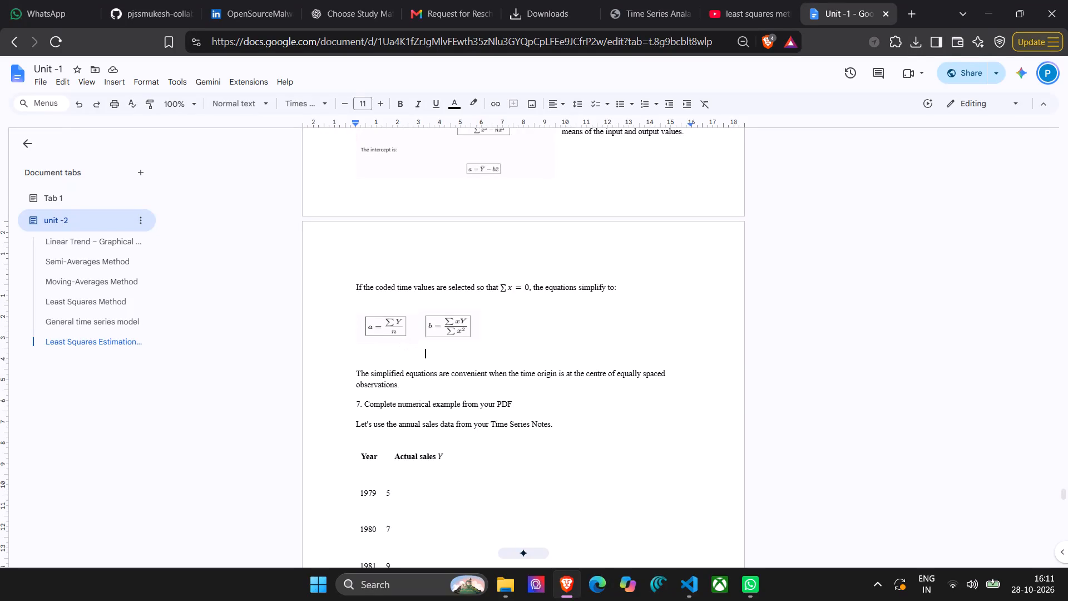
Remove the empty line between the a and b formula images and the "The simplified equations are convenient" paragraph.
{"action": "key", "text": "BackSpace"}
{"action": "key", "text": "Down"}
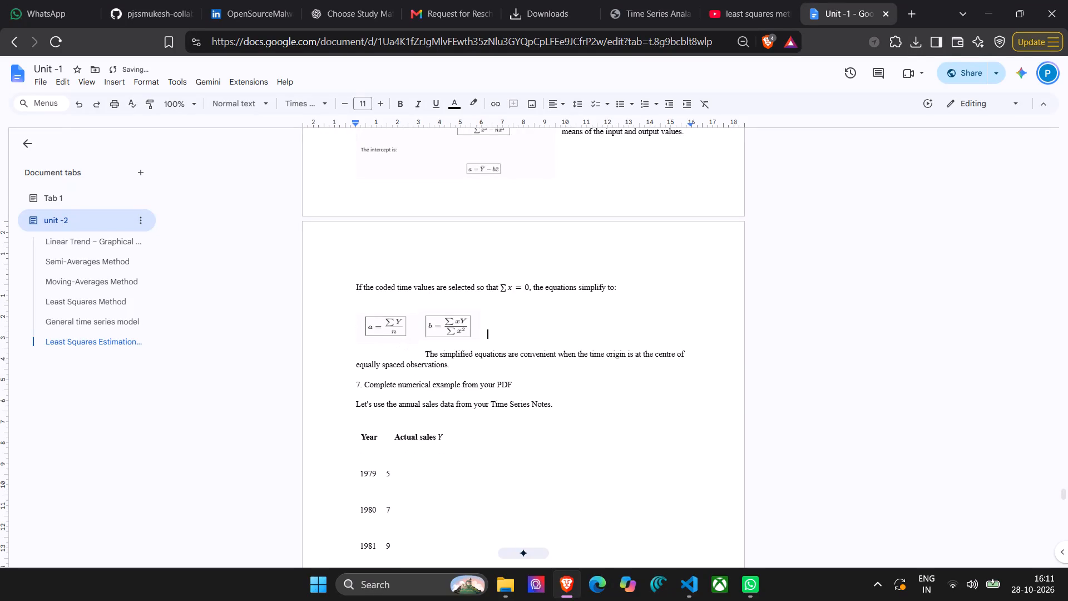
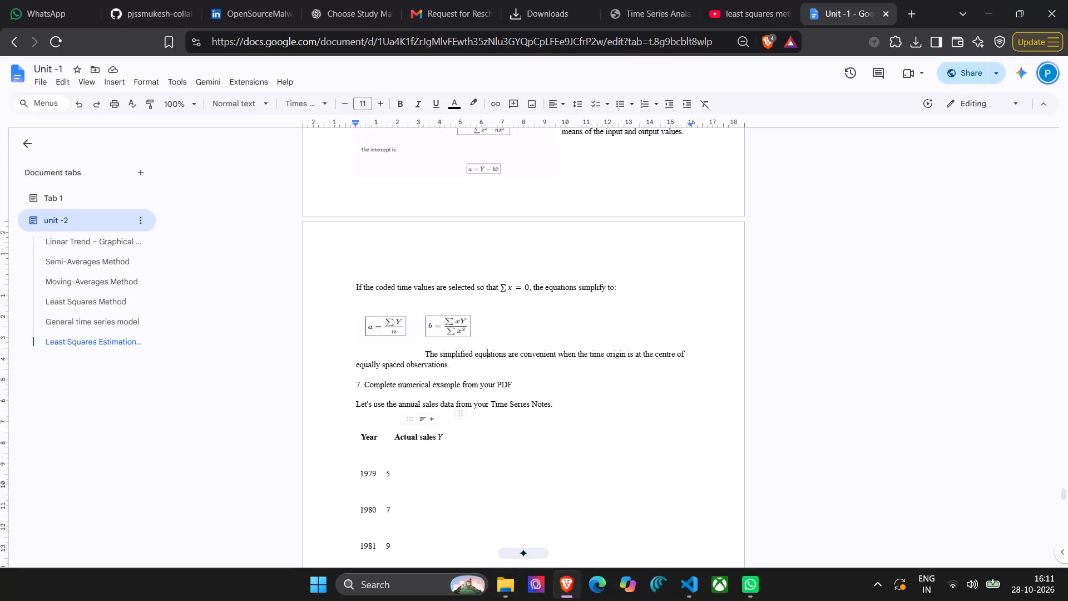
Move the "The simplified equations are convenient" paragraph up beside the two formula images, leaving one empty line above it.
{"action": "left_click", "coordinate": [413, 352]}
{"action": "key", "text": "BackSpace"}
{"action": "key", "text": "BackSpace"}
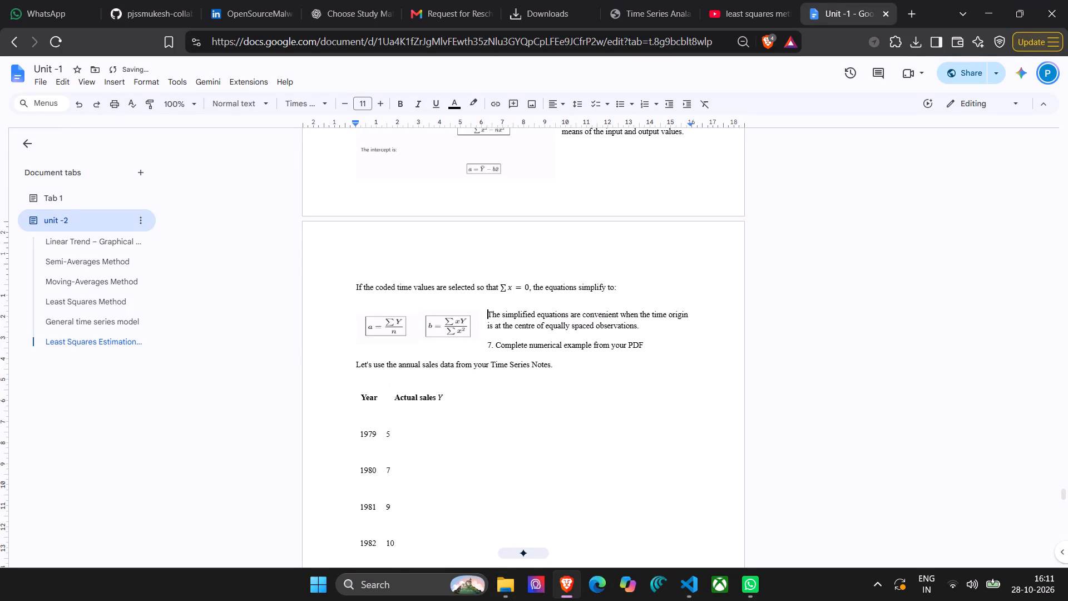
{"action": "key", "text": "Return"}
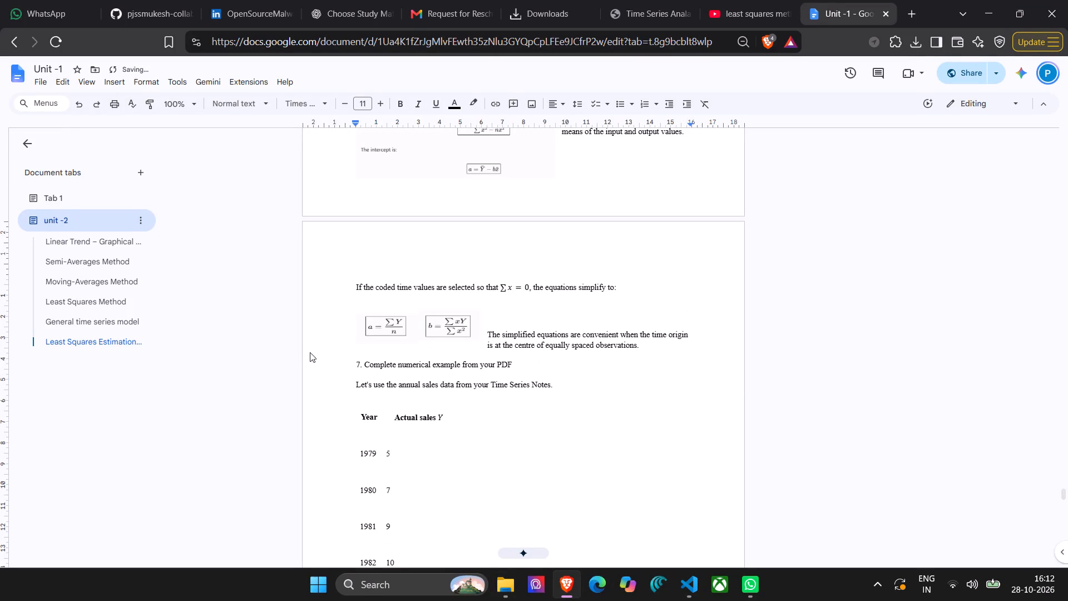
Remove the "7." and "from your PDF" from the "Complete numerical example" heading, joining it with the "Let's use the annual sales data" line.
{"action": "left_click_drag", "start_coordinate": [365, 370], "coordinate": [340, 367]}
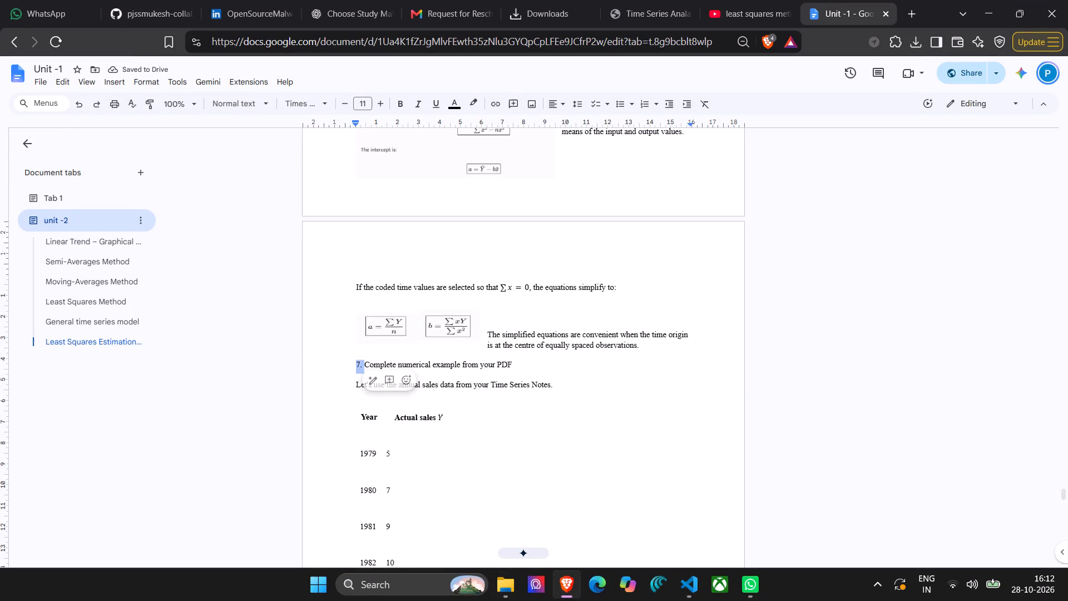
{"action": "key", "text": "BackSpace"}
{"action": "left_click_drag", "start_coordinate": [517, 370], "coordinate": [347, 358]}
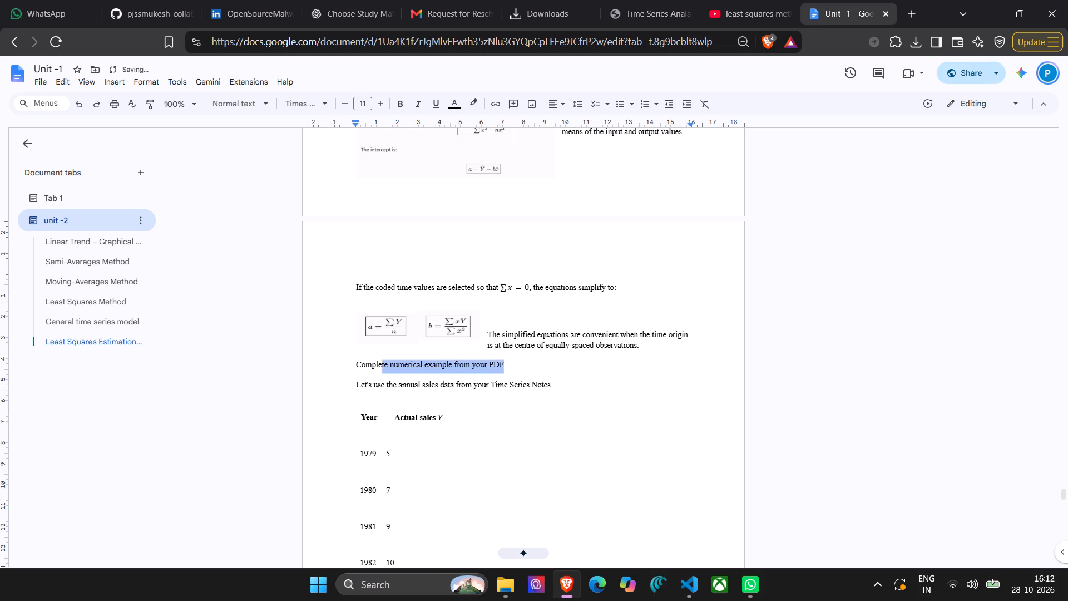
{"action": "left_click_drag", "start_coordinate": [347, 358], "coordinate": [347, 362]}
{"action": "left_click", "coordinate": [430, 372]}
{"action": "left_click_drag", "start_coordinate": [511, 359], "coordinate": [460, 366]}
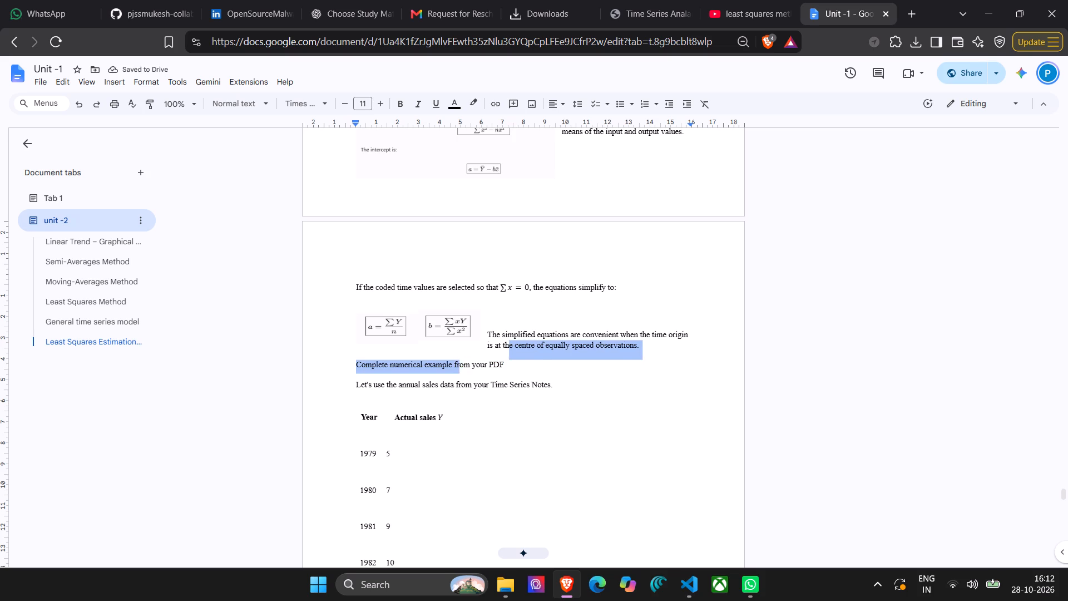
{"action": "left_click_drag", "start_coordinate": [460, 366], "coordinate": [462, 367]}
{"action": "left_click", "coordinate": [528, 365]}
{"action": "left_click_drag", "start_coordinate": [527, 365], "coordinate": [457, 365]}
{"action": "key", "text": "BackSpace"}
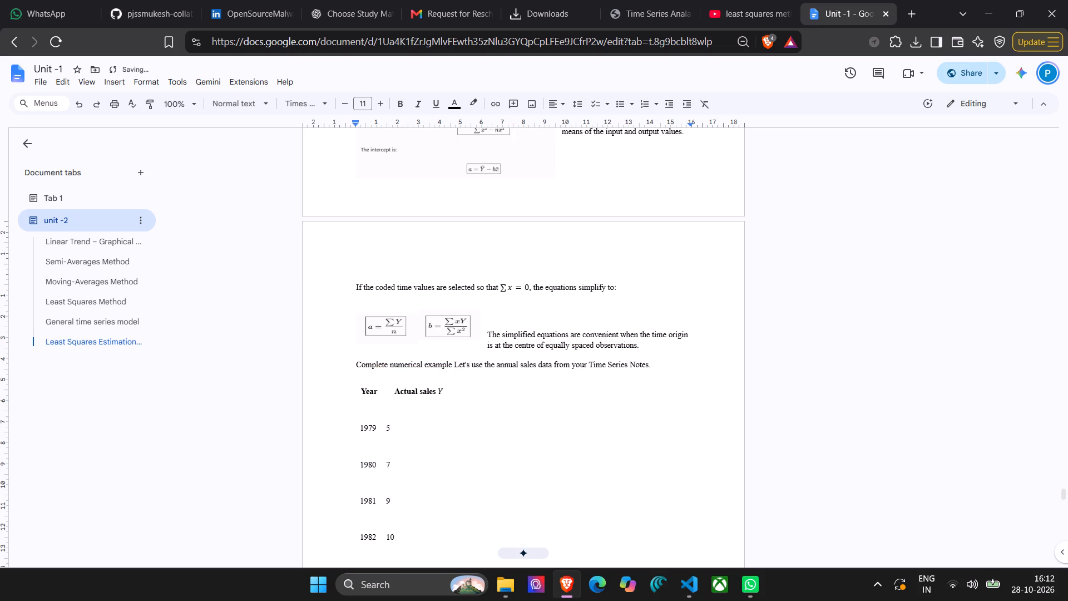
Look through the unit -2 notes, comparing the Least Squares Method worked example with the unformatted tables and equations in the Least Squares Estimation section.
{"action": "scroll", "coordinate": [457, 365], "scroll_direction": "down", "scroll_amount": 2}
{"action": "scroll", "coordinate": [457, 365], "scroll_direction": "up", "scroll_amount": 2}
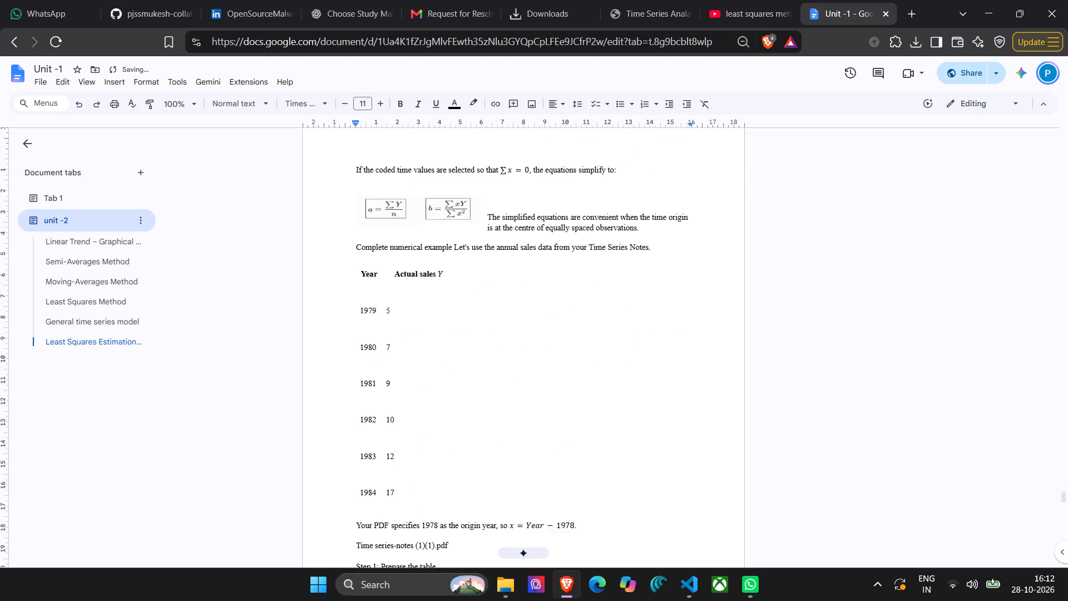
{"action": "scroll", "coordinate": [457, 365], "scroll_direction": "down", "scroll_amount": 7}
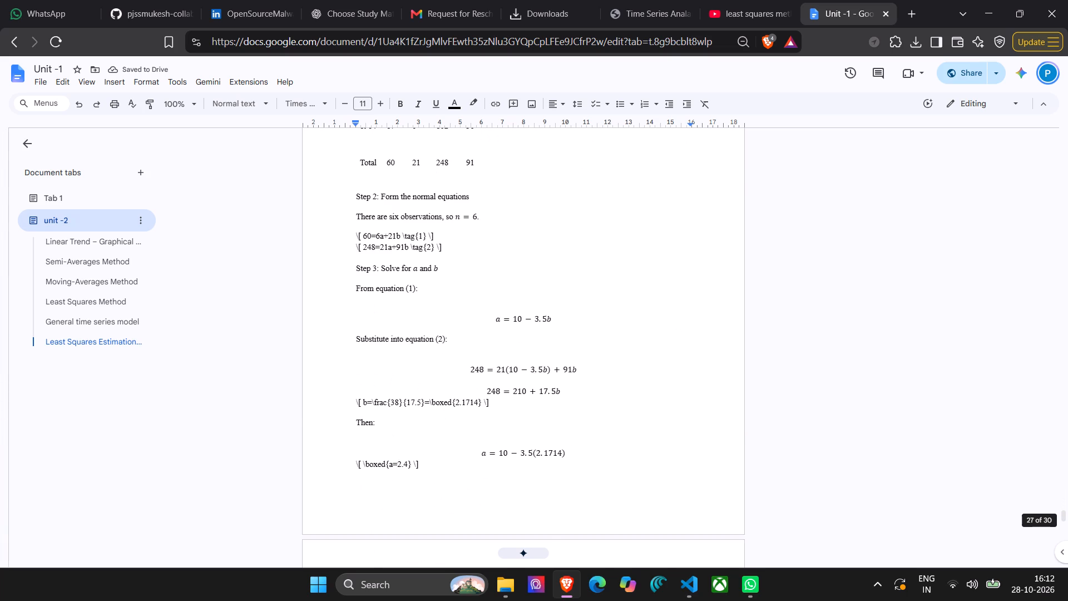
{"action": "scroll", "coordinate": [457, 365], "scroll_direction": "right", "scroll_amount": 1}
{"action": "scroll", "coordinate": [457, 365], "scroll_direction": "up", "scroll_amount": 1}
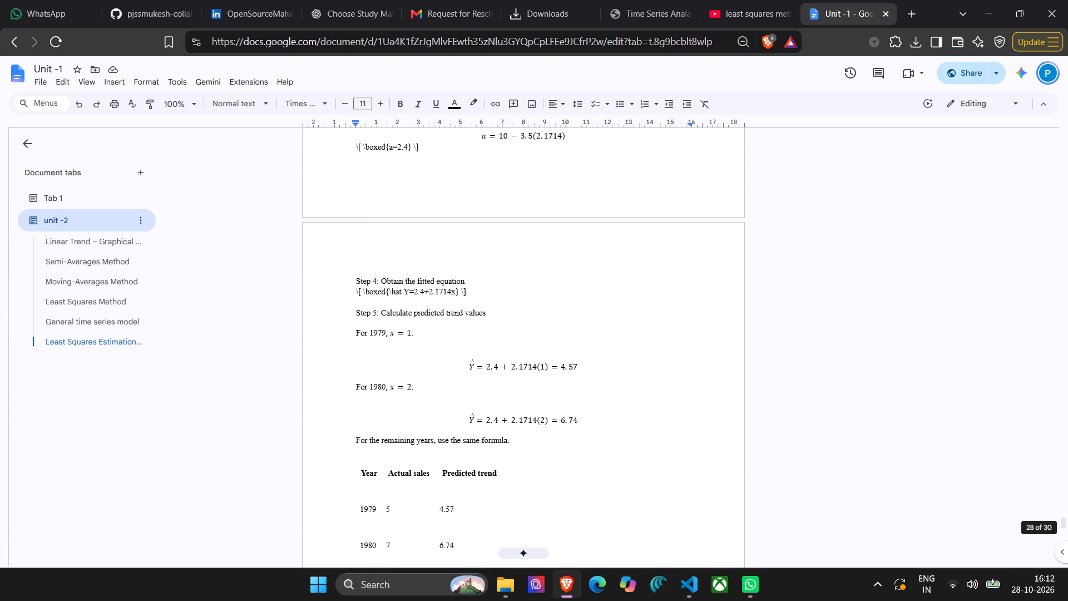
{"action": "scroll", "coordinate": [457, 365], "scroll_direction": "down", "scroll_amount": 2}
{"action": "scroll", "coordinate": [457, 365], "scroll_direction": "up", "scroll_amount": 20}
{"action": "scroll", "coordinate": [457, 365], "scroll_direction": "up", "scroll_amount": 6}
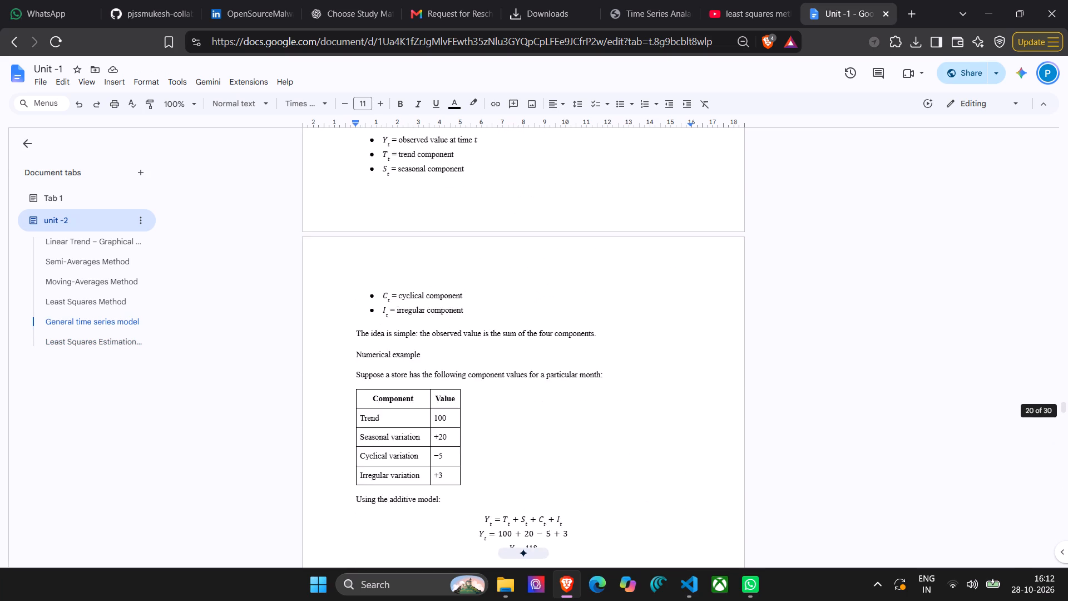
{"action": "scroll", "coordinate": [457, 365], "scroll_direction": "down", "scroll_amount": 5}
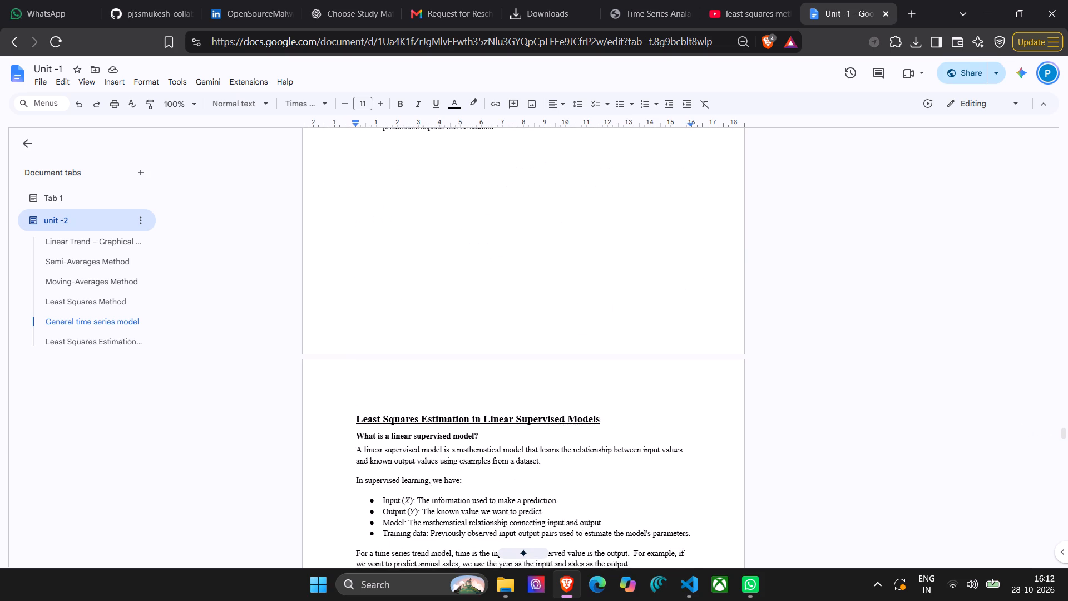
{"action": "scroll", "coordinate": [457, 365], "scroll_direction": "up", "scroll_amount": 6}
{"action": "scroll", "coordinate": [457, 365], "scroll_direction": "down", "scroll_amount": 3}
{"action": "scroll", "coordinate": [457, 365], "scroll_direction": "up", "scroll_amount": 3}
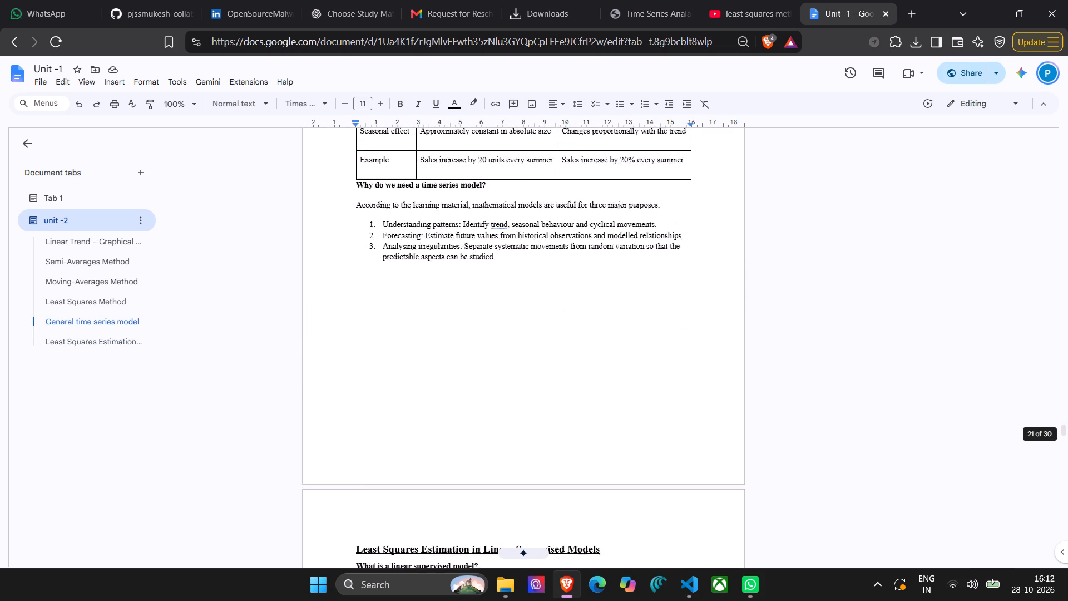
{"action": "scroll", "coordinate": [457, 365], "scroll_direction": "up", "scroll_amount": 4}
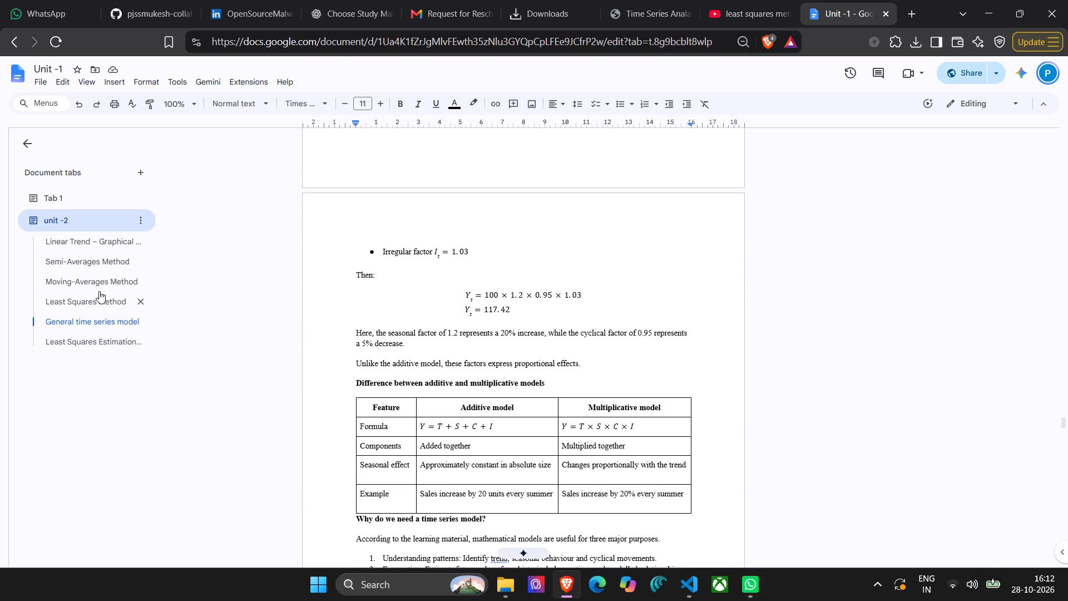
{"action": "left_click", "coordinate": [99, 293]}
{"action": "scroll", "coordinate": [425, 357], "scroll_direction": "down", "scroll_amount": 4}
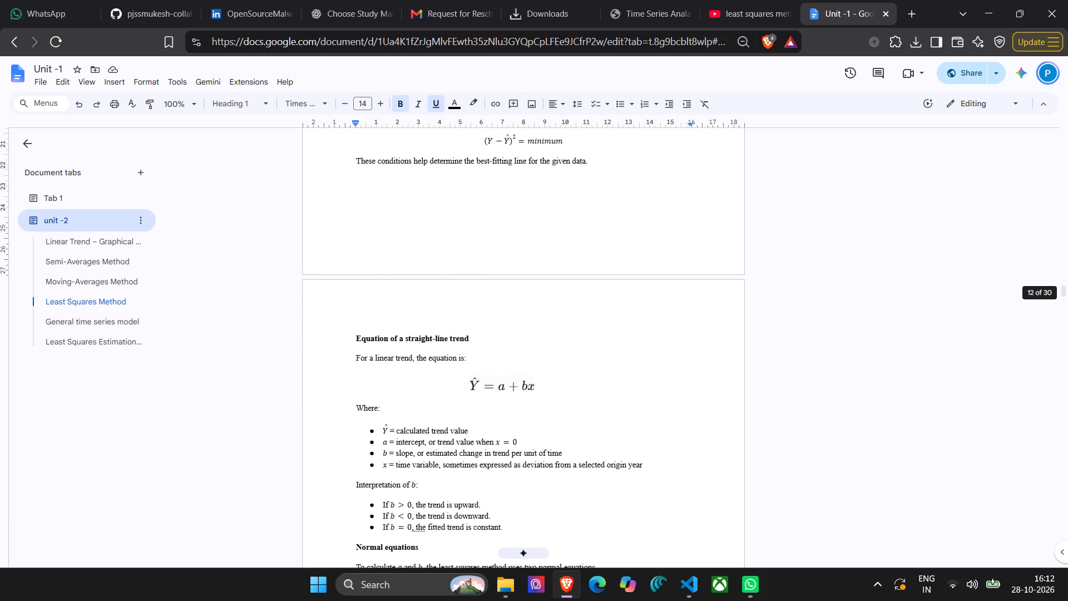
{"action": "scroll", "coordinate": [425, 357], "scroll_direction": "down", "scroll_amount": 16}
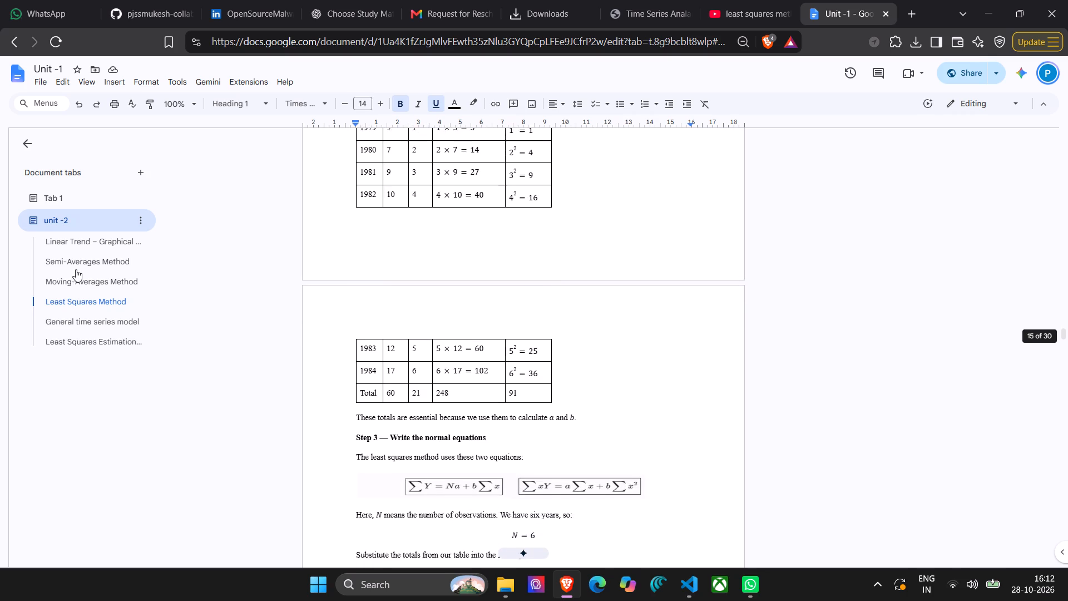
{"action": "left_click", "coordinate": [66, 332]}
{"action": "scroll", "coordinate": [367, 389], "scroll_direction": "down", "scroll_amount": 5}
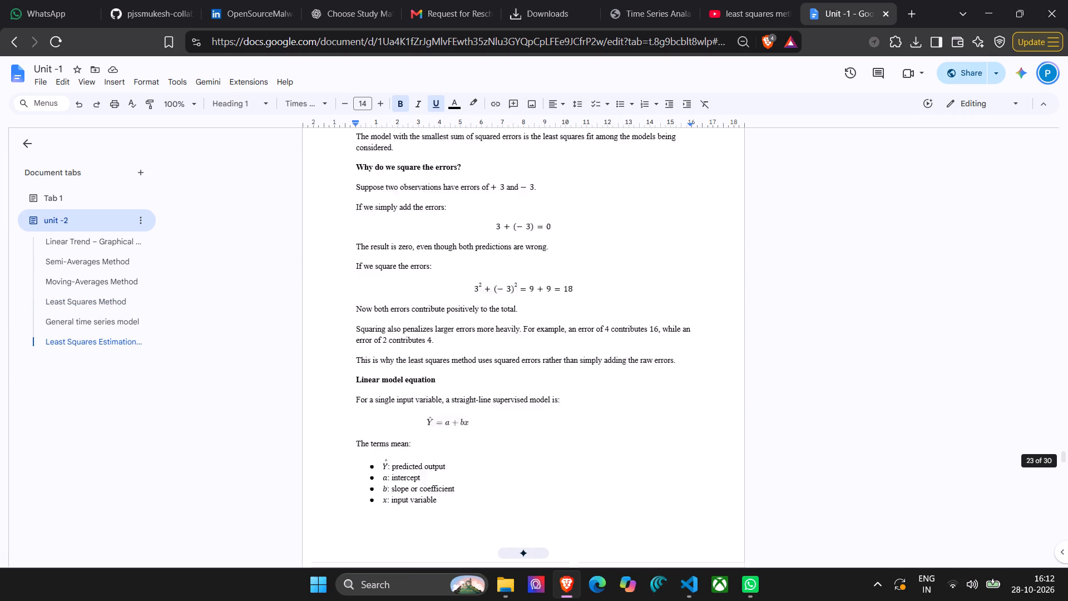
{"action": "scroll", "coordinate": [367, 389], "scroll_direction": "down", "scroll_amount": 10}
{"action": "scroll", "coordinate": [367, 389], "scroll_direction": "up", "scroll_amount": 3}
{"action": "scroll", "coordinate": [367, 389], "scroll_direction": "down", "scroll_amount": 1}
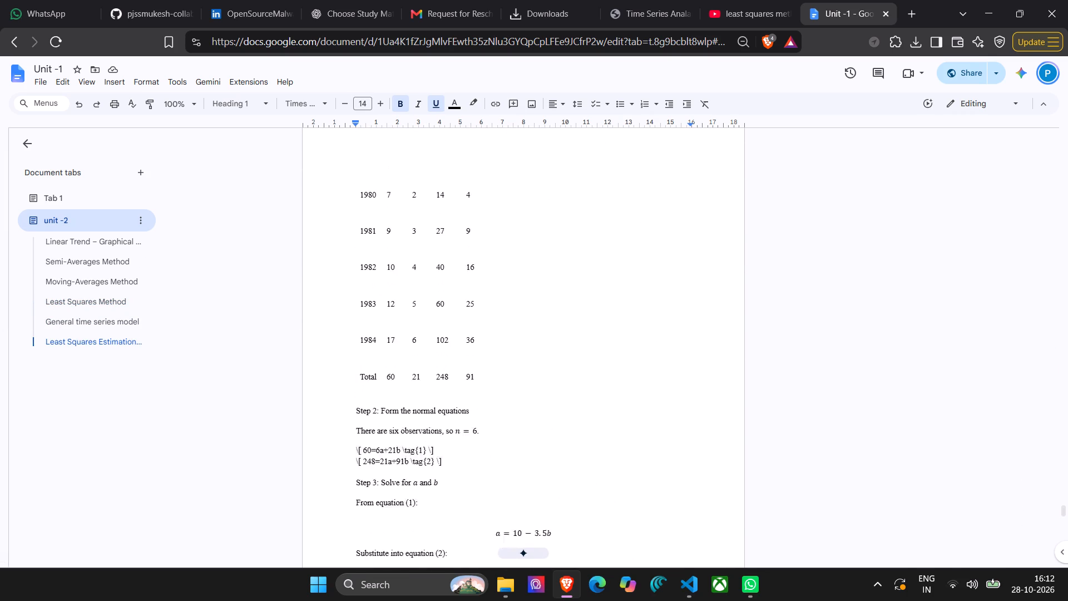
Delete "Your PDF specifies" from the start of the origin-year sentence below the annual sales table.
{"action": "scroll", "coordinate": [367, 389], "scroll_direction": "up", "scroll_amount": 1}
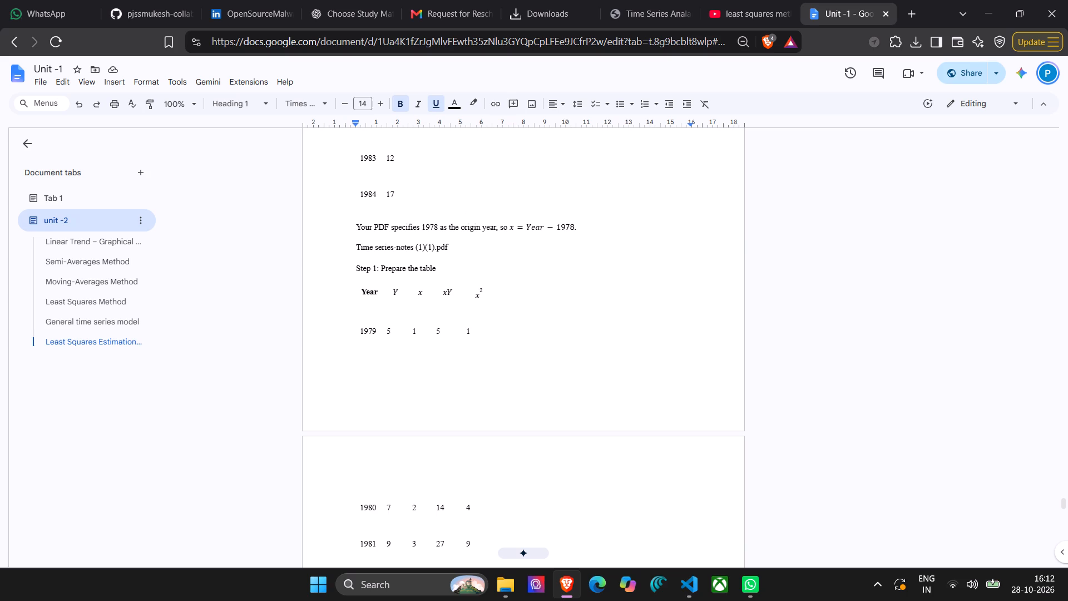
{"action": "left_click_drag", "start_coordinate": [423, 229], "coordinate": [346, 228]}
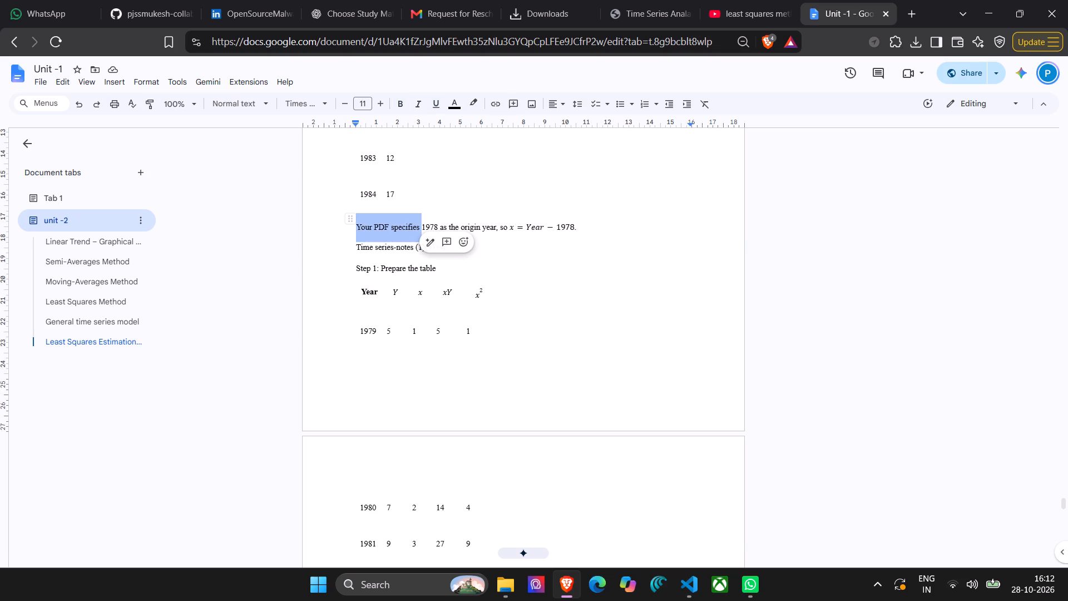
{"action": "key", "text": "Left"}
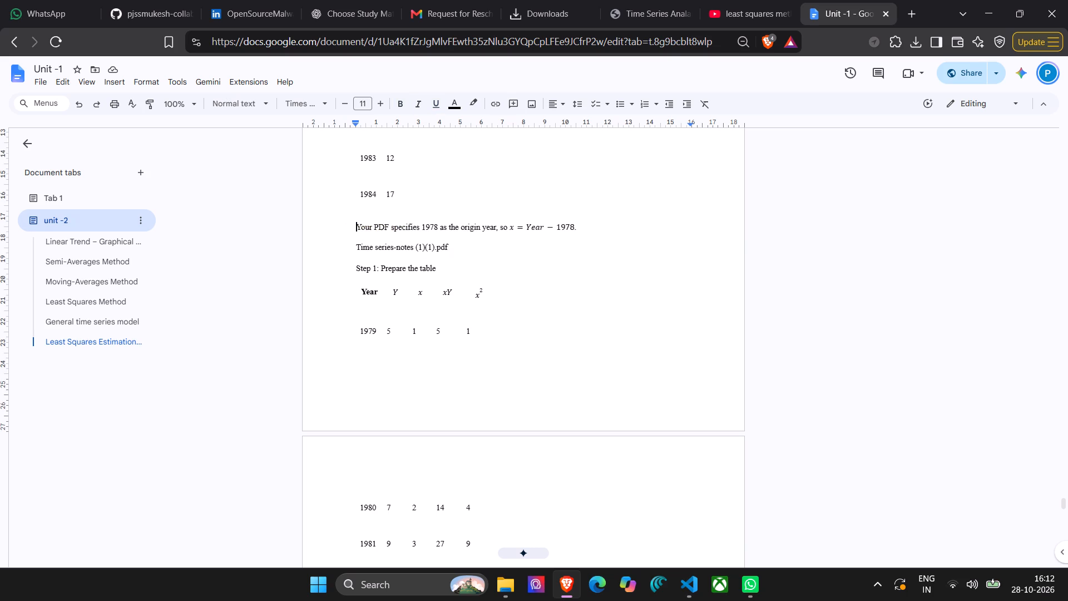
{"action": "key", "text": "Right"}
{"action": "key", "text": "Right"}
{"action": "key", "text": "Right"}
{"action": "key", "text": "Right"}
{"action": "key", "text": "Right"}
{"action": "key", "text": "Right"}
{"action": "key", "text": "Right"}
{"action": "key", "text": "Right"}
{"action": "key", "text": "Right"}
{"action": "key", "text": "Right"}
{"action": "key", "text": "Right"}
{"action": "key", "text": "Right"}
{"action": "key", "text": "Right"}
{"action": "key", "text": "Right"}
{"action": "key", "text": "Right"}
{"action": "key", "text": "Right"}
{"action": "key", "text": "Right"}
{"action": "key", "text": "Right"}
{"action": "key", "text": "Right"}
{"action": "key", "text": "Right"}
{"action": "key", "text": "Right"}
{"action": "key", "text": "Right"}
{"action": "key", "text": "Right"}
{"action": "key", "text": "Right"}
{"action": "key", "text": "Right"}
{"action": "key", "text": "Right"}
{"action": "key", "text": "Right"}
{"action": "key", "text": "Right"}
{"action": "key", "text": "Right"}
{"action": "key", "text": "Right"}
{"action": "key", "text": "Right"}
{"action": "key", "text": "Right"}
{"action": "key", "text": "Right"}
{"action": "key", "text": "Left"}
{"action": "key", "text": "Left"}
{"action": "key", "text": "Left"}
{"action": "key", "text": "Left"}
{"action": "key", "text": "Left"}
{"action": "key", "text": "Left"}
{"action": "key", "text": "Left"}
{"action": "key", "text": "Left"}
{"action": "key", "text": "Left"}
{"action": "key", "text": "Left"}
{"action": "key", "text": "Left"}
{"action": "key", "text": "Left"}
{"action": "key", "text": "Left"}
{"action": "key", "text": "Left"}
{"action": "key", "text": "Left"}
{"action": "key", "text": "Right"}
{"action": "key", "text": "BackSpace"}
{"action": "key", "text": "BackSpace"}
{"action": "key", "text": "BackSpace"}
{"action": "key", "text": "BackSpace"}
{"action": "key", "text": "BackSpace"}
{"action": "key", "text": "BackSpace"}
{"action": "key", "text": "BackSpace"}
{"action": "key", "text": "BackSpace"}
{"action": "key", "text": "BackSpace"}
{"action": "key", "text": "BackSpace"}
{"action": "key", "text": "BackSpace"}
{"action": "key", "text": "BackSpace"}
{"action": "key", "text": "BackSpace"}
{"action": "key", "text": "BackSpace"}
{"action": "key", "text": "BackSpace"}
{"action": "key", "text": "BackSpace"}
{"action": "key", "text": "BackSpace"}
{"action": "key", "text": "BackSpace"}
{"action": "key", "text": "BackSpace"}
Delete "1978 as the origin year, so" from the same line, keeping only the equation x = Year − 1978.
{"action": "key", "text": "Right"}
{"action": "key", "text": "Right"}
{"action": "key", "text": "Right"}
{"action": "key", "text": "Right"}
{"action": "key", "text": "Right"}
{"action": "key", "text": "Right"}
{"action": "key", "text": "Right"}
{"action": "key", "text": "Right"}
{"action": "key", "text": "Right"}
{"action": "key", "text": "Right"}
{"action": "key", "text": "Right"}
{"action": "key", "text": "Right"}
{"action": "key", "text": "Right"}
{"action": "key", "text": "Right"}
{"action": "key", "text": "Right"}
{"action": "key", "text": "Right"}
{"action": "key", "text": "Right"}
{"action": "key", "text": "Right"}
{"action": "key", "text": "Right"}
{"action": "key", "text": "Right"}
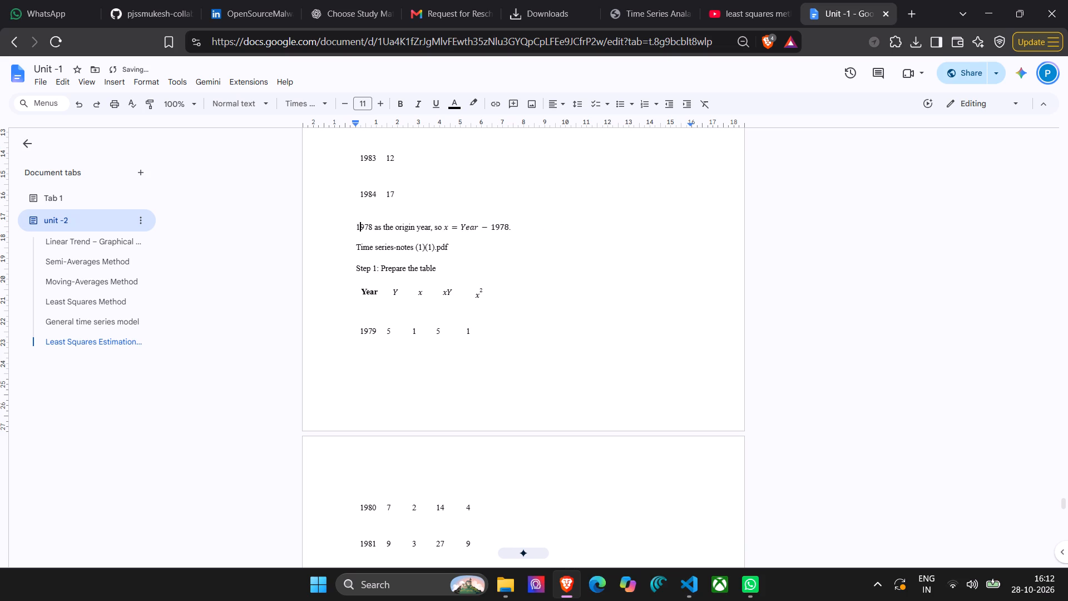
{"action": "key", "text": "Right"}
{"action": "key", "text": "BackSpace"}
{"action": "key", "text": "BackSpace"}
{"action": "key", "text": "BackSpace"}
{"action": "key", "text": "BackSpace"}
{"action": "key", "text": "BackSpace"}
{"action": "key", "text": "BackSpace"}
{"action": "key", "text": "BackSpace"}
{"action": "key", "text": "BackSpace"}
{"action": "key", "text": "BackSpace"}
{"action": "key", "text": "BackSpace"}
{"action": "key", "text": "BackSpace"}
{"action": "key", "text": "BackSpace"}
{"action": "key", "text": "BackSpace"}
{"action": "key", "text": "BackSpace"}
{"action": "key", "text": "BackSpace"}
{"action": "key", "text": "BackSpace"}
{"action": "key", "text": "BackSpace"}
{"action": "key", "text": "BackSpace"}
{"action": "key", "text": "BackSpace"}
{"action": "key", "text": "BackSpace"}
{"action": "key", "text": "BackSpace"}
{"action": "key", "text": "BackSpace"}
{"action": "key", "text": "BackSpace"}
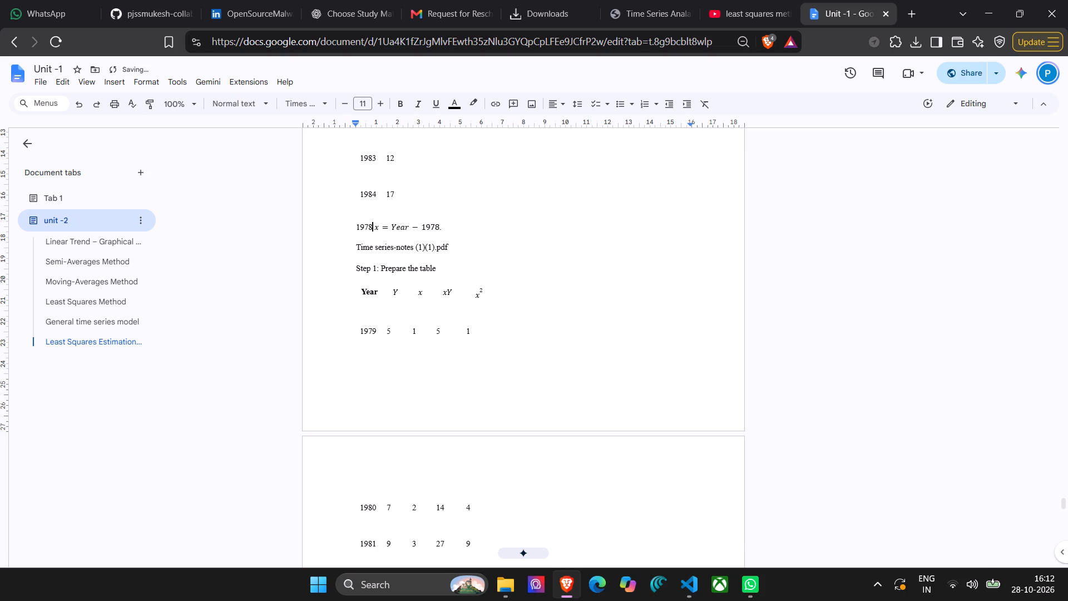
{"action": "key", "text": "BackSpace"}
{"action": "key", "text": "BackSpace"}
{"action": "key", "text": "BackSpace"}
{"action": "key", "text": "BackSpace"}
Delete the "Time series-notes (1)(1).pdf" line above the "Step 1: Prepare the table" heading, including its empty paragraph.
{"action": "left_click_drag", "start_coordinate": [459, 249], "coordinate": [338, 247]}
{"action": "key", "text": "BackSpace"}
{"action": "key", "text": "BackSpace"}
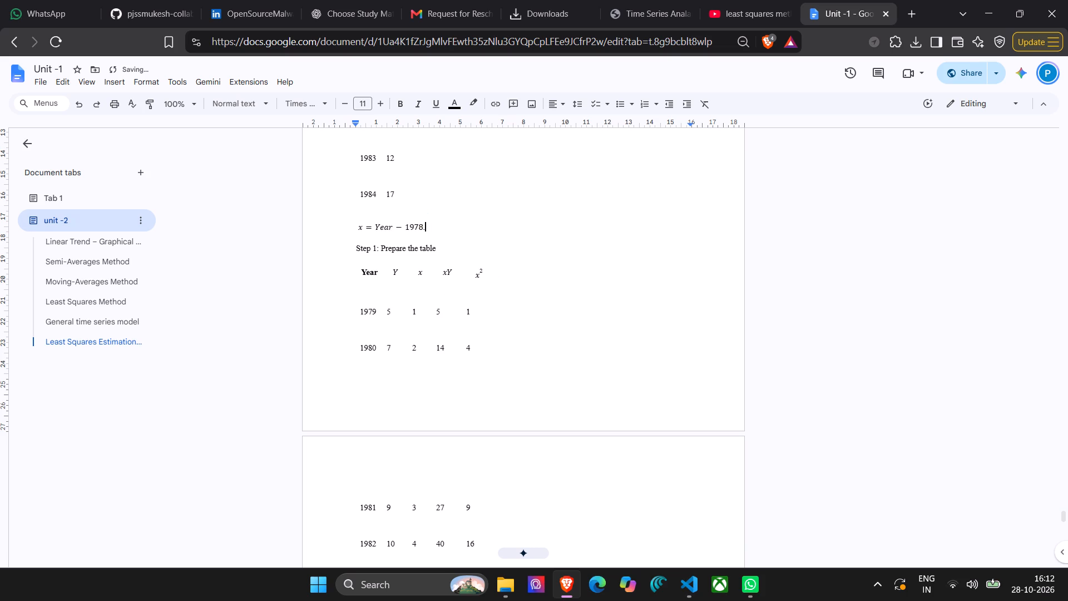
Select the whole annual sales table (Year, Actual sales Y) and give it 1 pt borders.
{"action": "scroll", "coordinate": [338, 247], "scroll_direction": "up", "scroll_amount": 5}
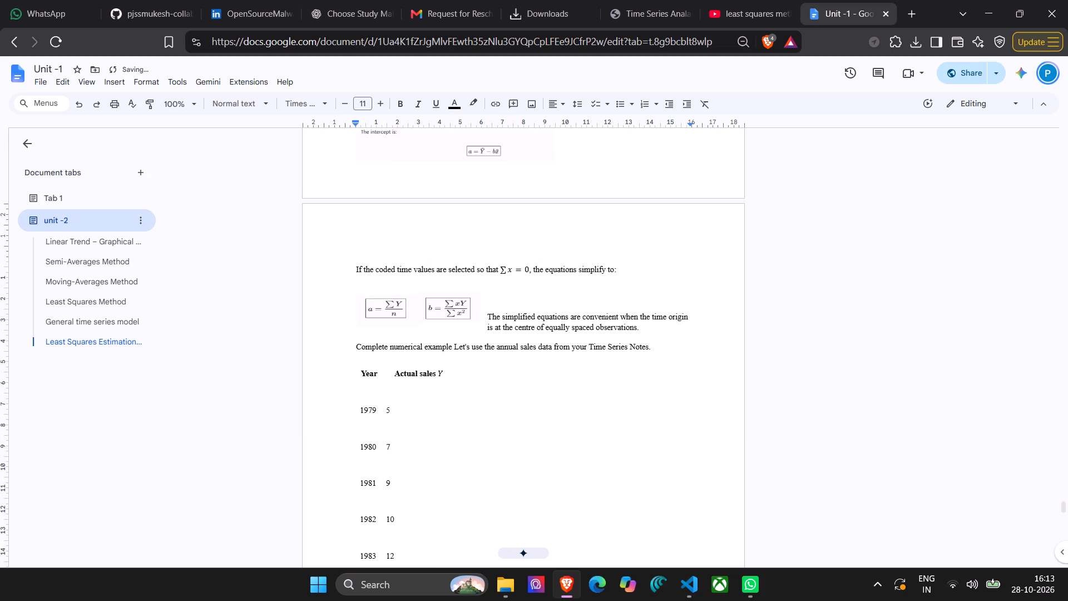
{"action": "left_click", "coordinate": [358, 363]}
{"action": "left_click_drag", "start_coordinate": [360, 369], "coordinate": [433, 541]}
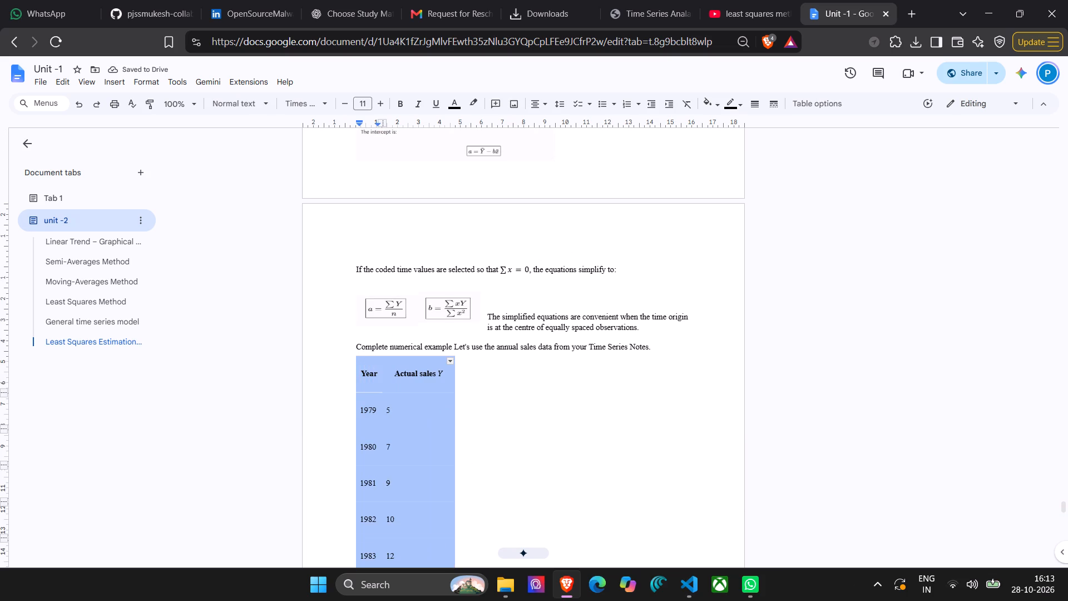
{"action": "left_click_drag", "start_coordinate": [433, 541], "coordinate": [445, 166]}
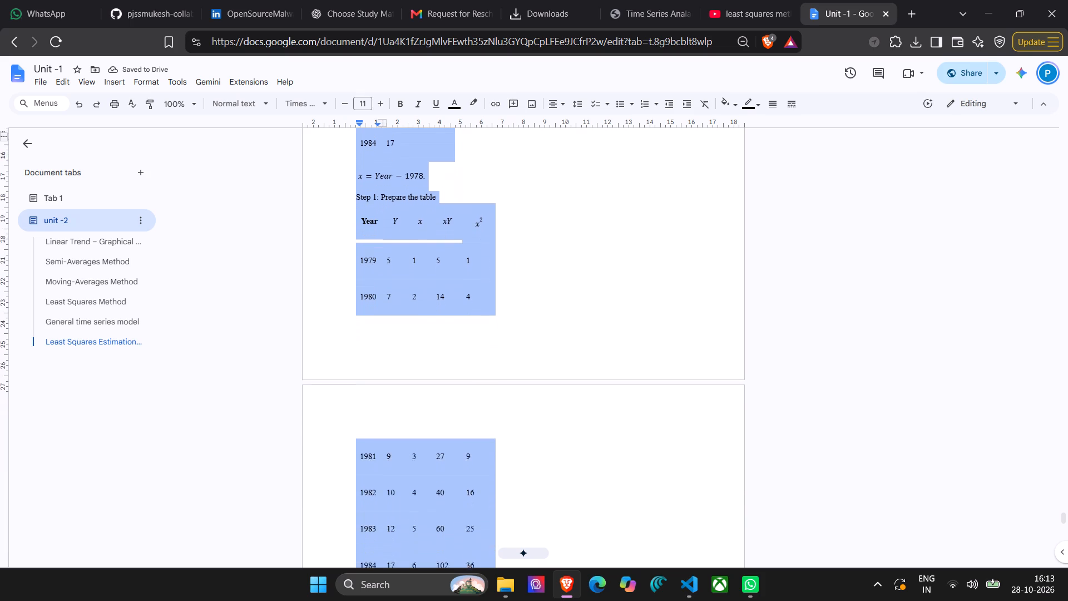
{"action": "left_click_drag", "start_coordinate": [445, 166], "coordinate": [438, 148]}
{"action": "scroll", "coordinate": [438, 148], "scroll_direction": "up", "scroll_amount": 2}
{"action": "left_click", "coordinate": [424, 300]}
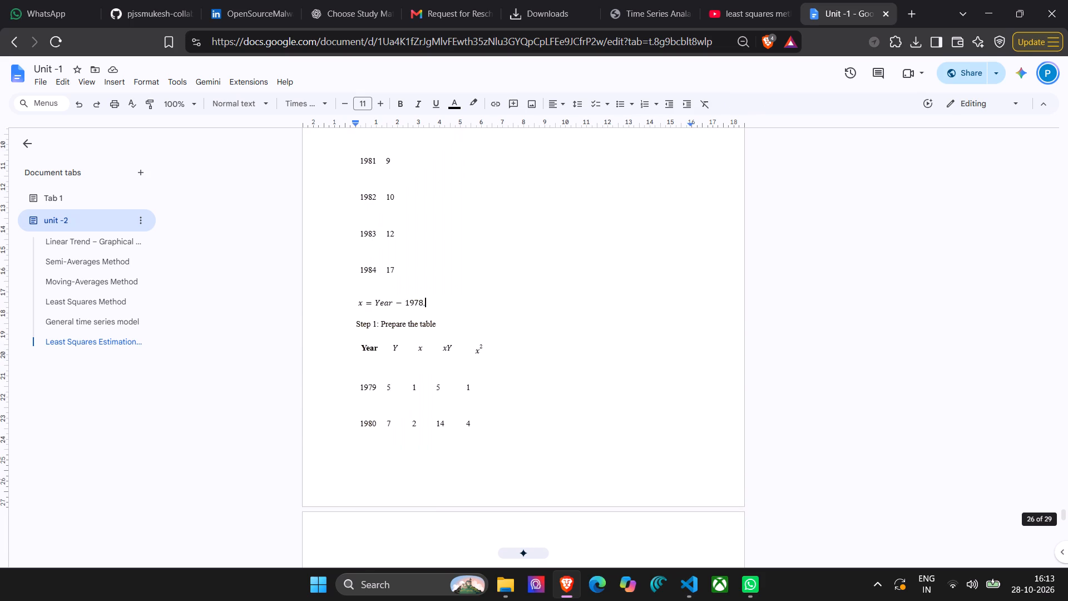
{"action": "left_click_drag", "start_coordinate": [427, 279], "coordinate": [370, 175]}
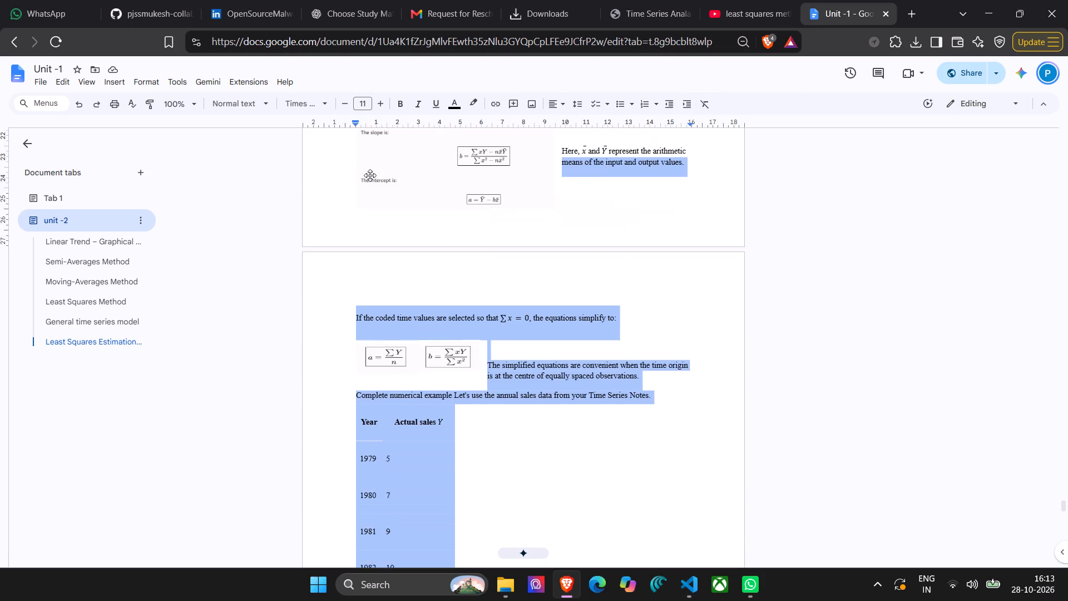
{"action": "left_click_drag", "start_coordinate": [370, 175], "coordinate": [363, 420]}
{"action": "left_click", "coordinate": [758, 98]}
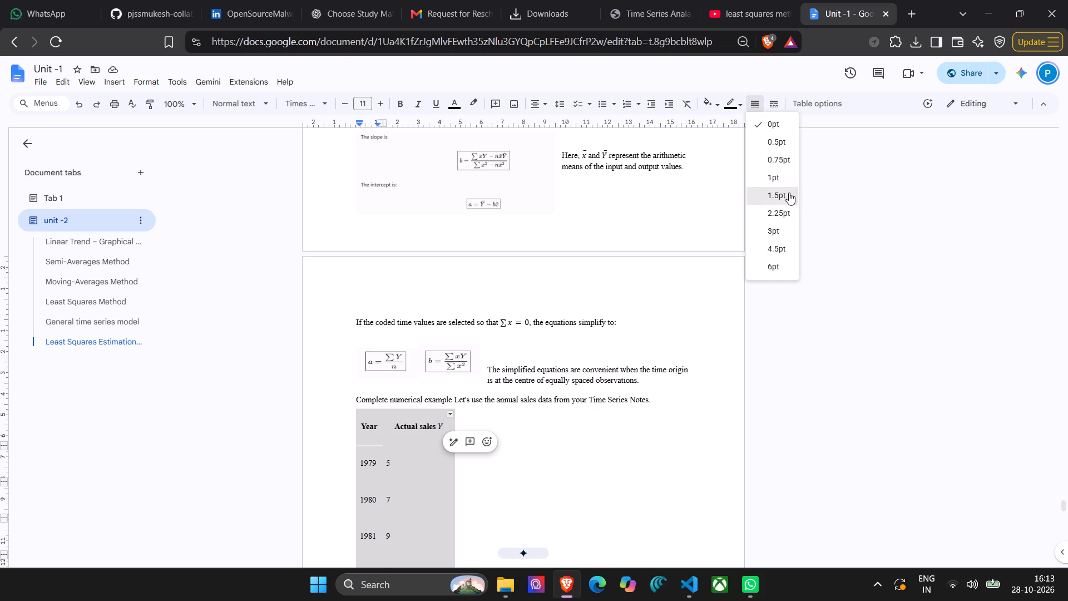
{"action": "left_click", "coordinate": [775, 173]}
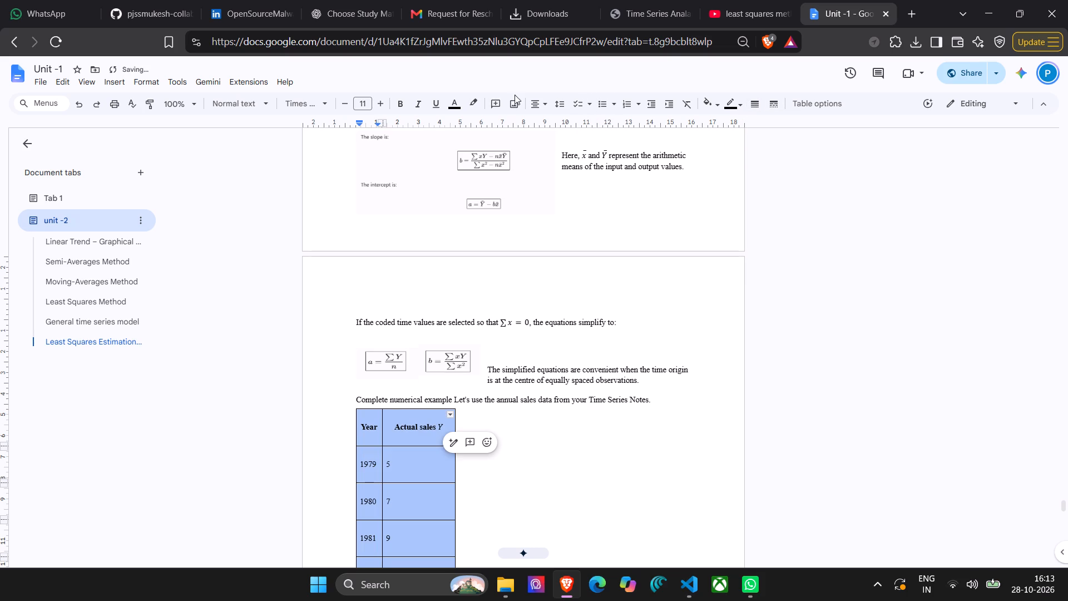
Remove the space before and after paragraphs throughout the annual sales table.
{"action": "left_click", "coordinate": [542, 108]}
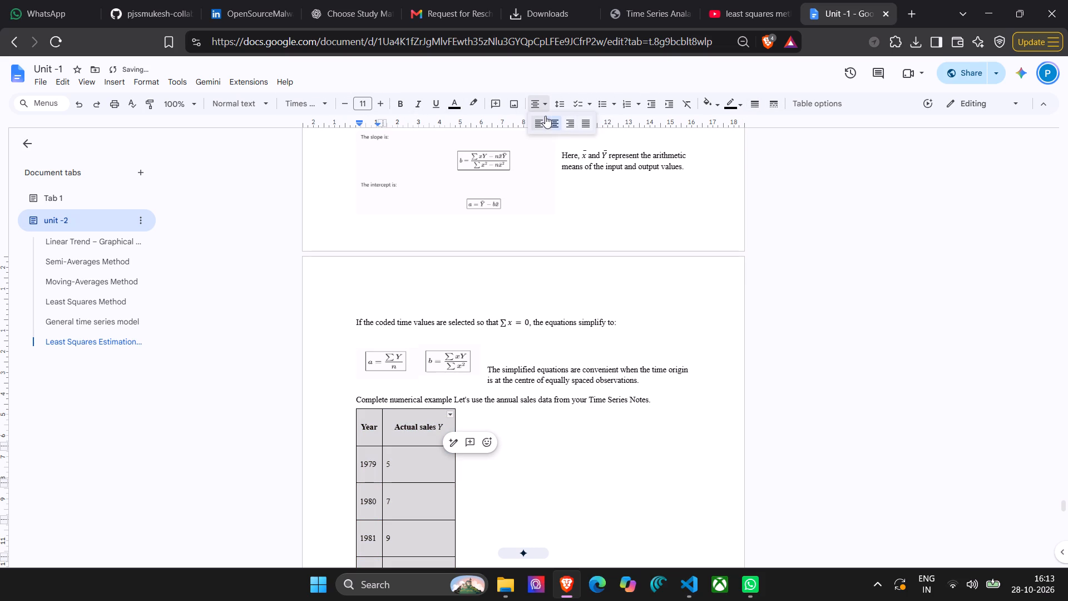
{"action": "left_click", "coordinate": [561, 106]}
{"action": "left_click", "coordinate": [612, 206]}
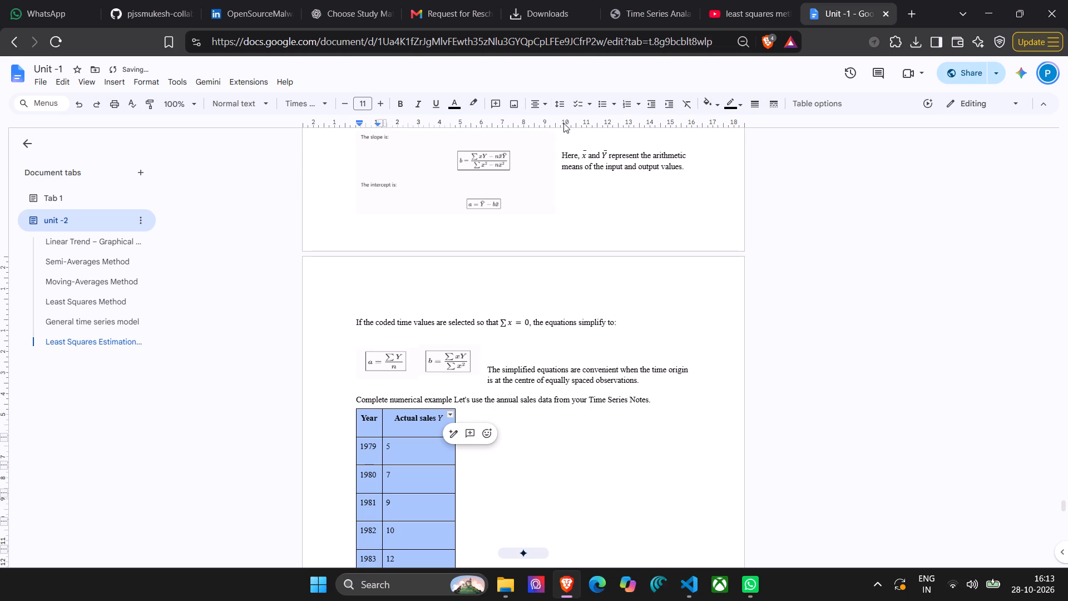
{"action": "left_click", "coordinate": [562, 102]}
{"action": "left_click", "coordinate": [589, 218]}
Select the whole Step 1 table, from the Year header through the Total row, and remove the space before and after its paragraphs.
{"action": "scroll", "coordinate": [432, 379], "scroll_direction": "down", "scroll_amount": 1}
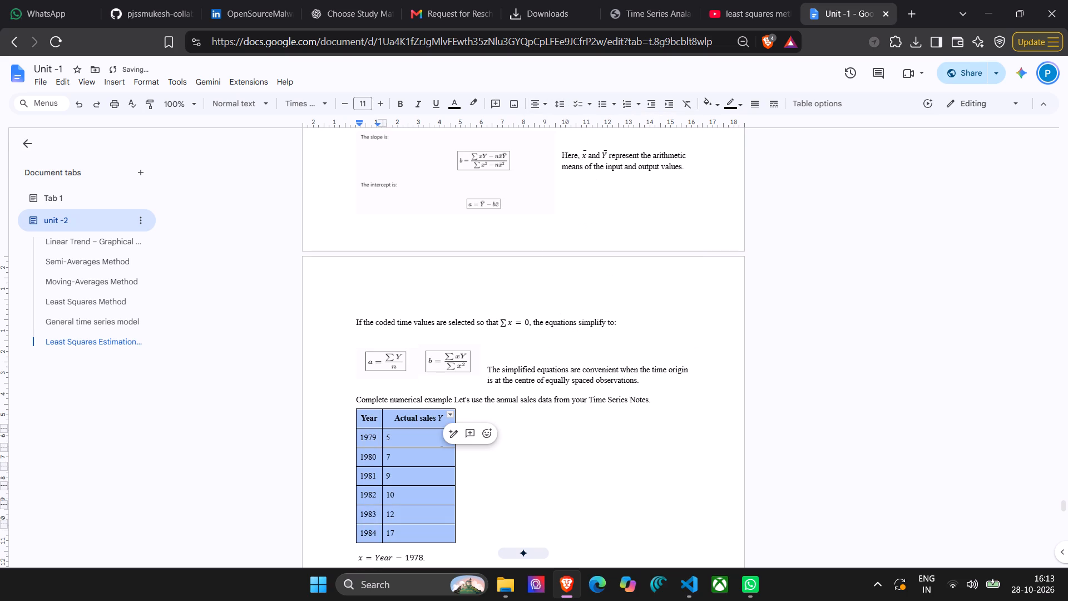
{"action": "scroll", "coordinate": [432, 379], "scroll_direction": "down", "scroll_amount": 1}
{"action": "scroll", "coordinate": [440, 432], "scroll_direction": "down", "scroll_amount": 1}
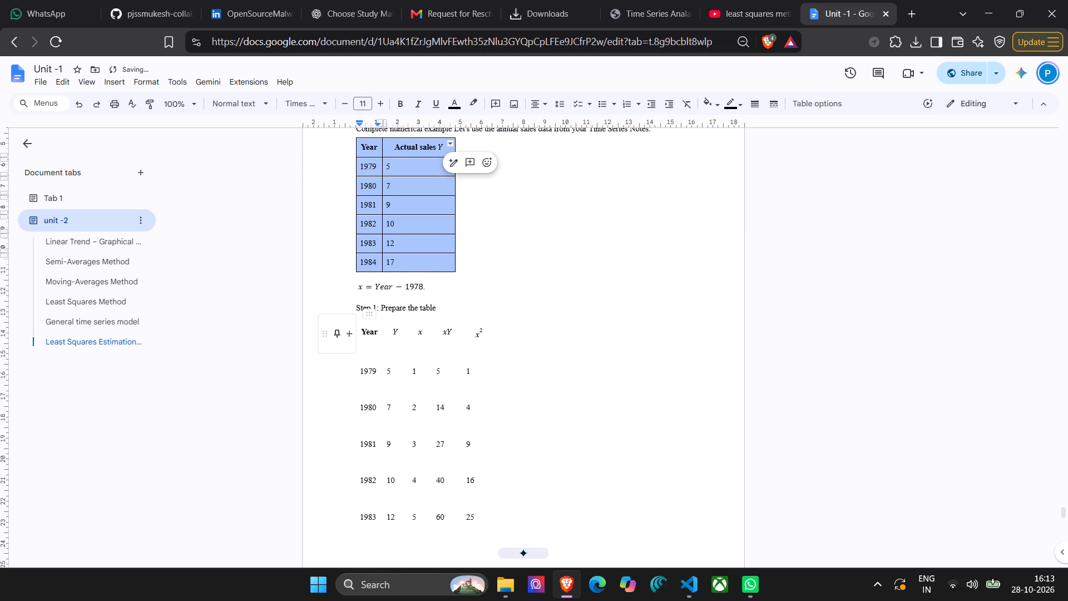
{"action": "left_click", "coordinate": [360, 323]}
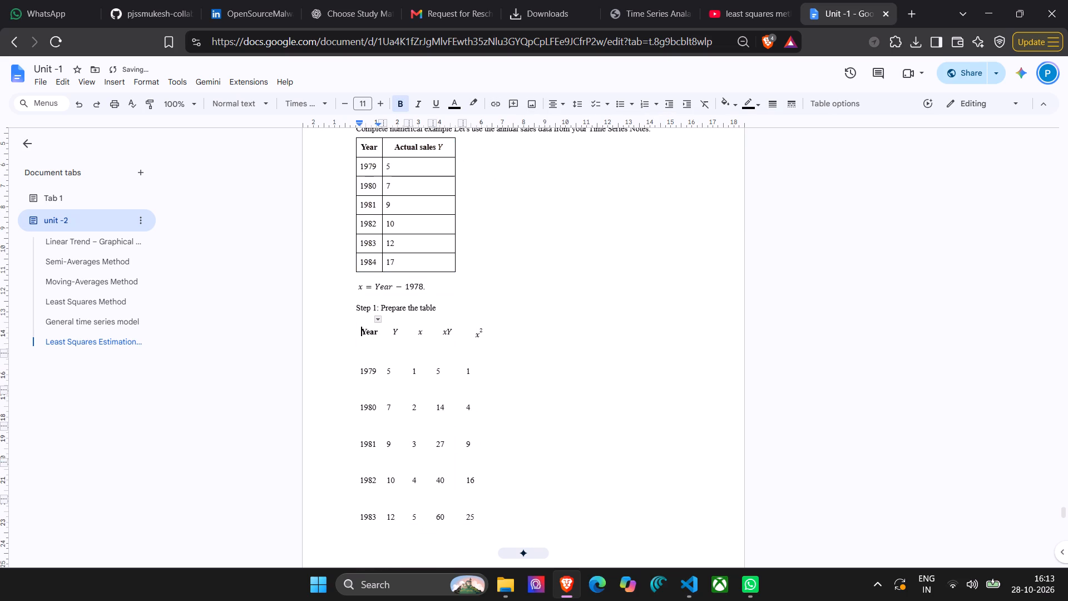
{"action": "left_click_drag", "start_coordinate": [360, 324], "coordinate": [485, 525]}
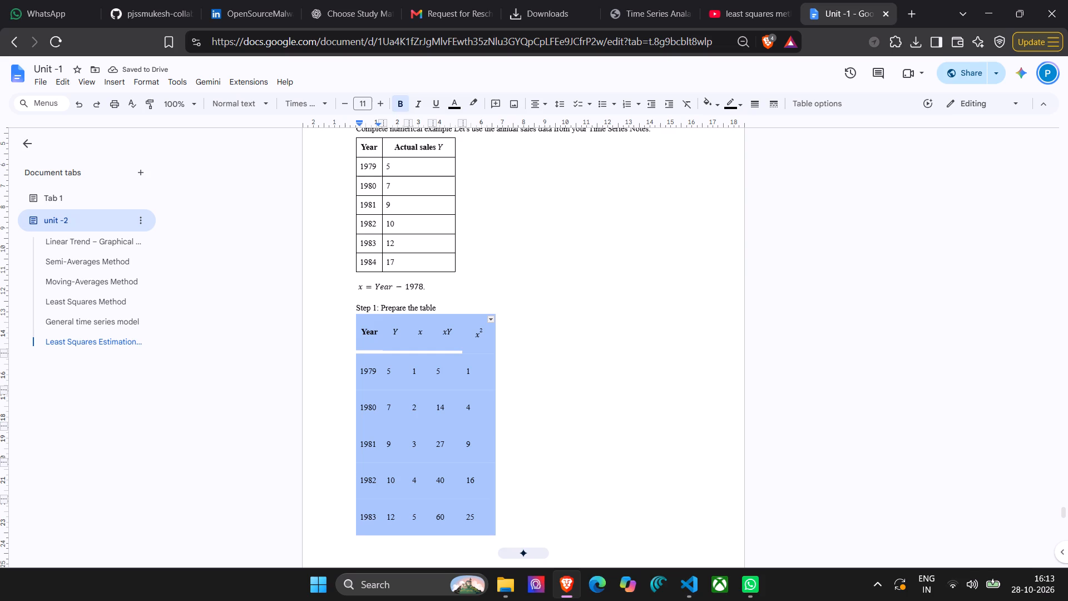
{"action": "left_click_drag", "start_coordinate": [485, 525], "coordinate": [485, 528]}
{"action": "scroll", "coordinate": [485, 528], "scroll_direction": "down", "scroll_amount": 2}
{"action": "scroll", "coordinate": [485, 528], "scroll_direction": "up", "scroll_amount": 1}
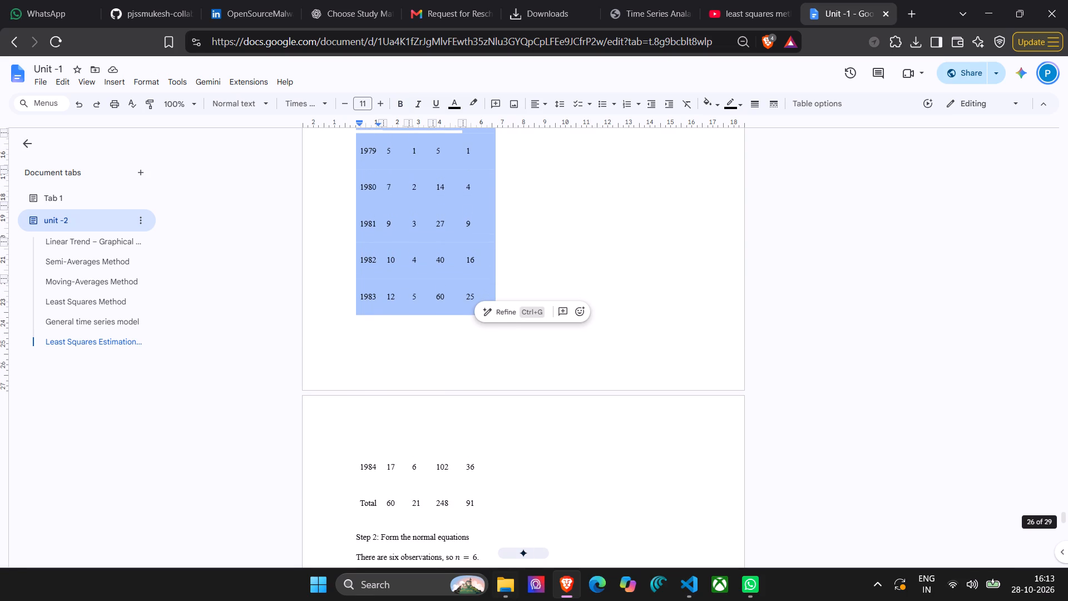
{"action": "left_click", "coordinate": [479, 496]}
{"action": "left_click_drag", "start_coordinate": [479, 499], "coordinate": [408, 308]}
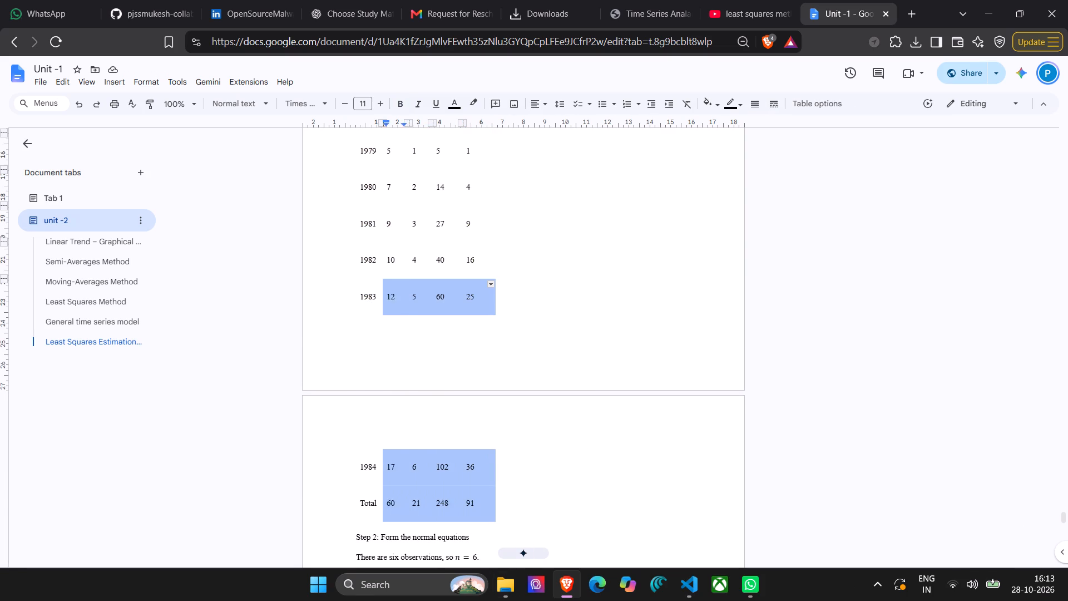
{"action": "left_click_drag", "start_coordinate": [408, 308], "coordinate": [340, 127]}
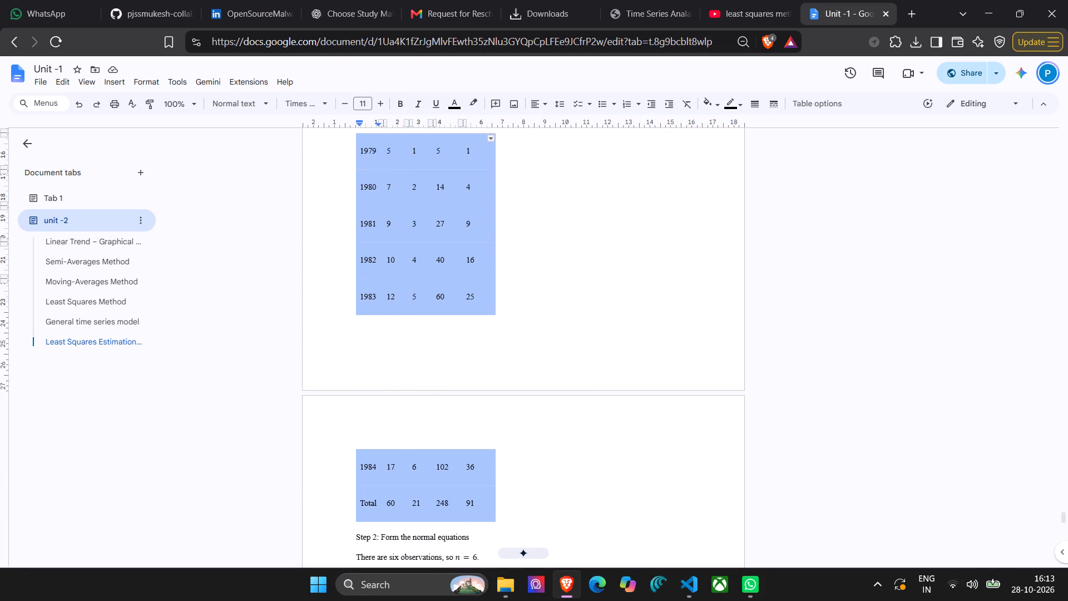
{"action": "left_click_drag", "start_coordinate": [340, 127], "coordinate": [356, 346]}
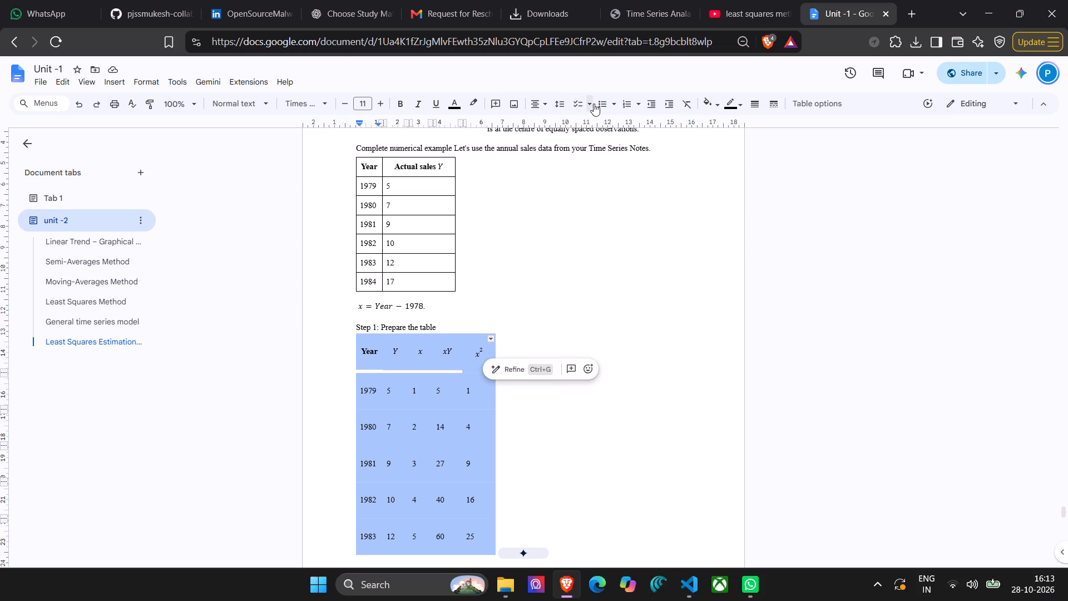
{"action": "left_click", "coordinate": [565, 102]}
{"action": "left_click", "coordinate": [615, 204]}
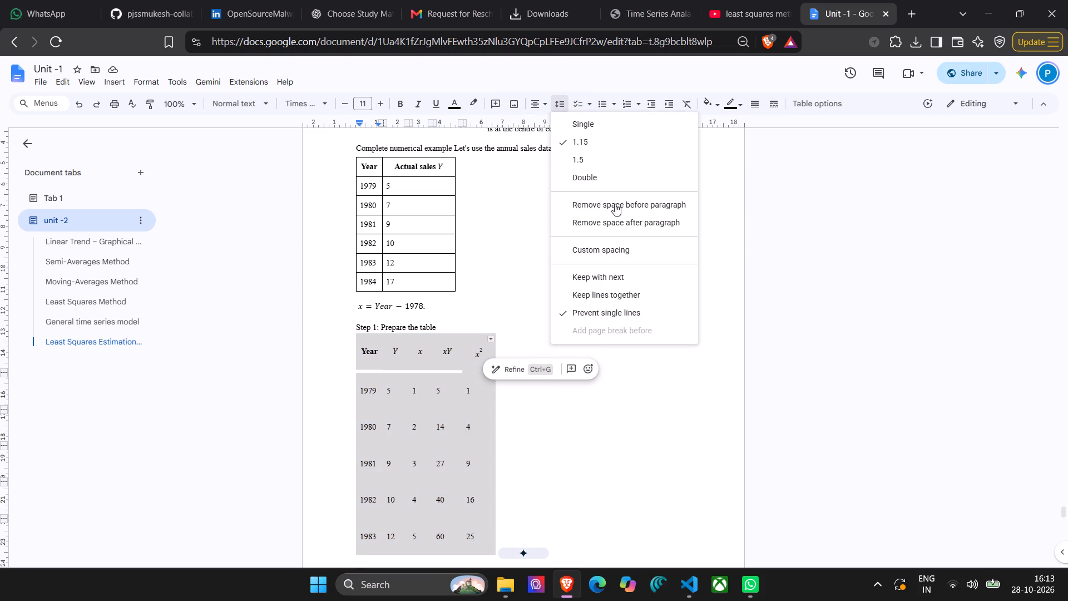
{"action": "left_click", "coordinate": [562, 102]}
{"action": "left_click", "coordinate": [606, 233]}
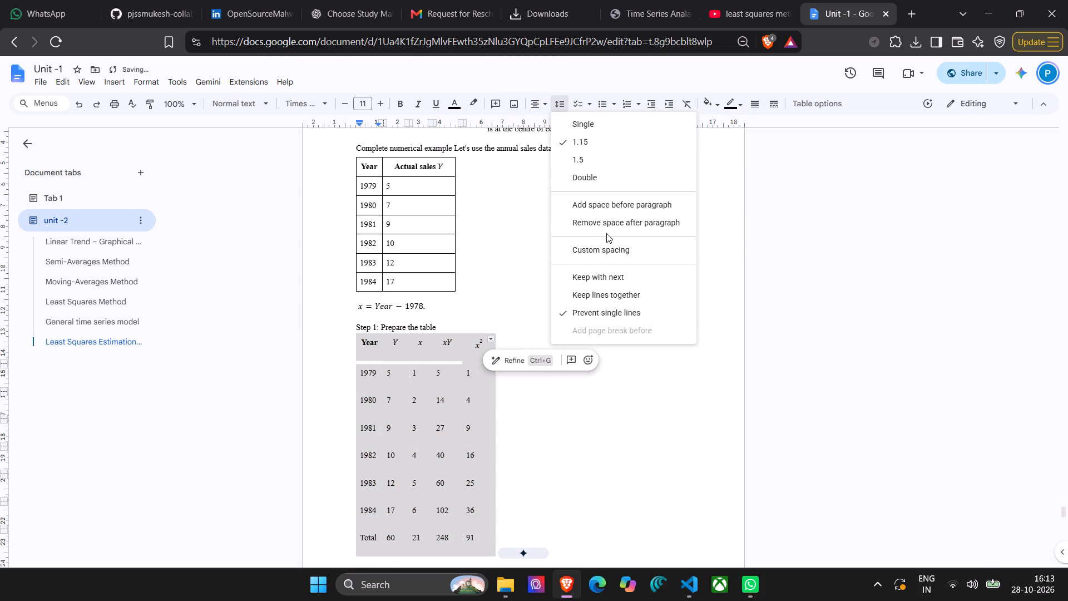
{"action": "left_click", "coordinate": [611, 228]}
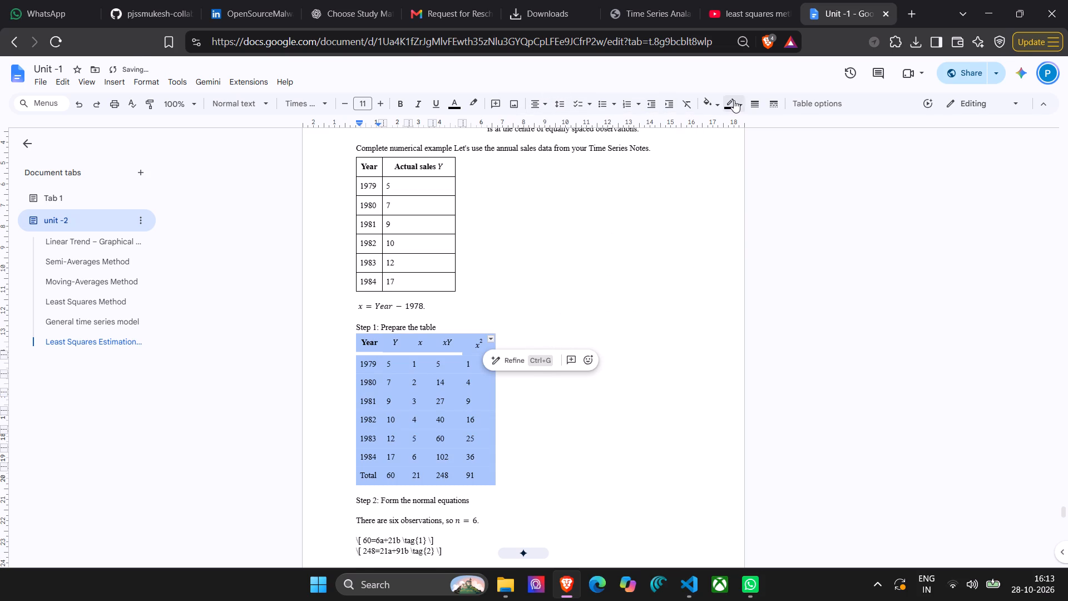
Give the Step 1 table 1 pt borders.
{"action": "left_click", "coordinate": [750, 105]}
{"action": "left_click", "coordinate": [788, 174]}
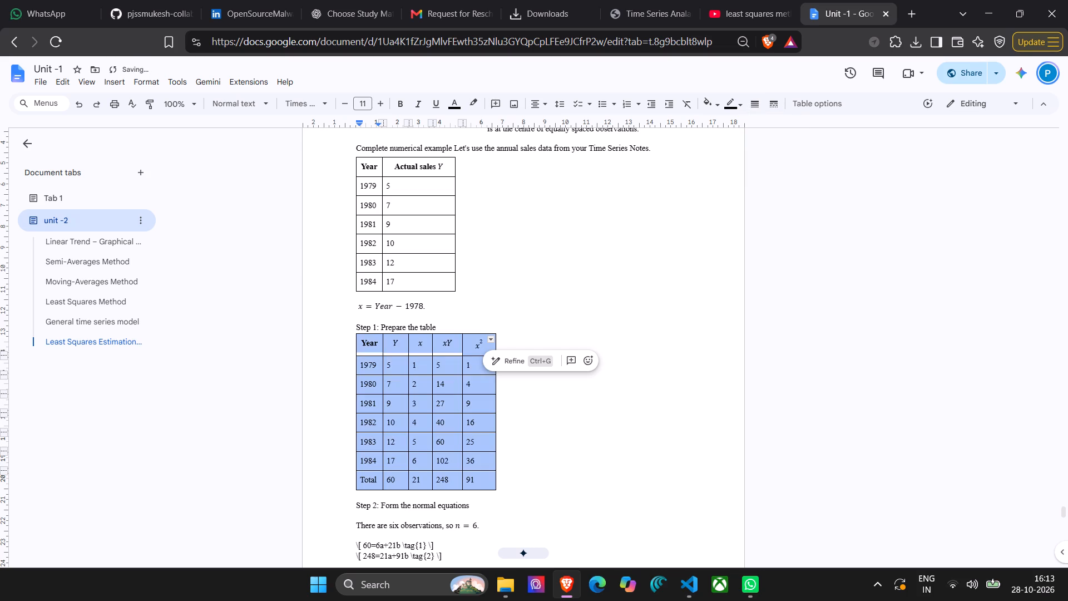
Insert four blank lines above "Step 2: Form the normal equations" so that it starts on a new page.
{"action": "left_click", "coordinate": [536, 496]}
{"action": "scroll", "coordinate": [536, 496], "scroll_direction": "down", "scroll_amount": 1}
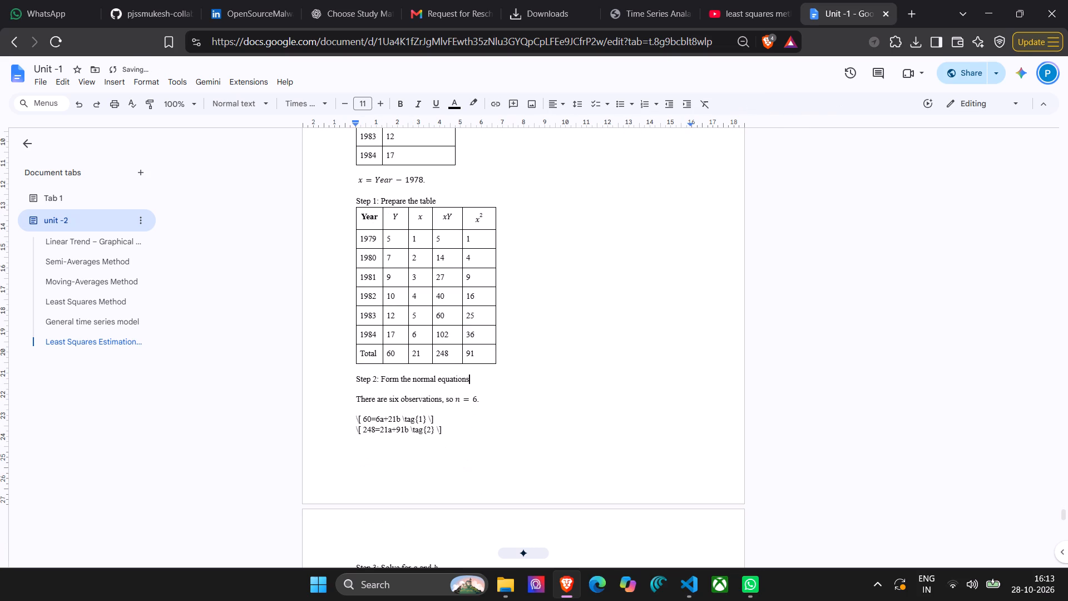
{"action": "left_click", "coordinate": [352, 384]}
{"action": "key", "text": "Return"}
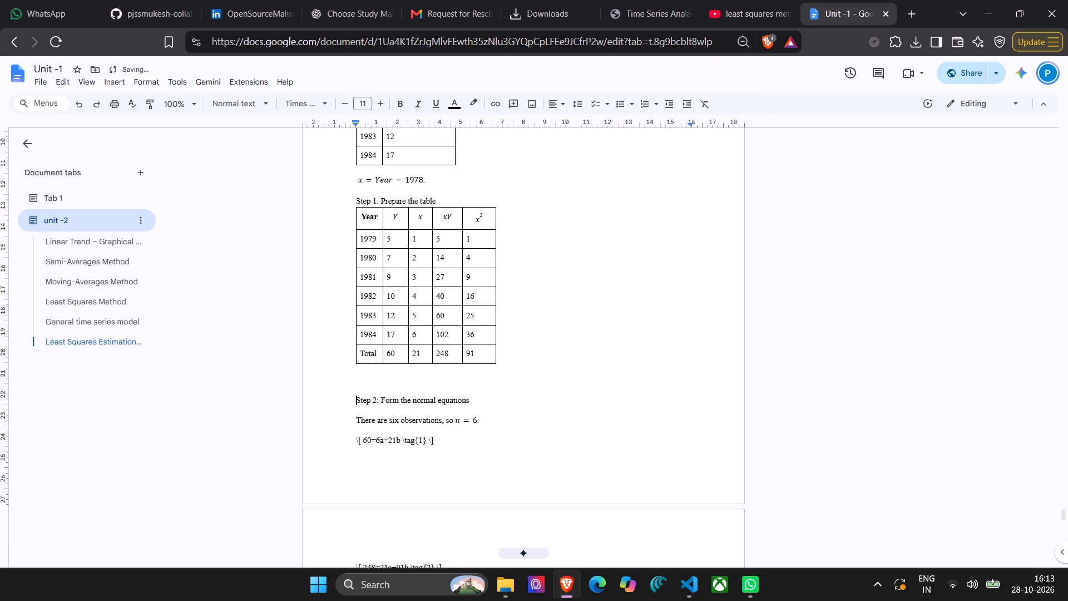
{"action": "key", "text": "Return"}
{"action": "key", "text": "Return"}
{"action": "key", "text": "Return"}
{"action": "scroll", "coordinate": [393, 381], "scroll_direction": "down", "scroll_amount": 1}
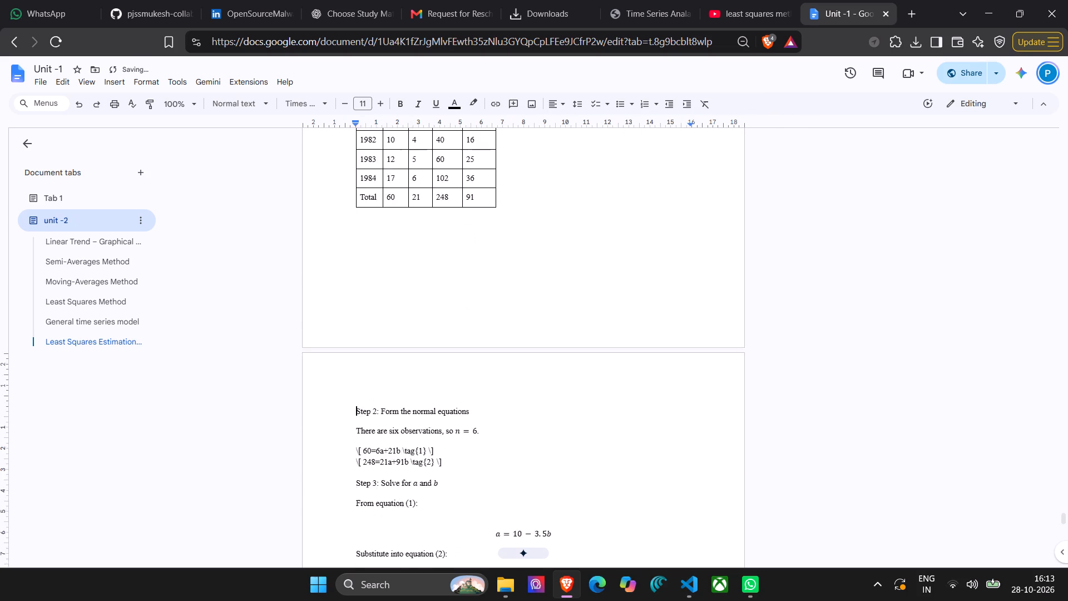
Delete the opening LaTeX delimiter "\[" and its following space from both normal equation lines, 60=6a+21b and 248=21a+91b.
{"action": "scroll", "coordinate": [393, 381], "scroll_direction": "down", "scroll_amount": 1}
{"action": "left_click", "coordinate": [366, 418]}
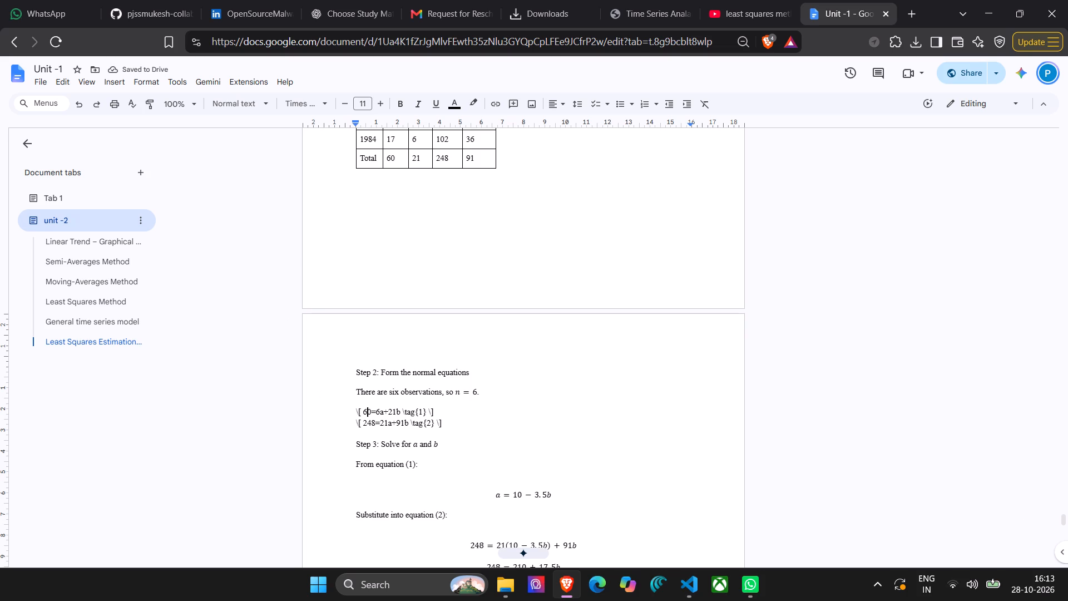
{"action": "left_click", "coordinate": [359, 412]}
{"action": "key", "text": "Right"}
{"action": "key", "text": "Right"}
{"action": "key", "text": "BackSpace"}
{"action": "key", "text": "BackSpace"}
{"action": "key", "text": "BackSpace"}
{"action": "key", "text": "Down"}
{"action": "key", "text": "Right"}
{"action": "key", "text": "Right"}
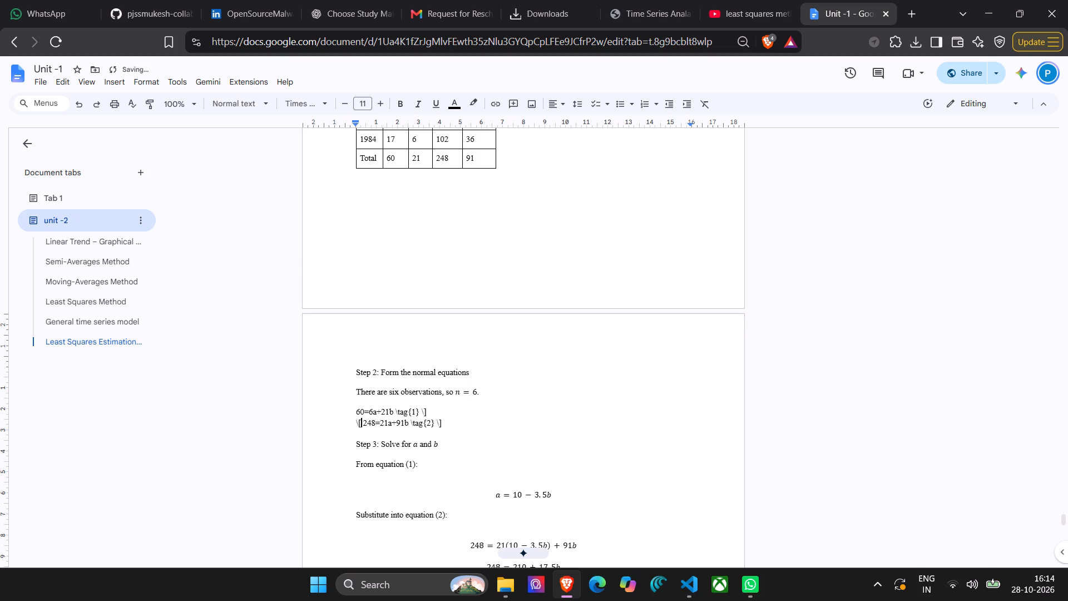
{"action": "key", "text": "BackSpace"}
{"action": "key", "text": "BackSpace"}
{"action": "key", "text": "Right"}
{"action": "key", "text": "BackSpace"}
Delete the trailing LaTeX characters "} \]" from the end of the 248=21a+91b equation line.
{"action": "key", "text": "Right"}
{"action": "key", "text": "Right"}
{"action": "key", "text": "Right"}
{"action": "key", "text": "Right"}
{"action": "key", "text": "Right"}
{"action": "key", "text": "Right"}
{"action": "key", "text": "Right"}
{"action": "key", "text": "Right"}
{"action": "key", "text": "Right"}
{"action": "key", "text": "Right"}
{"action": "key", "text": "Right"}
{"action": "key", "text": "Right"}
{"action": "key", "text": "Right"}
{"action": "key", "text": "Right"}
{"action": "key", "text": "Right"}
{"action": "key", "text": "Right"}
{"action": "key", "text": "Right"}
{"action": "key", "text": "Right"}
{"action": "key", "text": "Right"}
{"action": "key", "text": "Right"}
{"action": "key", "text": "Right"}
{"action": "key", "text": "Right"}
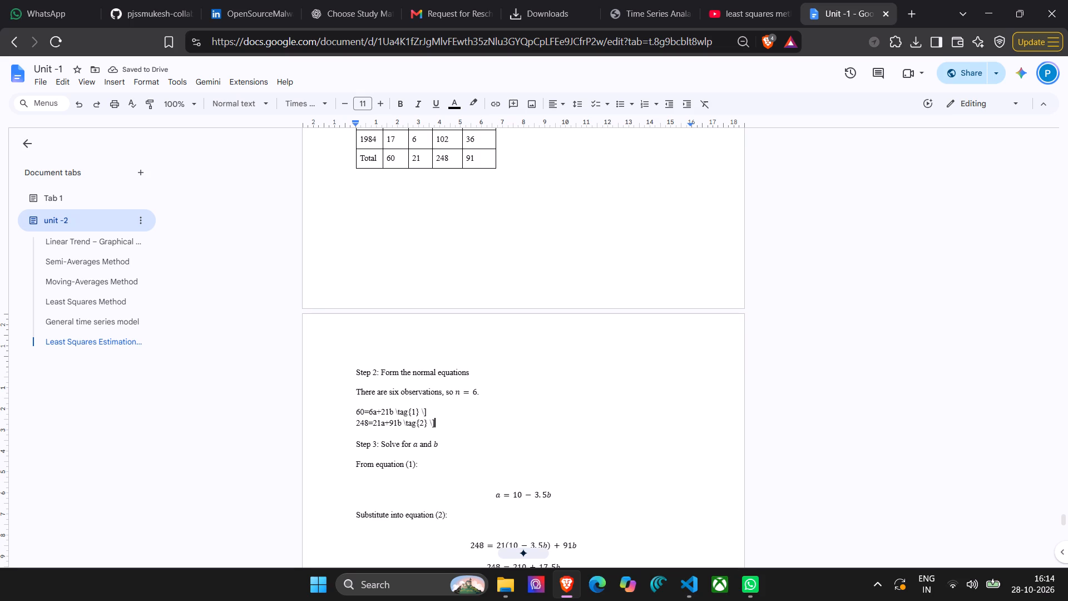
{"action": "key", "text": "BackSpace"}
{"action": "key", "text": "BackSpace"}
{"action": "key", "text": "BackSpace"}
{"action": "key", "text": "BackSpace"}
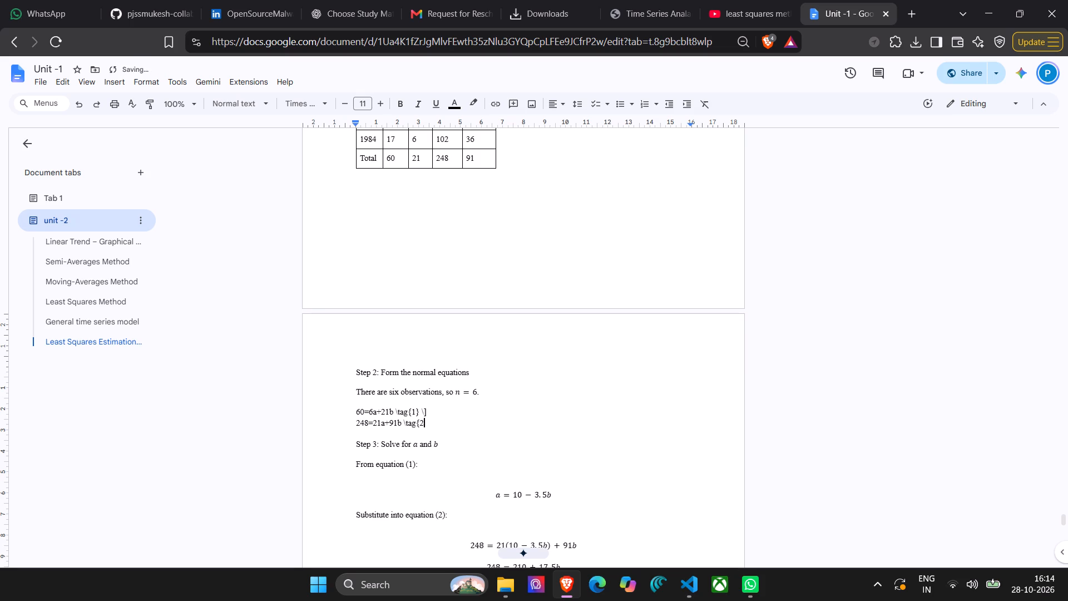
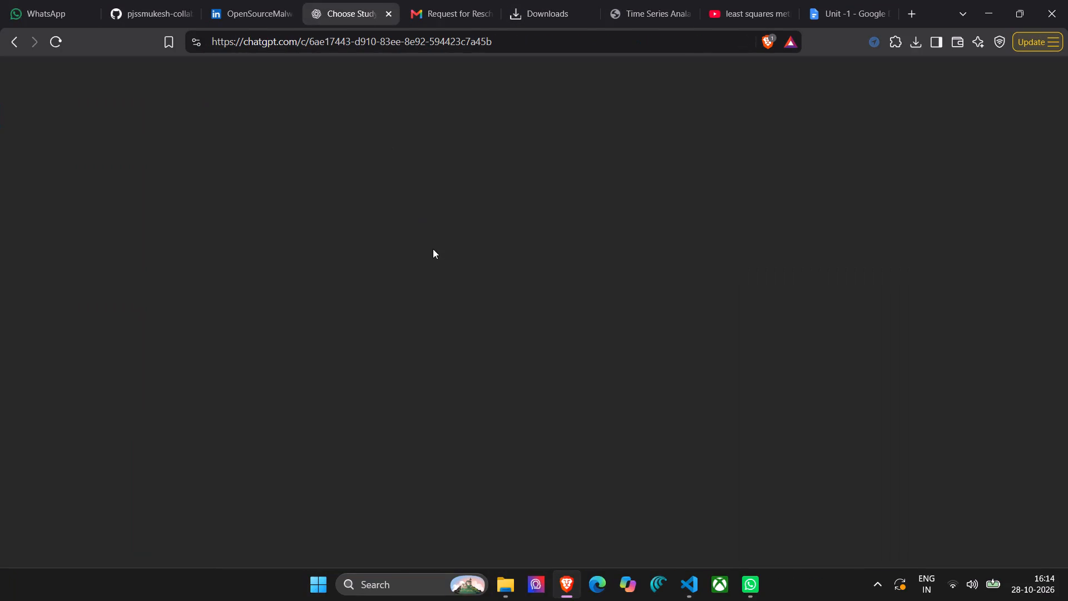
Check the equation numbering in the ChatGPT answer and, in the Google Docs notes, label 248=21a+91b as (2) and remove the raw tag after 60=6a+21b.
{"action": "scroll", "coordinate": [661, 356], "scroll_direction": "down", "scroll_amount": 6}
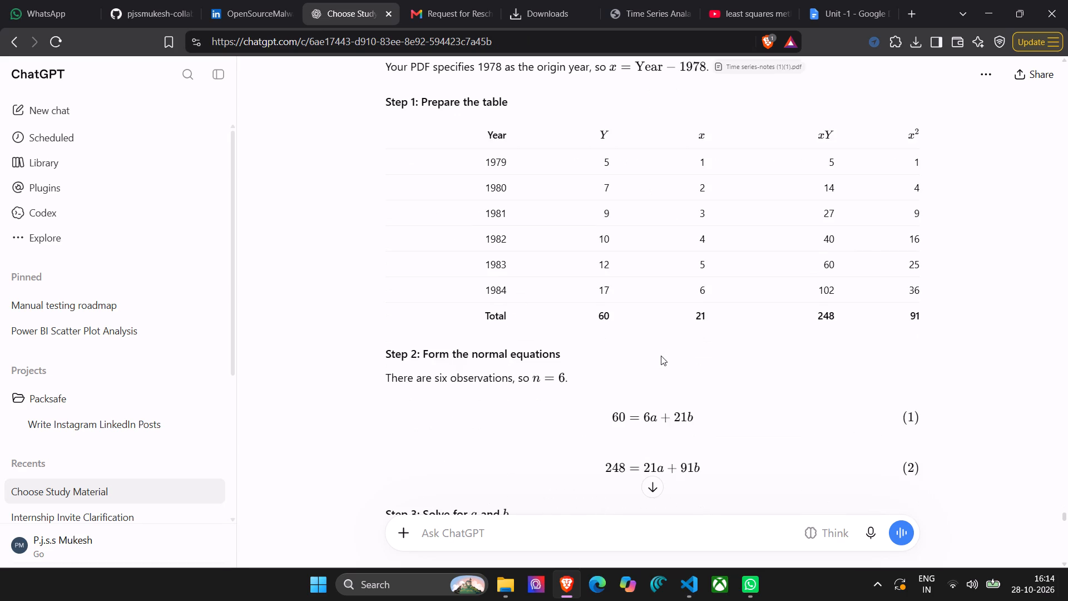
{"action": "scroll", "coordinate": [661, 356], "scroll_direction": "down", "scroll_amount": 1}
{"action": "left_click", "coordinate": [835, 1]}
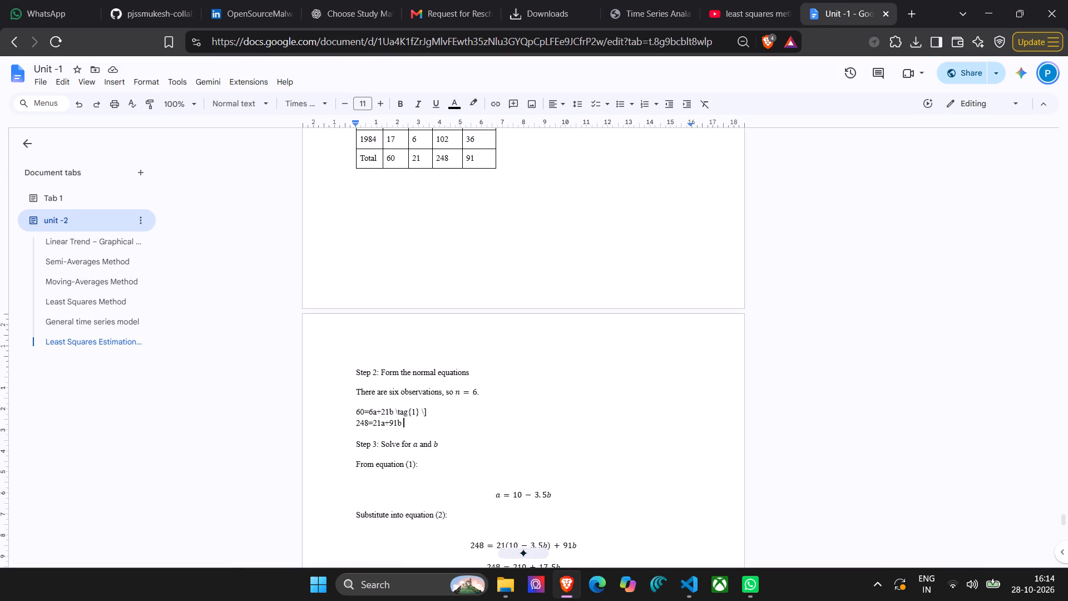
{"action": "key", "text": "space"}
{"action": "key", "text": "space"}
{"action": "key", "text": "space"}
Label the normal equation 248=21a+91b as (2).
{"action": "key", "text": "shift+parenleft"}
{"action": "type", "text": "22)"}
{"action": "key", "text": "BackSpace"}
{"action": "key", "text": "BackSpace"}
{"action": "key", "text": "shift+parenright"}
Delete the leftover LaTeX tag{1} code and closing bracket after the normal equation 60=6a+21b.
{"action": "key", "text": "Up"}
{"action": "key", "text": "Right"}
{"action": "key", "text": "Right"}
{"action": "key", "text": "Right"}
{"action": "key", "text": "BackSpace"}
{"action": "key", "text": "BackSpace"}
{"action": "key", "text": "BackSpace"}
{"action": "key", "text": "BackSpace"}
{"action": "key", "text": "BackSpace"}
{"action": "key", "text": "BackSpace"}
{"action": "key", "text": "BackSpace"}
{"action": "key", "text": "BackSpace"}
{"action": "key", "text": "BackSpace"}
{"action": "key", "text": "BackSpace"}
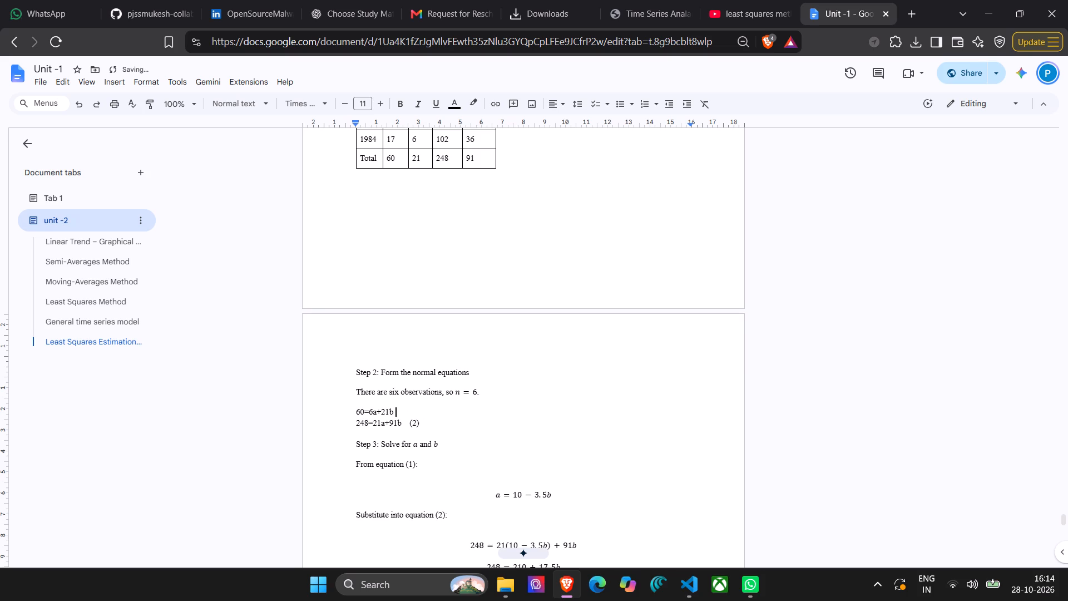
Label the equation 60=6a+21b as (1), spaced so the label lines up above the (2) on the line below.
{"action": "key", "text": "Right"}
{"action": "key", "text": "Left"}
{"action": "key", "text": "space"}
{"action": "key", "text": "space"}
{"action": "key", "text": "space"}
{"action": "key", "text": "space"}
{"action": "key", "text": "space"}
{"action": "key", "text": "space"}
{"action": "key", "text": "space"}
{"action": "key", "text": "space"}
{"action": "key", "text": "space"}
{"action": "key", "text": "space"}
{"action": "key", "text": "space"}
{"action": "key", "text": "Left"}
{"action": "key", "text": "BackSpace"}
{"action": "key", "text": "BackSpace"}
{"action": "type", "text": "(2"}
{"action": "key", "text": "BackSpace"}
{"action": "key", "text": "1"}
{"action": "key", "text": "shift+parenright"}
{"action": "key", "text": "Left"}
{"action": "key", "text": "Left"}
{"action": "key", "text": "Left"}
{"action": "key", "text": "BackSpace"}
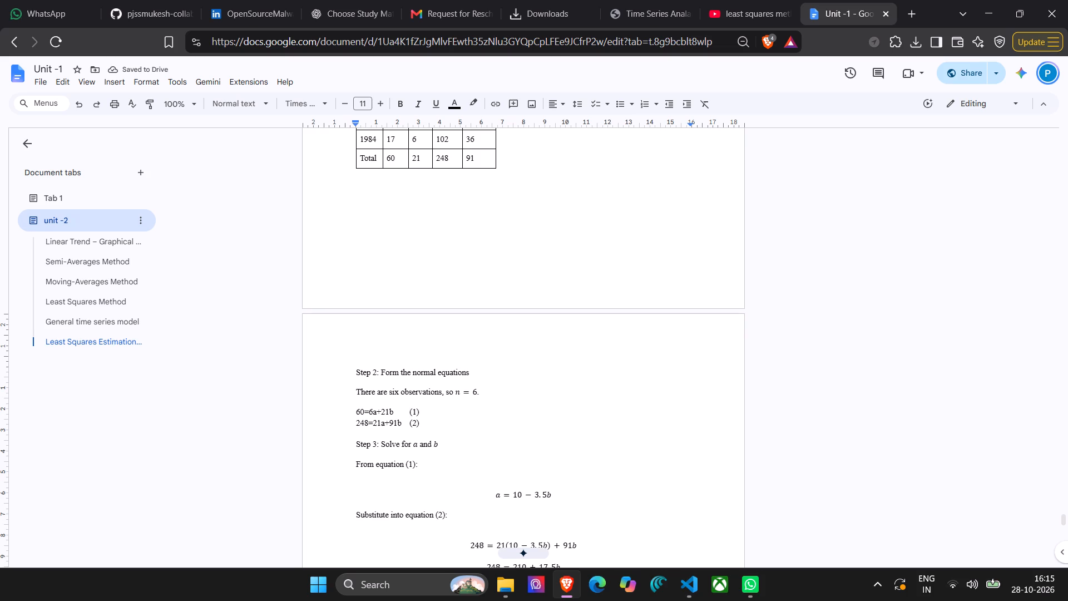
Delete the closing LaTeX brace and bracket code from the end of the b= fraction line in Step 3.
{"action": "scroll", "coordinate": [459, 444], "scroll_direction": "down", "scroll_amount": 2}
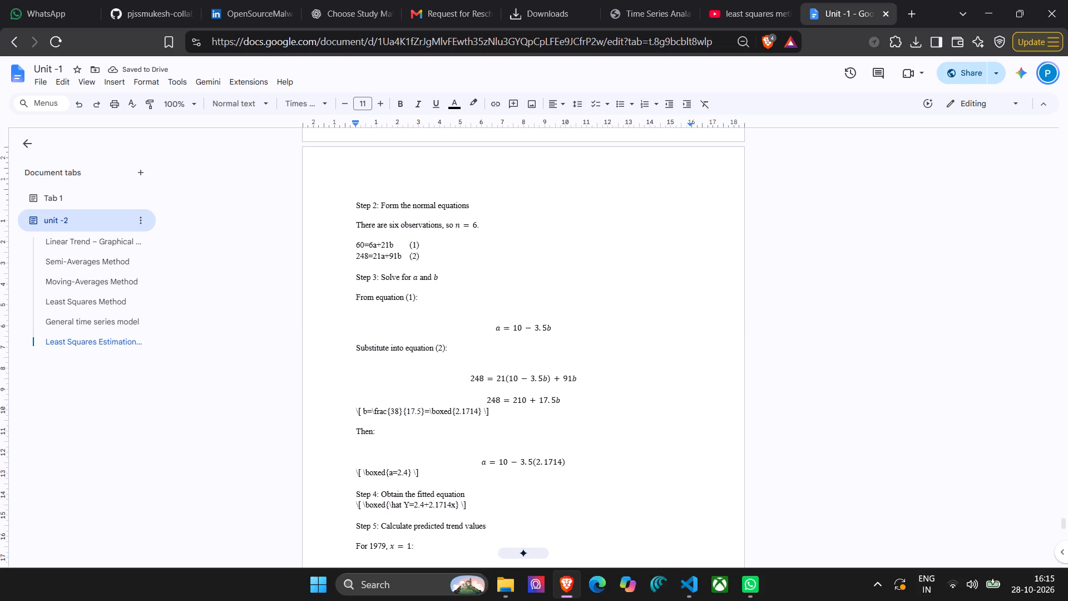
{"action": "left_click", "coordinate": [497, 412]}
{"action": "key", "text": "BackSpace"}
{"action": "key", "text": "BackSpace"}
{"action": "key", "text": "BackSpace"}
{"action": "key", "text": "BackSpace"}
Strip the fraction, boxed command and opening bracket code from the same line so it reads b=2.1714.
{"action": "key", "text": "Left"}
{"action": "key", "text": "Left"}
{"action": "key", "text": "Left"}
{"action": "key", "text": "Left"}
{"action": "key", "text": "Left"}
{"action": "key", "text": "Left"}
{"action": "key", "text": "Left"}
{"action": "key", "text": "Right"}
{"action": "key", "text": "Right"}
{"action": "key", "text": "Right"}
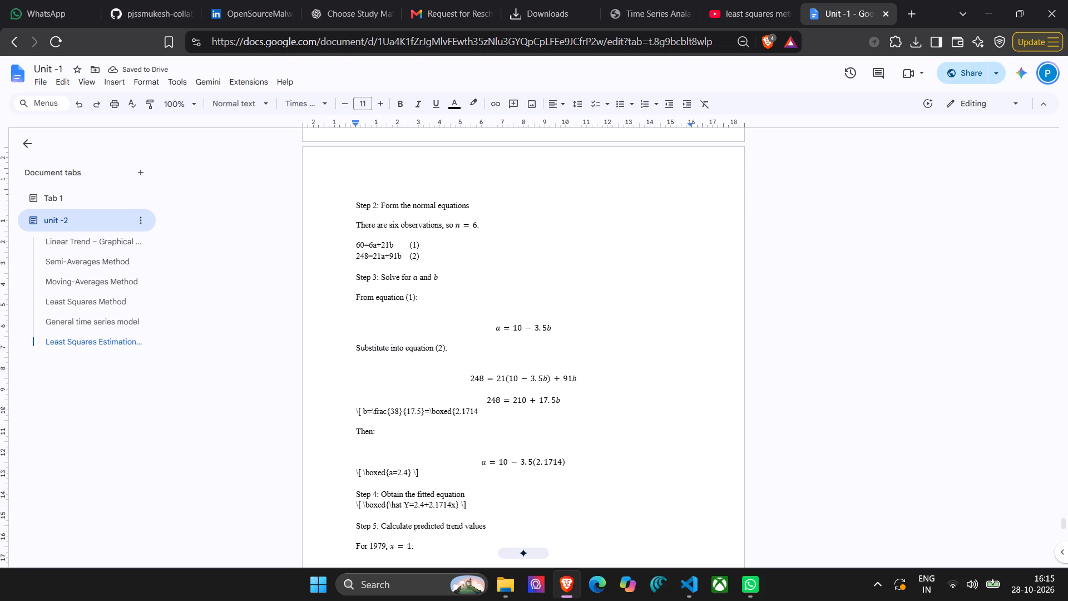
{"action": "key", "text": "Right"}
{"action": "key", "text": "Right"}
{"action": "key", "text": "Right"}
{"action": "key", "text": "Right"}
{"action": "key", "text": "Right"}
{"action": "key", "text": "Right"}
{"action": "key", "text": "Right"}
{"action": "key", "text": "Left"}
{"action": "key", "text": "Left"}
{"action": "key", "text": "Left"}
{"action": "key", "text": "Left"}
{"action": "key", "text": "Left"}
{"action": "key", "text": "Left"}
{"action": "key", "text": "Left"}
{"action": "key", "text": "Left"}
{"action": "key", "text": "Left"}
{"action": "key", "text": "Left"}
{"action": "key", "text": "Left"}
{"action": "key", "text": "Right"}
{"action": "key", "text": "Right"}
{"action": "key", "text": "BackSpace"}
{"action": "key", "text": "BackSpace"}
{"action": "key", "text": "BackSpace"}
{"action": "key", "text": "BackSpace"}
{"action": "key", "text": "BackSpace"}
{"action": "key", "text": "BackSpace"}
{"action": "key", "text": "BackSpace"}
{"action": "key", "text": "BackSpace"}
{"action": "key", "text": "BackSpace"}
{"action": "key", "text": "BackSpace"}
{"action": "key", "text": "BackSpace"}
{"action": "key", "text": "BackSpace"}
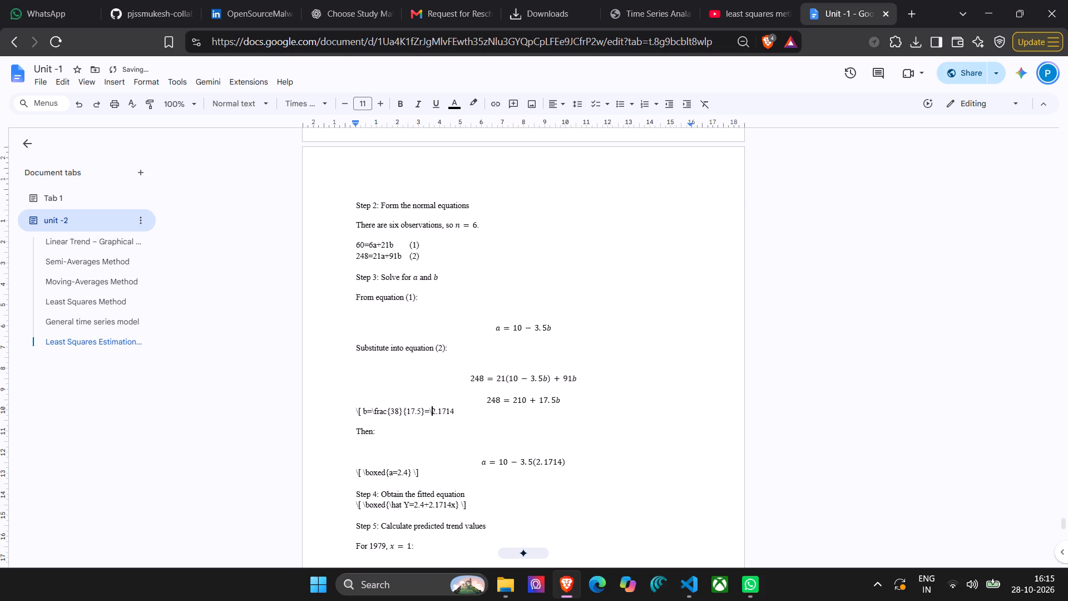
{"action": "key", "text": "BackSpace"}
{"action": "key", "text": "BackSpace"}
{"action": "key", "text": "BackSpace"}
{"action": "key", "text": "BackSpace"}
{"action": "key", "text": "BackSpace"}
{"action": "key", "text": "BackSpace"}
{"action": "key", "text": "BackSpace"}
{"action": "key", "text": "BackSpace"}
{"action": "key", "text": "BackSpace"}
{"action": "key", "text": "BackSpace"}
{"action": "key", "text": "BackSpace"}
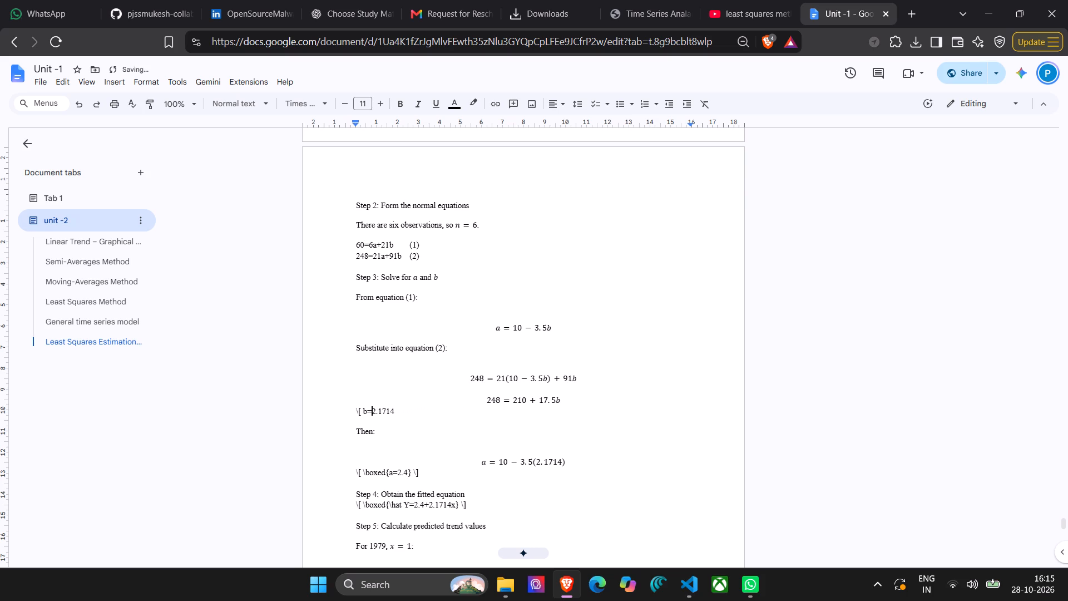
{"action": "key", "text": "Left"}
{"action": "key", "text": "Left"}
{"action": "key", "text": "Left"}
{"action": "key", "text": "BackSpace"}
{"action": "key", "text": "BackSpace"}
Indent the b=2.1714 line with tabs so it sits beneath the centred equation 248 = 210 + 17.5b.
{"action": "key", "text": "Tab"}
{"action": "key", "text": "Tab"}
{"action": "key", "text": "Tab"}
{"action": "key", "text": "Tab"}
{"action": "key", "text": "Tab"}
{"action": "key", "text": "Tab"}
{"action": "key", "text": "BackSpace"}
{"action": "key", "text": "BackSpace"}
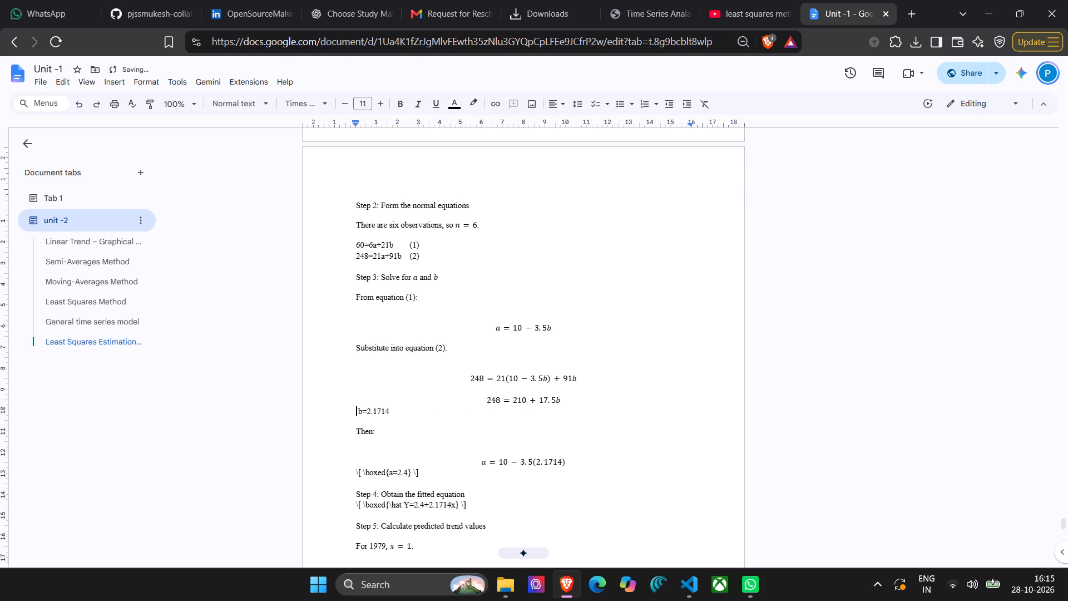
{"action": "key", "text": "Tab"}
{"action": "key", "text": "Tab"}
{"action": "key", "text": "Tab"}
{"action": "key", "text": "Tab"}
{"action": "key", "text": "Tab"}
Remove the blank lines above the centred equations in Step 3, from a = 10 − 3.5b through a = 10 − 3.5(2.1714).
{"action": "key", "text": "Up"}
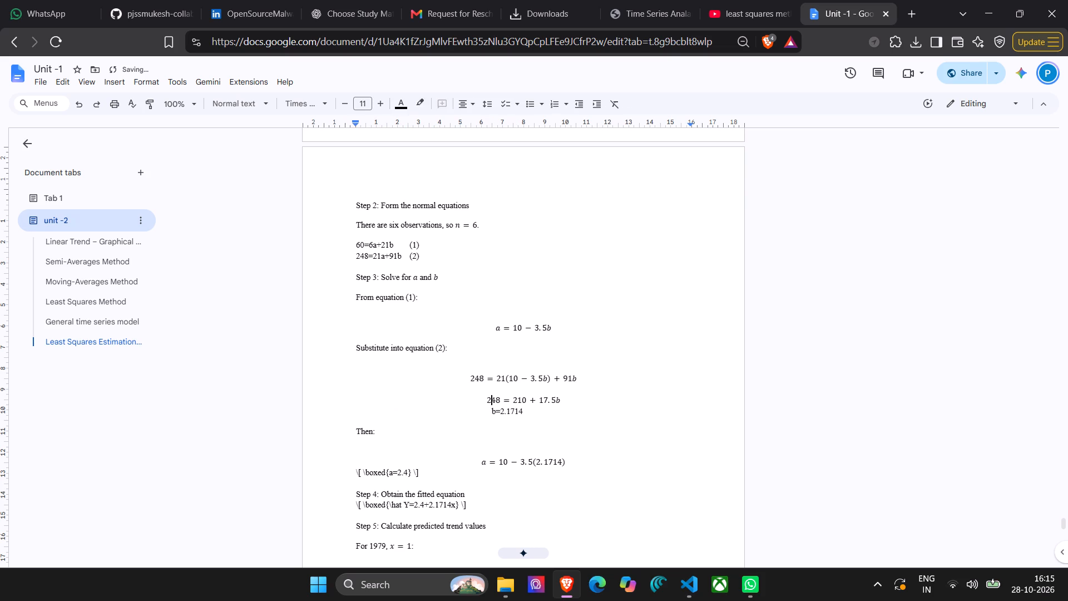
{"action": "key", "text": "Up"}
{"action": "key", "text": "BackSpace"}
{"action": "key", "text": "Up"}
{"action": "key", "text": "BackSpace"}
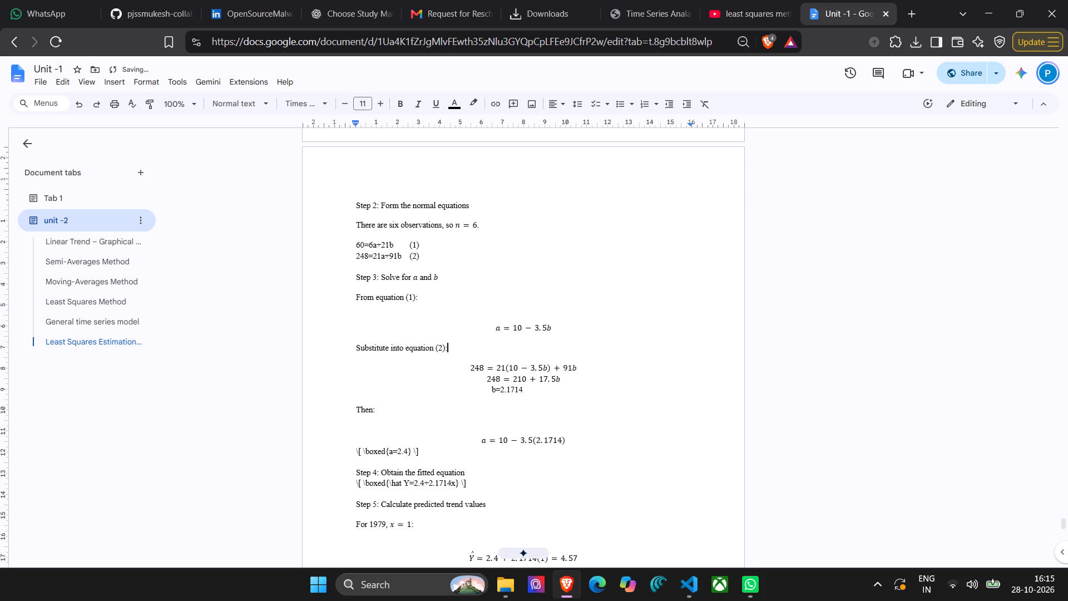
{"action": "key", "text": "Up"}
{"action": "key", "text": "Up"}
{"action": "key", "text": "BackSpace"}
{"action": "key", "text": "Down"}
{"action": "key", "text": "Down"}
{"action": "key", "text": "Down"}
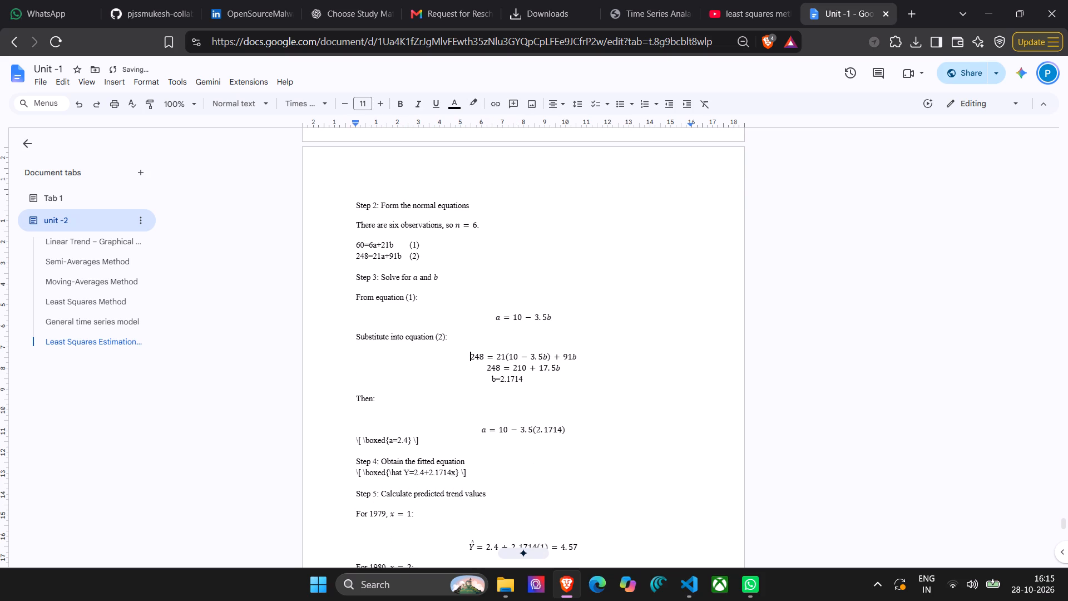
{"action": "key", "text": "Down"}
{"action": "key", "text": "Down"}
{"action": "key", "text": "Down"}
{"action": "key", "text": "Down"}
{"action": "key", "text": "BackSpace"}
Delete the closing LaTeX brace and bracket code from the end of the boxed a=2.4 line in Step 3.
{"action": "key", "text": "Down"}
{"action": "key", "text": "Down"}
{"action": "key", "text": "Right"}
{"action": "key", "text": "Right"}
{"action": "key", "text": "Right"}
{"action": "key", "text": "Right"}
{"action": "key", "text": "Right"}
{"action": "key", "text": "Right"}
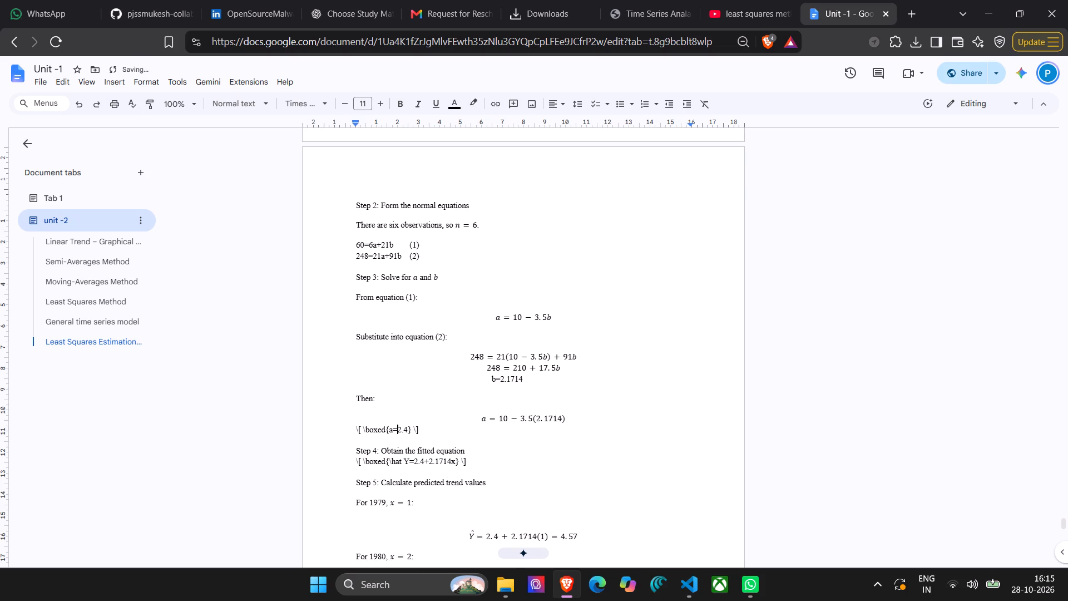
{"action": "key", "text": "Right"}
{"action": "key", "text": "Right"}
{"action": "key", "text": "Right"}
{"action": "key", "text": "Right"}
{"action": "key", "text": "Right"}
{"action": "key", "text": "Right"}
{"action": "key", "text": "Right"}
{"action": "key", "text": "BackSpace"}
{"action": "key", "text": "BackSpace"}
{"action": "key", "text": "BackSpace"}
{"action": "key", "text": "BackSpace"}
Strip the opening bracket, boxed command and brace from the same line so it reads a=2.4.
{"action": "key", "text": "Left"}
{"action": "key", "text": "Left"}
{"action": "key", "text": "Left"}
{"action": "key", "text": "Left"}
{"action": "key", "text": "Left"}
{"action": "key", "text": "BackSpace"}
{"action": "key", "text": "BackSpace"}
{"action": "key", "text": "BackSpace"}
{"action": "key", "text": "BackSpace"}
{"action": "key", "text": "BackSpace"}
{"action": "key", "text": "BackSpace"}
{"action": "key", "text": "BackSpace"}
{"action": "key", "text": "BackSpace"}
{"action": "key", "text": "BackSpace"}
{"action": "key", "text": "BackSpace"}
{"action": "type", "text": "11"}
{"action": "key", "text": "BackSpace"}
{"action": "key", "text": "BackSpace"}
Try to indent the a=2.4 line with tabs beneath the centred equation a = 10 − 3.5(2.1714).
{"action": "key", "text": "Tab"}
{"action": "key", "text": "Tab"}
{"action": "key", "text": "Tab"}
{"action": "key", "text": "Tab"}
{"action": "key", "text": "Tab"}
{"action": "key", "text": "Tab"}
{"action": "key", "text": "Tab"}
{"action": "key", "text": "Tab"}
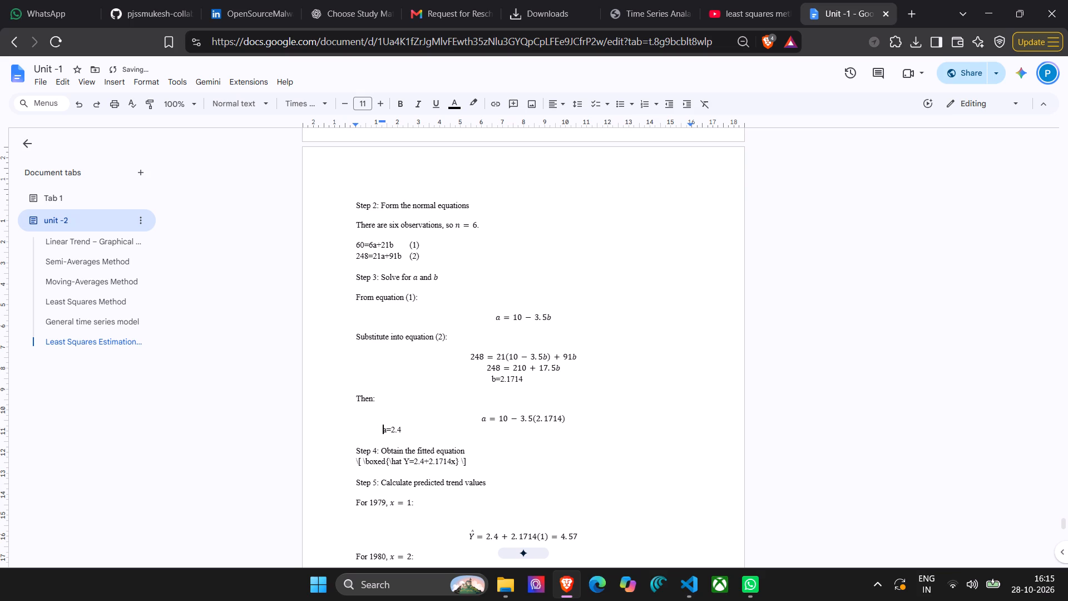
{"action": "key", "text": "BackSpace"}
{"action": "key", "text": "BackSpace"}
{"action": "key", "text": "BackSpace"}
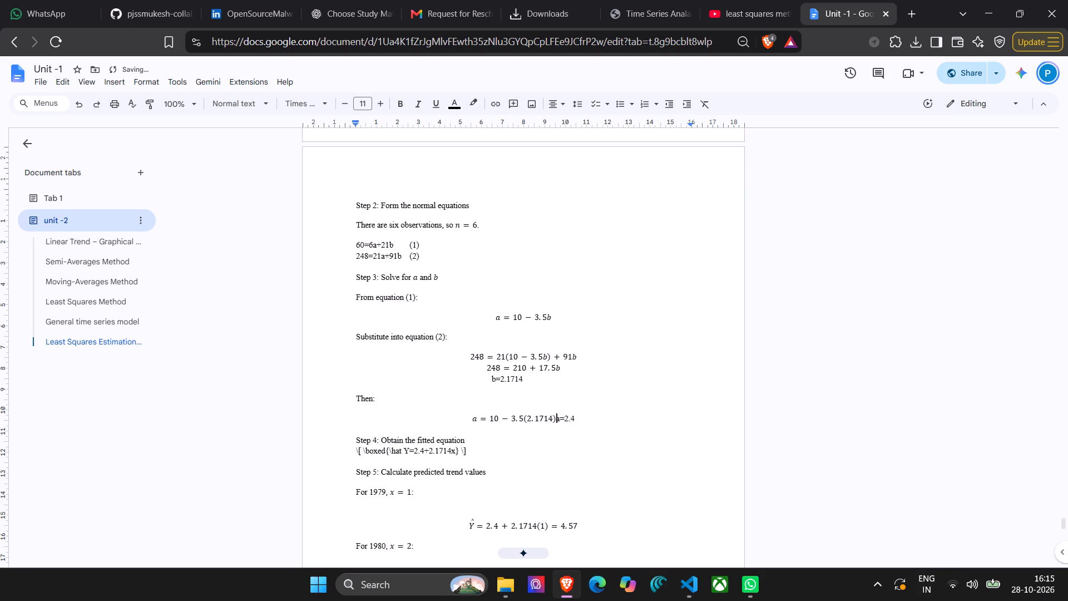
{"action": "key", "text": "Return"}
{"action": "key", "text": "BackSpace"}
Indent the a=2.4 line with tabs and spaces so it starts directly beneath the centred equation a = 10 − 3.5(2.1714).
{"action": "key", "text": "Tab"}
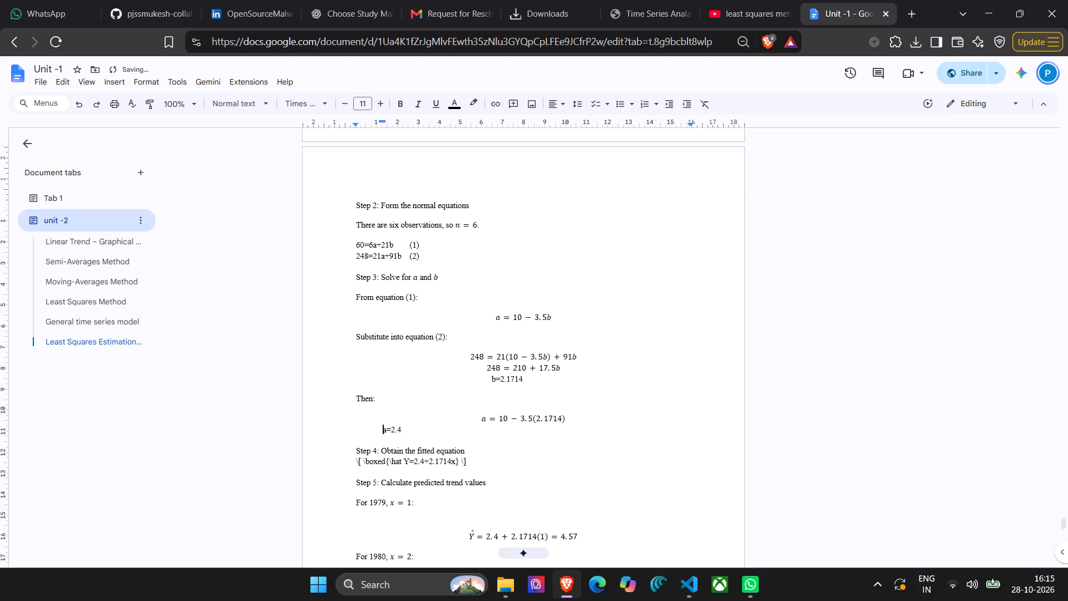
{"action": "key", "text": "Tab"}
{"action": "key", "text": "Tab"}
{"action": "key", "text": "Tab"}
{"action": "key", "text": "Tab"}
{"action": "key", "text": "BackSpace"}
{"action": "key", "text": "space"}
{"action": "key", "text": "space"}
{"action": "key", "text": "space"}
{"action": "key", "text": "space"}
{"action": "key", "text": "space"}
{"action": "key", "text": "space"}
{"action": "key", "text": "BackSpace"}
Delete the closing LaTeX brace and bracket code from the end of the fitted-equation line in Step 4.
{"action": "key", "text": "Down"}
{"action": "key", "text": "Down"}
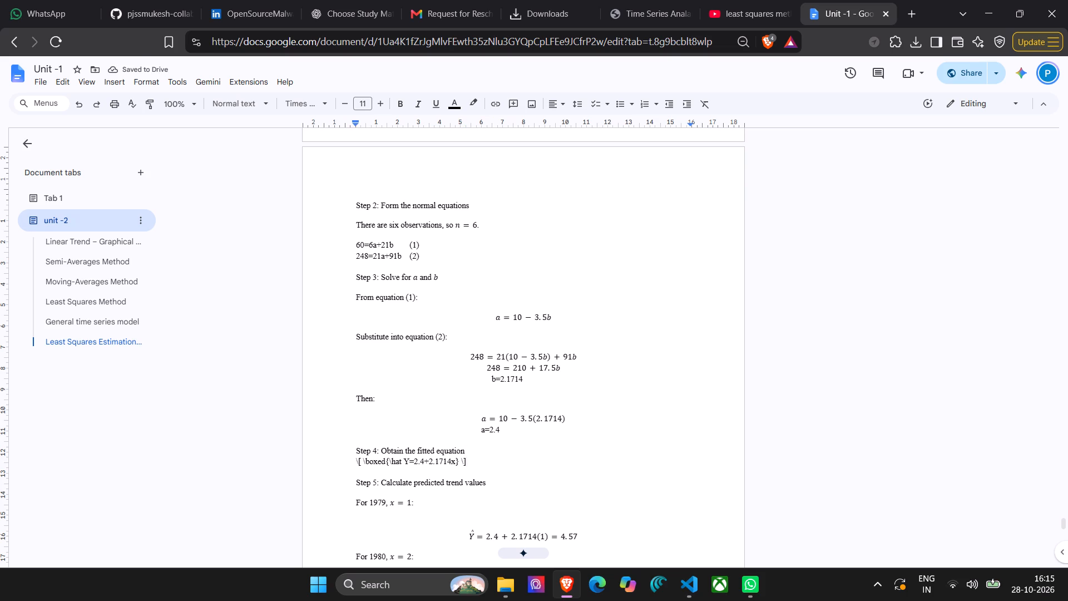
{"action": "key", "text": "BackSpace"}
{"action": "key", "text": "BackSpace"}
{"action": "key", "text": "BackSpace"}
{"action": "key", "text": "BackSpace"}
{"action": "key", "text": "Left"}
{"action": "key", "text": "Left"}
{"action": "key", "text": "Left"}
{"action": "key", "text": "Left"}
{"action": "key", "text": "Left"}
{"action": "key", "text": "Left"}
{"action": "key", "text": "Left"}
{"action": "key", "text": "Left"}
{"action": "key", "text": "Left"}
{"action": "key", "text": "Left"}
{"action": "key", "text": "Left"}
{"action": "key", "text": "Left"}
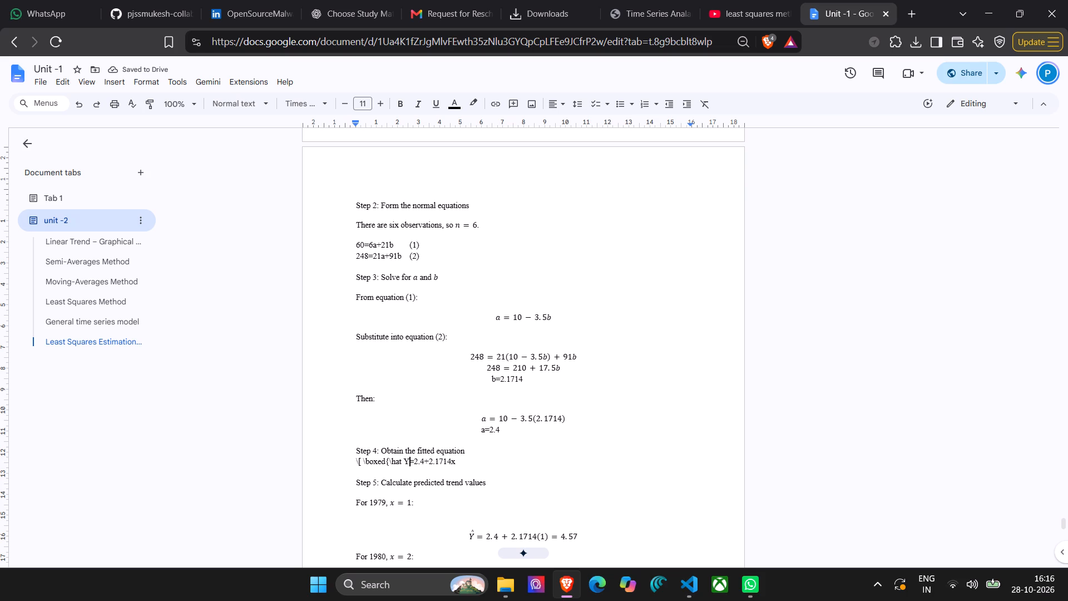
Replace the LaTeX fitted-equation line in Step 4 with a copy of the 1979 equation Ŷ = 2.4 + 2.1714(1) = 4.57 from Step 5.
{"action": "scroll", "coordinate": [566, 392], "scroll_direction": "down", "scroll_amount": 1}
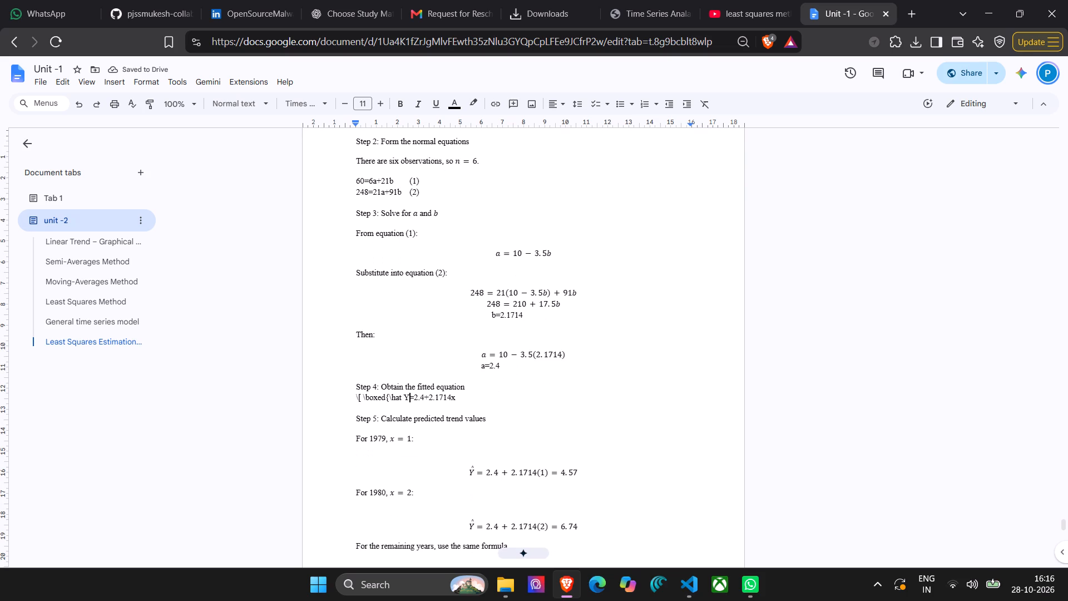
{"action": "left_click", "coordinate": [464, 469]}
{"action": "left_click_drag", "start_coordinate": [465, 469], "coordinate": [493, 469]}
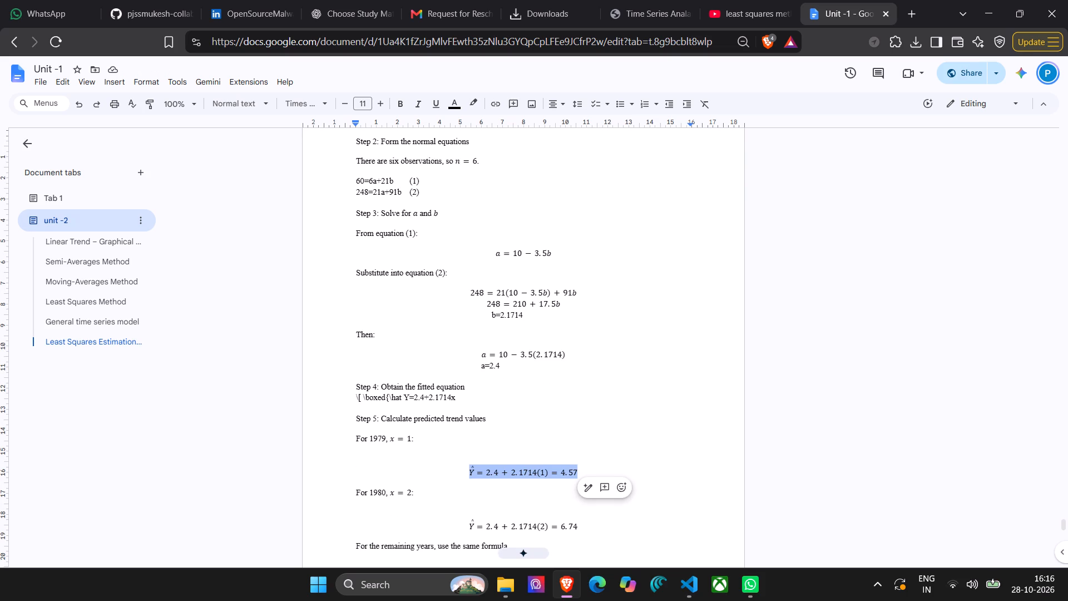
{"action": "left_click_drag", "start_coordinate": [493, 469], "coordinate": [540, 468]}
{"action": "left_click", "coordinate": [540, 469]}
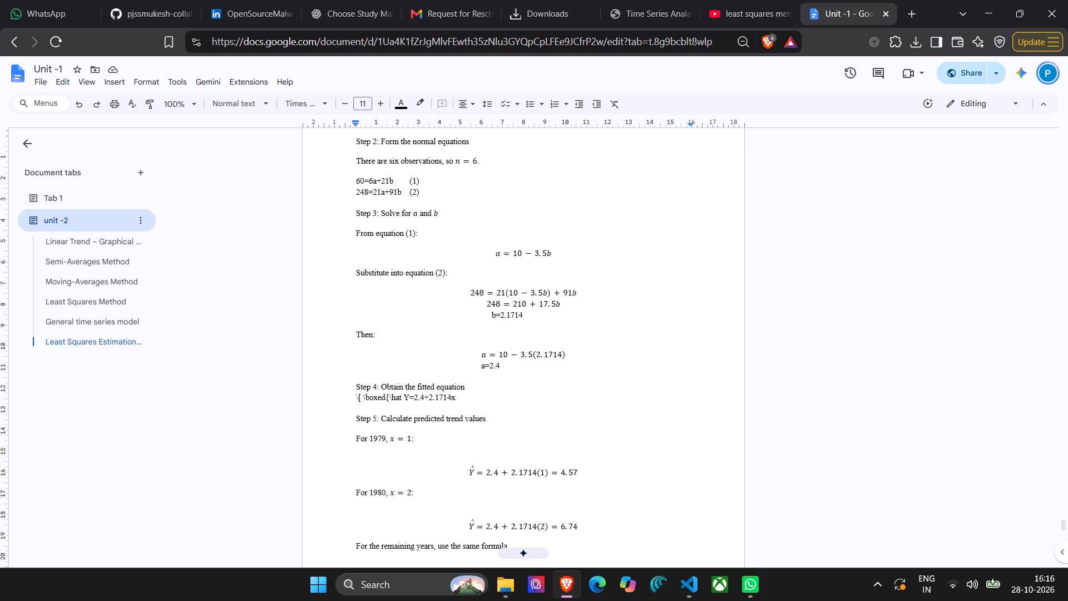
{"action": "left_click", "coordinate": [541, 471]}
{"action": "left_click", "coordinate": [533, 472]}
{"action": "left_click", "coordinate": [542, 471]}
{"action": "left_click_drag", "start_coordinate": [535, 471], "coordinate": [468, 475]}
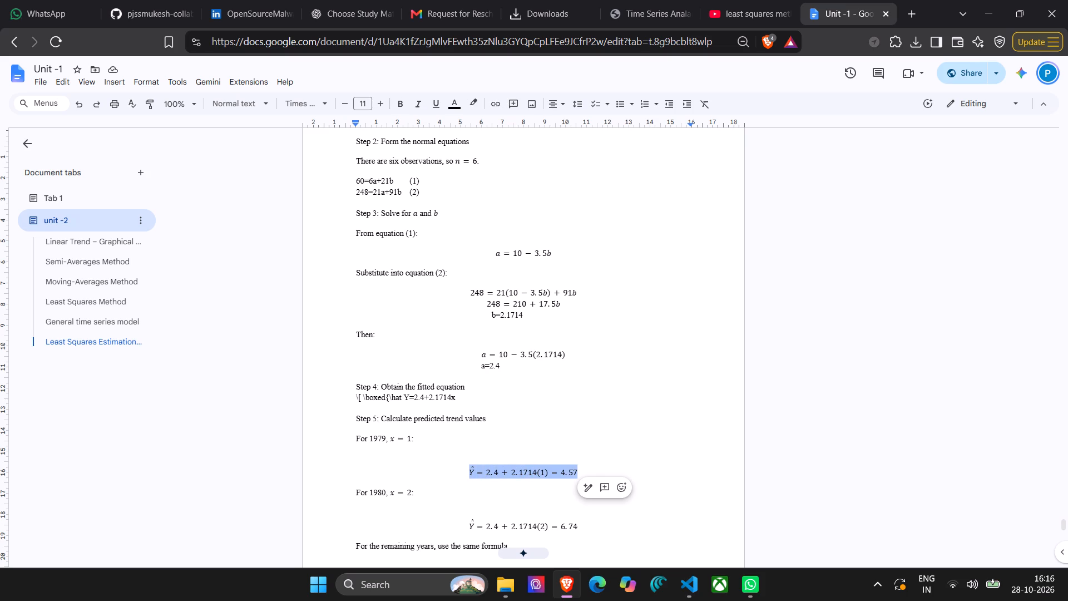
{"action": "key", "text": "ctrl+c"}
{"action": "left_click", "coordinate": [441, 395]}
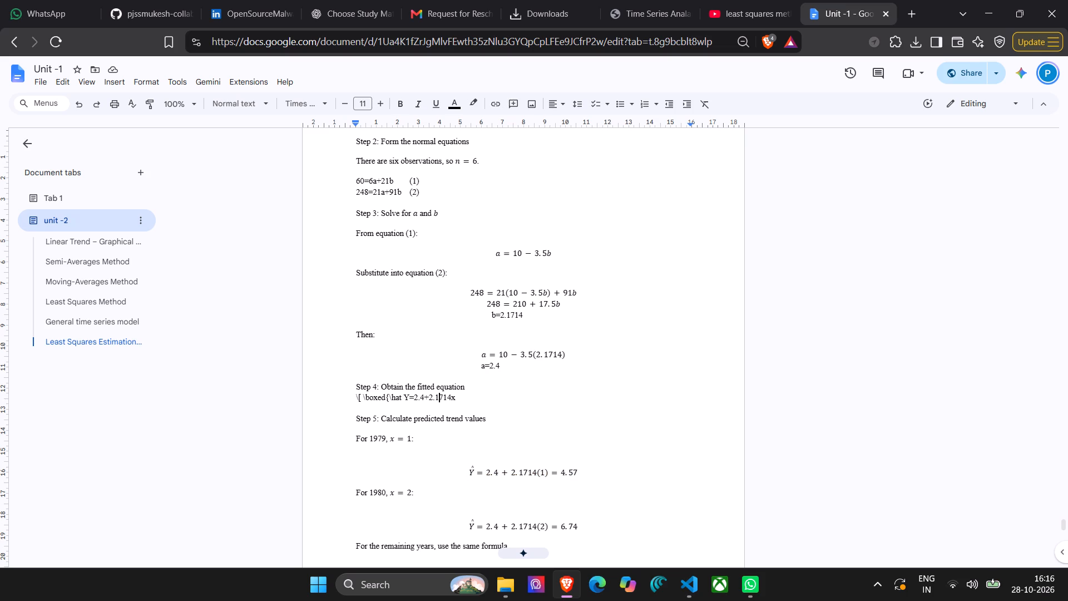
{"action": "left_click_drag", "start_coordinate": [462, 395], "coordinate": [334, 402]}
{"action": "key", "text": "ctrl+v"}
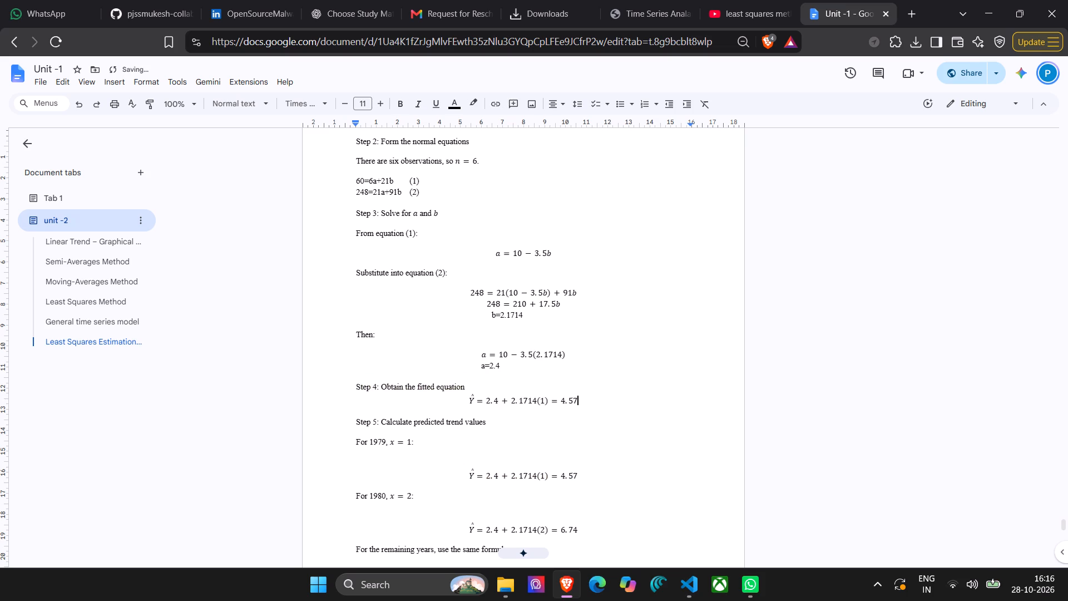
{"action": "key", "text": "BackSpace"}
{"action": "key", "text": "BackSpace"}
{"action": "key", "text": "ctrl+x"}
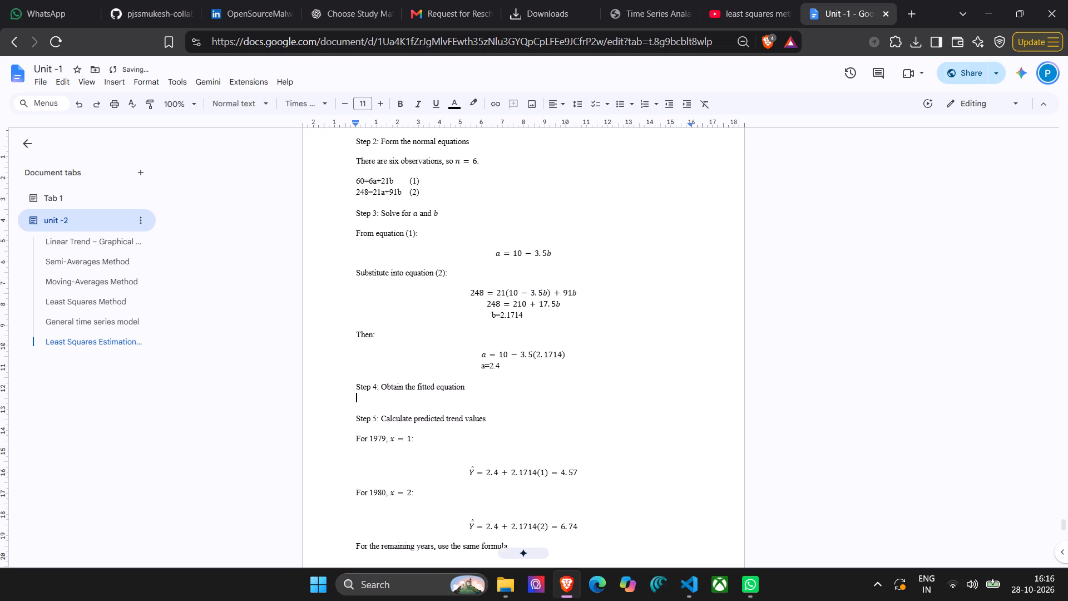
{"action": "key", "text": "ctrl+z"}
Edit the copied equation in Step 4 so it reads Ŷ = 2.4 + 2.1714x.
{"action": "key", "text": "Left"}
{"action": "key", "text": "BackSpace"}
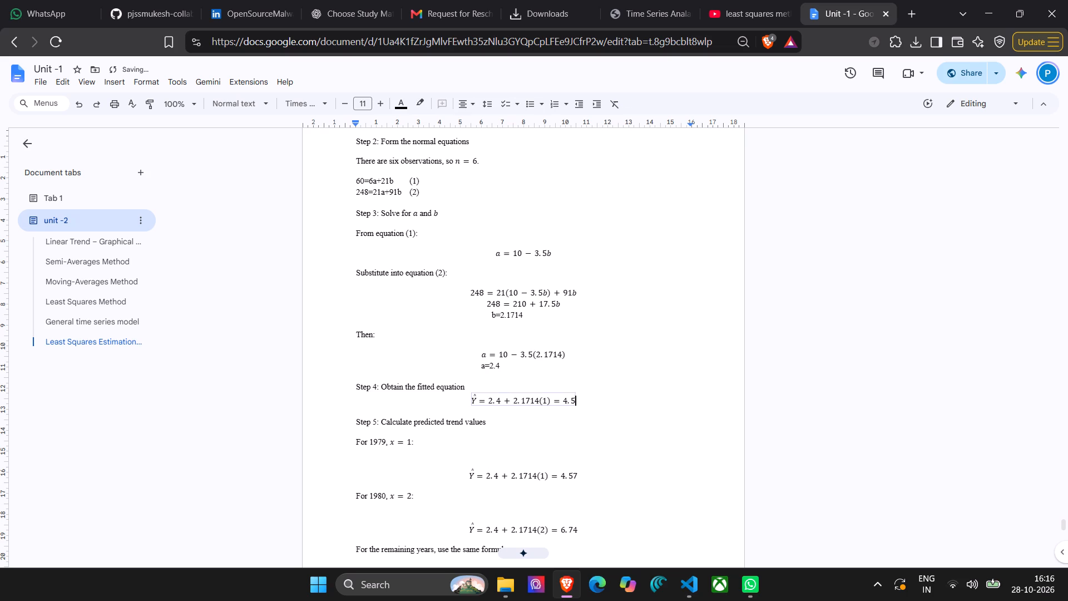
{"action": "key", "text": "BackSpace"}
{"action": "key", "text": "BackSpace"}
{"action": "key", "text": "BackSpace"}
{"action": "key", "text": "BackSpace"}
{"action": "key", "text": "BackSpace"}
{"action": "key", "text": "BackSpace"}
{"action": "key", "text": "BackSpace"}
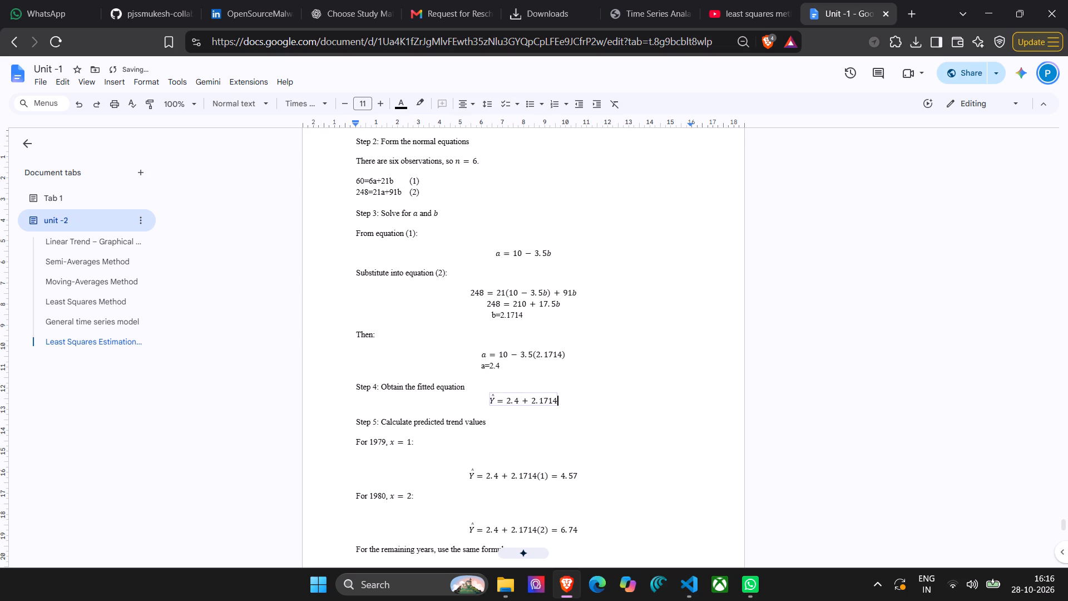
{"action": "key", "text": "shift+x"}
{"action": "key", "text": "BackSpace"}
{"action": "key", "text": "x"}
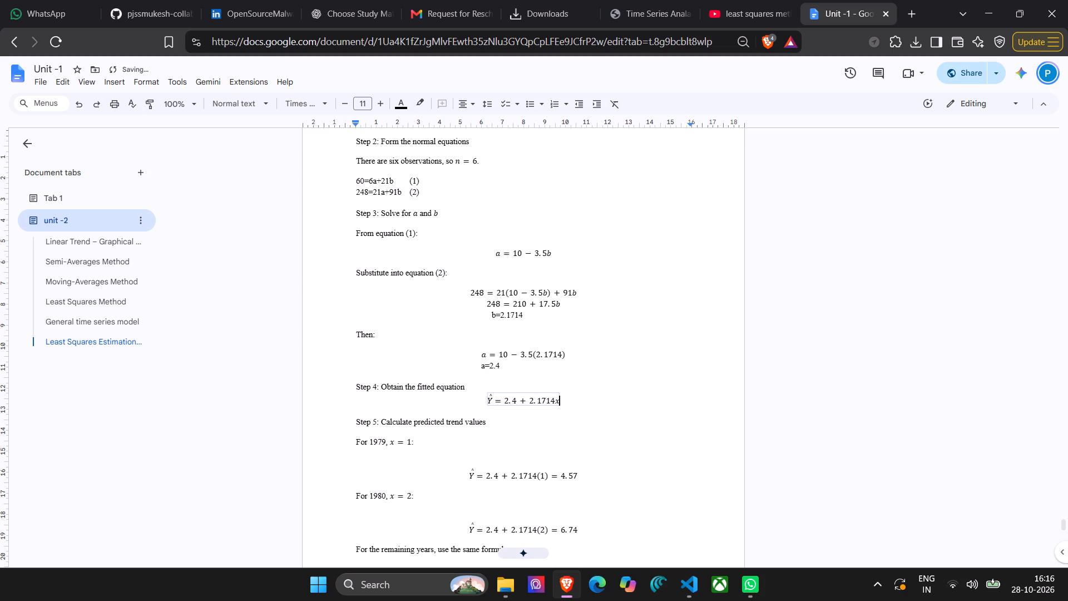
Delete the worked 1979 and 1980 trend calculations, including their equations, from Step 5.
{"action": "scroll", "coordinate": [551, 506], "scroll_direction": "down", "scroll_amount": 1}
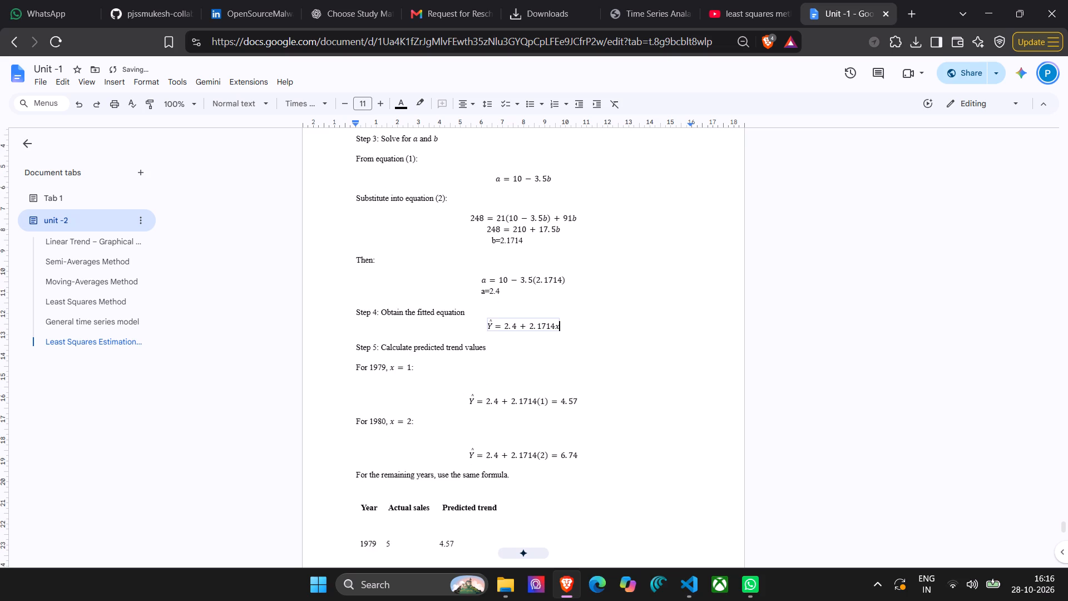
{"action": "scroll", "coordinate": [551, 506], "scroll_direction": "down", "scroll_amount": 4}
{"action": "scroll", "coordinate": [551, 506], "scroll_direction": "up", "scroll_amount": 3}
{"action": "left_click_drag", "start_coordinate": [352, 285], "coordinate": [513, 339]}
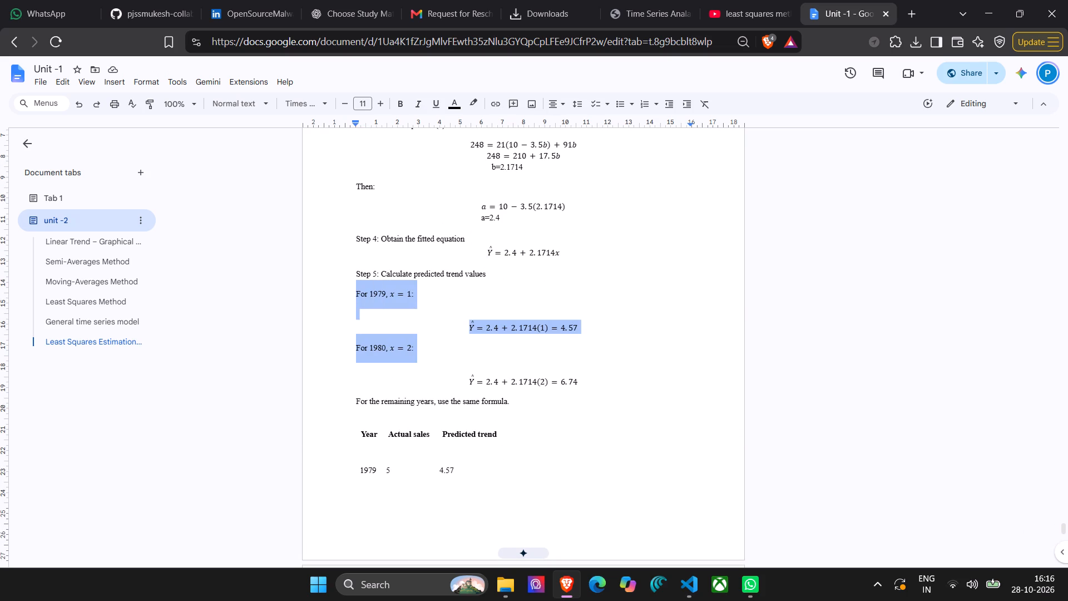
{"action": "left_click_drag", "start_coordinate": [513, 339], "coordinate": [598, 380]}
{"action": "key", "text": "BackSpace"}
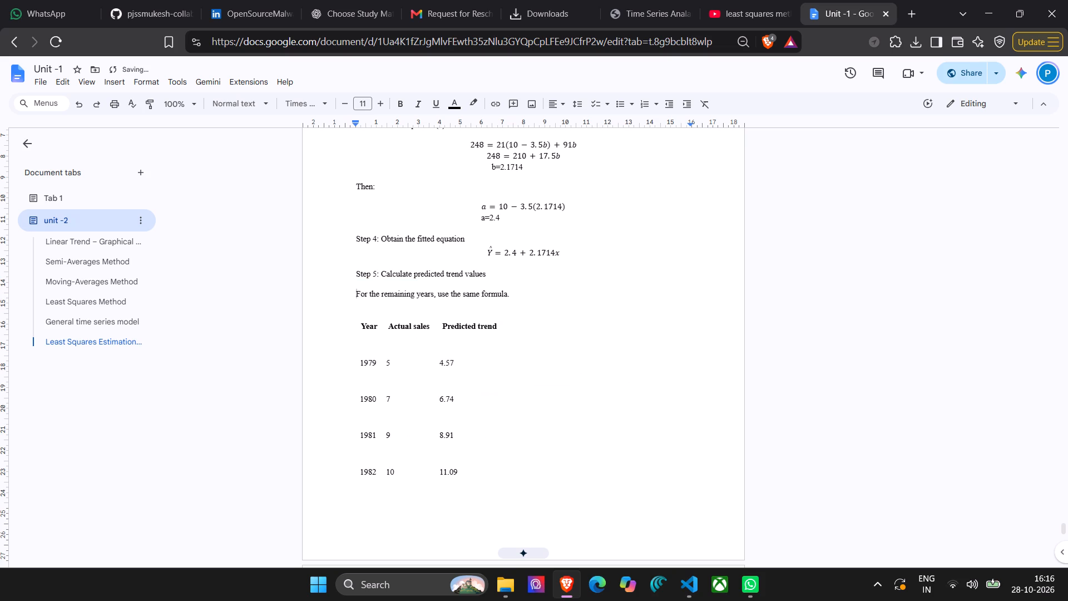
Remove the space before paragraphs throughout the Year, Actual sales and Predicted trend table, from the header row through 1984.
{"action": "key", "text": "Down"}
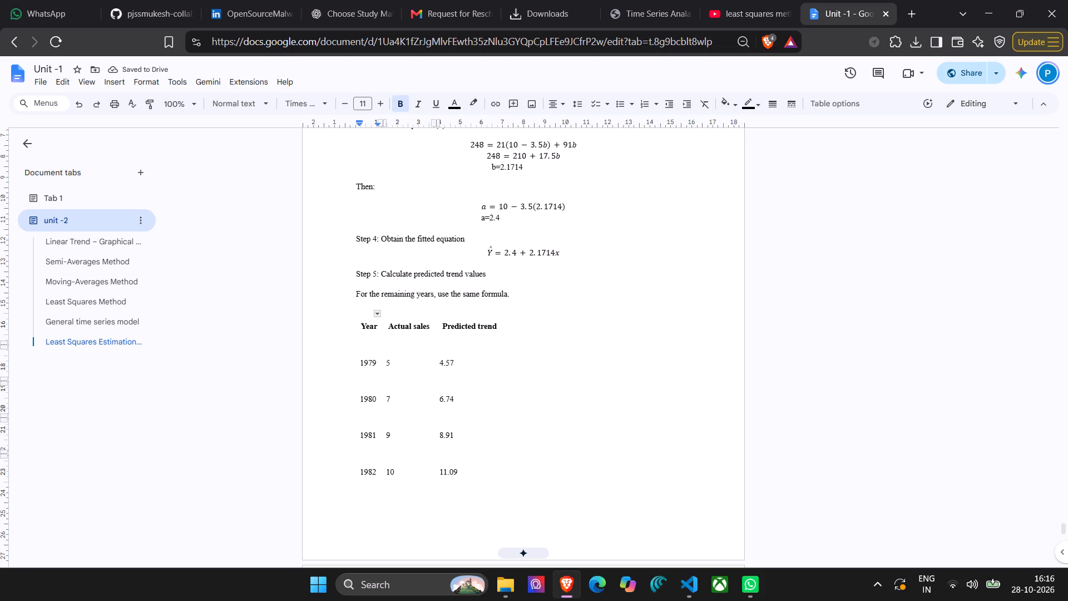
{"action": "left_click_drag", "start_coordinate": [360, 322], "coordinate": [407, 422]}
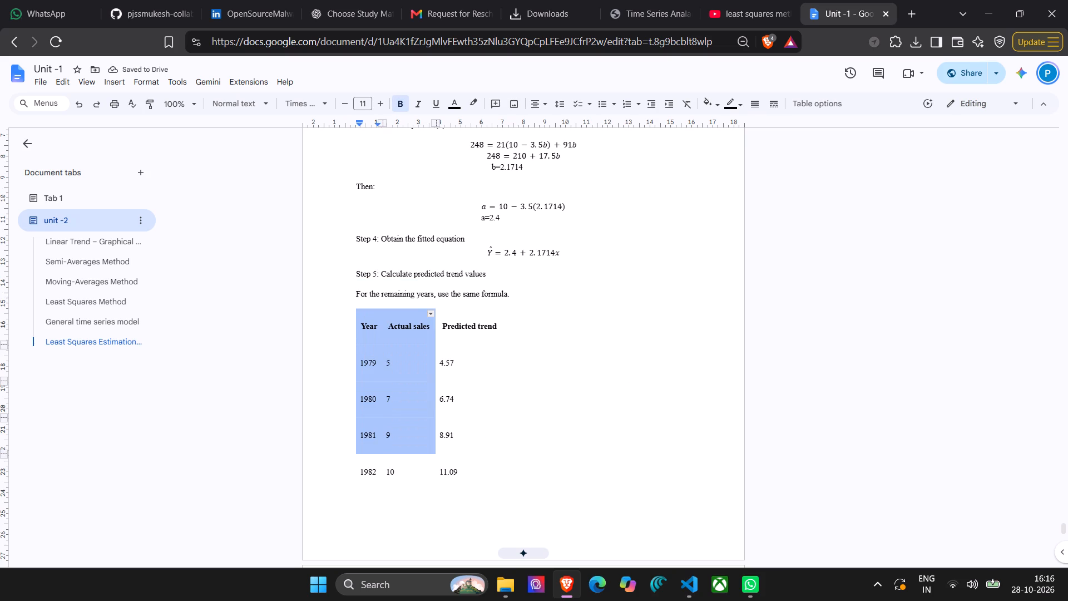
{"action": "left_click_drag", "start_coordinate": [407, 422], "coordinate": [486, 600]}
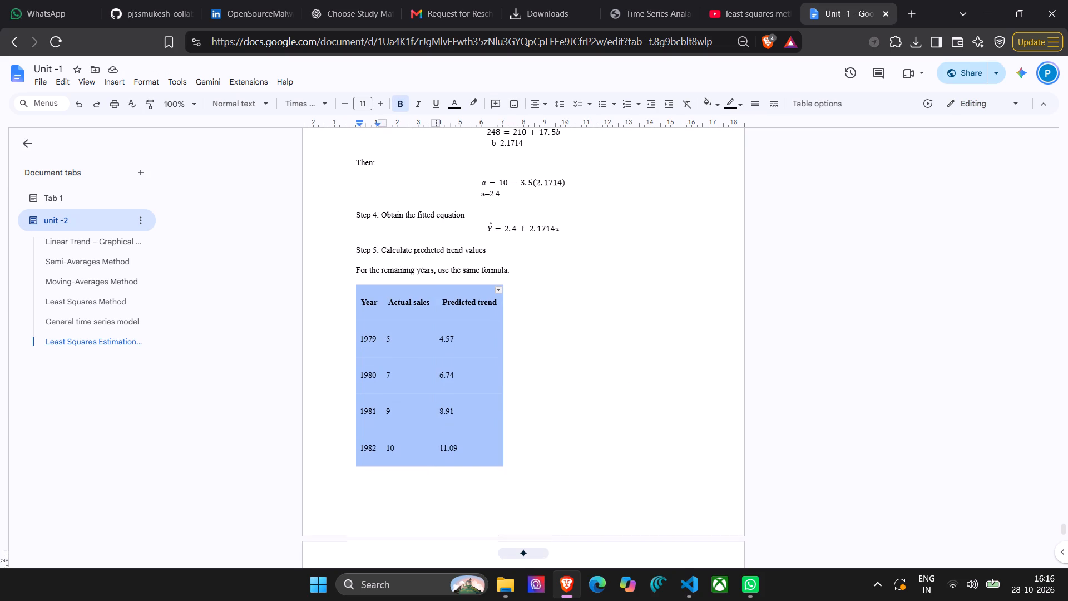
{"action": "left_click_drag", "start_coordinate": [486, 600], "coordinate": [461, 264]}
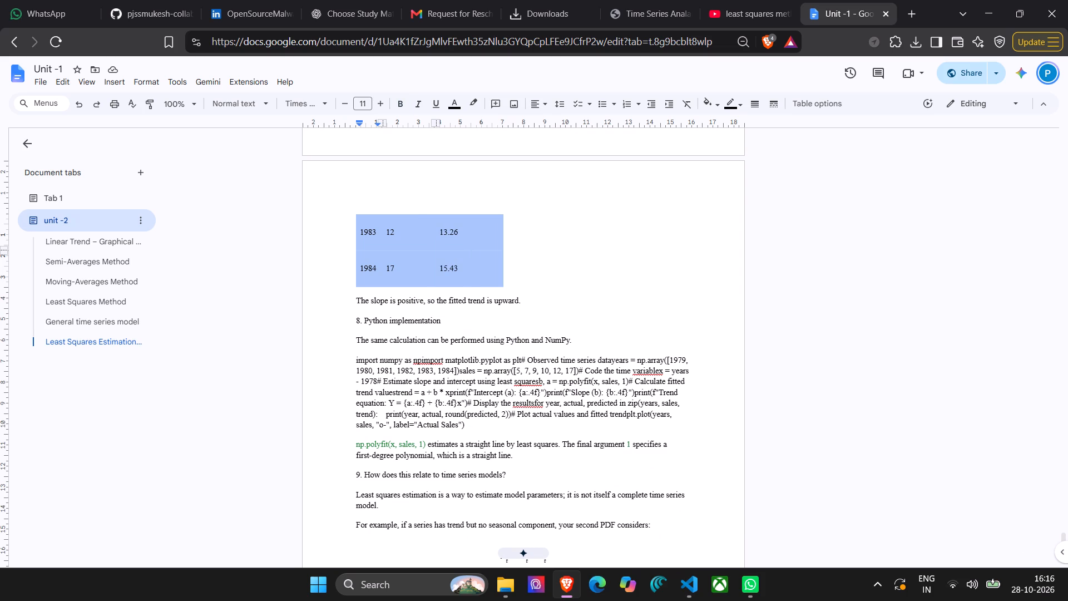
{"action": "left_click", "coordinate": [557, 102]}
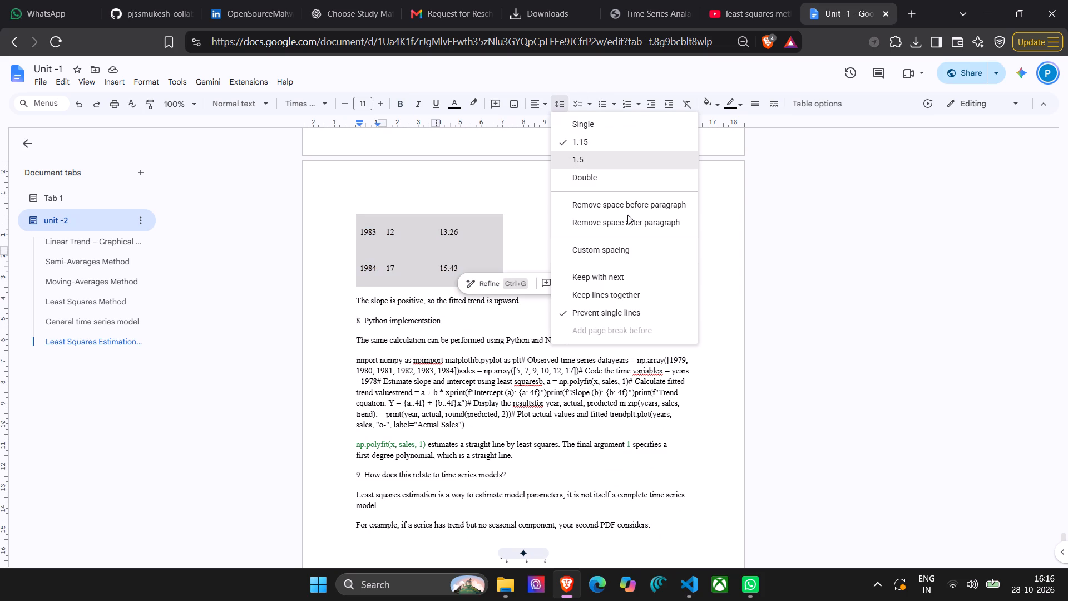
{"action": "left_click", "coordinate": [634, 209]}
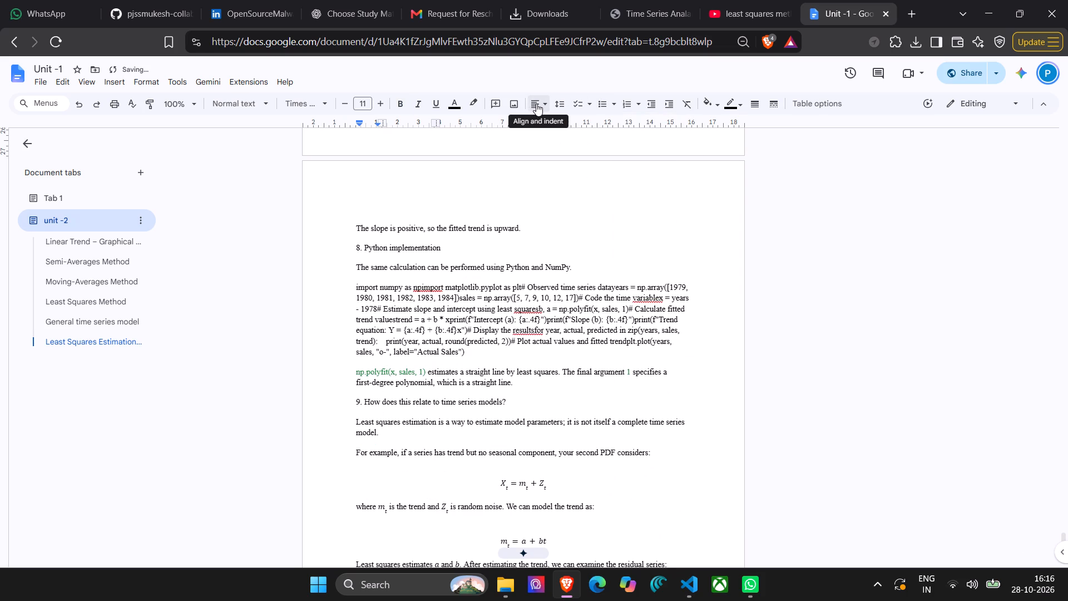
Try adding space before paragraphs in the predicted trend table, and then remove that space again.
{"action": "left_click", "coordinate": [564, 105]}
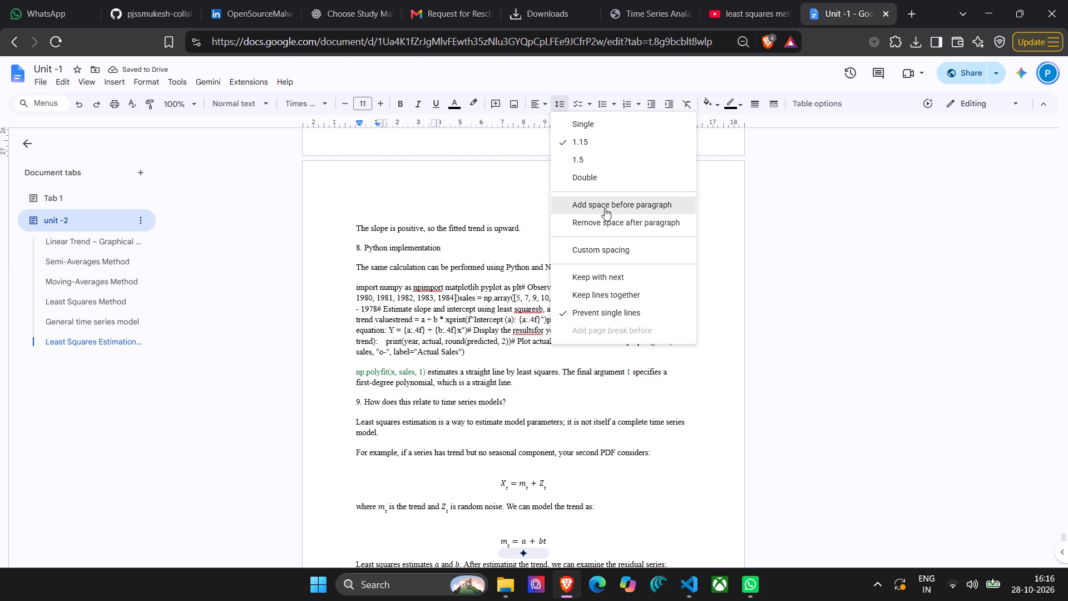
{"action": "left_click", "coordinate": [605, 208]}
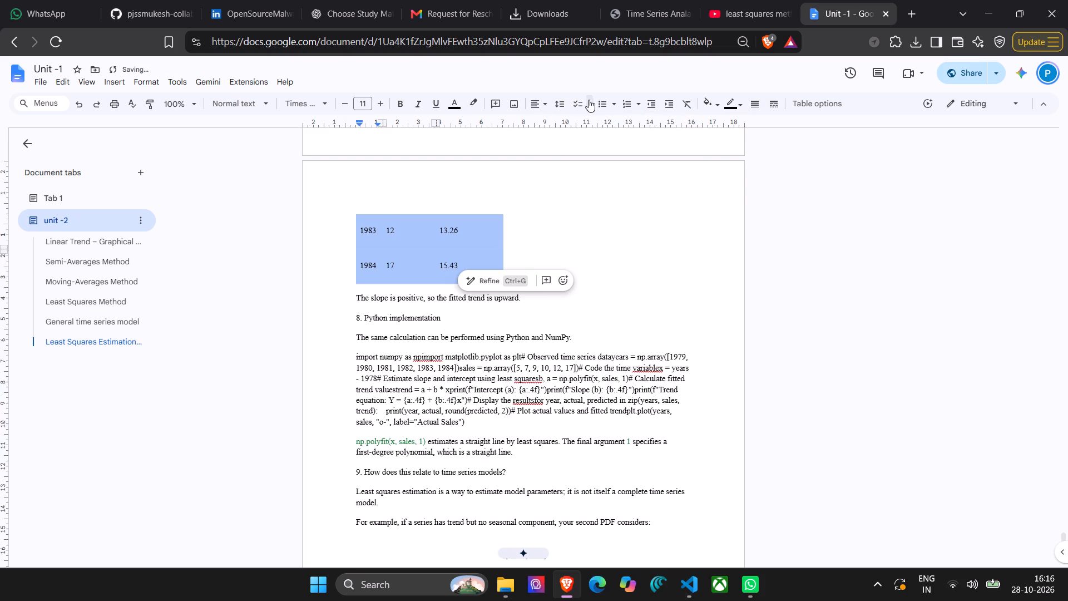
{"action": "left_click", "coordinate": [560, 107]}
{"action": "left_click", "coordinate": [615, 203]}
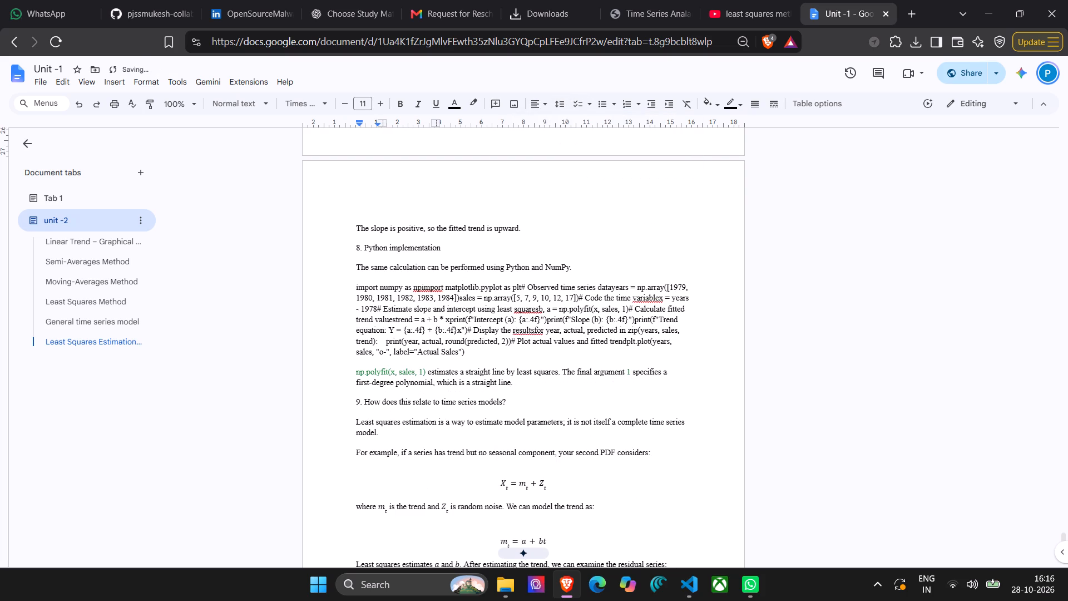
Remove the space after paragraphs throughout the Year, Actual sales and Predicted trend table.
{"action": "left_click", "coordinate": [561, 103]}
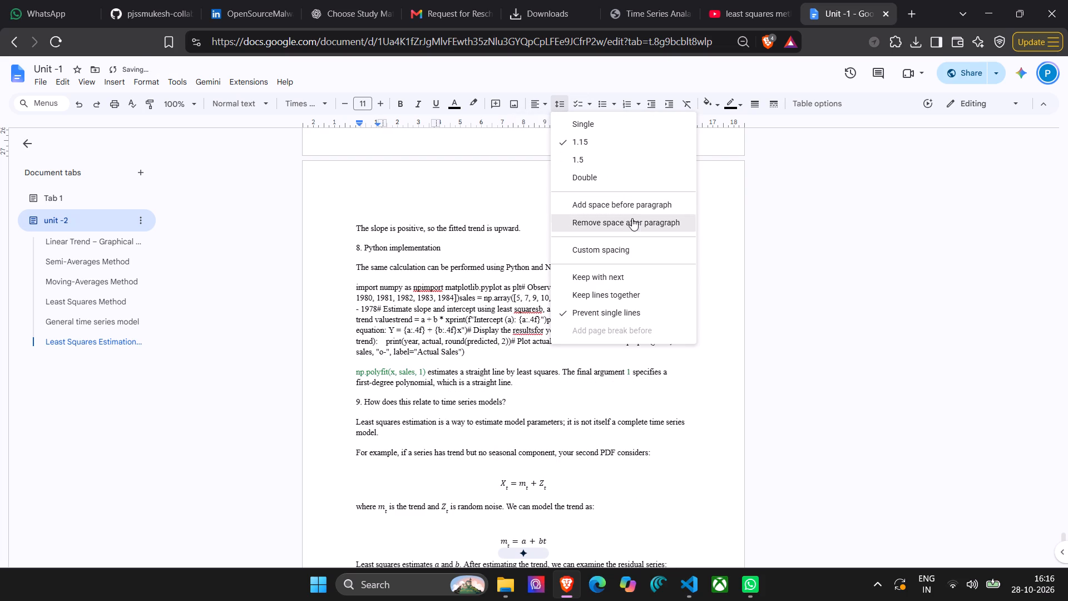
{"action": "left_click", "coordinate": [633, 222]}
Set the border width of the Year, Actual sales and Predicted trend table to 1pt.
{"action": "left_click", "coordinate": [755, 107]}
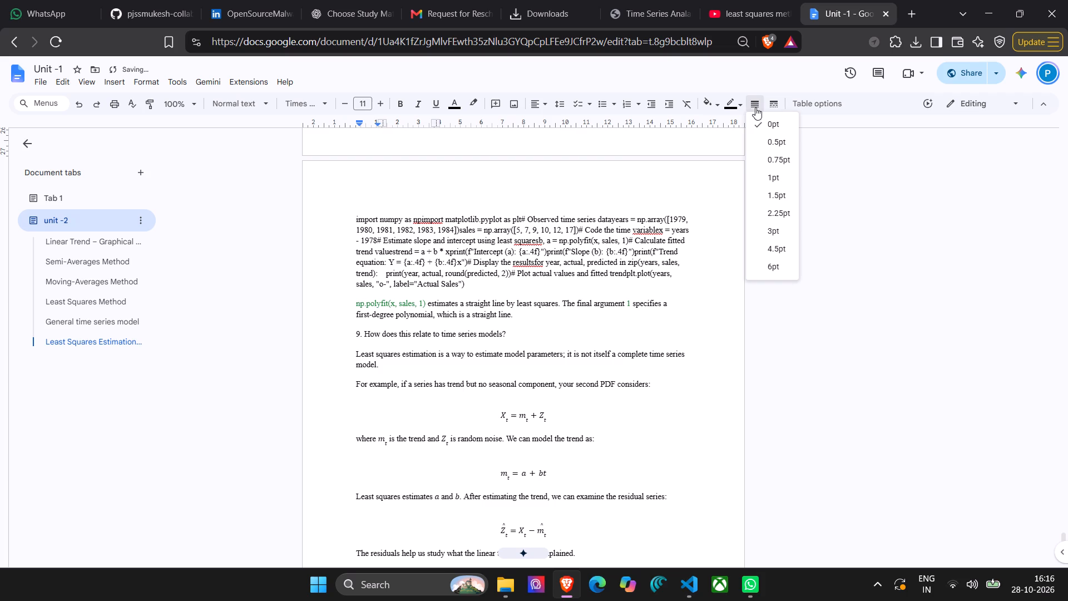
{"action": "left_click", "coordinate": [789, 175]}
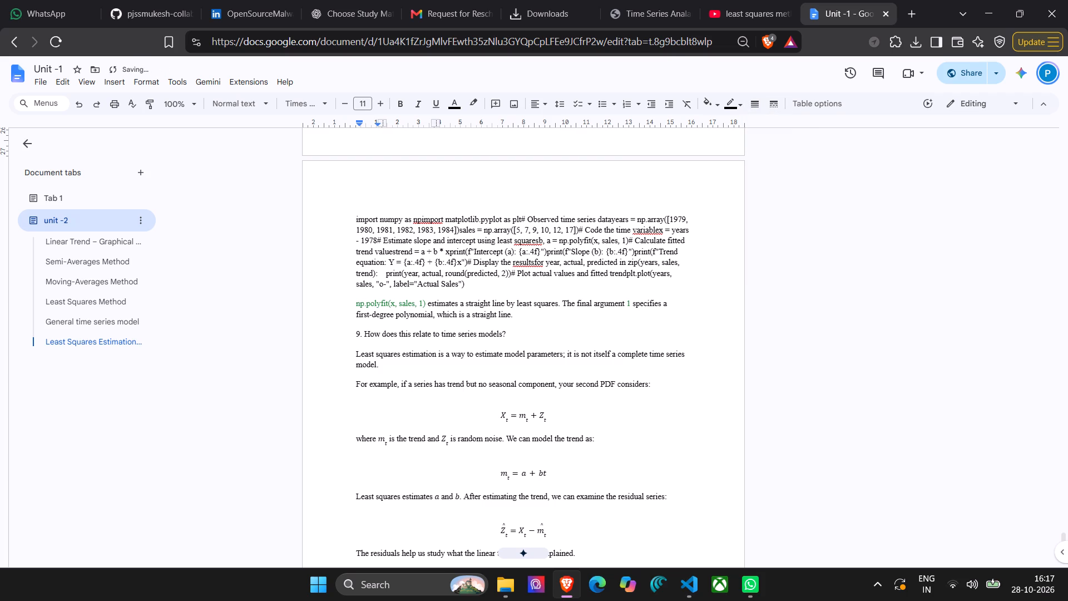
Delete the Python code block and the np.polyfit explanation below it from section 8.
{"action": "left_click_drag", "start_coordinate": [499, 290], "coordinate": [340, 216]}
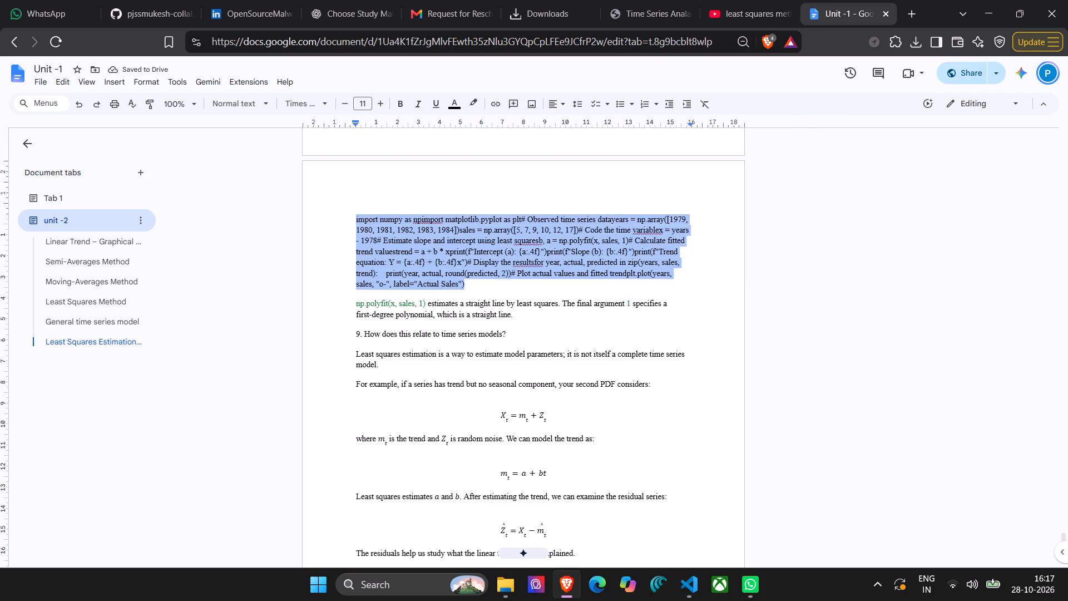
{"action": "left_click_drag", "start_coordinate": [520, 319], "coordinate": [323, 228]}
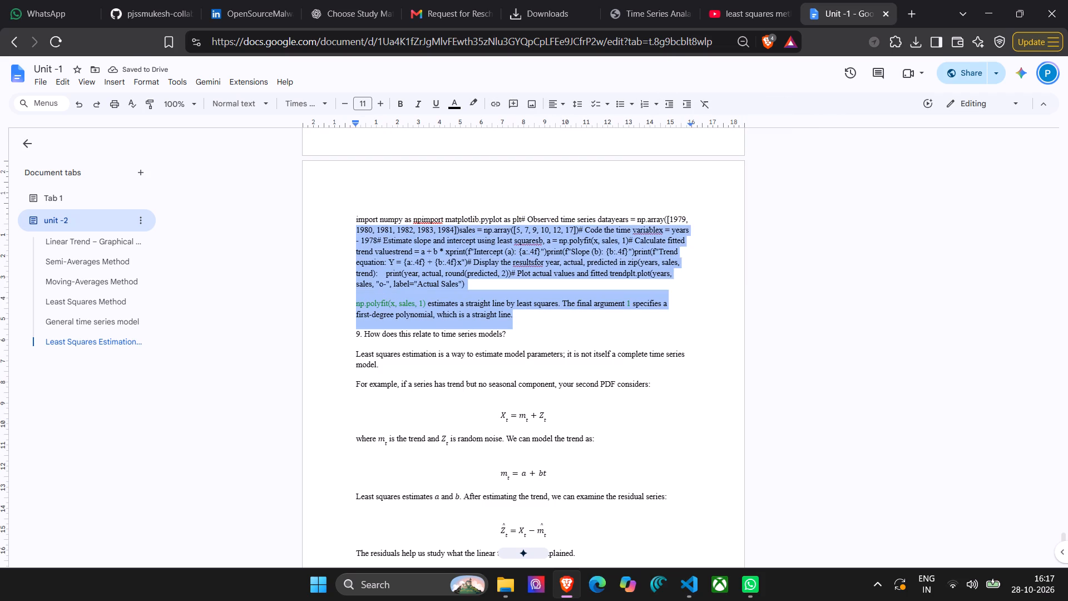
{"action": "left_click_drag", "start_coordinate": [323, 228], "coordinate": [325, 224]}
{"action": "key", "text": "backslash"}
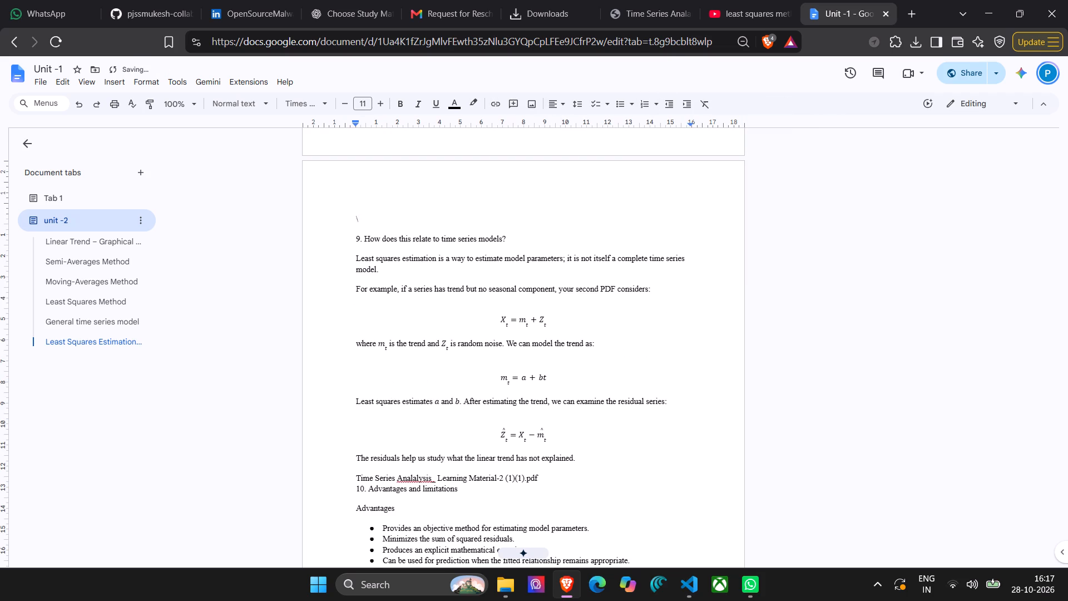
{"action": "key", "text": "backslash"}
{"action": "key", "text": "BackSpace"}
{"action": "key", "text": "BackSpace"}
{"action": "key", "text": "BackSpace"}
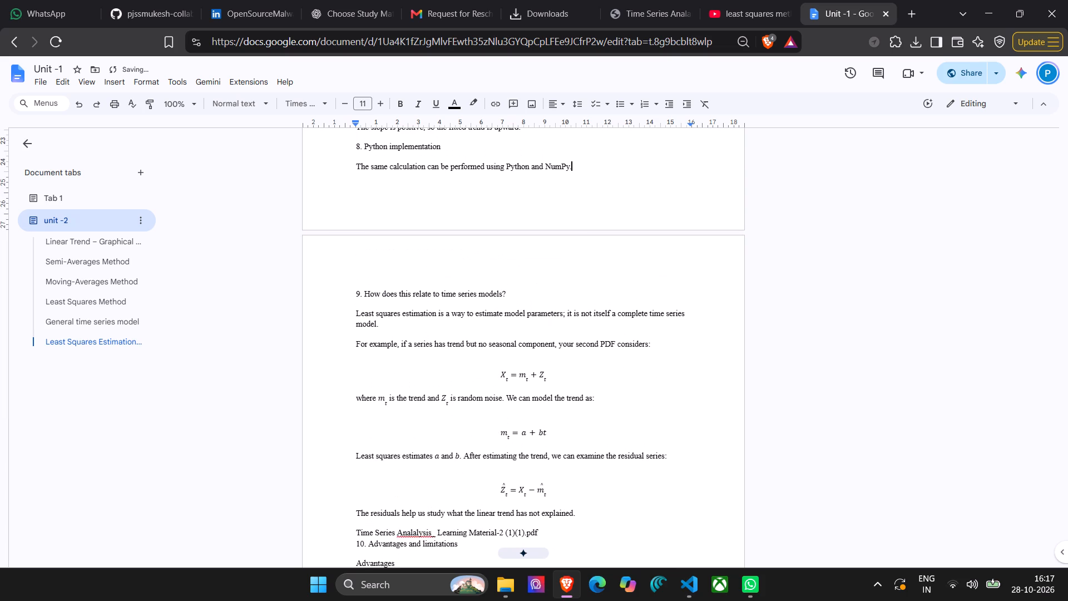
Delete the sentence about Python and NumPy and the heading "8. Python implementation" above it.
{"action": "key", "text": "BackSpace"}
{"action": "key", "text": "BackSpace"}
{"action": "key", "text": "BackSpace"}
{"action": "key", "text": "BackSpace"}
{"action": "key", "text": "BackSpace"}
{"action": "key", "text": "BackSpace"}
{"action": "key", "text": "BackSpace"}
{"action": "key", "text": "BackSpace"}
{"action": "key", "text": "BackSpace"}
{"action": "key", "text": "BackSpace"}
{"action": "key", "text": "BackSpace"}
{"action": "key", "text": "BackSpace"}
{"action": "key", "text": "BackSpace"}
{"action": "key", "text": "BackSpace"}
{"action": "key", "text": "BackSpace"}
{"action": "key", "text": "BackSpace"}
{"action": "key", "text": "BackSpace"}
{"action": "key", "text": "BackSpace"}
{"action": "key", "text": "BackSpace"}
{"action": "key", "text": "BackSpace"}
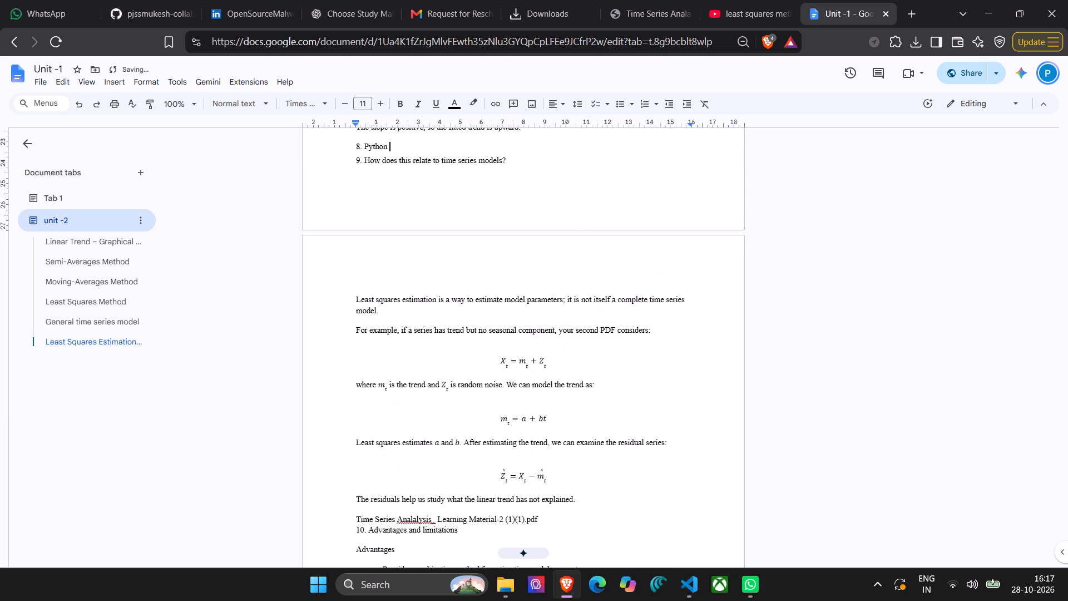
{"action": "key", "text": "BackSpace"}
{"action": "key", "text": "BackSpace"}
{"action": "key", "text": "BackSpace"}
{"action": "key", "text": "BackSpace"}
{"action": "key", "text": "BackSpace"}
{"action": "key", "text": "BackSpace"}
{"action": "key", "text": "BackSpace"}
{"action": "key", "text": "BackSpace"}
{"action": "key", "text": "BackSpace"}
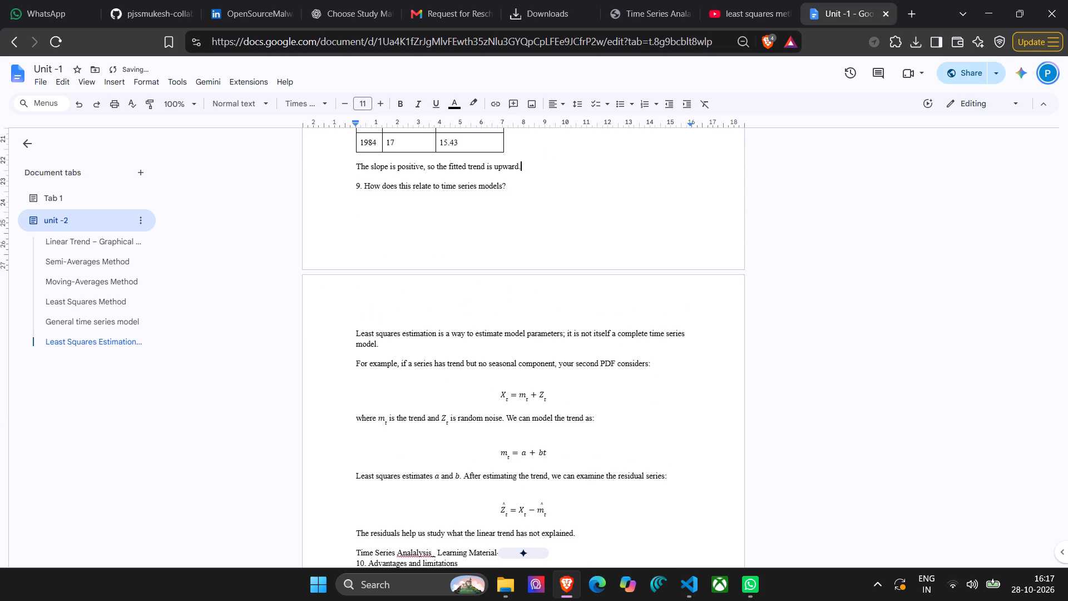
Remove the number 9 from the heading "How does this relate to time series models?" and make the heading bold.
{"action": "scroll", "coordinate": [354, 289], "scroll_direction": "up", "scroll_amount": 1}
{"action": "left_click_drag", "start_coordinate": [363, 278], "coordinate": [347, 278]}
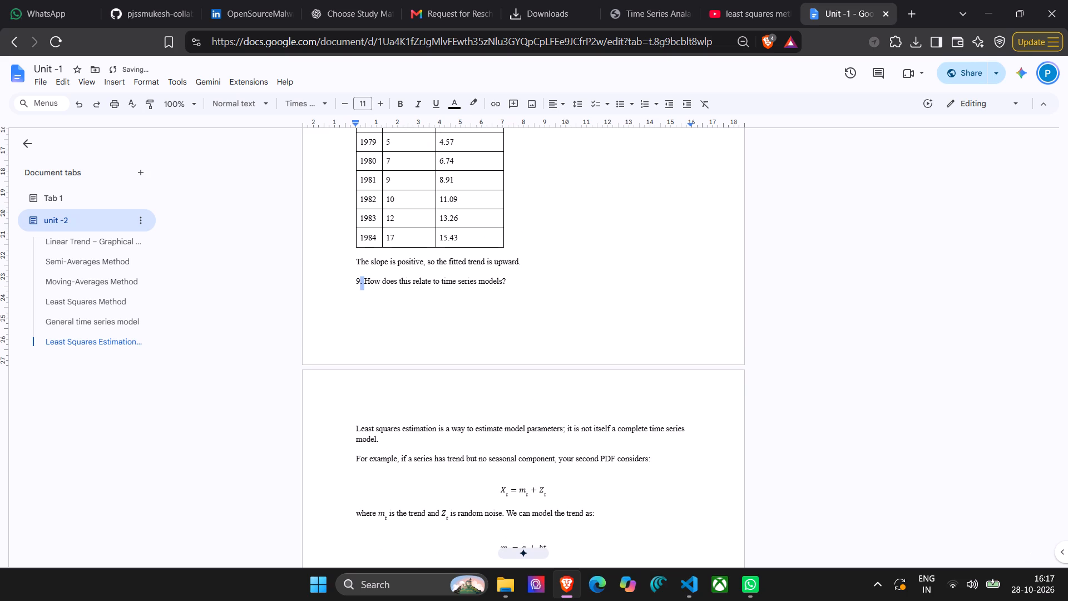
{"action": "left_click_drag", "start_coordinate": [347, 278], "coordinate": [334, 278]}
{"action": "key", "text": "BackSpace"}
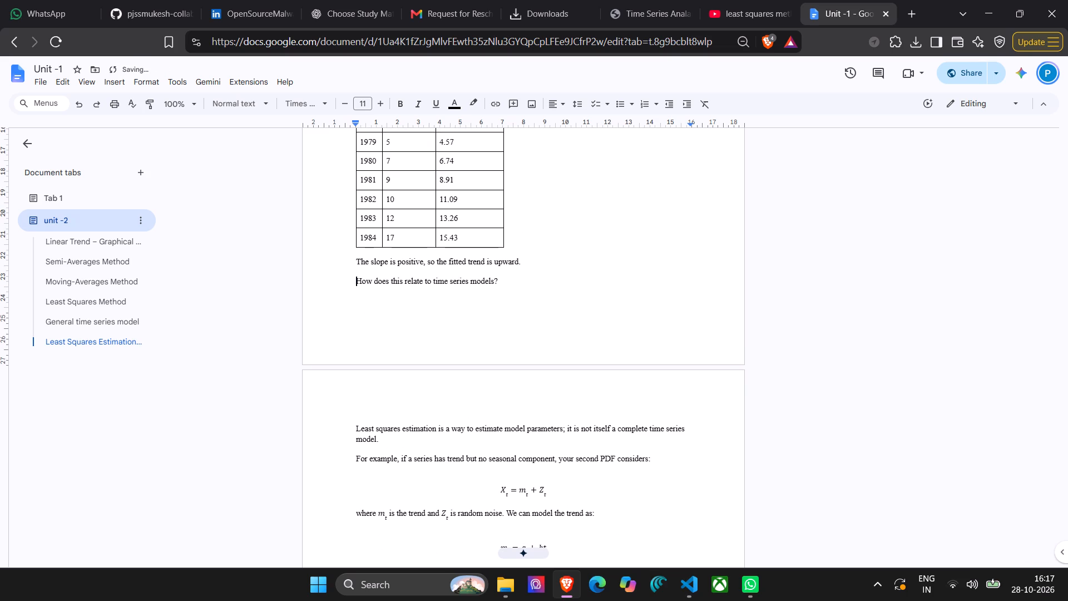
{"action": "left_click_drag", "start_coordinate": [523, 287], "coordinate": [353, 292]}
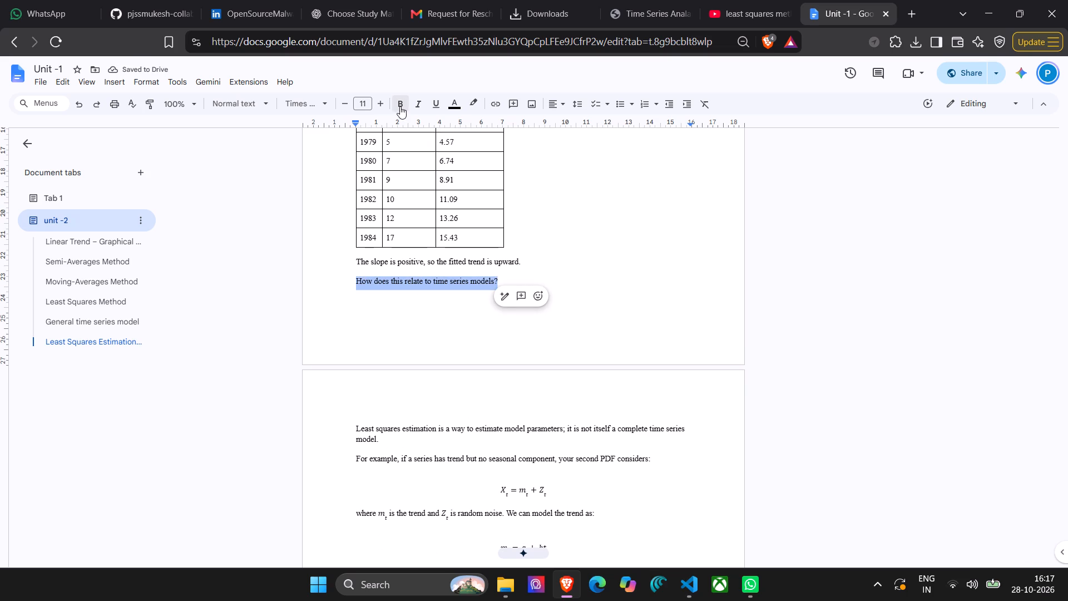
{"action": "left_click", "coordinate": [400, 106]}
Insert two blank lines before the heading "How does this relate to time series models?" to push it onto the next page.
{"action": "left_click", "coordinate": [365, 299]}
{"action": "key", "text": "Left"}
{"action": "key", "text": "Left"}
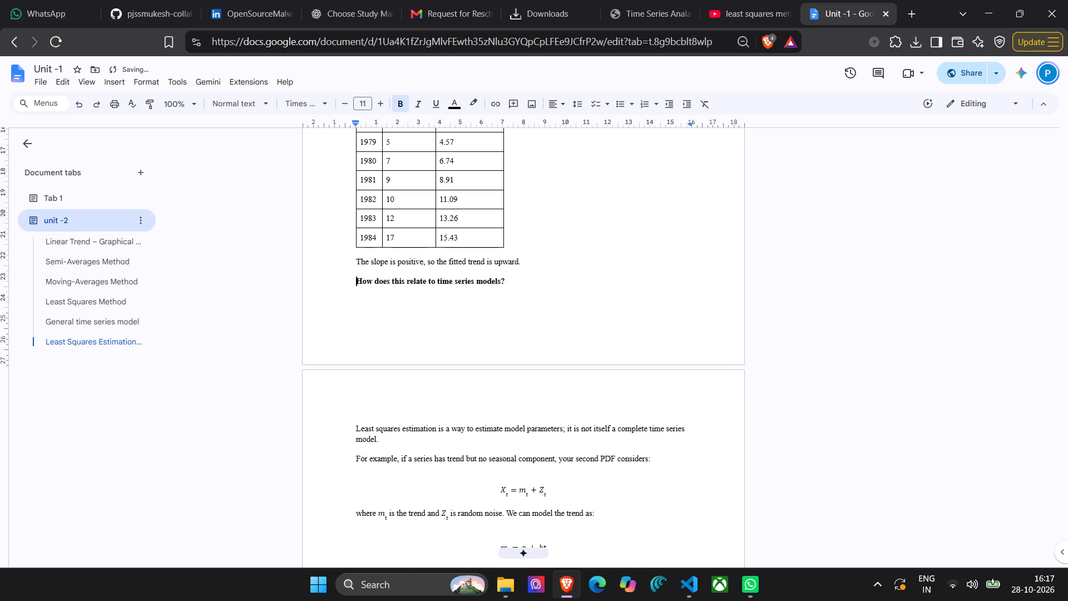
{"action": "key", "text": "Return"}
{"action": "key", "text": "Return"}
Delete the PDF source line "Time Series Analalysis_ Learning Material-2 (1)(1).pdf" below the residuals sentence.
{"action": "scroll", "coordinate": [477, 397], "scroll_direction": "down", "scroll_amount": 2}
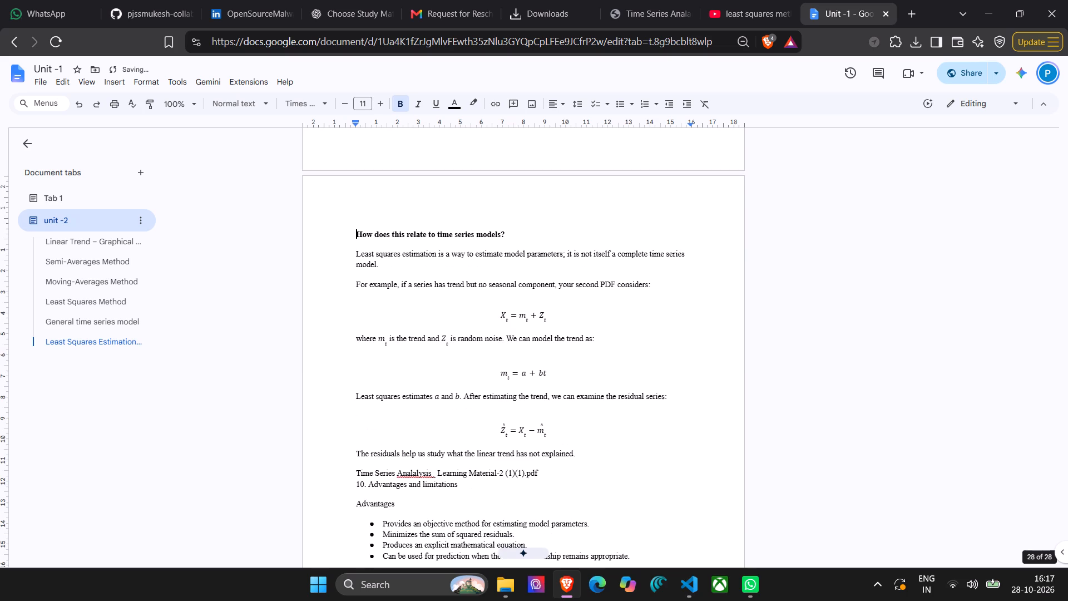
{"action": "right_click", "coordinate": [619, 413]}
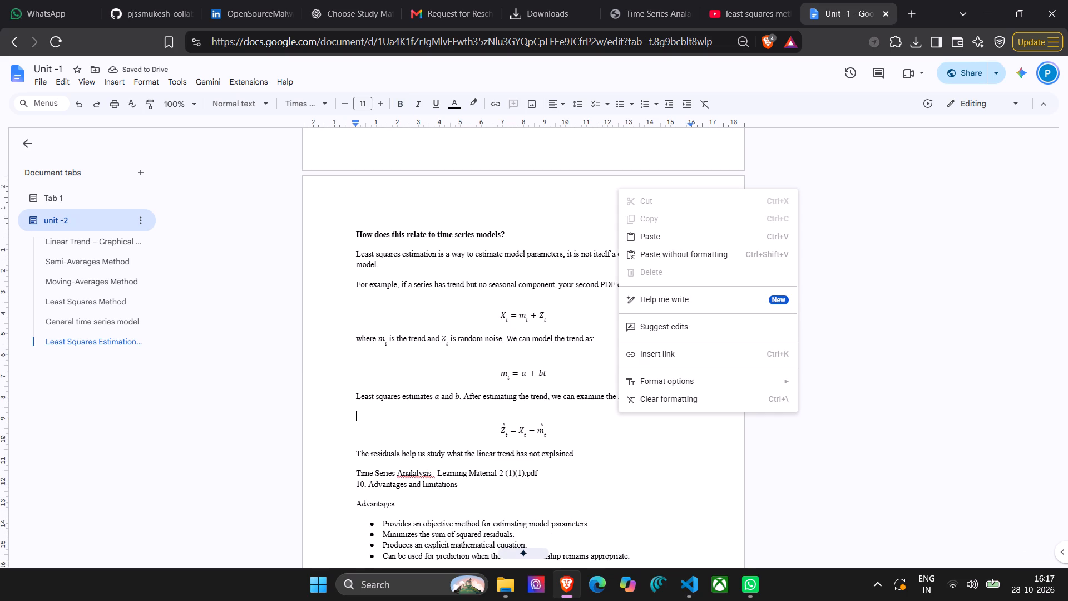
{"action": "left_click_drag", "start_coordinate": [558, 469], "coordinate": [324, 473]}
{"action": "key", "text": "BackSpace"}
{"action": "key", "text": "BackSpace"}
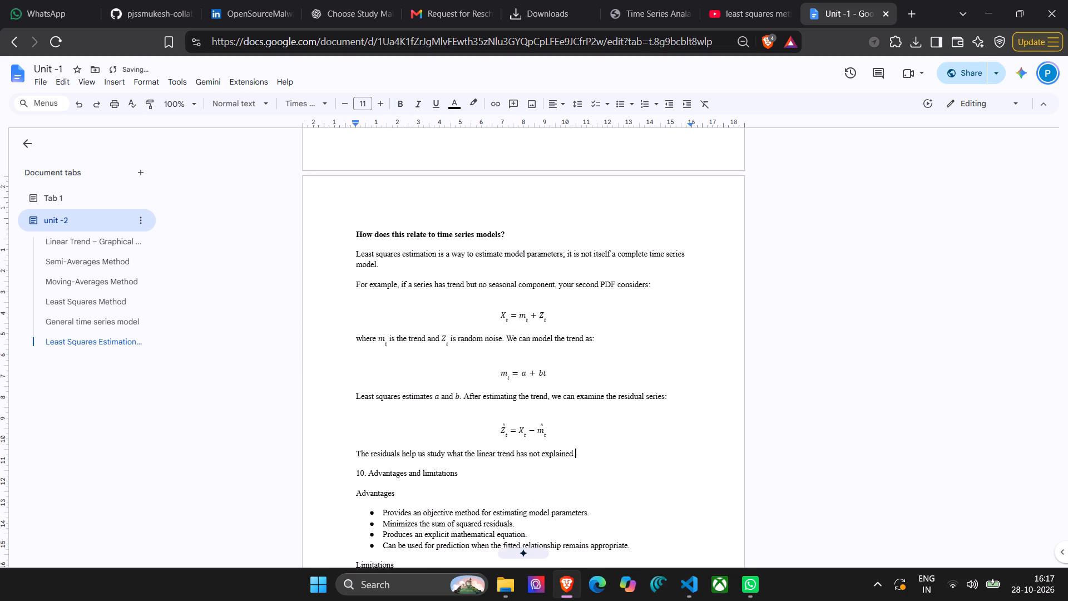
Delete the heading "10. Advantages and limitations" above the Advantages subheading.
{"action": "left_click_drag", "start_coordinate": [473, 472], "coordinate": [333, 477]}
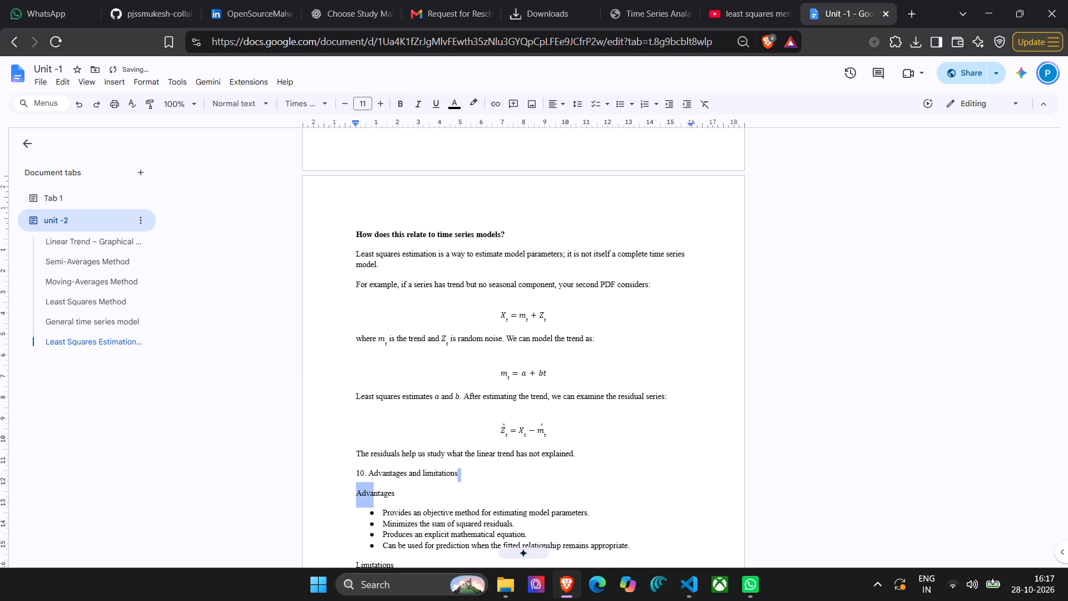
{"action": "left_click_drag", "start_coordinate": [333, 477], "coordinate": [337, 476]}
{"action": "key", "text": "BackSpace"}
{"action": "key", "text": "BackSpace"}
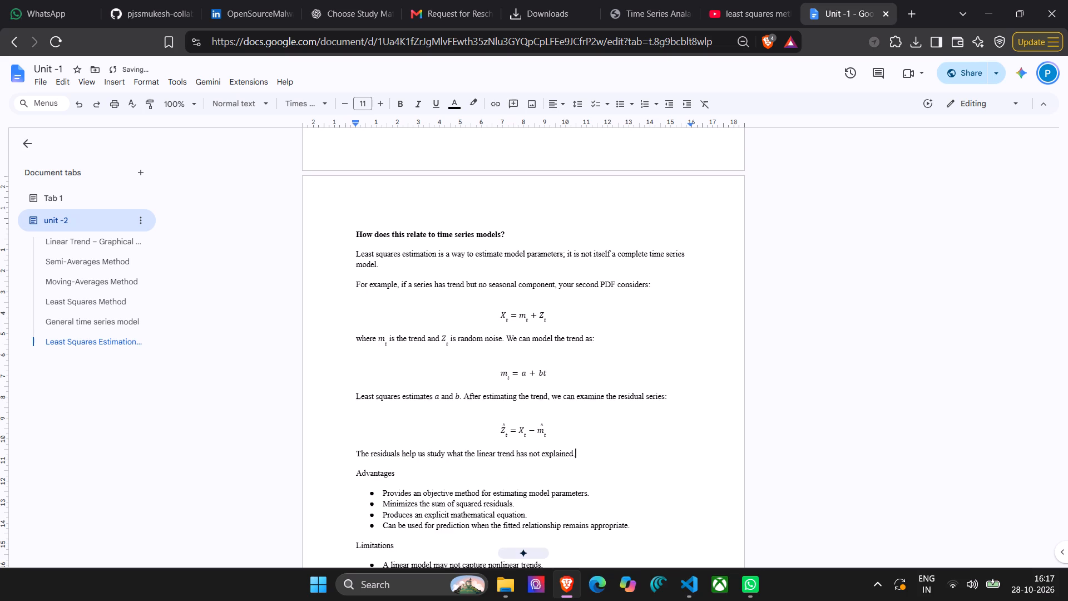
Make the Advantages and Limitations subheadings bold.
{"action": "left_click_drag", "start_coordinate": [417, 471], "coordinate": [348, 474]}
{"action": "left_click", "coordinate": [395, 111]}
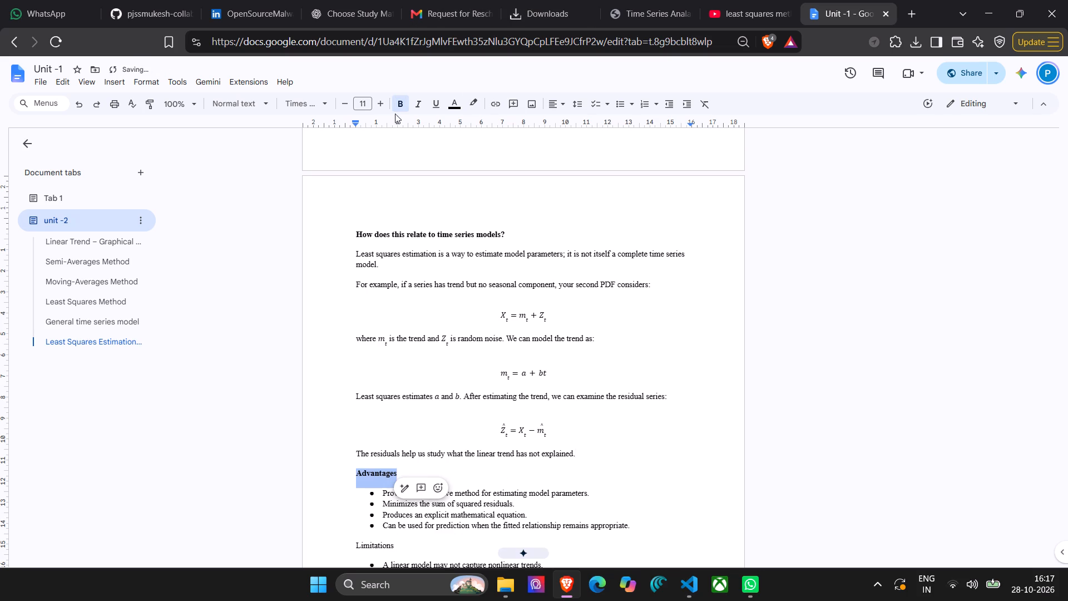
{"action": "left_click_drag", "start_coordinate": [402, 551], "coordinate": [316, 539]}
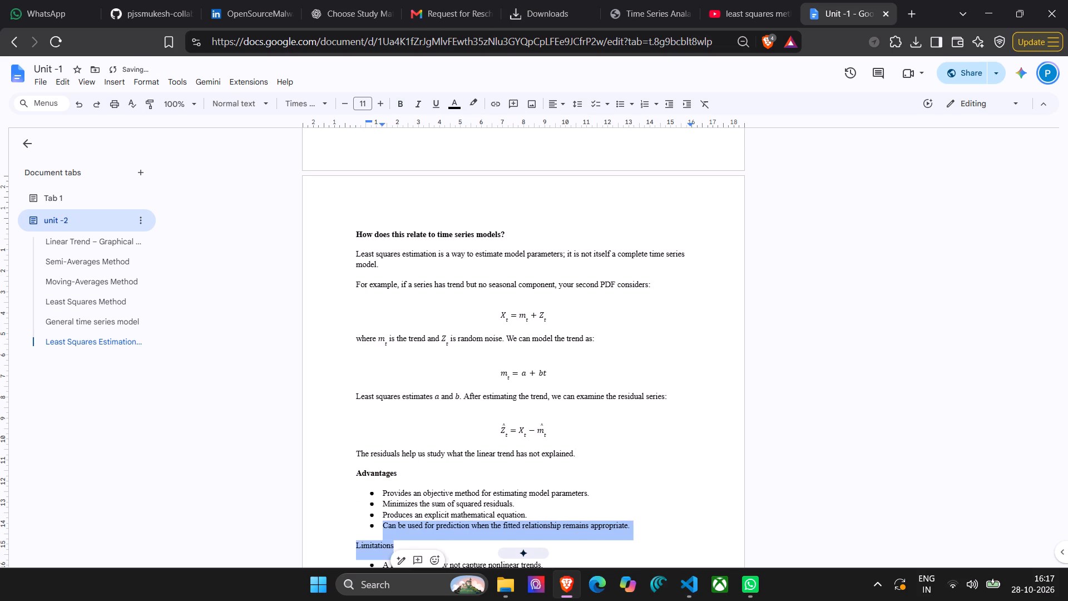
{"action": "left_click", "coordinate": [373, 555]}
{"action": "left_click", "coordinate": [412, 532]}
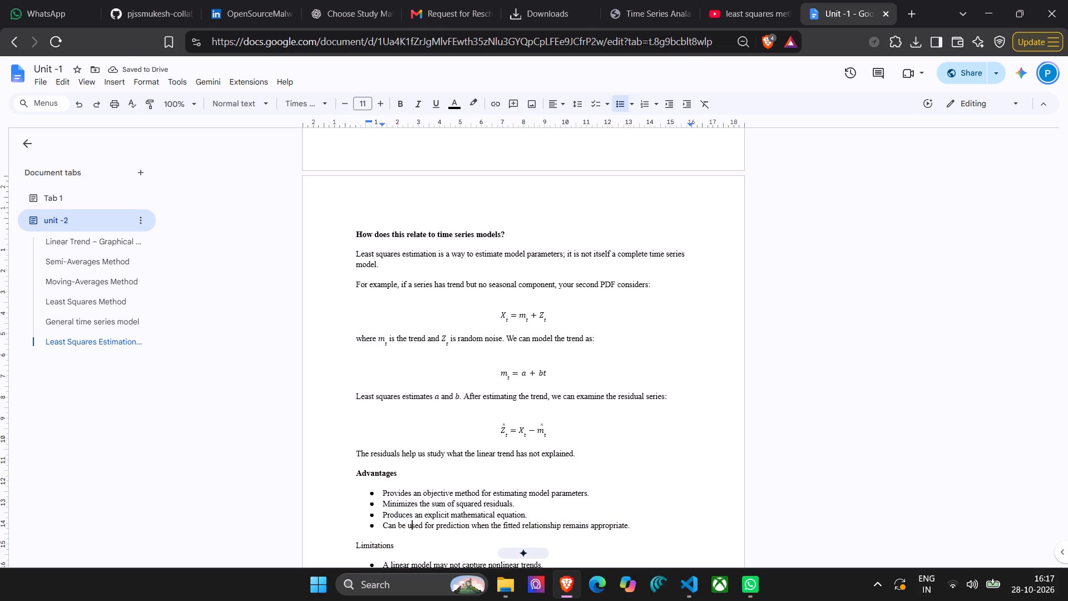
{"action": "left_click_drag", "start_coordinate": [398, 546], "coordinate": [333, 546]}
{"action": "left_click", "coordinate": [399, 99]}
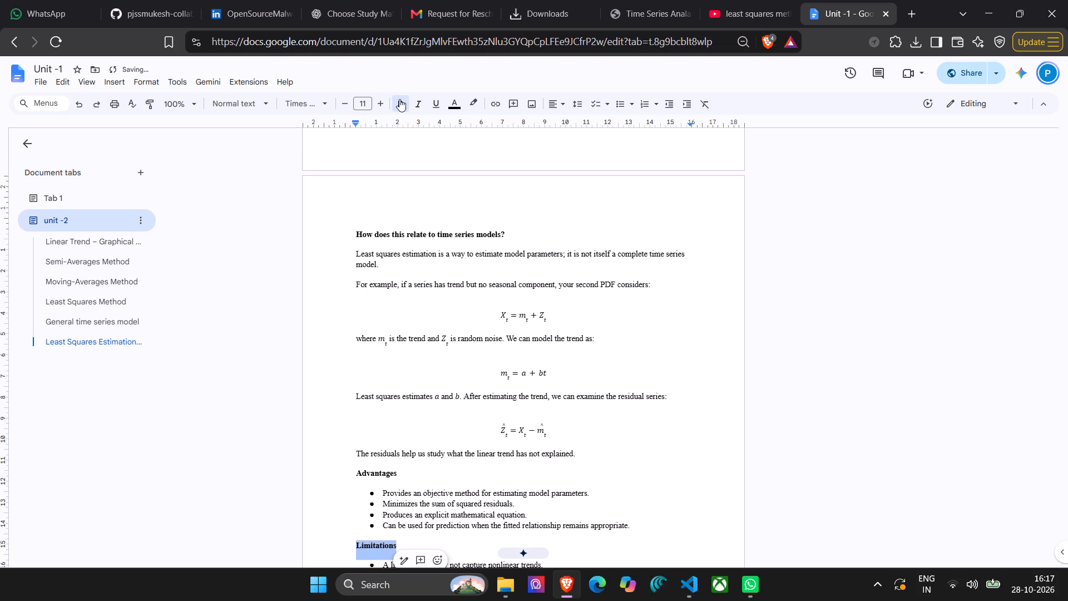
Remove the blank line above each of the three centred equations for the time series model, the trend and the residual series.
{"action": "left_click", "coordinate": [432, 314]}
{"action": "scroll", "coordinate": [432, 314], "scroll_direction": "down", "scroll_amount": 2}
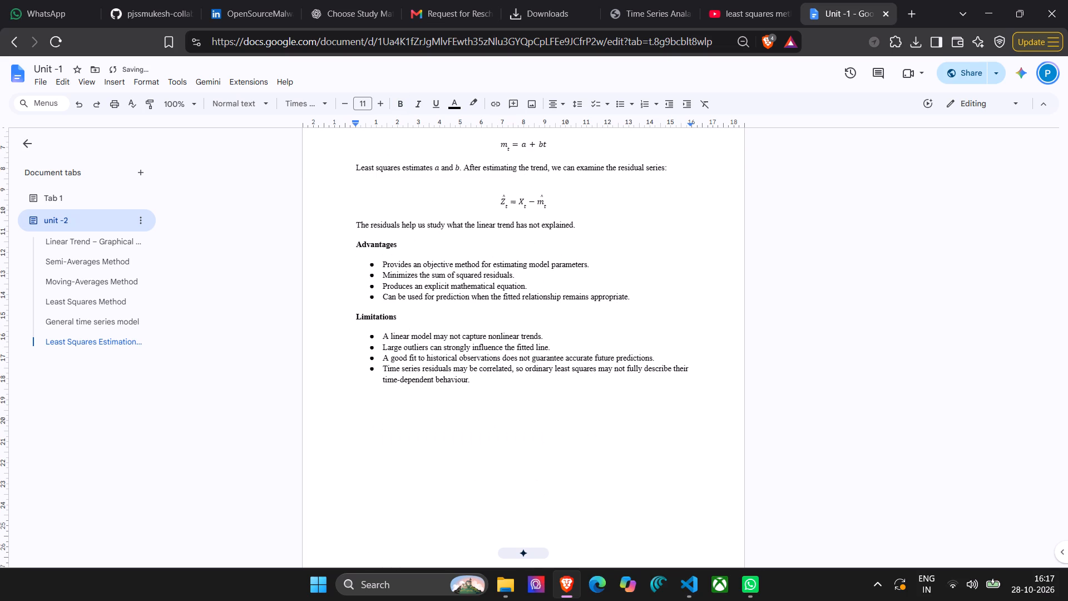
{"action": "key", "text": "Up"}
{"action": "key", "text": "Up"}
{"action": "key", "text": "Up"}
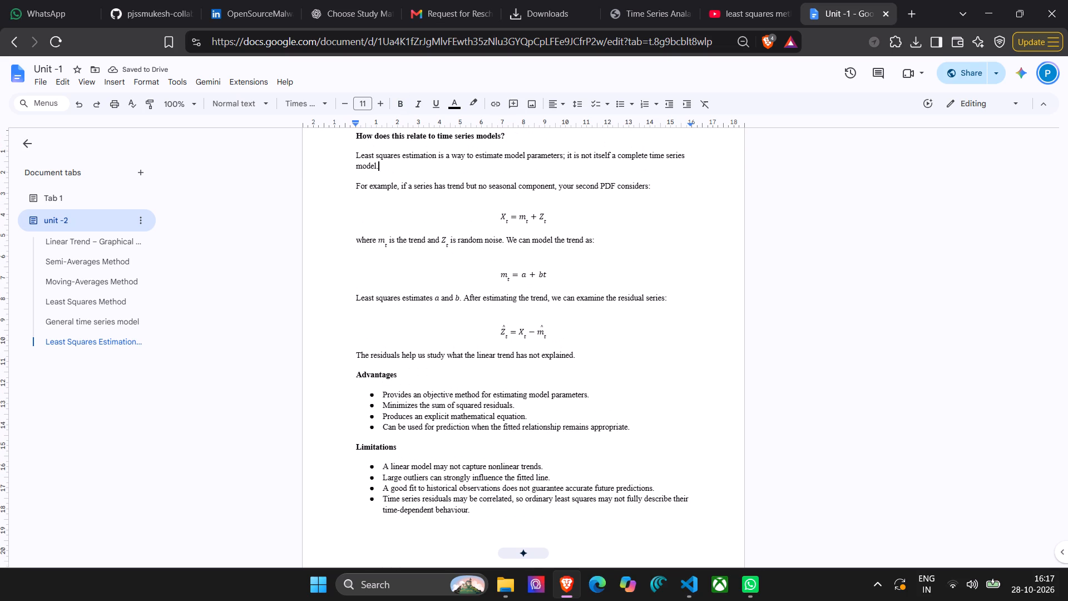
{"action": "key", "text": "Down"}
{"action": "key", "text": "Down"}
{"action": "key", "text": "BackSpace"}
{"action": "key", "text": "Down"}
{"action": "key", "text": "Down"}
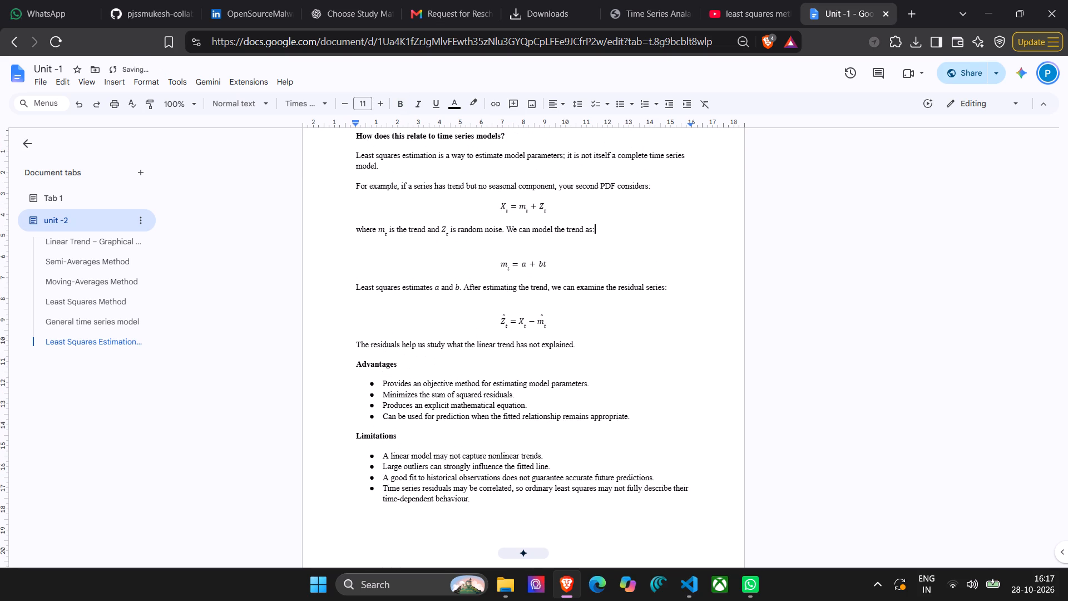
{"action": "key", "text": "Down"}
{"action": "key", "text": "Home"}
{"action": "key", "text": "BackSpace"}
{"action": "key", "text": "Down"}
{"action": "key", "text": "Down"}
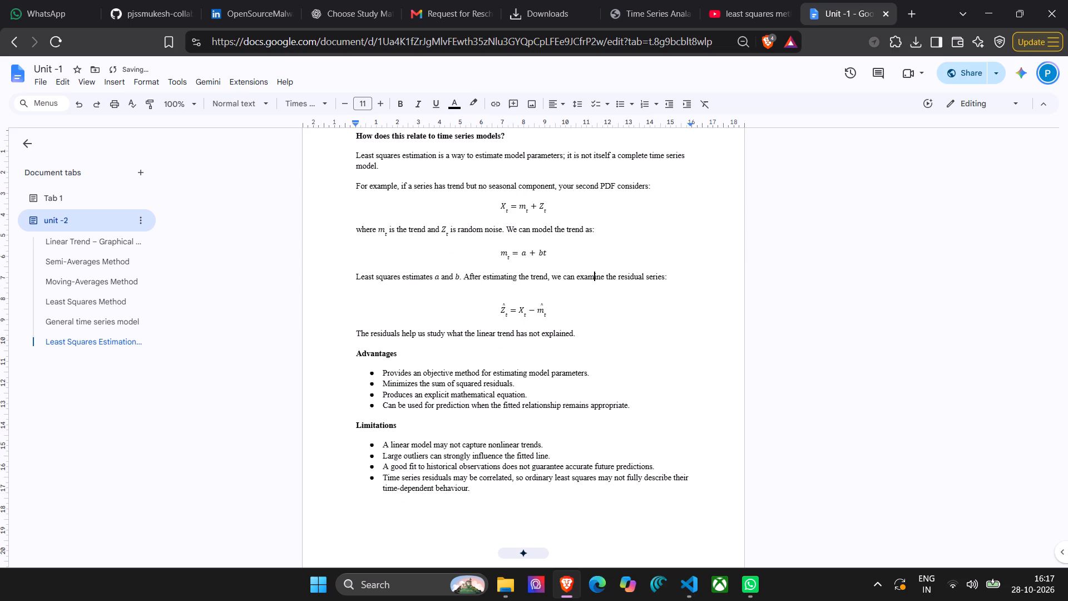
{"action": "key", "text": "Down"}
{"action": "key", "text": "BackSpace"}
{"action": "key", "text": "Down"}
{"action": "key", "text": "Down"}
{"action": "key", "text": "Down"}
{"action": "key", "text": "Down"}
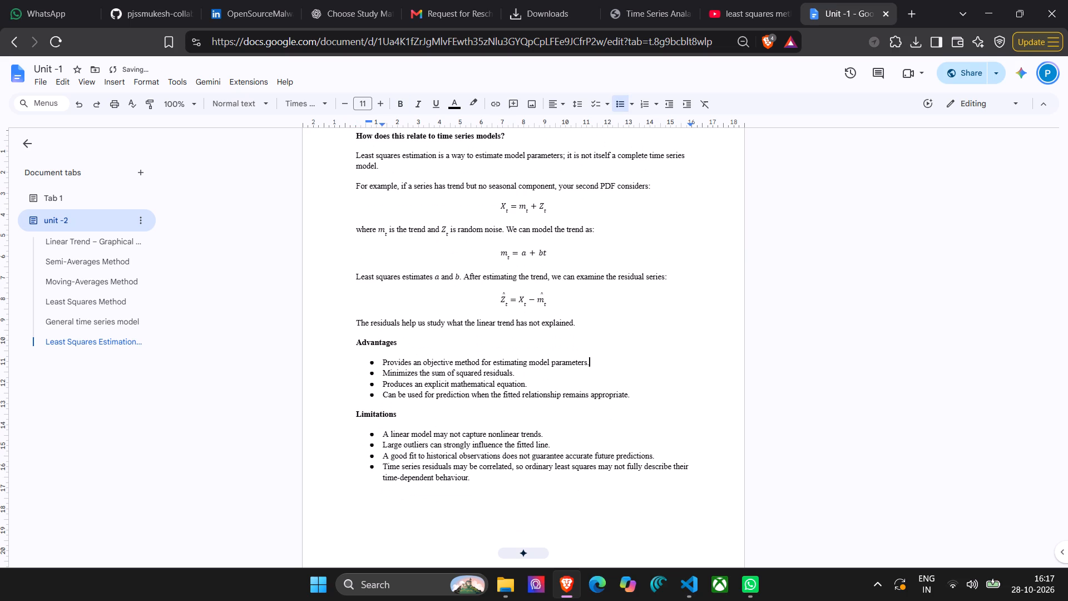
Review the notes from the Limitations list back up through the worked example to its first sales table.
{"action": "scroll", "coordinate": [432, 314], "scroll_direction": "up", "scroll_amount": 1}
{"action": "scroll", "coordinate": [432, 314], "scroll_direction": "down", "scroll_amount": 2}
{"action": "scroll", "coordinate": [432, 314], "scroll_direction": "up", "scroll_amount": 1}
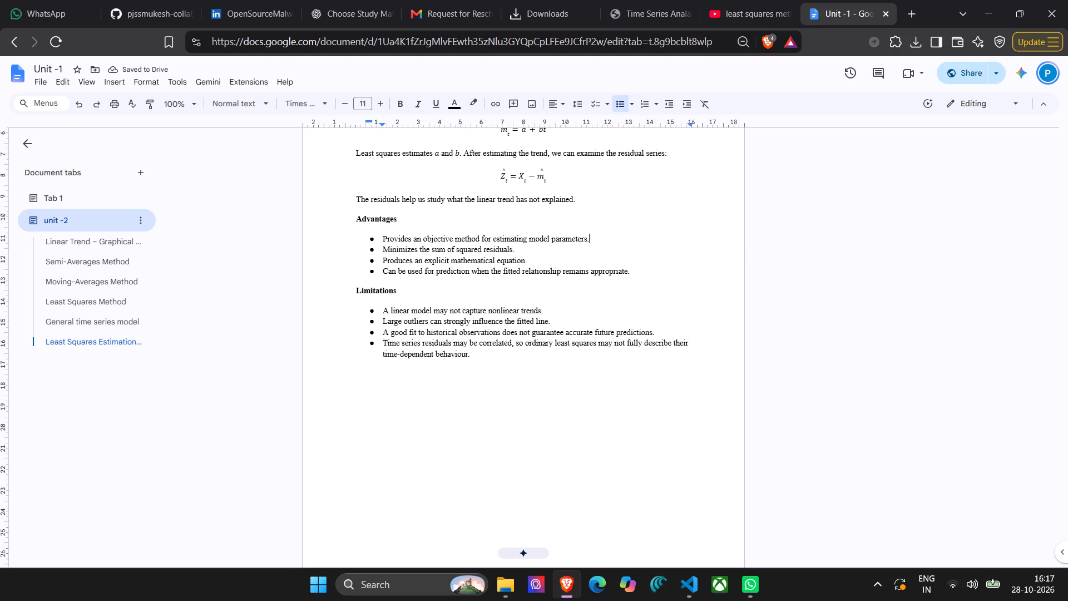
{"action": "left_click", "coordinate": [399, 489]}
{"action": "scroll", "coordinate": [399, 489], "scroll_direction": "up", "scroll_amount": 5}
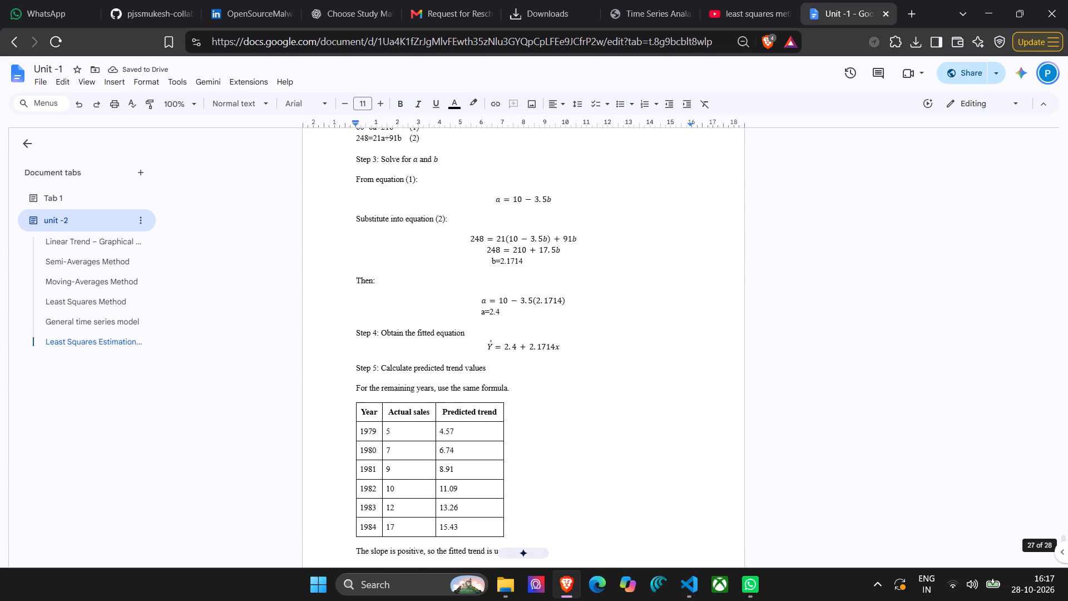
{"action": "scroll", "coordinate": [399, 489], "scroll_direction": "up", "scroll_amount": 3}
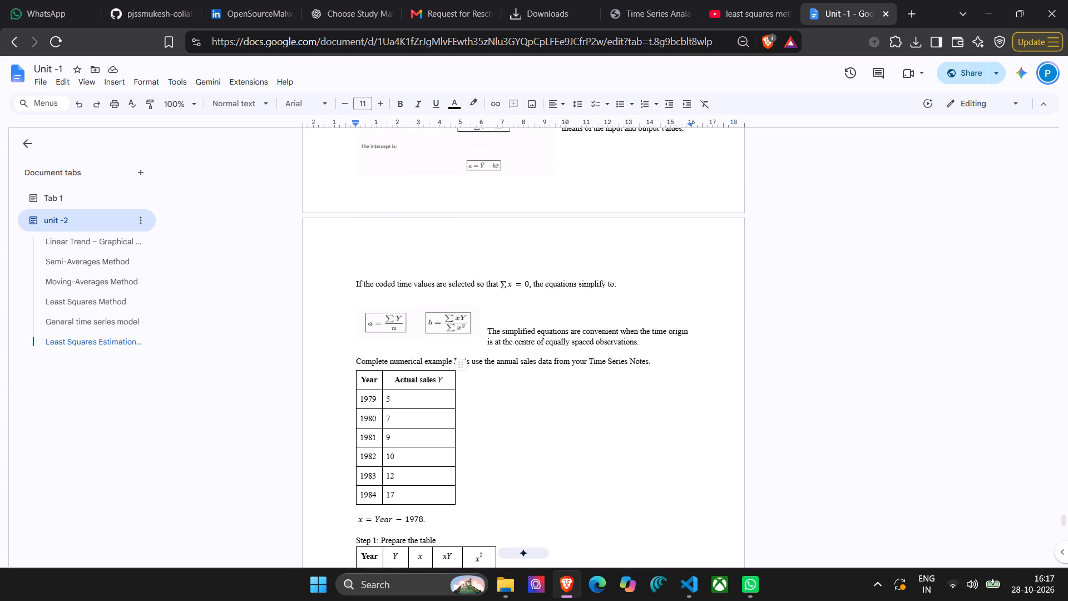